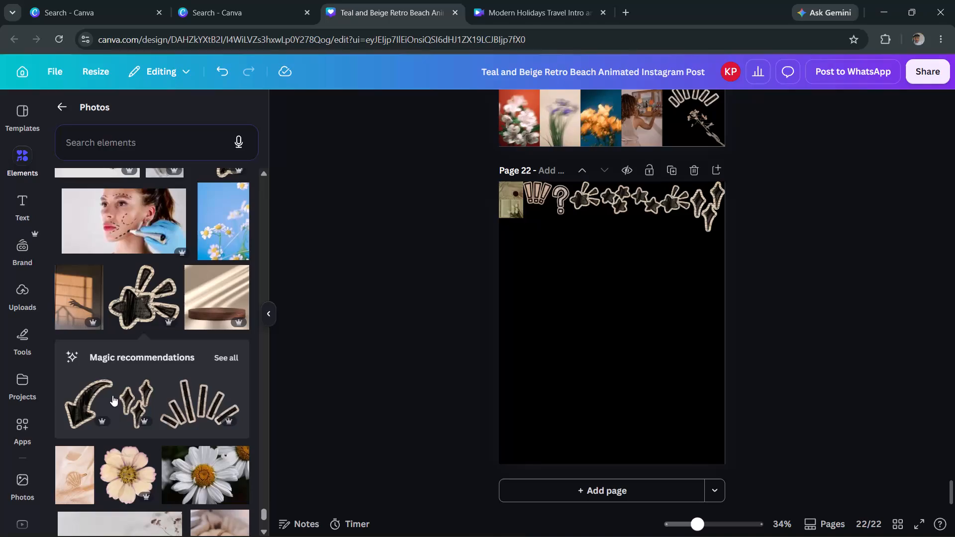
Add the recommended three-sparkle sticker to page 22, shrink it, and place it directly below the small room photo.
{"action": "left_click_drag", "start_coordinate": [122, 395], "coordinate": [534, 269]}
{"action": "scroll", "coordinate": [230, 359], "scroll_direction": "right", "scroll_amount": 2}
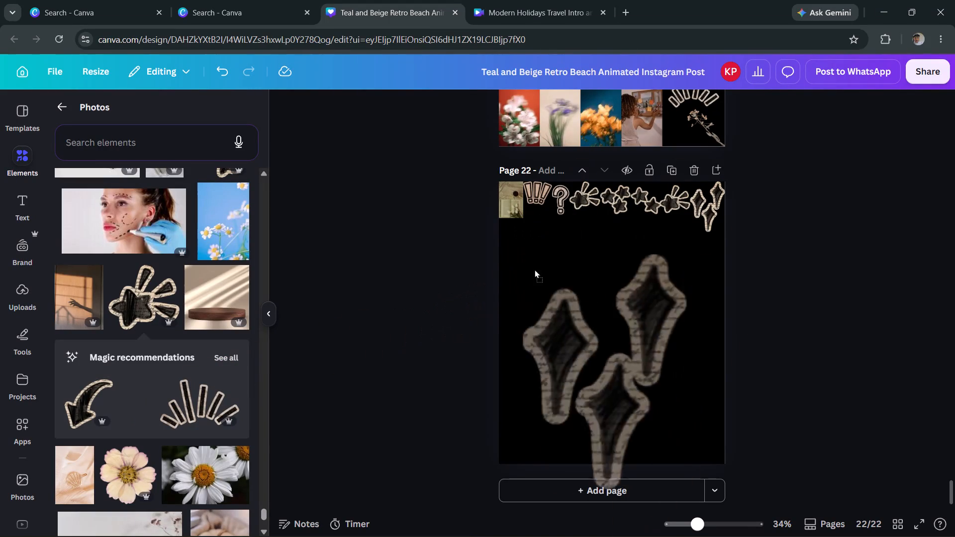
{"action": "left_click_drag", "start_coordinate": [534, 269], "coordinate": [542, 268]}
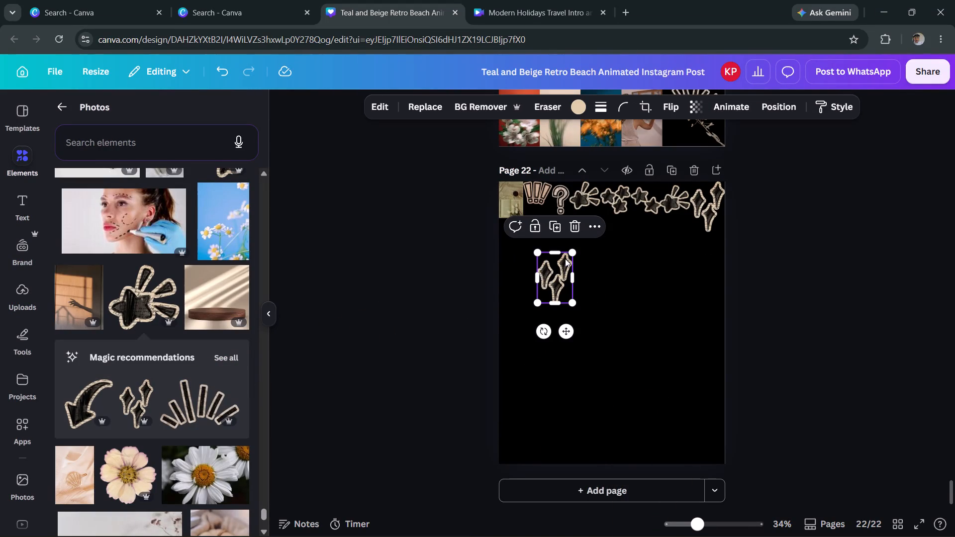
{"action": "left_click_drag", "start_coordinate": [571, 251], "coordinate": [563, 269]}
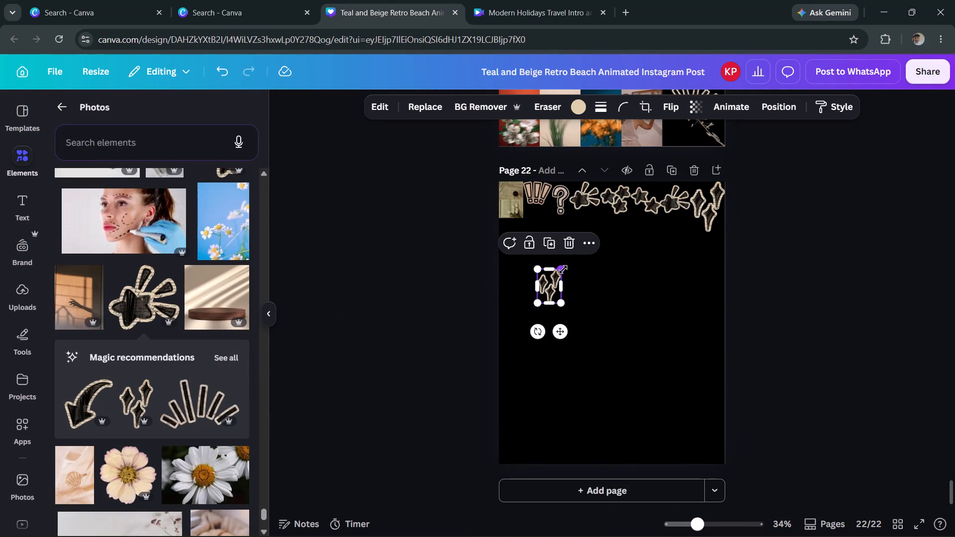
{"action": "left_click_drag", "start_coordinate": [551, 278], "coordinate": [515, 233]}
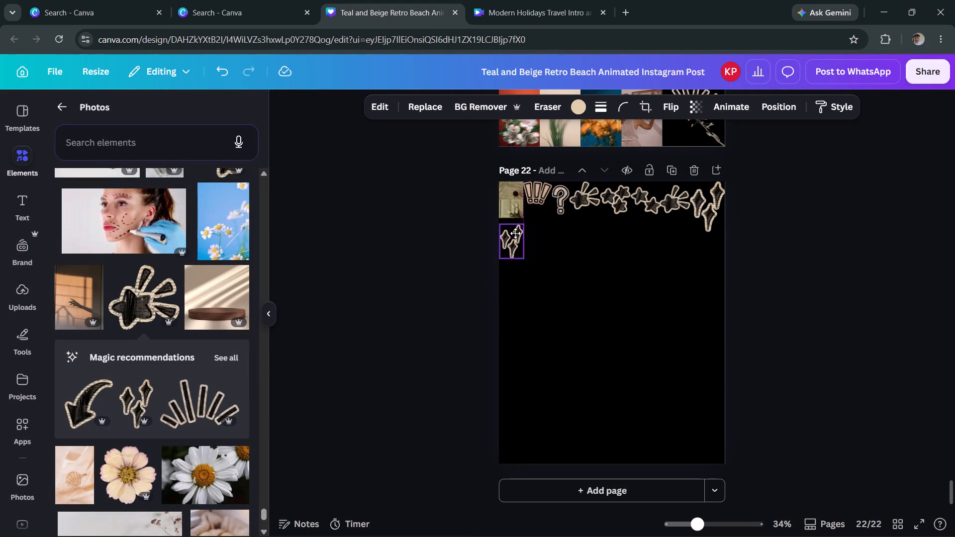
{"action": "left_click_drag", "start_coordinate": [515, 233], "coordinate": [513, 231]}
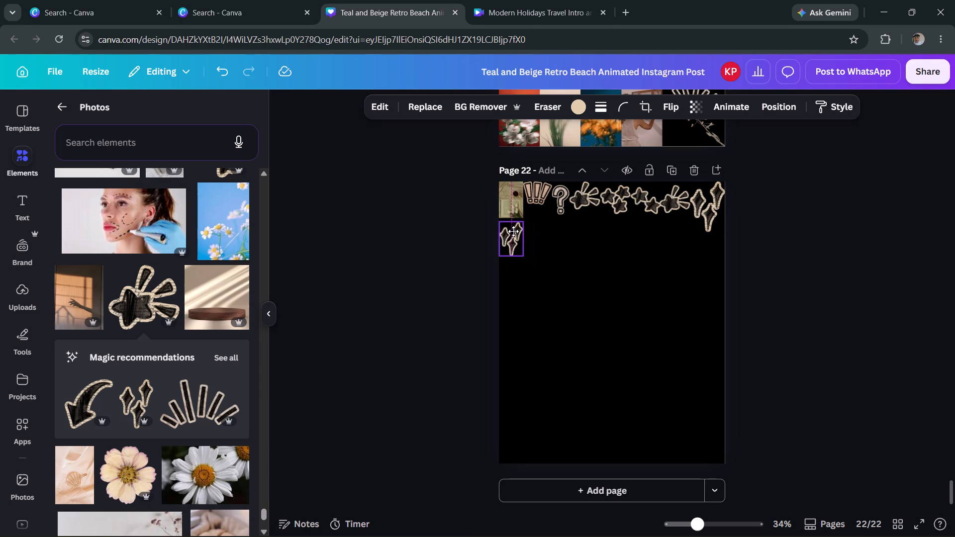
{"action": "left_click_drag", "start_coordinate": [513, 231], "coordinate": [513, 230]}
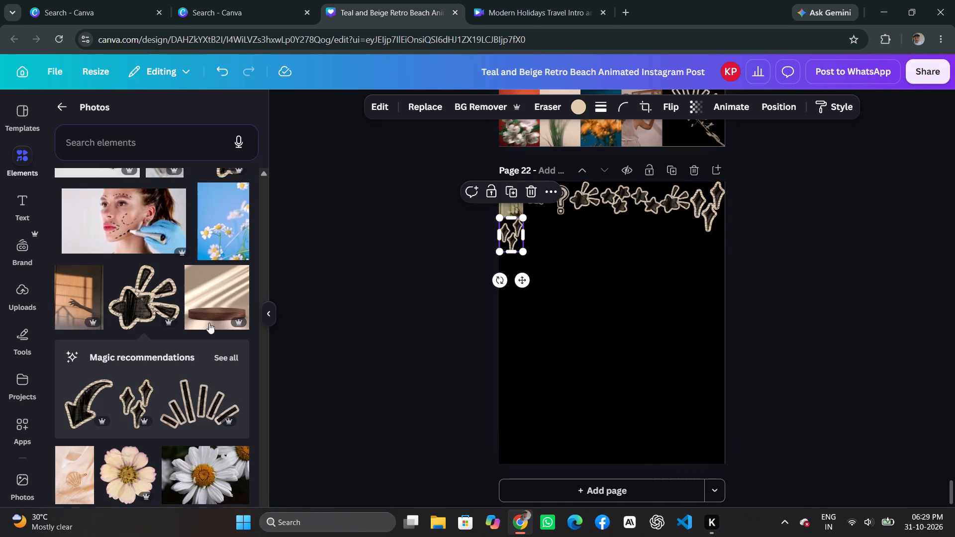
Add the shooting-star sticker to page 22 and place it in the second row beside the small sparkles.
{"action": "left_click", "coordinate": [139, 299]}
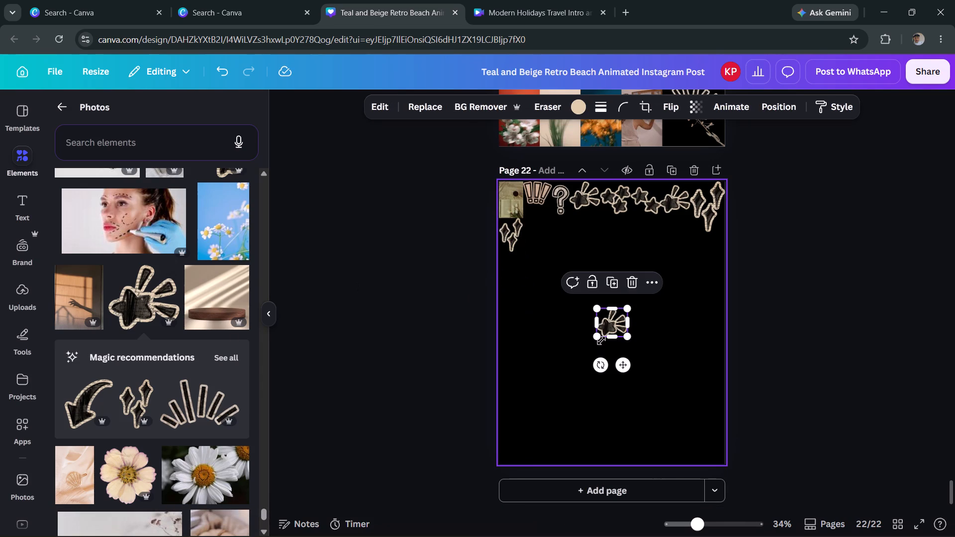
{"action": "left_click_drag", "start_coordinate": [611, 328], "coordinate": [542, 236]}
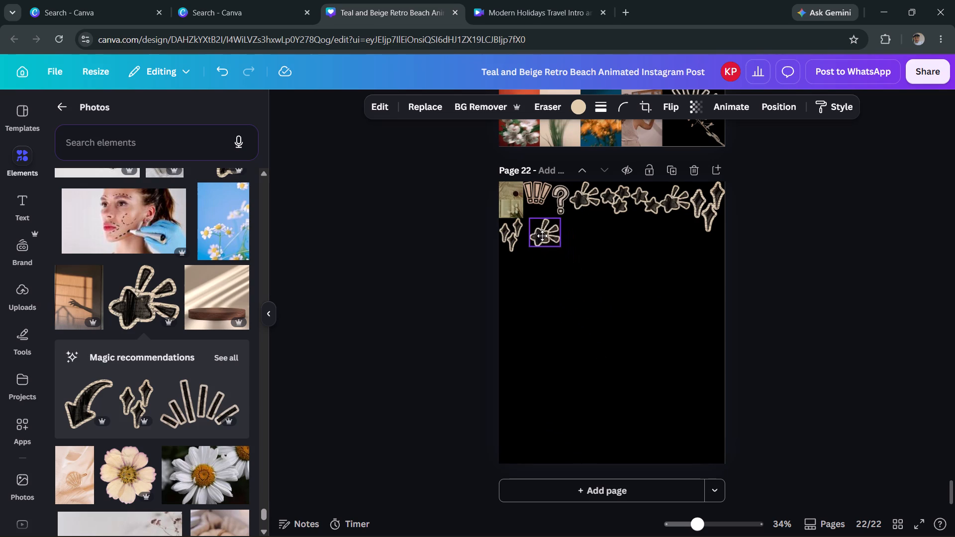
{"action": "left_click_drag", "start_coordinate": [542, 236], "coordinate": [539, 231]}
{"action": "left_click", "coordinate": [447, 286]}
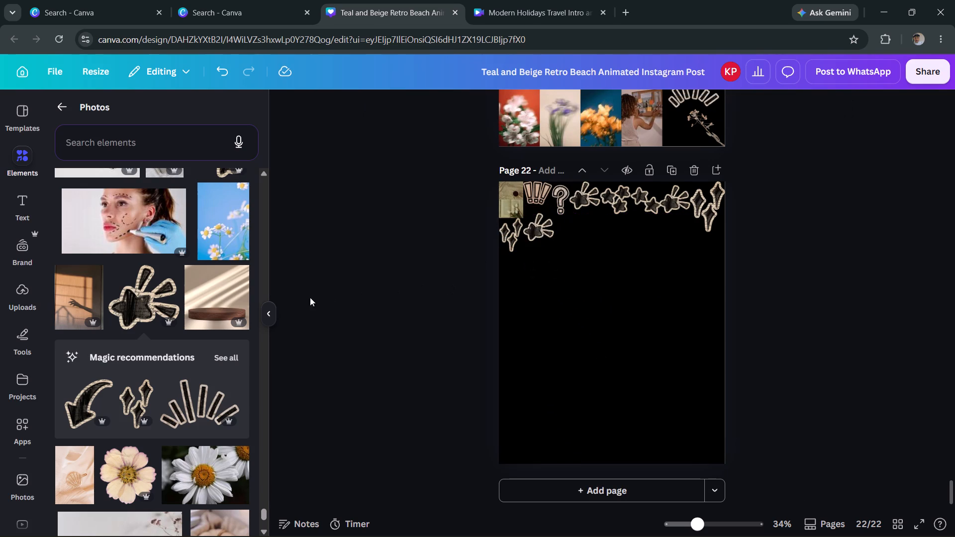
Add the recommended burst-lines sticker to page 22, shrink it, and place it in the second row after the shooting star.
{"action": "left_click", "coordinate": [178, 405]}
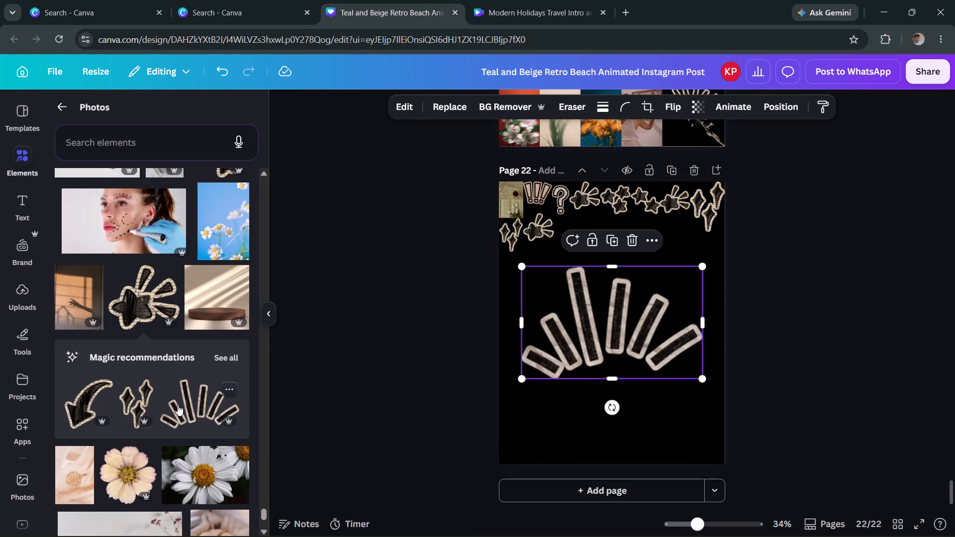
{"action": "left_click_drag", "start_coordinate": [520, 379], "coordinate": [561, 349]}
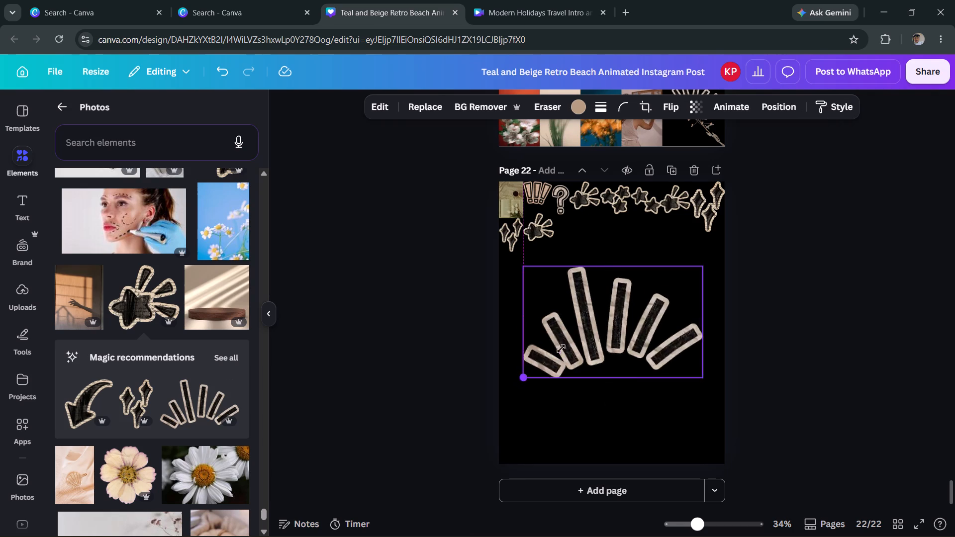
{"action": "left_click_drag", "start_coordinate": [561, 349], "coordinate": [646, 289]}
{"action": "left_click_drag", "start_coordinate": [671, 280], "coordinate": [627, 262]}
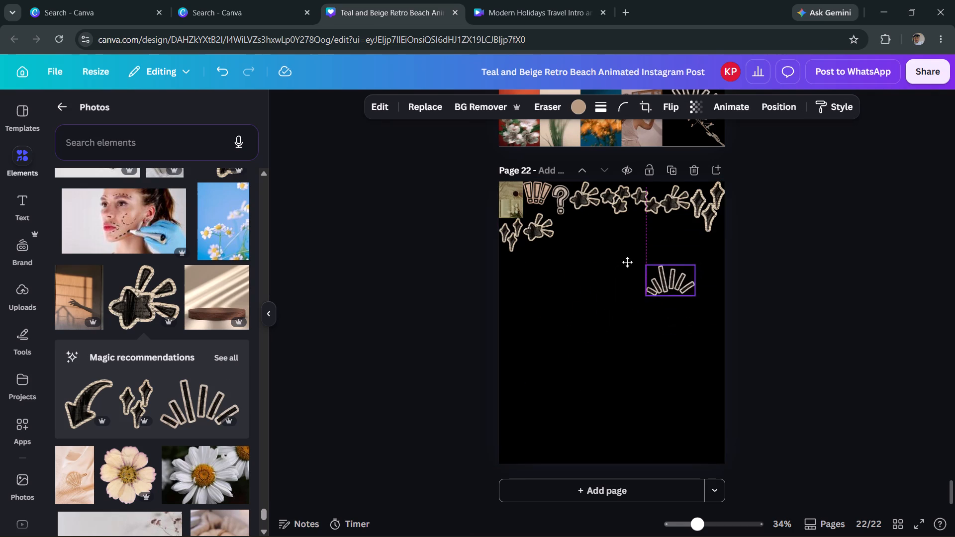
{"action": "left_click_drag", "start_coordinate": [627, 262], "coordinate": [577, 232]}
{"action": "left_click", "coordinate": [412, 301]}
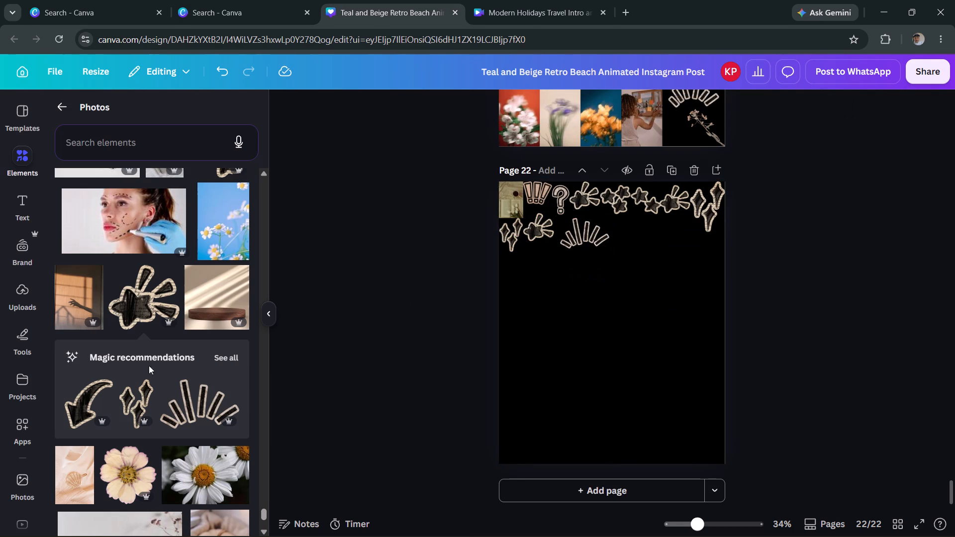
Add the cream flower cutout to page 22, shrink it, and place it in the second row beside the burst lines.
{"action": "scroll", "coordinate": [125, 372], "scroll_direction": "down", "scroll_amount": 4}
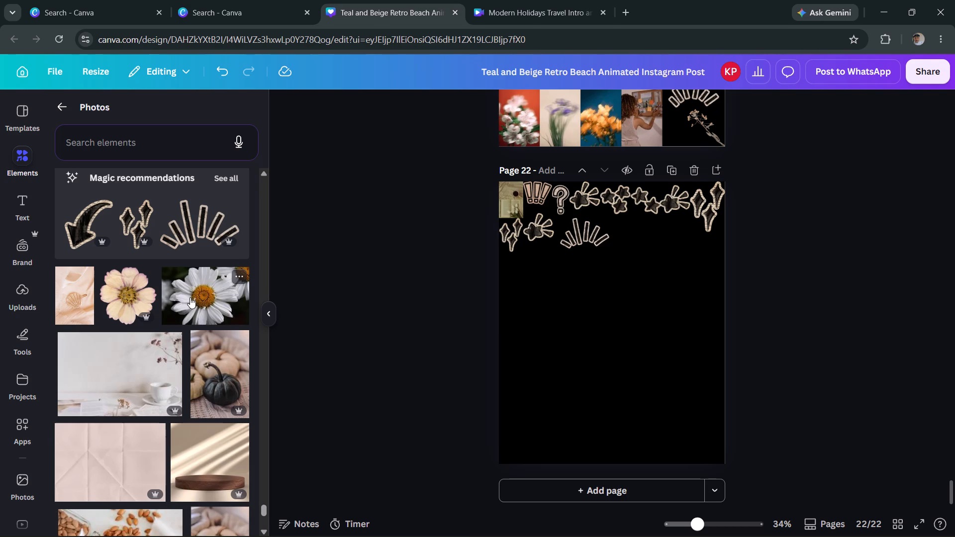
{"action": "left_click", "coordinate": [139, 293]}
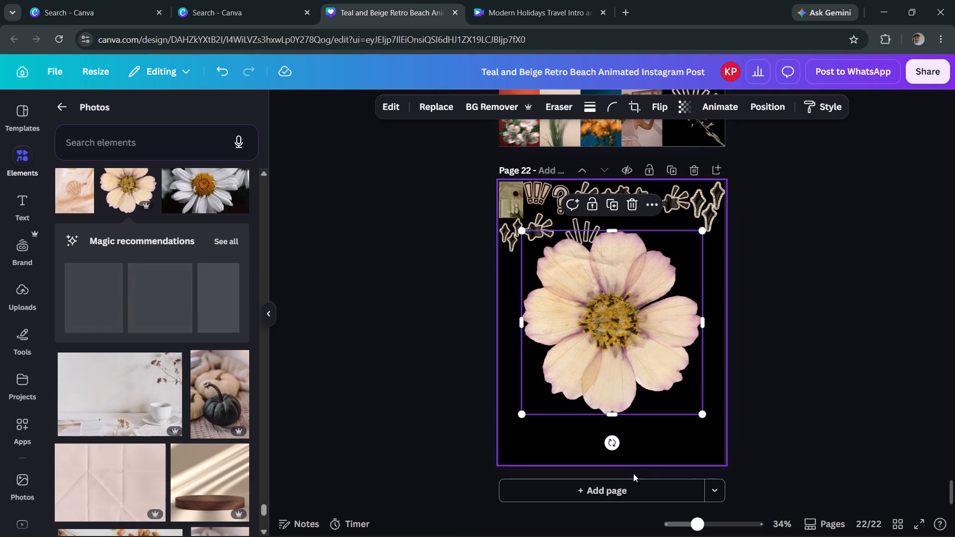
{"action": "left_click_drag", "start_coordinate": [524, 416], "coordinate": [647, 249]}
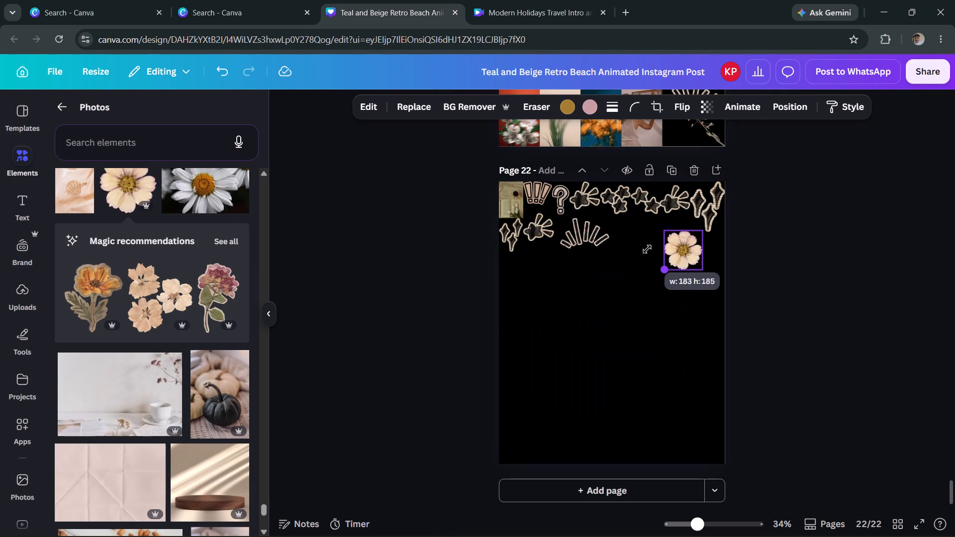
{"action": "left_click_drag", "start_coordinate": [647, 249], "coordinate": [649, 247]}
{"action": "left_click_drag", "start_coordinate": [685, 243], "coordinate": [624, 231]}
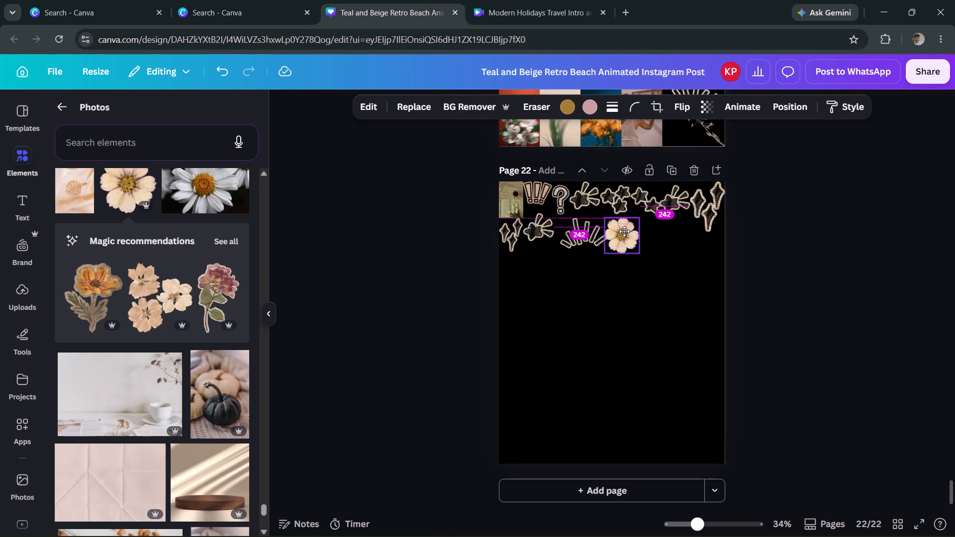
{"action": "left_click_drag", "start_coordinate": [624, 231], "coordinate": [628, 230]}
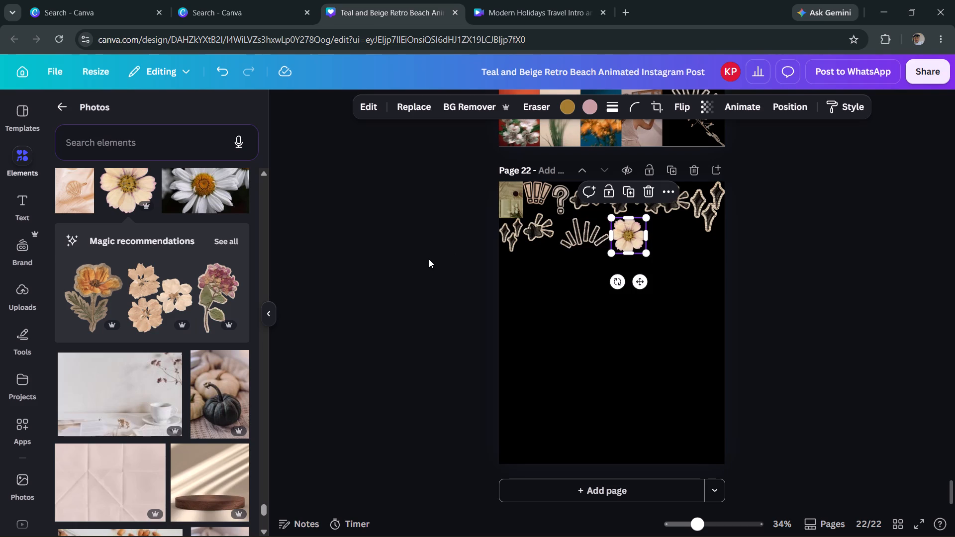
{"action": "left_click", "coordinate": [429, 259]}
Add the recommended three-blossom cutout to page 22, shrink it, and fit it in the second row beside the cream flower.
{"action": "scroll", "coordinate": [230, 302], "scroll_direction": "down", "scroll_amount": 3}
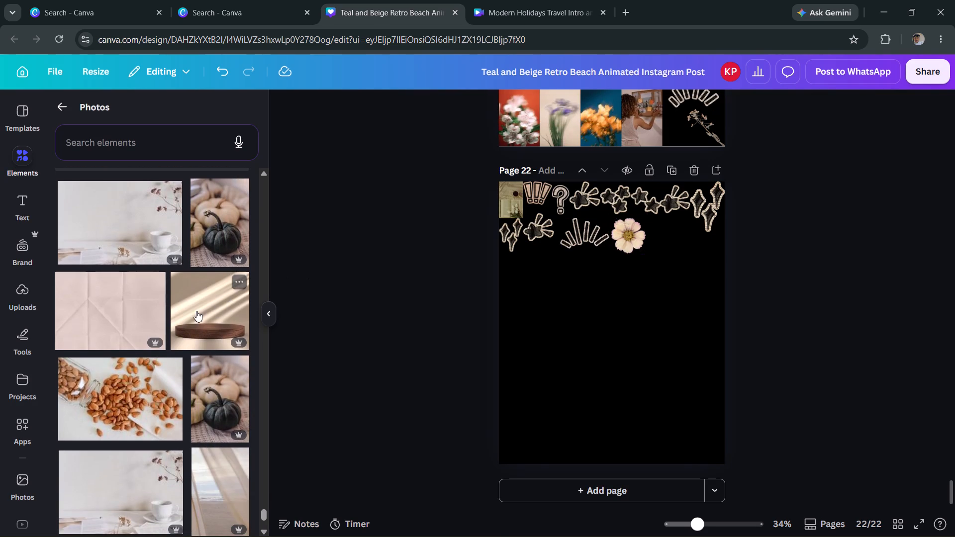
{"action": "scroll", "coordinate": [196, 311], "scroll_direction": "up", "scroll_amount": 2}
{"action": "left_click", "coordinate": [153, 354]}
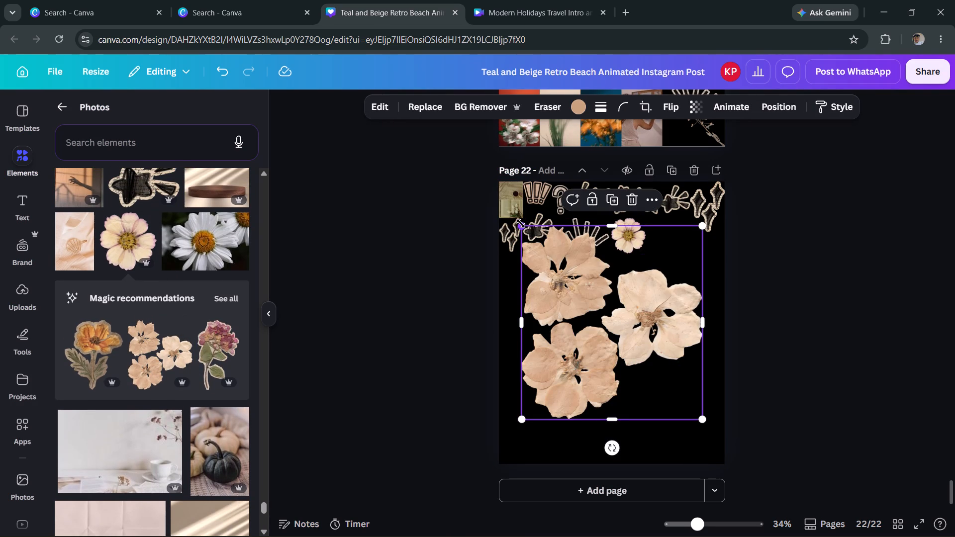
{"action": "left_click_drag", "start_coordinate": [521, 223], "coordinate": [687, 361]}
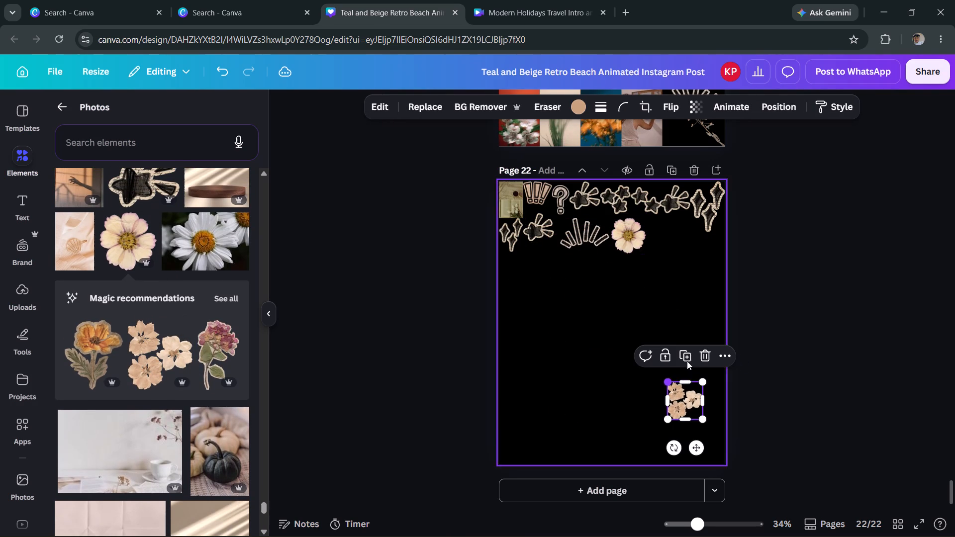
{"action": "left_click_drag", "start_coordinate": [685, 401], "coordinate": [668, 237]}
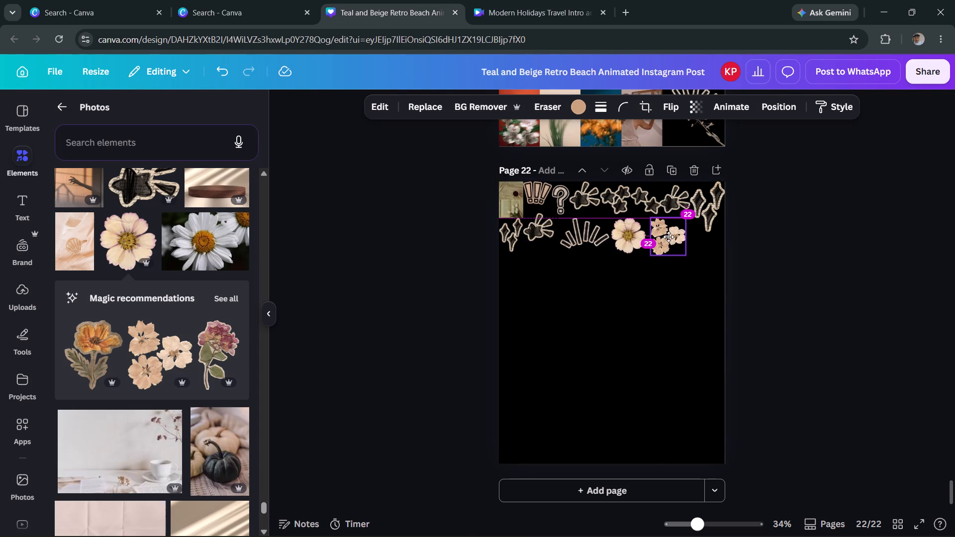
{"action": "left_click_drag", "start_coordinate": [668, 237], "coordinate": [668, 237]}
{"action": "left_click", "coordinate": [609, 343]}
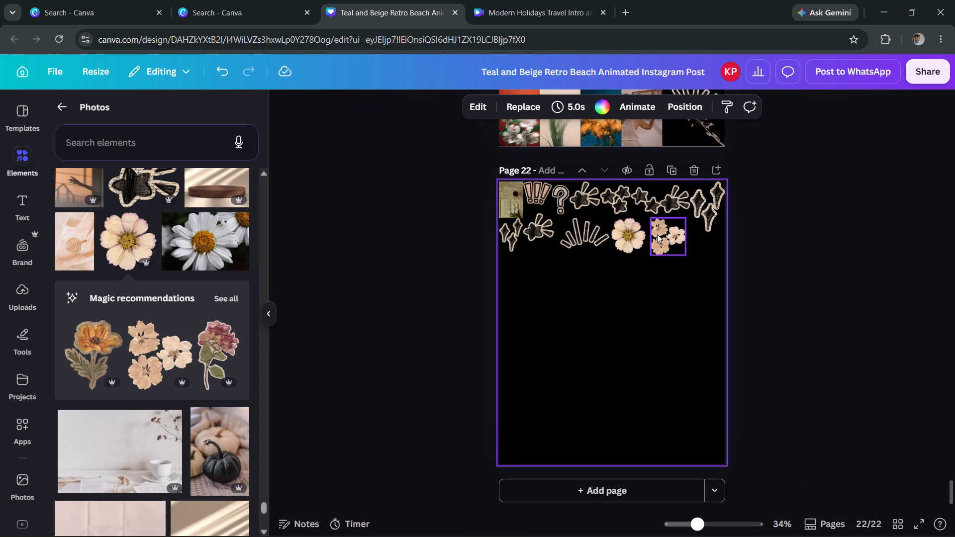
{"action": "left_click", "coordinate": [657, 234]}
{"action": "left_click", "coordinate": [687, 256]}
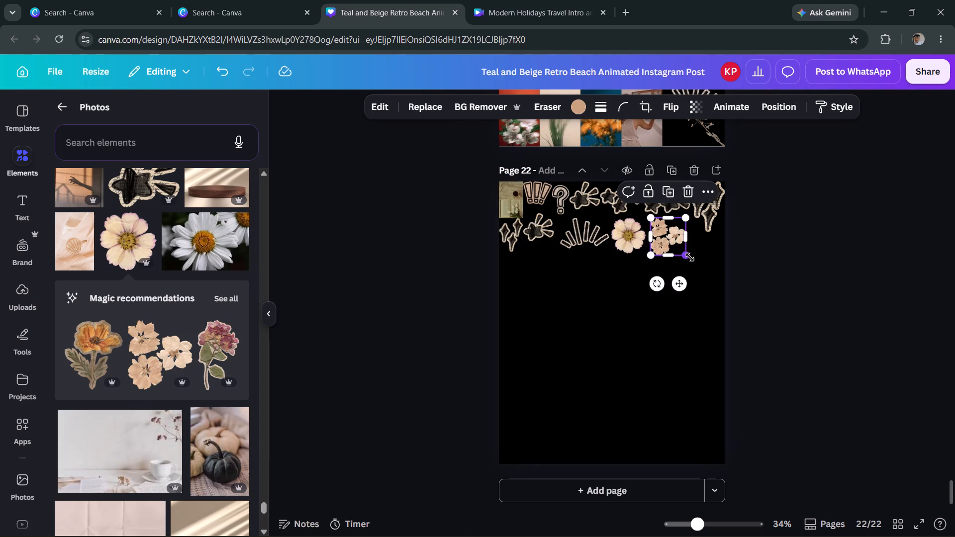
{"action": "left_click", "coordinate": [543, 289]}
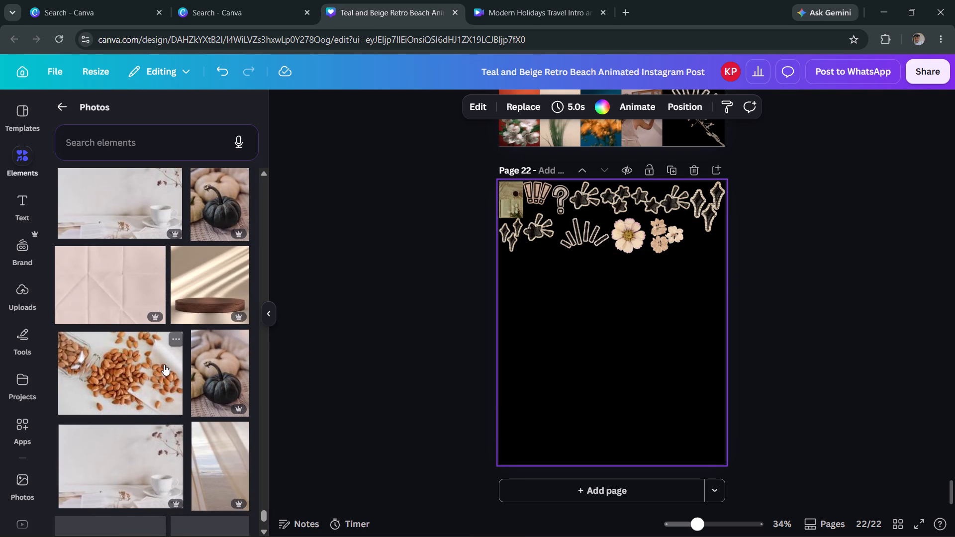
Add the photo of almonds spilling from a jar to page 22 and shrink it to a small thumbnail.
{"action": "left_click", "coordinate": [141, 378]}
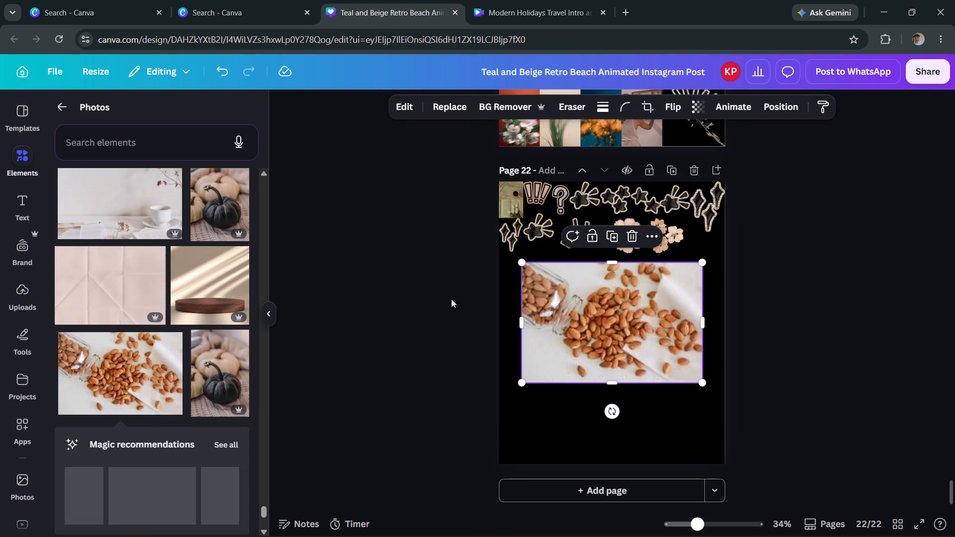
{"action": "left_click_drag", "start_coordinate": [519, 265], "coordinate": [668, 329]}
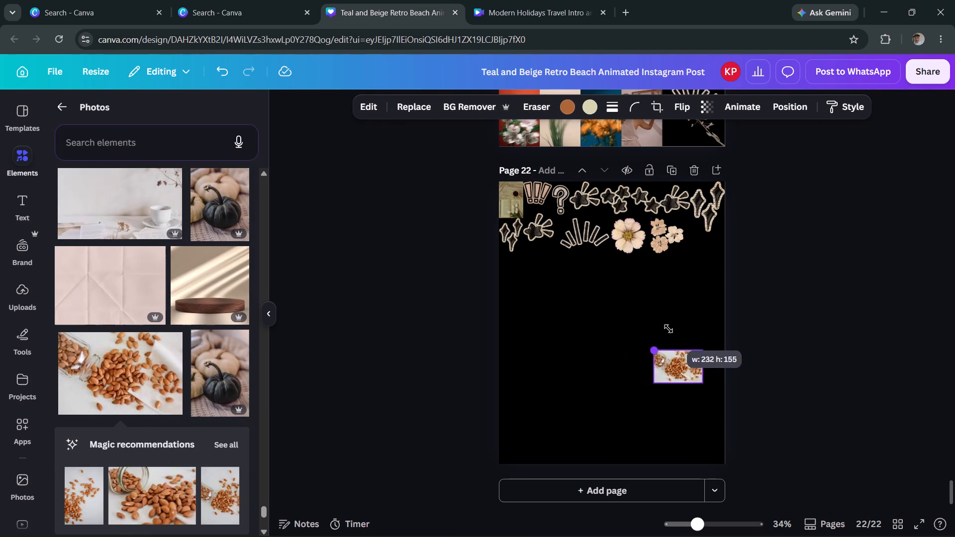
{"action": "left_click_drag", "start_coordinate": [668, 329], "coordinate": [672, 331]}
Shrink the three-sparkle sticker at the end of the first row to about 150 px wide.
{"action": "left_click", "coordinate": [704, 192]}
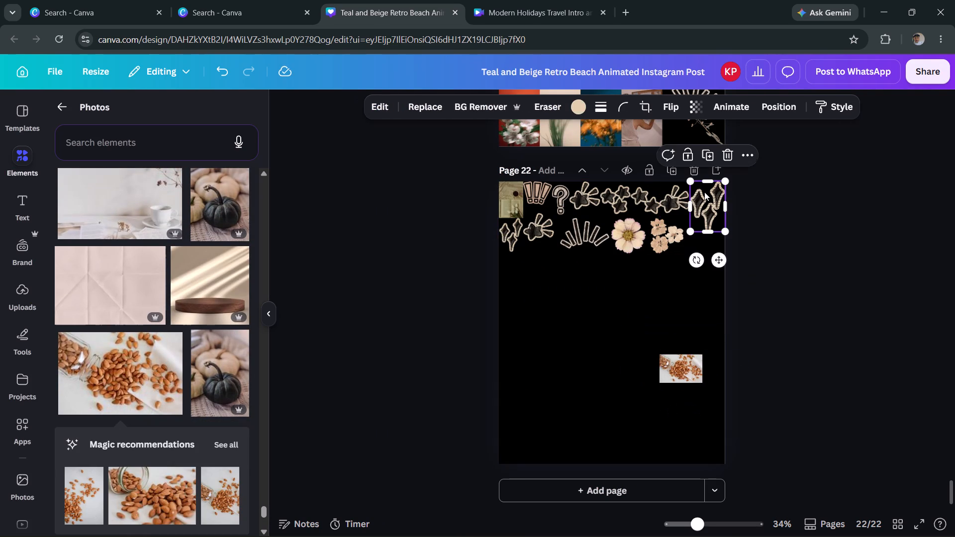
{"action": "left_click_drag", "start_coordinate": [724, 231], "coordinate": [723, 225]}
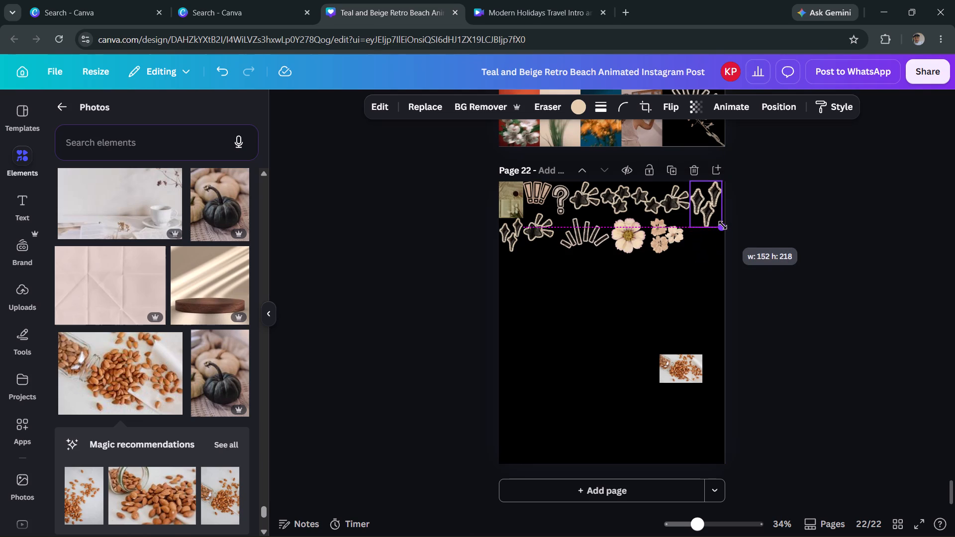
{"action": "left_click_drag", "start_coordinate": [723, 225], "coordinate": [722, 225]}
{"action": "left_click", "coordinate": [771, 261]}
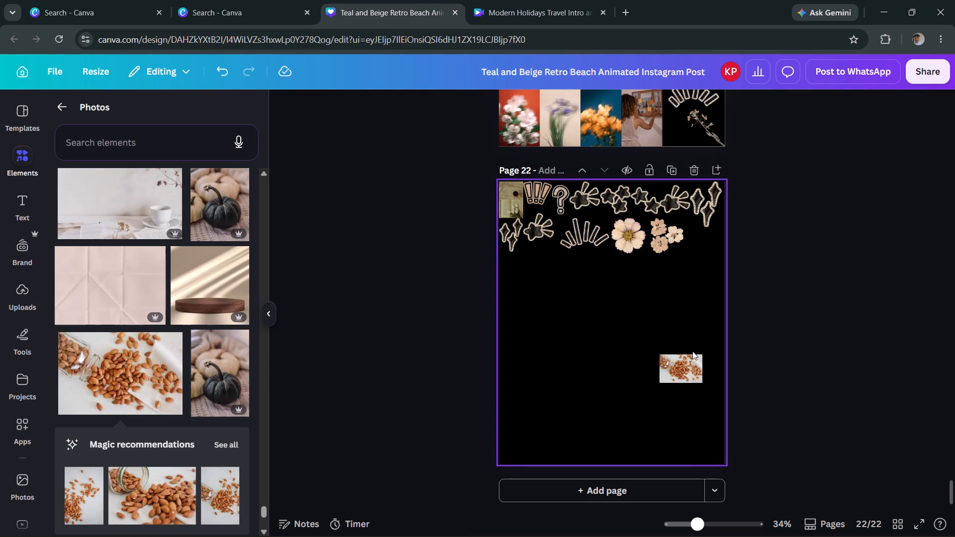
Move the almond photo to the end of the second row, against the page's edge and below the sparkles.
{"action": "left_click_drag", "start_coordinate": [684, 367], "coordinate": [711, 243]}
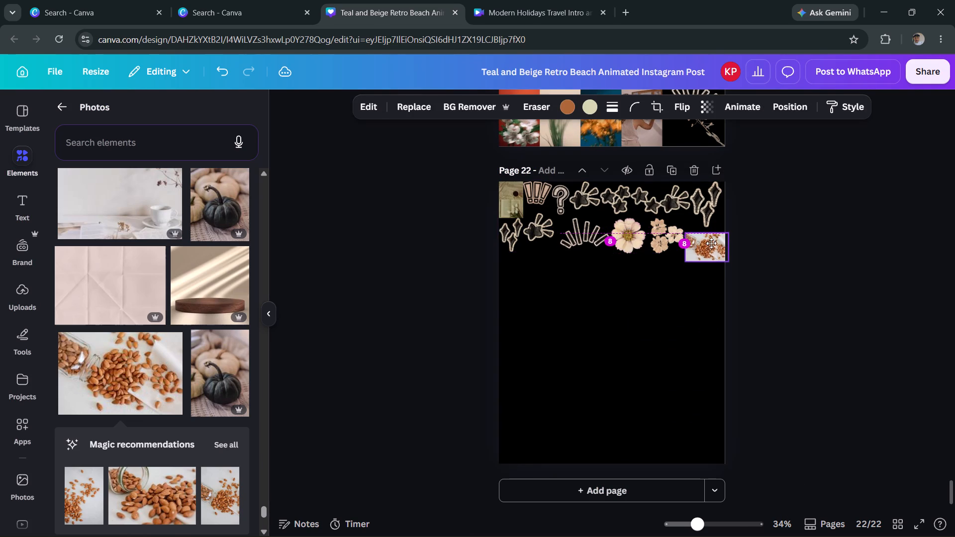
{"action": "left_click_drag", "start_coordinate": [711, 243], "coordinate": [714, 243]}
{"action": "left_click", "coordinate": [464, 268]}
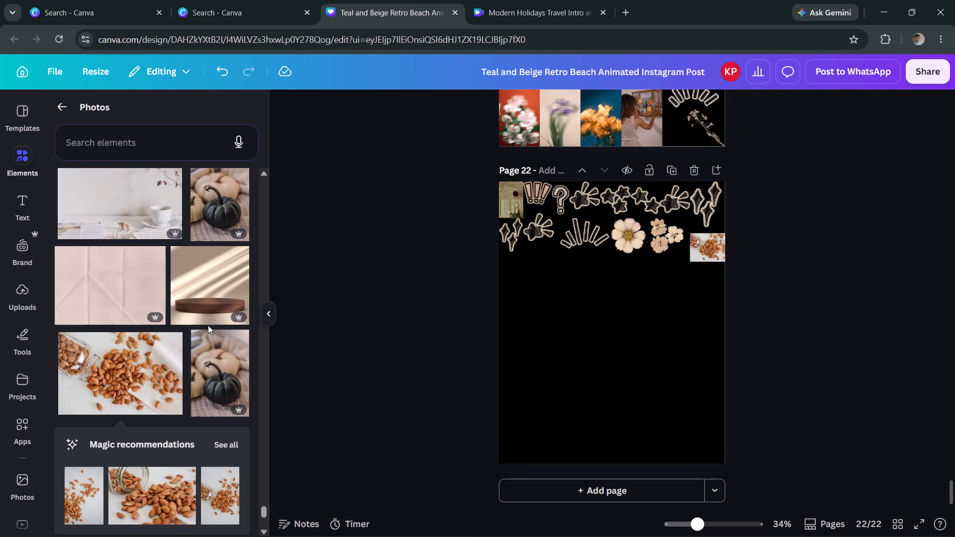
Add the recommended portrait photo of scattered almonds to page 22, shrink it, and place it at the start of the third row.
{"action": "scroll", "coordinate": [208, 325], "scroll_direction": "down", "scroll_amount": 3}
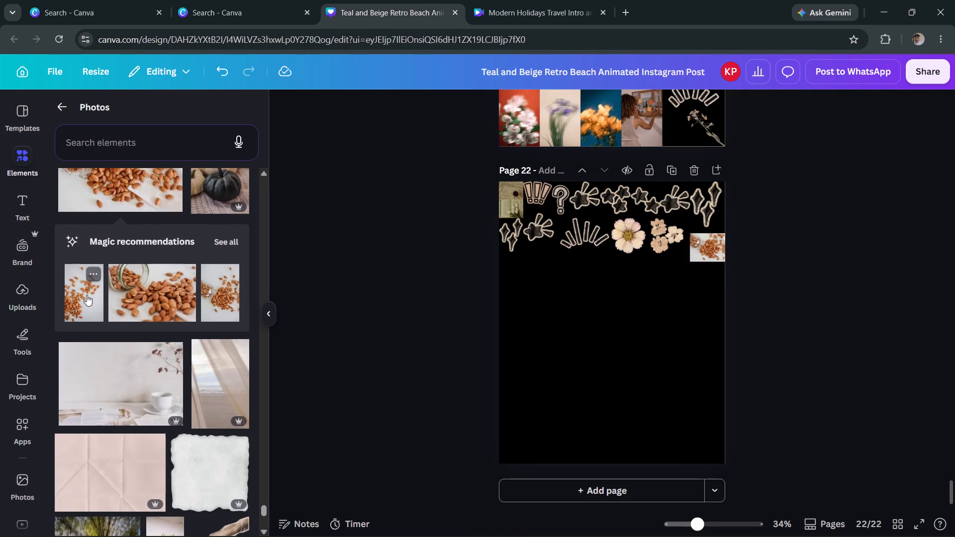
{"action": "left_click", "coordinate": [87, 295]}
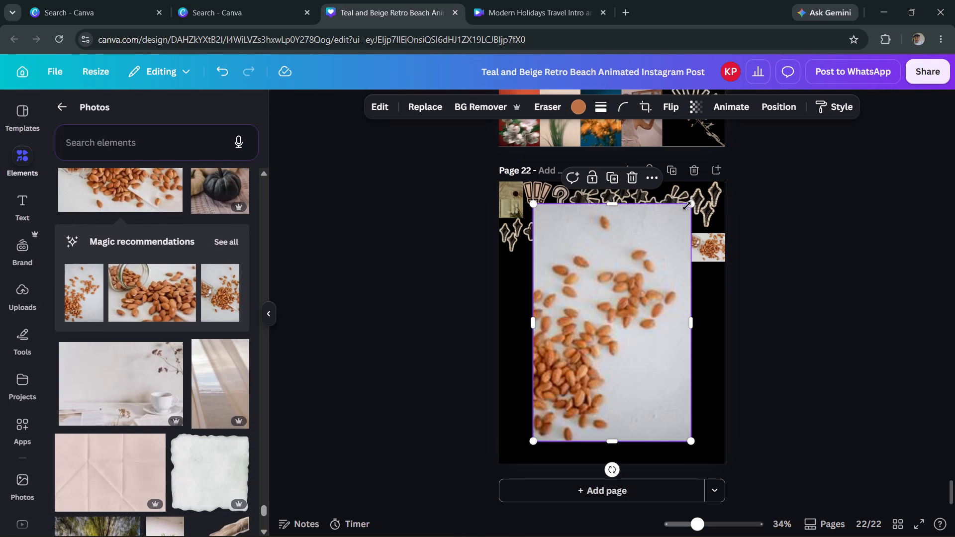
{"action": "left_click_drag", "start_coordinate": [691, 202], "coordinate": [678, 217]}
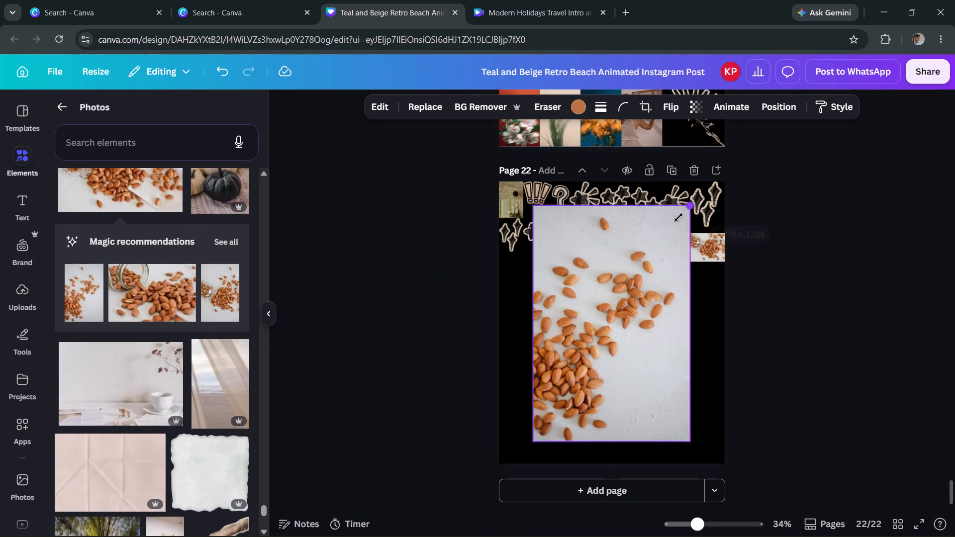
{"action": "left_click_drag", "start_coordinate": [678, 217], "coordinate": [563, 375]}
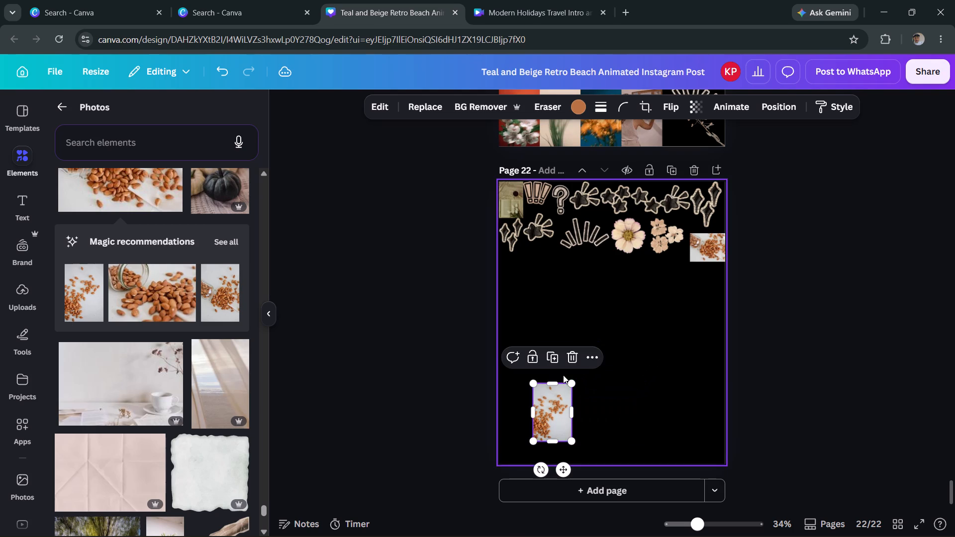
{"action": "left_click_drag", "start_coordinate": [551, 407], "coordinate": [522, 285]}
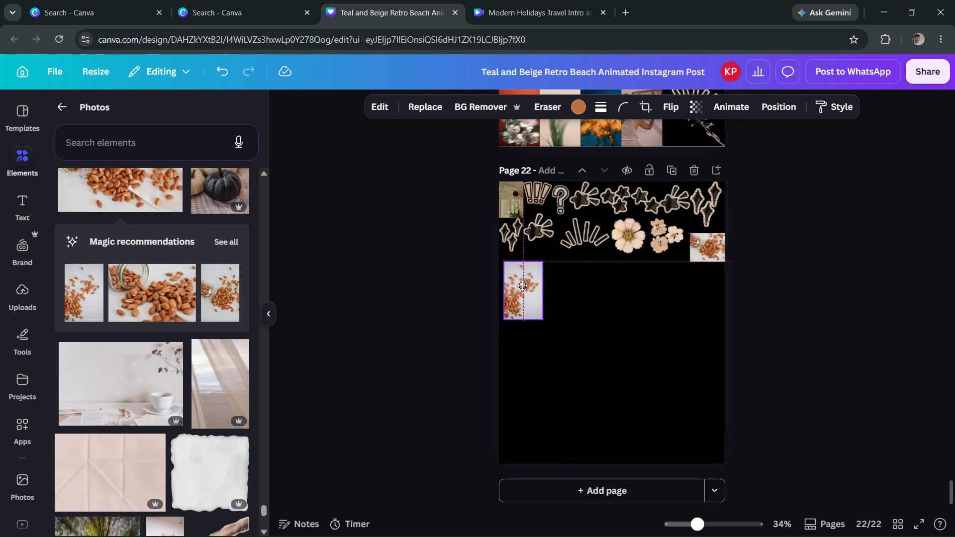
{"action": "left_click_drag", "start_coordinate": [522, 285], "coordinate": [517, 275]}
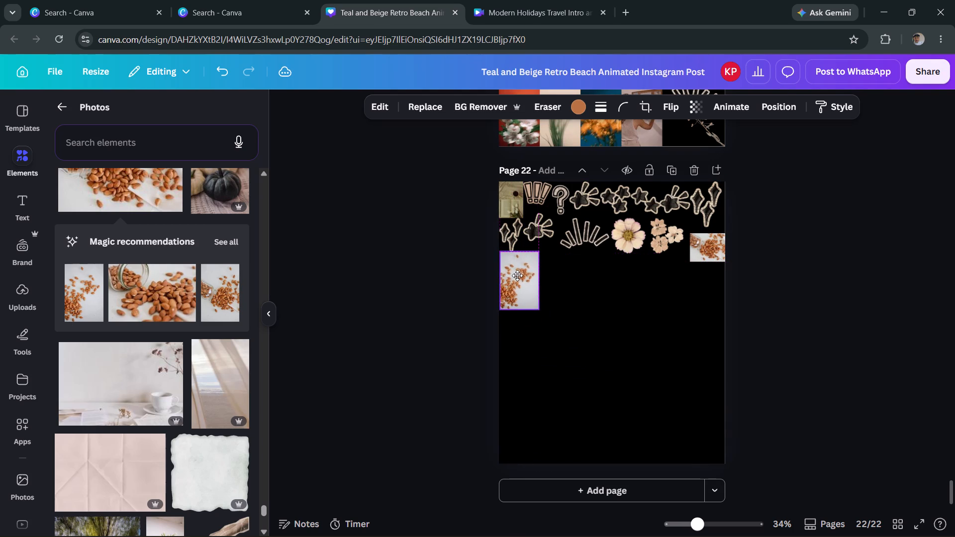
{"action": "left_click_drag", "start_coordinate": [517, 275], "coordinate": [518, 282]}
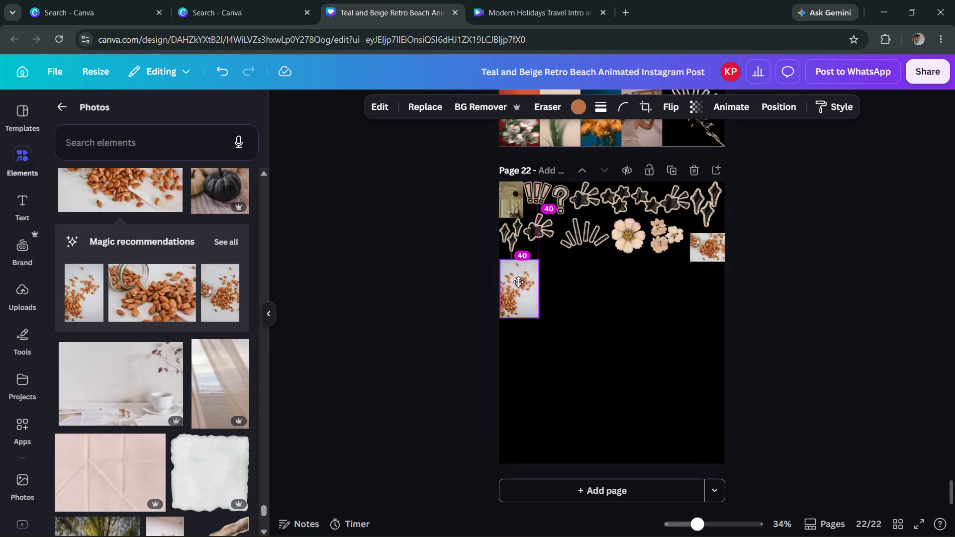
{"action": "left_click_drag", "start_coordinate": [518, 282], "coordinate": [518, 280]}
{"action": "left_click", "coordinate": [399, 301]}
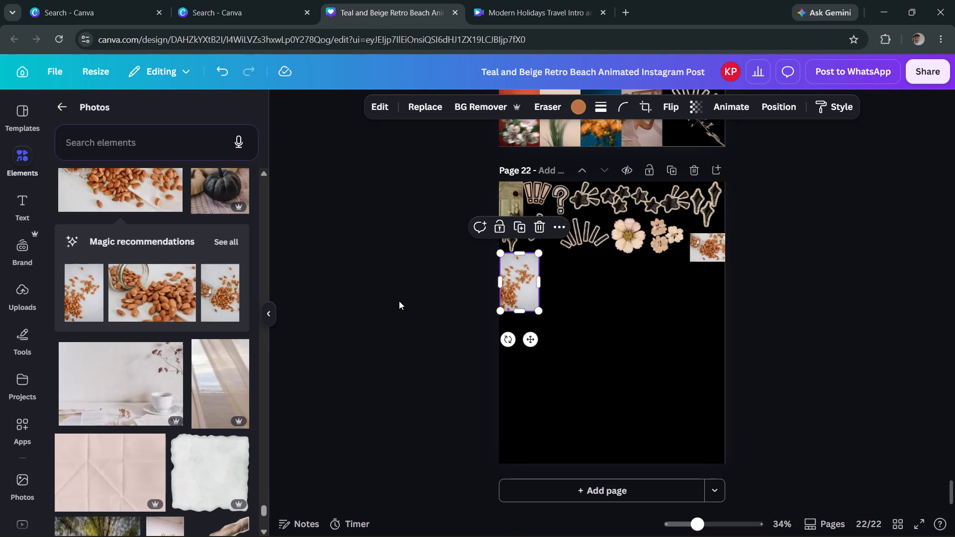
Add the cutout of two reaching hands to page 22, shrink it, and place it in the third row beside the scattered almonds photo.
{"action": "scroll", "coordinate": [164, 327], "scroll_direction": "down", "scroll_amount": 3}
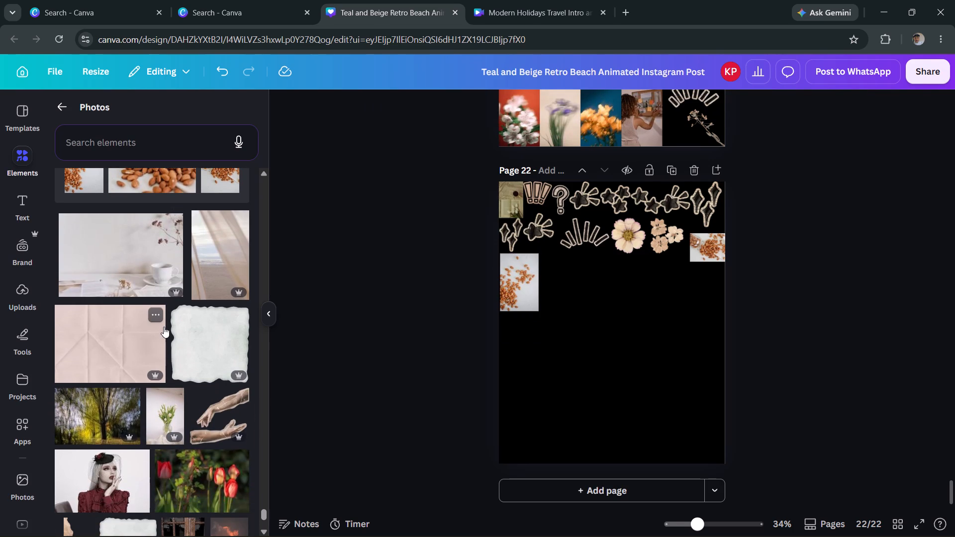
{"action": "left_click", "coordinate": [215, 423]}
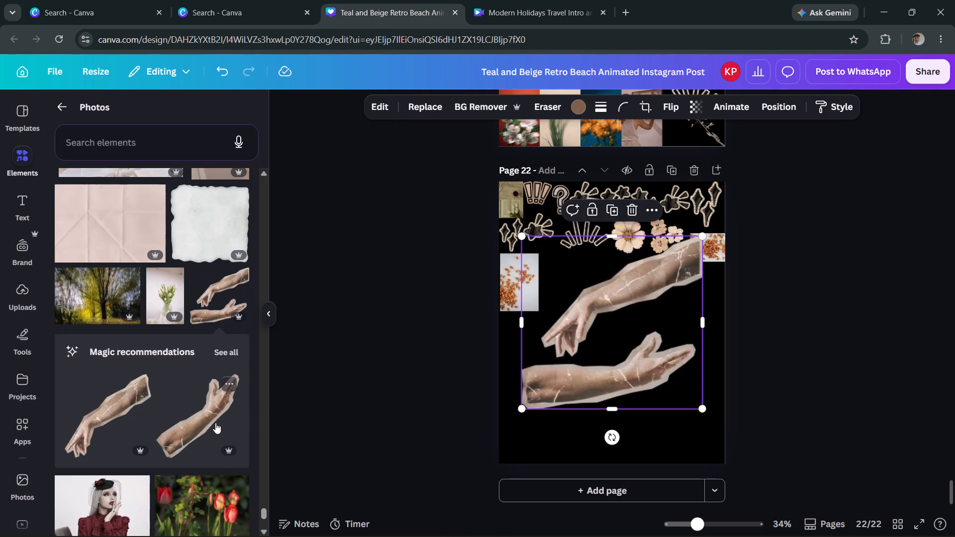
{"action": "left_click_drag", "start_coordinate": [526, 412], "coordinate": [664, 257]}
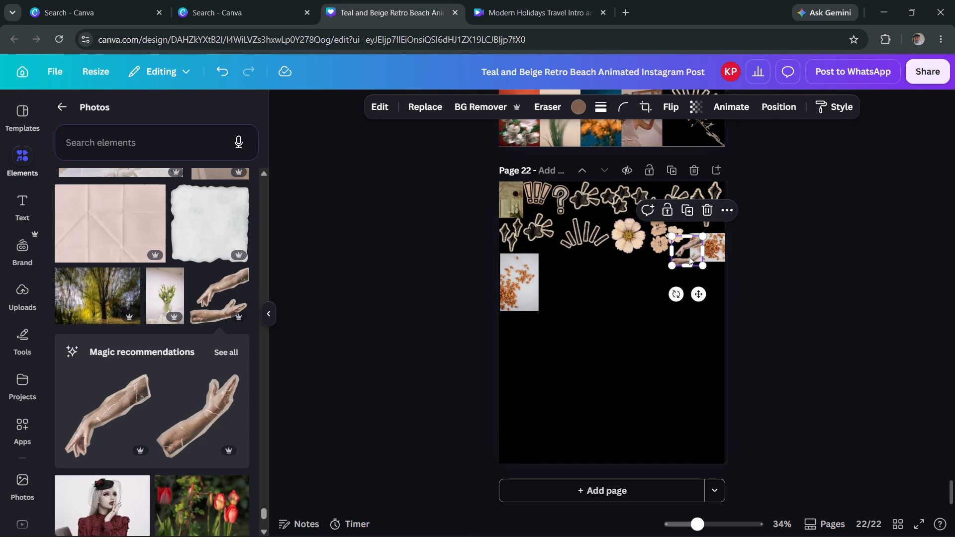
{"action": "left_click_drag", "start_coordinate": [689, 257], "coordinate": [565, 273]}
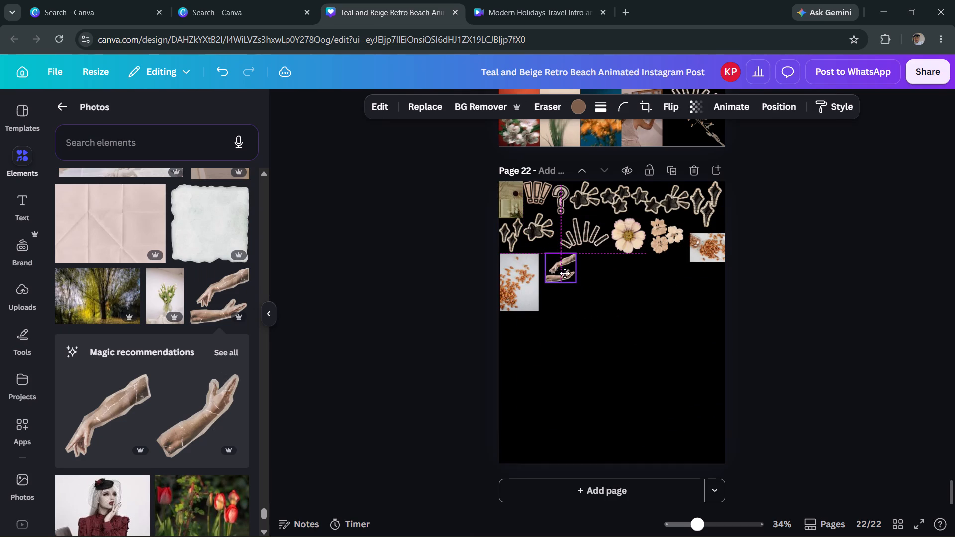
{"action": "left_click_drag", "start_coordinate": [565, 273], "coordinate": [563, 273]}
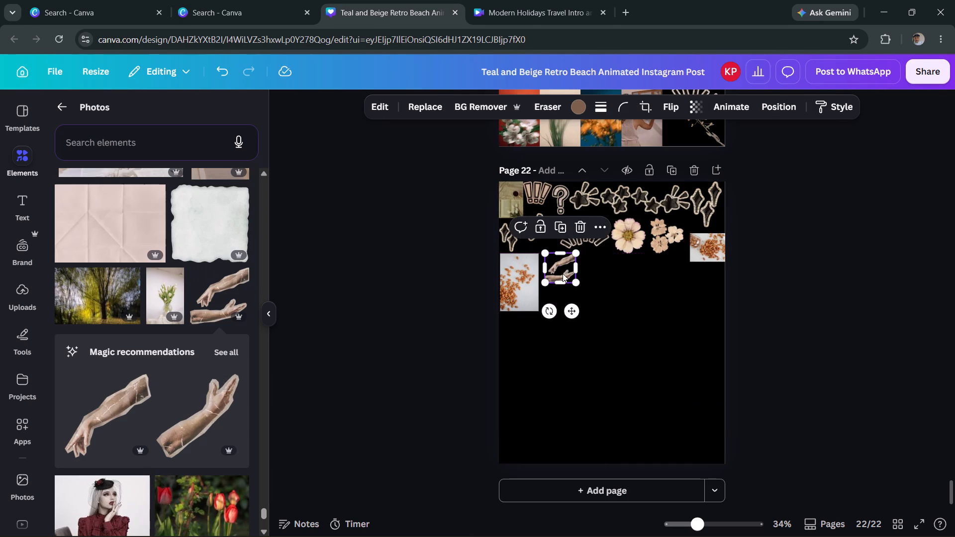
{"action": "left_click", "coordinate": [427, 287]}
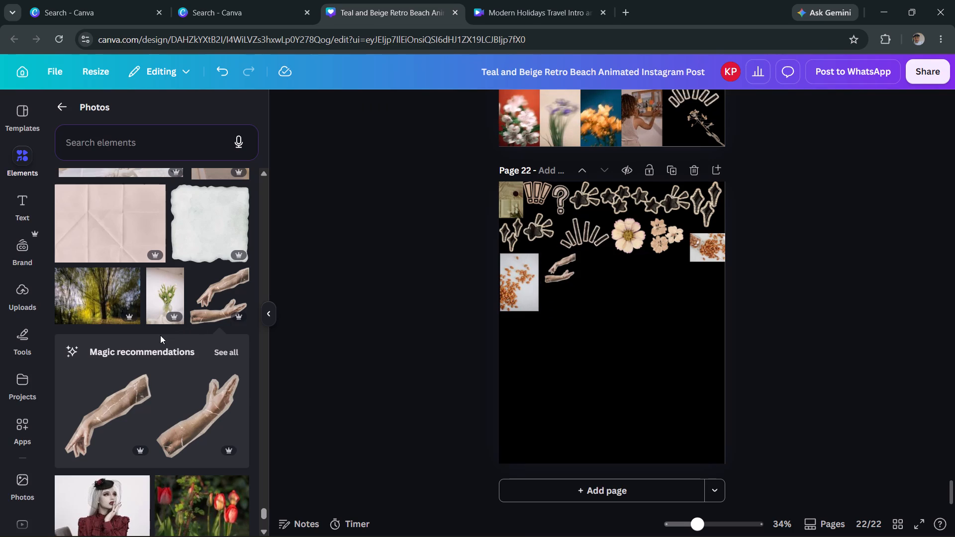
Add the black-and-yellow butterfly cutout to page 22, shrink it, and place it in the third row beside the hands.
{"action": "scroll", "coordinate": [120, 391], "scroll_direction": "down", "scroll_amount": 5}
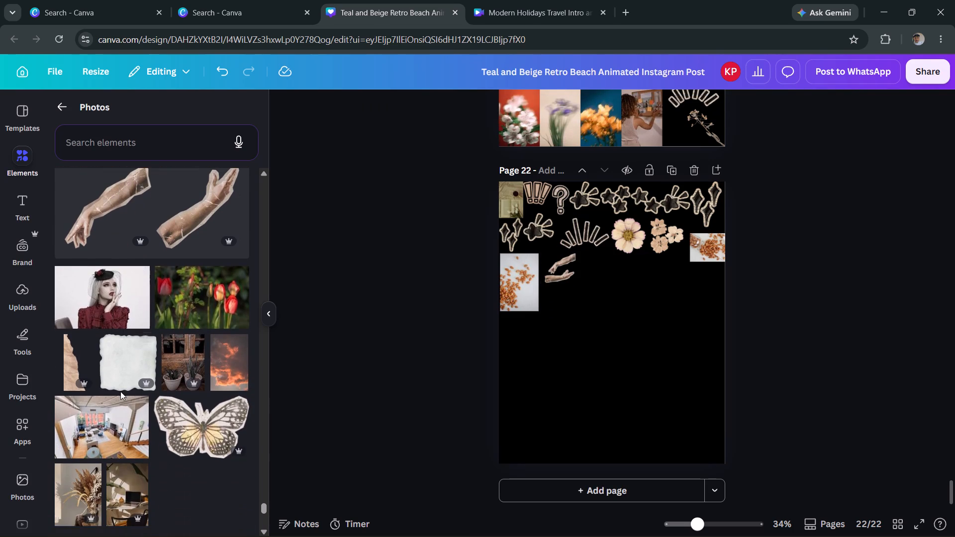
{"action": "left_click", "coordinate": [203, 424]}
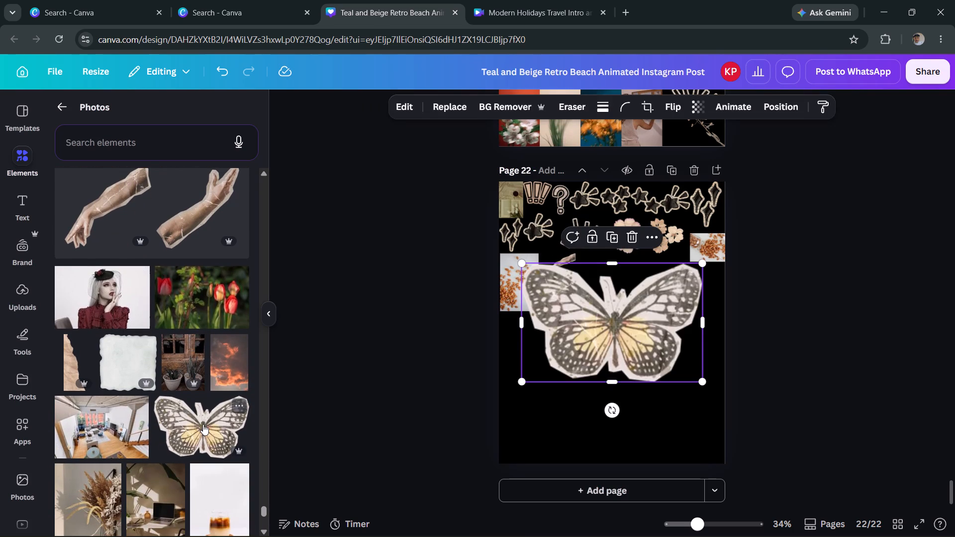
{"action": "left_click_drag", "start_coordinate": [521, 263], "coordinate": [681, 334]}
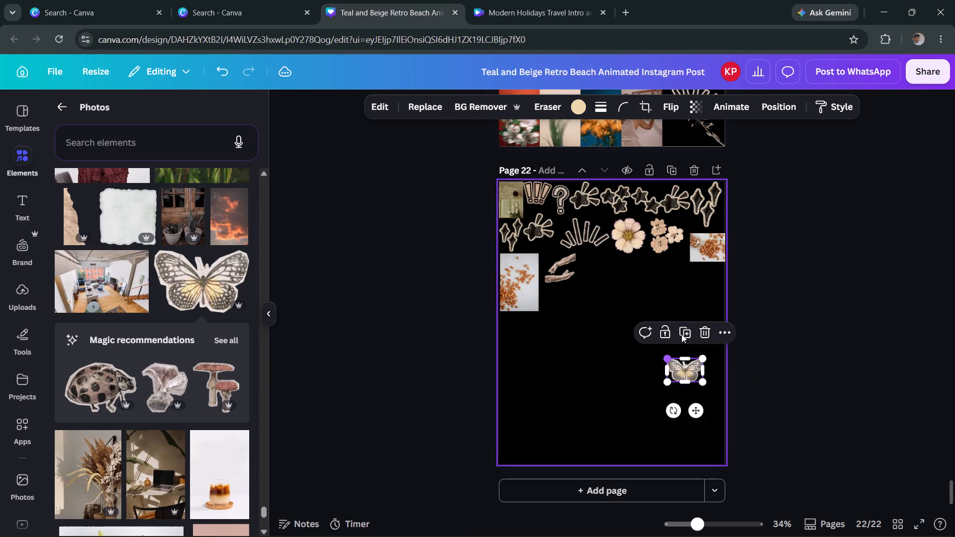
{"action": "left_click_drag", "start_coordinate": [680, 367], "coordinate": [607, 282]}
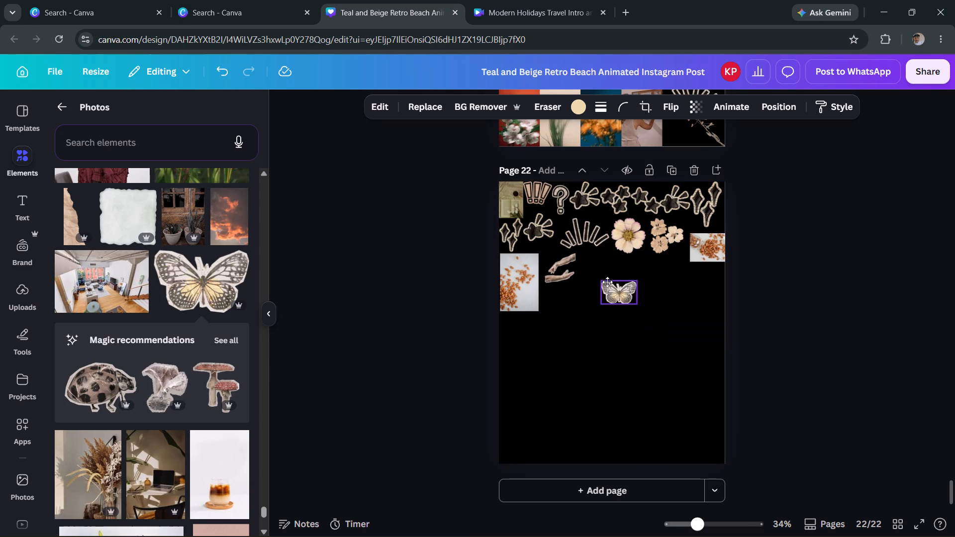
{"action": "left_click_drag", "start_coordinate": [607, 282], "coordinate": [591, 262]}
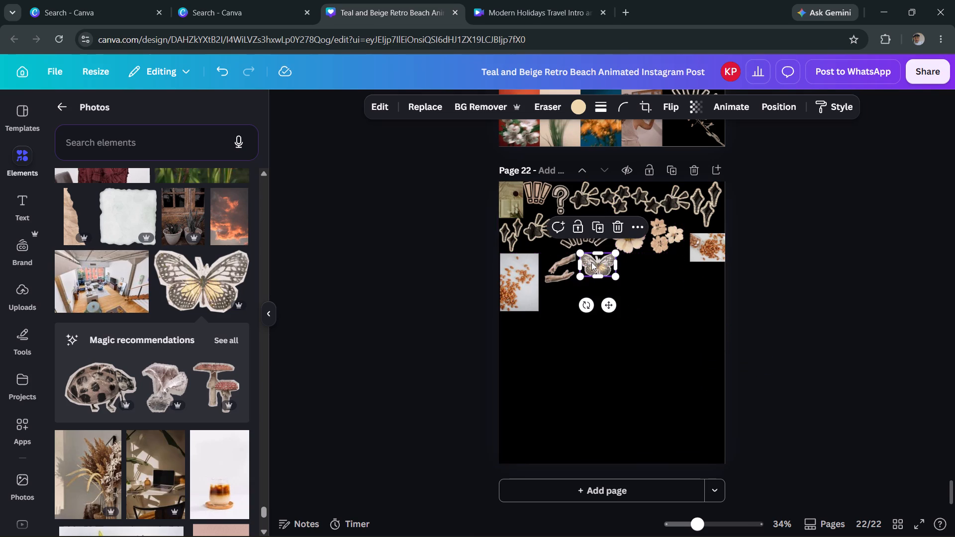
{"action": "left_click", "coordinate": [414, 289]}
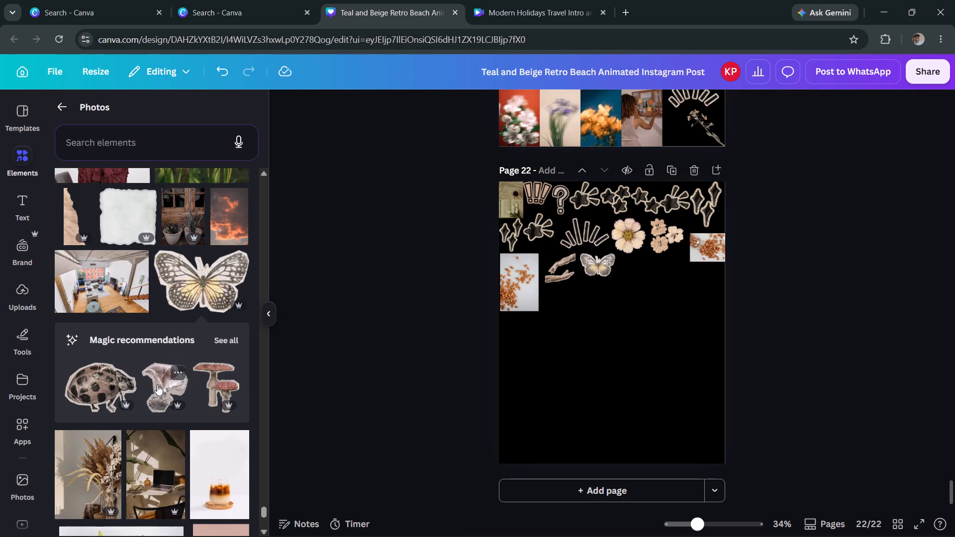
Add the recommended red mushrooms cutout to page 22, shrink it to a thumbnail, and move it to the page's lower-right corner.
{"action": "left_click", "coordinate": [211, 378]}
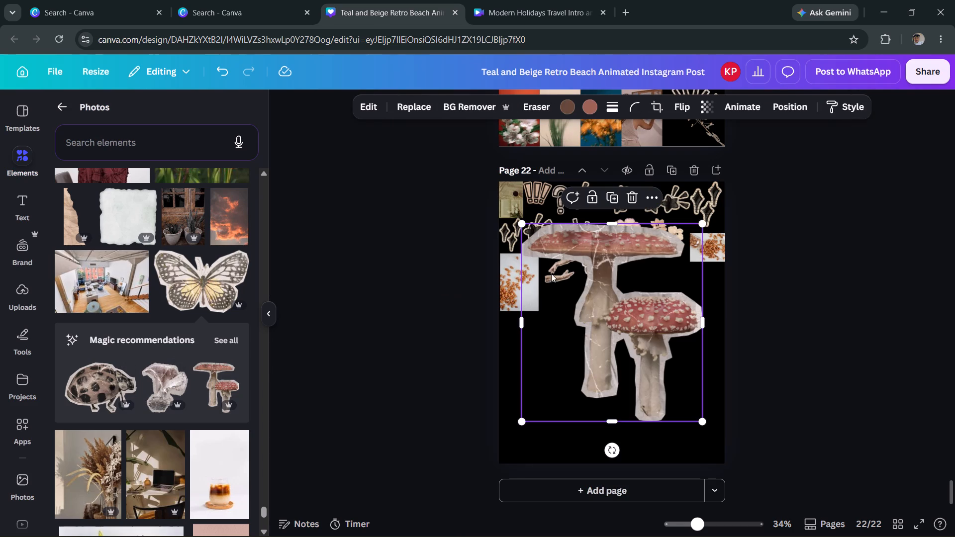
{"action": "left_click_drag", "start_coordinate": [701, 225], "coordinate": [618, 314]}
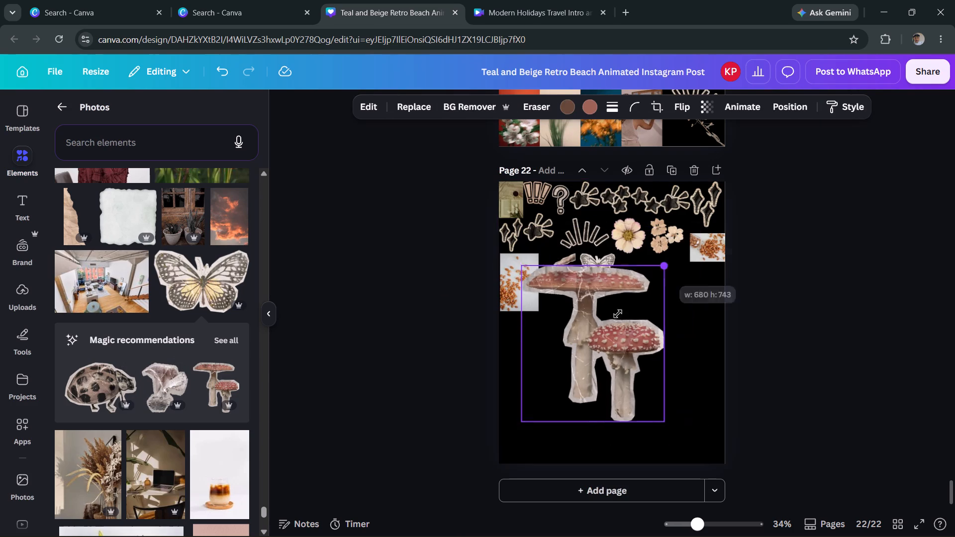
{"action": "left_click_drag", "start_coordinate": [618, 314], "coordinate": [550, 379]}
{"action": "left_click_drag", "start_coordinate": [540, 402], "coordinate": [679, 428]}
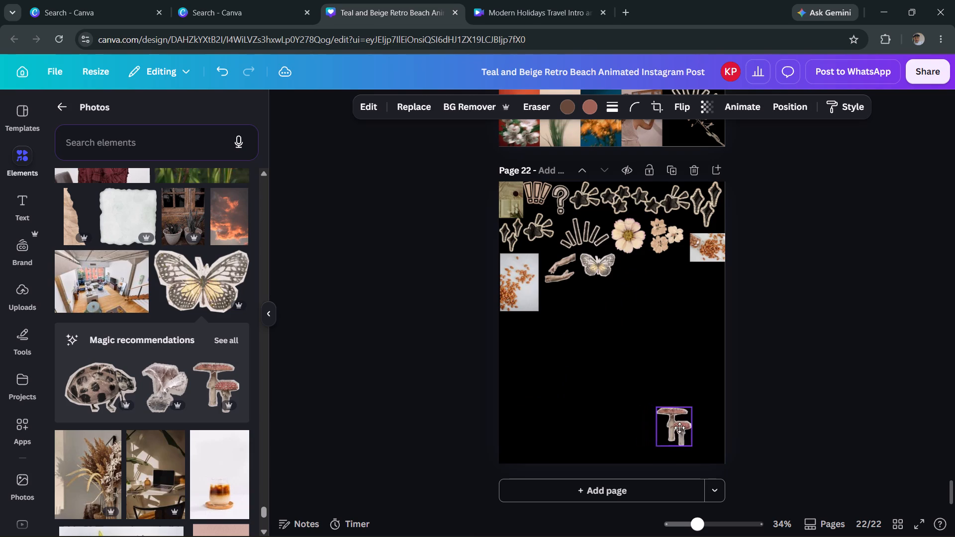
{"action": "left_click_drag", "start_coordinate": [679, 428], "coordinate": [708, 440]}
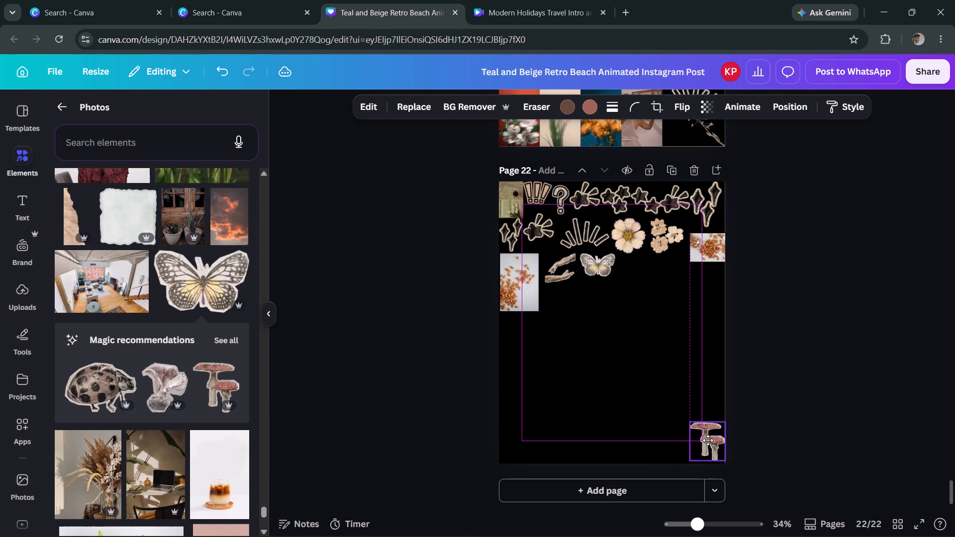
{"action": "left_click_drag", "start_coordinate": [708, 440], "coordinate": [710, 443]}
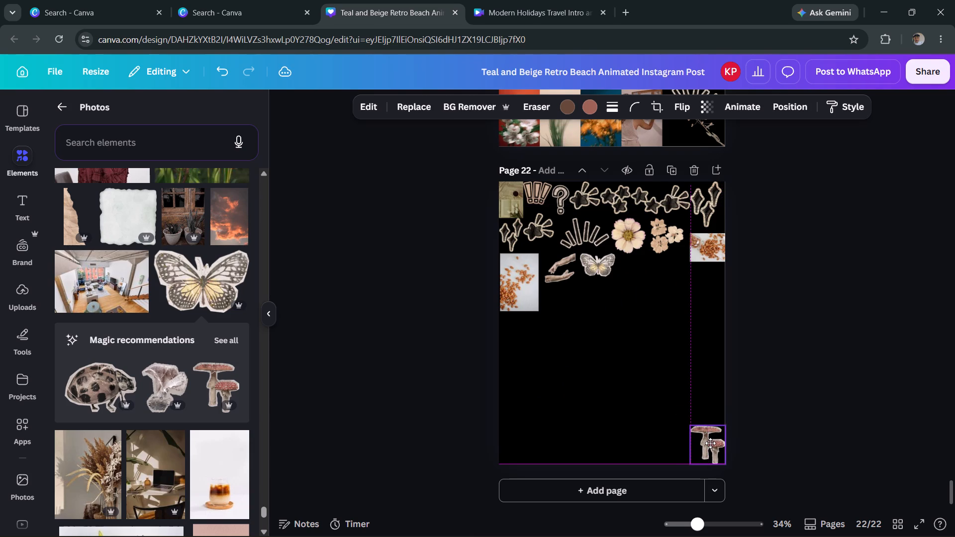
{"action": "left_click_drag", "start_coordinate": [710, 443], "coordinate": [711, 444]}
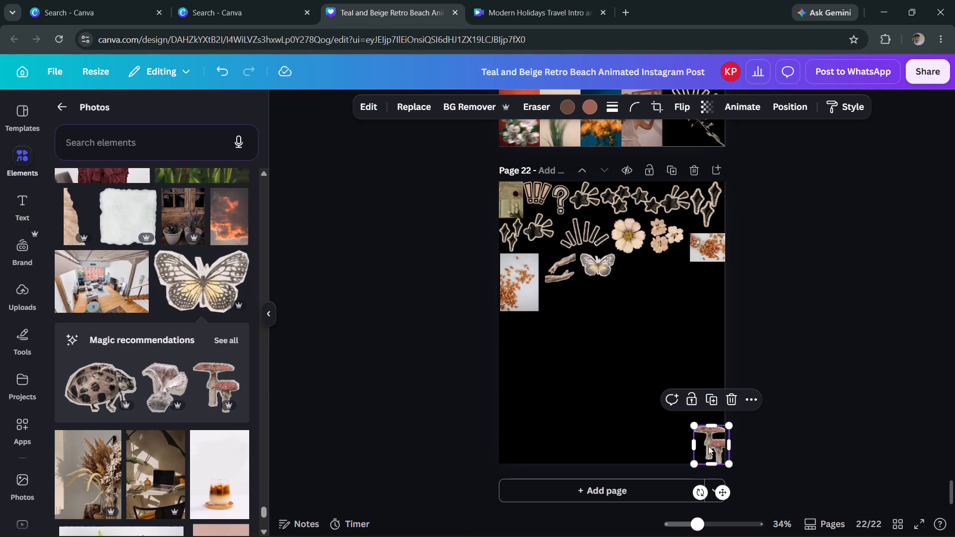
Nudge the mushrooms cutout leftward until it sits fully inside the page's right edge.
{"action": "key", "text": "Left"}
{"action": "key", "text": "Left"}
{"action": "key", "text": "Left"}
{"action": "key", "text": "Left"}
{"action": "key", "text": "Left"}
{"action": "key", "text": "Left"}
{"action": "key", "text": "Left"}
{"action": "key", "text": "Left"}
{"action": "key", "text": "Left"}
{"action": "key", "text": "Left"}
{"action": "key", "text": "Left"}
{"action": "key", "text": "Left"}
{"action": "key", "text": "Left"}
{"action": "key", "text": "Left"}
{"action": "key", "text": "Left"}
{"action": "key", "text": "Left"}
{"action": "key", "text": "Left"}
{"action": "key", "text": "Left"}
{"action": "key", "text": "Left"}
{"action": "key", "text": "Left"}
{"action": "key", "text": "Left"}
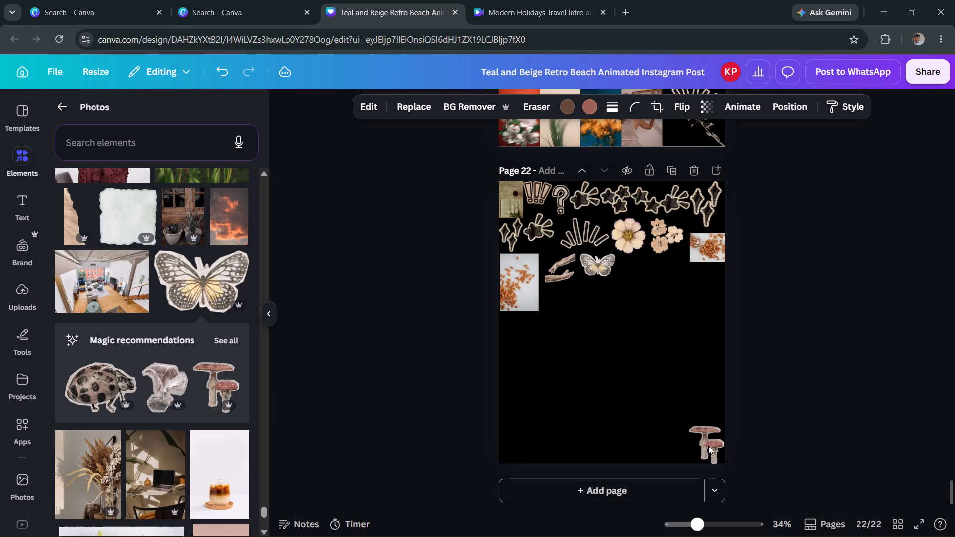
{"action": "key", "text": "Left"}
{"action": "key", "text": "Left"}
{"action": "left_click", "coordinate": [477, 418]}
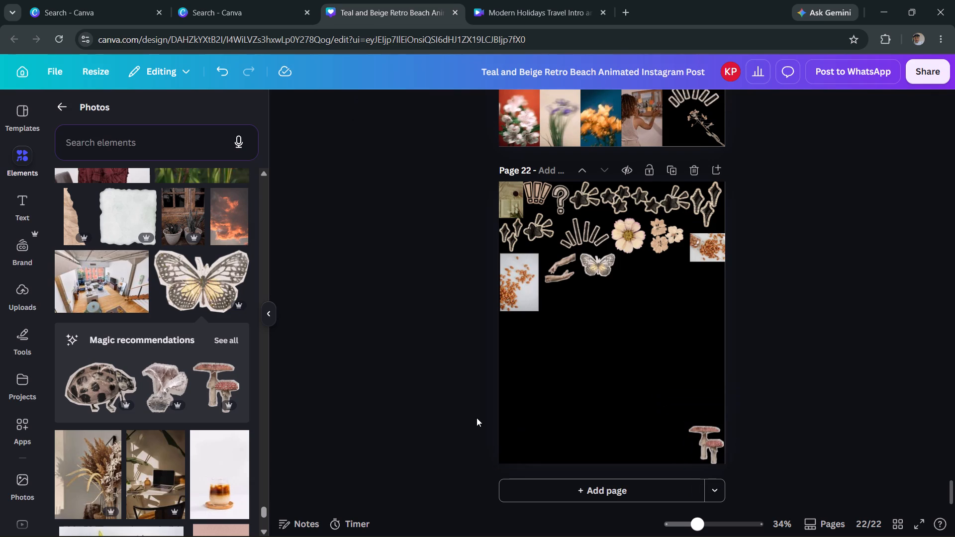
Add the pink lily bouquet photo to page 22, shrink it to a thumbnail, and place it in the page's lower-left corner.
{"action": "scroll", "coordinate": [162, 416], "scroll_direction": "down", "scroll_amount": 4}
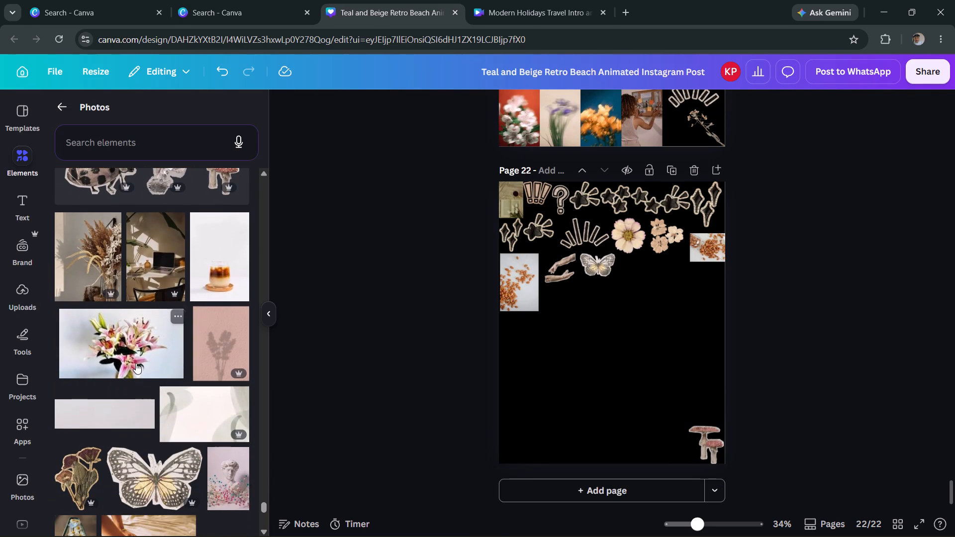
{"action": "left_click", "coordinate": [136, 363]}
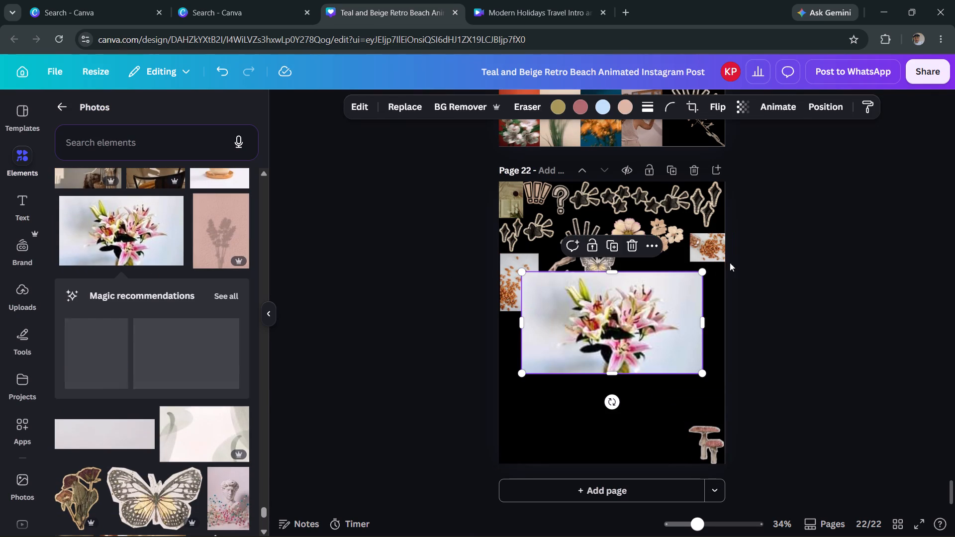
{"action": "left_click_drag", "start_coordinate": [704, 273], "coordinate": [586, 372]}
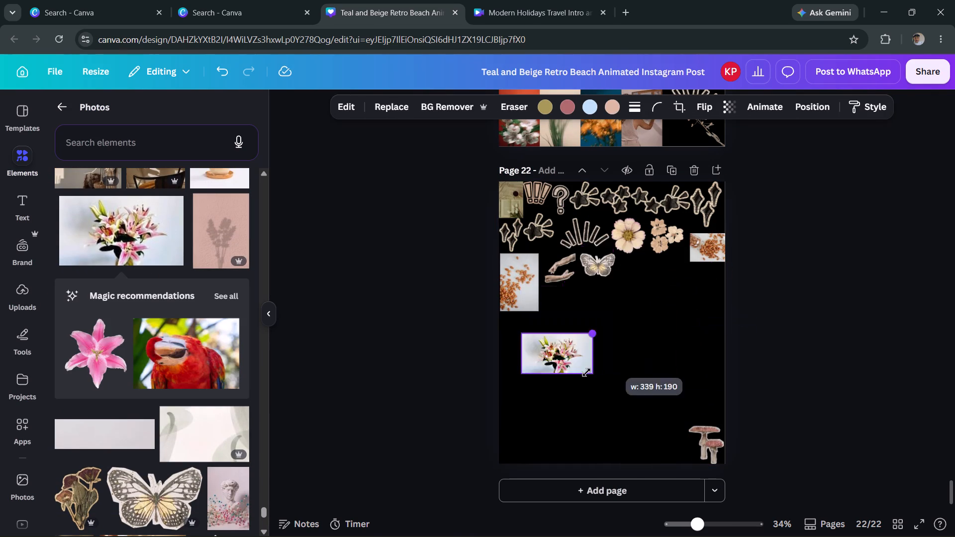
{"action": "left_click_drag", "start_coordinate": [586, 372], "coordinate": [591, 370]}
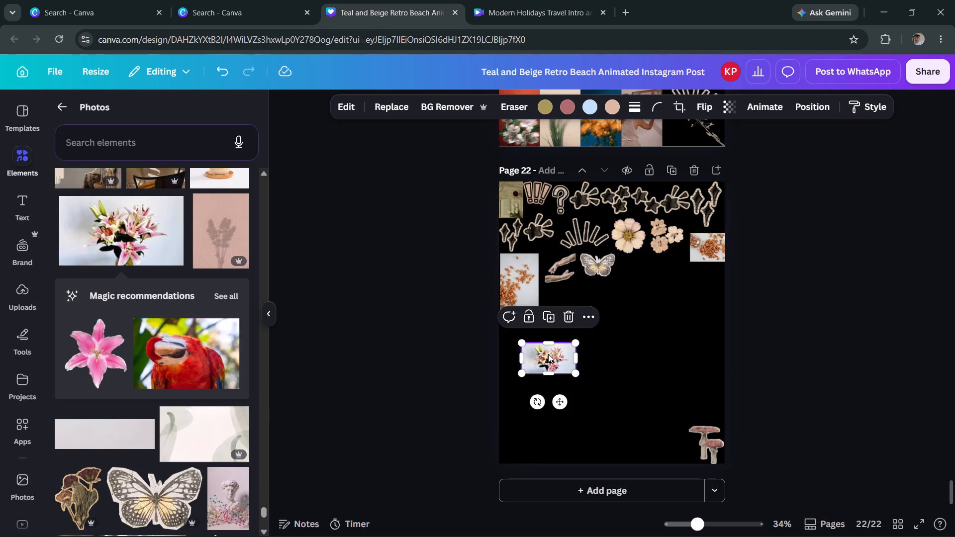
{"action": "left_click_drag", "start_coordinate": [548, 354], "coordinate": [527, 445]}
{"action": "left_click", "coordinate": [367, 442]}
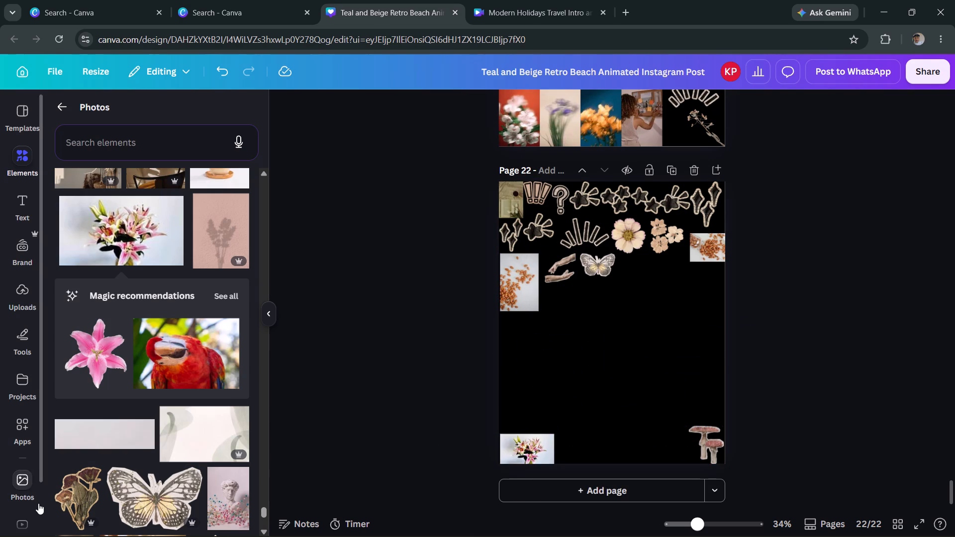
Add the dried brown flower bunch cutout to page 22, shrink it to a thumbnail, and place it on the bottom edge beside the mushrooms.
{"action": "left_click", "coordinate": [68, 502]}
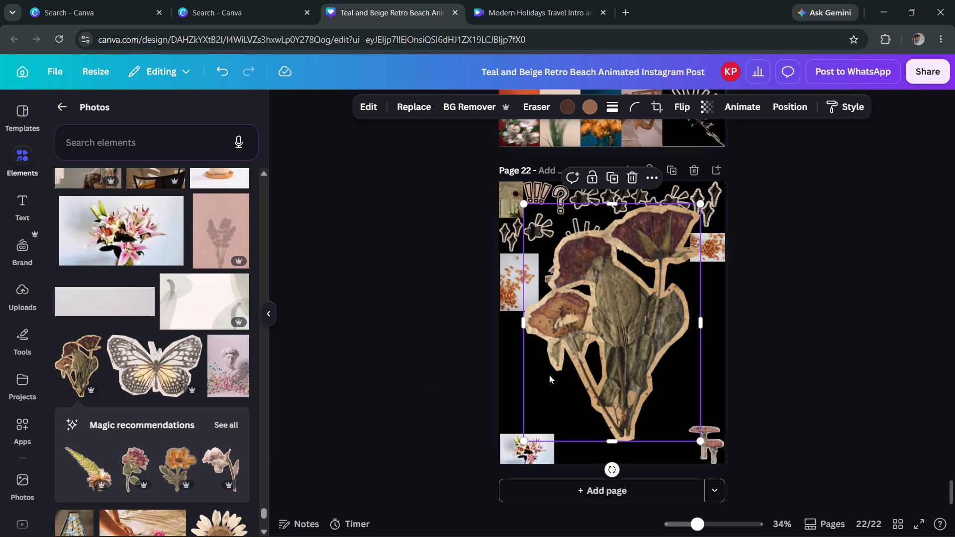
{"action": "left_click_drag", "start_coordinate": [523, 205], "coordinate": [672, 403]}
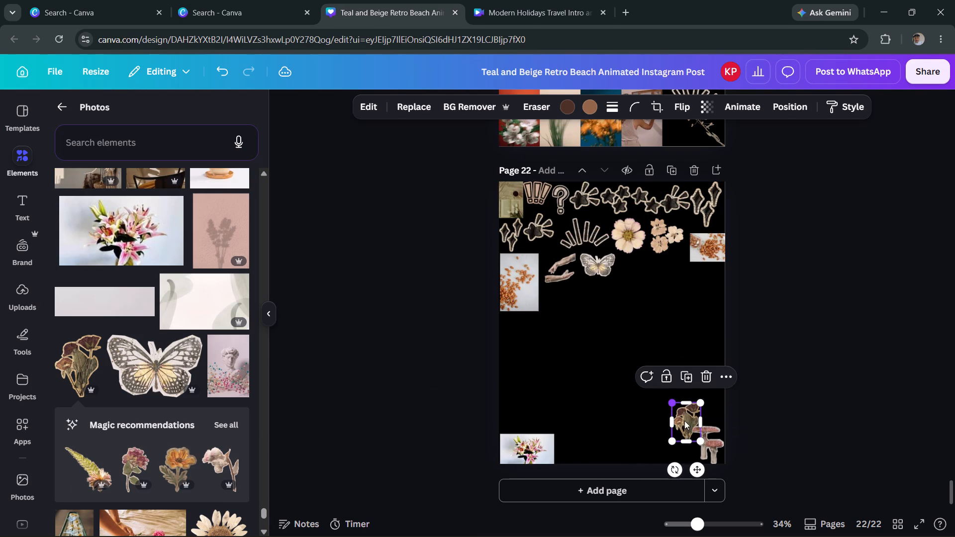
{"action": "left_click_drag", "start_coordinate": [687, 426], "coordinate": [672, 445]}
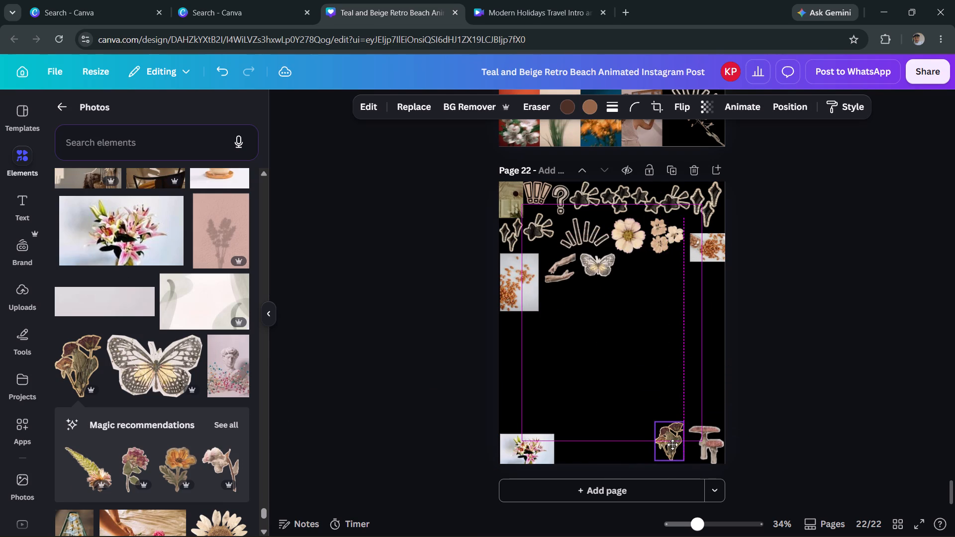
{"action": "left_click_drag", "start_coordinate": [672, 445], "coordinate": [676, 445]}
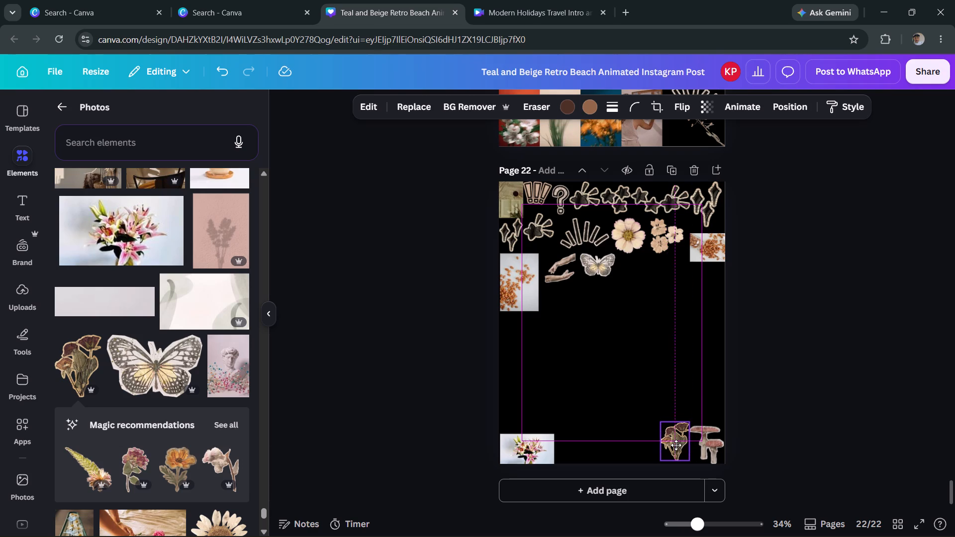
{"action": "left_click_drag", "start_coordinate": [676, 445], "coordinate": [676, 449]}
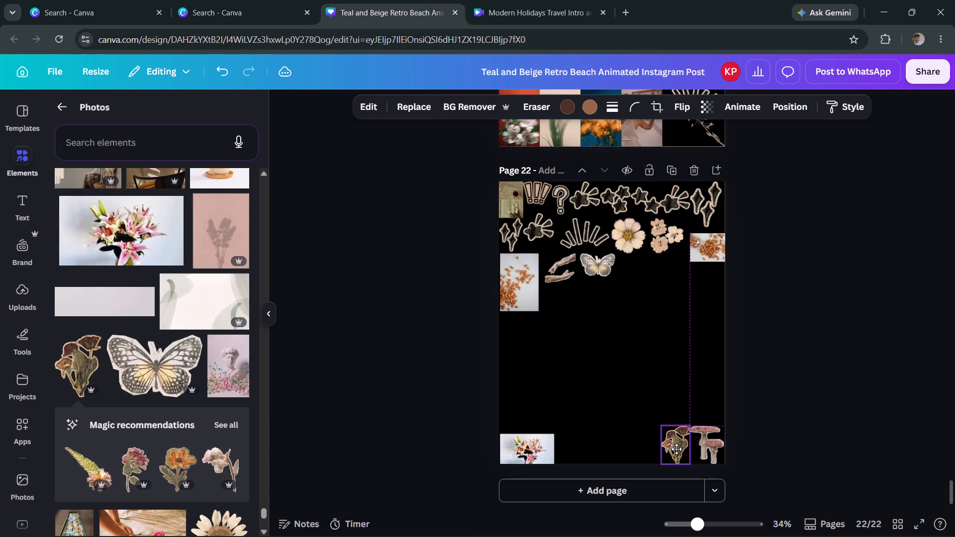
{"action": "left_click_drag", "start_coordinate": [676, 449], "coordinate": [675, 447]}
{"action": "left_click", "coordinate": [364, 379]}
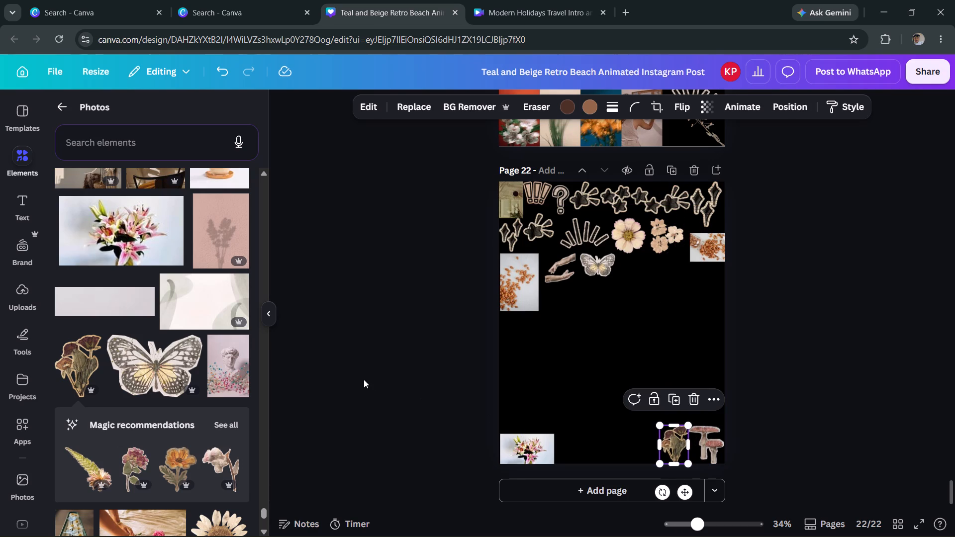
Add the recommended fern-and-pink-flower cutout, shrink it to a thumbnail, and place it in the bottom row beside the dried flower bunch.
{"action": "left_click", "coordinate": [90, 467]}
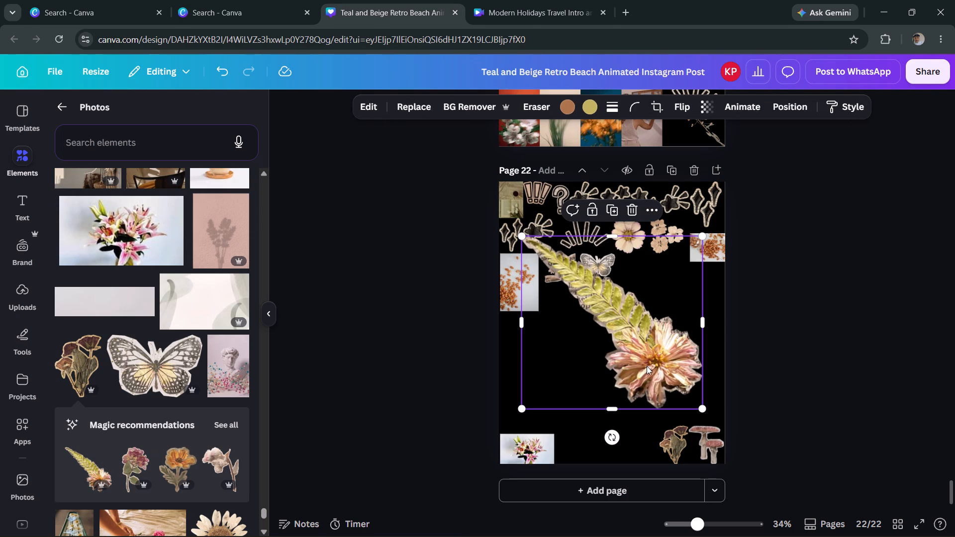
{"action": "left_click_drag", "start_coordinate": [701, 409], "coordinate": [680, 395]}
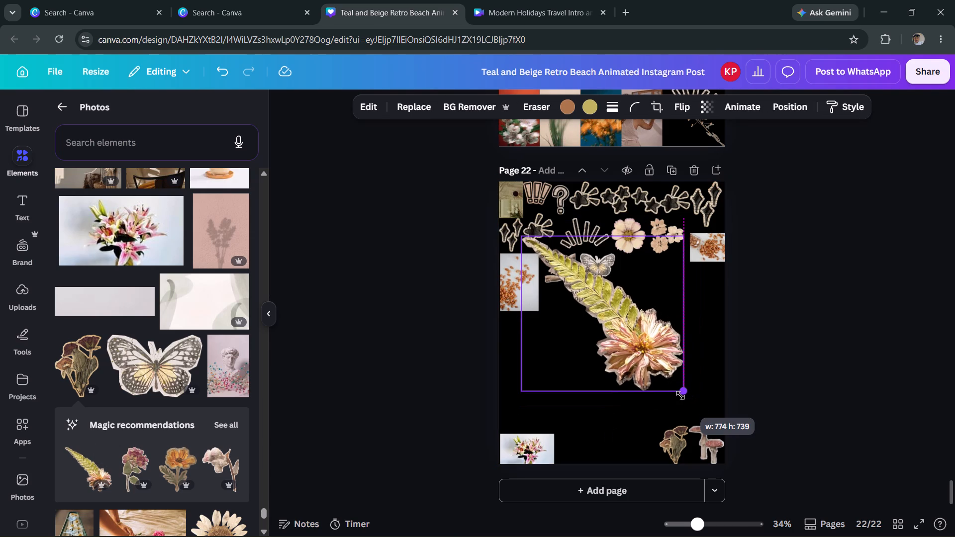
{"action": "left_click_drag", "start_coordinate": [680, 395], "coordinate": [542, 275]}
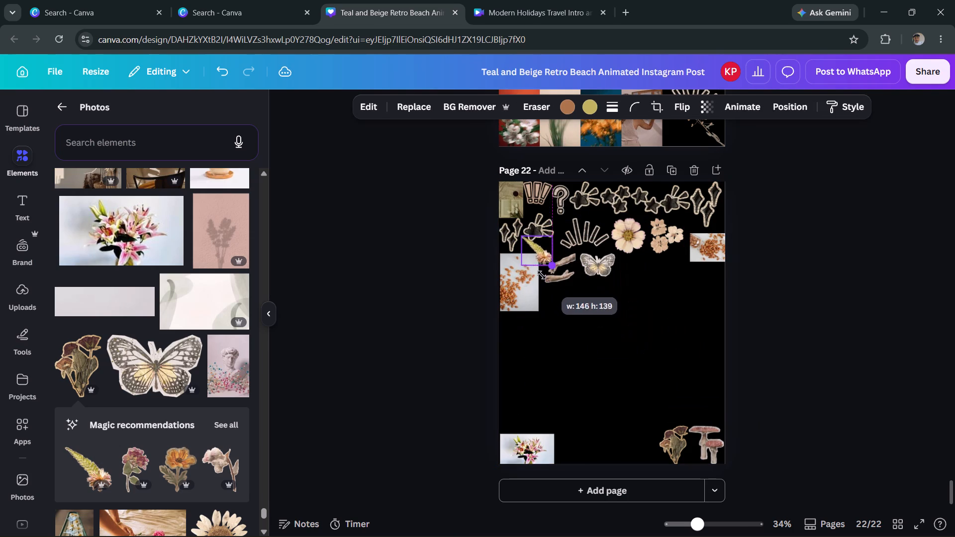
{"action": "left_click_drag", "start_coordinate": [533, 247], "coordinate": [630, 440]}
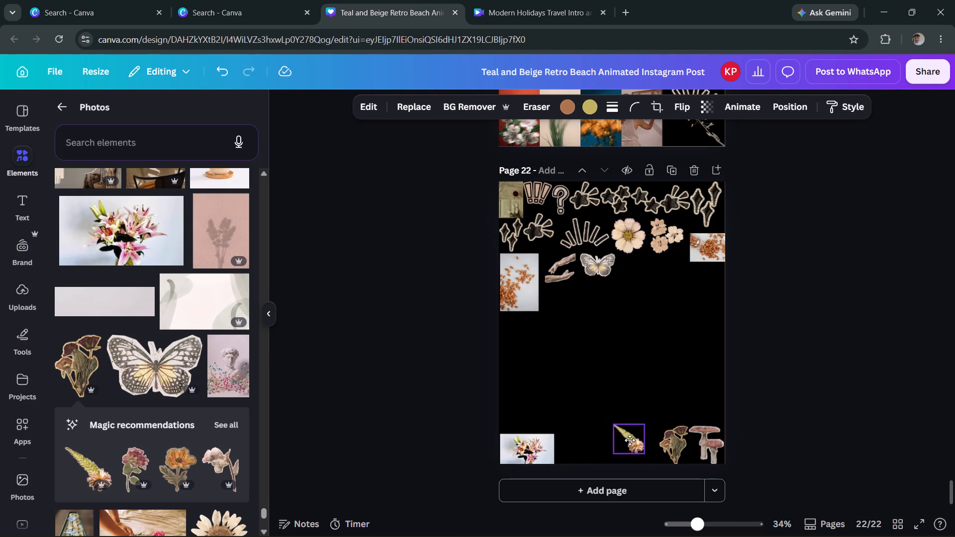
{"action": "left_click_drag", "start_coordinate": [630, 440], "coordinate": [639, 447]}
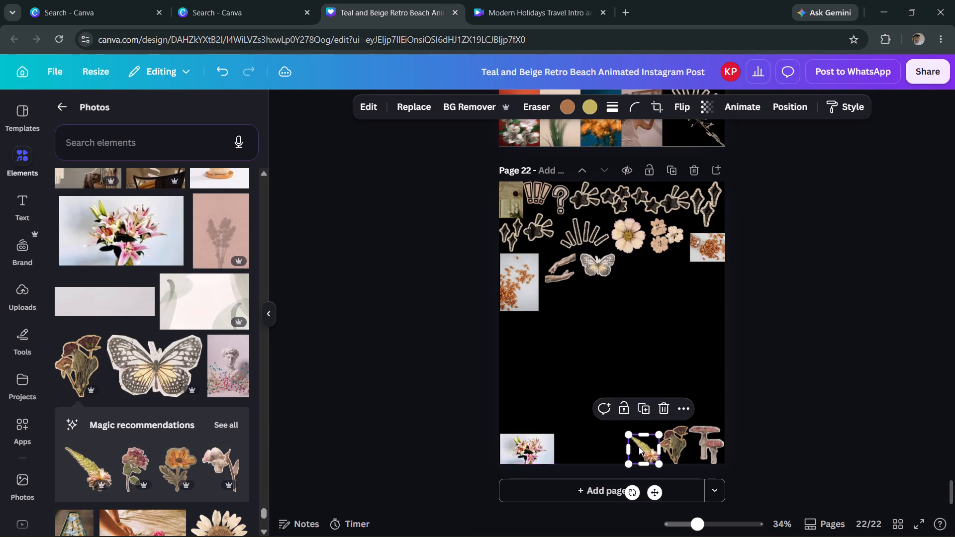
{"action": "left_click", "coordinate": [430, 406]}
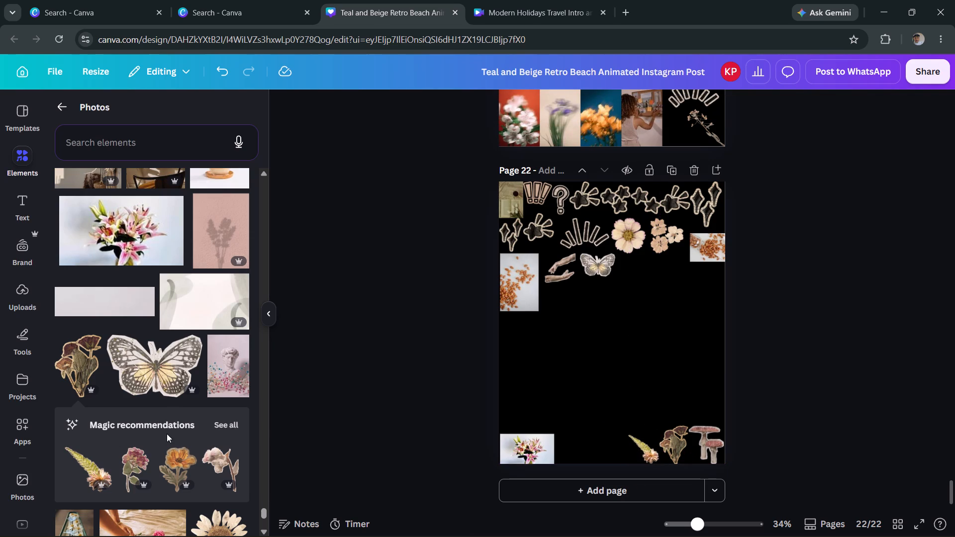
Add the recommended pale pink flower stem cutout, shrink it to a thumbnail, and fit it in the bottom row beside the fern cutout.
{"action": "scroll", "coordinate": [167, 434], "scroll_direction": "down", "scroll_amount": 2}
{"action": "left_click", "coordinate": [213, 315]}
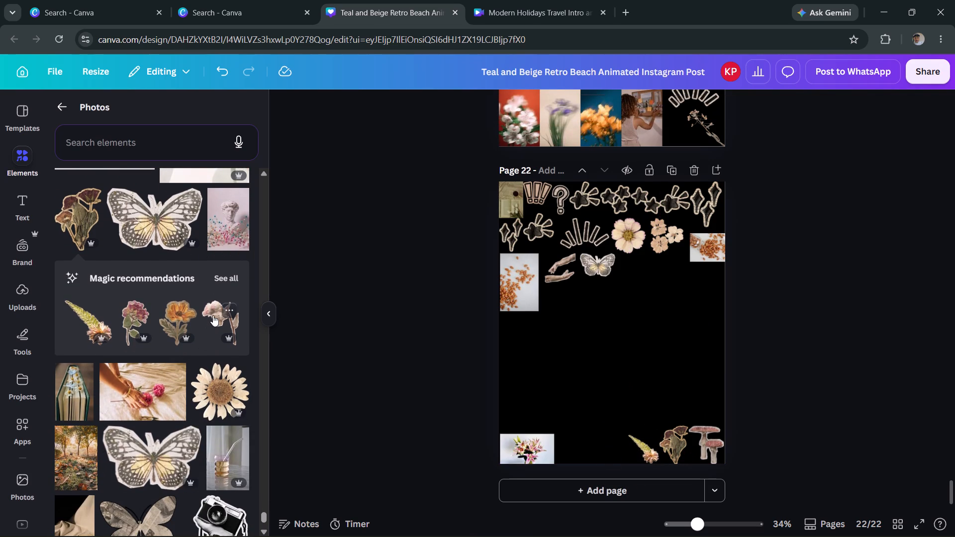
{"action": "left_click_drag", "start_coordinate": [704, 213], "coordinate": [562, 395]}
{"action": "left_click_drag", "start_coordinate": [535, 414], "coordinate": [603, 432]}
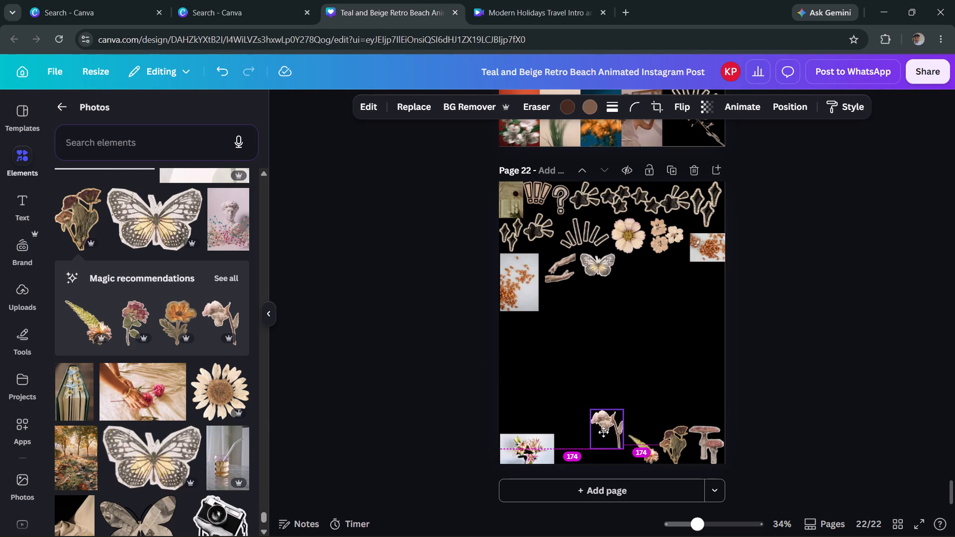
{"action": "left_click_drag", "start_coordinate": [603, 432], "coordinate": [610, 445]}
{"action": "left_click", "coordinate": [610, 445]}
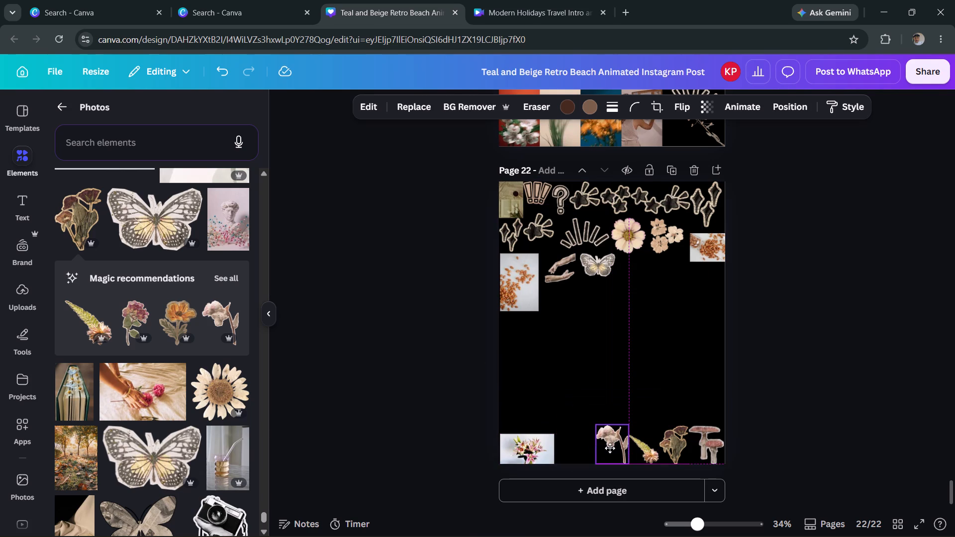
{"action": "left_click", "coordinate": [597, 427]}
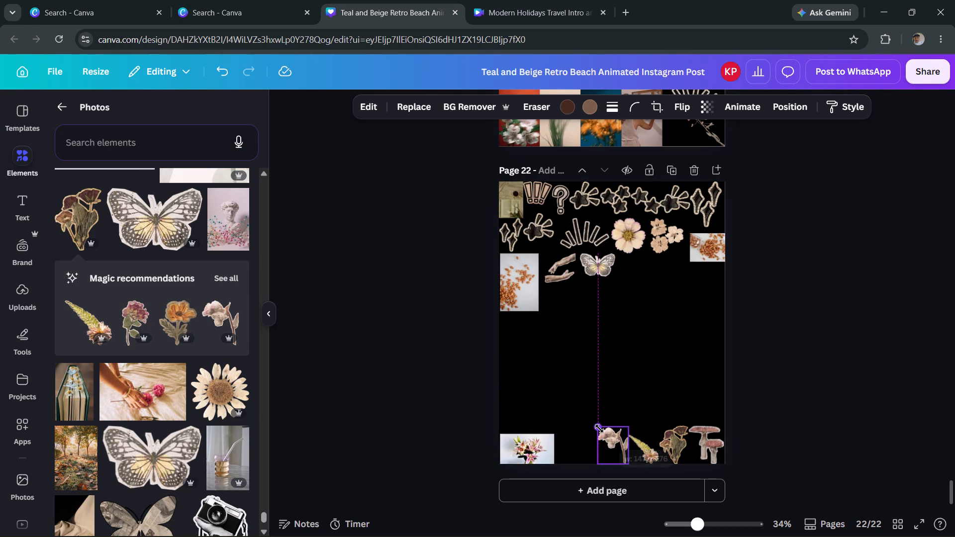
{"action": "left_click", "coordinate": [449, 398]}
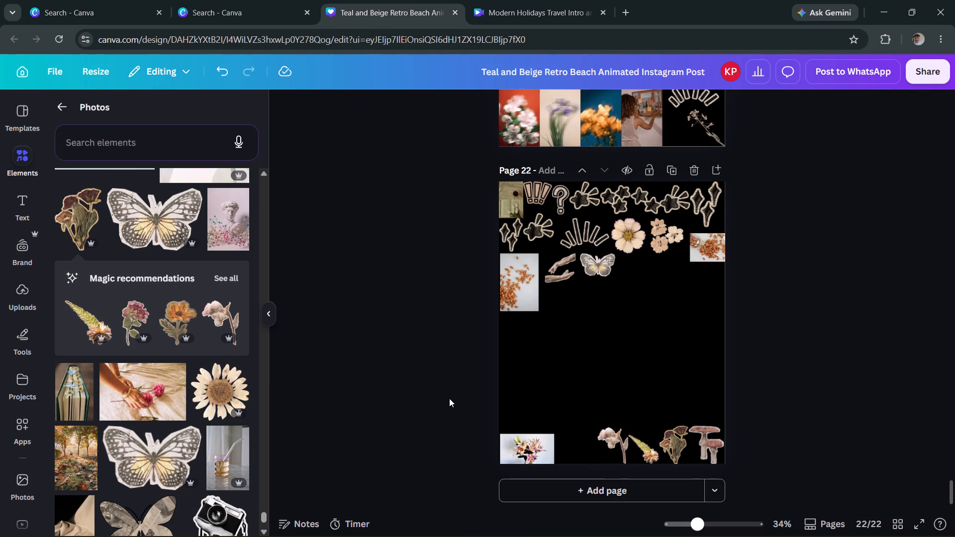
Add the white daisy cutout, shrink it to a thumbnail, and place it in the bottom row between the lily photo and the pale flower stem.
{"action": "left_click", "coordinate": [224, 397]}
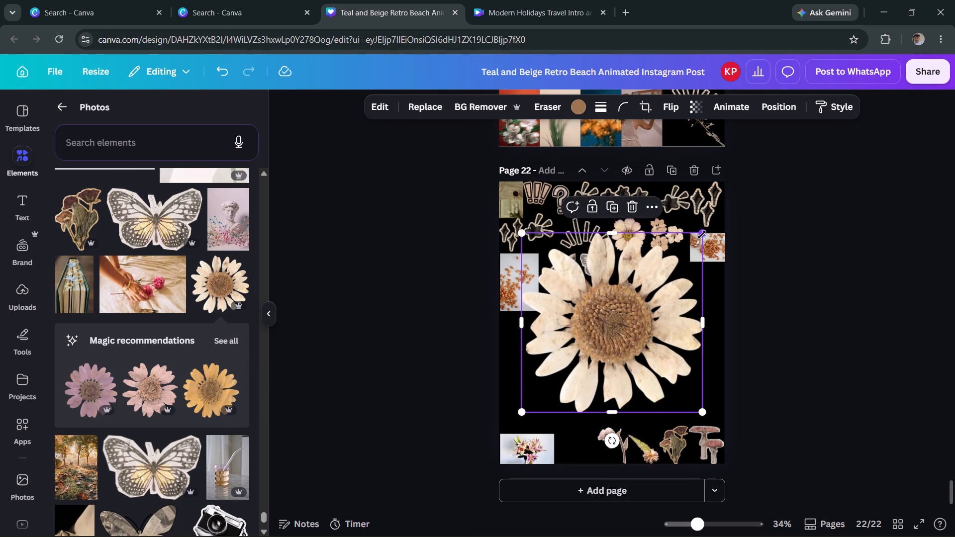
{"action": "left_click_drag", "start_coordinate": [702, 235], "coordinate": [579, 395]}
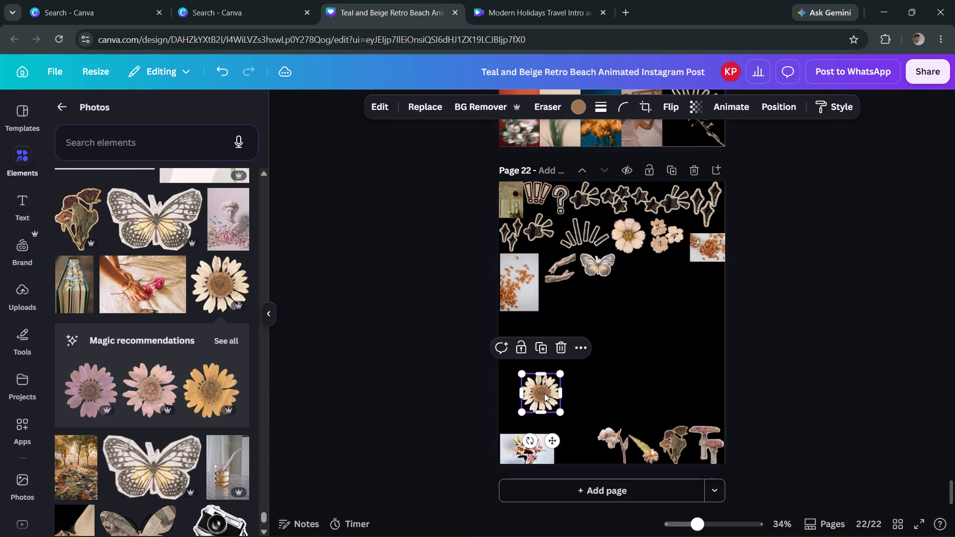
{"action": "left_click_drag", "start_coordinate": [540, 394], "coordinate": [573, 444]}
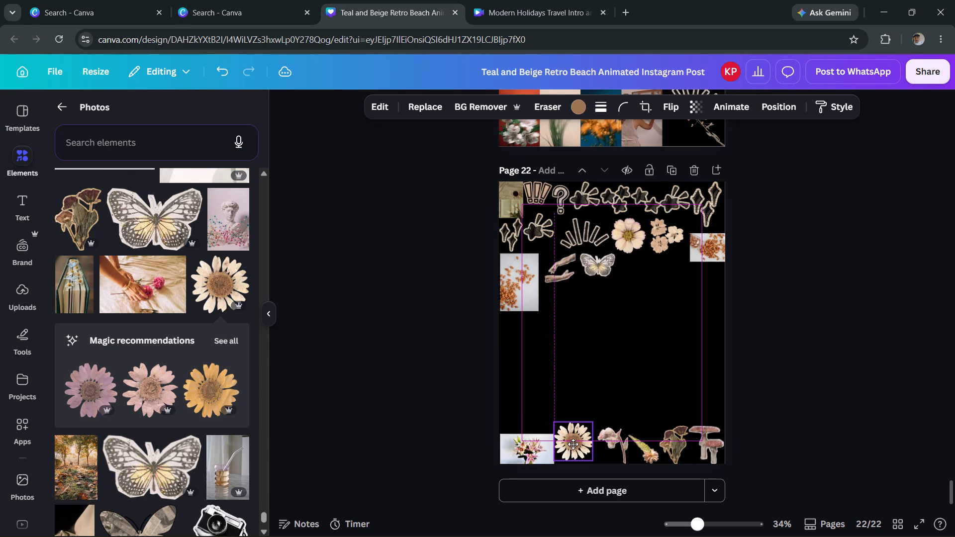
{"action": "left_click_drag", "start_coordinate": [573, 444], "coordinate": [573, 446]}
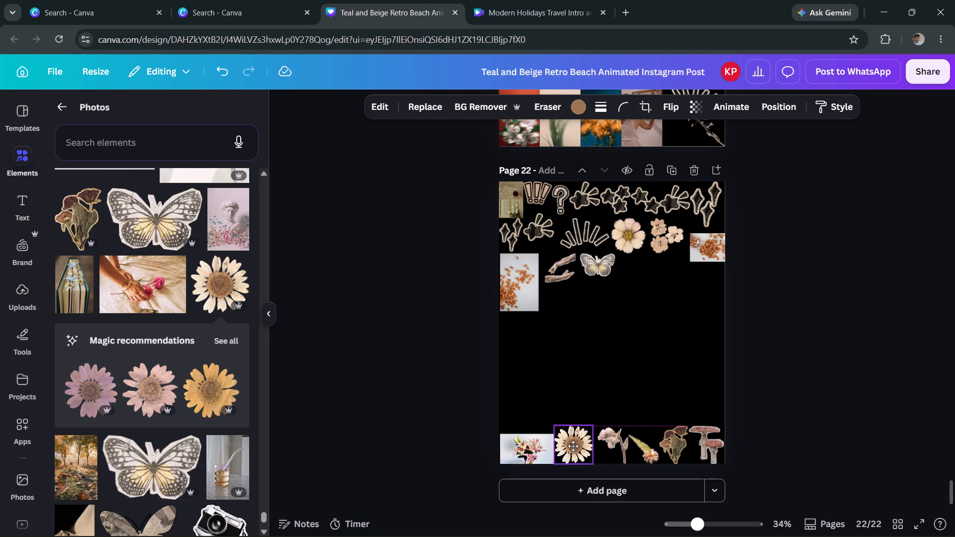
{"action": "left_click_drag", "start_coordinate": [573, 446], "coordinate": [574, 447]}
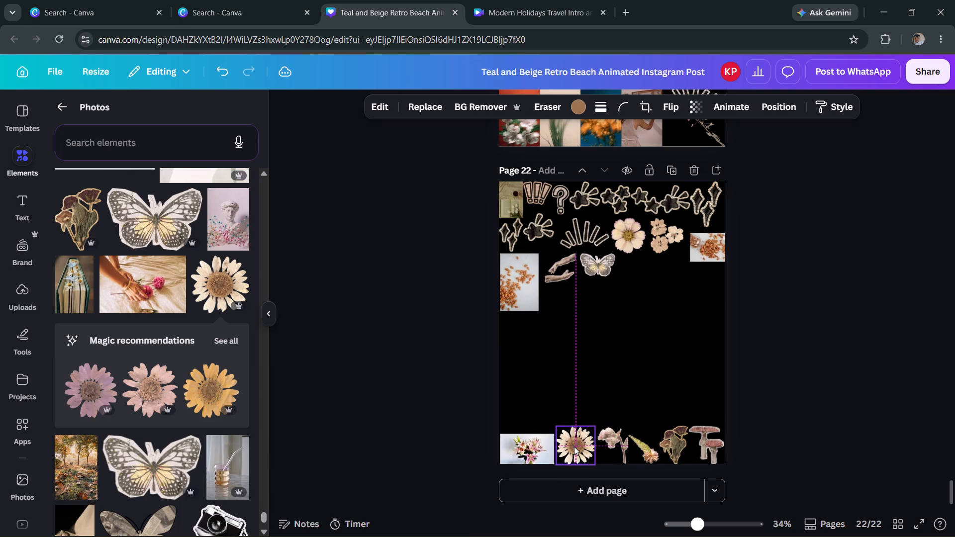
{"action": "left_click", "coordinate": [394, 418]}
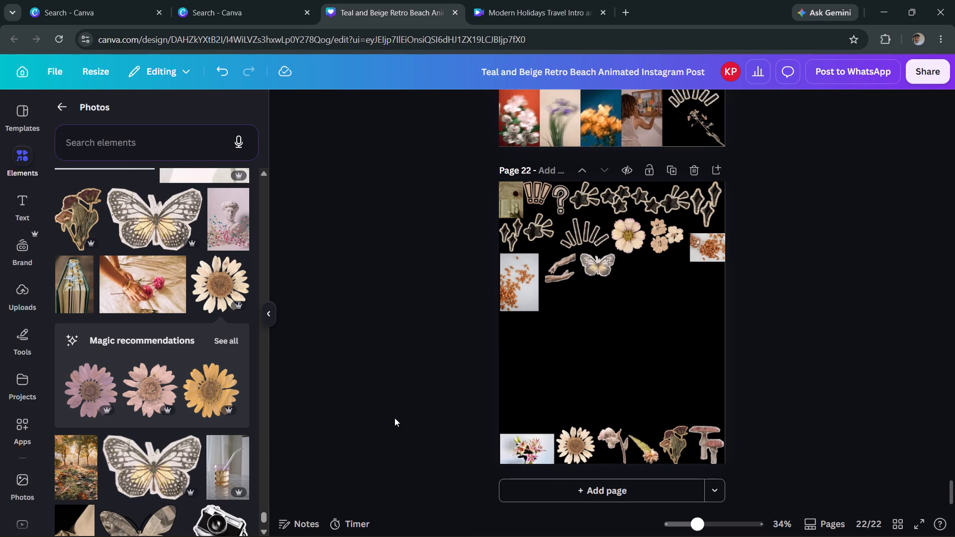
Add the newspaper-print butterfly cutout, shrink it to a thumbnail, and place it in the third row beside the black-and-yellow butterfly.
{"action": "scroll", "coordinate": [205, 416], "scroll_direction": "down", "scroll_amount": 3}
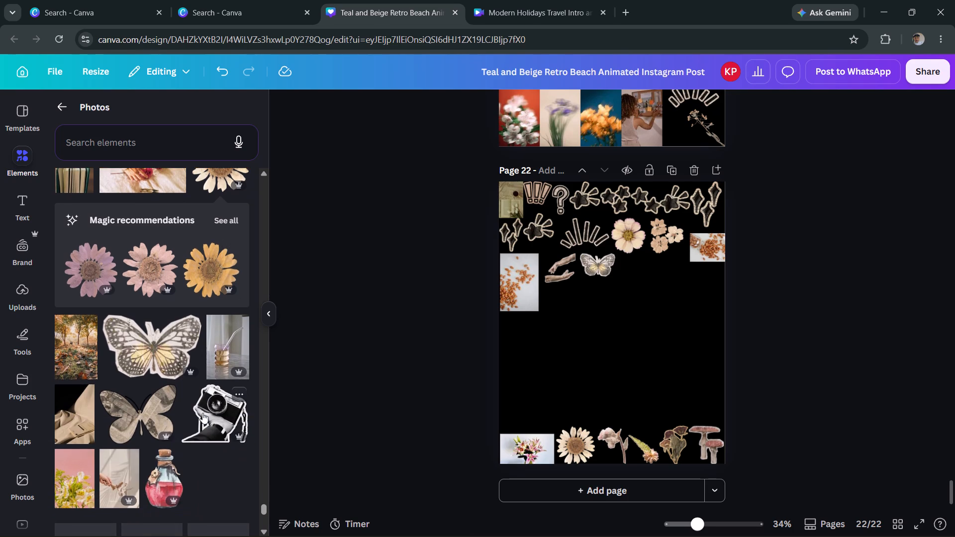
{"action": "left_click", "coordinate": [149, 408]}
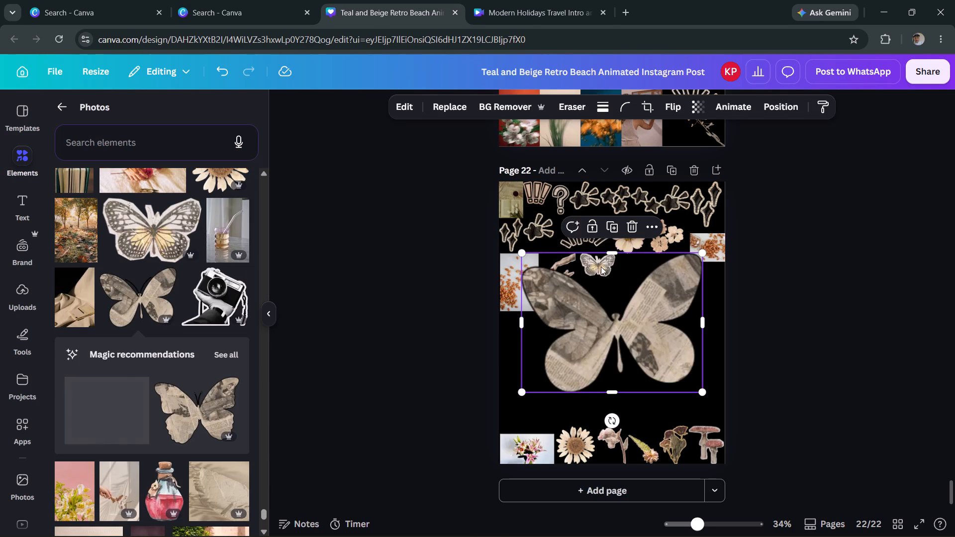
{"action": "left_click_drag", "start_coordinate": [705, 253], "coordinate": [609, 330]}
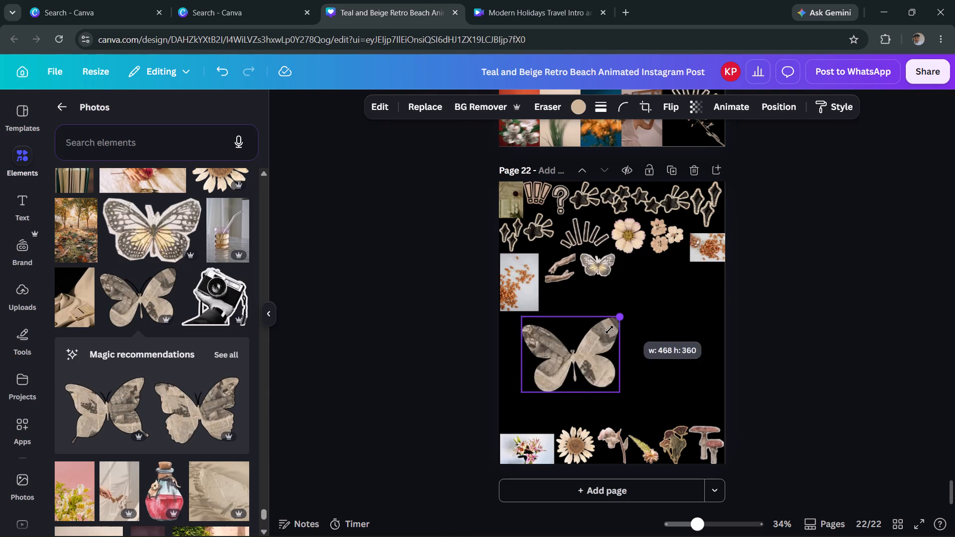
{"action": "left_click_drag", "start_coordinate": [609, 330], "coordinate": [568, 360]}
{"action": "left_click_drag", "start_coordinate": [549, 368], "coordinate": [551, 359]}
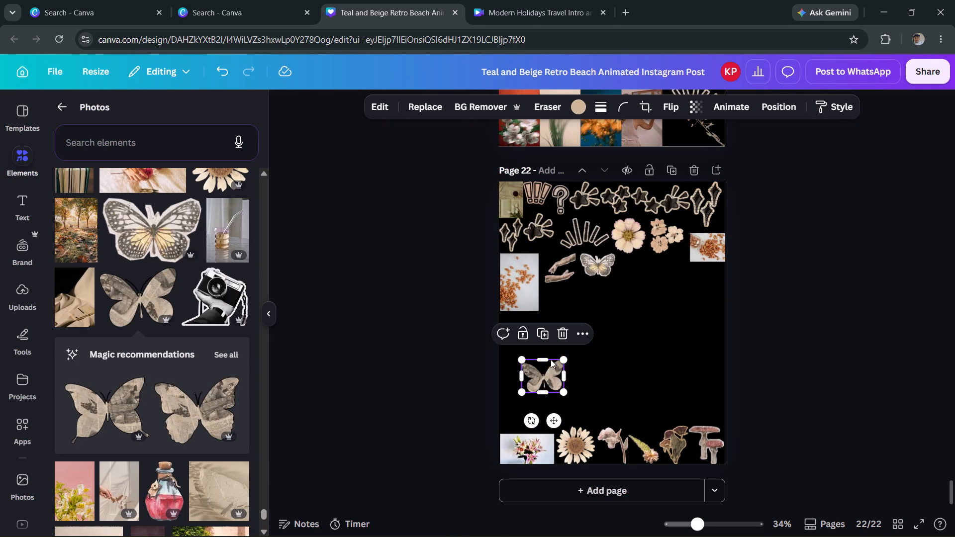
{"action": "left_click_drag", "start_coordinate": [551, 359], "coordinate": [647, 263]}
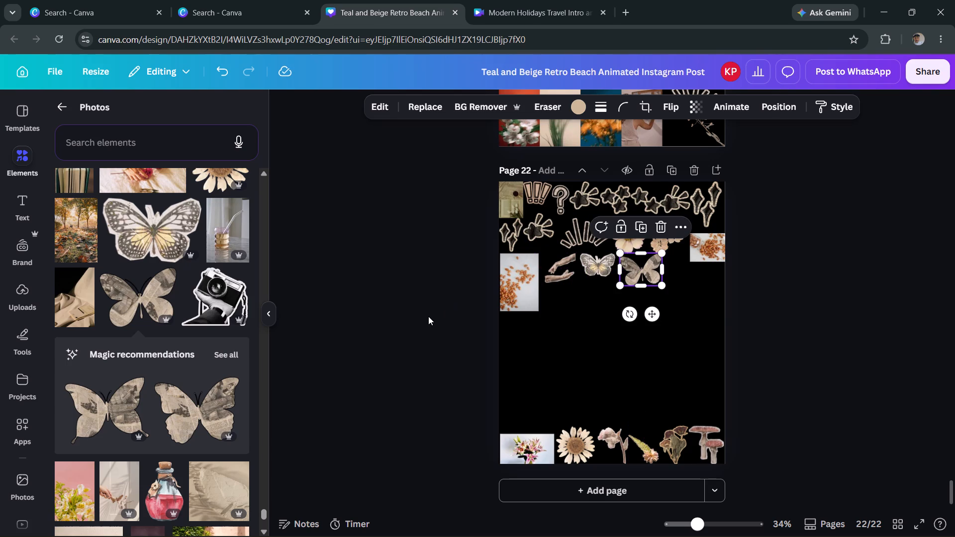
{"action": "left_click", "coordinate": [428, 316]}
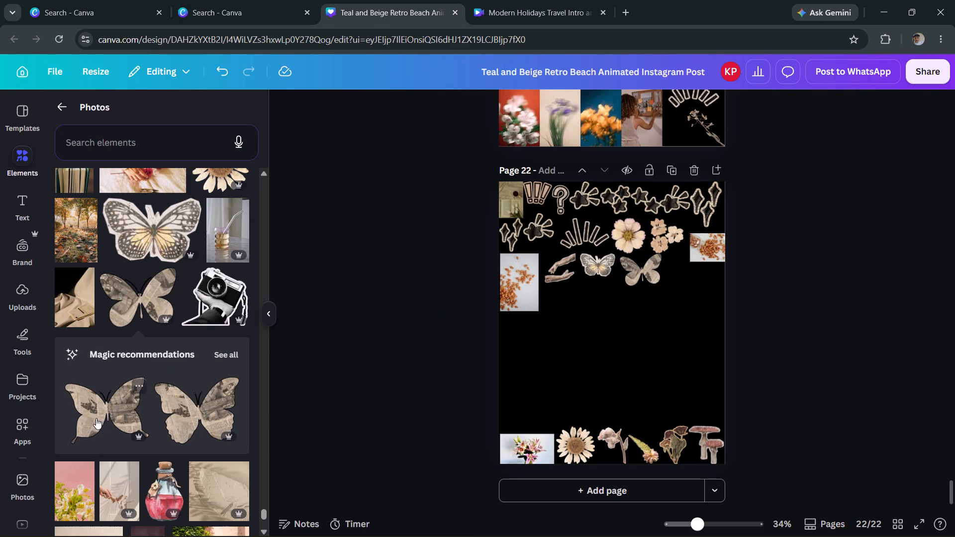
Add the recommended newspaper butterfly with tailed wings, shrink it to a thumbnail, and place it in the third row below the orange-petals photo.
{"action": "left_click", "coordinate": [95, 419]}
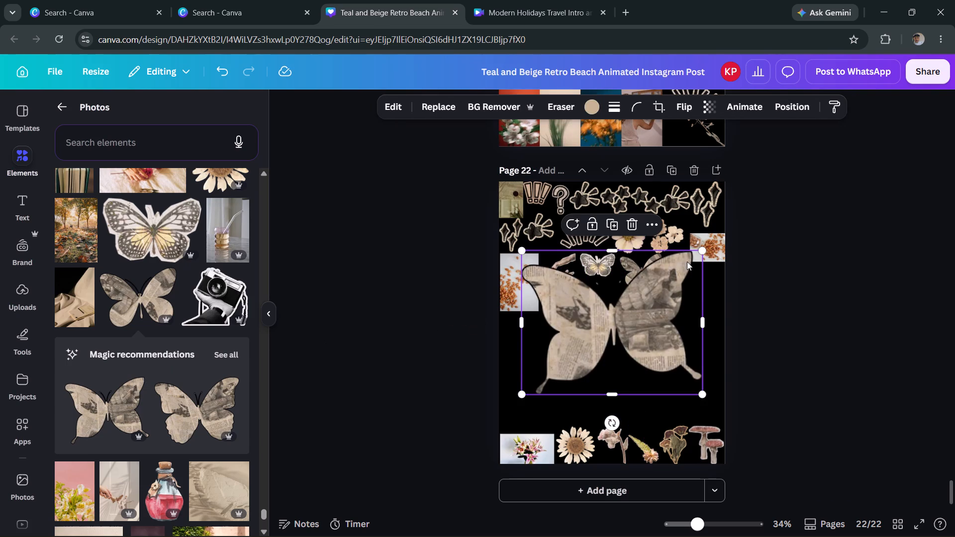
{"action": "left_click_drag", "start_coordinate": [703, 249], "coordinate": [561, 348]}
{"action": "left_click_drag", "start_coordinate": [548, 373], "coordinate": [696, 268]}
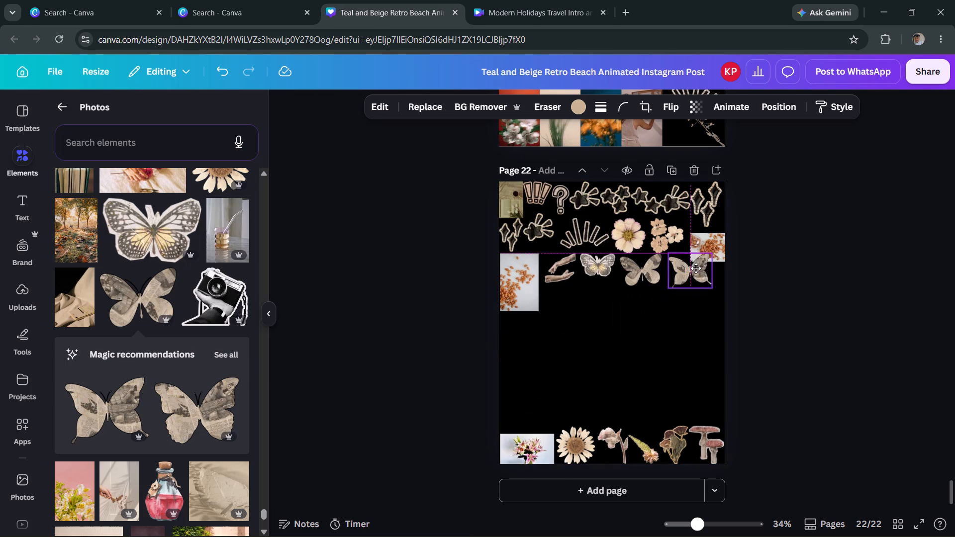
{"action": "left_click_drag", "start_coordinate": [696, 268], "coordinate": [694, 275]}
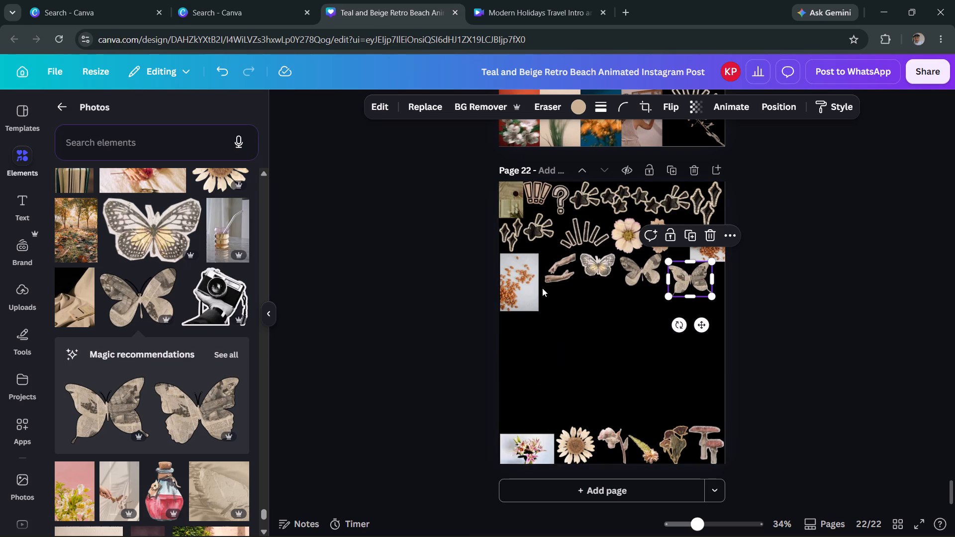
{"action": "left_click", "coordinate": [356, 325]}
Add the pink potion bottle cutout, shrink it to a thumbnail, and place it at the page's right edge below the tailed newspaper butterfly.
{"action": "scroll", "coordinate": [149, 324], "scroll_direction": "down", "scroll_amount": 3}
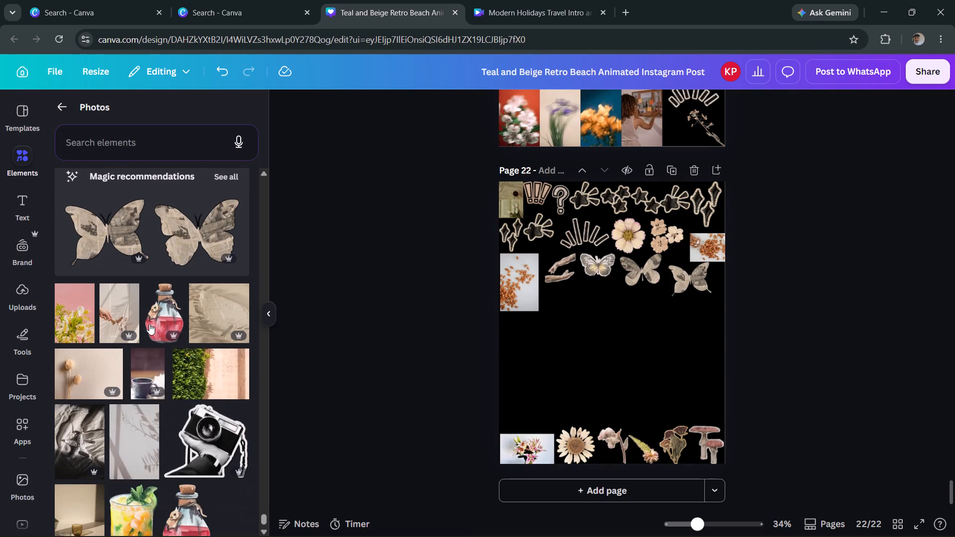
{"action": "scroll", "coordinate": [149, 324], "scroll_direction": "down", "scroll_amount": 1}
{"action": "left_click", "coordinate": [164, 298]}
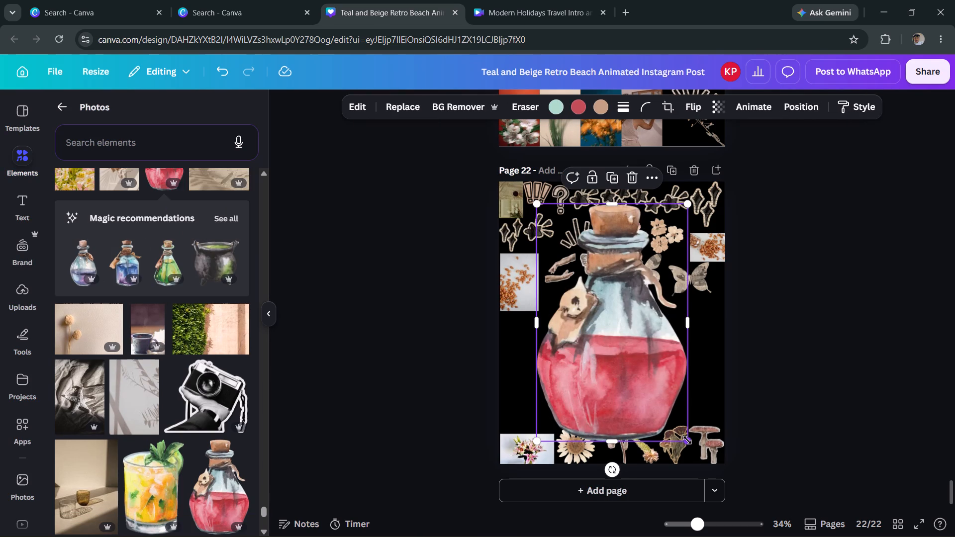
{"action": "left_click_drag", "start_coordinate": [688, 442], "coordinate": [569, 282]}
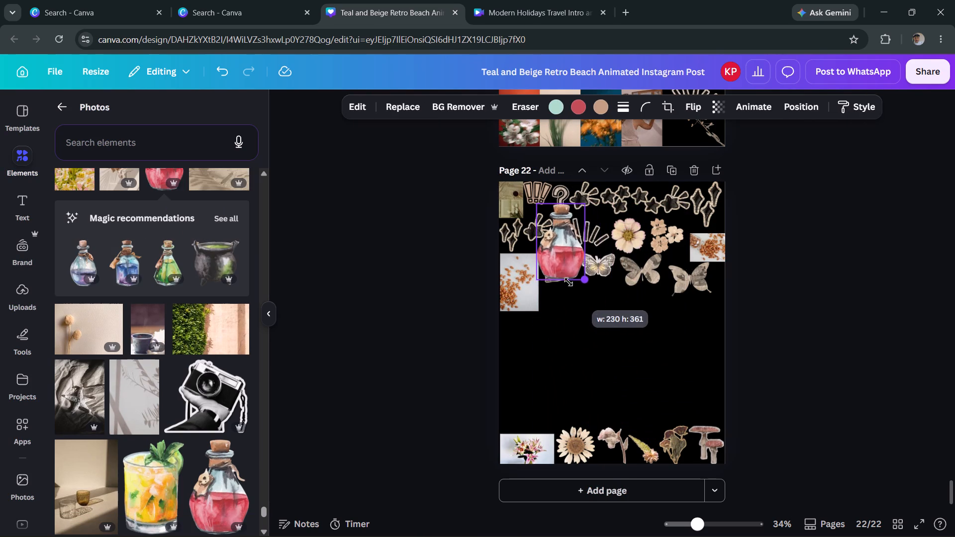
{"action": "left_click_drag", "start_coordinate": [569, 282], "coordinate": [552, 260]}
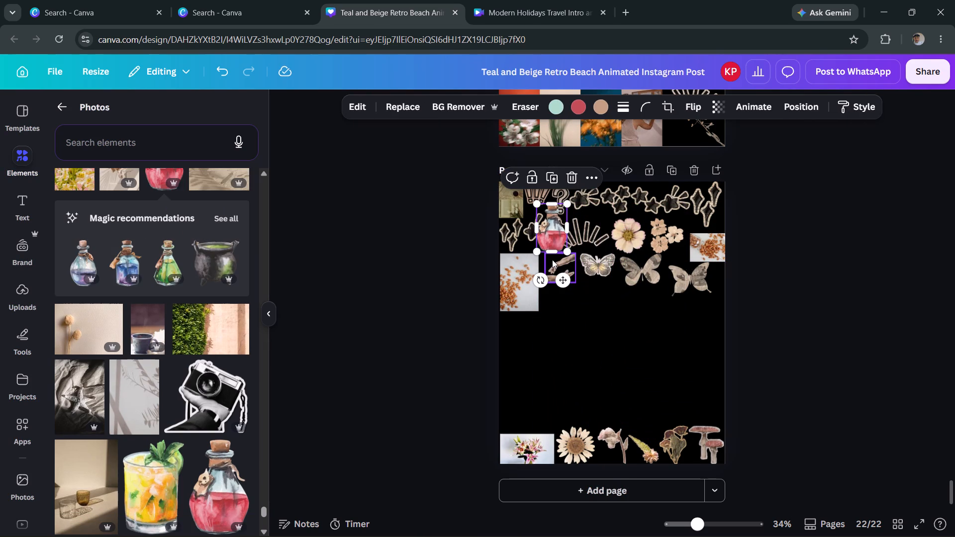
{"action": "left_click_drag", "start_coordinate": [556, 217], "coordinate": [605, 282]}
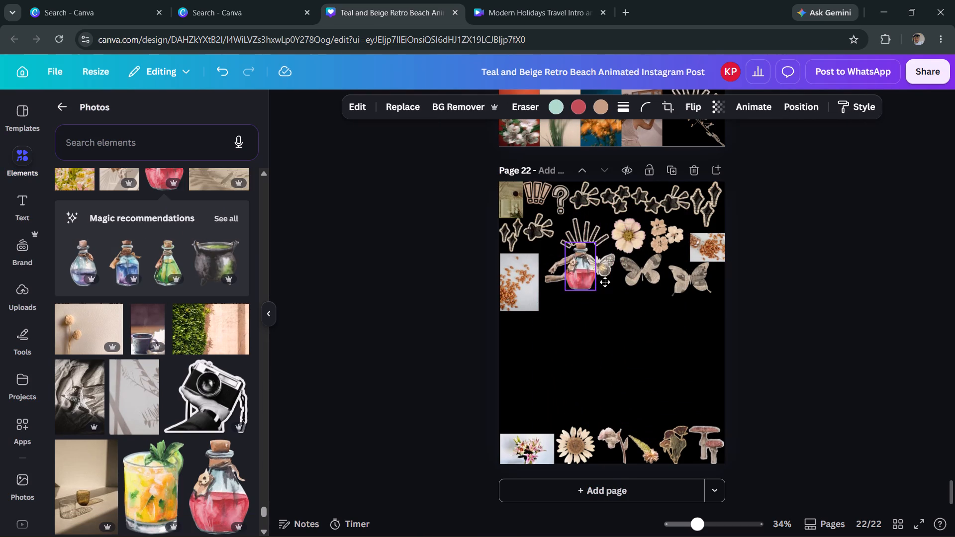
{"action": "left_click_drag", "start_coordinate": [605, 282], "coordinate": [712, 299]}
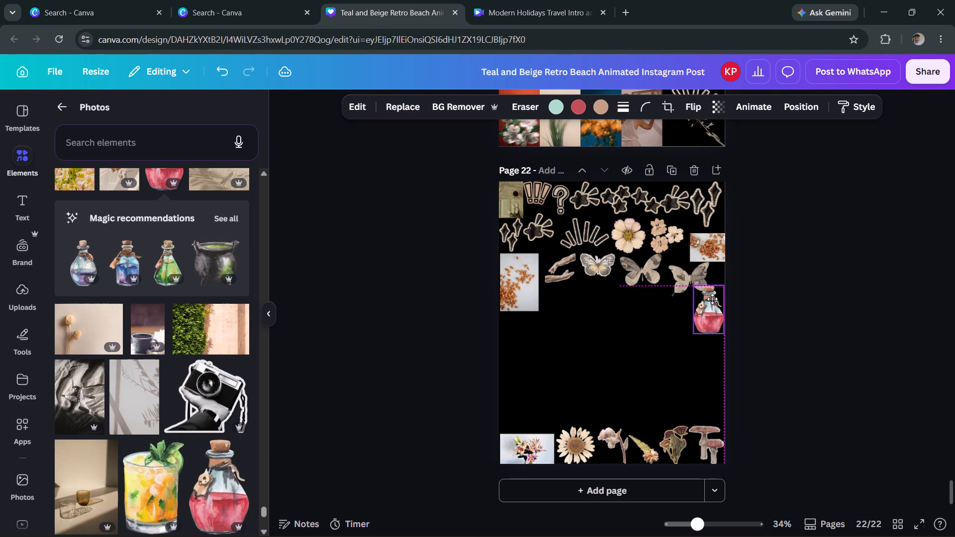
{"action": "left_click_drag", "start_coordinate": [712, 299], "coordinate": [713, 304]}
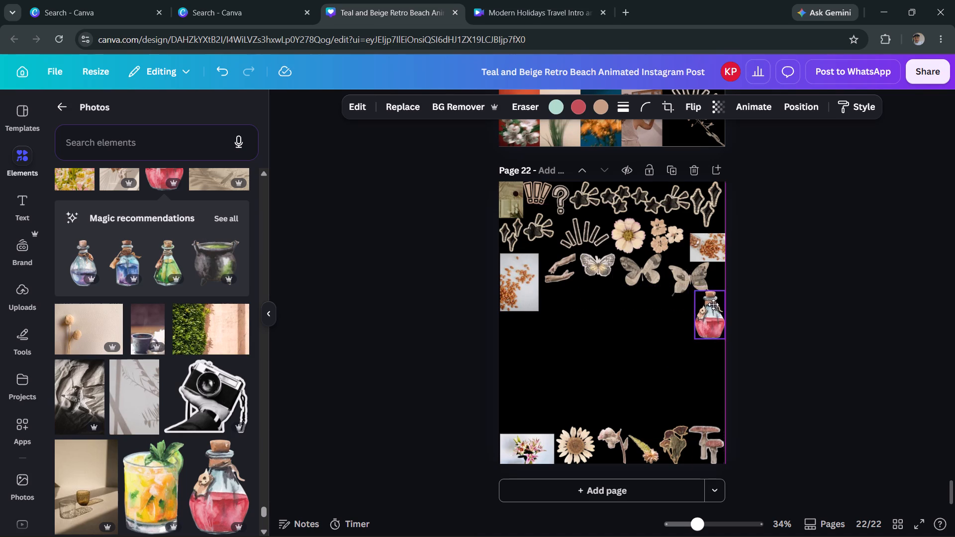
{"action": "left_click_drag", "start_coordinate": [713, 304], "coordinate": [713, 303]}
{"action": "left_click", "coordinate": [341, 331]}
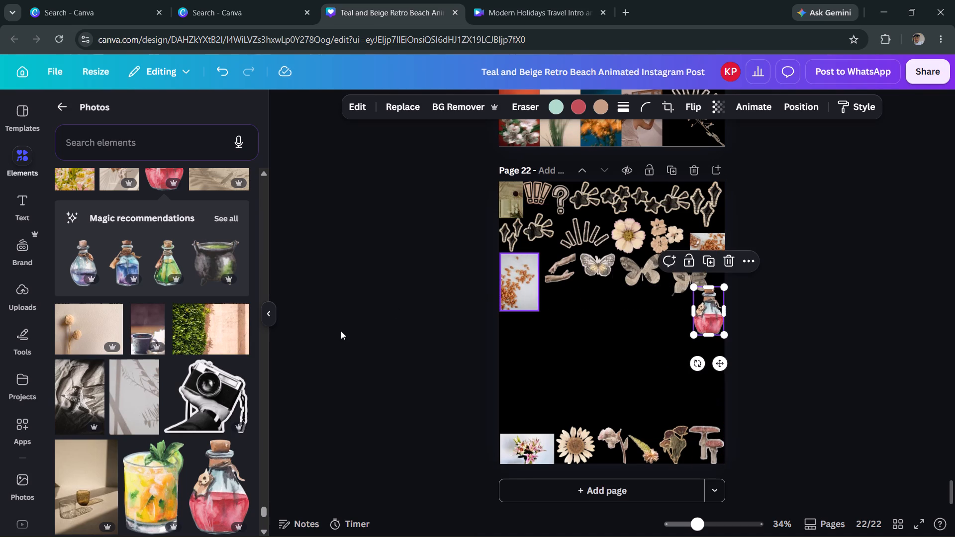
Add a second pink potion bottle, make it slightly smaller, and place it immediately left of the first bottle.
{"action": "scroll", "coordinate": [153, 399], "scroll_direction": "down", "scroll_amount": 3}
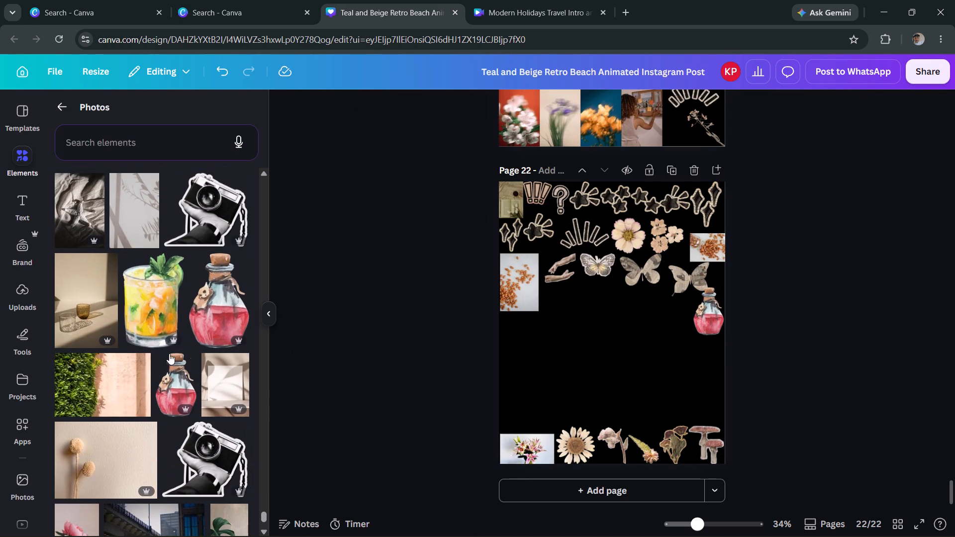
{"action": "left_click", "coordinate": [178, 384]}
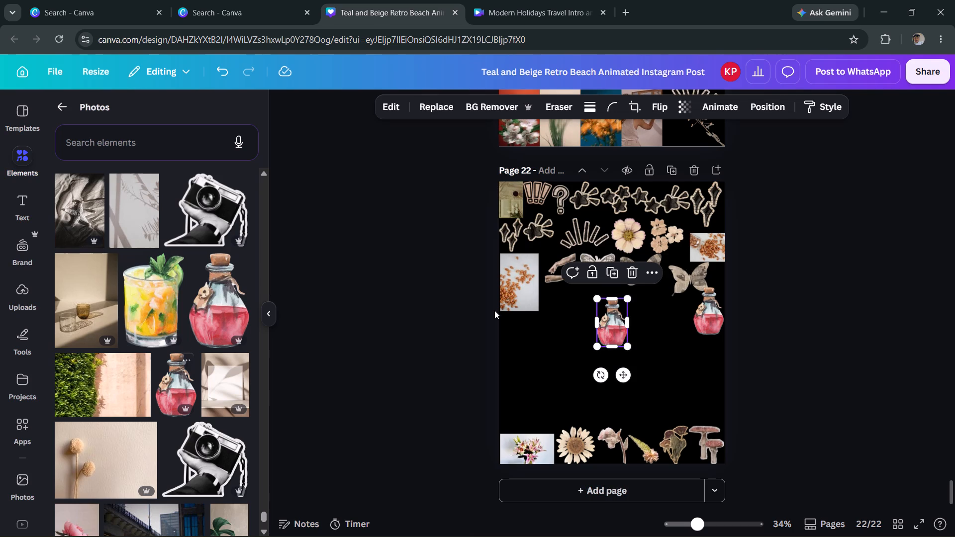
{"action": "left_click_drag", "start_coordinate": [626, 299], "coordinate": [624, 304]}
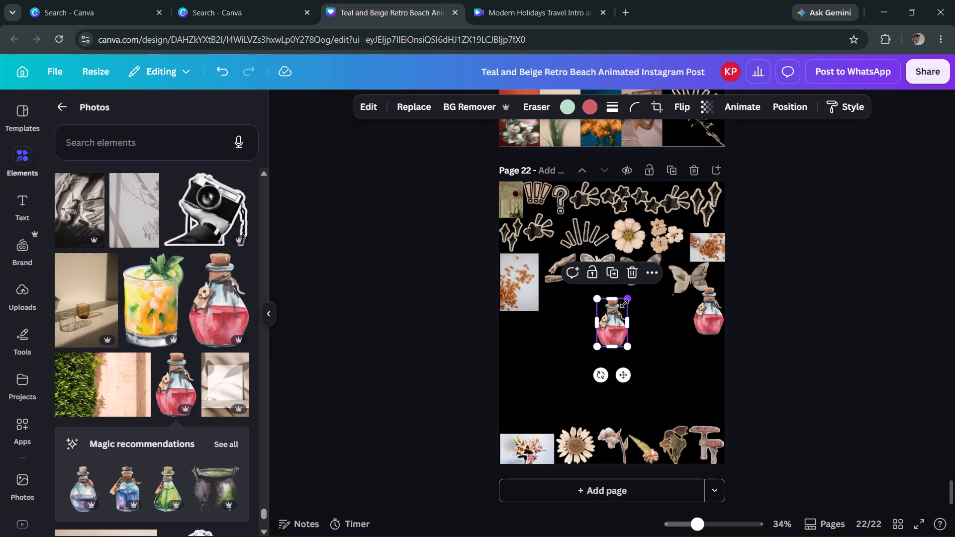
{"action": "left_click_drag", "start_coordinate": [624, 304], "coordinate": [621, 313]}
{"action": "left_click_drag", "start_coordinate": [613, 325], "coordinate": [686, 313]}
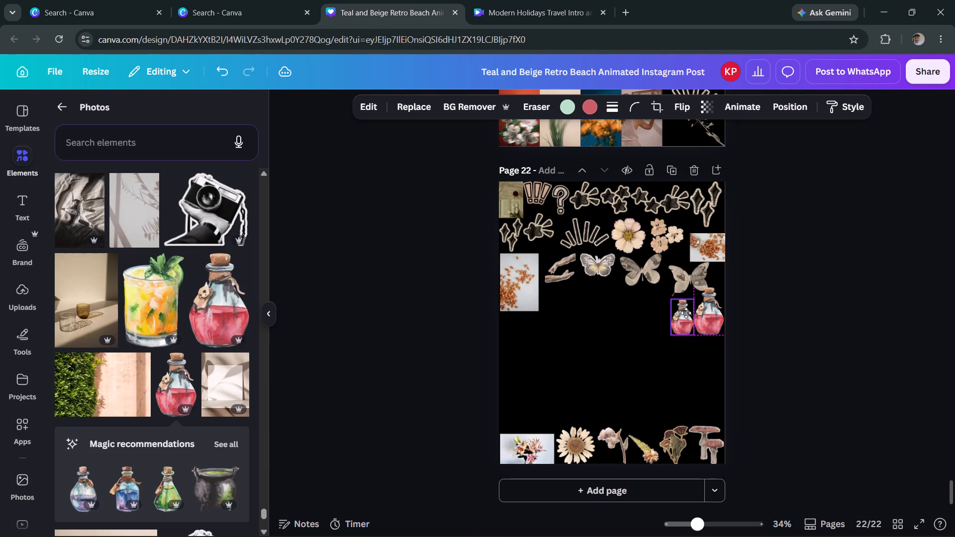
{"action": "left_click_drag", "start_coordinate": [686, 313], "coordinate": [685, 312]}
{"action": "left_click", "coordinate": [434, 342]}
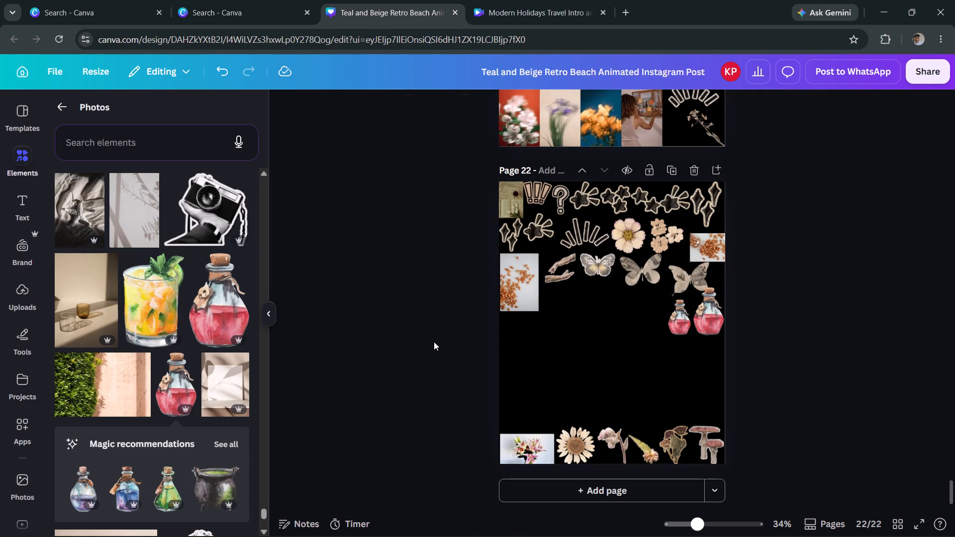
Add the recommended blue potion bottle, shrink it to a thumbnail, and place it at the page's left edge above the lily photo.
{"action": "scroll", "coordinate": [154, 414], "scroll_direction": "down", "scroll_amount": 2}
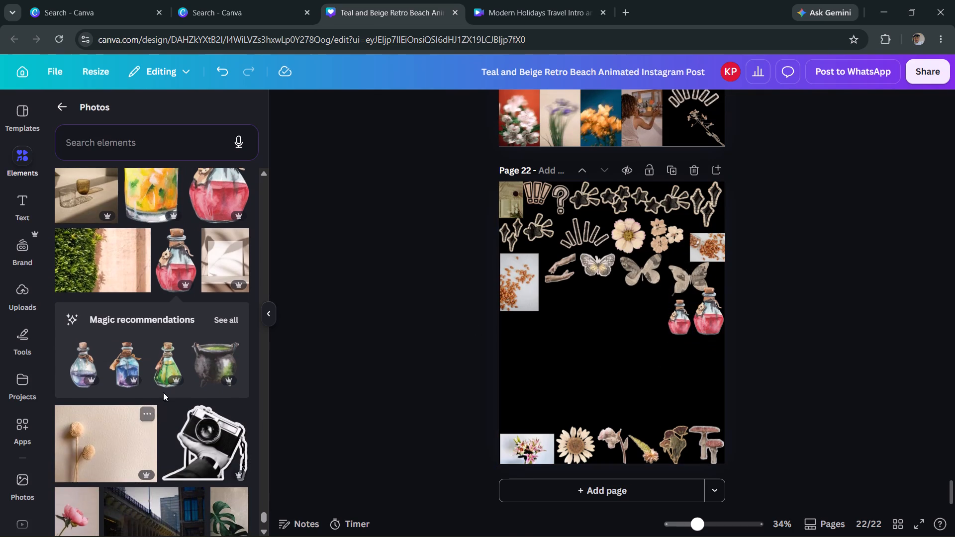
{"action": "left_click", "coordinate": [127, 362]}
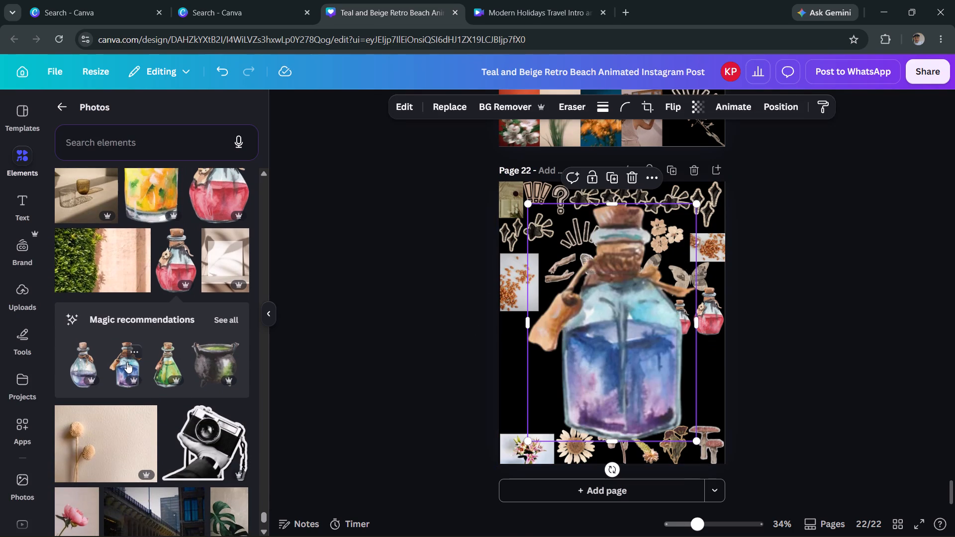
{"action": "left_click_drag", "start_coordinate": [694, 201], "coordinate": [593, 330]}
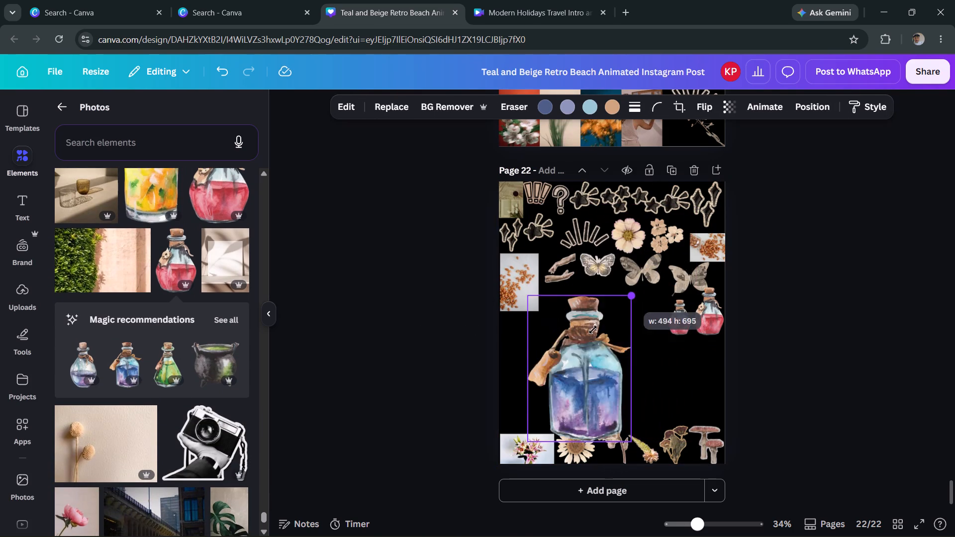
{"action": "left_click_drag", "start_coordinate": [593, 330], "coordinate": [553, 397]}
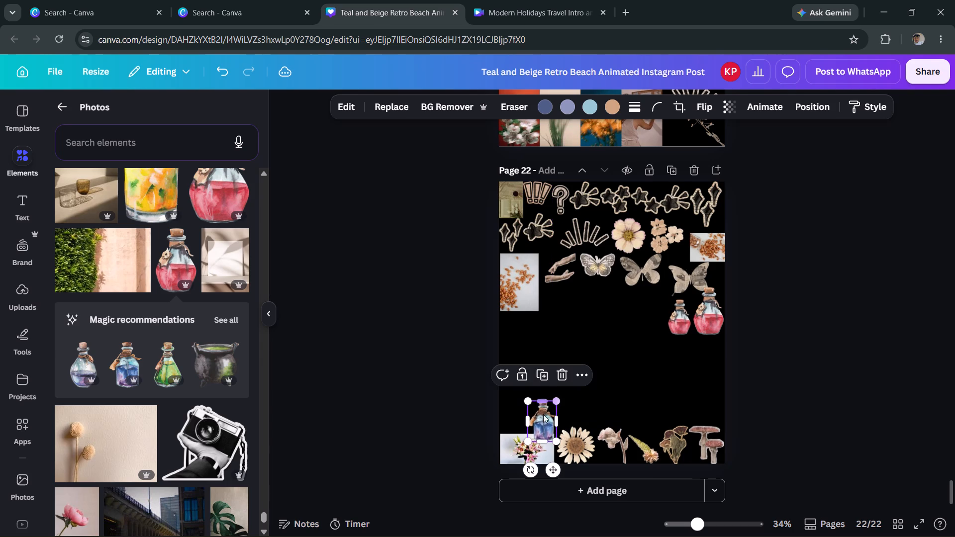
{"action": "left_click_drag", "start_coordinate": [542, 420], "coordinate": [515, 409]}
{"action": "left_click", "coordinate": [424, 413]}
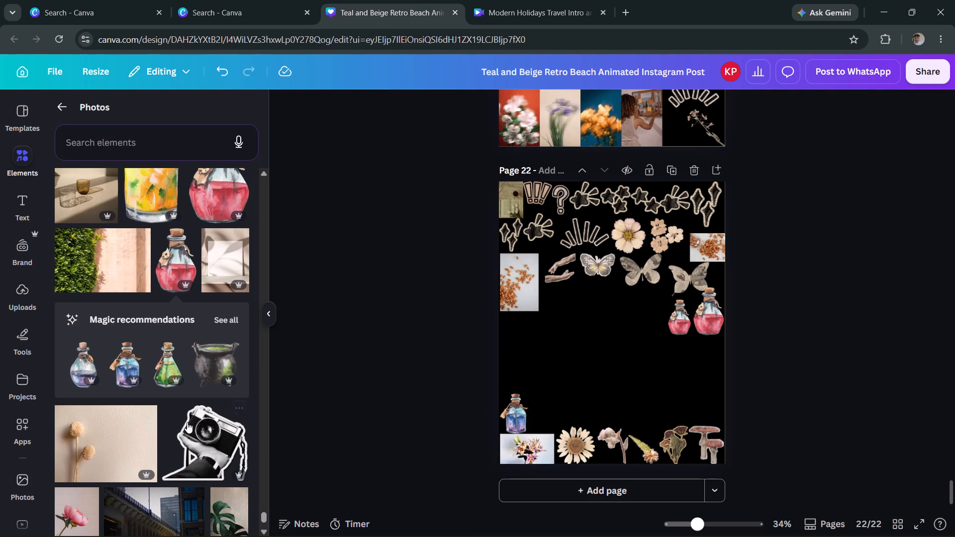
Add the single pink peony photo, shrink it to a thumbnail, and place it at the page's right edge above the mushroom cutout.
{"action": "scroll", "coordinate": [165, 411], "scroll_direction": "down", "scroll_amount": 2}
{"action": "left_click", "coordinate": [72, 402]}
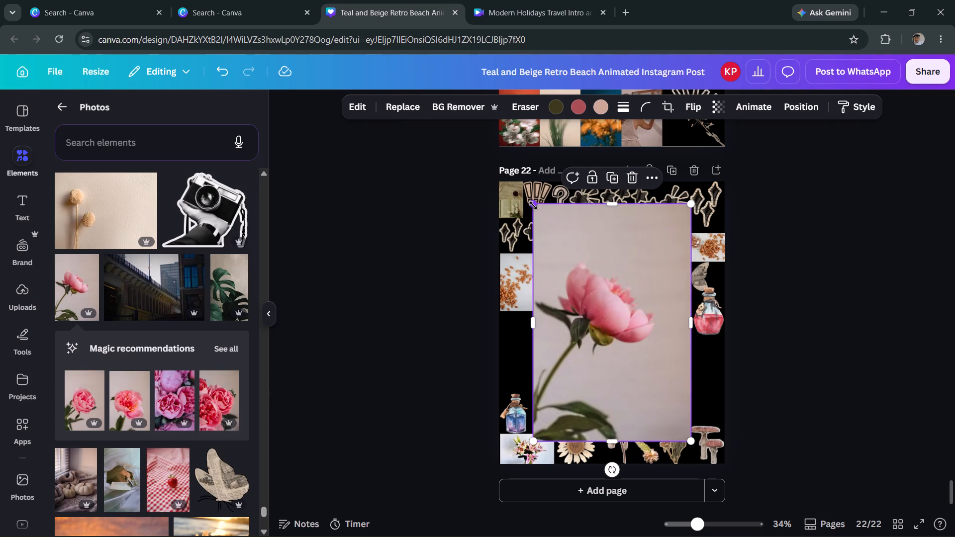
{"action": "left_click_drag", "start_coordinate": [533, 205], "coordinate": [666, 406]}
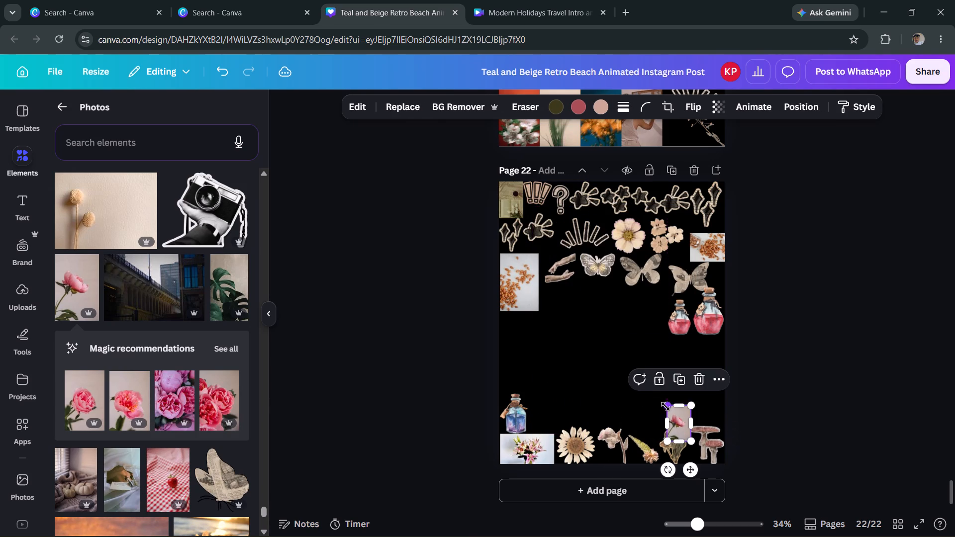
{"action": "left_click_drag", "start_coordinate": [678, 423], "coordinate": [705, 400]}
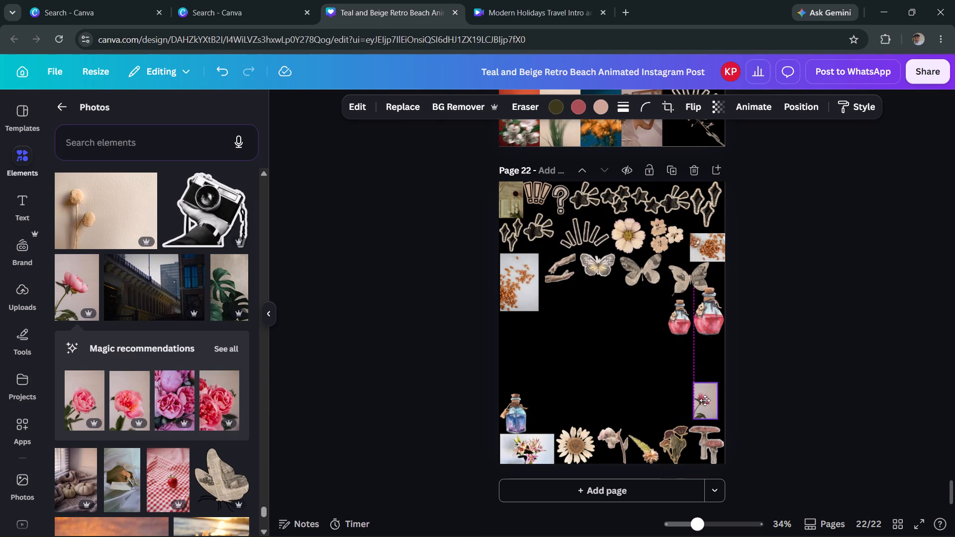
{"action": "left_click_drag", "start_coordinate": [705, 400], "coordinate": [710, 402]}
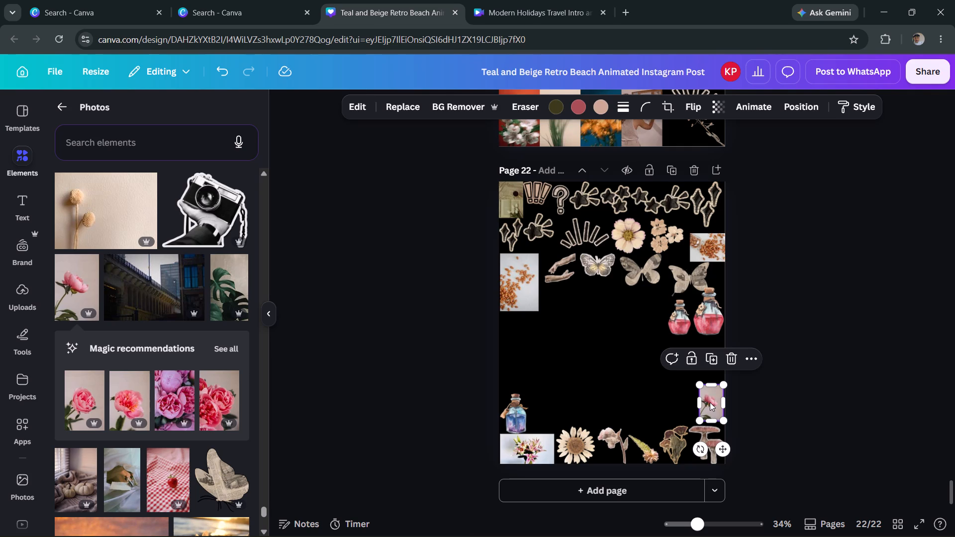
{"action": "left_click", "coordinate": [394, 374]}
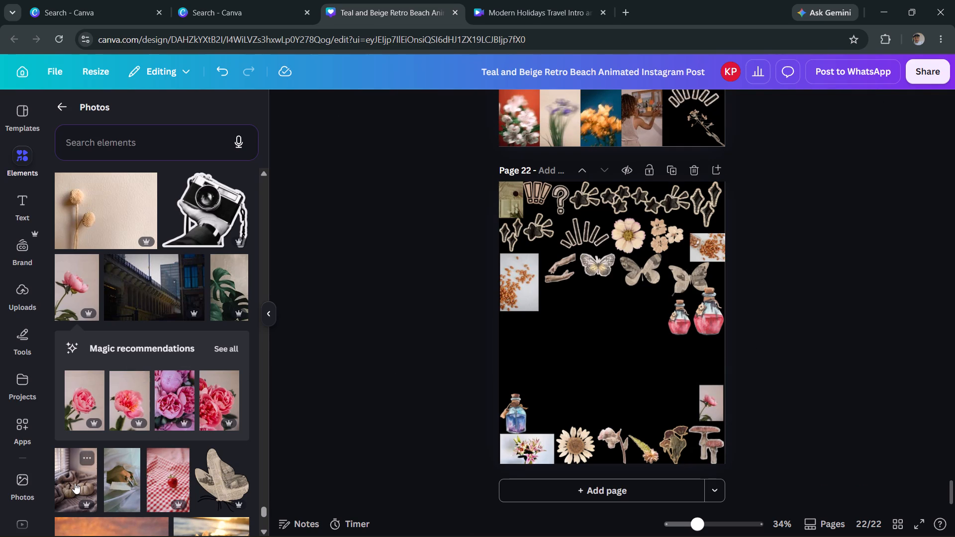
Add the yellow pressed daisy cutout, shrink it to a thumbnail, and place it immediately left of the peony photo.
{"action": "scroll", "coordinate": [75, 483], "scroll_direction": "down", "scroll_amount": 4}
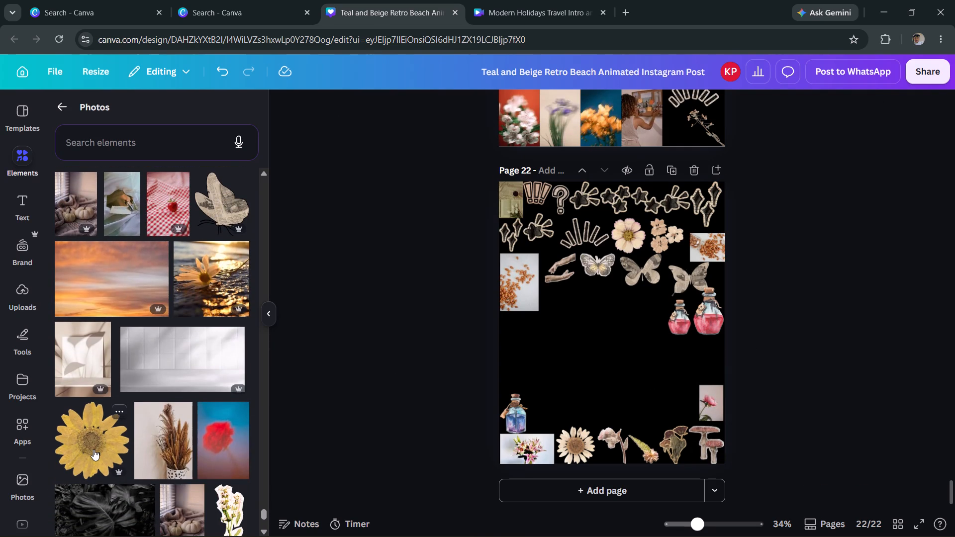
{"action": "left_click", "coordinate": [94, 449]}
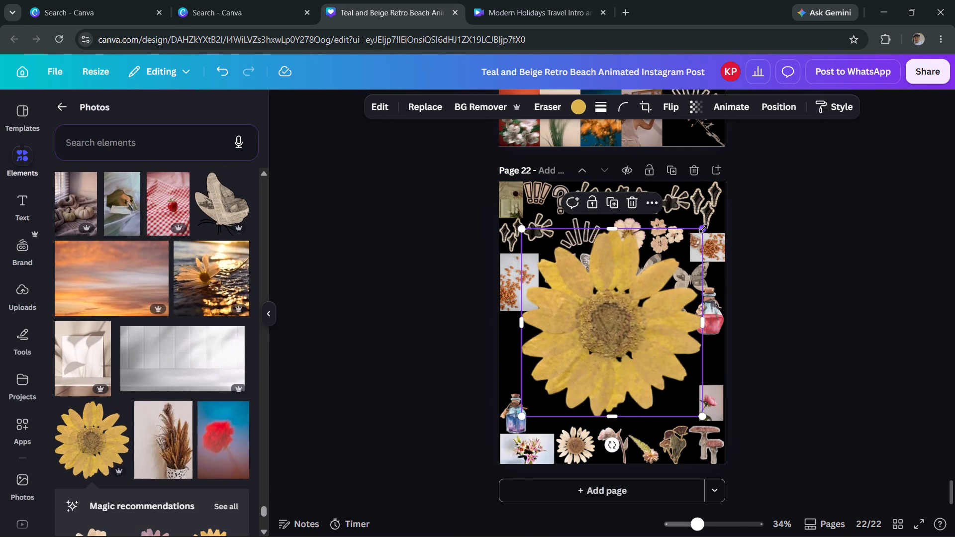
{"action": "left_click_drag", "start_coordinate": [703, 229], "coordinate": [567, 394]}
{"action": "left_click_drag", "start_coordinate": [545, 396], "coordinate": [689, 400]}
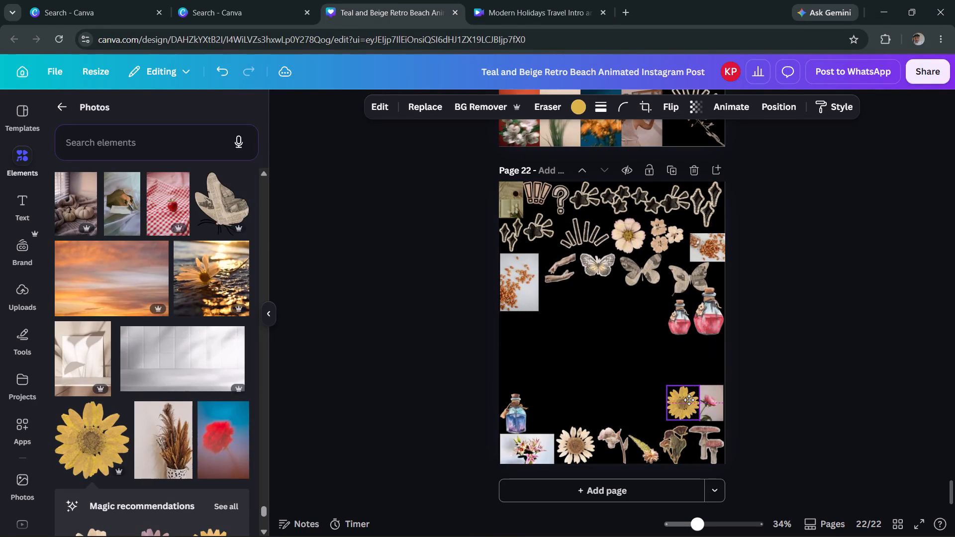
{"action": "left_click_drag", "start_coordinate": [689, 400], "coordinate": [689, 401]}
{"action": "left_click", "coordinate": [430, 381]}
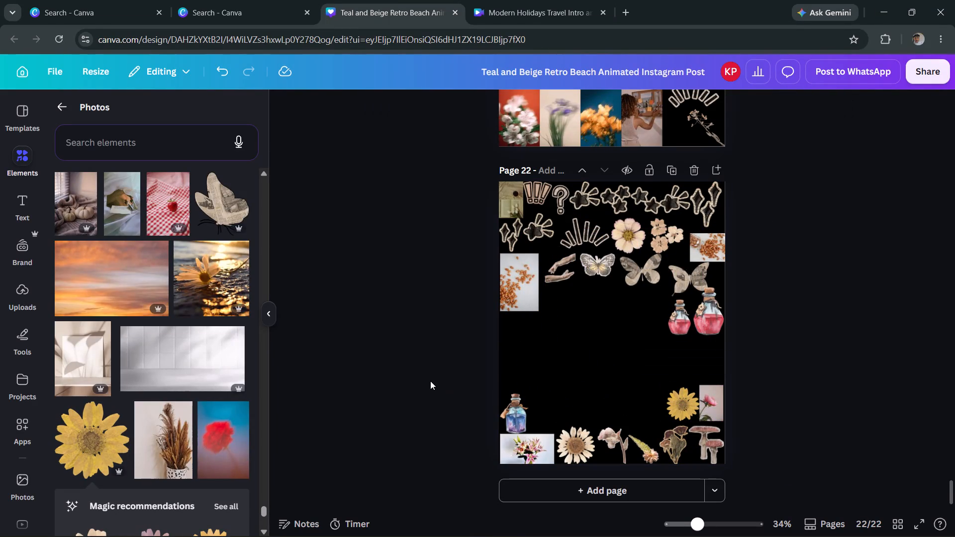
Add the recommended mauve daisy cutout, shrink it to a thumbnail, and place it beside the blue potion bottle.
{"action": "scroll", "coordinate": [202, 376], "scroll_direction": "down", "scroll_amount": 3}
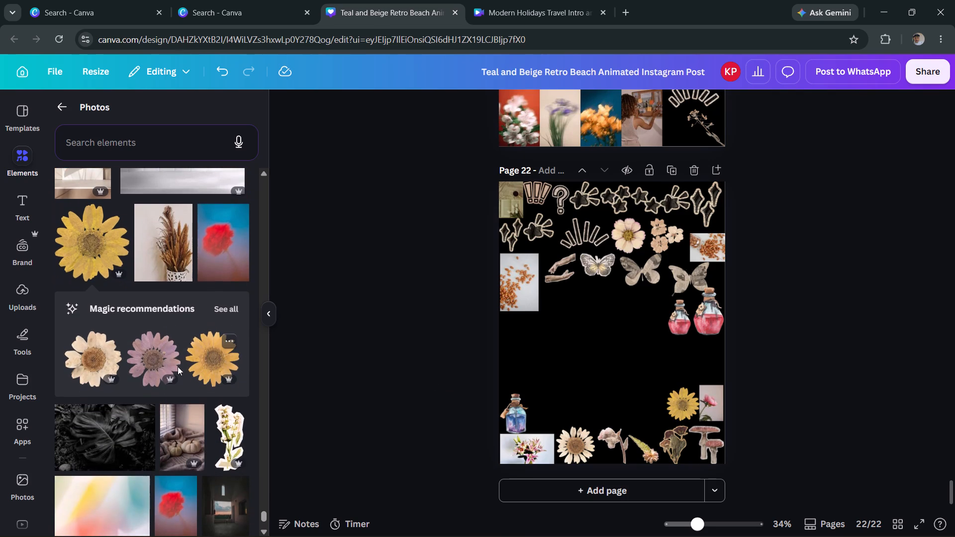
{"action": "left_click", "coordinate": [149, 358]}
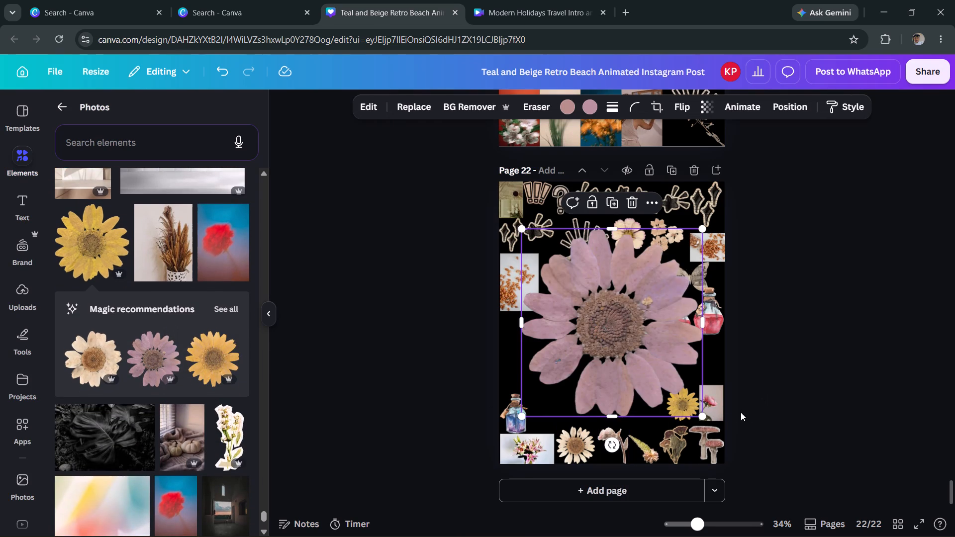
{"action": "left_click_drag", "start_coordinate": [702, 414], "coordinate": [569, 222]}
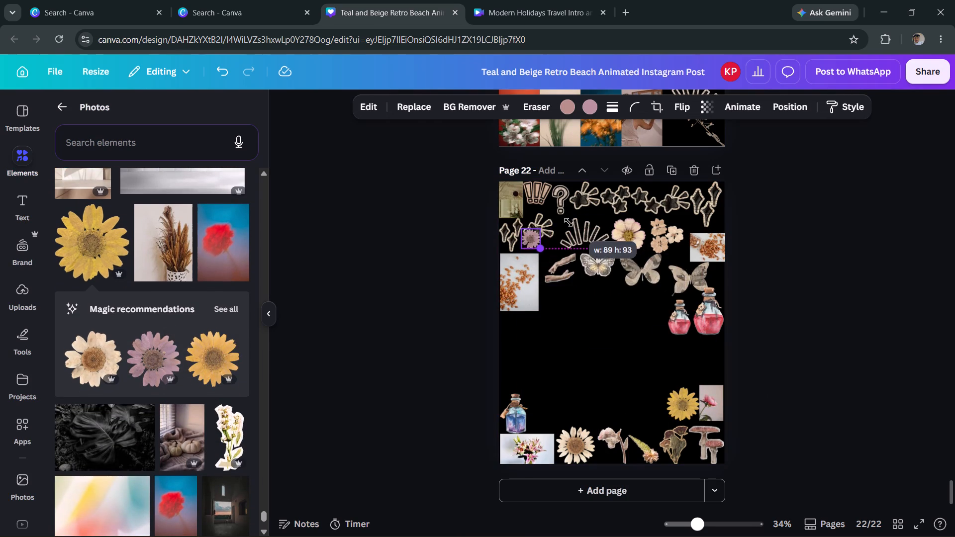
{"action": "left_click_drag", "start_coordinate": [569, 222], "coordinate": [572, 238]}
{"action": "left_click_drag", "start_coordinate": [540, 239], "coordinate": [570, 378]}
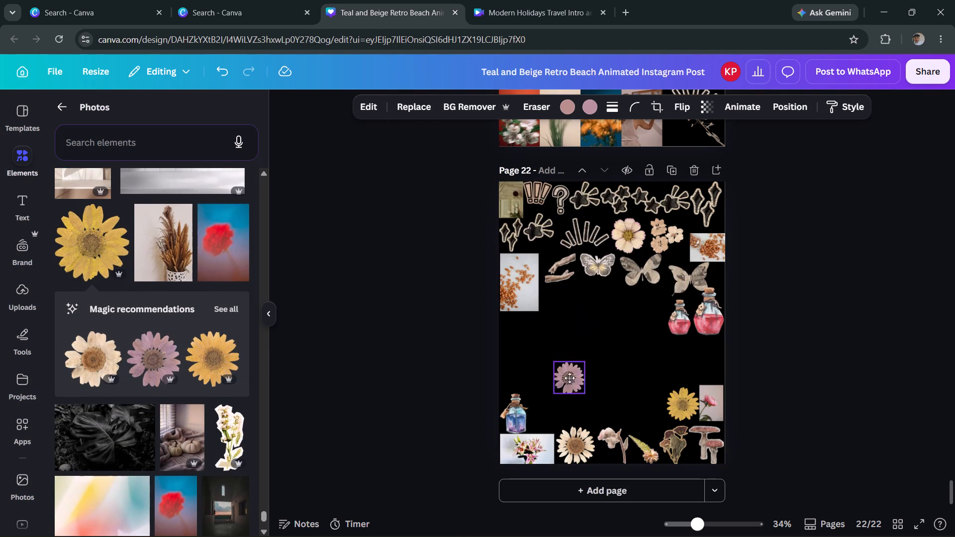
{"action": "left_click_drag", "start_coordinate": [570, 378], "coordinate": [547, 408]}
{"action": "left_click", "coordinate": [292, 357]}
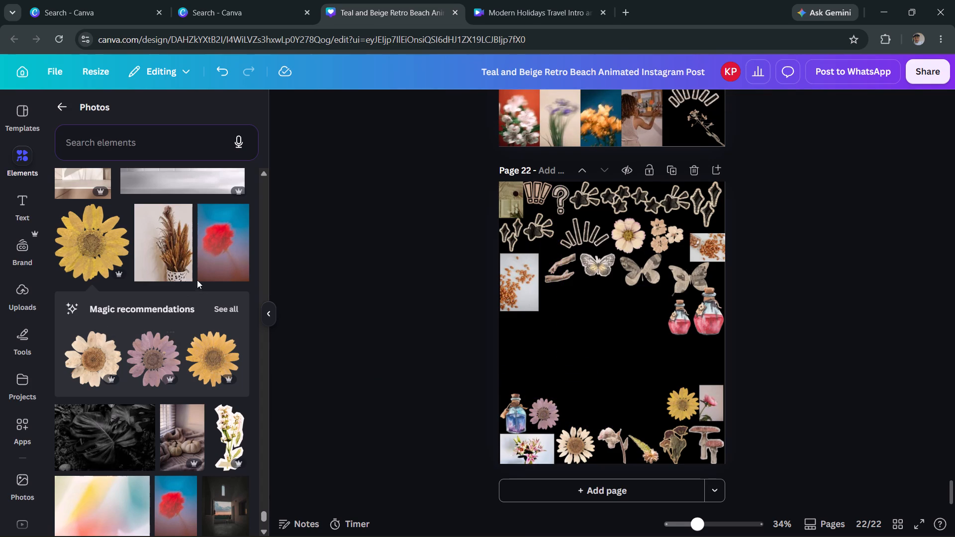
Add a second mauve daisy cutout and place it near the page's right edge below the larger pink potion bottle.
{"action": "left_click", "coordinate": [153, 356]}
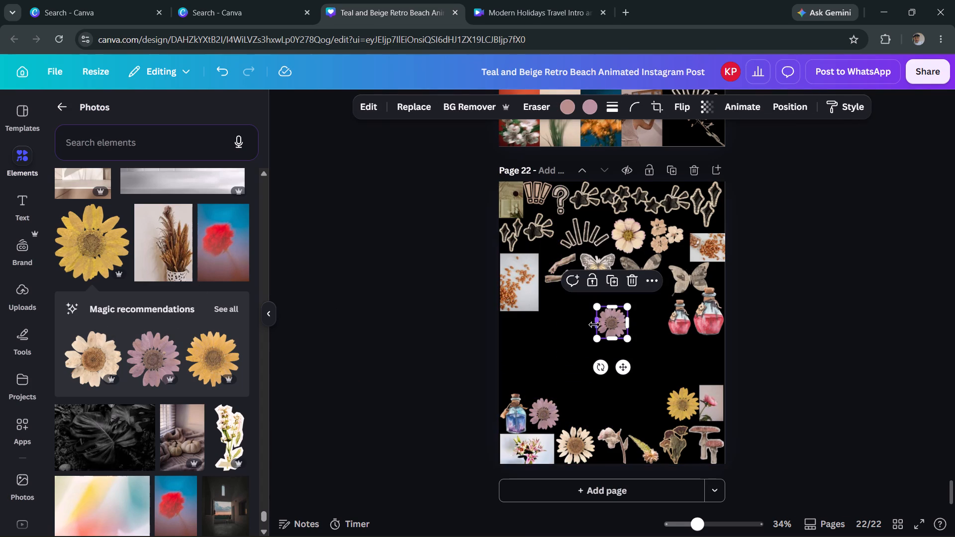
{"action": "left_click_drag", "start_coordinate": [613, 323], "coordinate": [707, 350]}
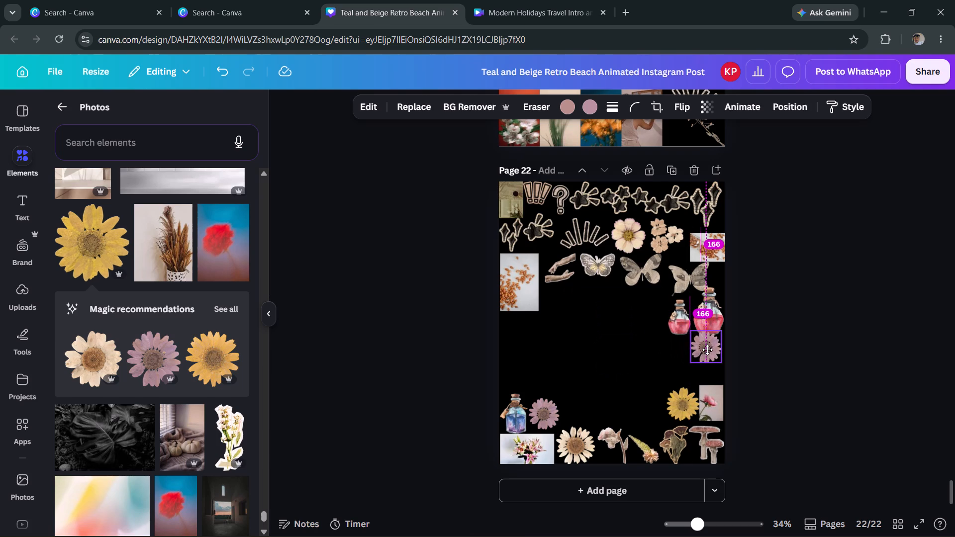
{"action": "left_click_drag", "start_coordinate": [707, 350], "coordinate": [709, 352]}
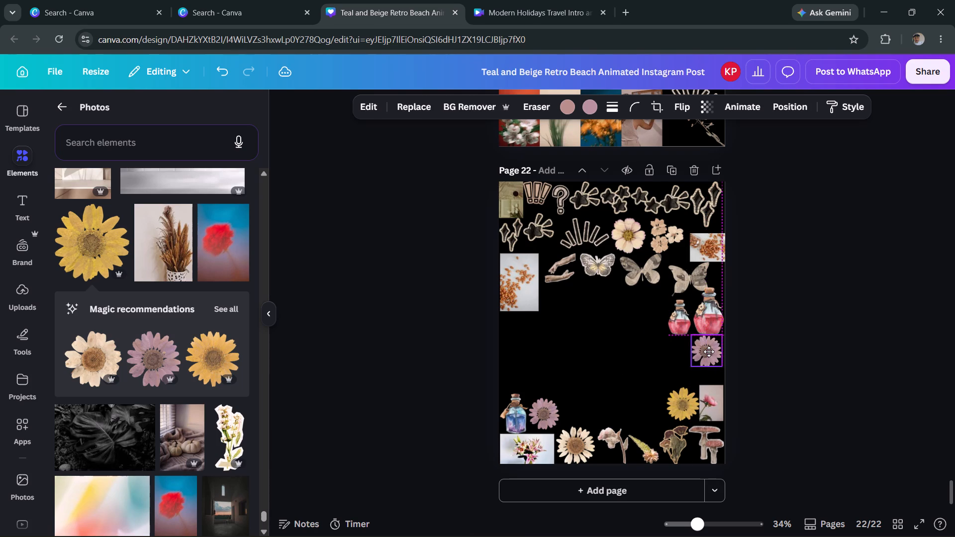
Settle the second mauve daisy cutout just below the larger pink potion bottle and deselect it.
{"action": "left_click_drag", "start_coordinate": [709, 352], "coordinate": [710, 353]}
{"action": "left_click", "coordinate": [373, 249]}
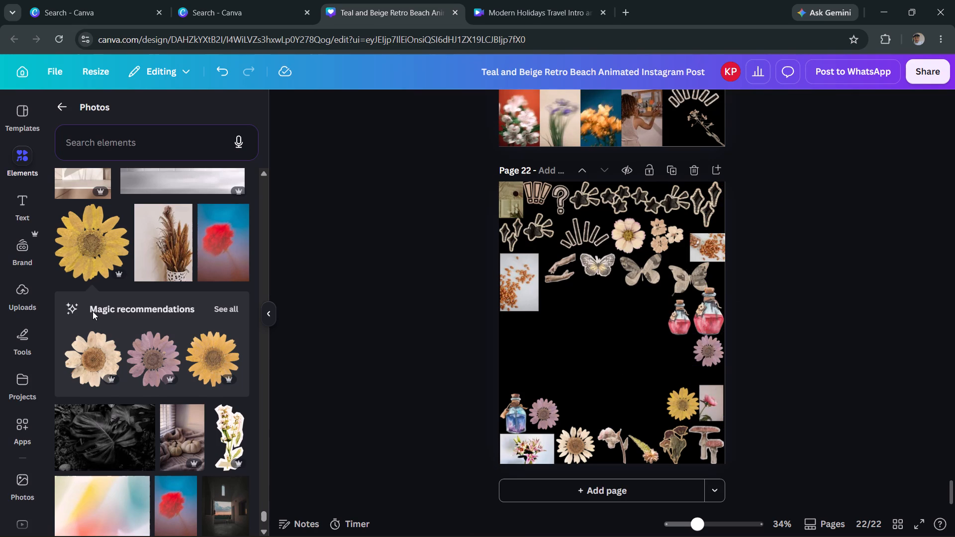
Add the blurred red flower photo with the blue background, shrink it to a thumbnail, and place it beside the tall orange petals photo.
{"action": "scroll", "coordinate": [93, 311], "scroll_direction": "down", "scroll_amount": 5}
{"action": "left_click", "coordinate": [170, 313]}
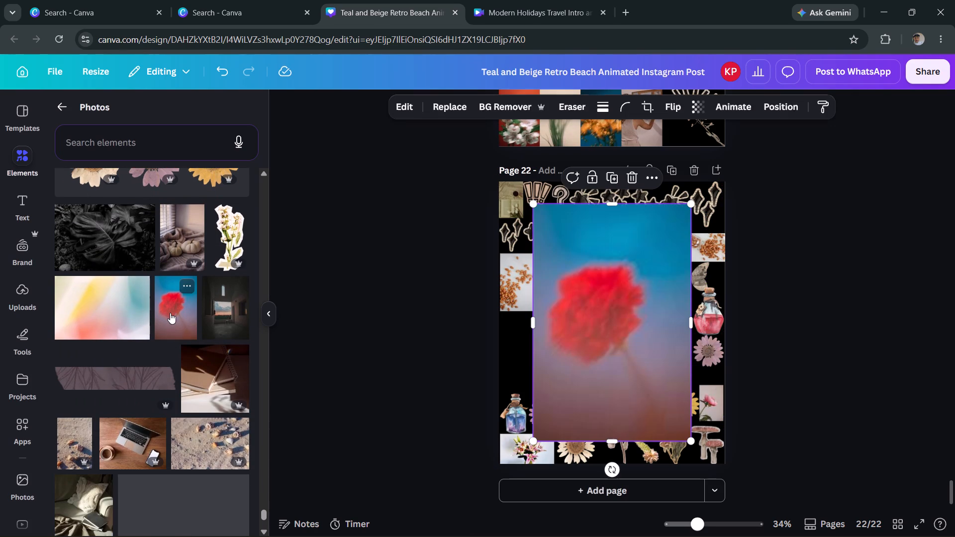
{"action": "left_click_drag", "start_coordinate": [691, 203], "coordinate": [629, 290]}
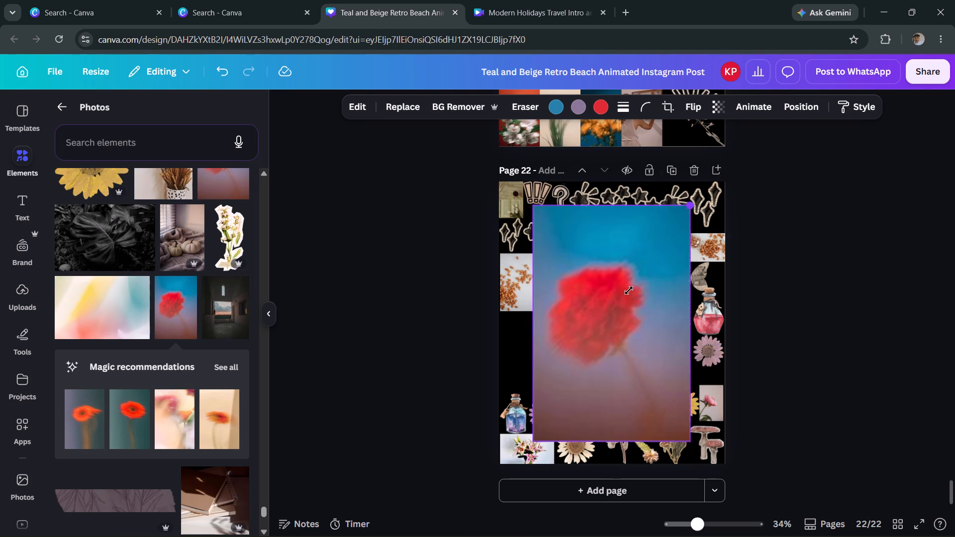
{"action": "left_click_drag", "start_coordinate": [629, 290], "coordinate": [570, 391]}
{"action": "left_click_drag", "start_coordinate": [550, 412], "coordinate": [573, 295]}
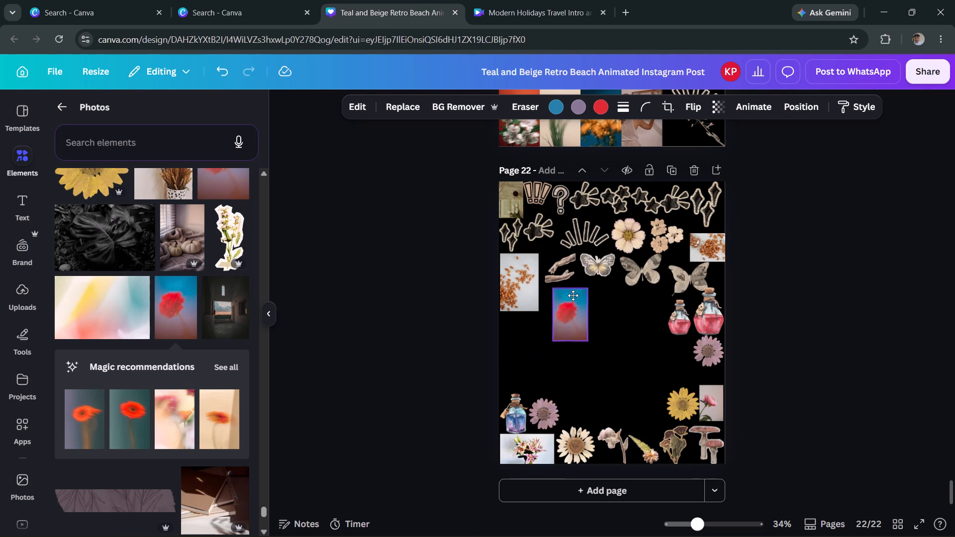
{"action": "left_click_drag", "start_coordinate": [573, 295], "coordinate": [518, 337]}
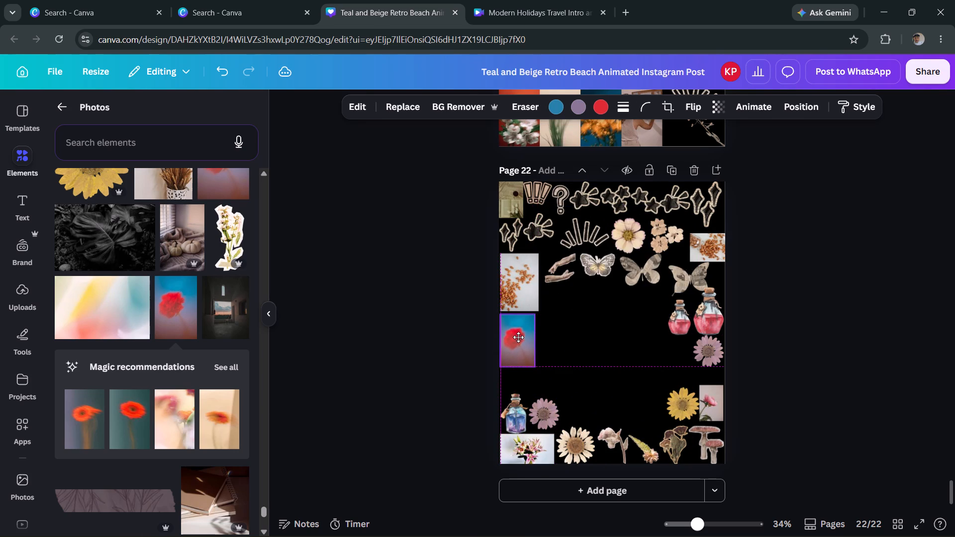
{"action": "left_click_drag", "start_coordinate": [518, 337], "coordinate": [557, 310]}
{"action": "left_click", "coordinate": [369, 324]}
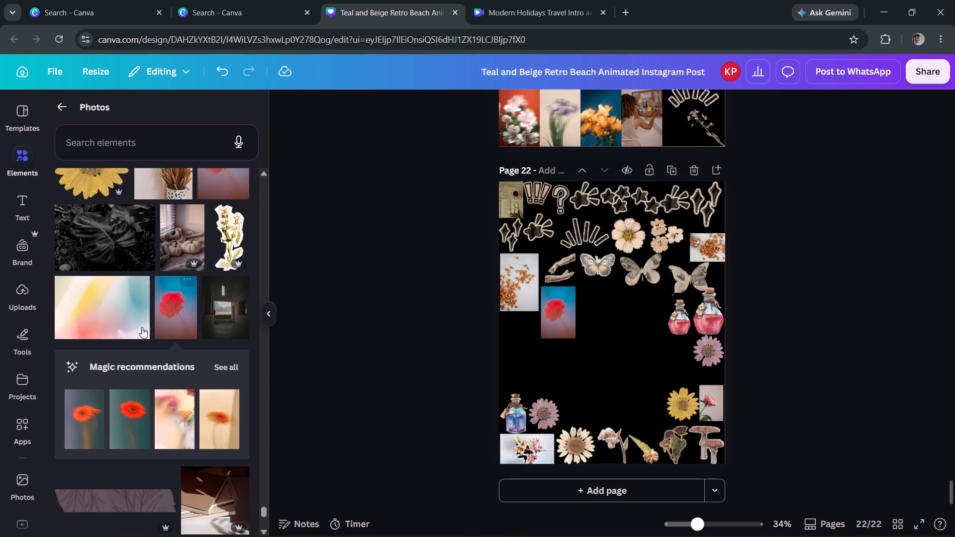
Add the photo of the woman in a hat, shrink it to a small thumbnail, and place it beside the red flower photo.
{"action": "scroll", "coordinate": [142, 327], "scroll_direction": "down", "scroll_amount": 5}
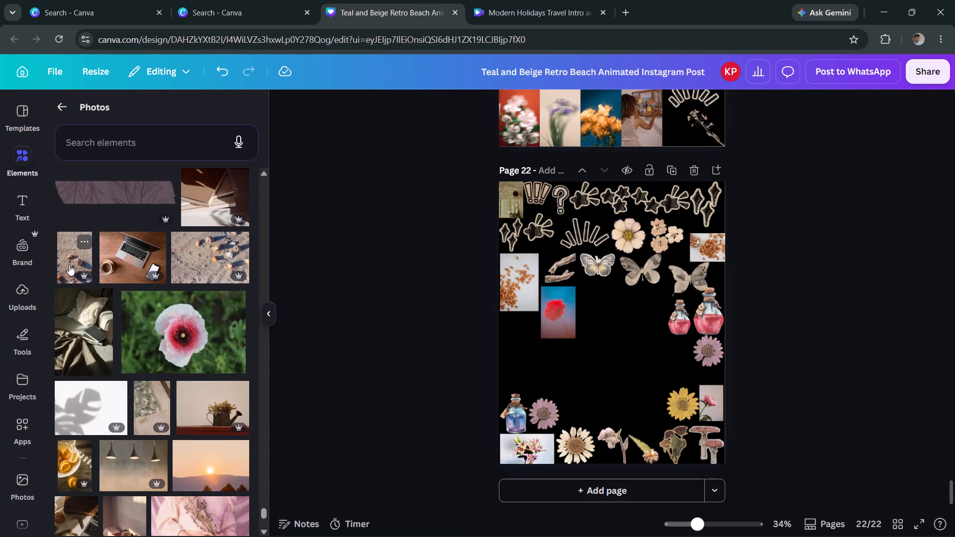
{"action": "scroll", "coordinate": [205, 361], "scroll_direction": "down", "scroll_amount": 3}
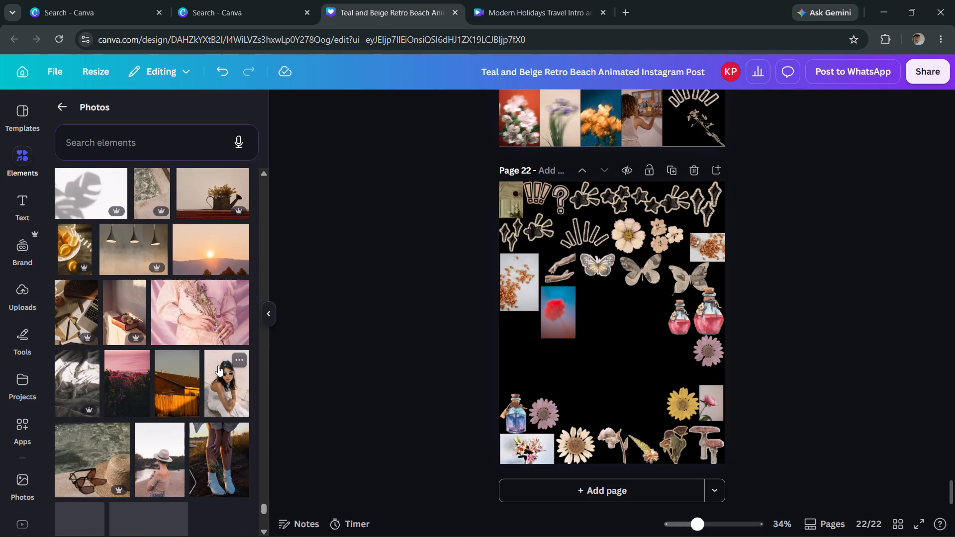
{"action": "left_click", "coordinate": [156, 453]}
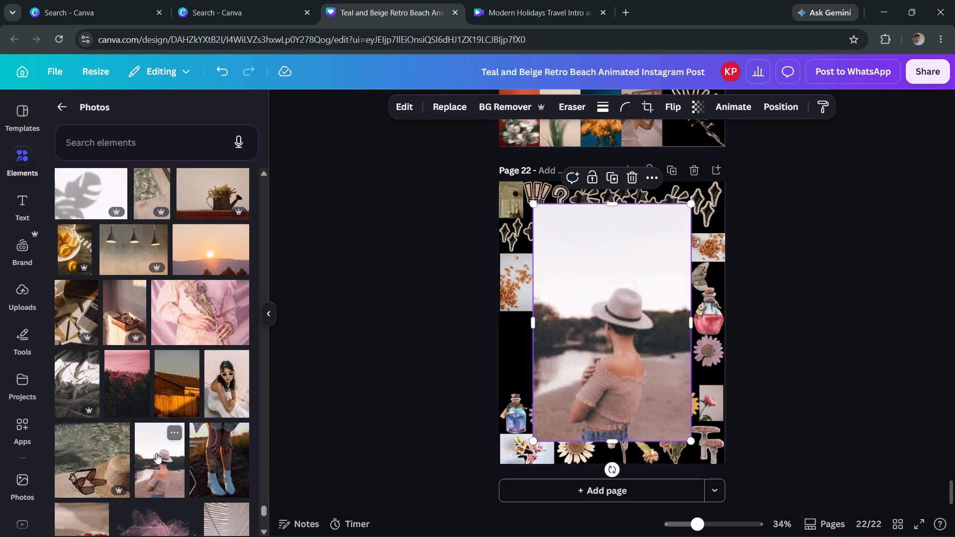
{"action": "left_click_drag", "start_coordinate": [535, 443], "coordinate": [560, 408]}
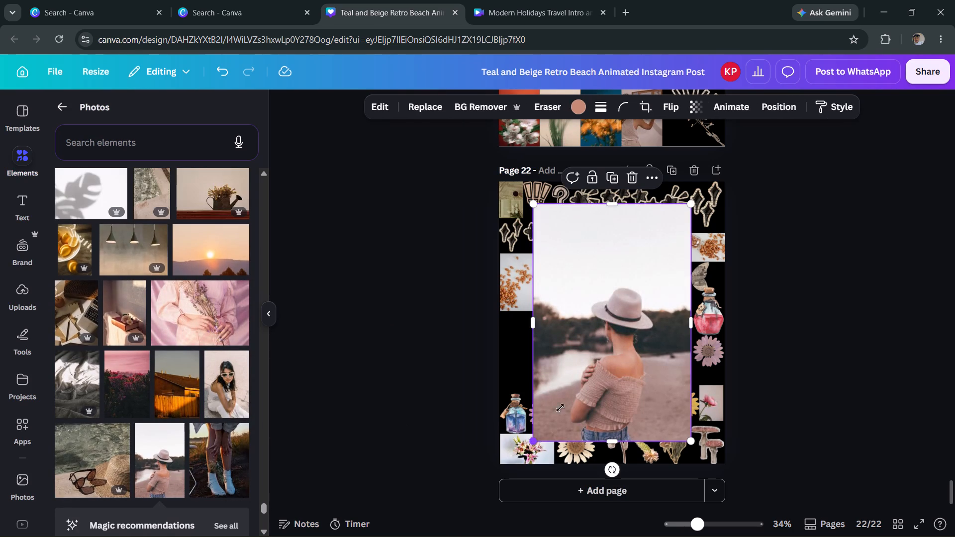
{"action": "left_click_drag", "start_coordinate": [560, 408], "coordinate": [673, 249]}
{"action": "left_click_drag", "start_coordinate": [684, 223], "coordinate": [595, 298]}
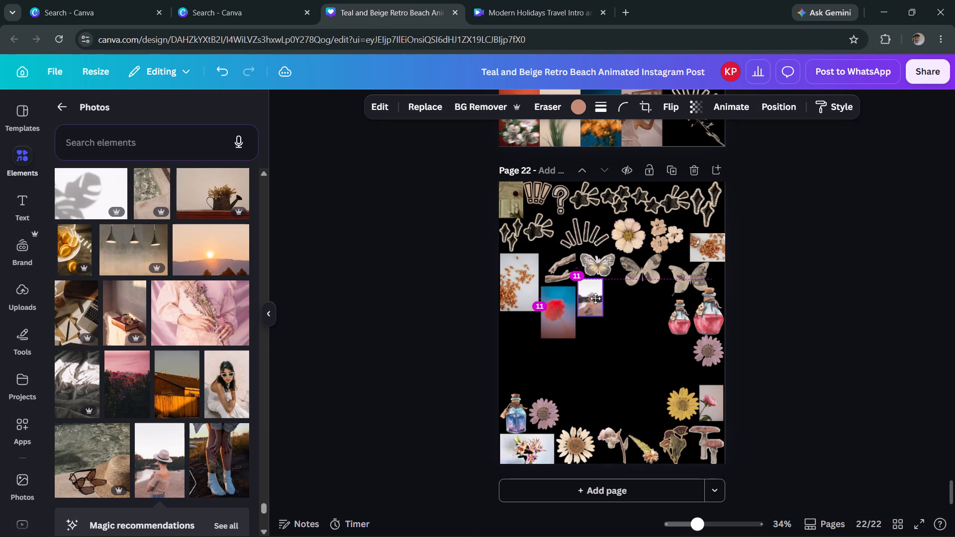
{"action": "left_click_drag", "start_coordinate": [595, 298], "coordinate": [595, 298]}
{"action": "left_click", "coordinate": [394, 290]}
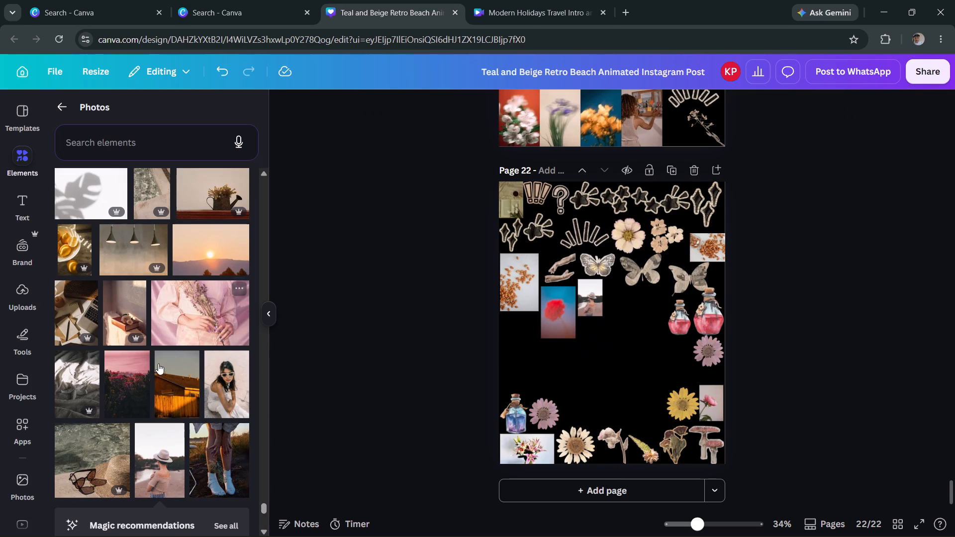
Add the red-topped cream cake photo, size it to about 179 × 270, and place it at the page's left edge below the petals photo.
{"action": "scroll", "coordinate": [158, 363], "scroll_direction": "down", "scroll_amount": 4}
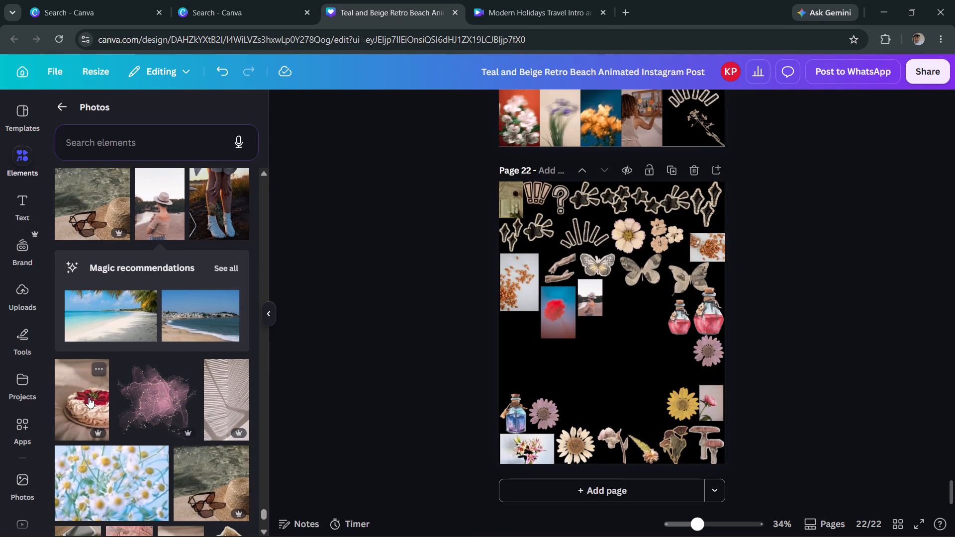
{"action": "left_click", "coordinate": [89, 397]}
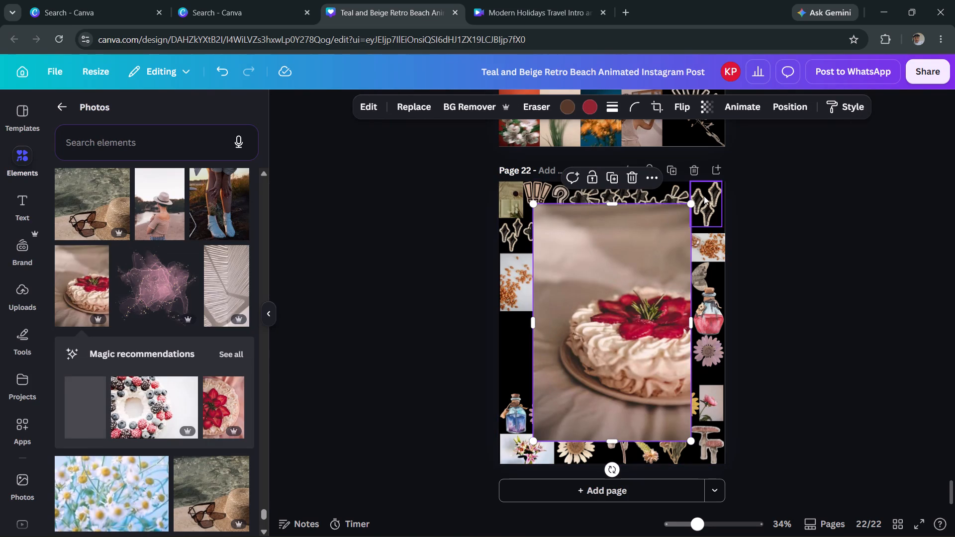
{"action": "left_click_drag", "start_coordinate": [690, 204], "coordinate": [573, 392]}
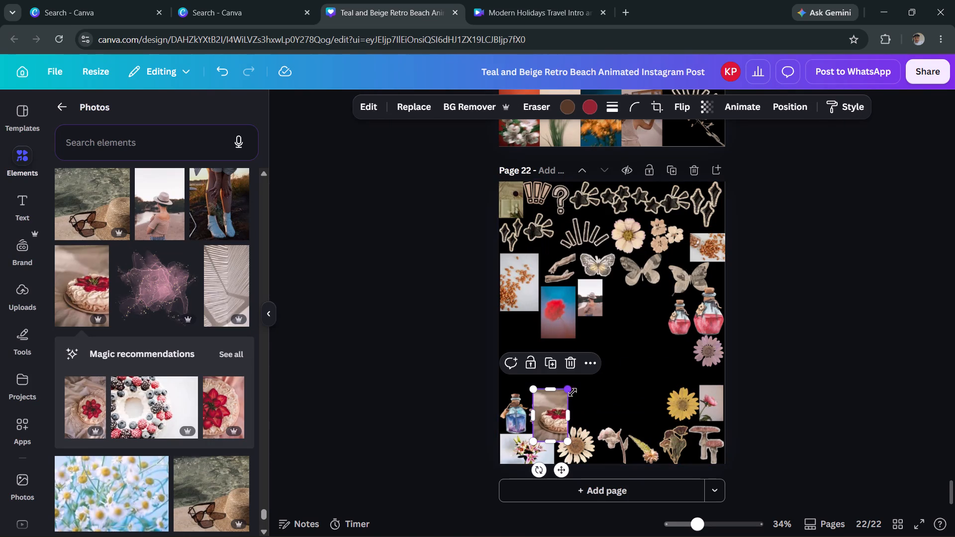
{"action": "left_click_drag", "start_coordinate": [547, 412], "coordinate": [517, 341]}
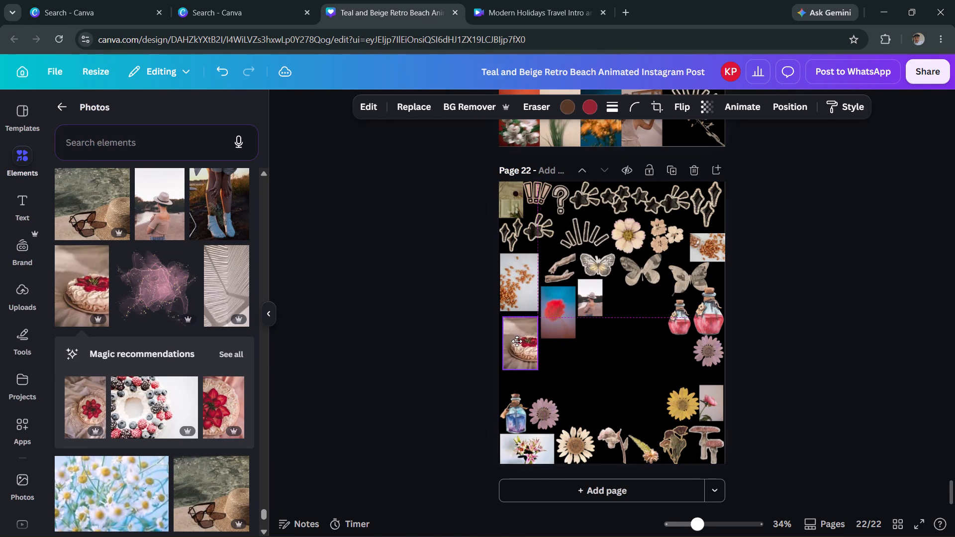
{"action": "left_click_drag", "start_coordinate": [517, 341], "coordinate": [515, 339]}
{"action": "left_click", "coordinate": [533, 367]}
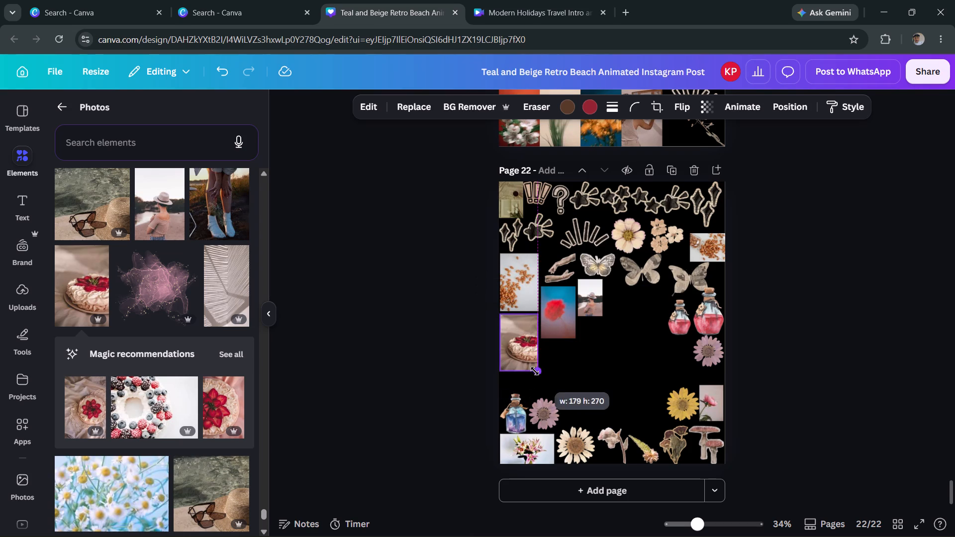
{"action": "left_click", "coordinate": [584, 365]}
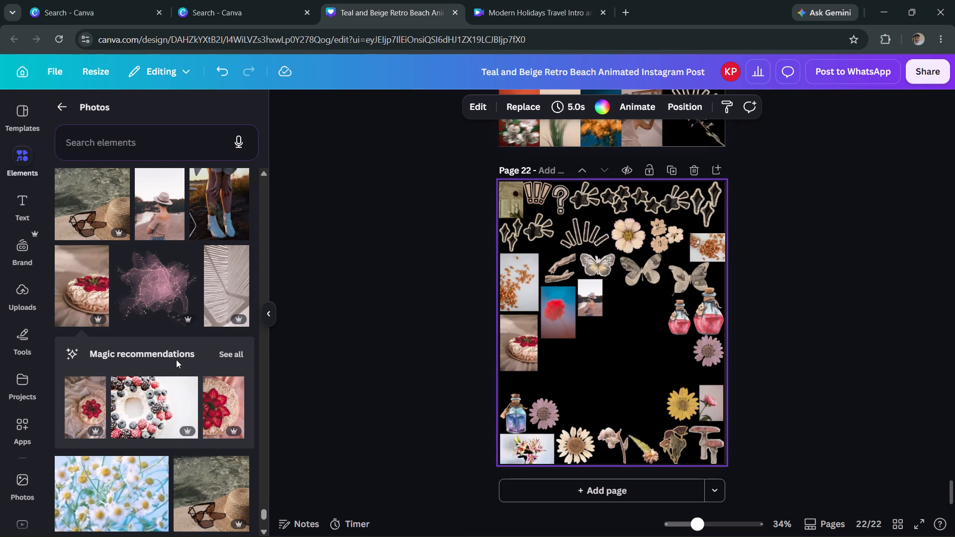
Add the torn-paper dried flower cutout, shrink it to a thumbnail, and place it immediately left of the mauve daisy below the potion bottles.
{"action": "scroll", "coordinate": [176, 359], "scroll_direction": "down", "scroll_amount": 4}
{"action": "left_click", "coordinate": [222, 347]}
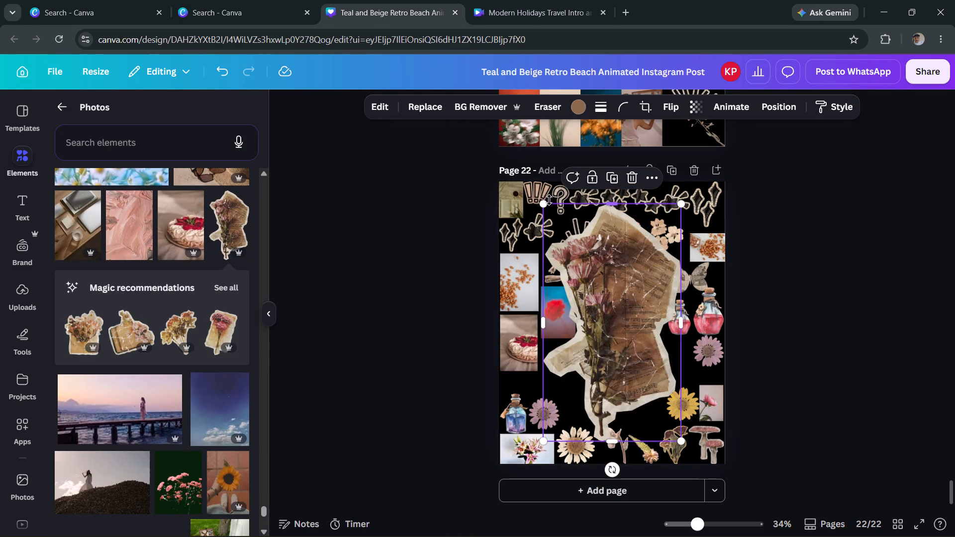
{"action": "left_click_drag", "start_coordinate": [543, 204], "coordinate": [675, 395]}
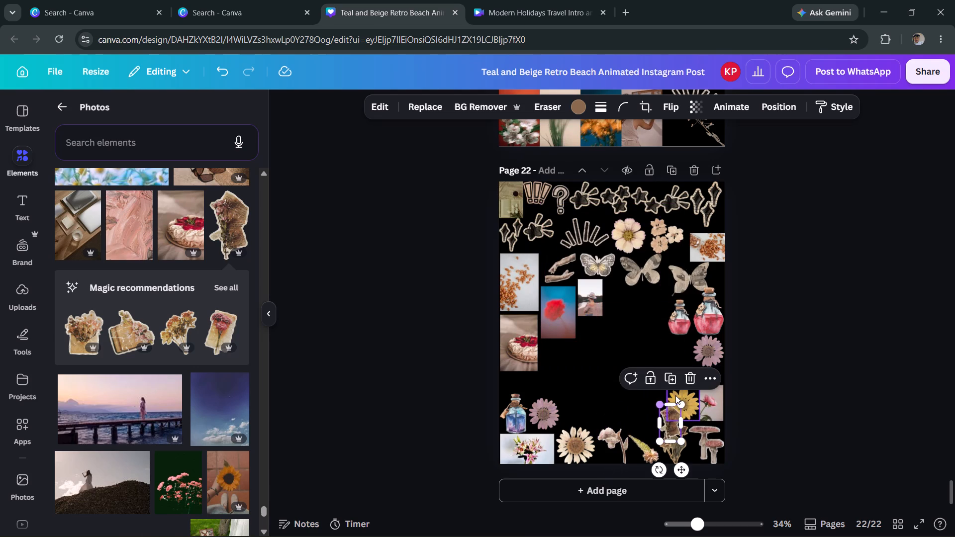
{"action": "left_click_drag", "start_coordinate": [673, 413], "coordinate": [563, 369]}
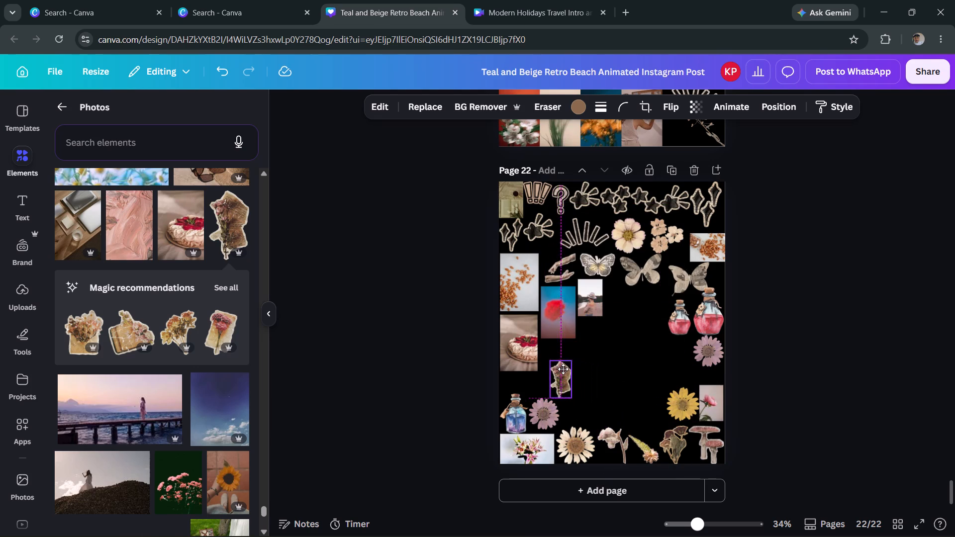
{"action": "left_click_drag", "start_coordinate": [563, 369], "coordinate": [674, 358]}
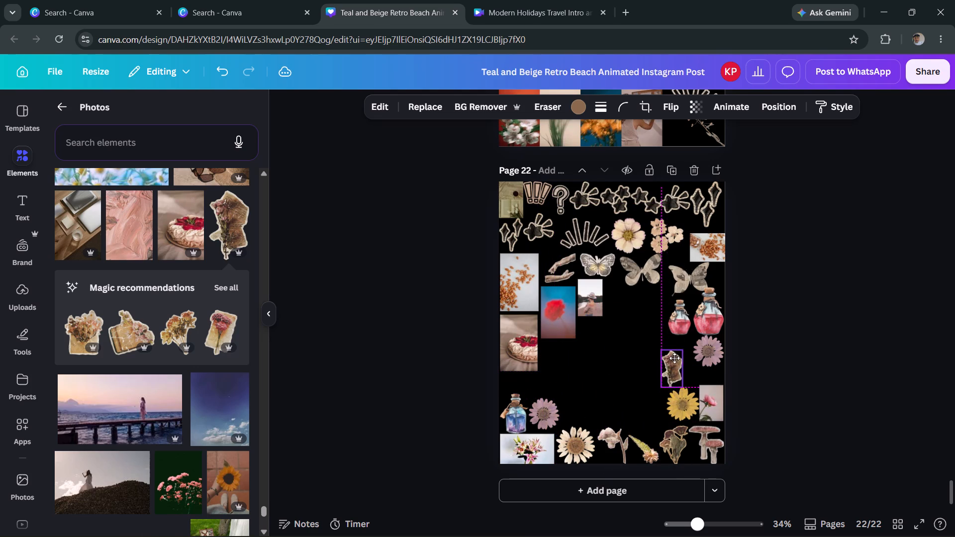
{"action": "left_click_drag", "start_coordinate": [674, 358], "coordinate": [682, 352]}
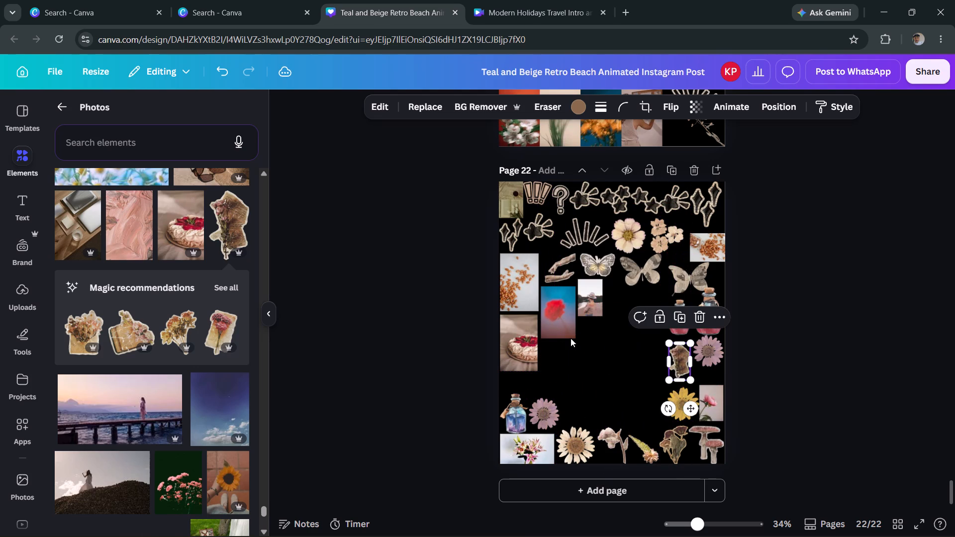
{"action": "left_click", "coordinate": [404, 352]}
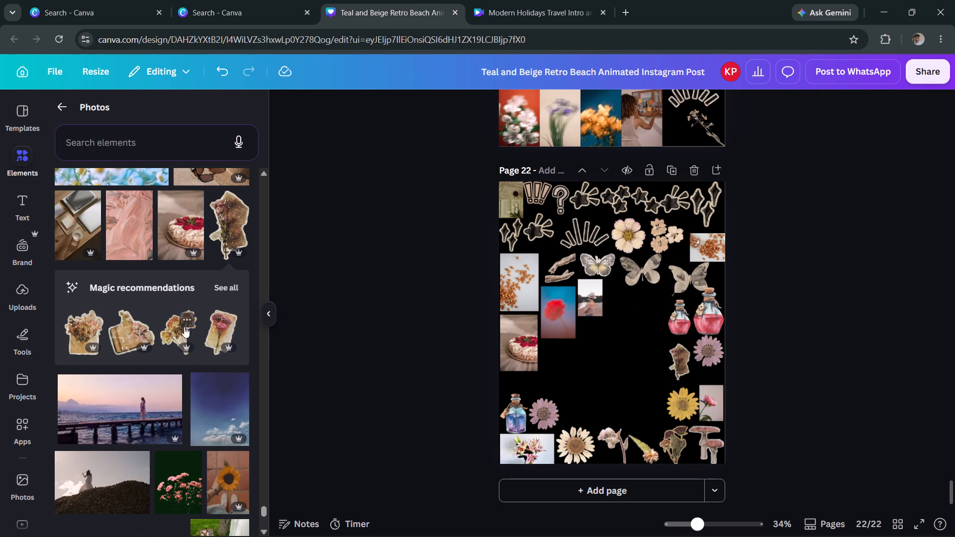
Add the recommended dried yellow flower bouquet cutout, shrink it to a thumbnail, and place it immediately left of the yellow daisy.
{"action": "left_click", "coordinate": [174, 327]}
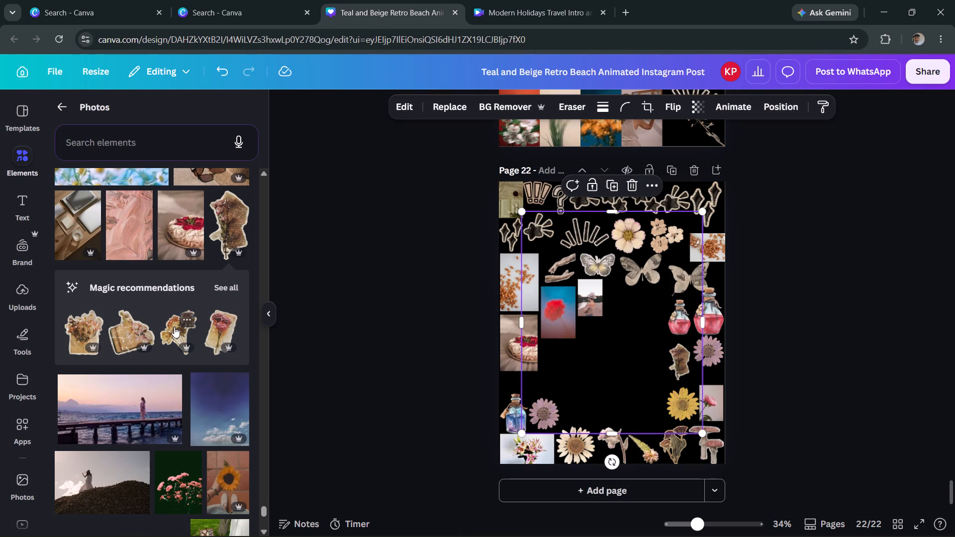
{"action": "left_click_drag", "start_coordinate": [524, 212], "coordinate": [657, 417]}
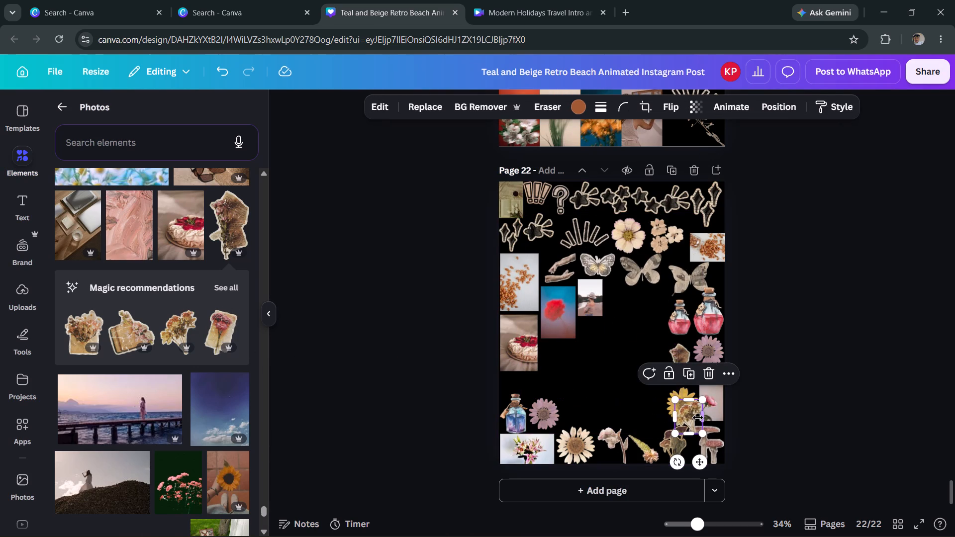
{"action": "left_click", "coordinate": [698, 418]}
{"action": "left_click_drag", "start_coordinate": [689, 415], "coordinate": [653, 398]}
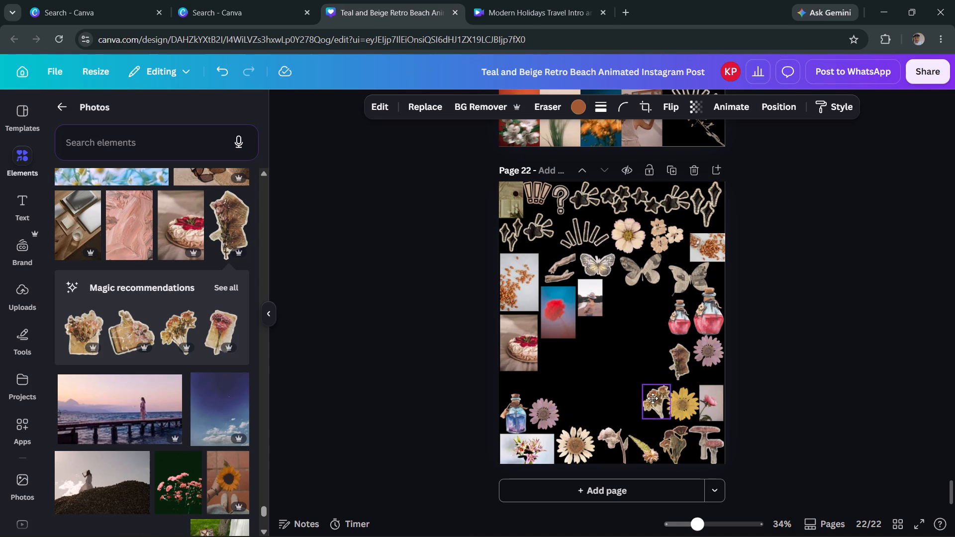
{"action": "left_click_drag", "start_coordinate": [653, 398], "coordinate": [648, 404]}
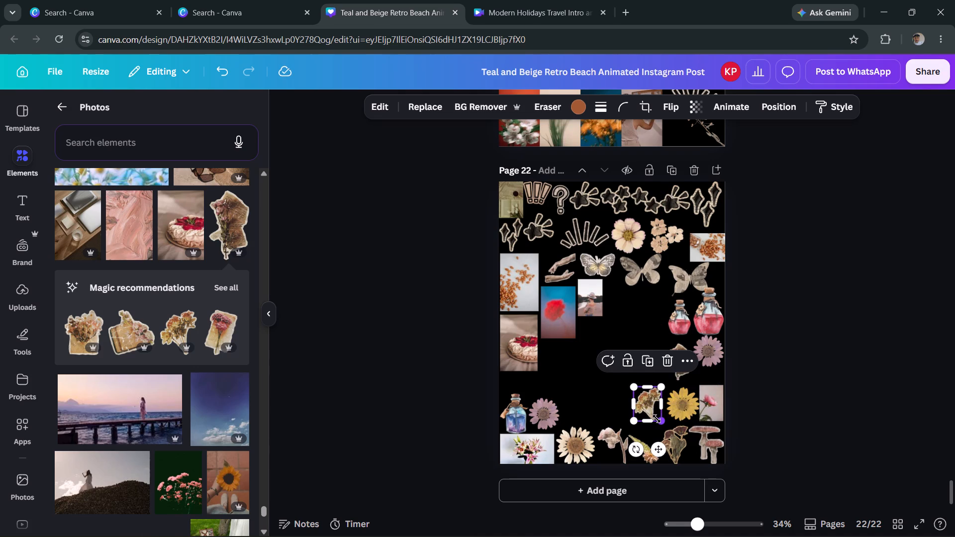
{"action": "left_click_drag", "start_coordinate": [657, 419], "coordinate": [662, 422]}
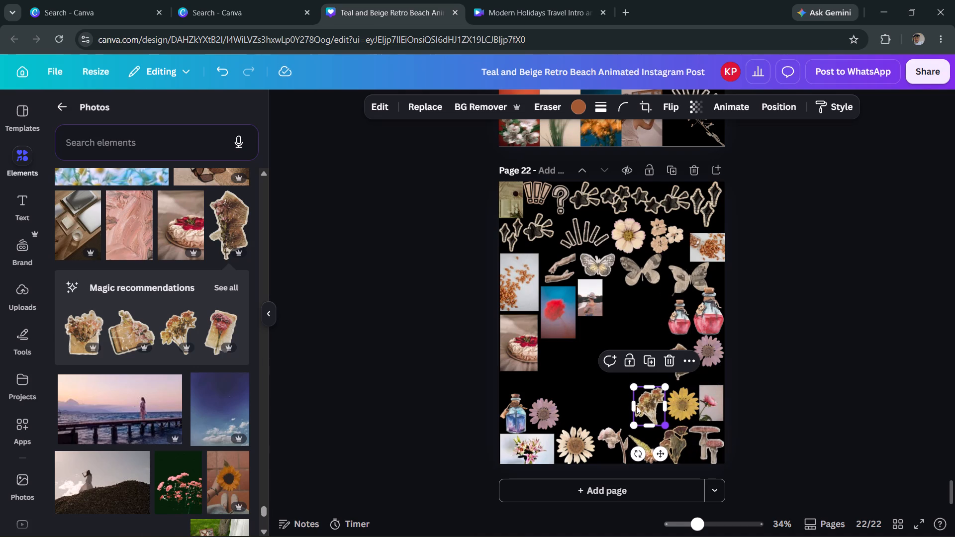
{"action": "left_click", "coordinate": [351, 388]}
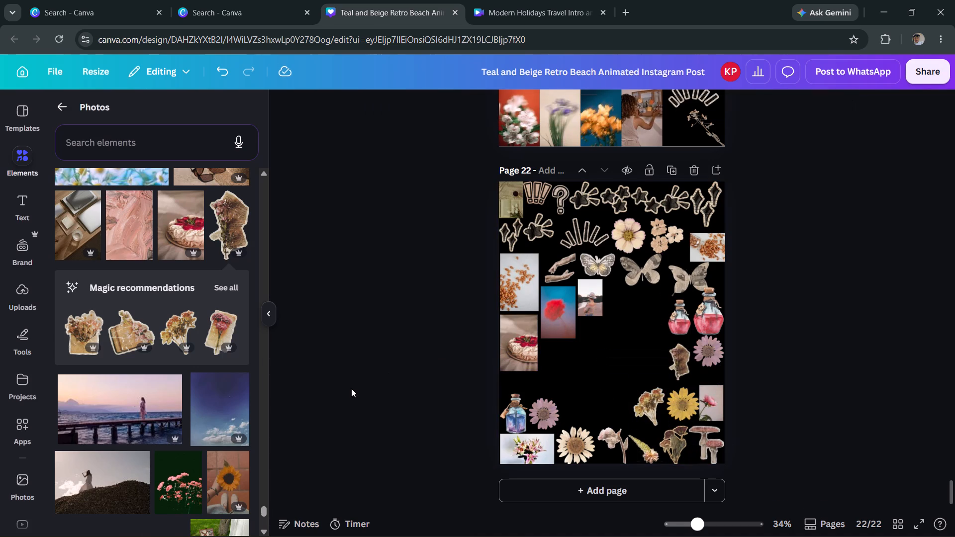
Add the green-white floral garland, shrink it to about half the page width, and place it below the cream cake photo, above the blue potion bottle.
{"action": "scroll", "coordinate": [146, 365], "scroll_direction": "down", "scroll_amount": 4}
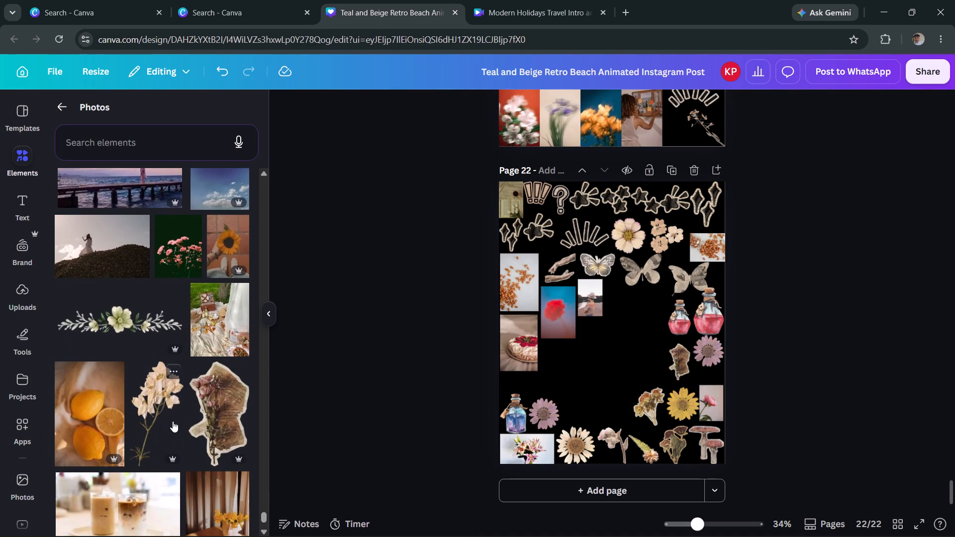
{"action": "left_click", "coordinate": [111, 311]}
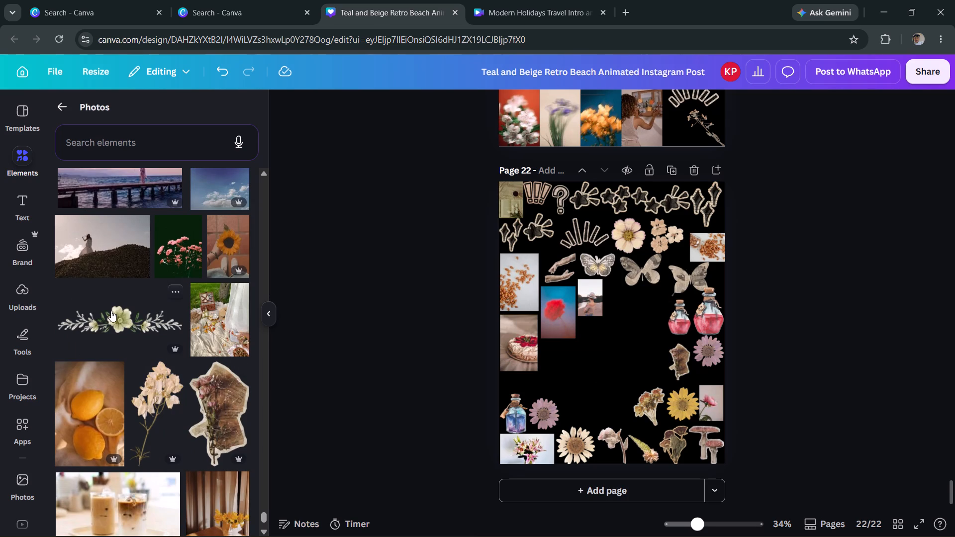
{"action": "left_click_drag", "start_coordinate": [599, 326], "coordinate": [596, 345]}
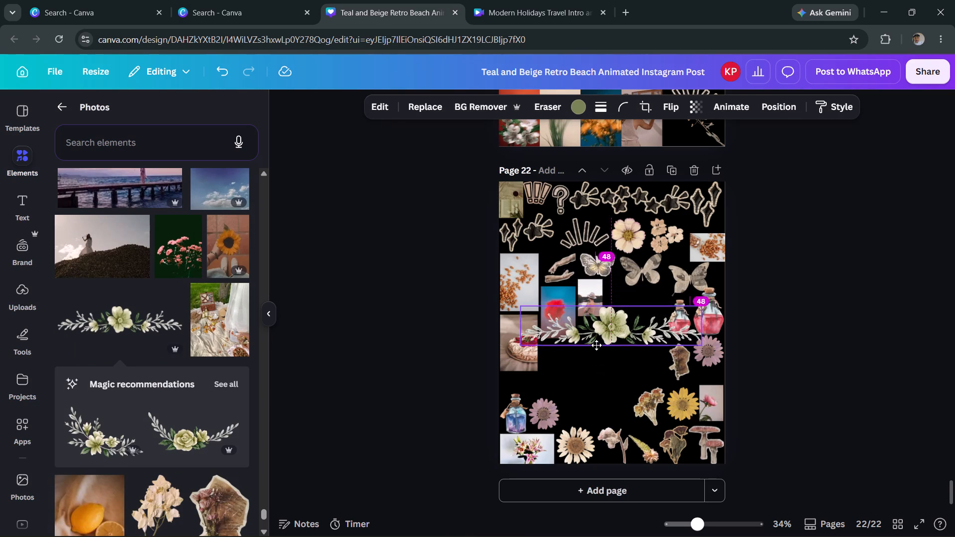
{"action": "left_click_drag", "start_coordinate": [596, 345], "coordinate": [596, 382]}
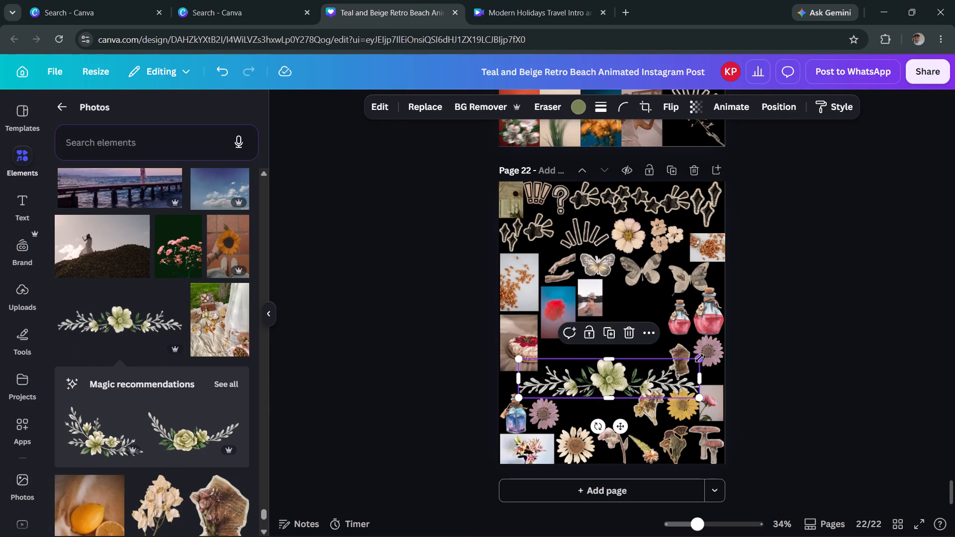
{"action": "left_click_drag", "start_coordinate": [699, 358], "coordinate": [618, 374]}
{"action": "left_click_drag", "start_coordinate": [591, 388], "coordinate": [583, 386]}
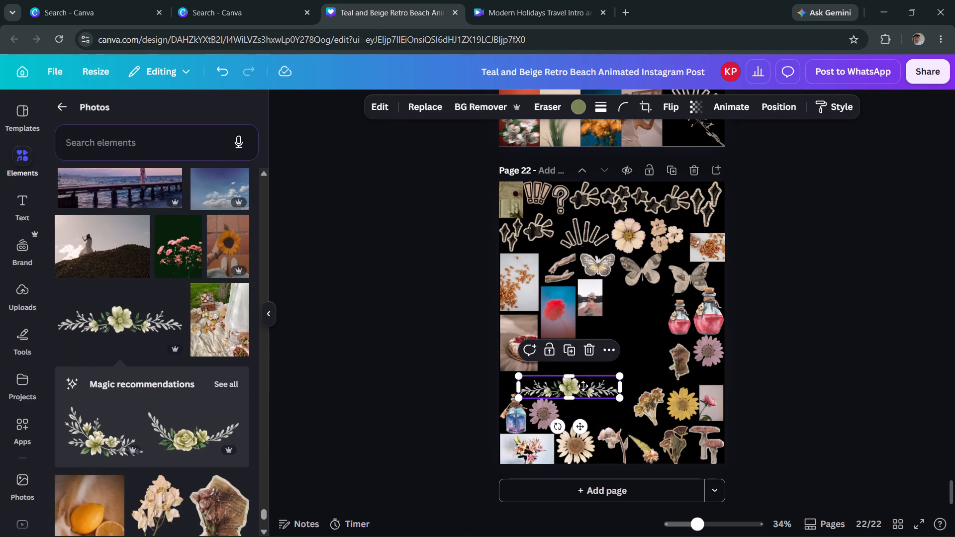
{"action": "left_click_drag", "start_coordinate": [583, 386], "coordinate": [574, 384]}
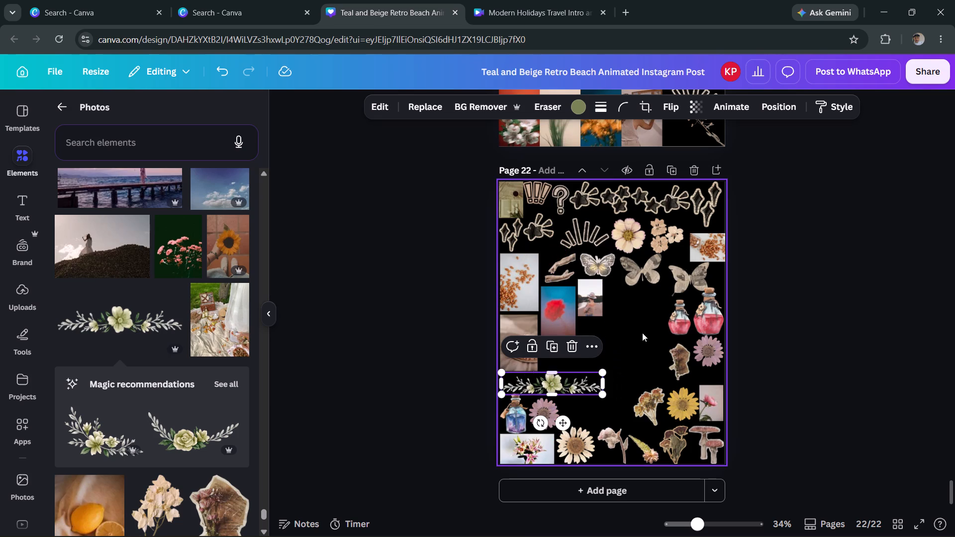
{"action": "left_click", "coordinate": [642, 333]}
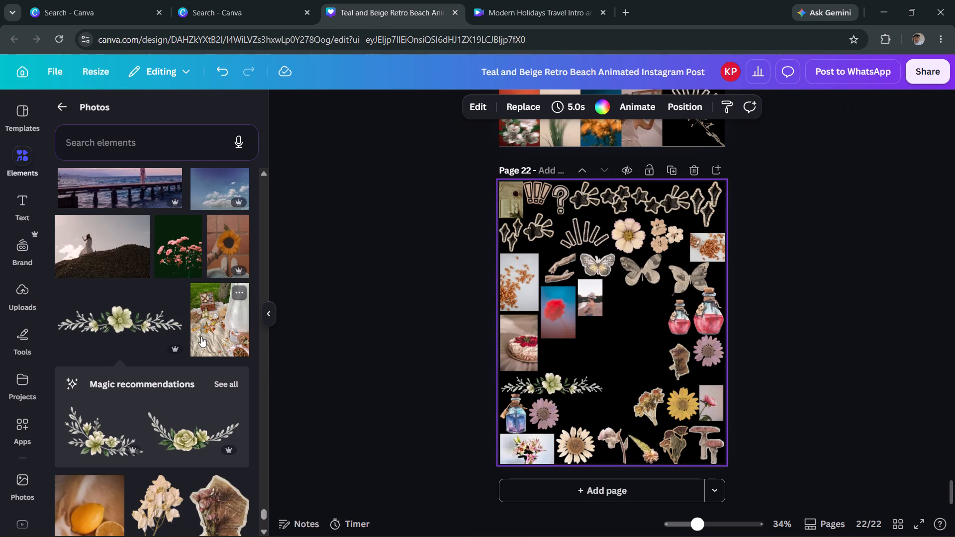
Add the recommended curved green rose garland, shrink it to a thumbnail, and place it between the mauve daisy and the dried yellow bouquet.
{"action": "left_click", "coordinate": [186, 443]}
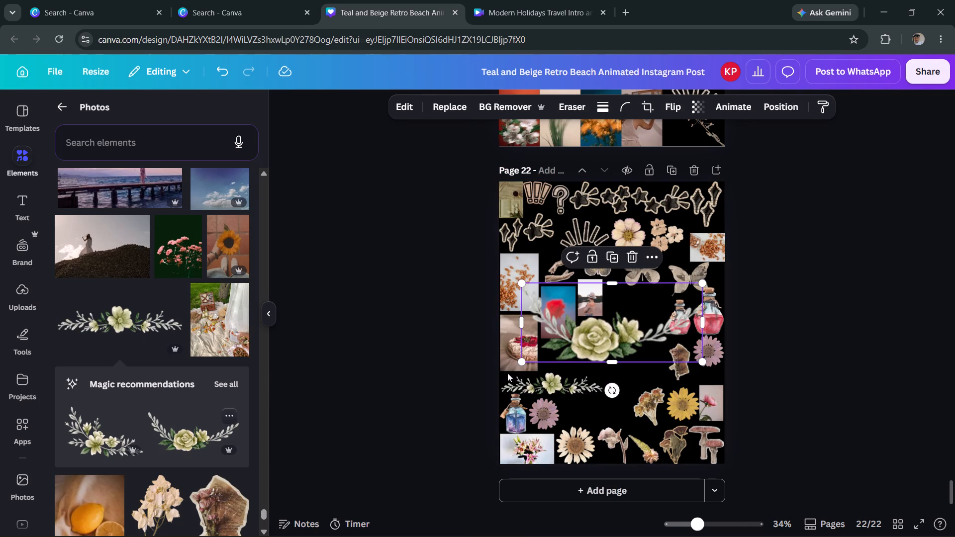
{"action": "left_click_drag", "start_coordinate": [522, 284], "coordinate": [612, 316]}
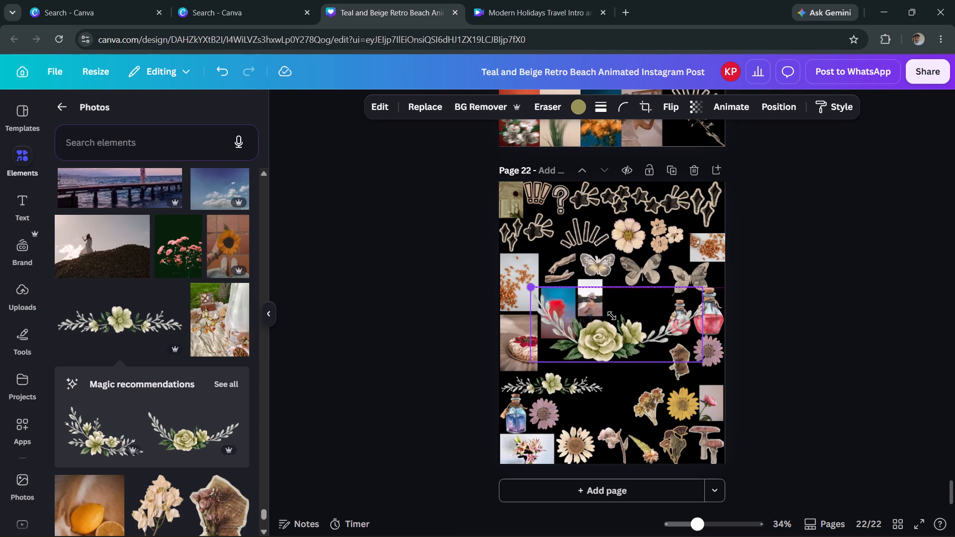
{"action": "left_click_drag", "start_coordinate": [612, 316], "coordinate": [645, 324]}
{"action": "left_click_drag", "start_coordinate": [659, 352], "coordinate": [585, 433]}
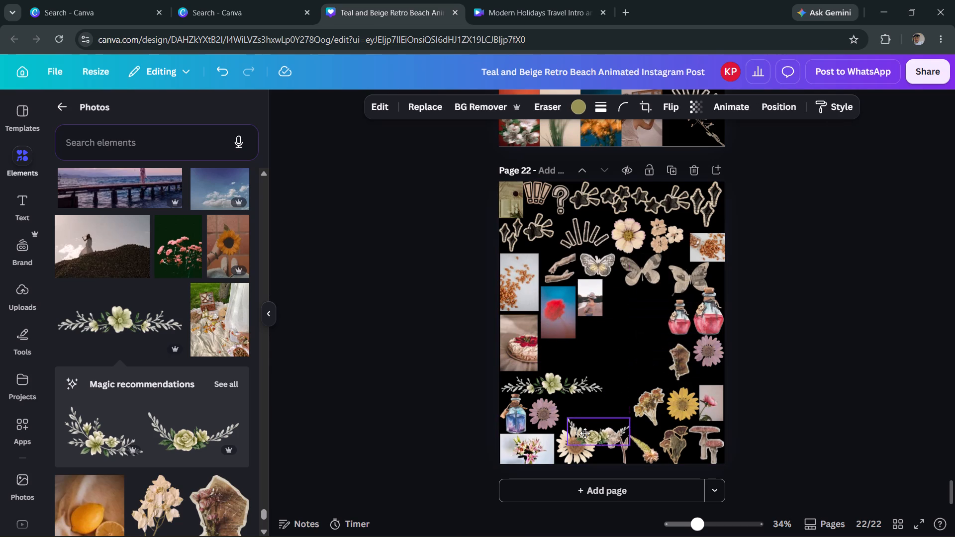
{"action": "left_click_drag", "start_coordinate": [585, 433], "coordinate": [582, 415]}
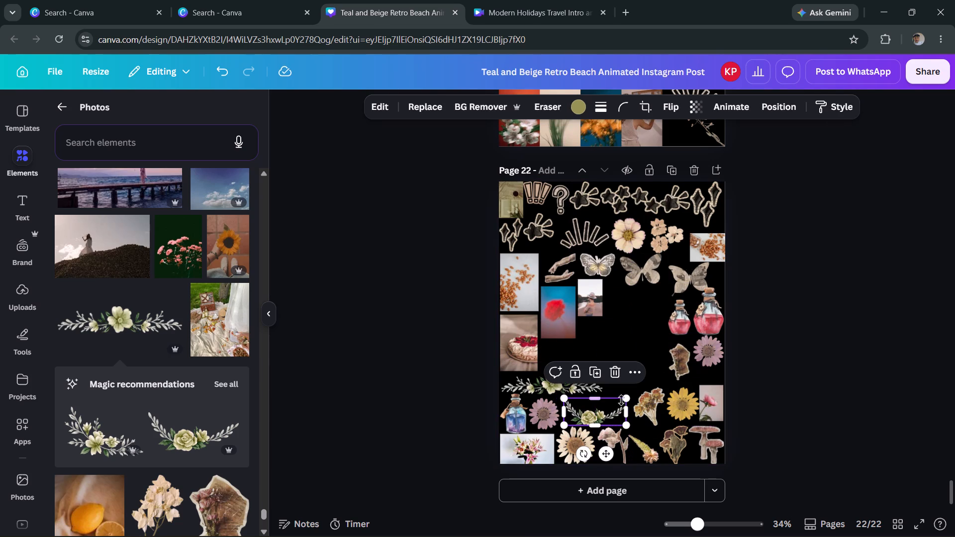
{"action": "left_click_drag", "start_coordinate": [626, 400], "coordinate": [631, 392]}
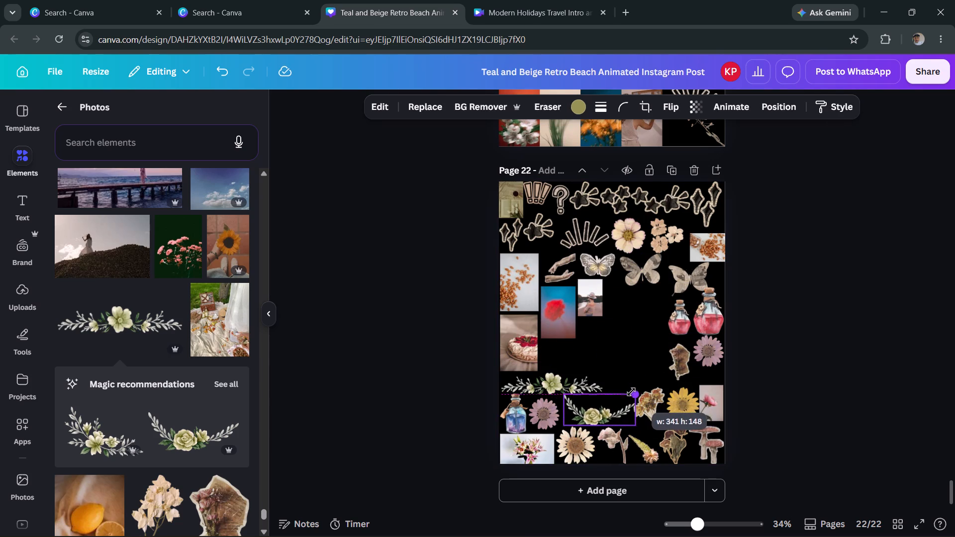
{"action": "left_click_drag", "start_coordinate": [631, 392], "coordinate": [629, 393]}
{"action": "left_click", "coordinate": [818, 315]}
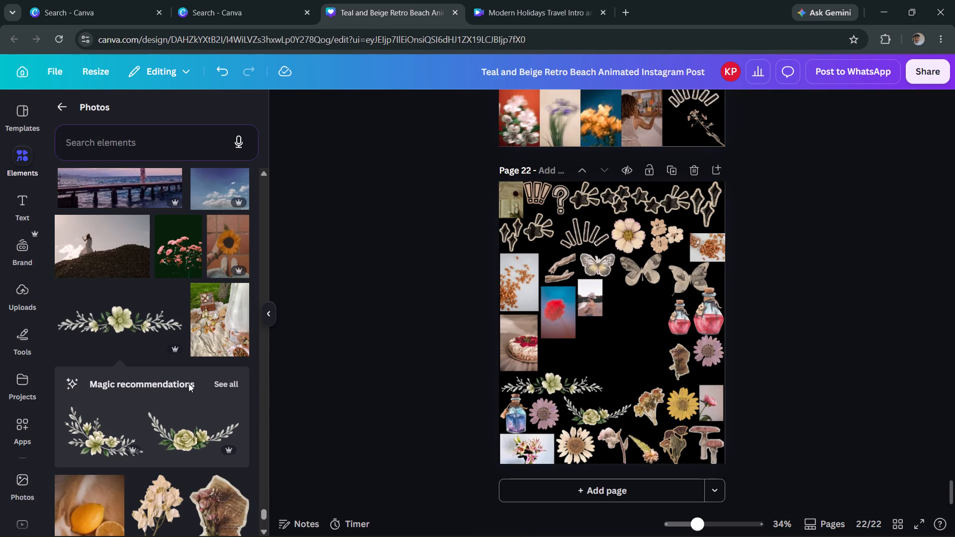
Add the photo of a plant against a sunlit beige wall, shrink it to a thumbnail, and align it directly below the woman-in-hat photo.
{"action": "scroll", "coordinate": [193, 353], "scroll_direction": "down", "scroll_amount": 3}
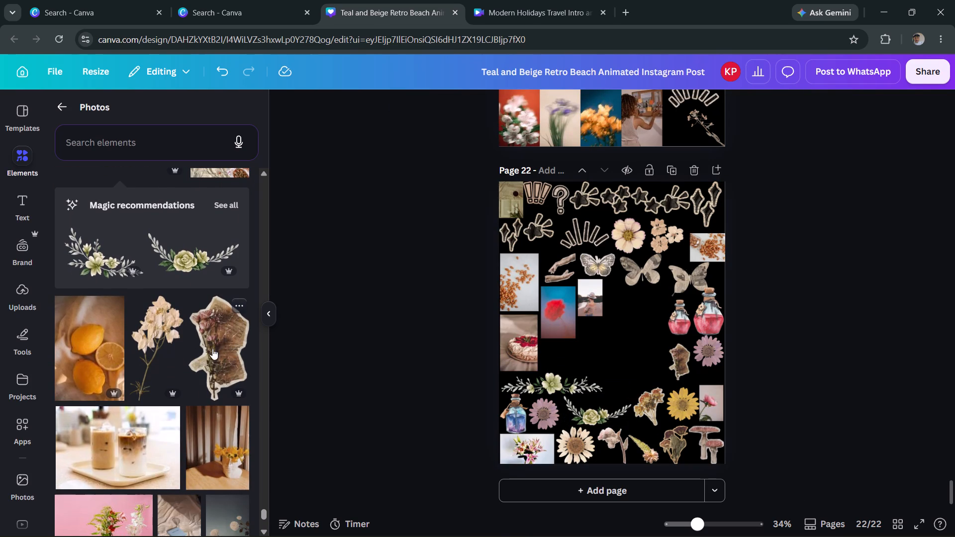
{"action": "scroll", "coordinate": [208, 349], "scroll_direction": "down", "scroll_amount": 6}
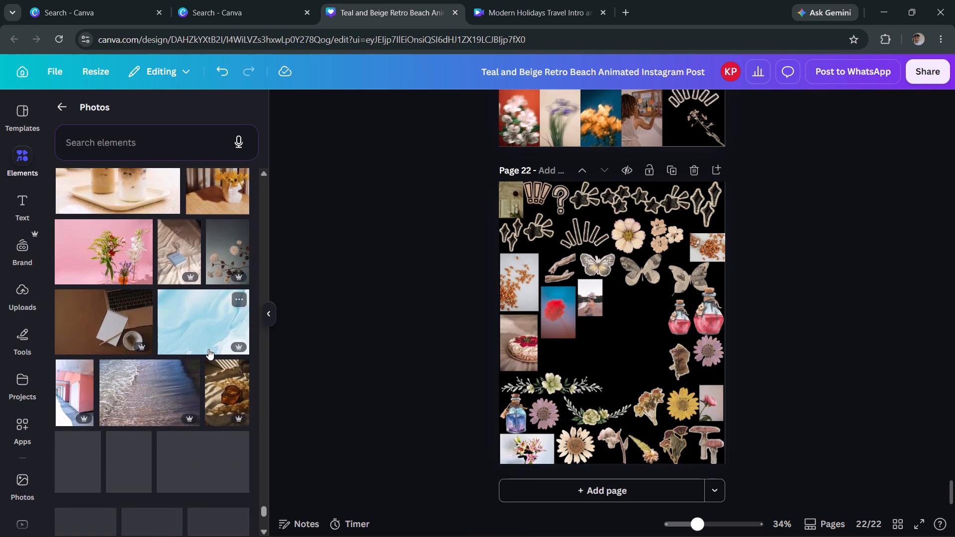
{"action": "scroll", "coordinate": [208, 349], "scroll_direction": "down", "scroll_amount": 2}
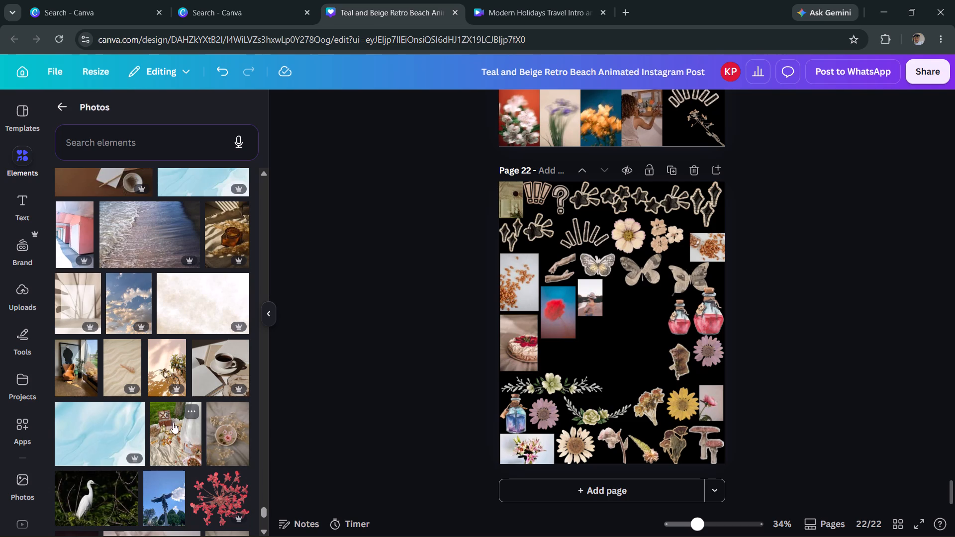
{"action": "left_click", "coordinate": [161, 372]}
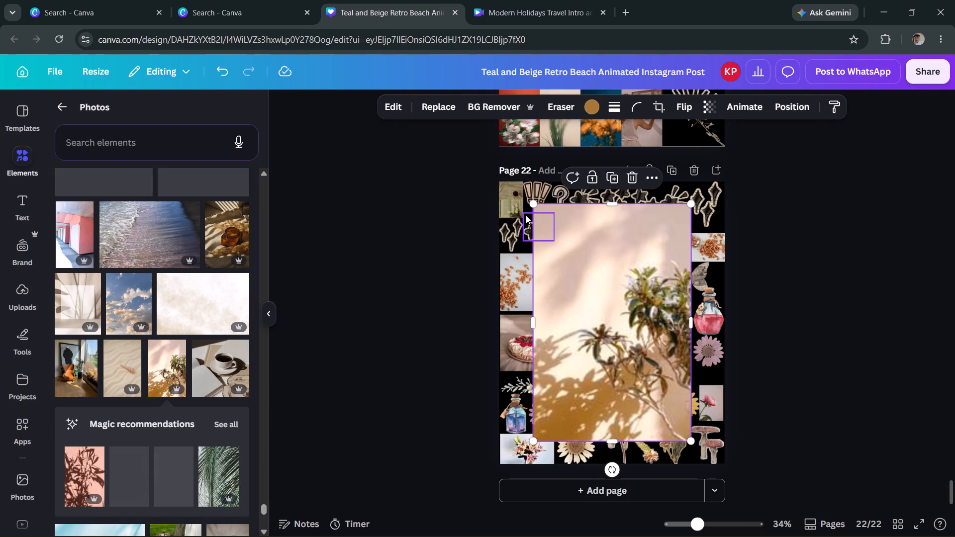
{"action": "left_click_drag", "start_coordinate": [530, 205], "coordinate": [653, 404]}
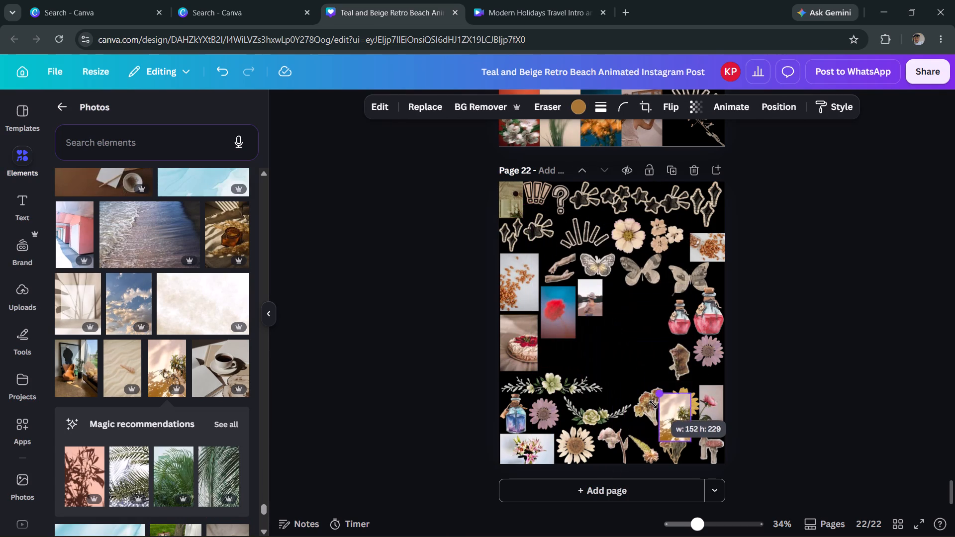
{"action": "left_click_drag", "start_coordinate": [653, 404], "coordinate": [654, 408]}
{"action": "left_click_drag", "start_coordinate": [678, 426], "coordinate": [591, 344]}
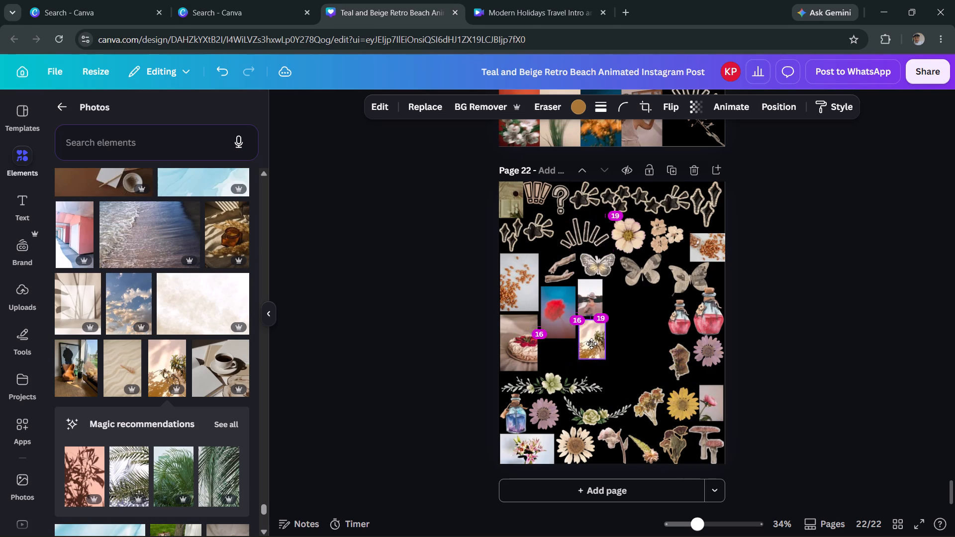
{"action": "left_click_drag", "start_coordinate": [591, 344], "coordinate": [590, 342]}
{"action": "key", "text": "Right"}
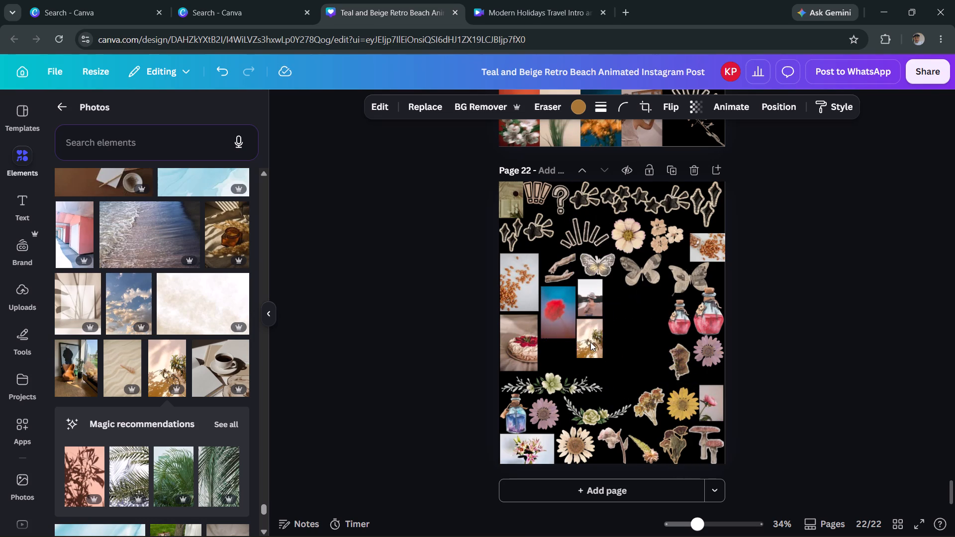
{"action": "key", "text": "Right"}
{"action": "key", "text": "Right"}
{"action": "key", "text": "Right"}
{"action": "key", "text": "Up"}
{"action": "key", "text": "Up"}
{"action": "key", "text": "Up"}
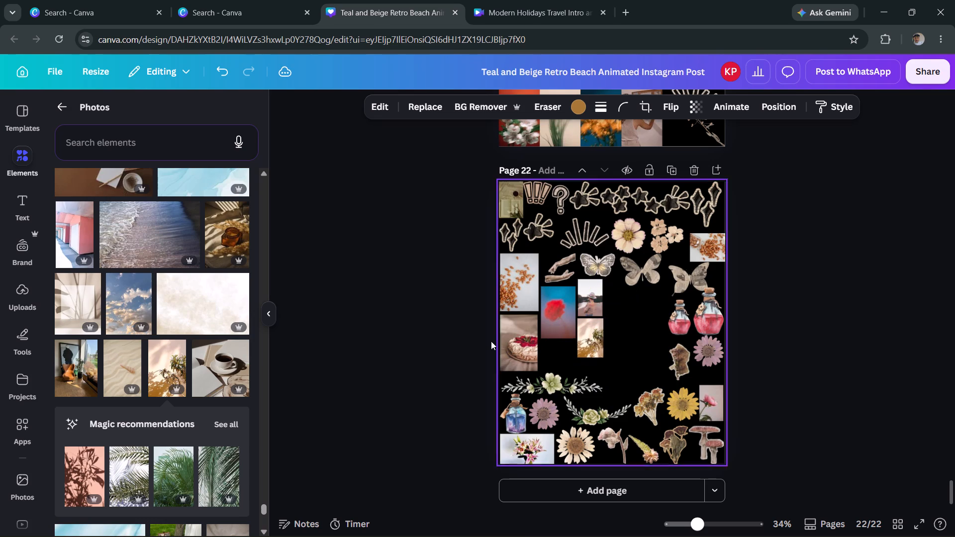
{"action": "left_click", "coordinate": [359, 330]}
Add the red dried flower cluster cutout, shrink it to a small thumbnail, and place it below the red flower photo, beside the cake photo.
{"action": "scroll", "coordinate": [245, 334], "scroll_direction": "down", "scroll_amount": 4}
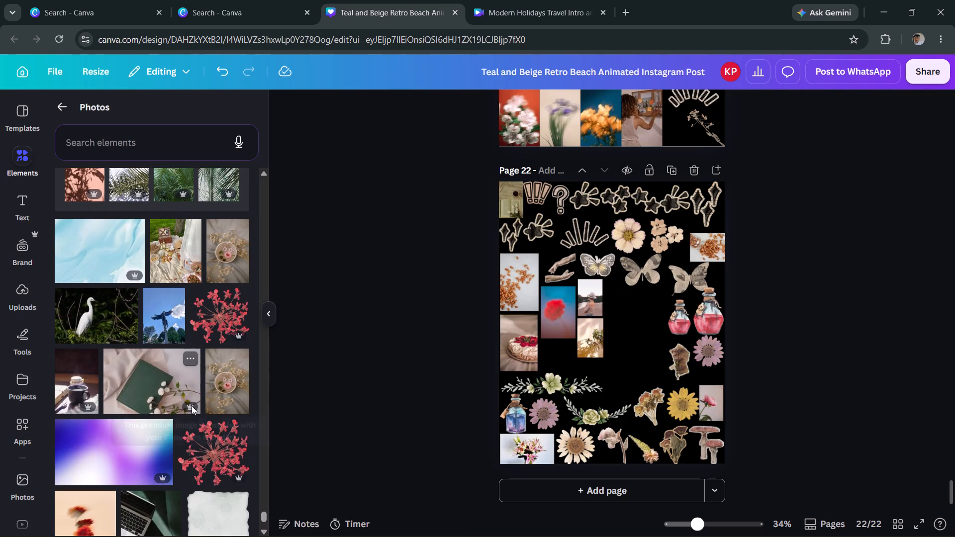
{"action": "scroll", "coordinate": [191, 406], "scroll_direction": "down", "scroll_amount": 2}
{"action": "left_click_drag", "start_coordinate": [210, 321], "coordinate": [368, 322]}
{"action": "scroll", "coordinate": [369, 322], "scroll_direction": "right", "scroll_amount": 1}
{"action": "left_click_drag", "start_coordinate": [368, 322], "coordinate": [618, 313]}
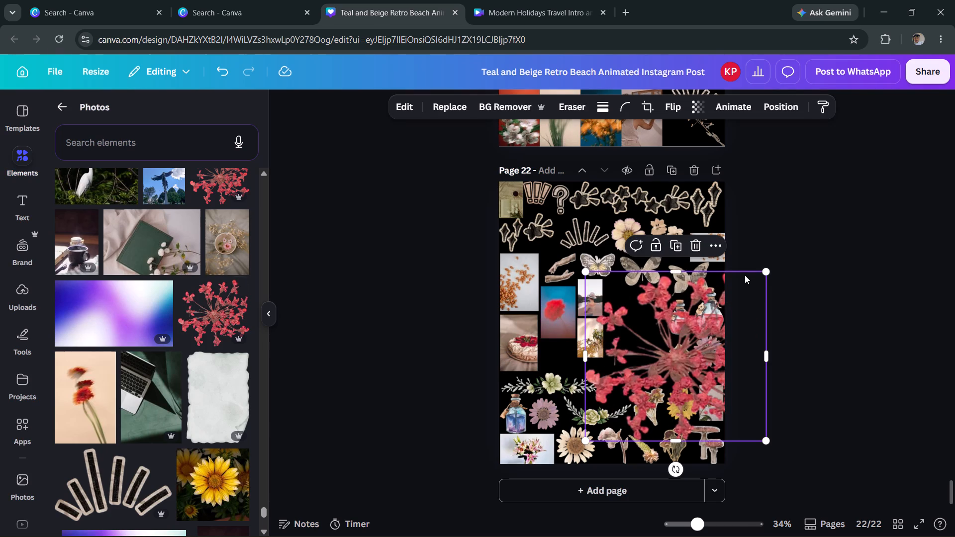
{"action": "left_click_drag", "start_coordinate": [767, 275], "coordinate": [633, 389]}
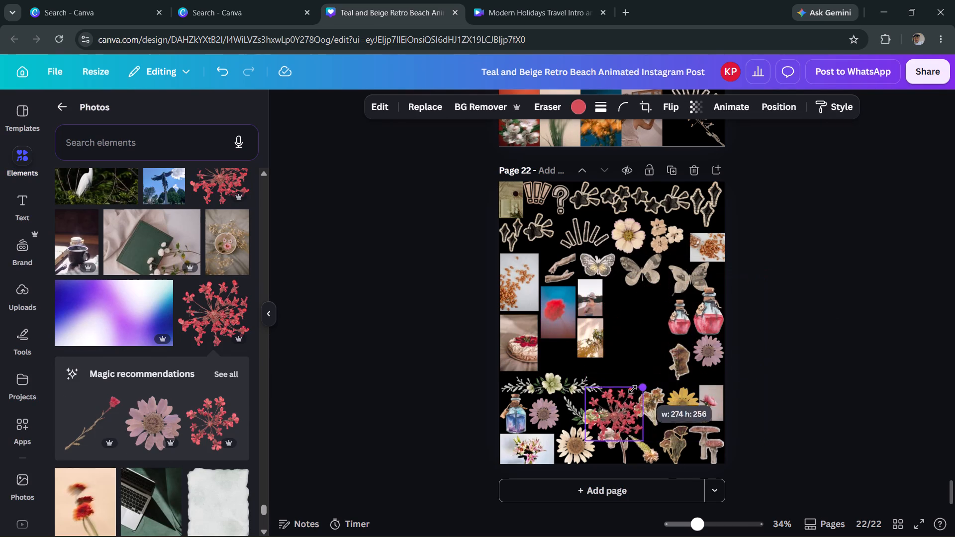
{"action": "left_click_drag", "start_coordinate": [633, 389], "coordinate": [627, 399]}
{"action": "left_click_drag", "start_coordinate": [610, 423], "coordinate": [561, 363]}
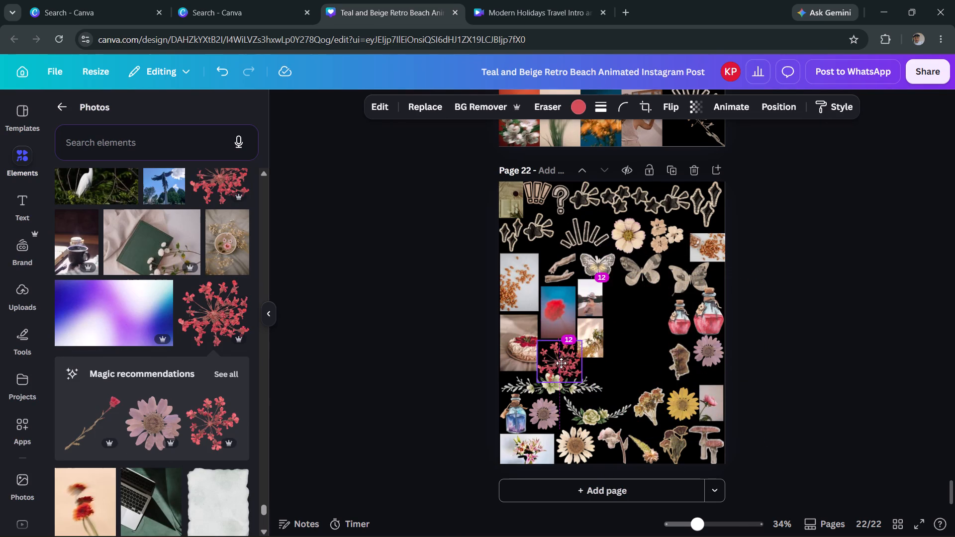
{"action": "left_click_drag", "start_coordinate": [561, 363], "coordinate": [560, 362]}
{"action": "left_click_drag", "start_coordinate": [581, 378], "coordinate": [580, 376]}
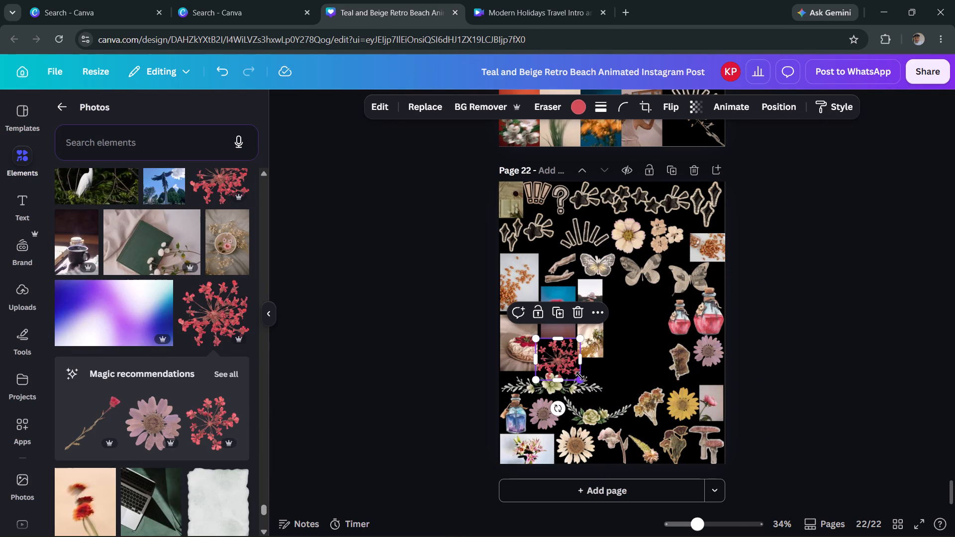
{"action": "left_click_drag", "start_coordinate": [580, 376], "coordinate": [562, 362]}
{"action": "left_click_drag", "start_coordinate": [545, 354], "coordinate": [557, 358]}
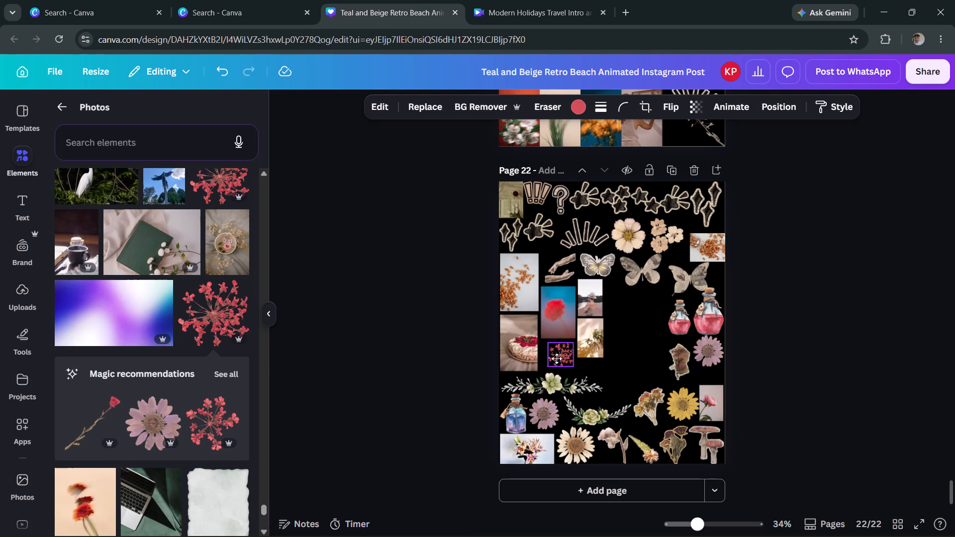
{"action": "left_click_drag", "start_coordinate": [557, 358], "coordinate": [555, 358]}
{"action": "left_click", "coordinate": [570, 363]}
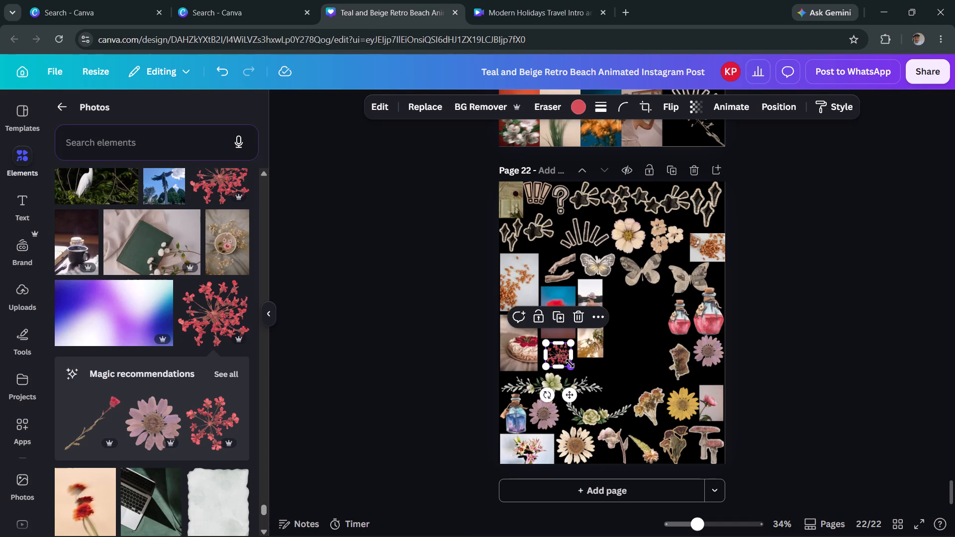
{"action": "left_click", "coordinate": [406, 340]}
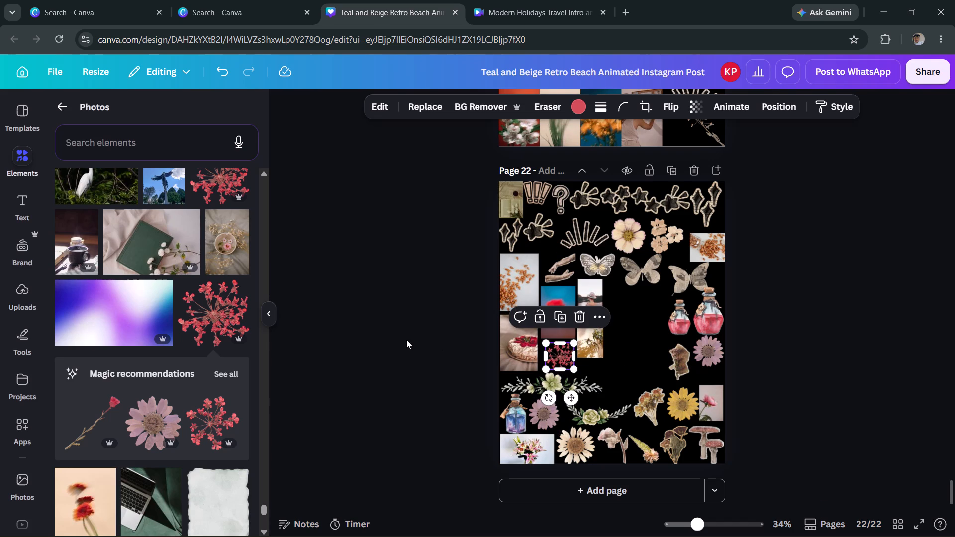
Add the yellow flower photo with the dark background, shrink it to a small thumbnail, and place it beside the woman-in-hat photo.
{"action": "scroll", "coordinate": [182, 318], "scroll_direction": "down", "scroll_amount": 3}
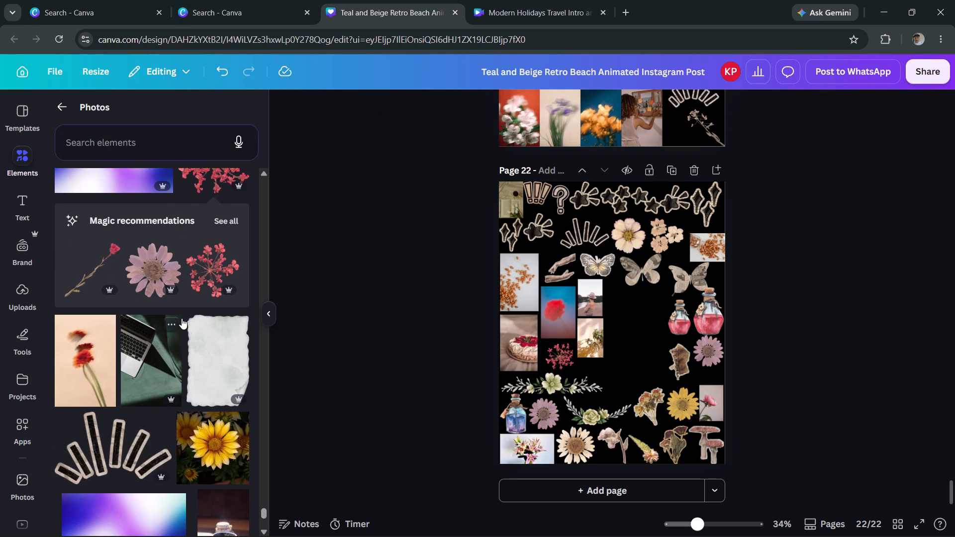
{"action": "scroll", "coordinate": [182, 318], "scroll_direction": "down", "scroll_amount": 2}
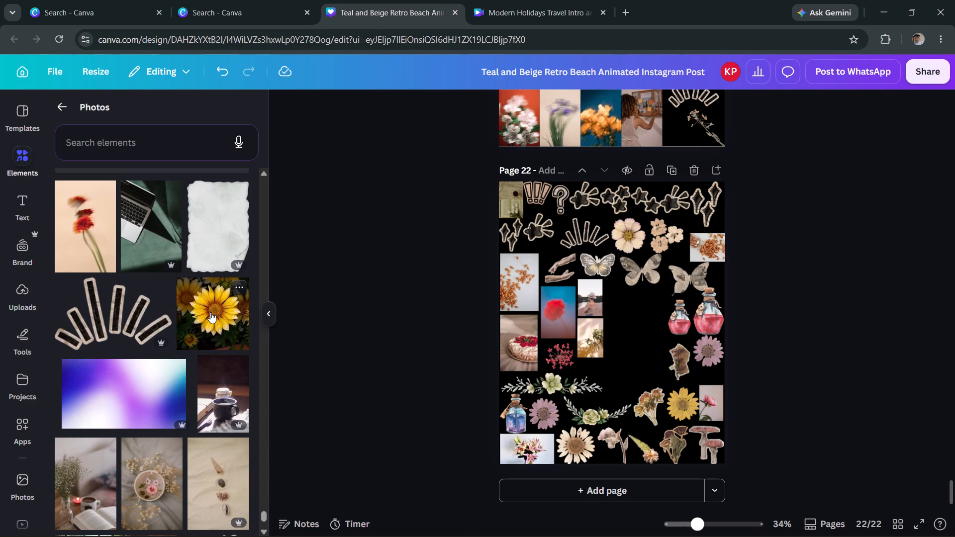
{"action": "left_click", "coordinate": [211, 312]}
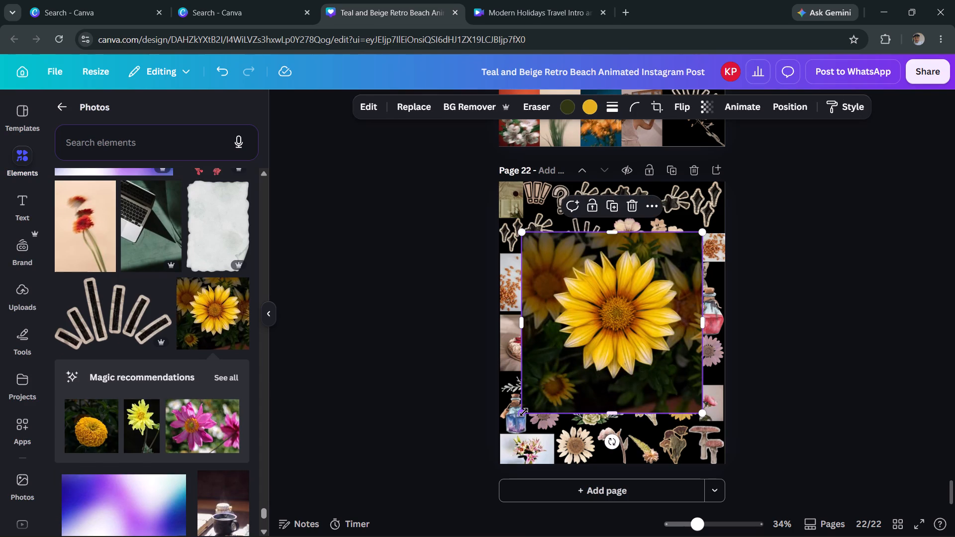
{"action": "left_click_drag", "start_coordinate": [524, 412], "coordinate": [688, 278]}
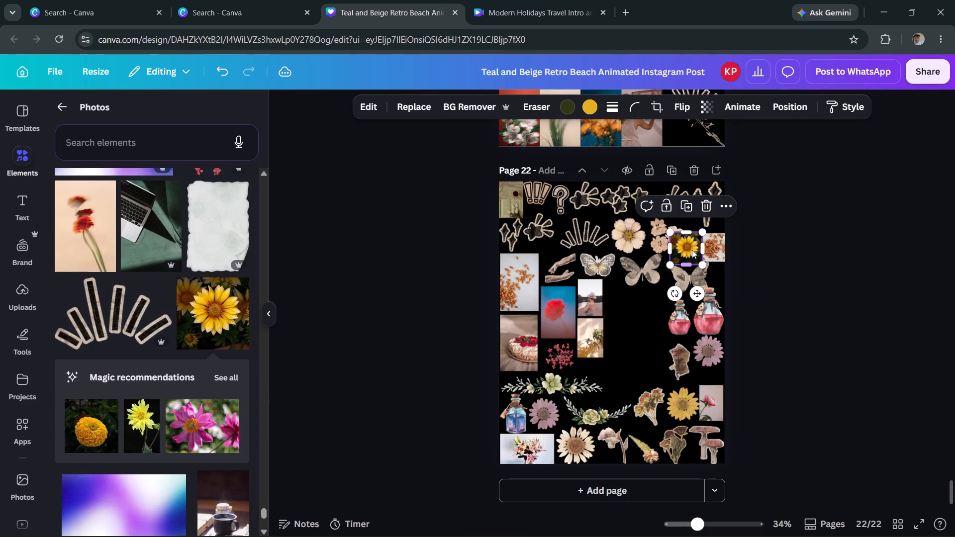
{"action": "left_click_drag", "start_coordinate": [693, 246], "coordinate": [630, 301]}
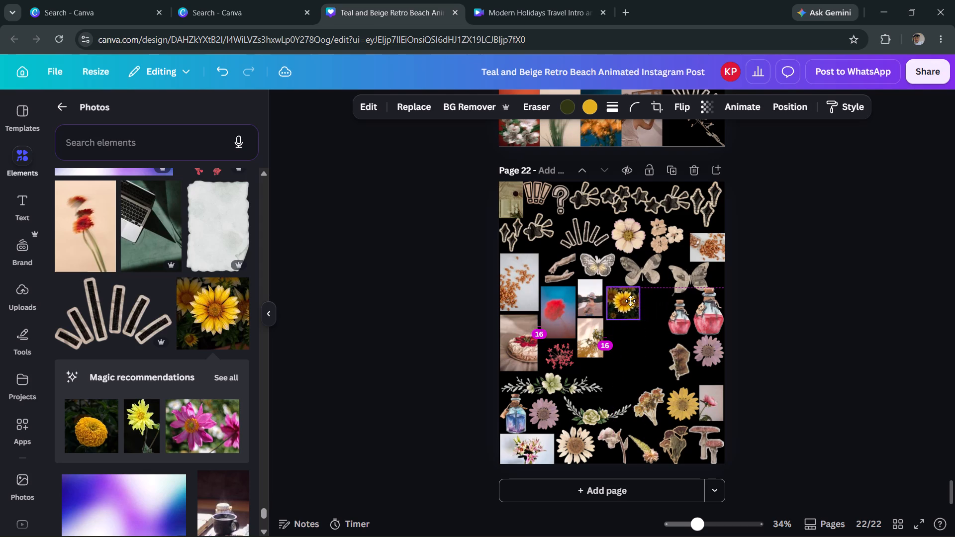
{"action": "left_click_drag", "start_coordinate": [630, 301], "coordinate": [629, 301]}
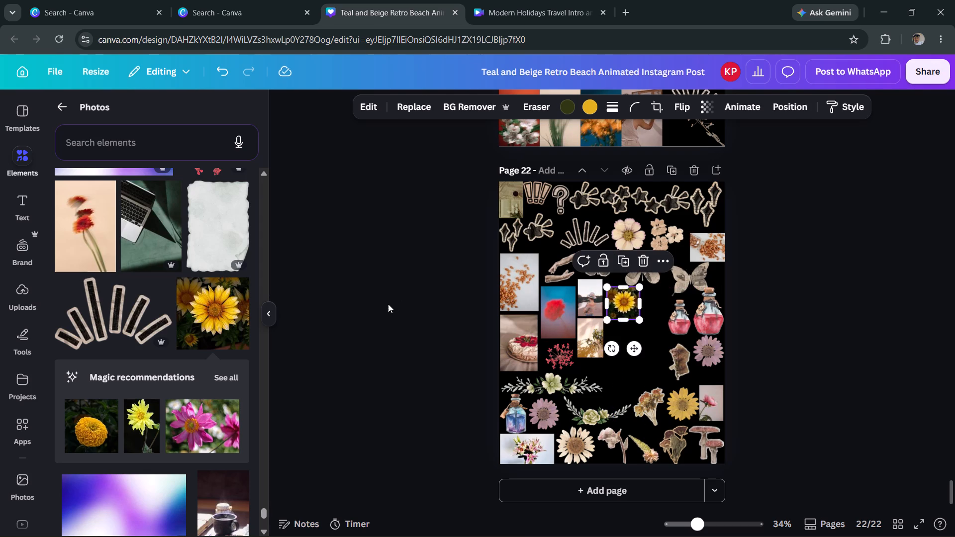
Add the peach and white pressed flower bouquet cutout, shrink it to a thumbnail, and place it directly below the yellow flower photo.
{"action": "left_click", "coordinate": [388, 304]}
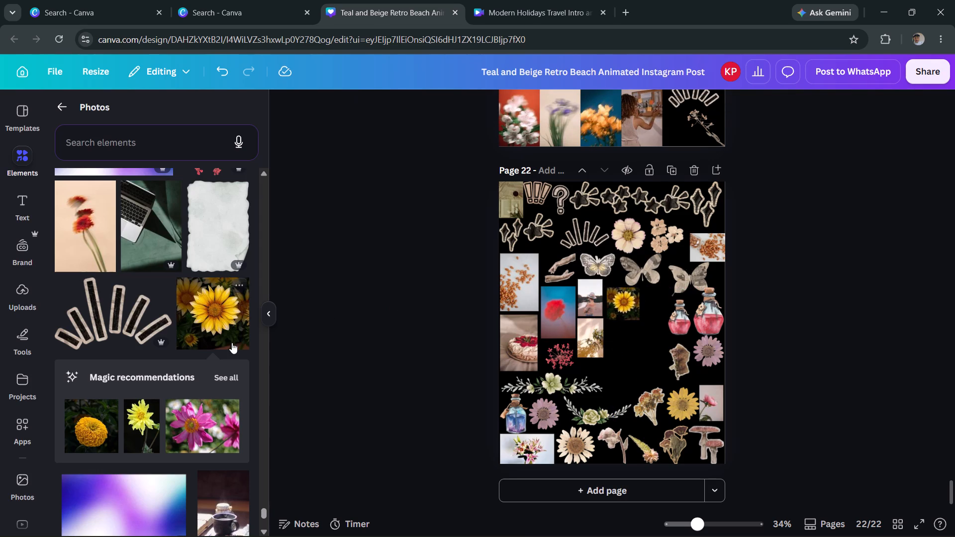
{"action": "scroll", "coordinate": [232, 343], "scroll_direction": "down", "scroll_amount": 7}
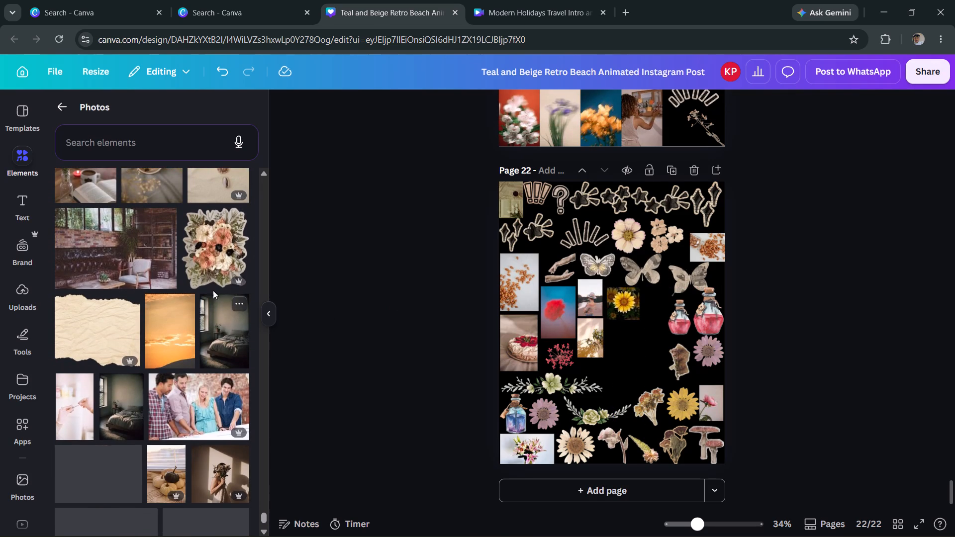
{"action": "left_click", "coordinate": [208, 257]}
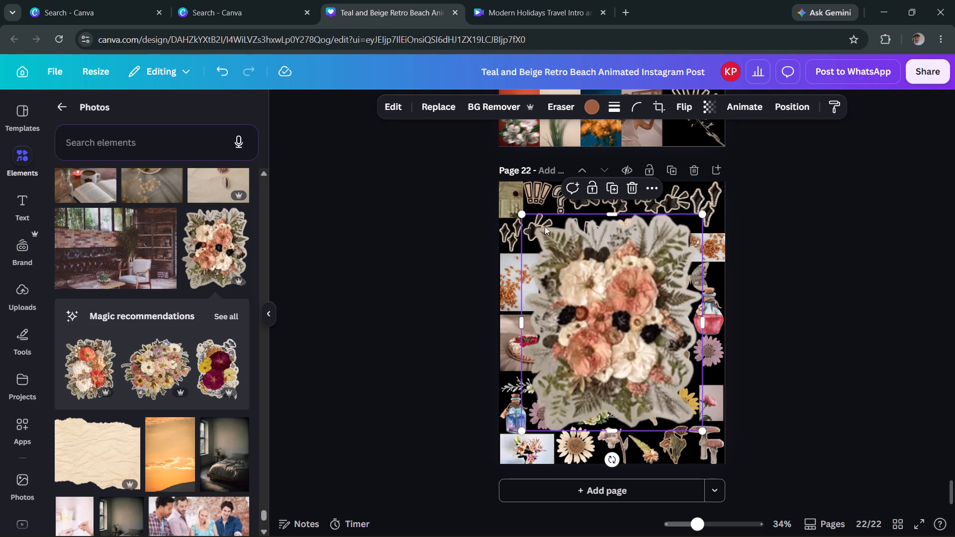
{"action": "left_click_drag", "start_coordinate": [520, 215], "coordinate": [659, 369]}
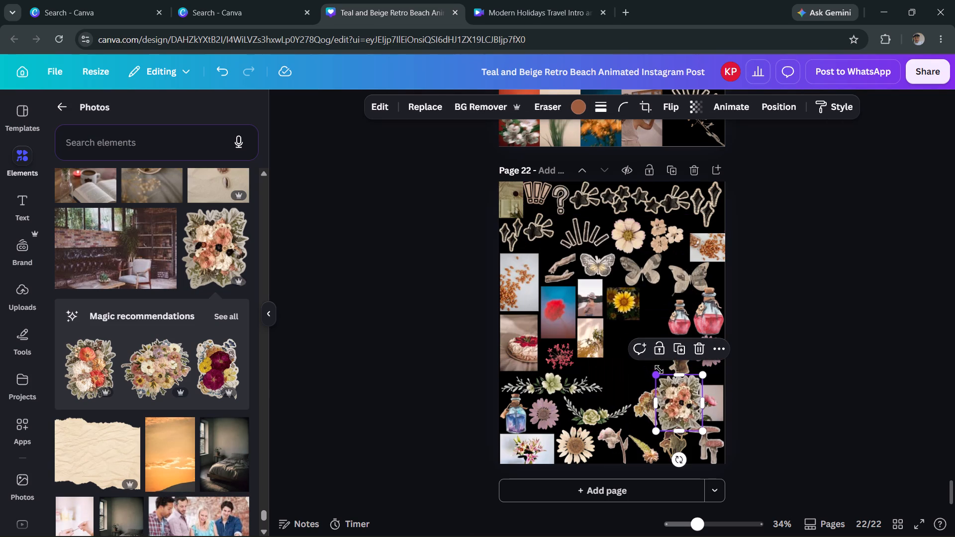
{"action": "left_click_drag", "start_coordinate": [672, 393], "coordinate": [622, 344]}
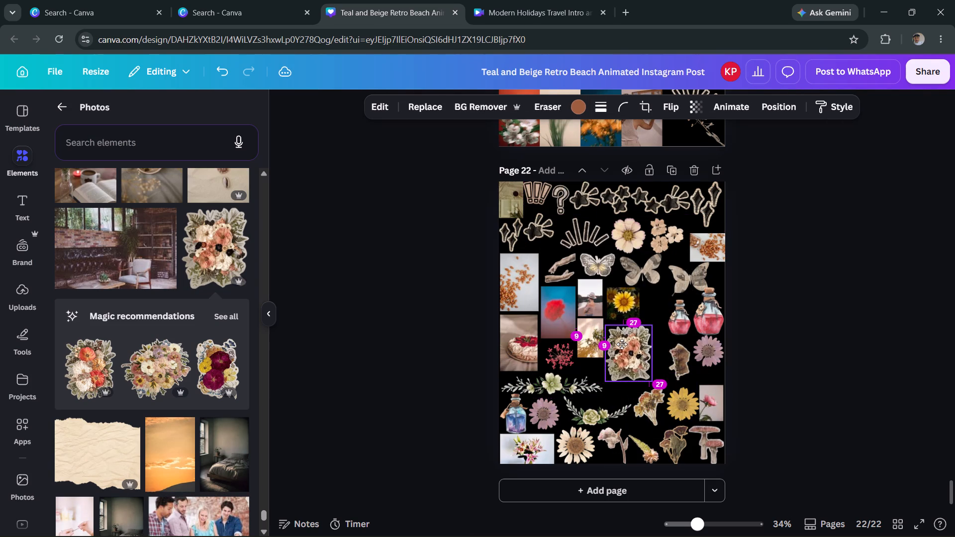
{"action": "left_click_drag", "start_coordinate": [622, 344], "coordinate": [621, 343]}
{"action": "left_click", "coordinate": [454, 331]}
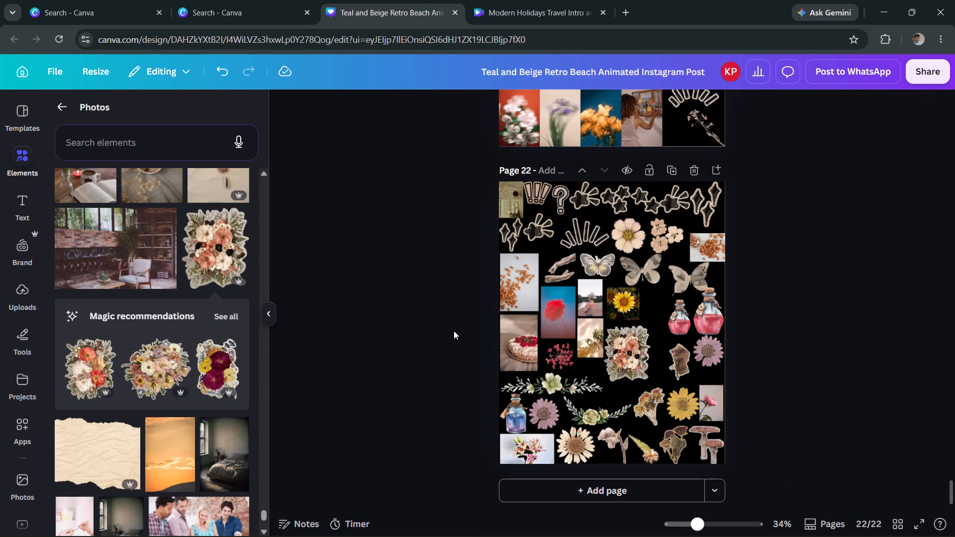
Add the brown torn paper strip to page 22 and rotate it 90° so it stands vertically.
{"action": "scroll", "coordinate": [247, 321], "scroll_direction": "down", "scroll_amount": 5}
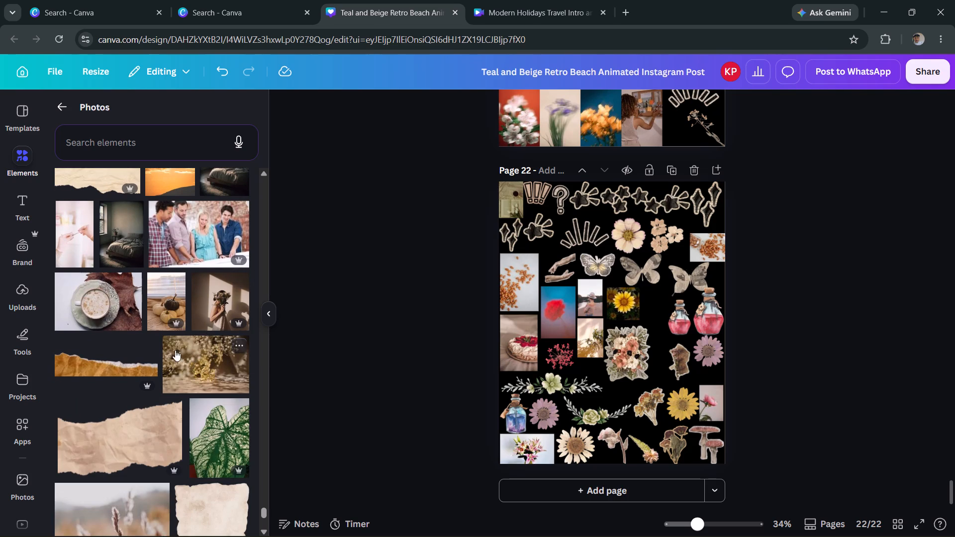
{"action": "left_click", "coordinate": [115, 361]}
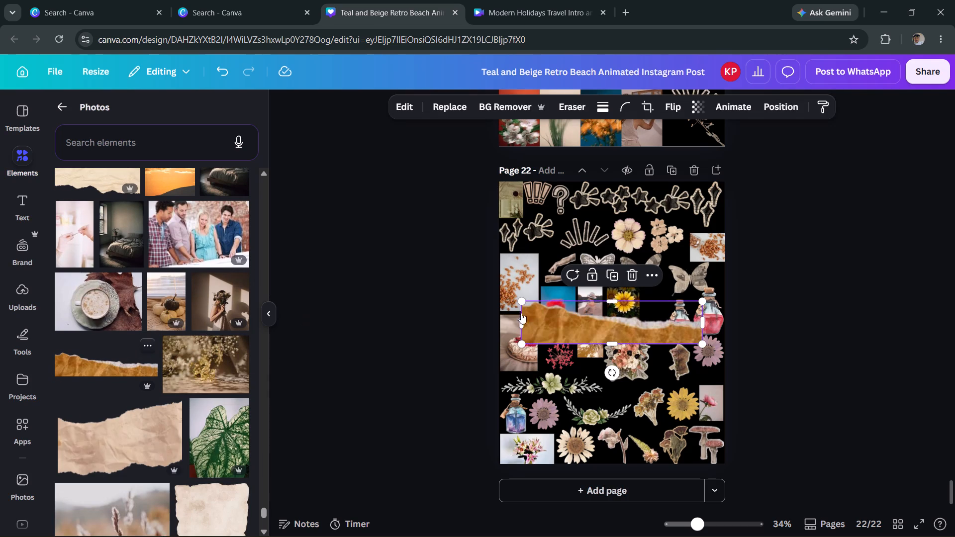
{"action": "left_click_drag", "start_coordinate": [616, 371], "coordinate": [561, 346]}
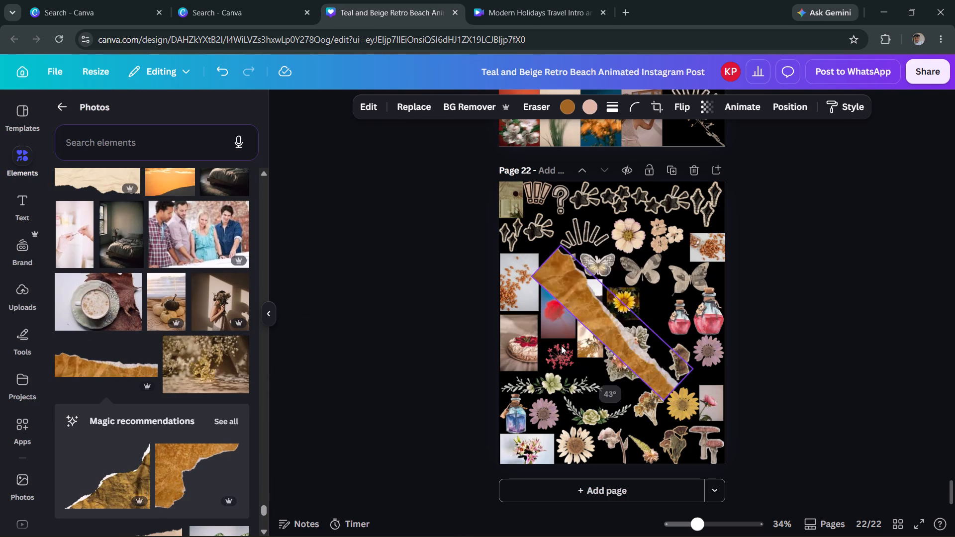
{"action": "left_click_drag", "start_coordinate": [561, 346], "coordinate": [560, 323]}
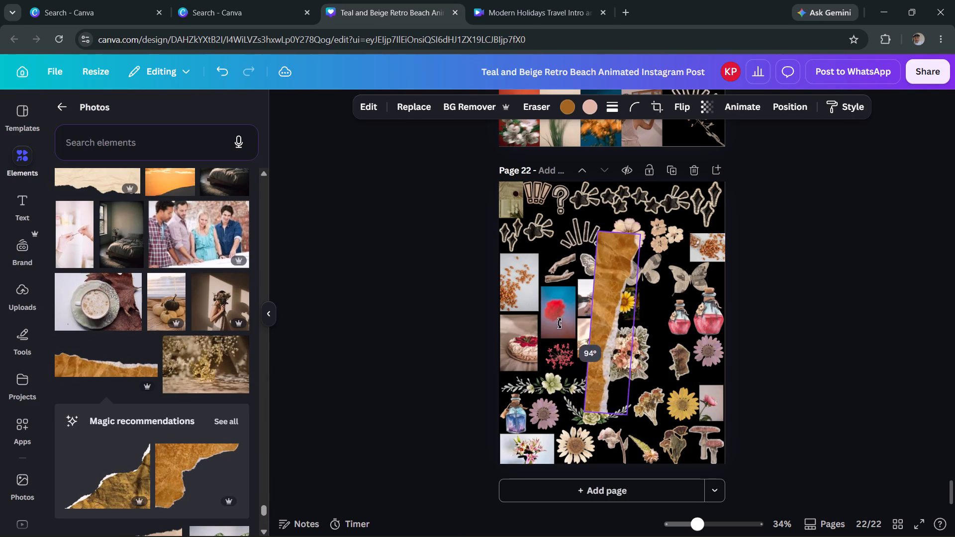
{"action": "left_click_drag", "start_coordinate": [560, 323], "coordinate": [563, 328]}
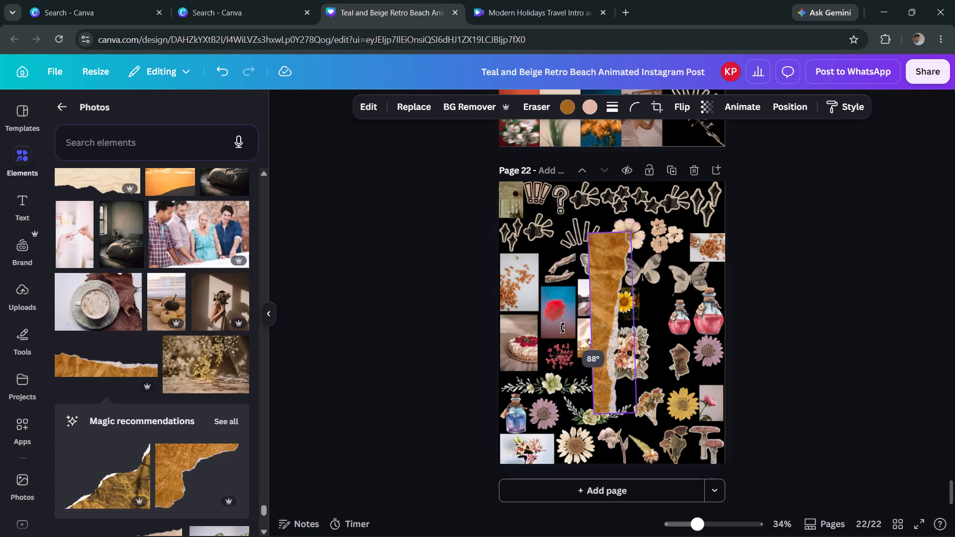
{"action": "left_click_drag", "start_coordinate": [563, 328], "coordinate": [564, 326]}
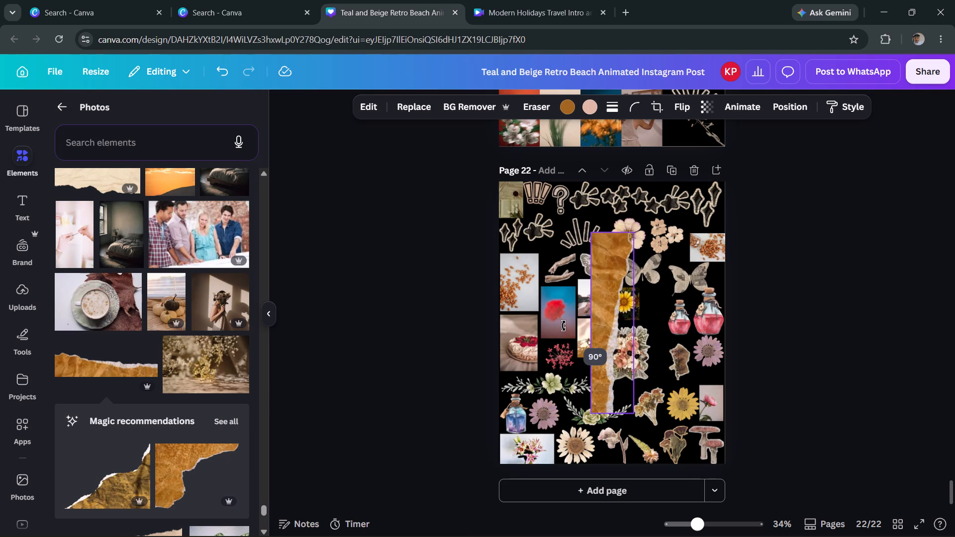
Shrink the vertical brown torn paper strip and fit it into the gap between the yellow flower photo and the pink potion bottles.
{"action": "left_click_drag", "start_coordinate": [564, 326], "coordinate": [563, 326]}
{"action": "left_click_drag", "start_coordinate": [622, 323], "coordinate": [669, 321]}
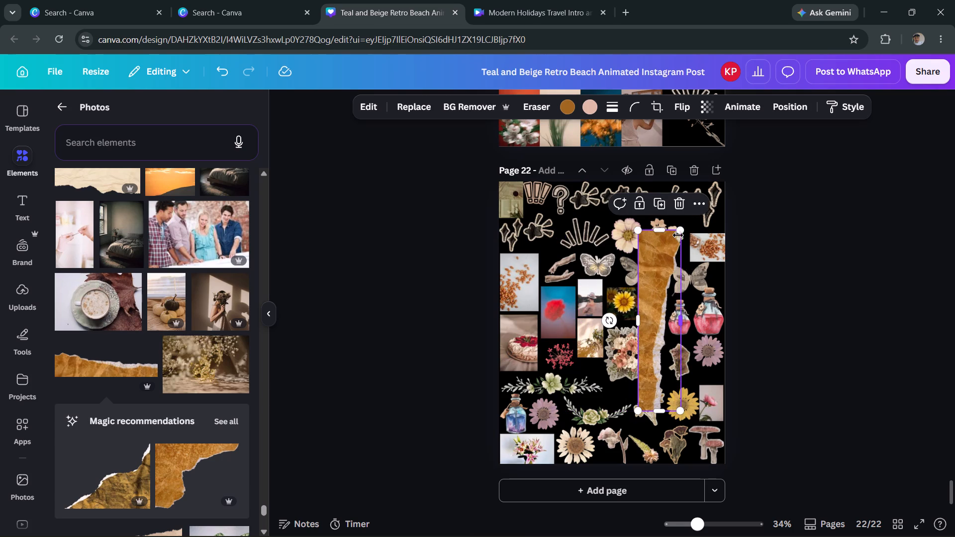
{"action": "left_click_drag", "start_coordinate": [678, 232], "coordinate": [659, 346]}
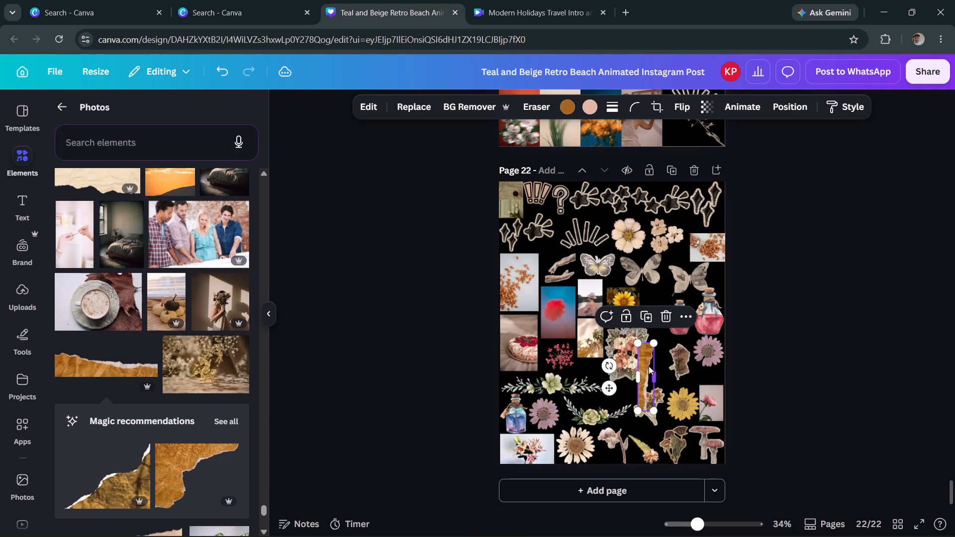
{"action": "left_click_drag", "start_coordinate": [648, 368], "coordinate": [662, 334]}
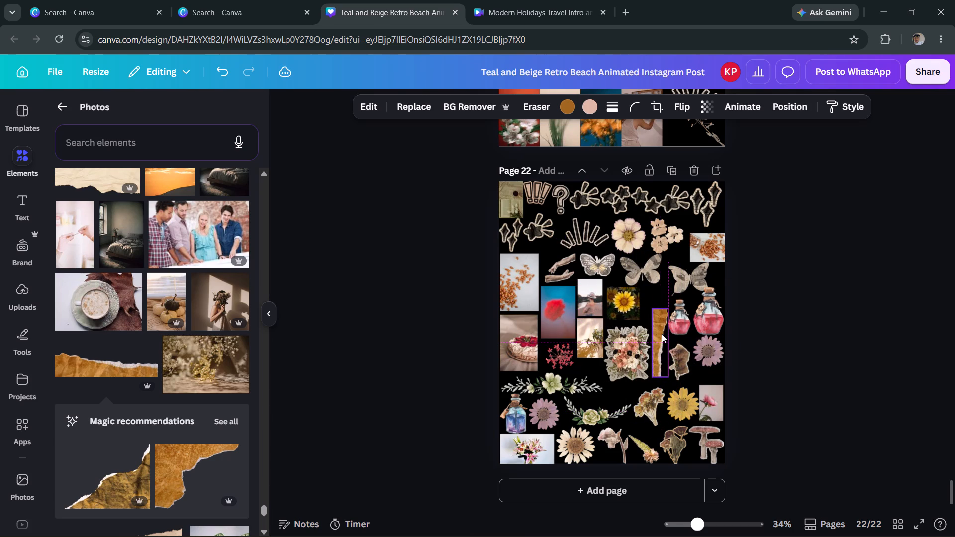
{"action": "left_click_drag", "start_coordinate": [659, 310], "coordinate": [657, 277]}
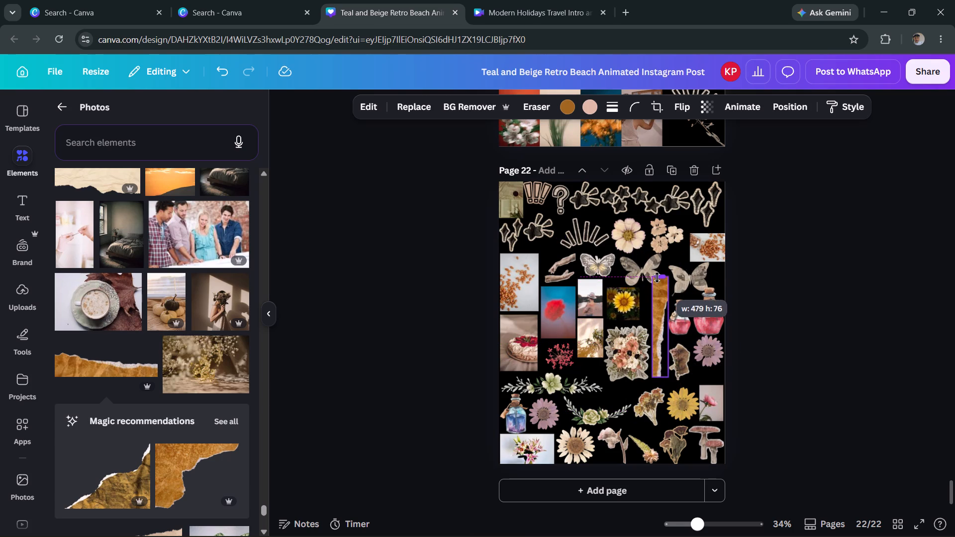
{"action": "left_click_drag", "start_coordinate": [657, 277], "coordinate": [657, 289]}
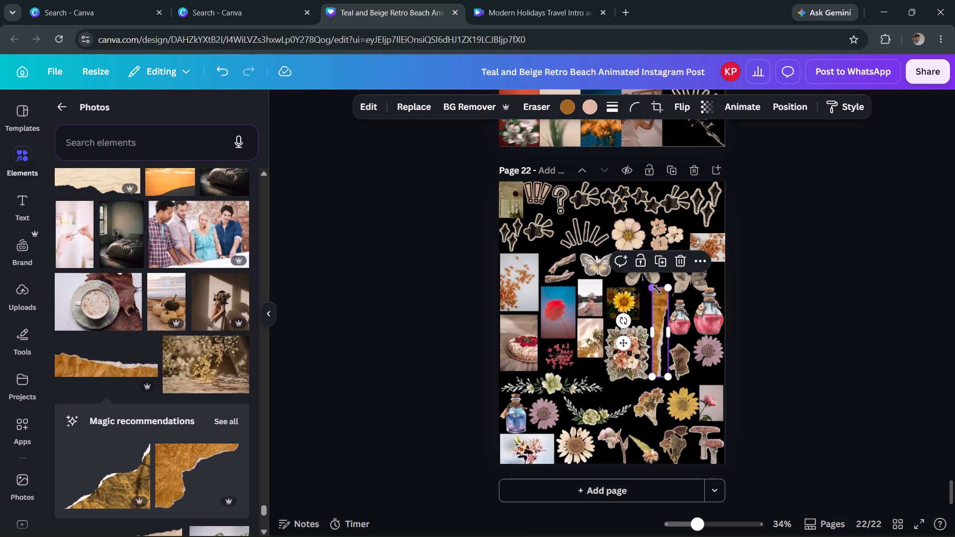
{"action": "left_click", "coordinate": [401, 291]}
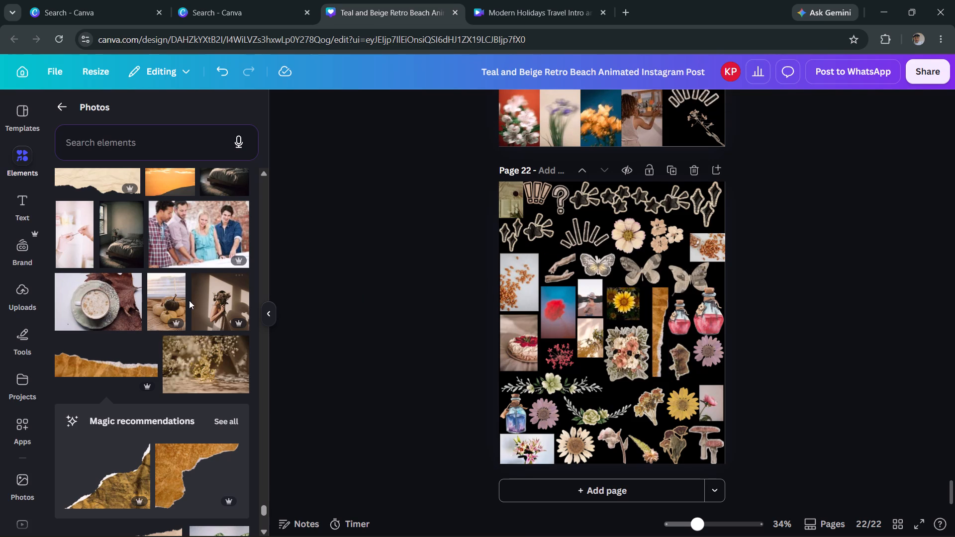
Browse further through the photo elements for the next image to add to page 22.
{"action": "scroll", "coordinate": [189, 300], "scroll_direction": "down", "scroll_amount": 6}
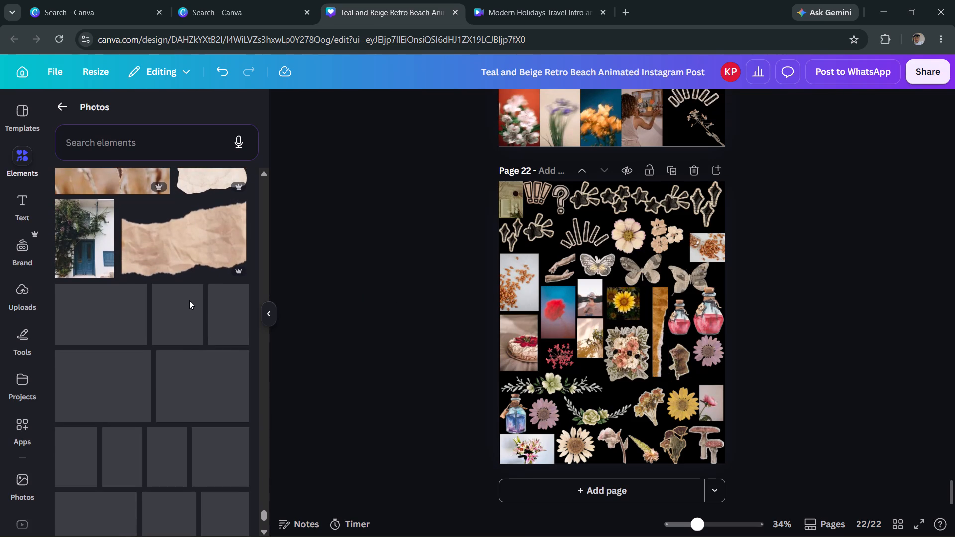
{"action": "scroll", "coordinate": [189, 300], "scroll_direction": "up", "scroll_amount": 1}
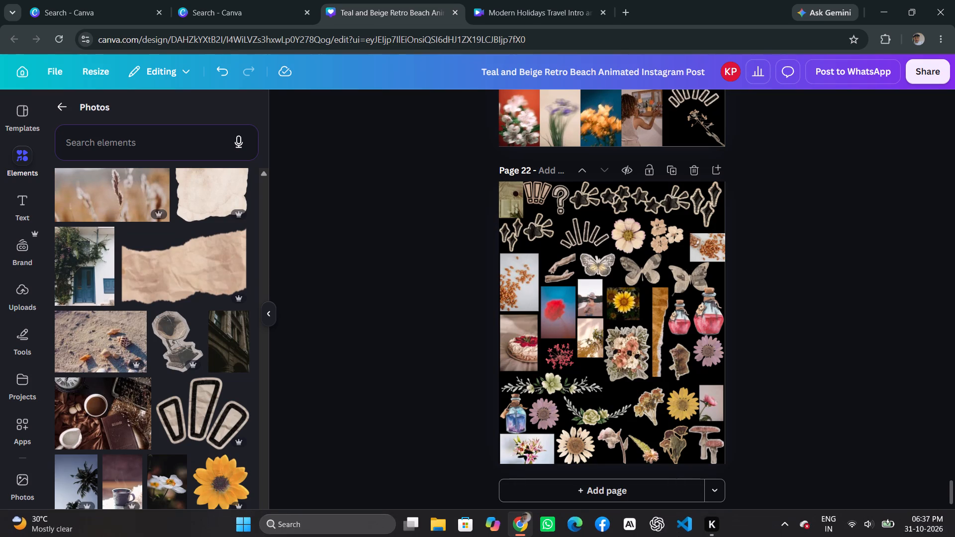
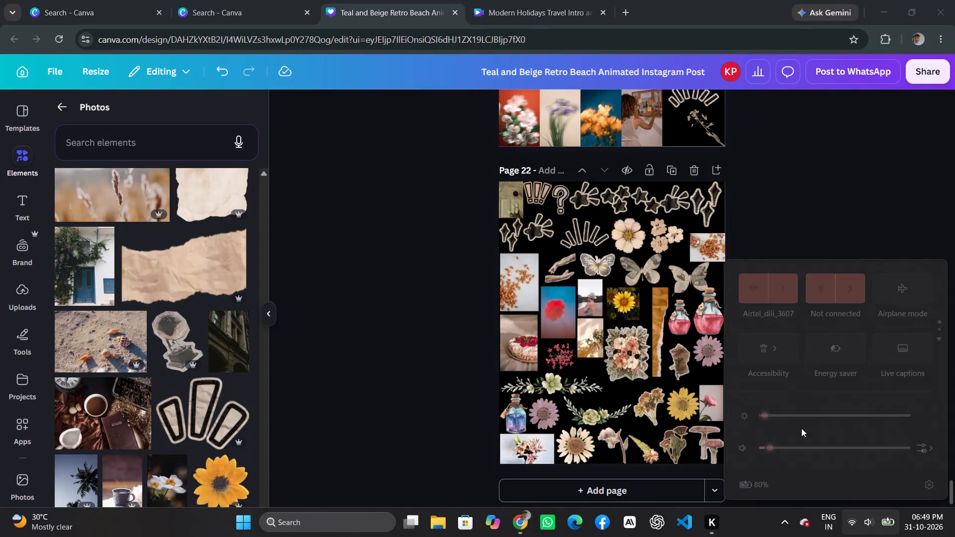
Switch the computer's Wi-Fi connection to the open network OPPO K13 5G 638d 2.
{"action": "left_click", "coordinate": [795, 298]}
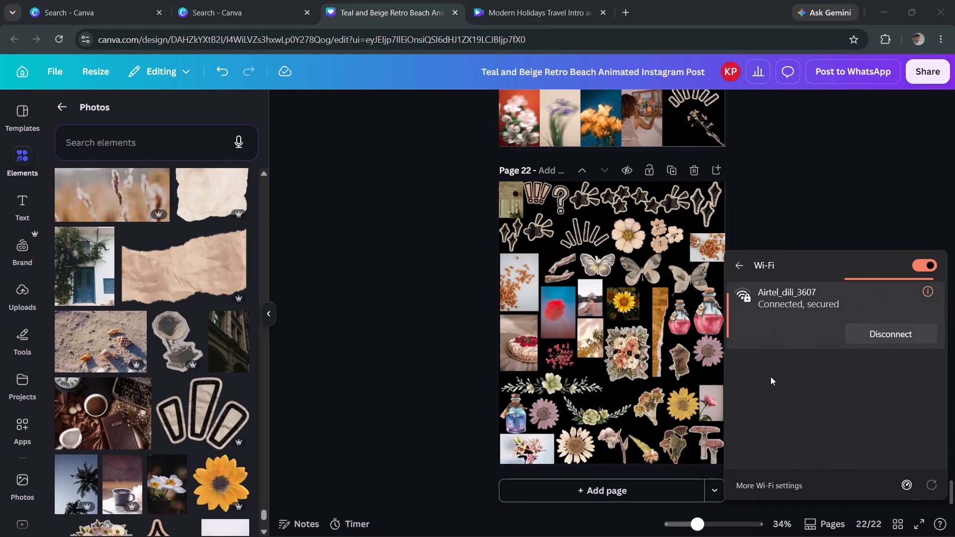
{"action": "left_click", "coordinate": [802, 356]}
{"action": "left_click", "coordinate": [883, 414]}
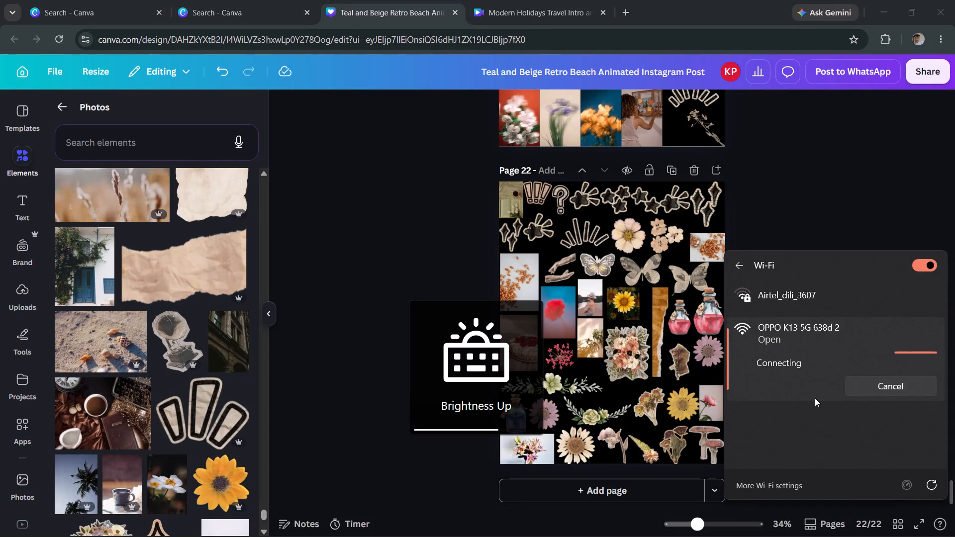
{"action": "left_click", "coordinate": [787, 175]}
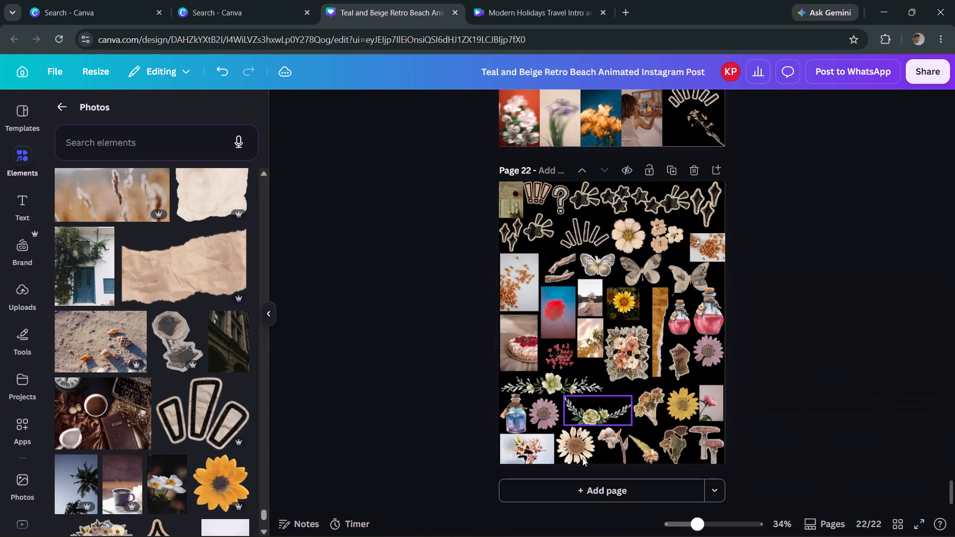
Add a new blank page after page 22.
{"action": "left_click", "coordinate": [593, 491]}
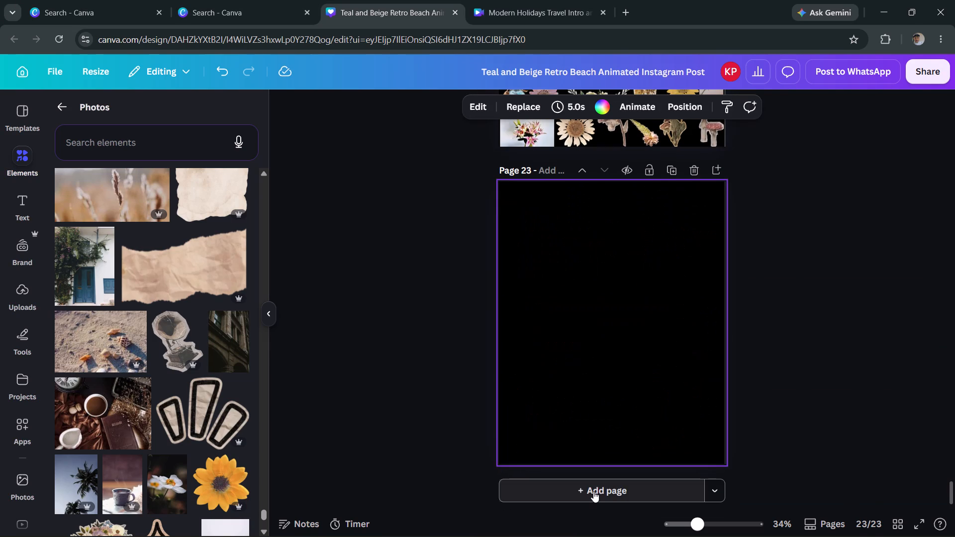
Add the vintage gramophone cutout to page 23, shrink it to about 146 × 174, and place it in the page's top-left corner.
{"action": "left_click", "coordinate": [165, 347]}
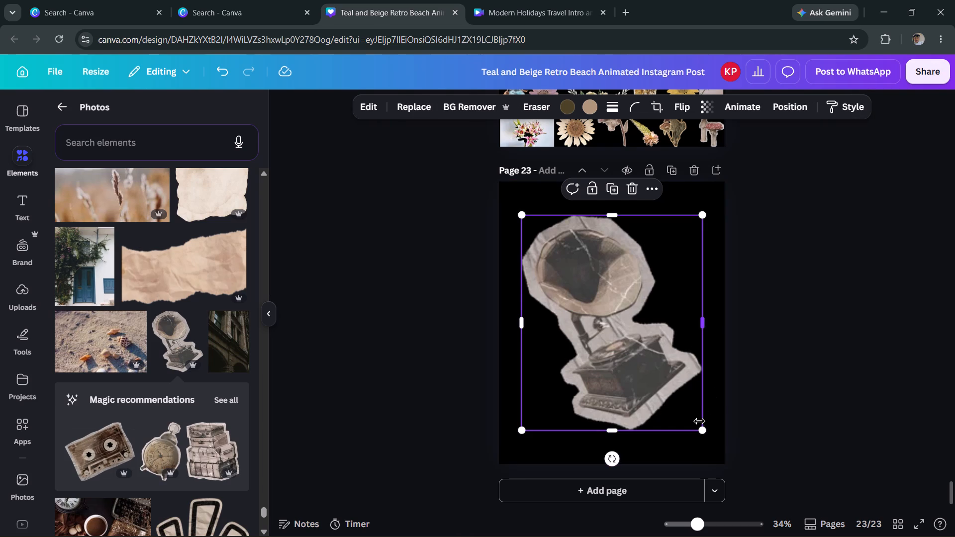
{"action": "left_click_drag", "start_coordinate": [700, 429], "coordinate": [543, 255]}
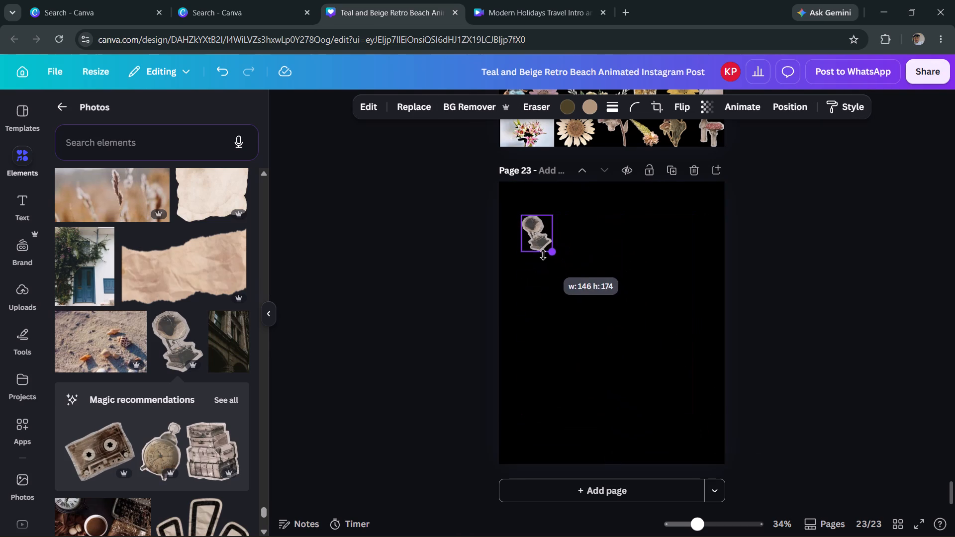
{"action": "left_click_drag", "start_coordinate": [539, 233], "coordinate": [517, 200]}
{"action": "left_click", "coordinate": [594, 237]}
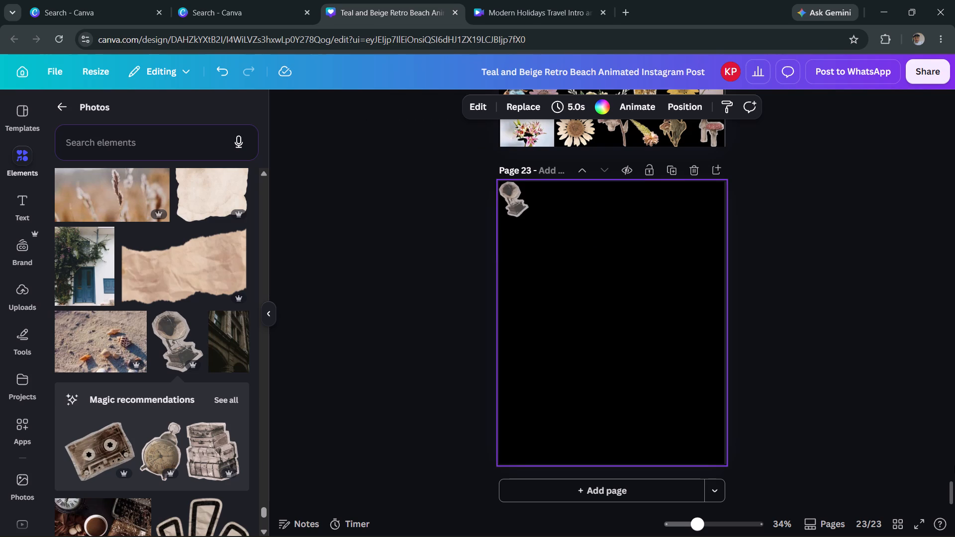
Search Windows for "clock" and open the Clock app.
{"action": "left_click", "coordinate": [934, 532]}
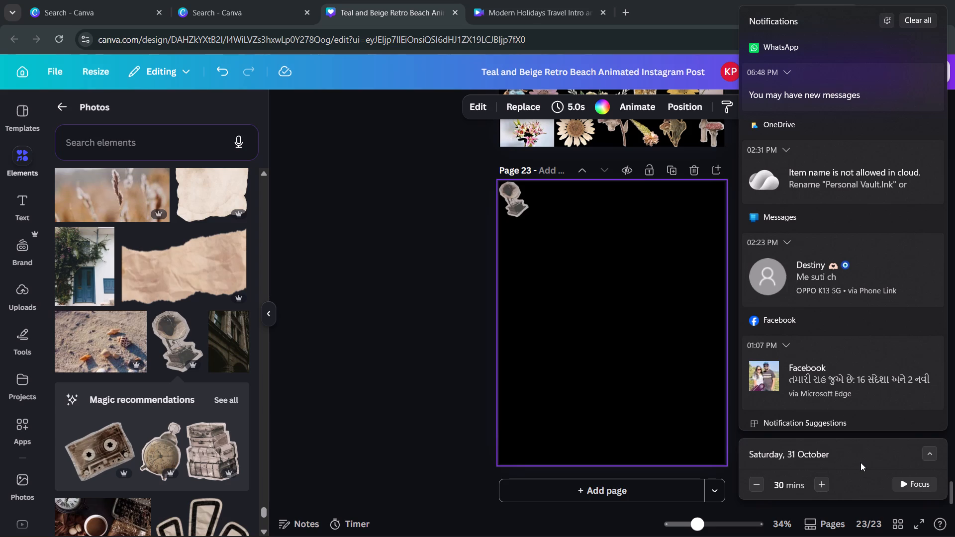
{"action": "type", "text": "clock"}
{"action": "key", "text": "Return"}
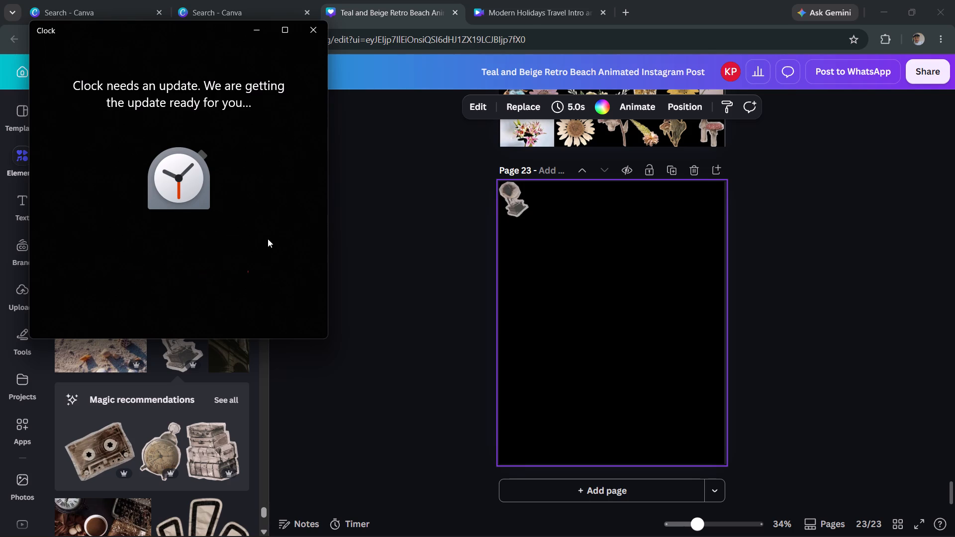
Add the vintage clock cutout to page 23, shrink it to a small thumbnail, and place it beside the gramophone along the page's top edge.
{"action": "left_click", "coordinate": [163, 453]}
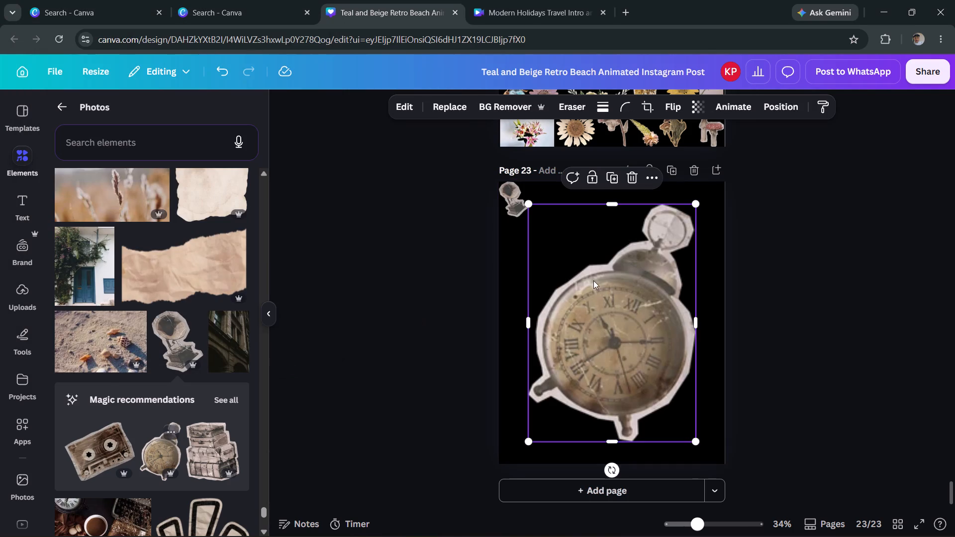
{"action": "left_click_drag", "start_coordinate": [694, 441], "coordinate": [620, 339]}
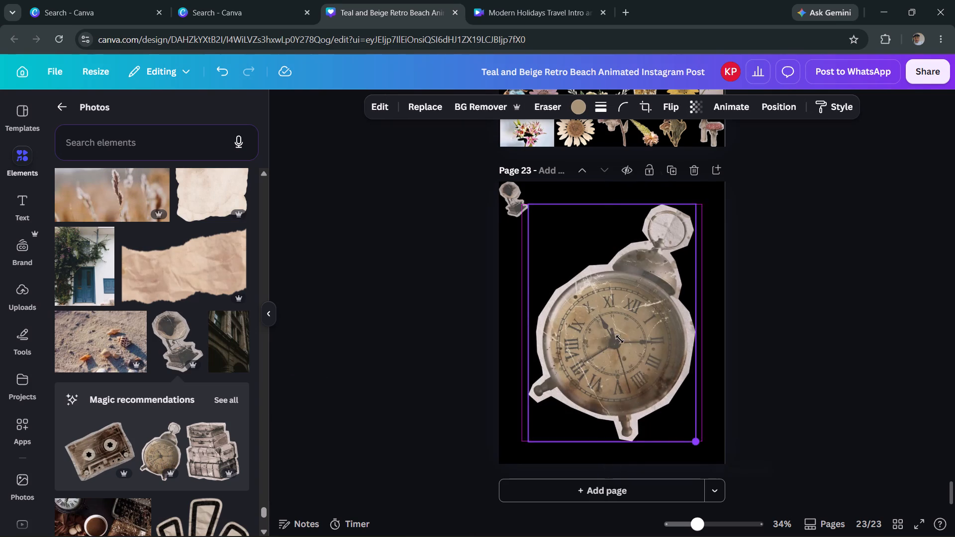
{"action": "left_click_drag", "start_coordinate": [620, 339], "coordinate": [560, 243]}
{"action": "left_click_drag", "start_coordinate": [541, 227], "coordinate": [544, 203]}
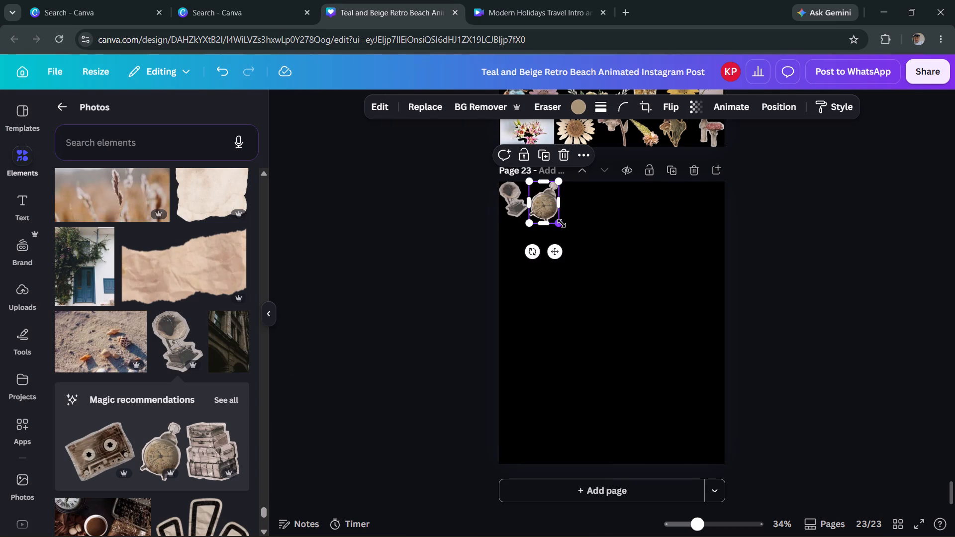
{"action": "left_click_drag", "start_coordinate": [562, 223], "coordinate": [557, 218]}
{"action": "left_click", "coordinate": [406, 281]}
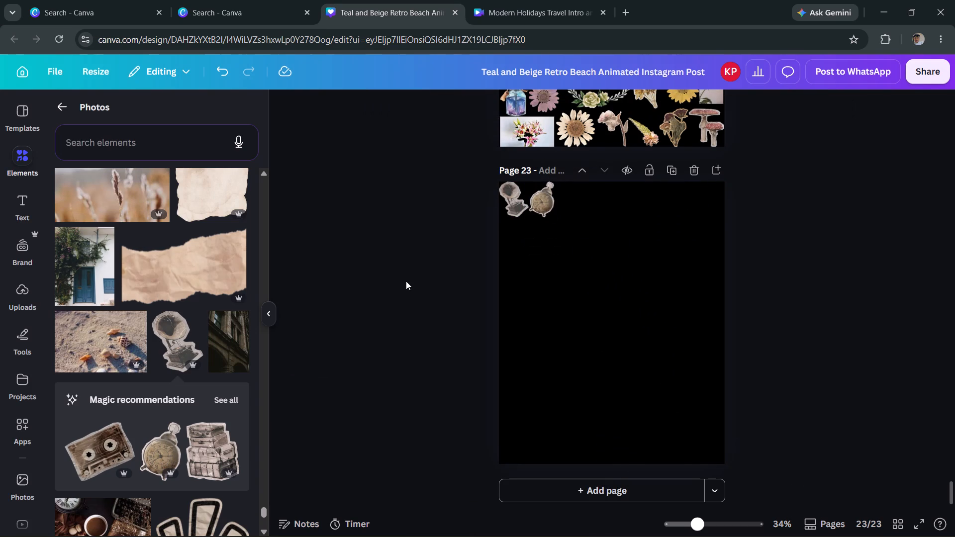
Add a second gramophone cutout and place it beside the vintage clock along the top edge of page 23.
{"action": "left_click", "coordinate": [164, 339]}
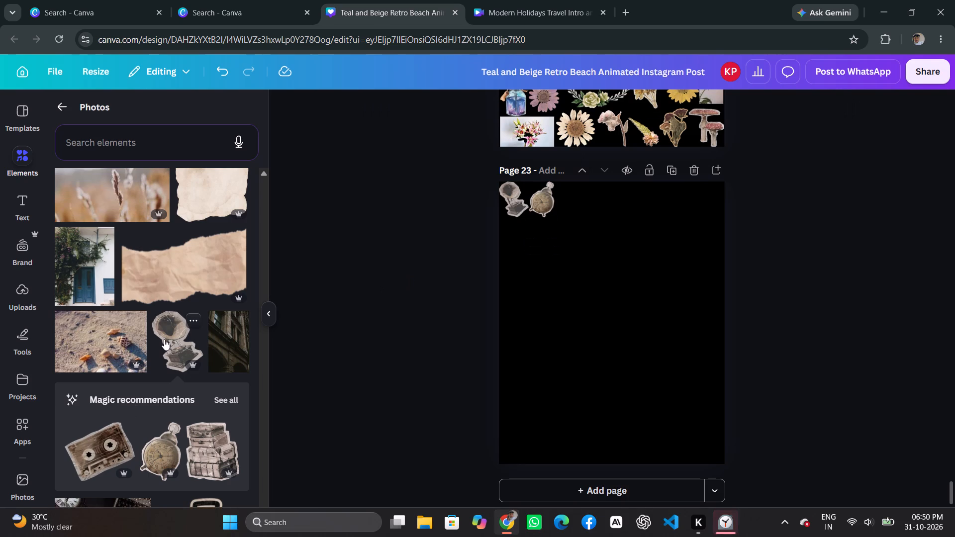
{"action": "left_click_drag", "start_coordinate": [604, 316], "coordinate": [583, 248]}
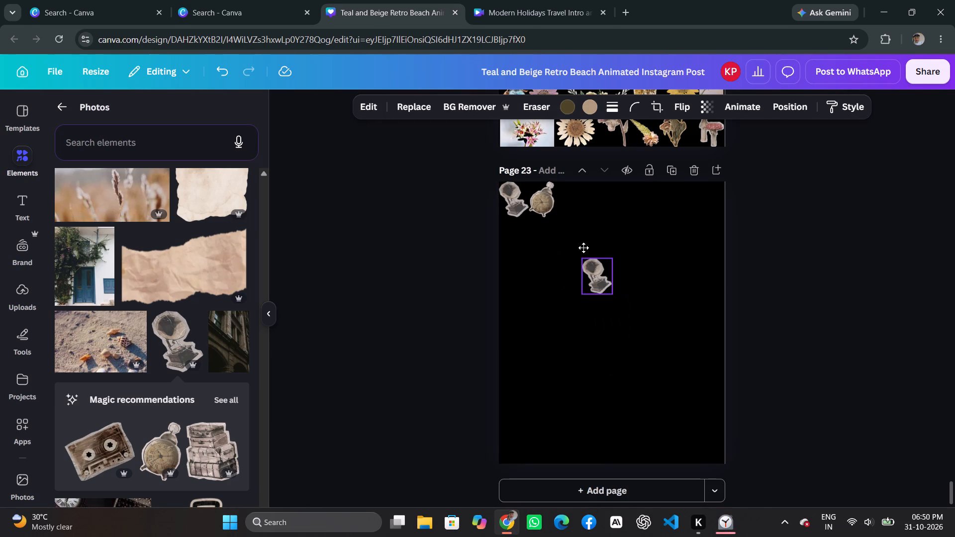
{"action": "left_click_drag", "start_coordinate": [583, 248], "coordinate": [564, 196]}
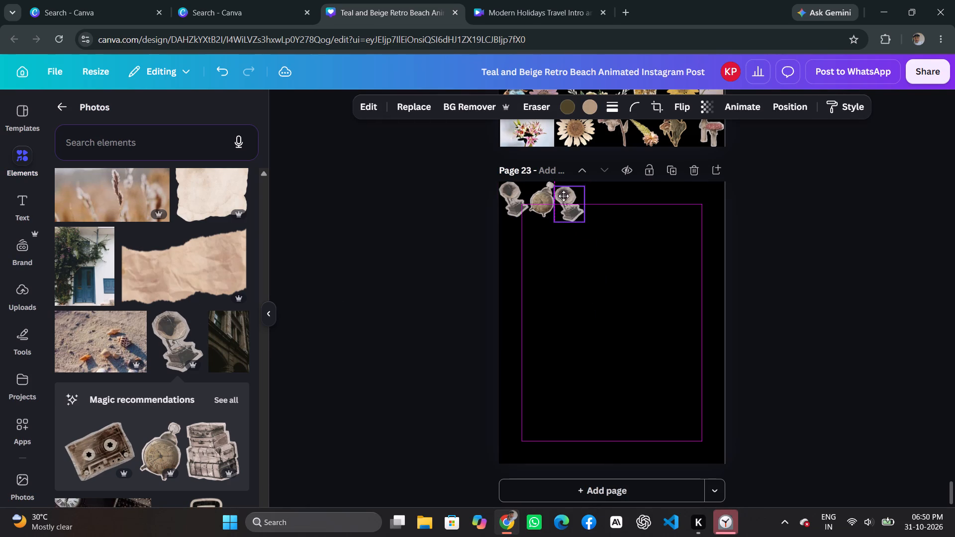
{"action": "left_click_drag", "start_coordinate": [564, 196], "coordinate": [566, 194]}
{"action": "left_click", "coordinate": [360, 285]}
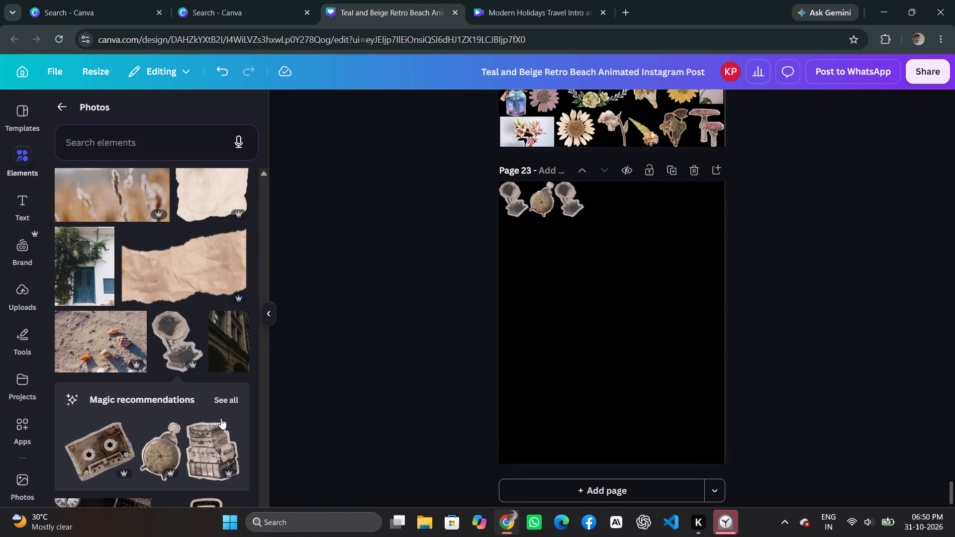
Add a second vintage clock cutout and place it beside the second gramophone along the top edge of page 23.
{"action": "left_click", "coordinate": [155, 446]}
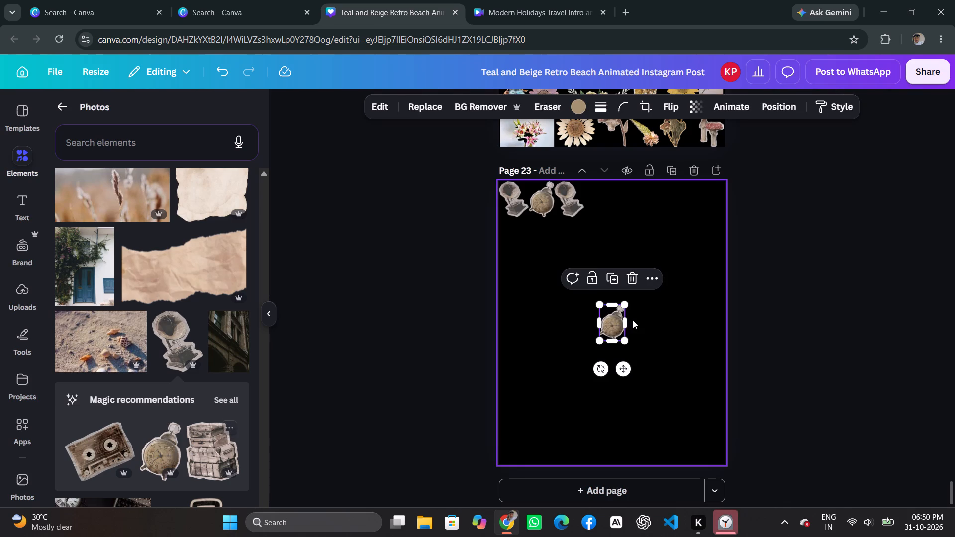
{"action": "left_click_drag", "start_coordinate": [607, 322], "coordinate": [595, 201]}
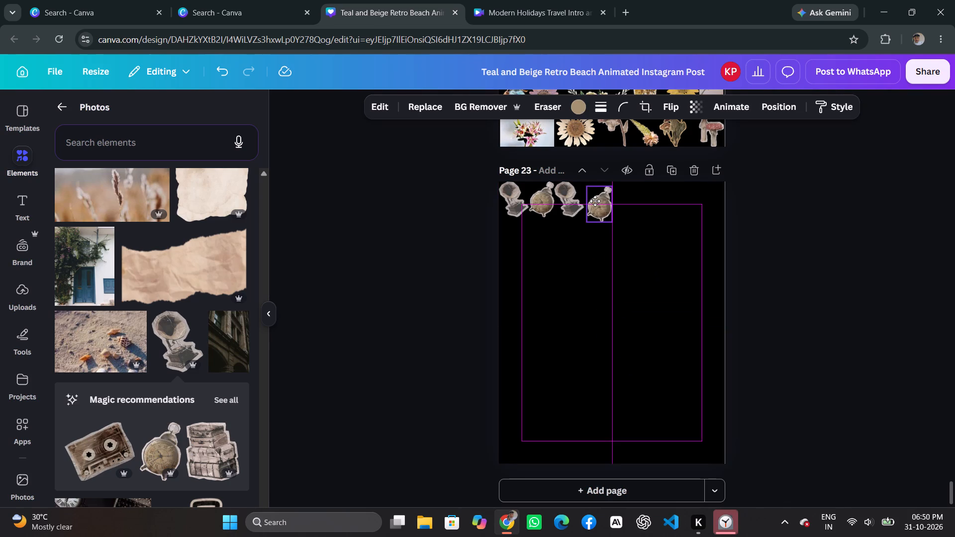
{"action": "left_click_drag", "start_coordinate": [595, 201], "coordinate": [593, 198]}
{"action": "left_click", "coordinate": [345, 294]}
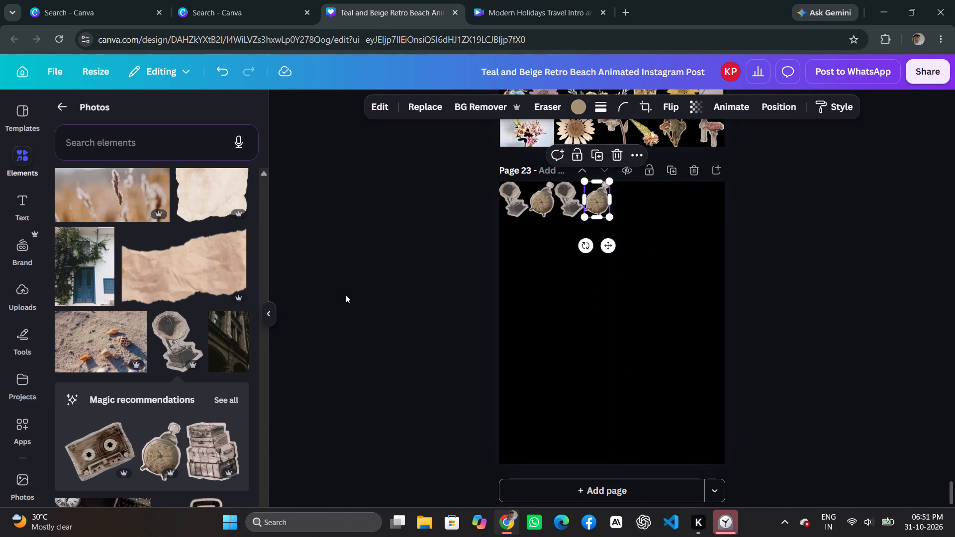
Switch to the Clock app and set the timer labelled 1 min to a 30-minute duration.
{"action": "left_click", "coordinate": [722, 522]}
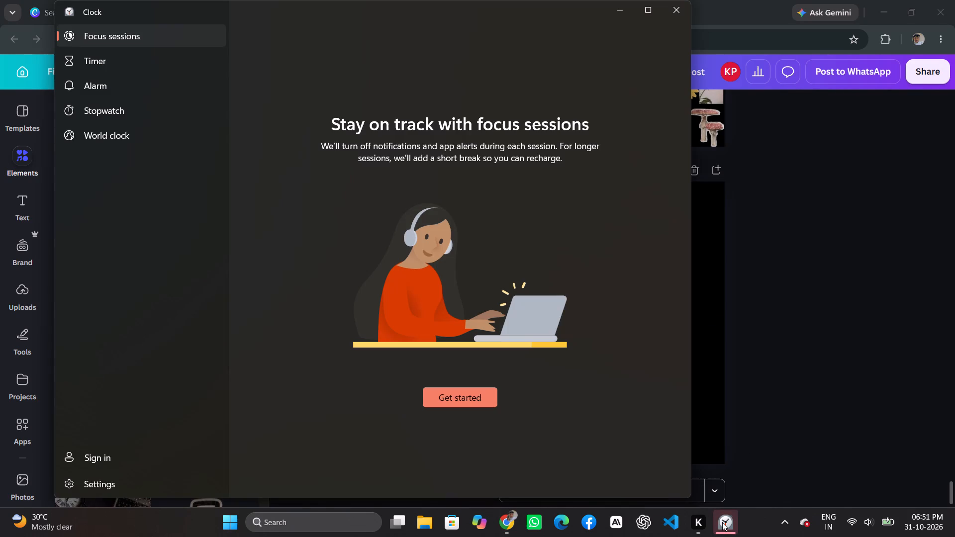
{"action": "left_click", "coordinate": [117, 63]}
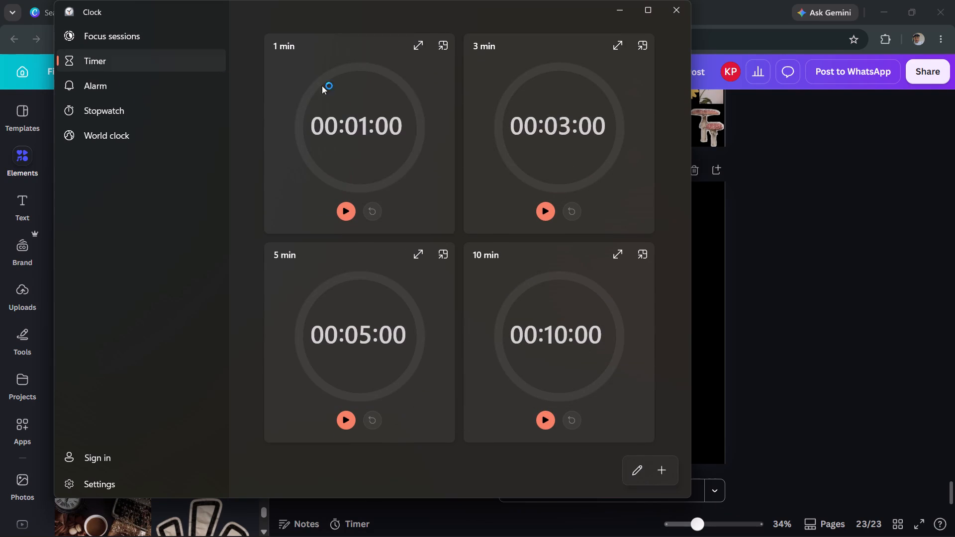
{"action": "left_click", "coordinate": [380, 126]}
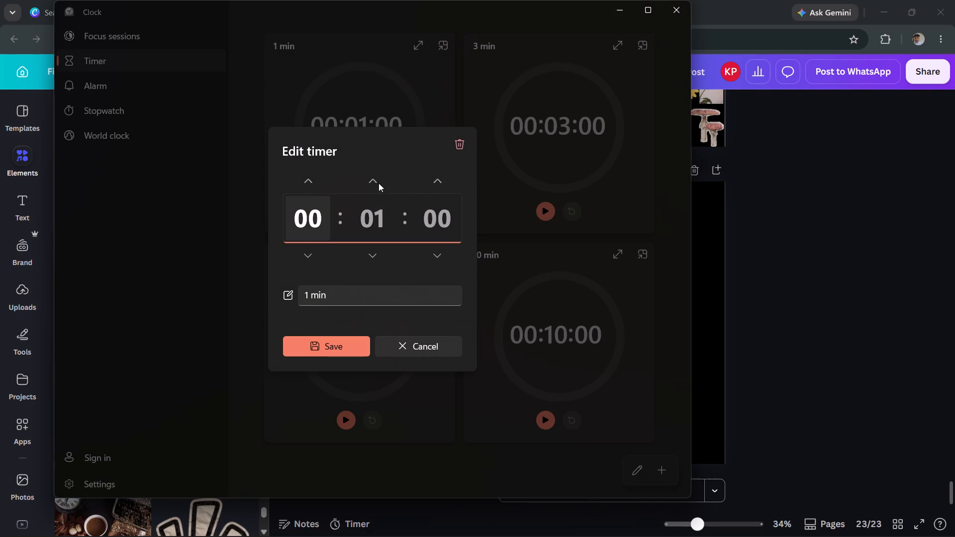
{"action": "triple_click", "coordinate": [376, 181]}
{"action": "triple_click", "coordinate": [376, 181]}
{"action": "triple_click", "coordinate": [376, 181]}
{"action": "triple_click", "coordinate": [376, 181]}
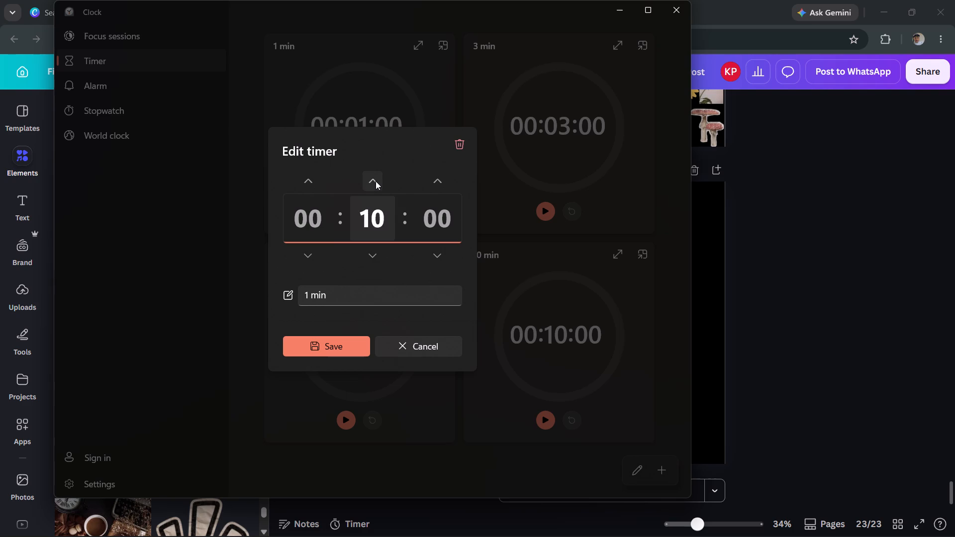
{"action": "triple_click", "coordinate": [376, 181]}
{"action": "triple_click", "coordinate": [376, 181]}
{"action": "triple_click", "coordinate": [376, 181]}
{"action": "double_click", "coordinate": [376, 181]}
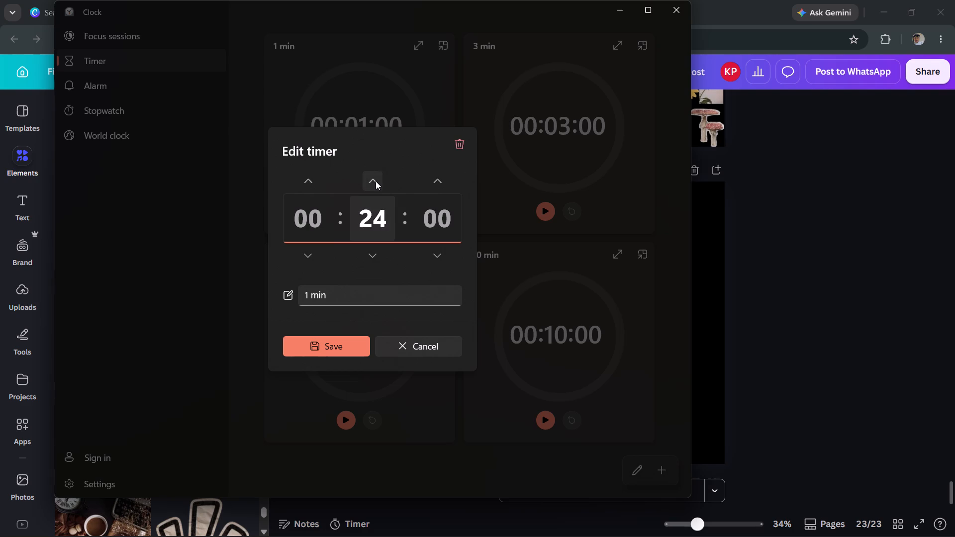
{"action": "right_click", "coordinate": [376, 181]}
{"action": "triple_click", "coordinate": [376, 181]}
{"action": "right_click", "coordinate": [376, 181]}
{"action": "right_click", "coordinate": [376, 181]}
{"action": "double_click", "coordinate": [376, 181]}
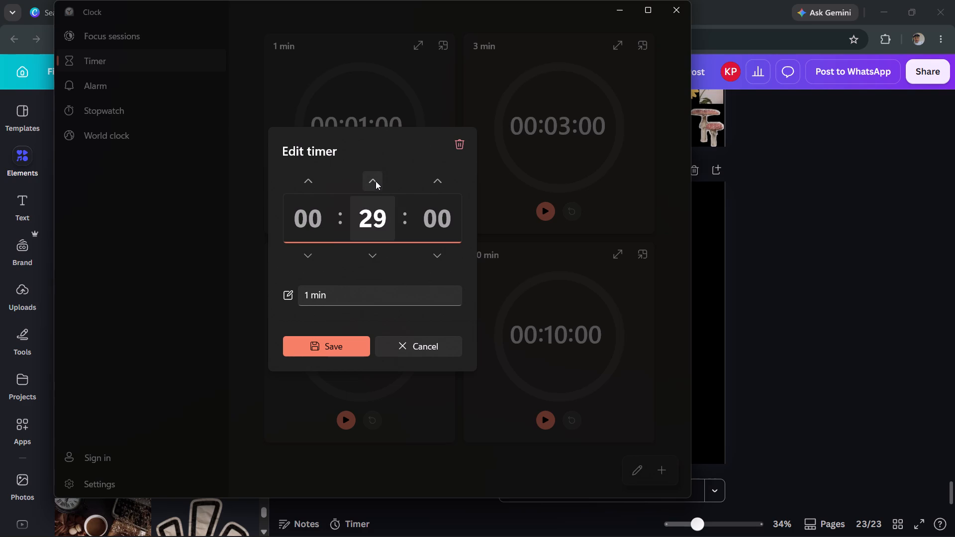
{"action": "left_click", "coordinate": [376, 181]}
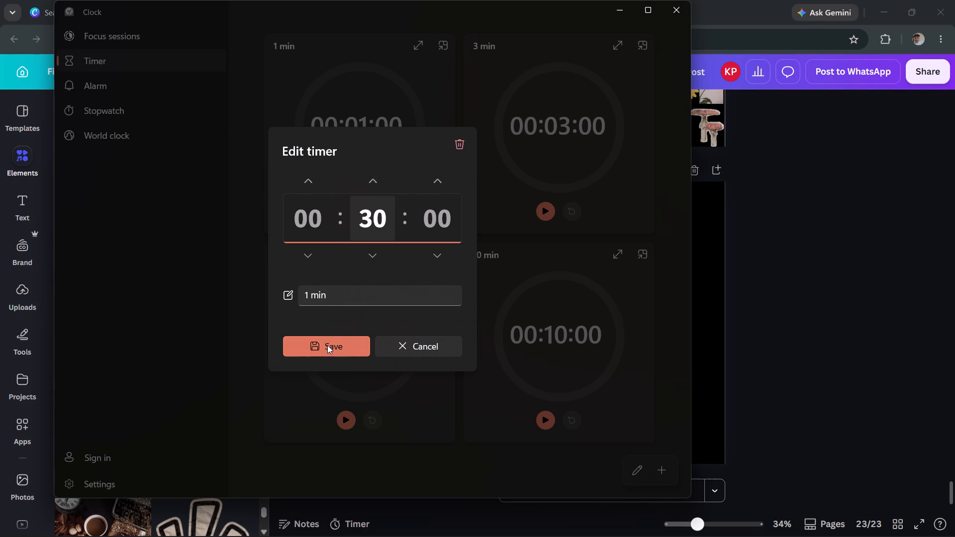
{"action": "left_click", "coordinate": [333, 346]}
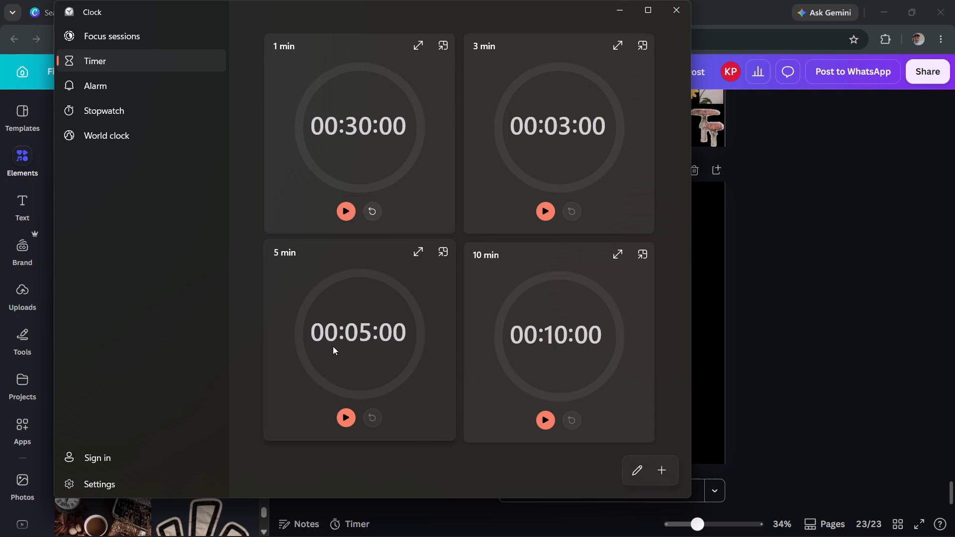
Start the 30-minute timer and return to the Canva design.
{"action": "left_click", "coordinate": [350, 210]}
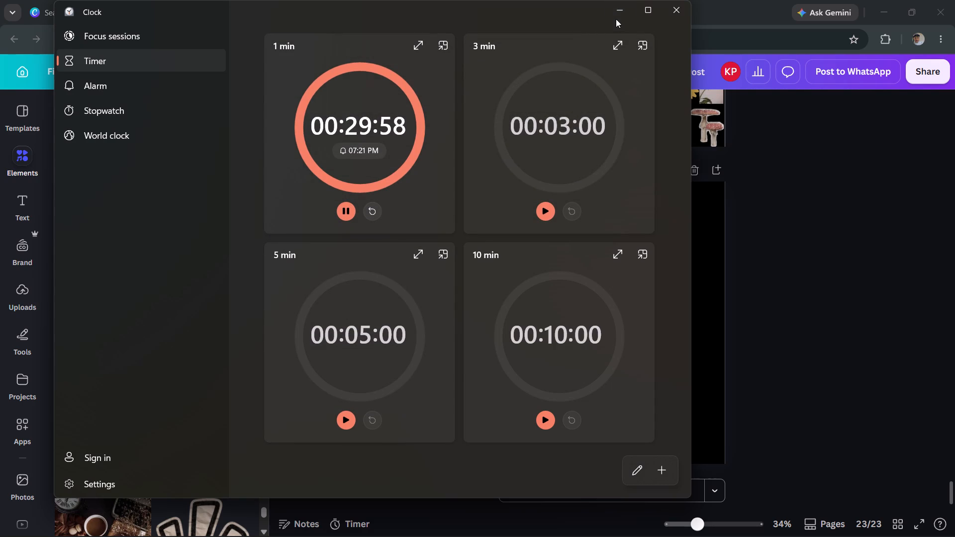
{"action": "left_click", "coordinate": [617, 8]}
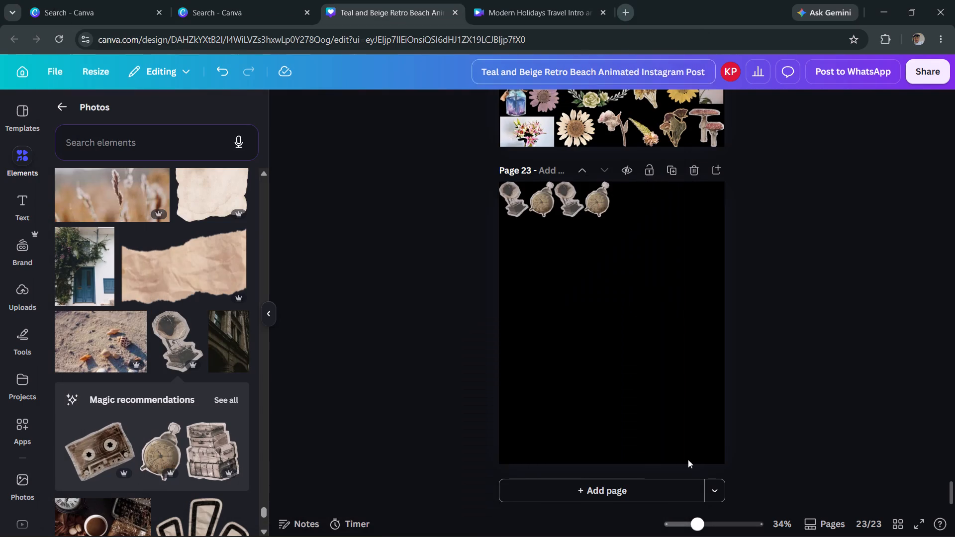
Add the wide brown torn paper to page 23, shrink it to a small thumbnail, and place it beside the second clock.
{"action": "left_click_drag", "start_coordinate": [196, 258], "coordinate": [587, 239]}
{"action": "scroll", "coordinate": [452, 230], "scroll_direction": "right", "scroll_amount": 1}
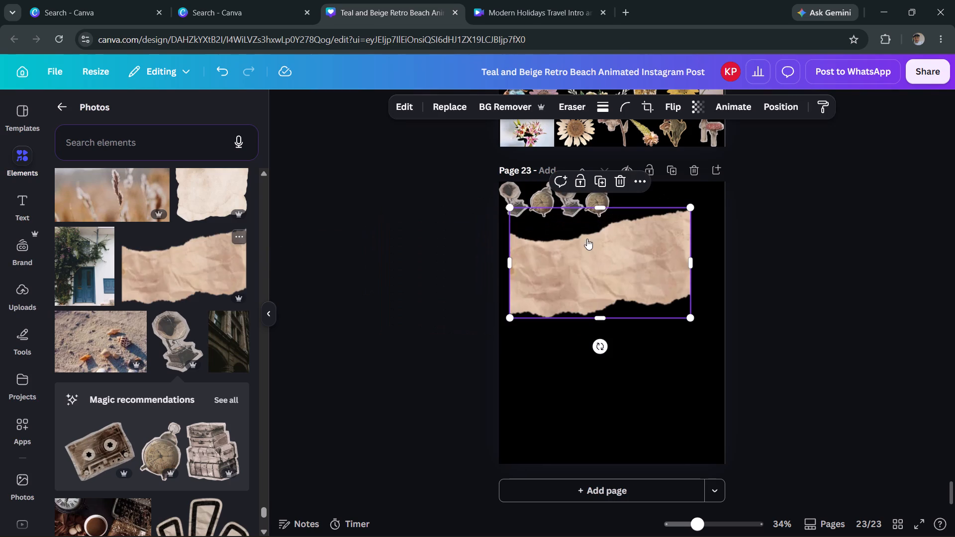
{"action": "left_click_drag", "start_coordinate": [691, 211], "coordinate": [603, 285]}
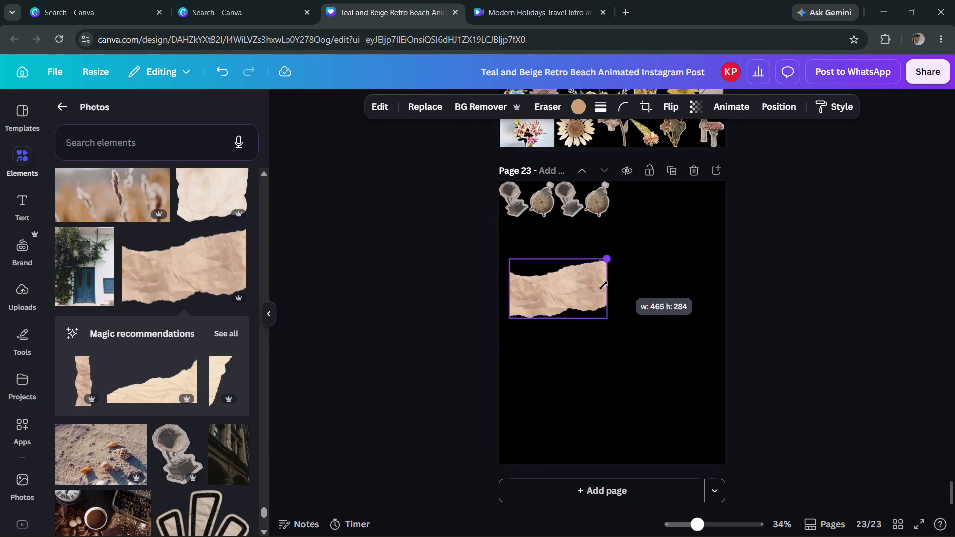
{"action": "left_click_drag", "start_coordinate": [603, 285], "coordinate": [559, 305]}
{"action": "left_click_drag", "start_coordinate": [537, 304], "coordinate": [640, 248]}
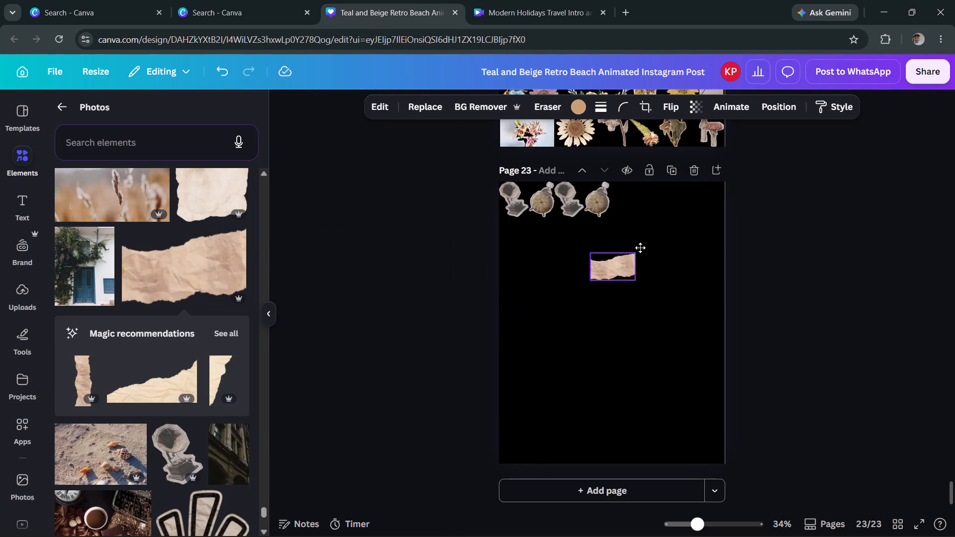
{"action": "left_click_drag", "start_coordinate": [640, 248], "coordinate": [640, 197]}
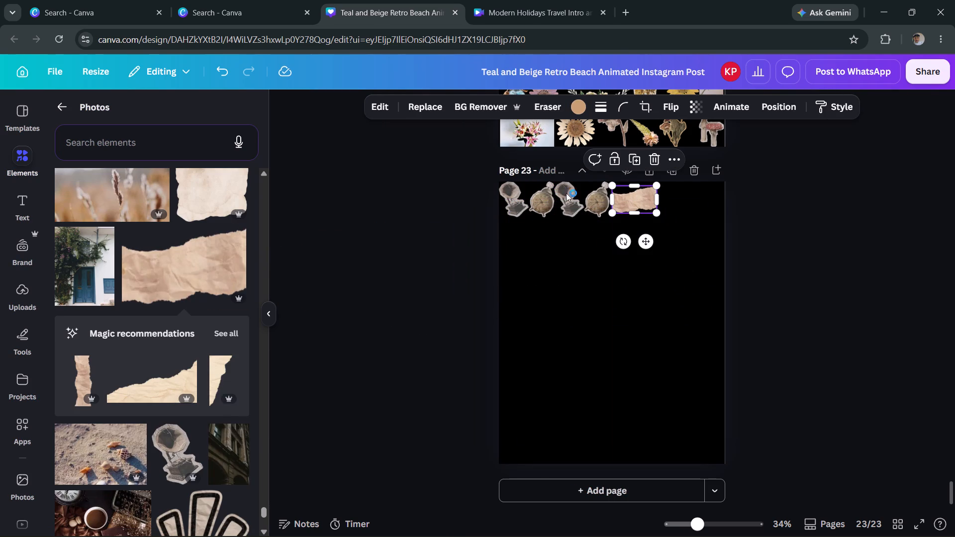
Add the recommended cream torn paper with the diagonal edge, shrink it, and place it in the lower-left corner of page 23.
{"action": "left_click_drag", "start_coordinate": [218, 368], "coordinate": [286, 364]}
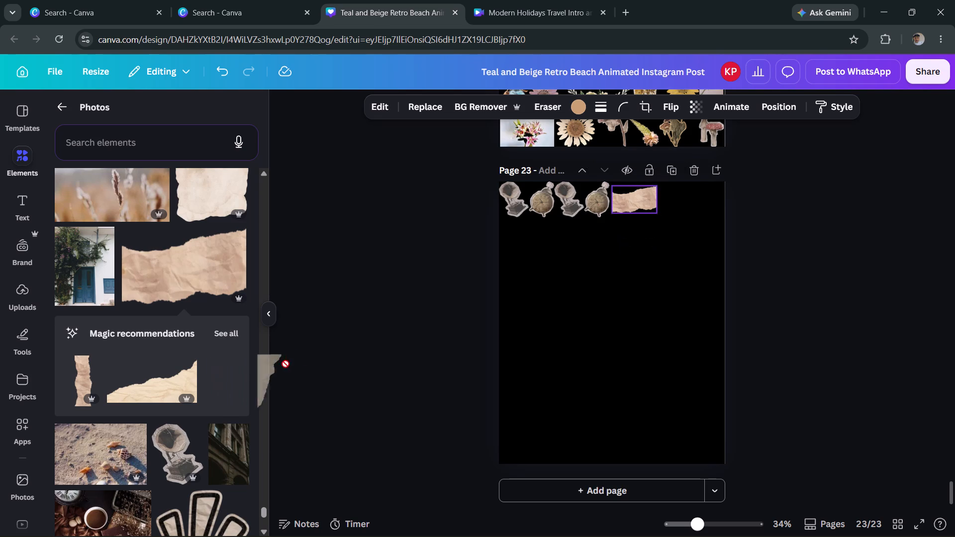
{"action": "left_click_drag", "start_coordinate": [286, 364], "coordinate": [625, 258]}
{"action": "scroll", "coordinate": [344, 334], "scroll_direction": "right", "scroll_amount": 3}
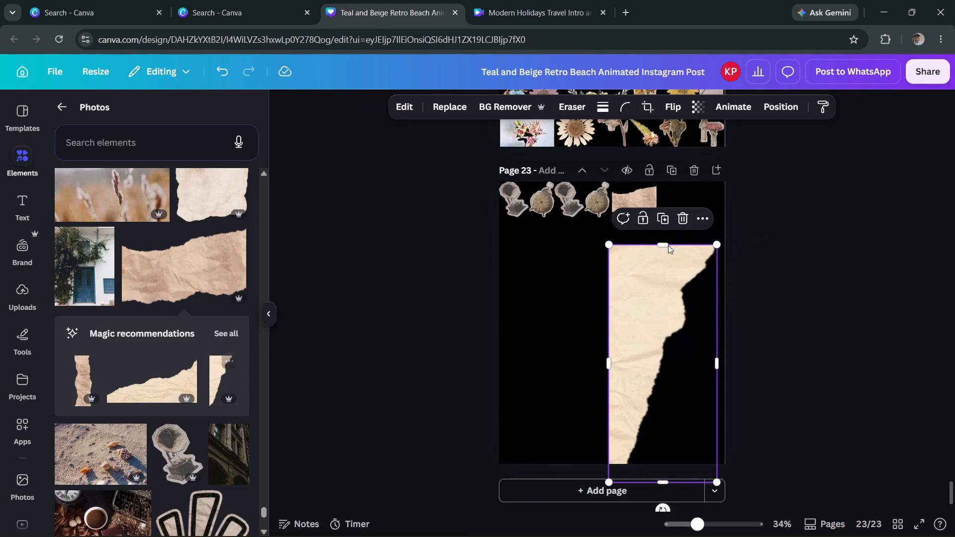
{"action": "left_click_drag", "start_coordinate": [715, 243], "coordinate": [638, 349]}
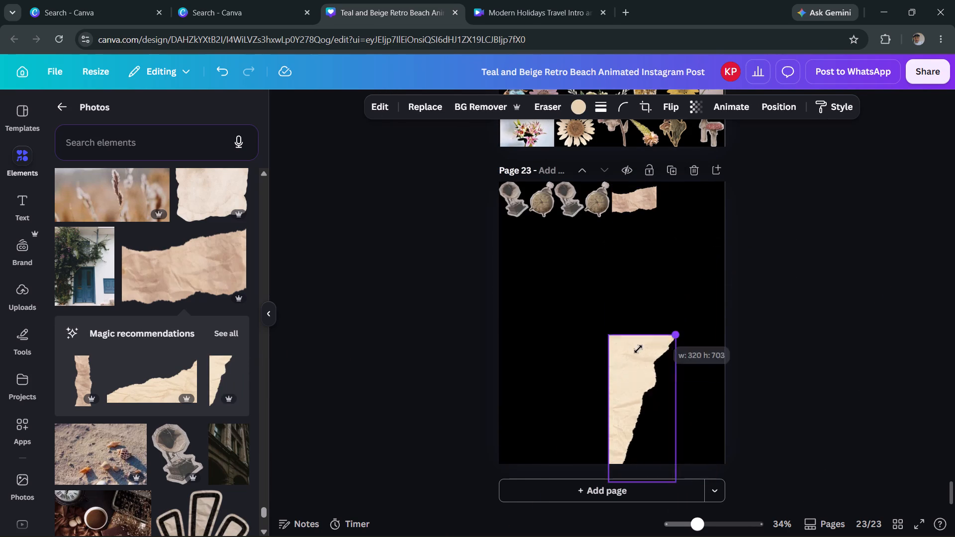
{"action": "left_click_drag", "start_coordinate": [638, 349], "coordinate": [613, 397]}
{"action": "left_click_drag", "start_coordinate": [621, 436], "coordinate": [677, 265]}
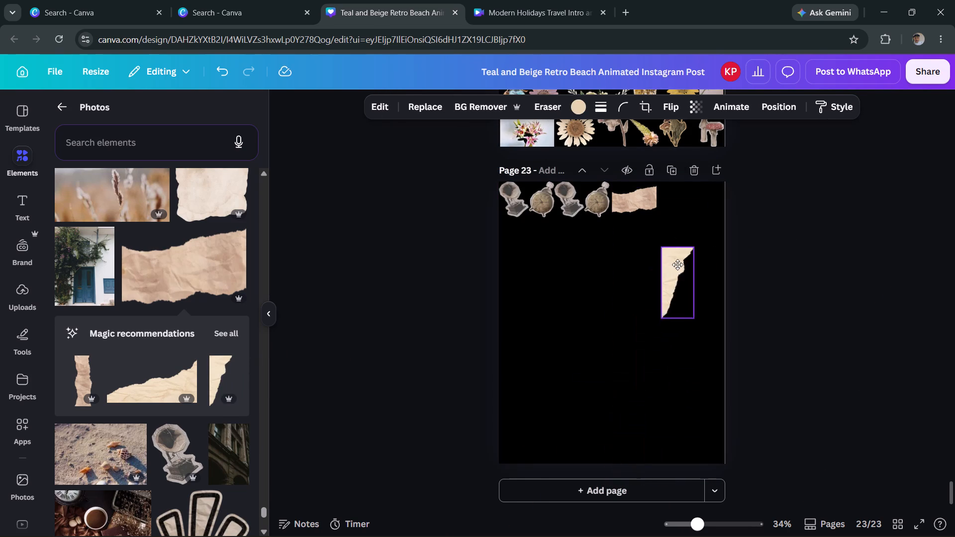
{"action": "left_click_drag", "start_coordinate": [677, 265], "coordinate": [526, 414]}
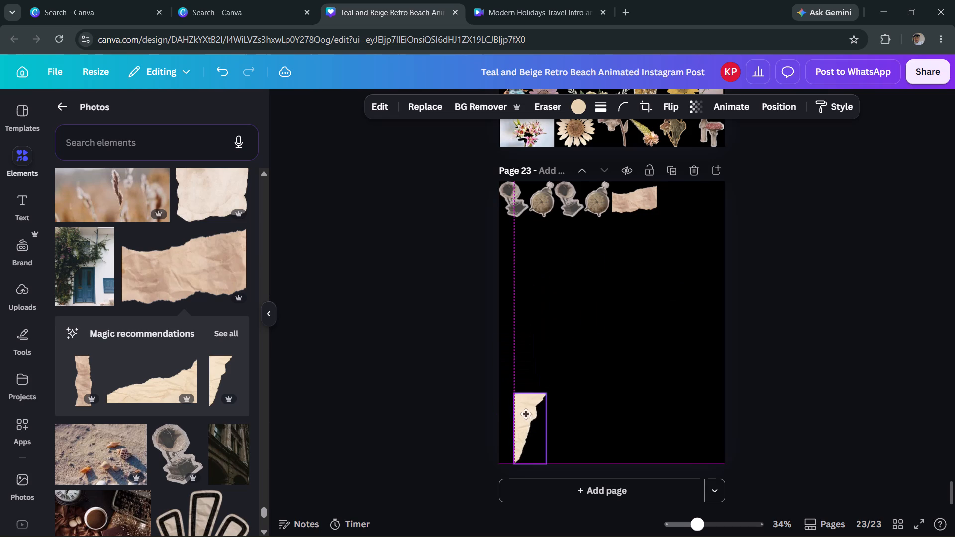
{"action": "left_click_drag", "start_coordinate": [526, 414], "coordinate": [511, 415]}
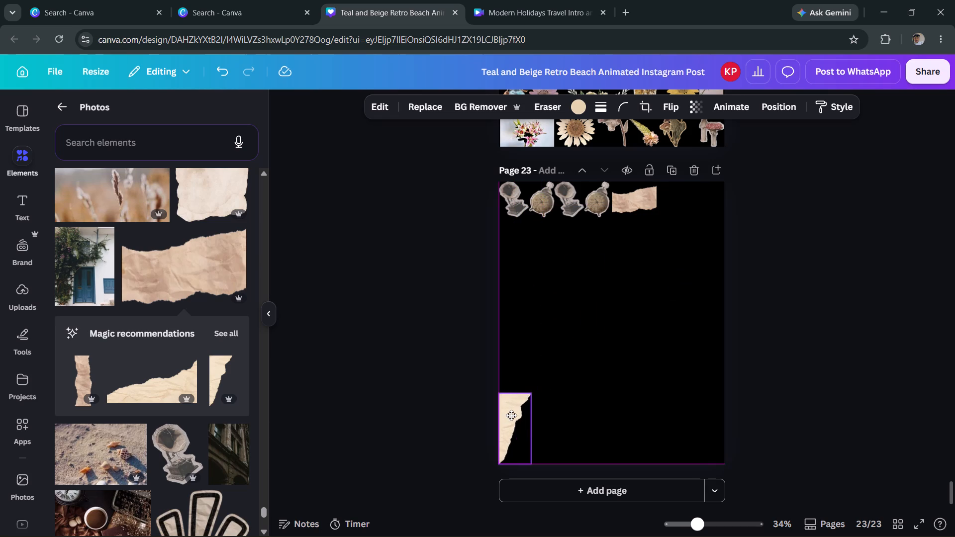
{"action": "left_click_drag", "start_coordinate": [511, 415], "coordinate": [511, 416]}
{"action": "left_click", "coordinate": [511, 416]}
{"action": "left_click", "coordinate": [389, 402]}
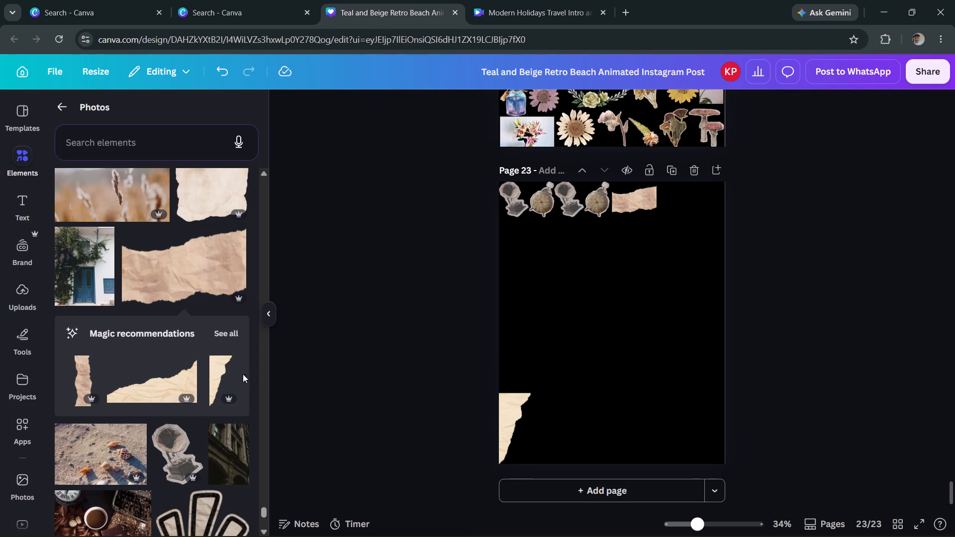
Add the round pastel flower bouquet cutout to page 23, shrink it to a thumbnail, and place it beside the brown torn paper.
{"action": "scroll", "coordinate": [147, 384], "scroll_direction": "down", "scroll_amount": 3}
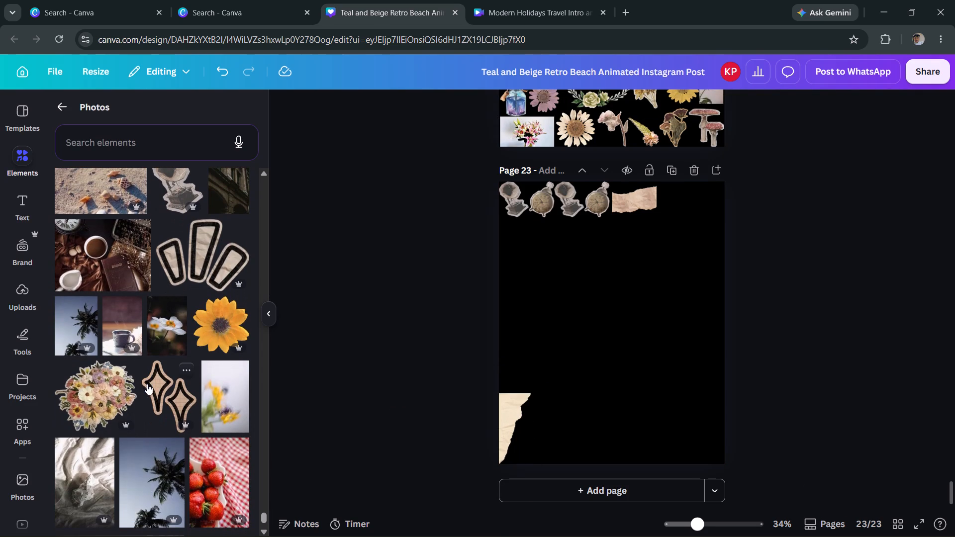
{"action": "left_click", "coordinate": [64, 416]}
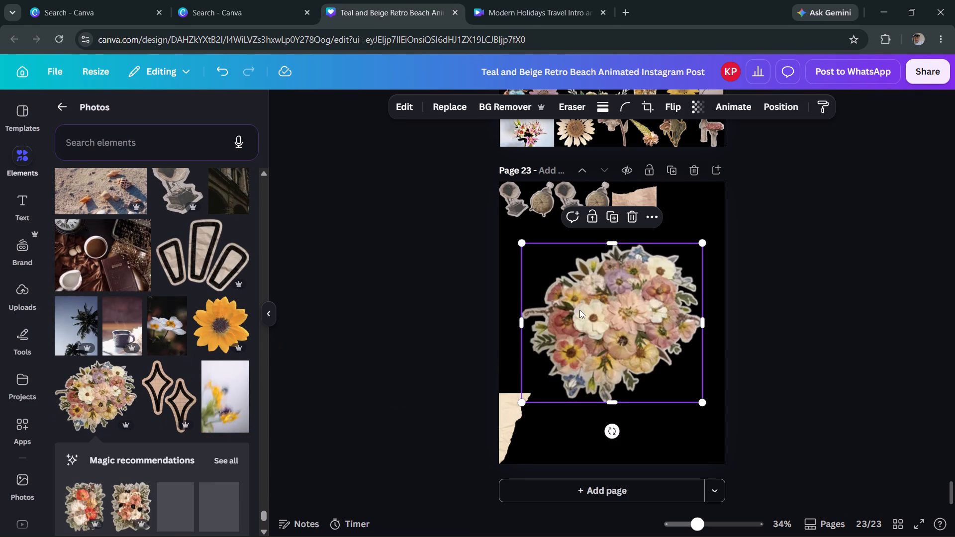
{"action": "left_click_drag", "start_coordinate": [702, 399], "coordinate": [585, 304]}
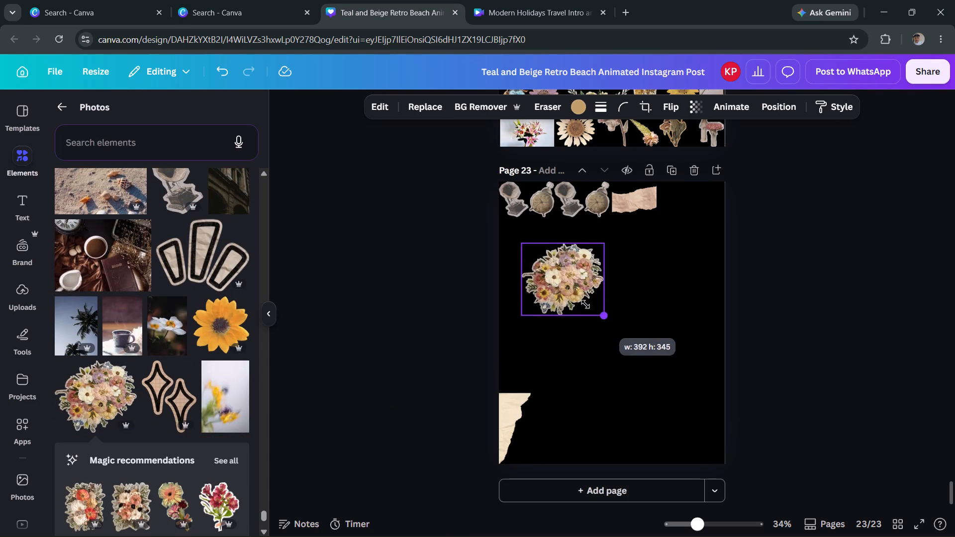
{"action": "left_click_drag", "start_coordinate": [585, 304], "coordinate": [560, 285]}
{"action": "left_click_drag", "start_coordinate": [547, 262], "coordinate": [674, 218]}
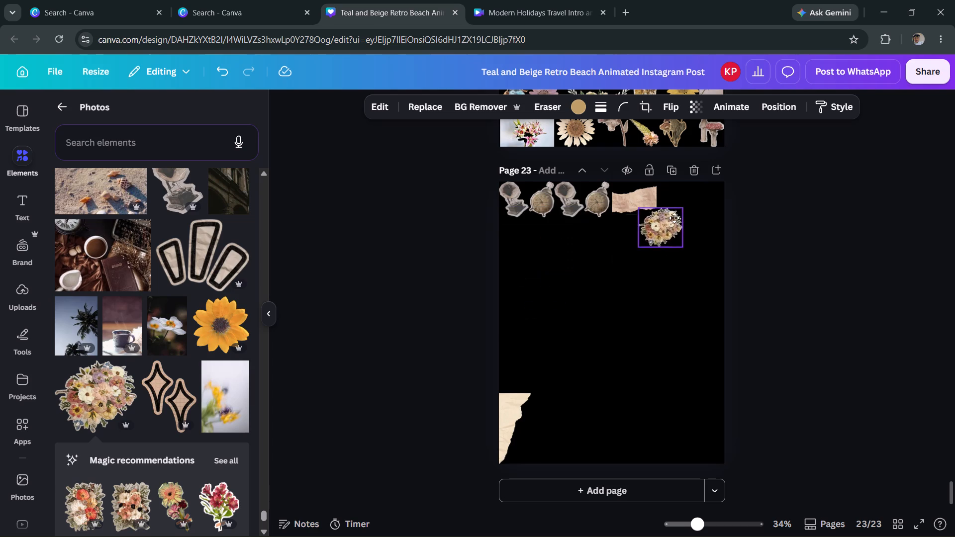
{"action": "left_click_drag", "start_coordinate": [674, 218], "coordinate": [681, 201]}
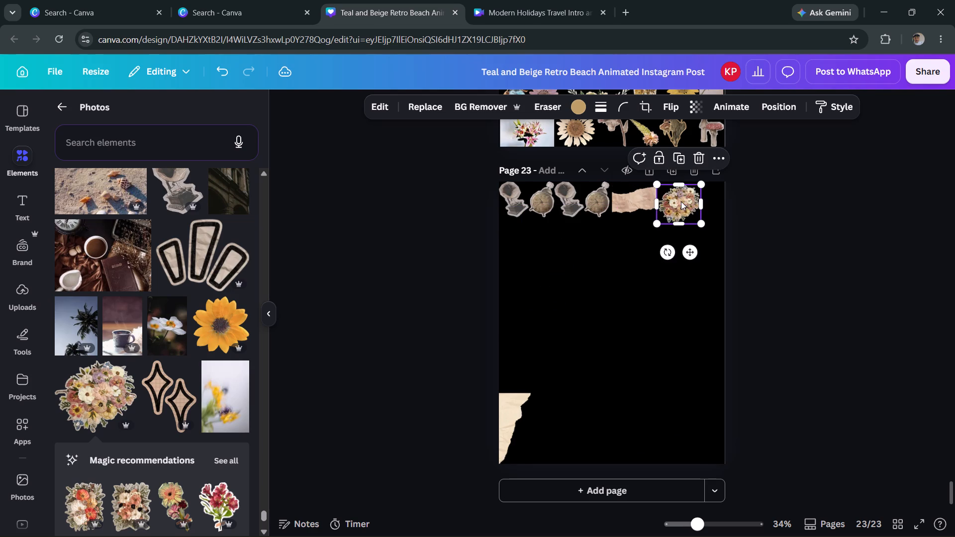
{"action": "left_click", "coordinate": [550, 283]}
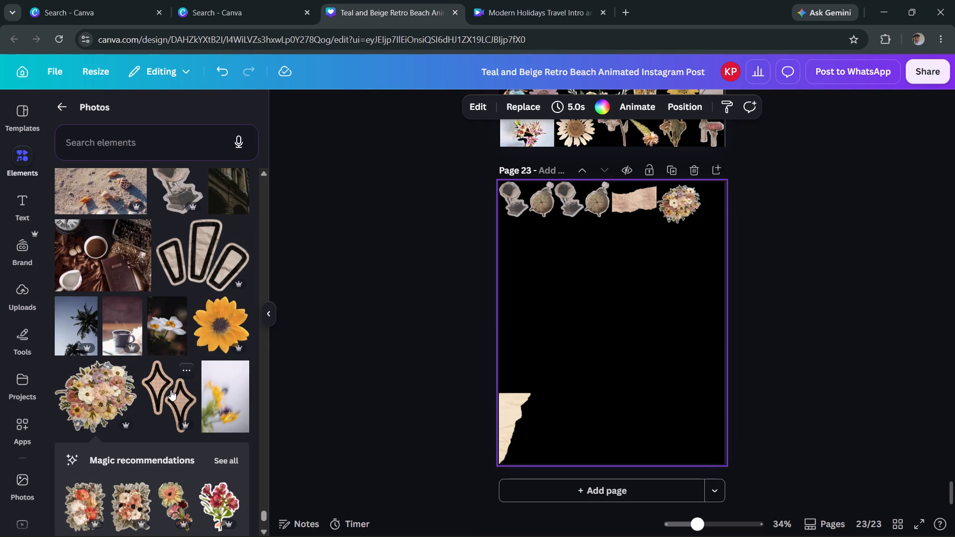
Add the sticker of two four-pointed stars, shrink it, and place it at the end of page 23's top row, beside the bouquet.
{"action": "left_click", "coordinate": [170, 390]}
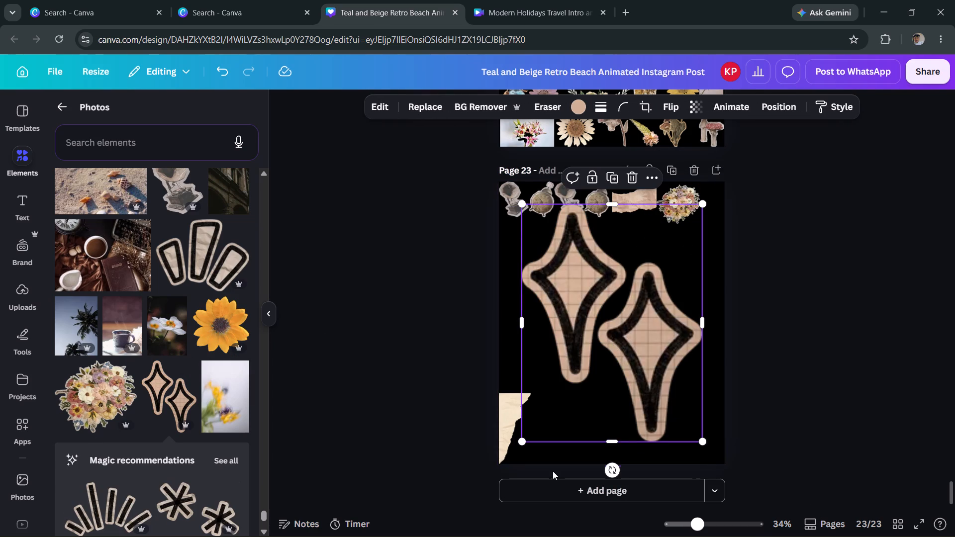
{"action": "left_click_drag", "start_coordinate": [522, 202], "coordinate": [618, 293]}
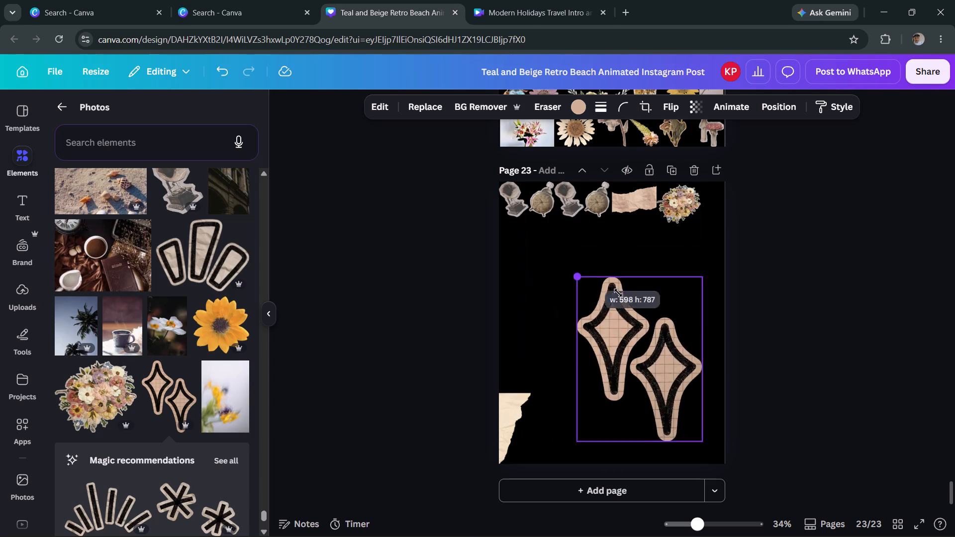
{"action": "left_click_drag", "start_coordinate": [618, 293], "coordinate": [694, 371]}
{"action": "left_click_drag", "start_coordinate": [688, 403], "coordinate": [699, 309]}
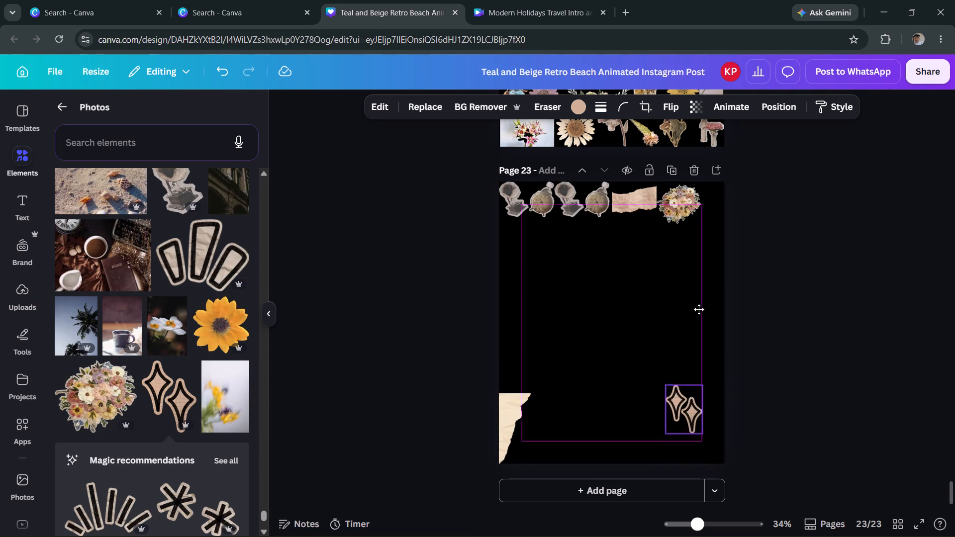
{"action": "left_click_drag", "start_coordinate": [699, 309], "coordinate": [679, 273]}
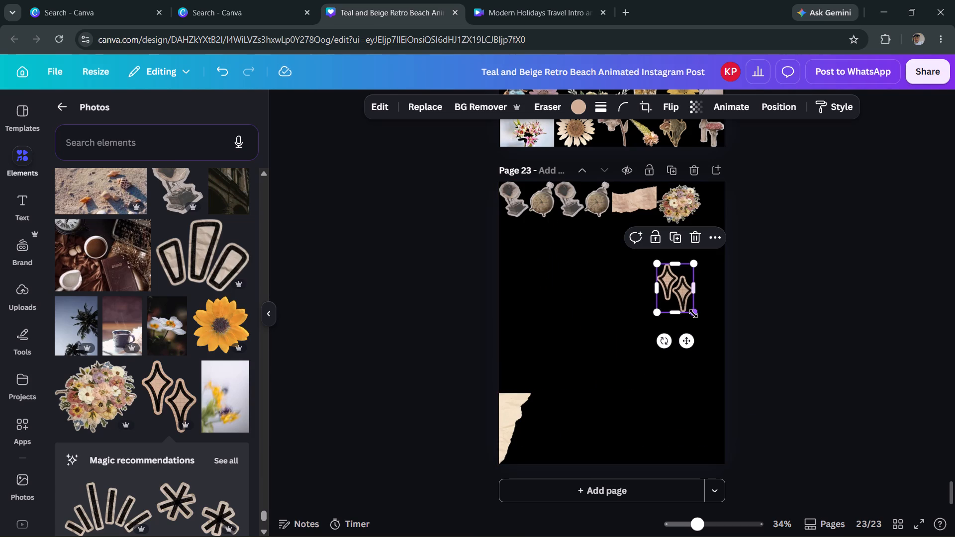
{"action": "left_click_drag", "start_coordinate": [693, 314], "coordinate": [674, 294]}
{"action": "left_click_drag", "start_coordinate": [666, 280], "coordinate": [708, 217]}
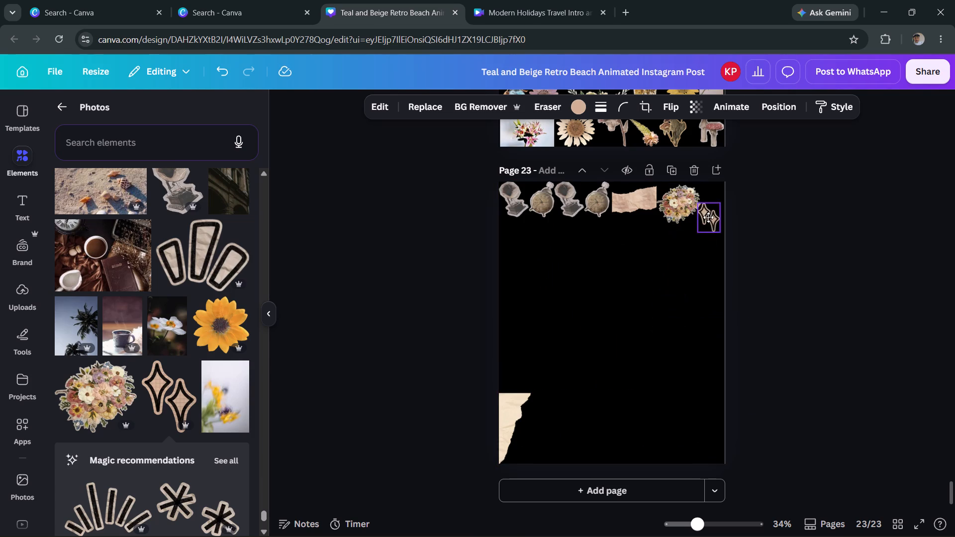
{"action": "left_click_drag", "start_coordinate": [708, 217], "coordinate": [707, 202]}
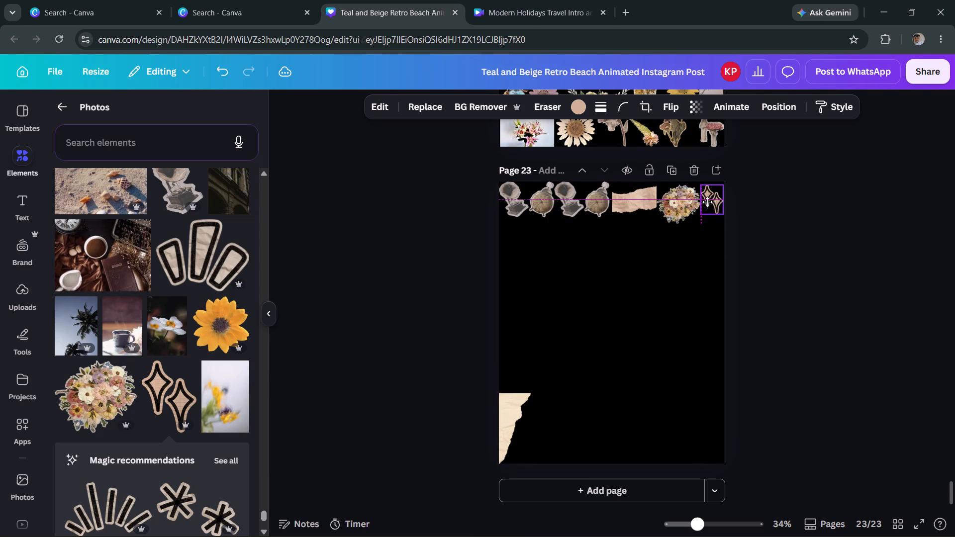
{"action": "left_click_drag", "start_coordinate": [707, 202], "coordinate": [707, 202]}
{"action": "left_click", "coordinate": [401, 295]}
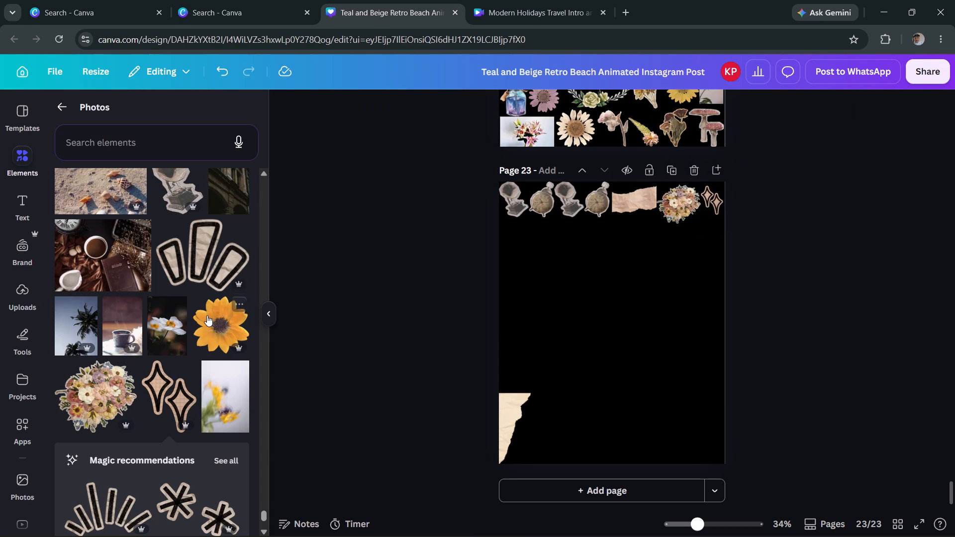
Add the three hearts paper sticker, shrink it, and place it at the page's left edge to start a second row.
{"action": "scroll", "coordinate": [160, 346], "scroll_direction": "down", "scroll_amount": 3}
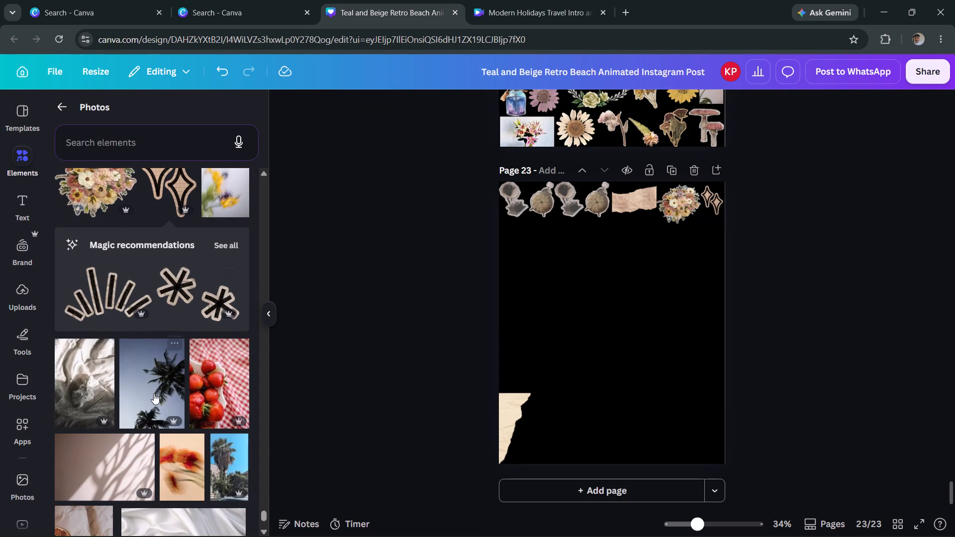
{"action": "scroll", "coordinate": [153, 396], "scroll_direction": "down", "scroll_amount": 3}
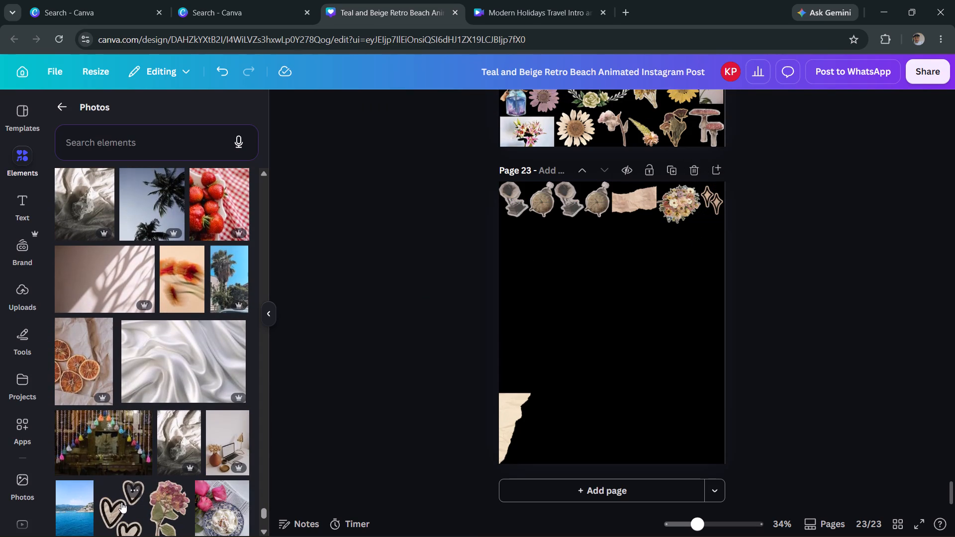
{"action": "left_click", "coordinate": [121, 502]}
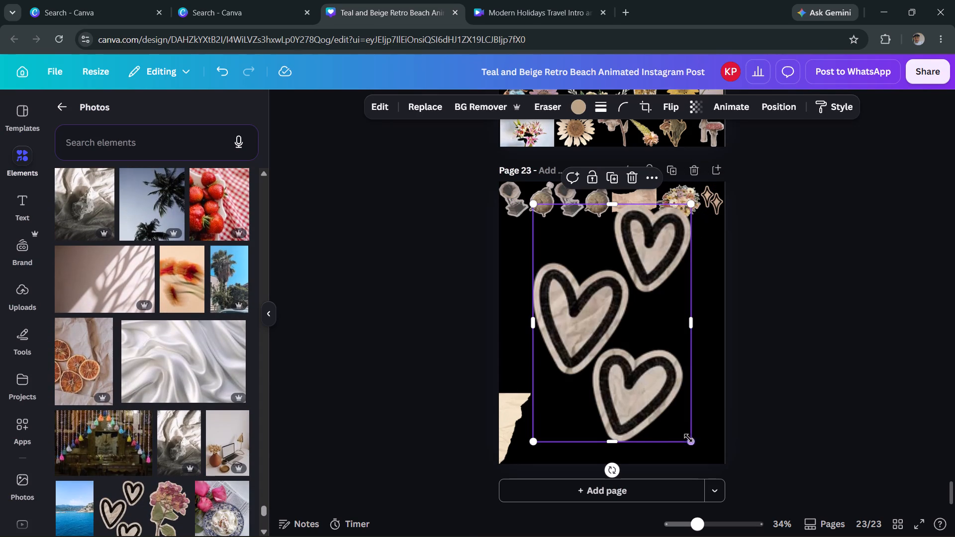
{"action": "left_click_drag", "start_coordinate": [691, 441], "coordinate": [574, 246]}
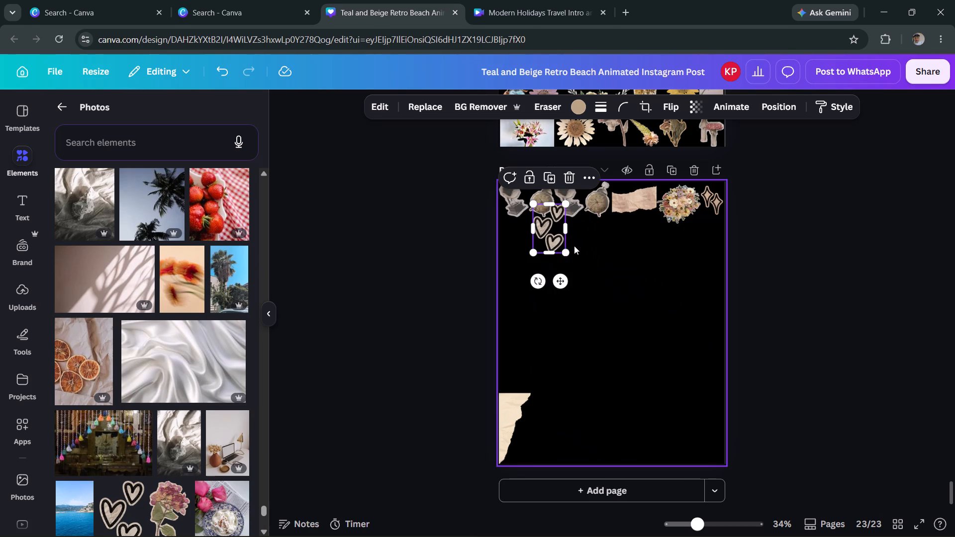
{"action": "left_click_drag", "start_coordinate": [546, 225], "coordinate": [513, 241]}
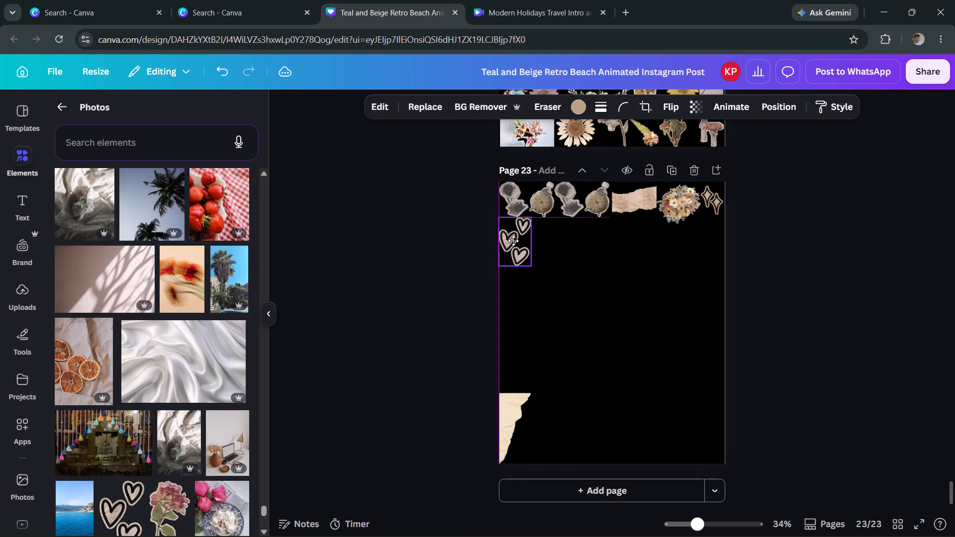
{"action": "left_click_drag", "start_coordinate": [513, 241], "coordinate": [513, 240]}
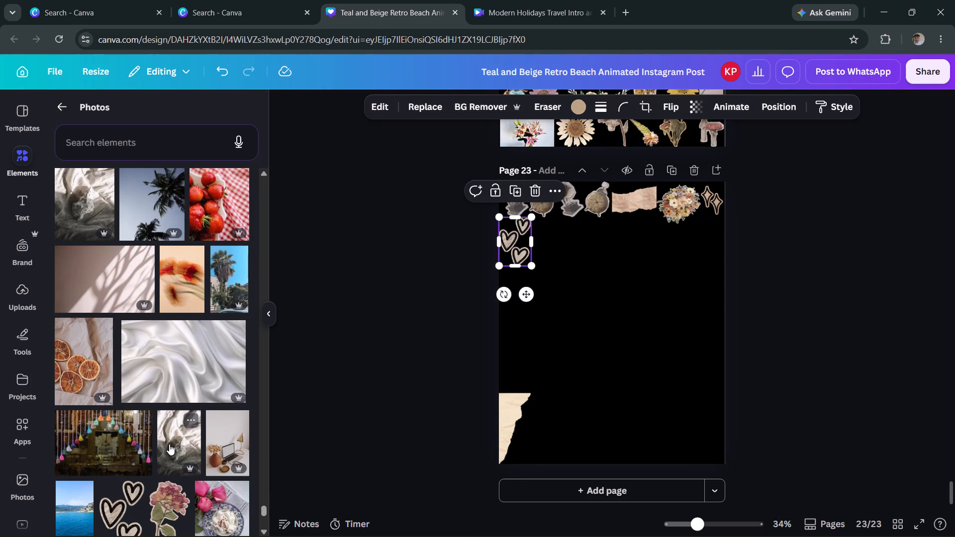
Add the pink hydrangea stem cutout, place it beside the hearts, and size it to about 139 × 232 to match their height.
{"action": "scroll", "coordinate": [169, 444], "scroll_direction": "down", "scroll_amount": 2}
{"action": "left_click", "coordinate": [158, 397]}
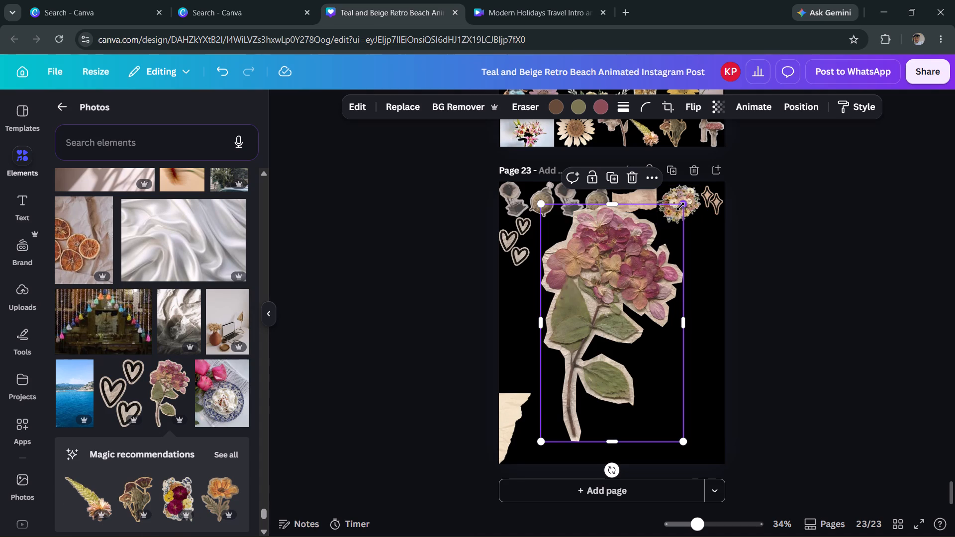
{"action": "left_click_drag", "start_coordinate": [681, 206], "coordinate": [581, 390]}
{"action": "left_click_drag", "start_coordinate": [558, 411], "coordinate": [550, 245]}
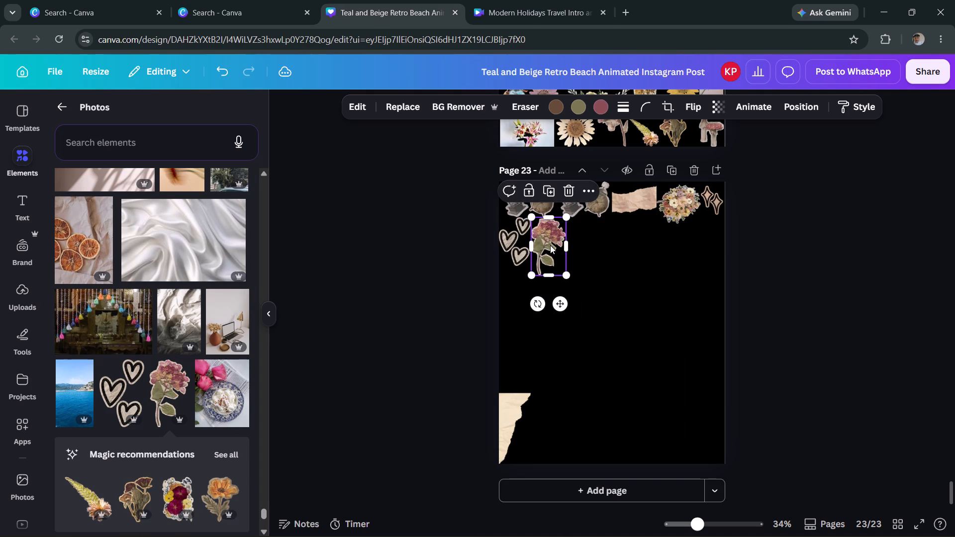
{"action": "left_click_drag", "start_coordinate": [566, 276], "coordinate": [556, 266]}
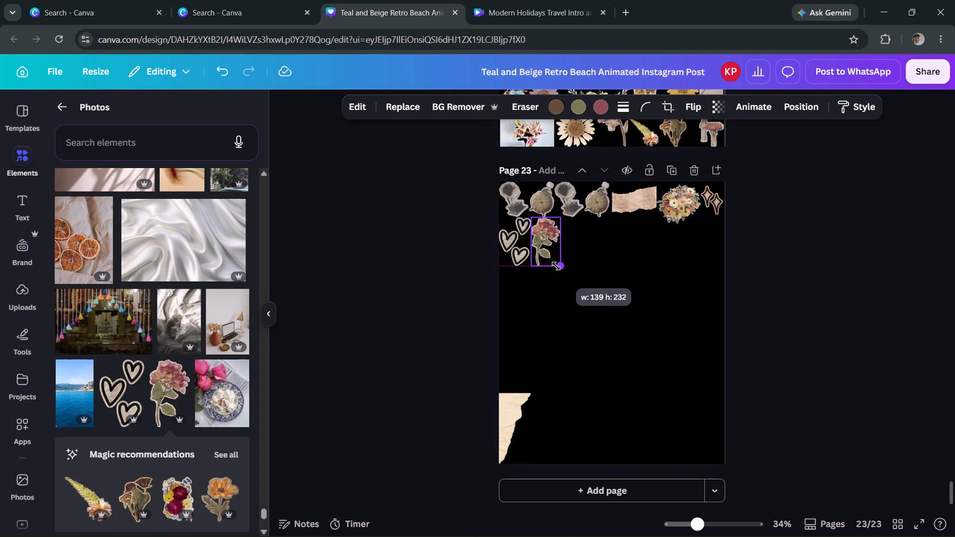
{"action": "left_click_drag", "start_coordinate": [556, 266], "coordinate": [556, 267]}
{"action": "left_click", "coordinate": [421, 308]}
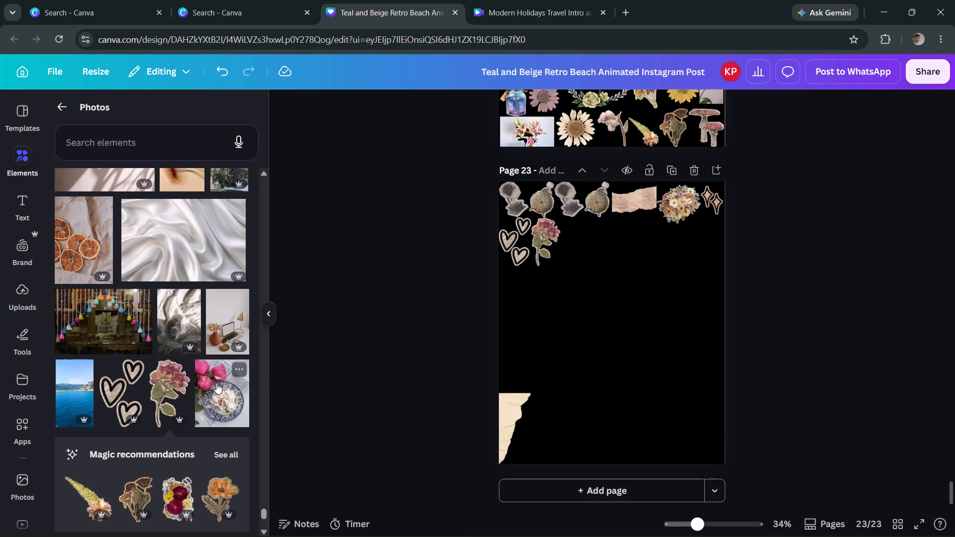
Add the recommended maroon and yellow pressed flowers cutout, shrink it, and place it beside the hydrangea in the second row.
{"action": "scroll", "coordinate": [157, 374], "scroll_direction": "down", "scroll_amount": 3}
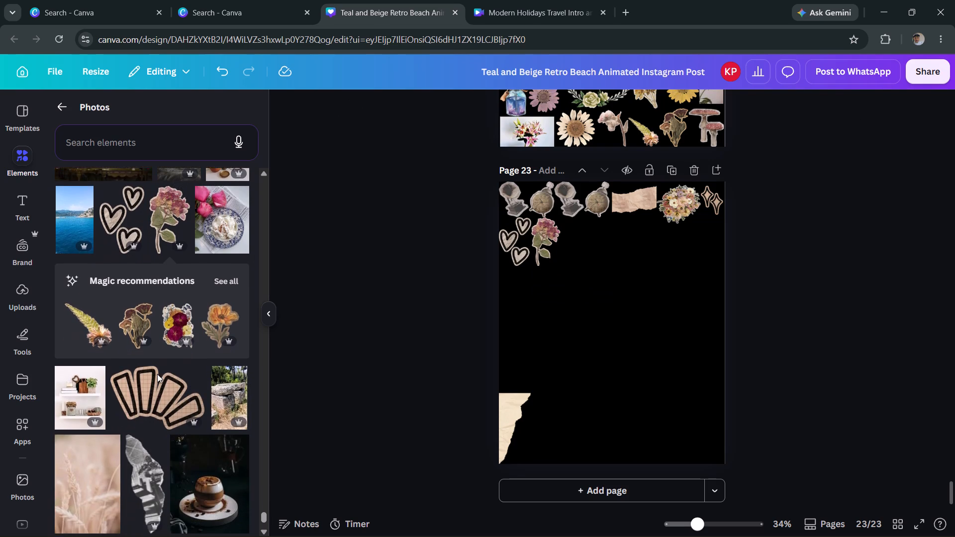
{"action": "left_click", "coordinate": [175, 327]}
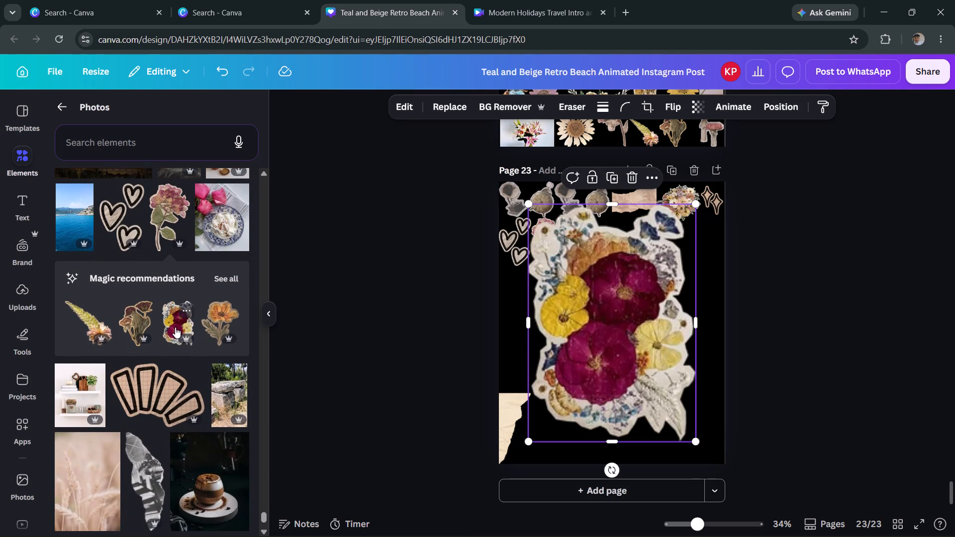
{"action": "left_click_drag", "start_coordinate": [695, 205], "coordinate": [633, 350]}
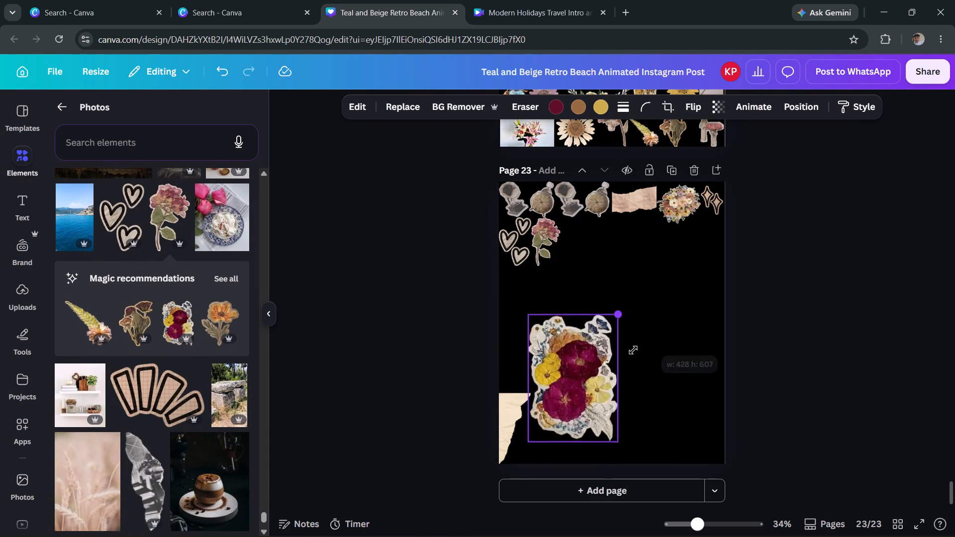
{"action": "left_click_drag", "start_coordinate": [633, 350], "coordinate": [592, 414]}
{"action": "left_click_drag", "start_coordinate": [550, 418], "coordinate": [596, 281]}
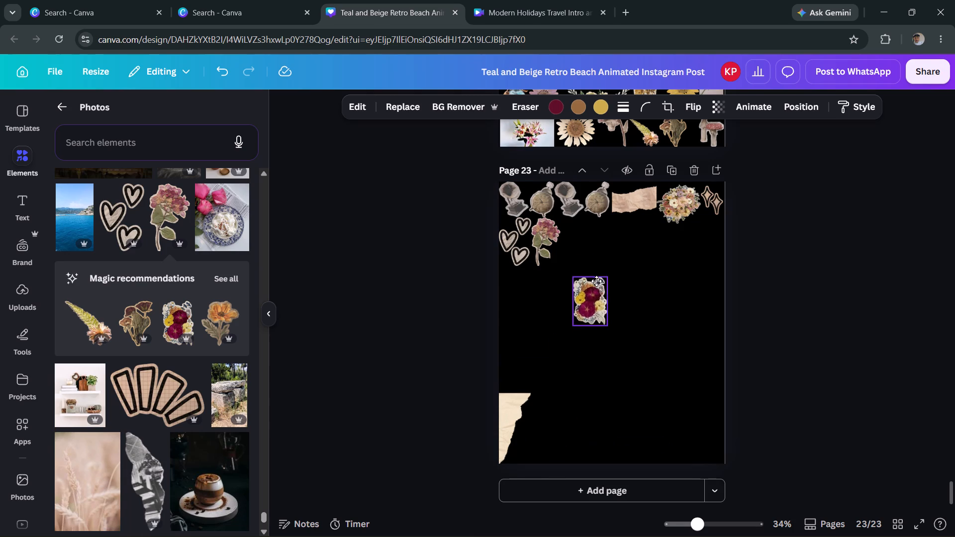
{"action": "left_click_drag", "start_coordinate": [596, 281], "coordinate": [582, 247]}
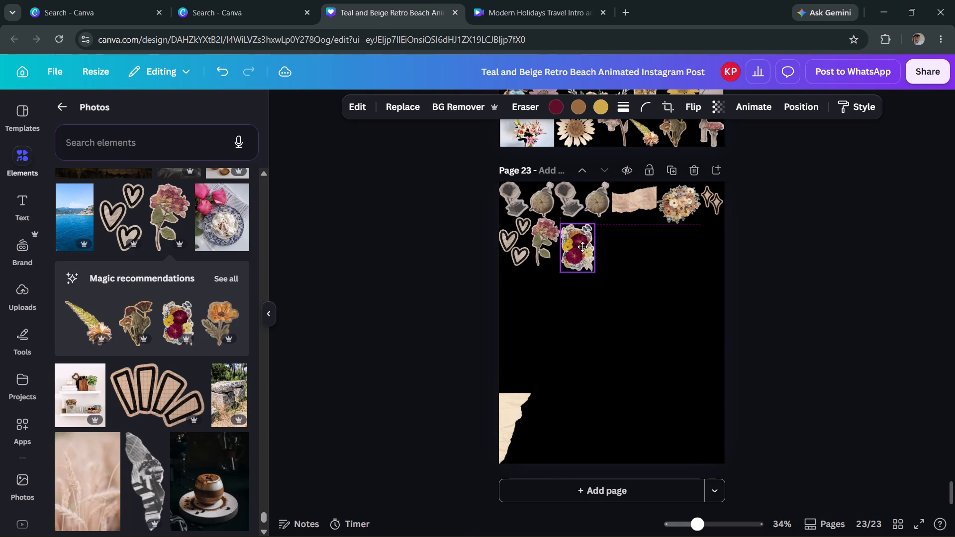
{"action": "left_click_drag", "start_coordinate": [582, 247], "coordinate": [584, 245]}
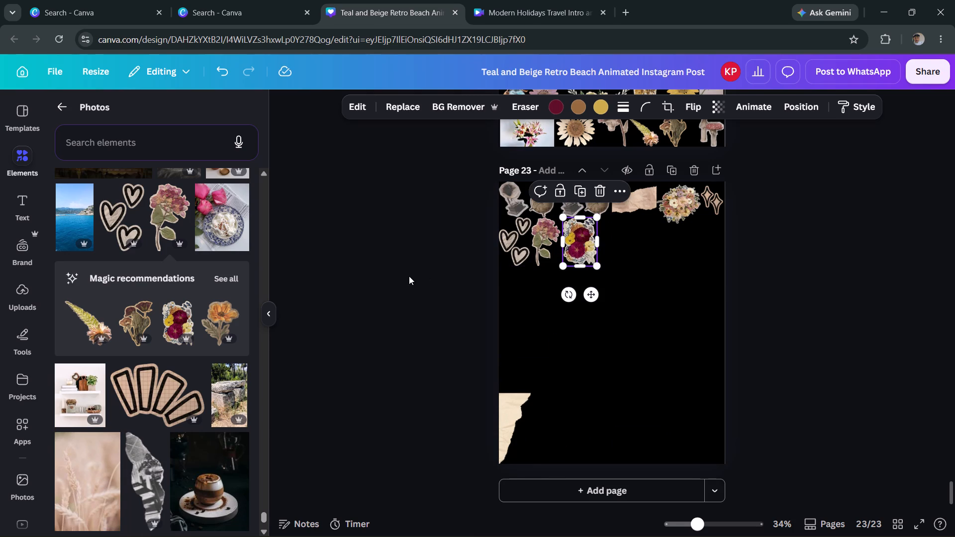
{"action": "left_click", "coordinate": [409, 276]}
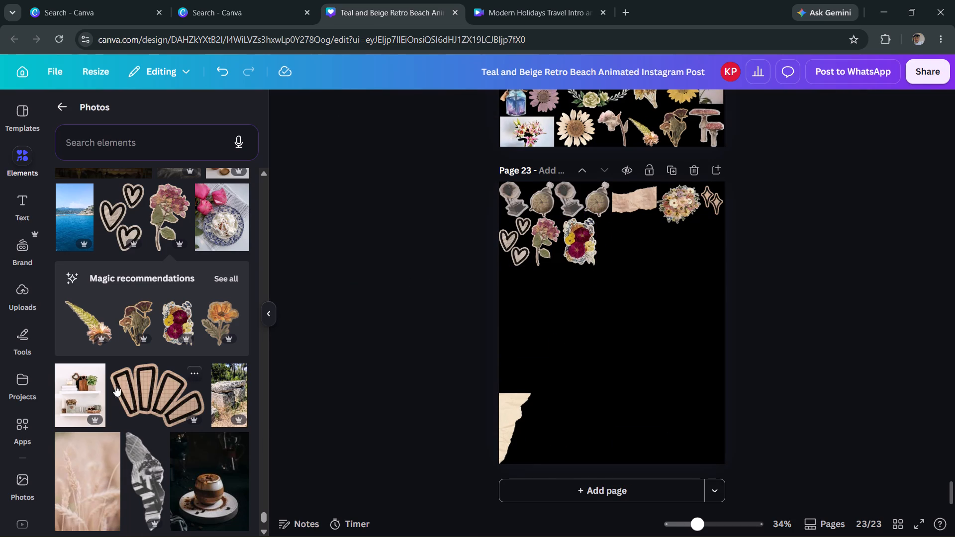
Add the narrow black-and-white torn photo strip, shrink it, and place it beside the maroon and yellow flowers in the second row.
{"action": "scroll", "coordinate": [139, 414], "scroll_direction": "down", "scroll_amount": 3}
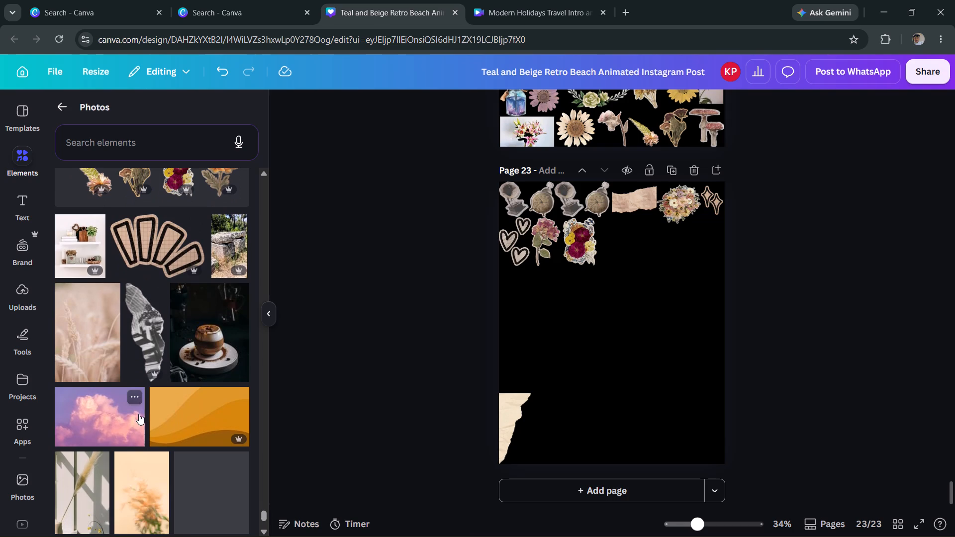
{"action": "left_click", "coordinate": [154, 339]}
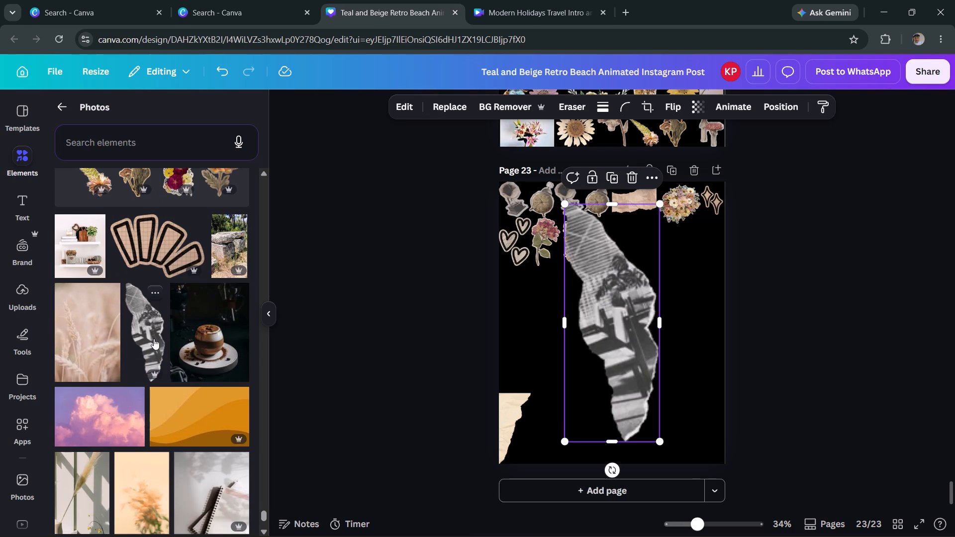
{"action": "left_click_drag", "start_coordinate": [563, 206], "coordinate": [663, 329]}
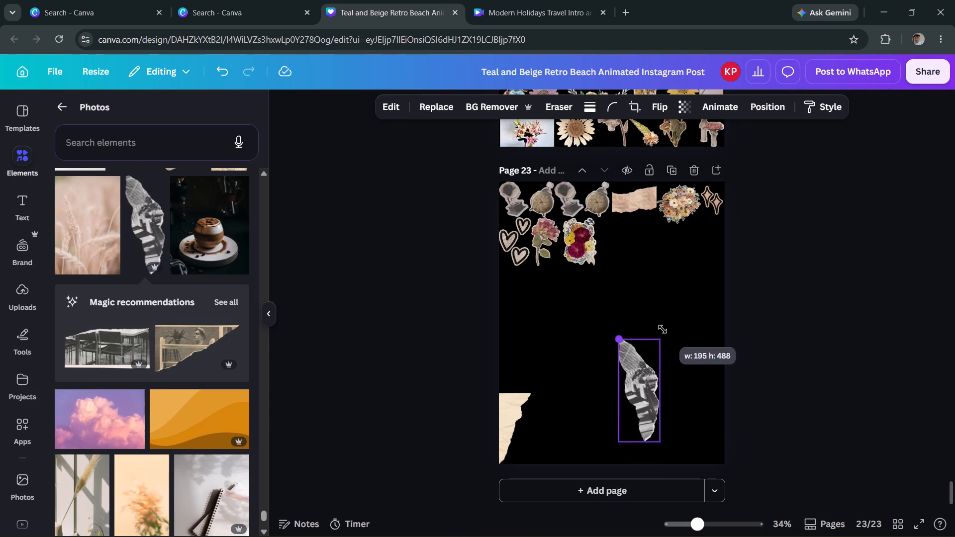
{"action": "left_click_drag", "start_coordinate": [663, 329], "coordinate": [659, 378]}
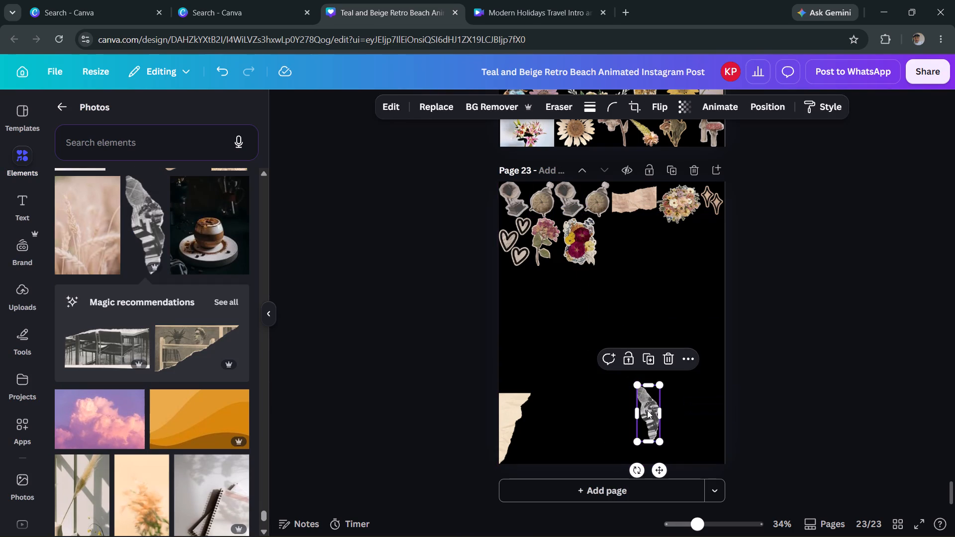
{"action": "left_click_drag", "start_coordinate": [647, 410], "coordinate": [612, 245]}
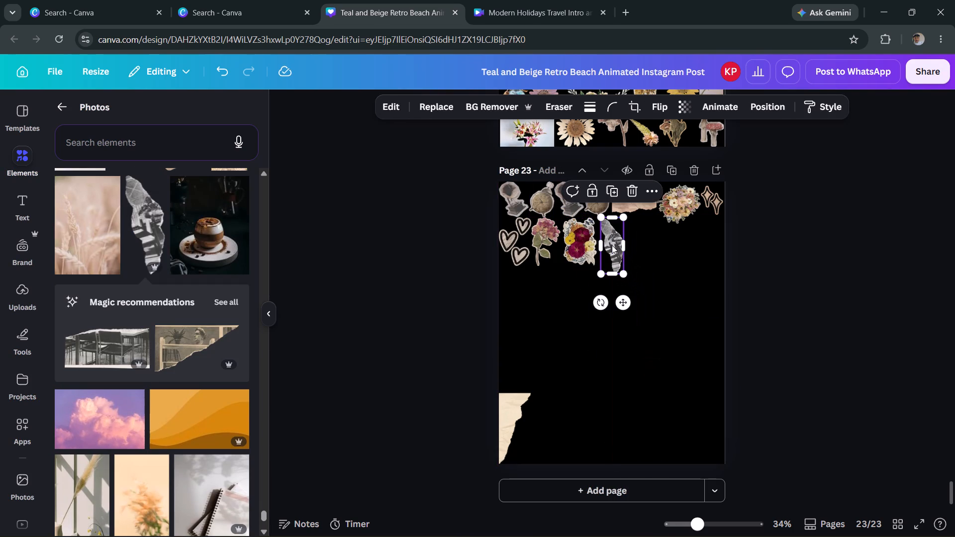
Shrink the black-and-white torn photo strip a little more to match the height of the second row.
{"action": "left_click_drag", "start_coordinate": [625, 271], "coordinate": [622, 261]}
{"action": "left_click", "coordinate": [438, 262]}
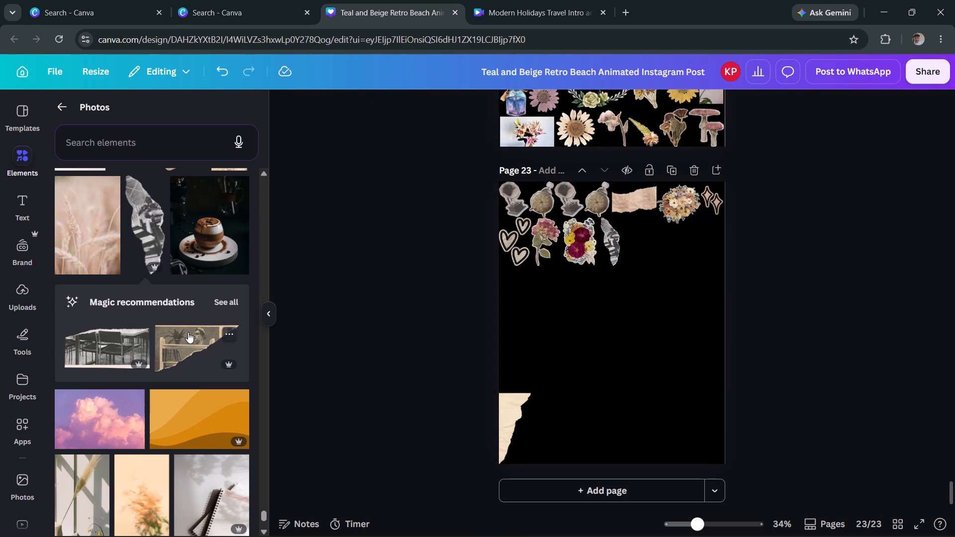
Add the recommended torn photo of chairs, shrink it, place it beside the torn strip, and extend its height to match the second row.
{"action": "left_click", "coordinate": [98, 349]}
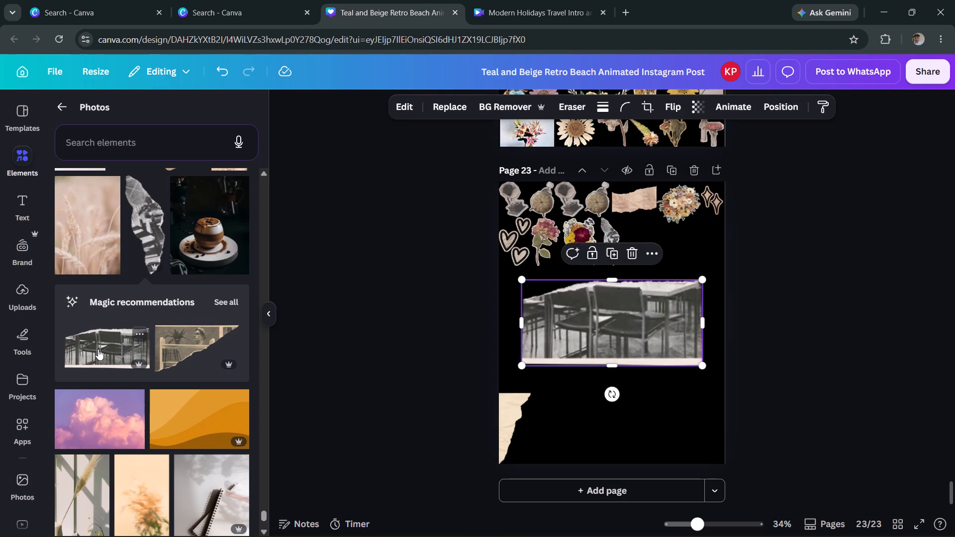
{"action": "left_click_drag", "start_coordinate": [521, 281], "coordinate": [569, 298]}
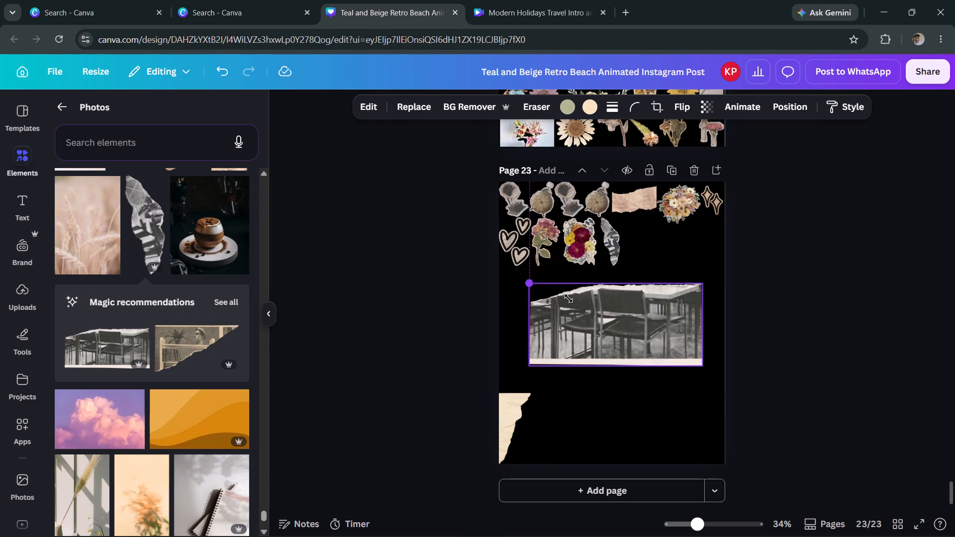
{"action": "left_click_drag", "start_coordinate": [569, 298], "coordinate": [651, 347]}
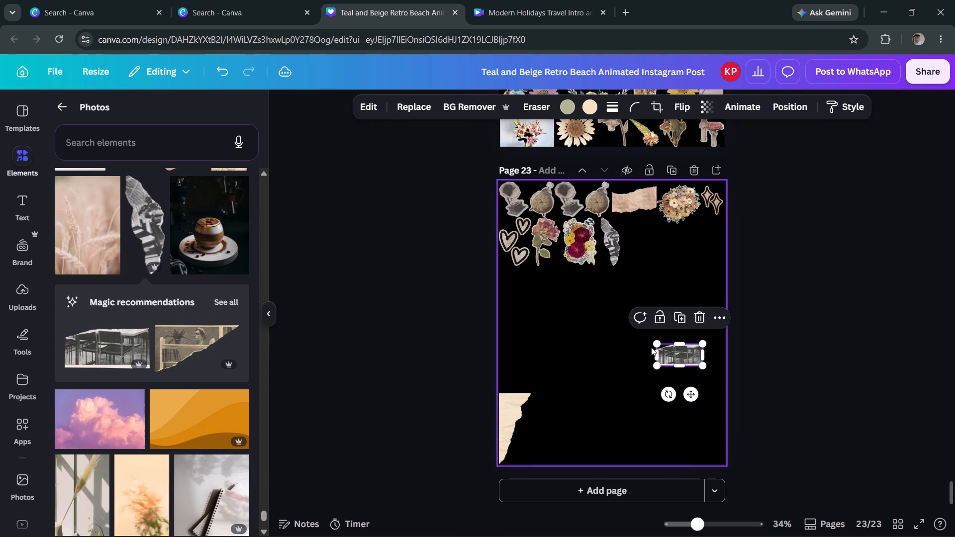
{"action": "left_click_drag", "start_coordinate": [672, 350], "coordinate": [642, 228]}
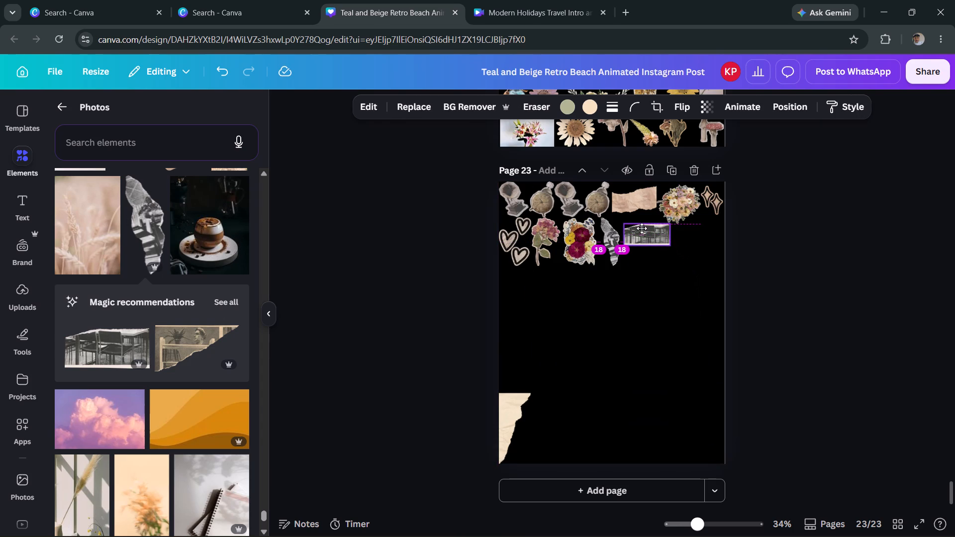
{"action": "left_click_drag", "start_coordinate": [642, 228], "coordinate": [640, 226]}
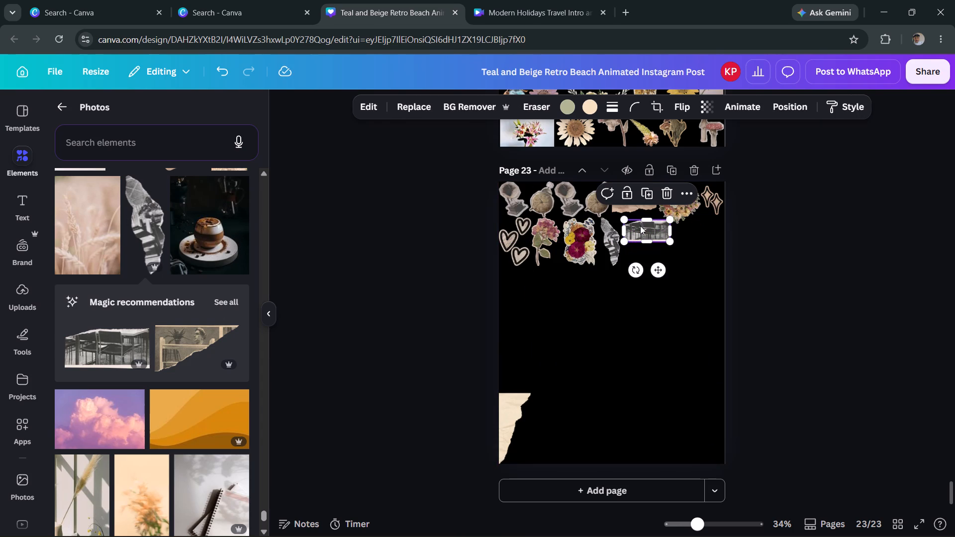
{"action": "left_click_drag", "start_coordinate": [650, 241], "coordinate": [648, 263]}
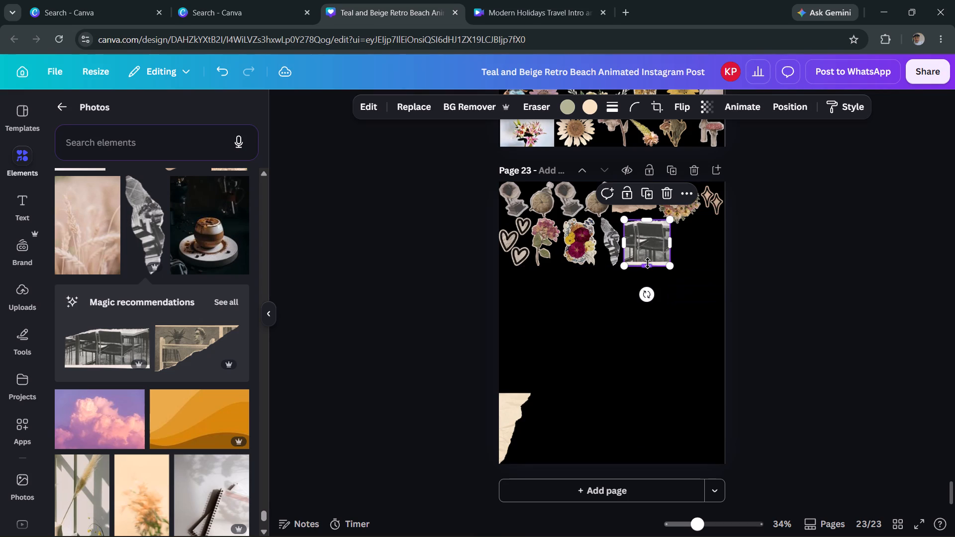
{"action": "left_click", "coordinate": [308, 323]}
Add the crumpled pink paper piece, shrink it to the row height, and place it at the end of the second row.
{"action": "scroll", "coordinate": [166, 350], "scroll_direction": "down", "scroll_amount": 2}
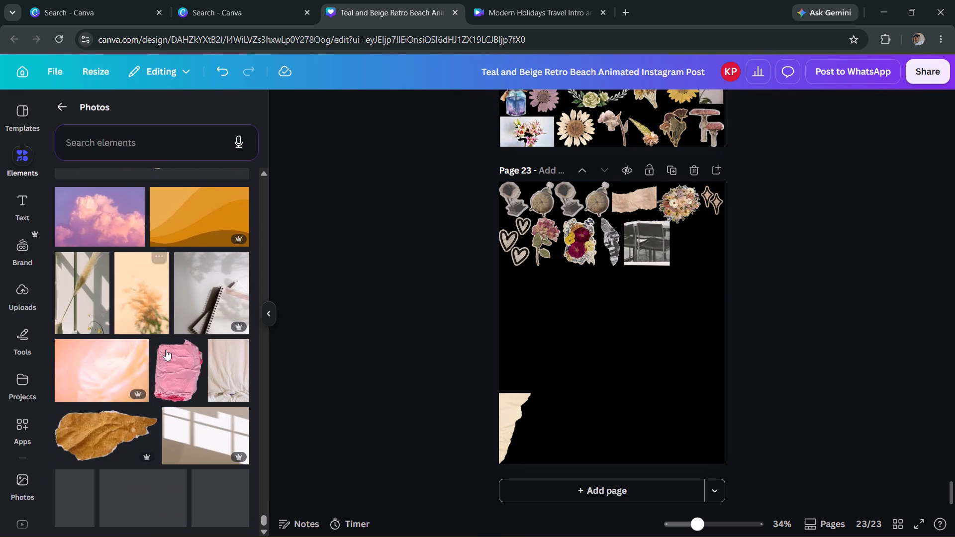
{"action": "scroll", "coordinate": [166, 350], "scroll_direction": "down", "scroll_amount": 3}
{"action": "left_click", "coordinate": [172, 318]}
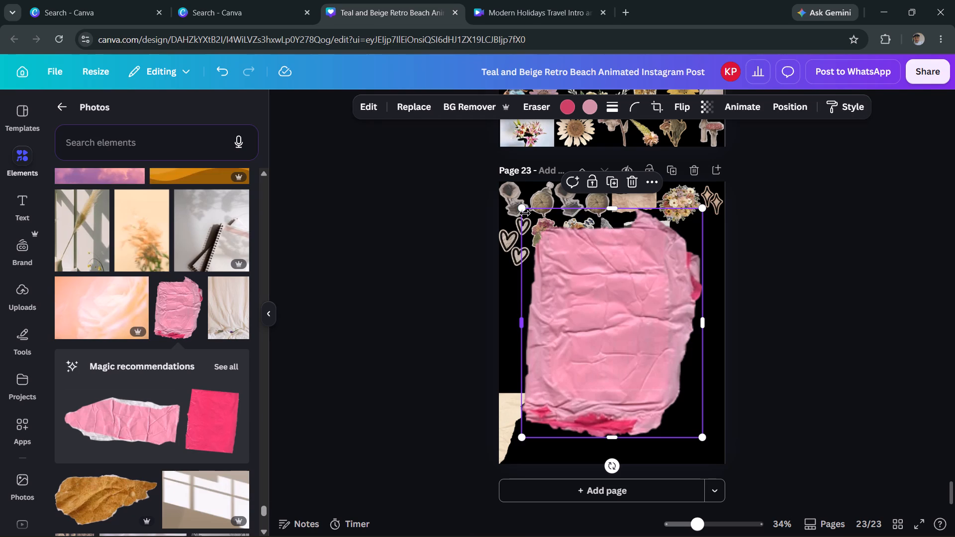
{"action": "left_click", "coordinate": [525, 213]}
{"action": "left_click_drag", "start_coordinate": [524, 208], "coordinate": [638, 353]}
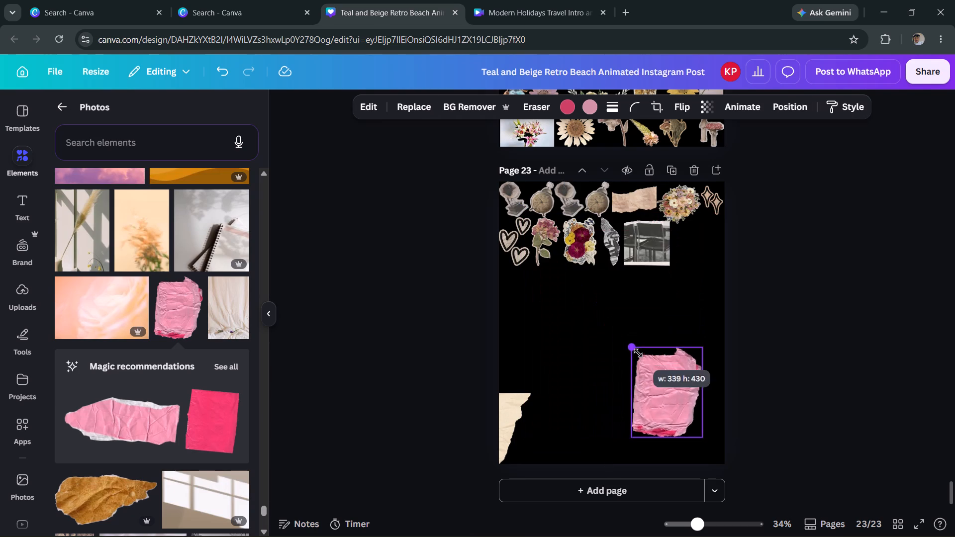
{"action": "left_click_drag", "start_coordinate": [638, 353], "coordinate": [661, 384]}
{"action": "left_click_drag", "start_coordinate": [674, 414], "coordinate": [697, 293]}
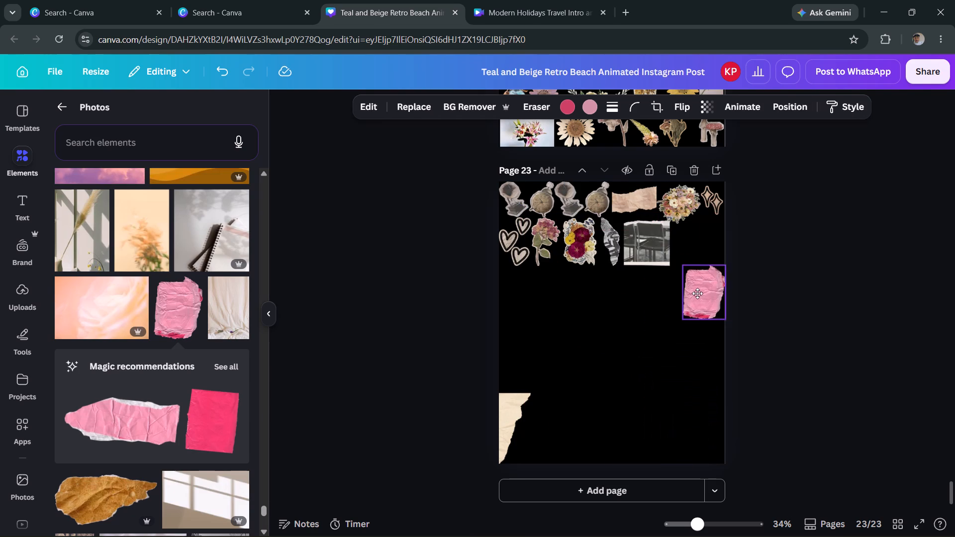
{"action": "left_click_drag", "start_coordinate": [697, 293], "coordinate": [690, 247]}
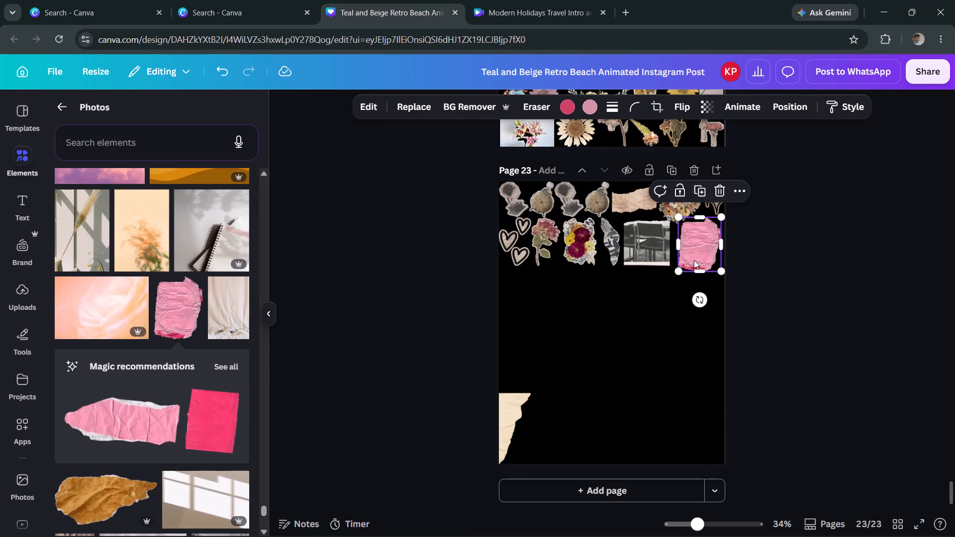
{"action": "left_click", "coordinate": [718, 269]}
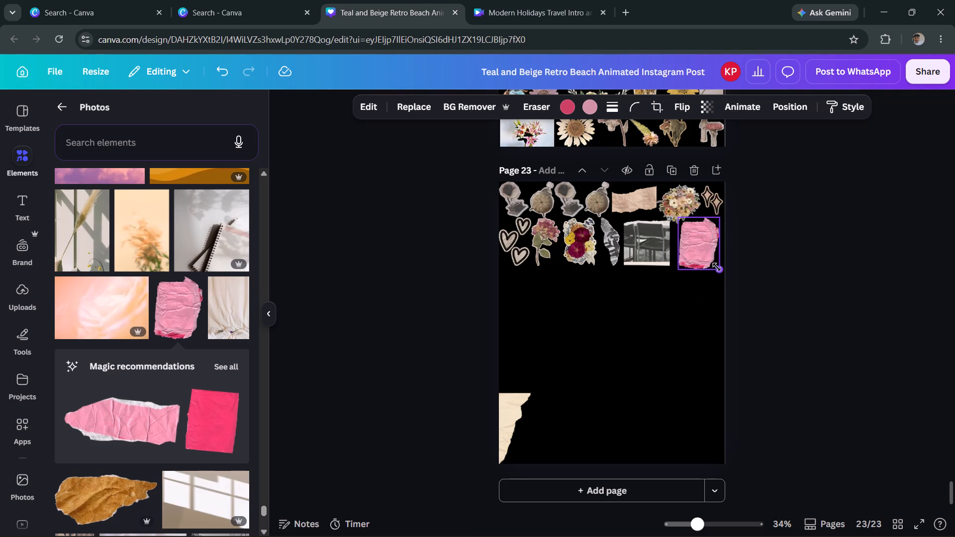
{"action": "left_click", "coordinate": [416, 314]}
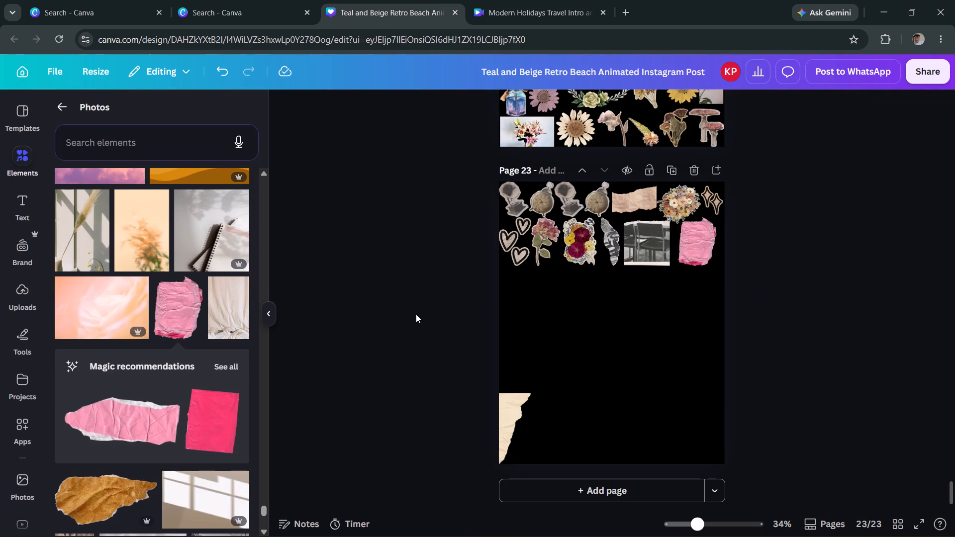
Add the golden-brown torn paper piece, shrink it, and place it at the page's left edge to start a third row.
{"action": "scroll", "coordinate": [138, 405], "scroll_direction": "down", "scroll_amount": 3}
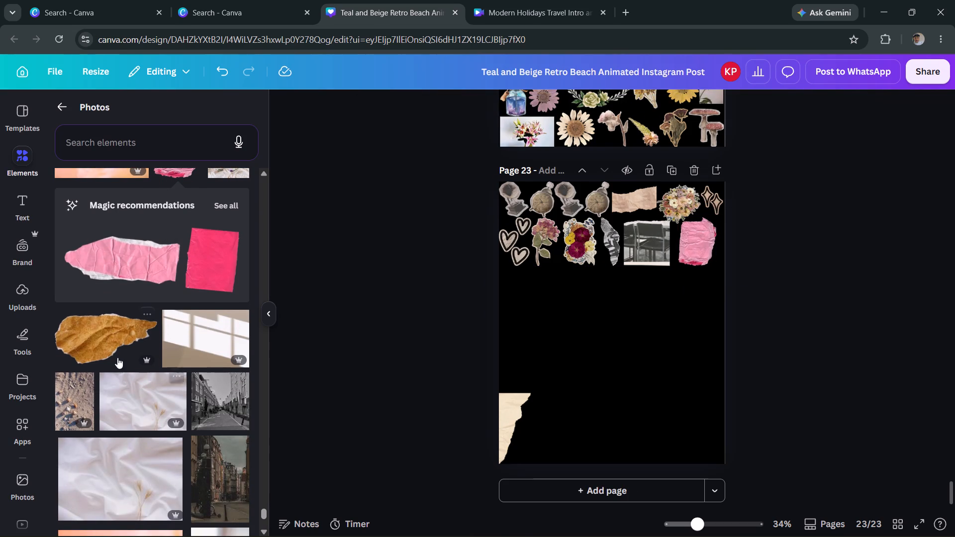
{"action": "left_click", "coordinate": [112, 353]}
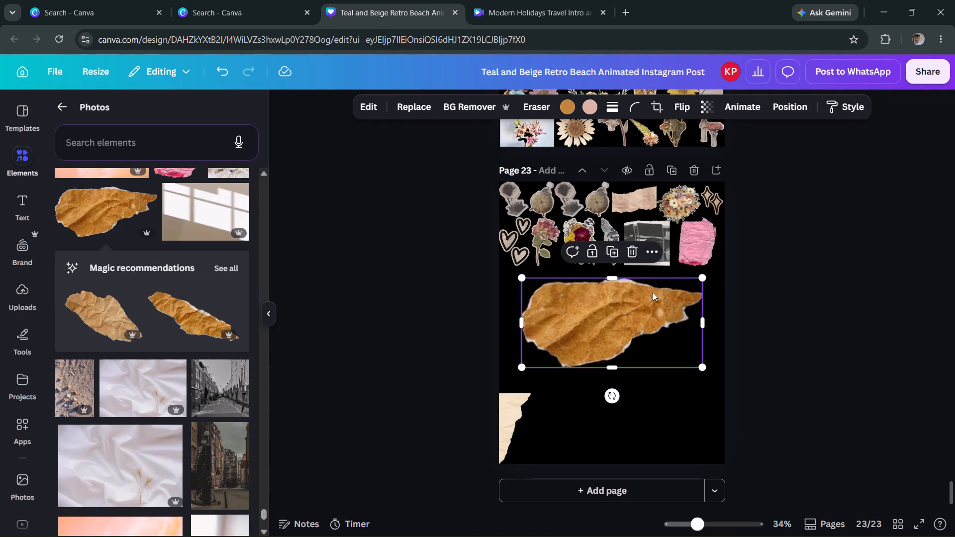
{"action": "left_click_drag", "start_coordinate": [703, 276], "coordinate": [597, 321]}
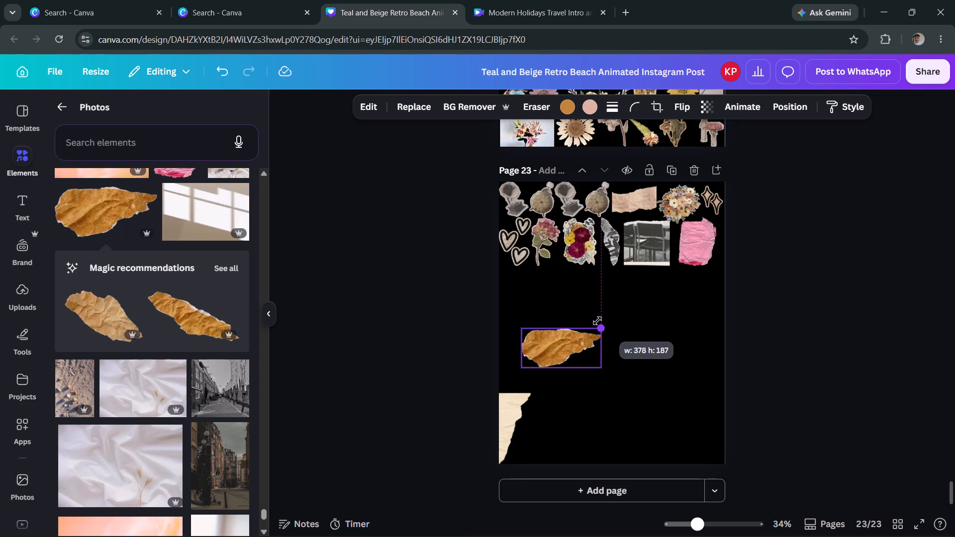
{"action": "left_click_drag", "start_coordinate": [597, 321], "coordinate": [576, 330]}
{"action": "left_click_drag", "start_coordinate": [553, 358], "coordinate": [546, 326]}
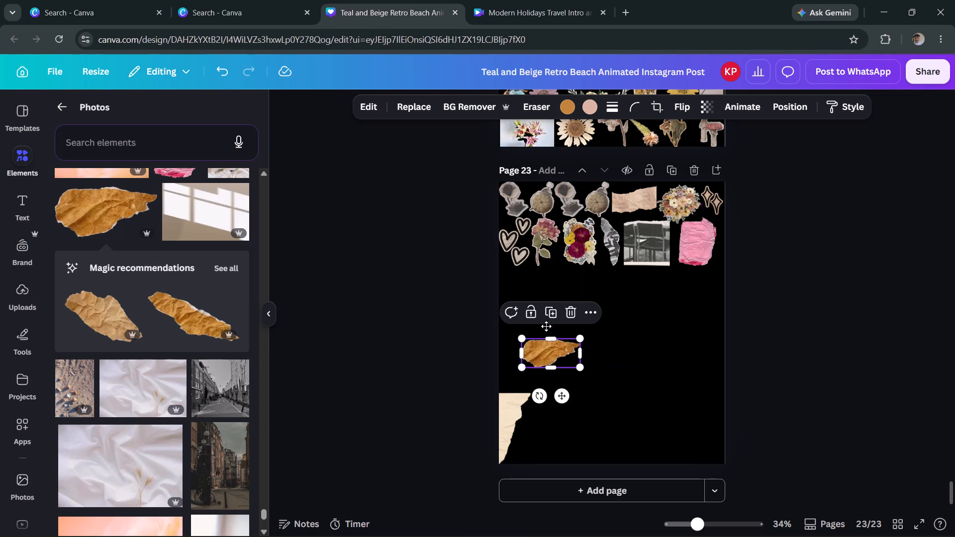
{"action": "left_click_drag", "start_coordinate": [546, 326], "coordinate": [531, 289]}
{"action": "left_click", "coordinate": [420, 296]}
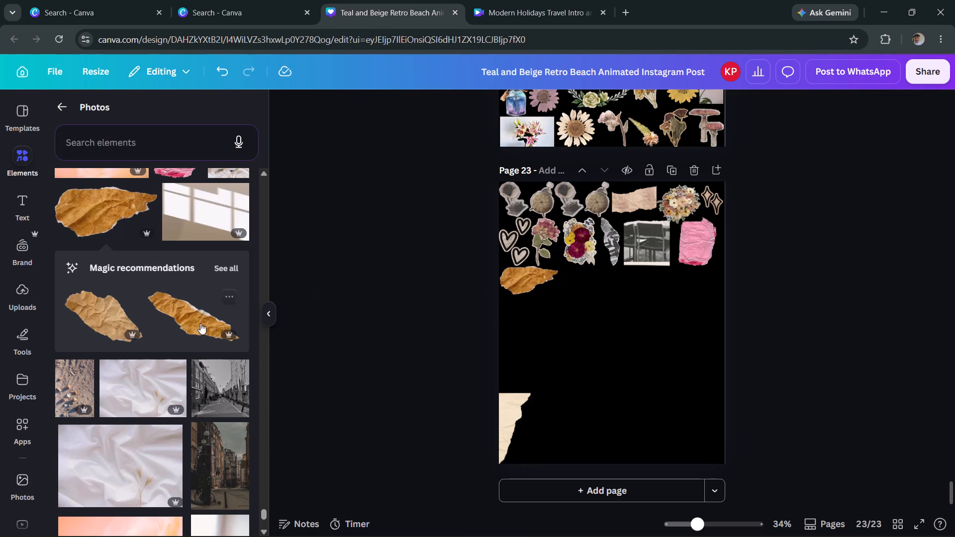
Add the recommended long diagonal brown torn paper, shrink it, and place it beside the first brown piece in the third row.
{"action": "left_click", "coordinate": [198, 323]}
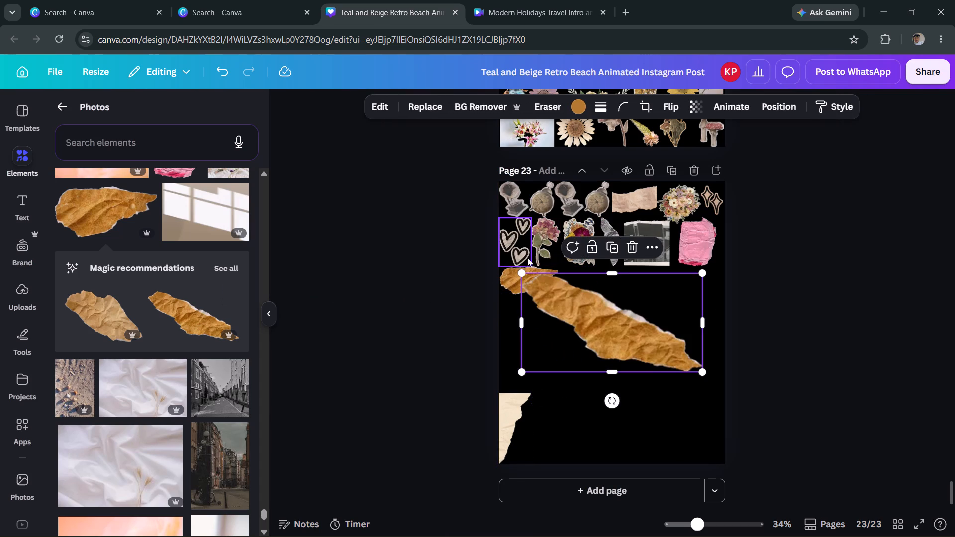
{"action": "left_click_drag", "start_coordinate": [523, 269], "coordinate": [677, 328]}
{"action": "left_click_drag", "start_coordinate": [667, 352], "coordinate": [647, 347]}
{"action": "left_click_drag", "start_coordinate": [669, 353], "coordinate": [588, 288]}
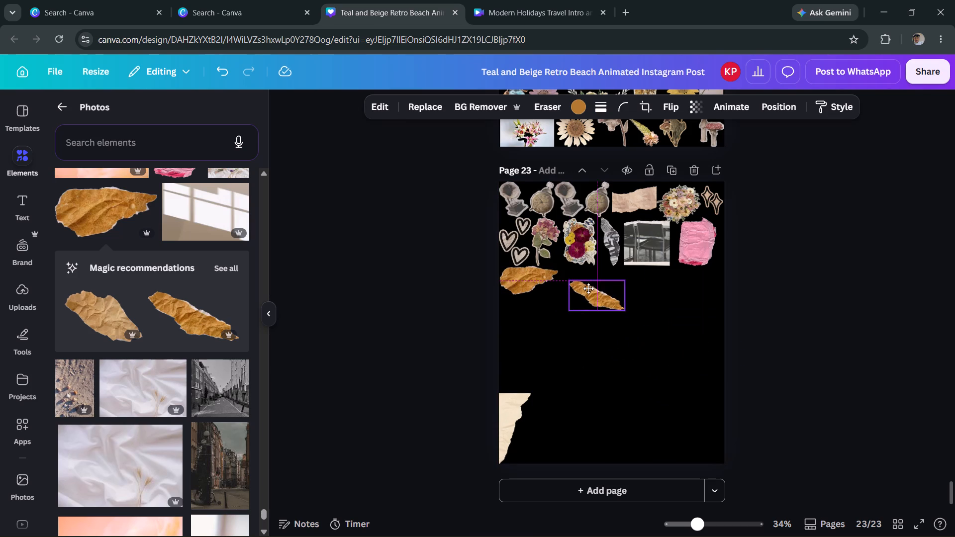
{"action": "left_click_drag", "start_coordinate": [588, 288], "coordinate": [581, 281]}
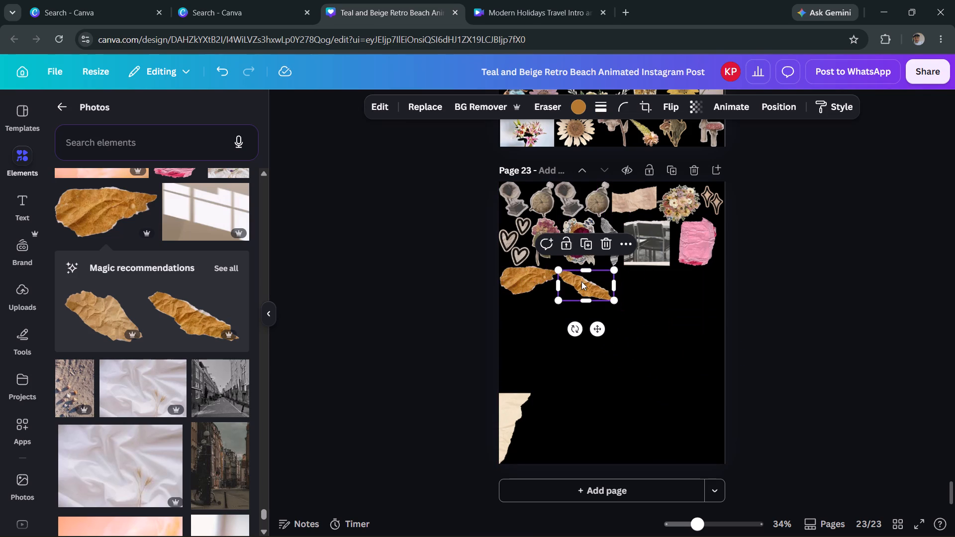
{"action": "left_click", "coordinate": [454, 305]}
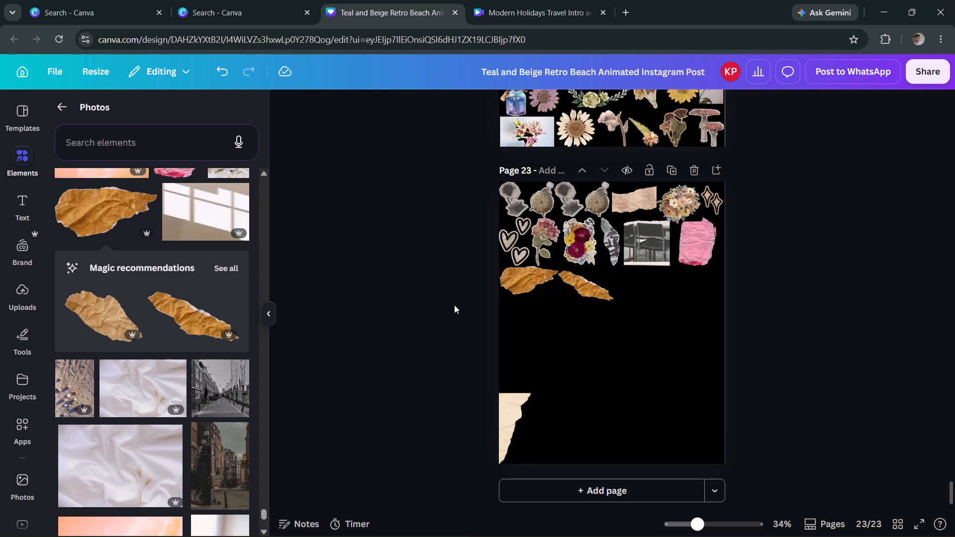
Add the golden-brown torn paper piece again from further down the library and place it third in the third row.
{"action": "scroll", "coordinate": [183, 363], "scroll_direction": "down", "scroll_amount": 4}
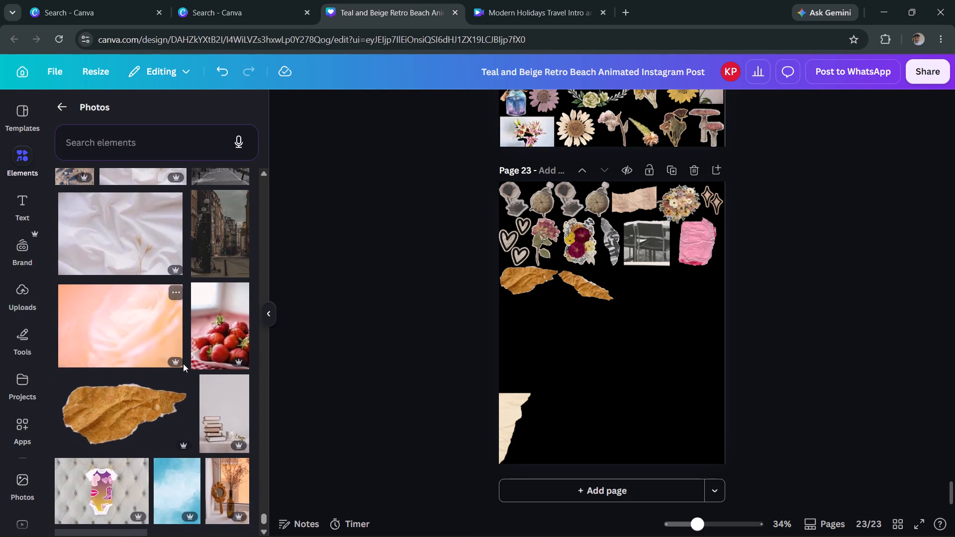
{"action": "left_click", "coordinate": [121, 406]}
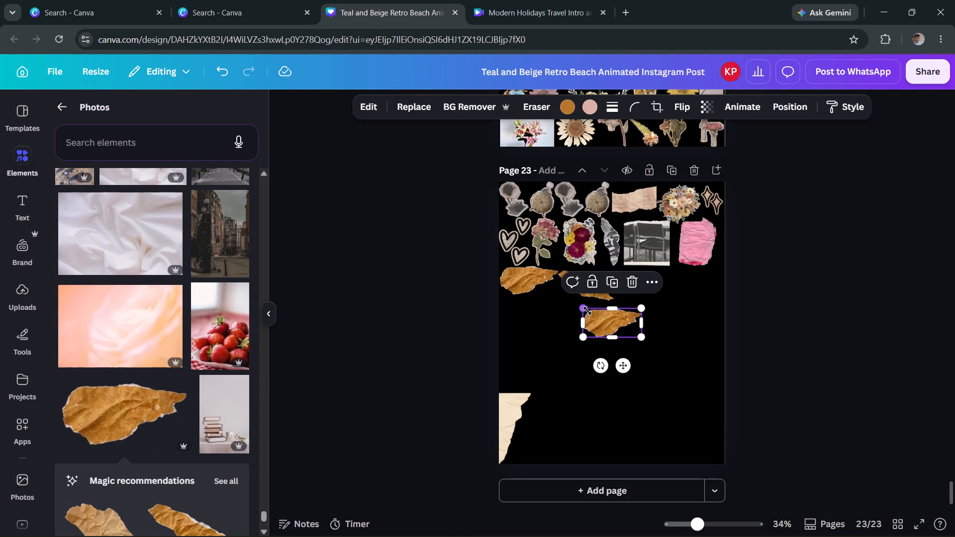
{"action": "left_click_drag", "start_coordinate": [605, 328], "coordinate": [630, 293]}
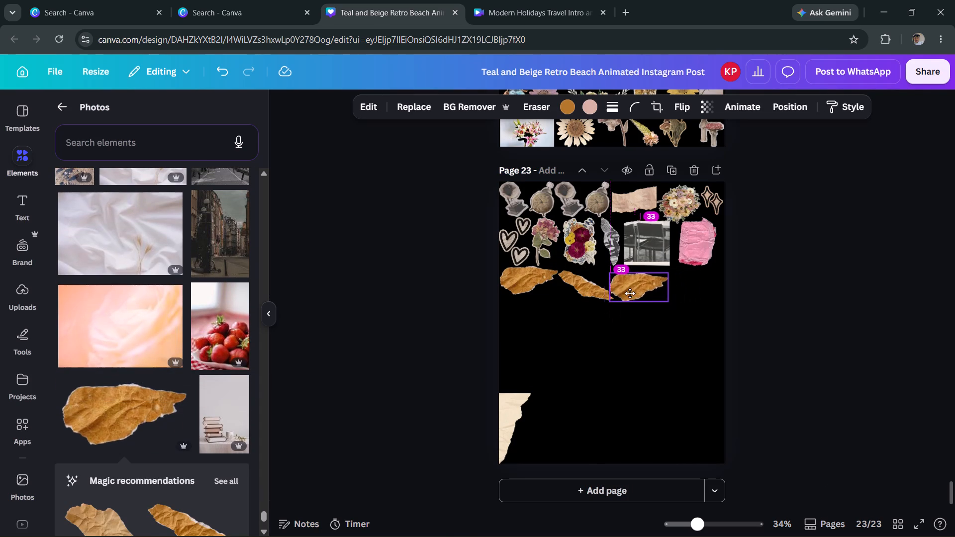
{"action": "left_click_drag", "start_coordinate": [630, 293], "coordinate": [631, 291]}
{"action": "left_click", "coordinate": [430, 318]}
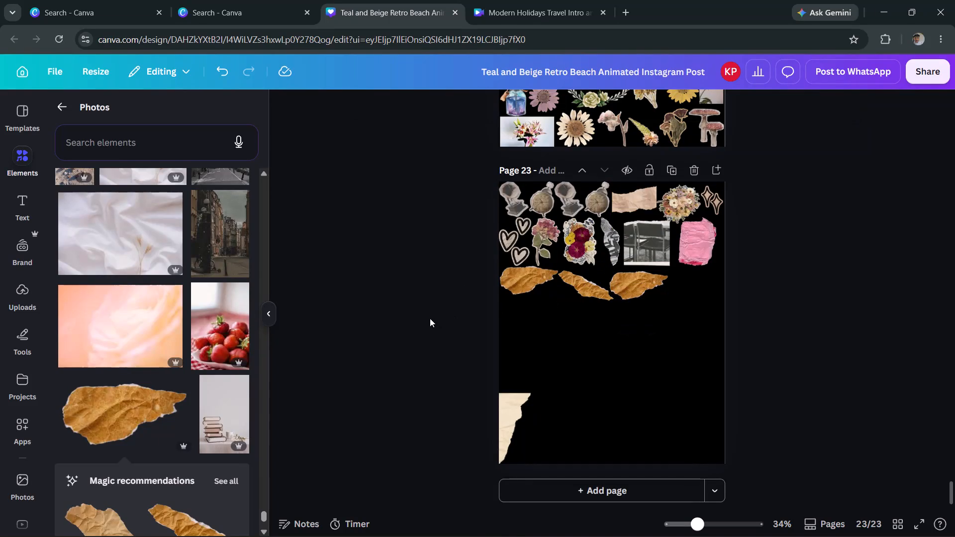
Add the black curved arrow sticker, shrink it to about 190 wide, and place it beside the last brown paper in the third row.
{"action": "scroll", "coordinate": [166, 339], "scroll_direction": "down", "scroll_amount": 3}
{"action": "left_click_drag", "start_coordinate": [166, 339], "coordinate": [170, 287]}
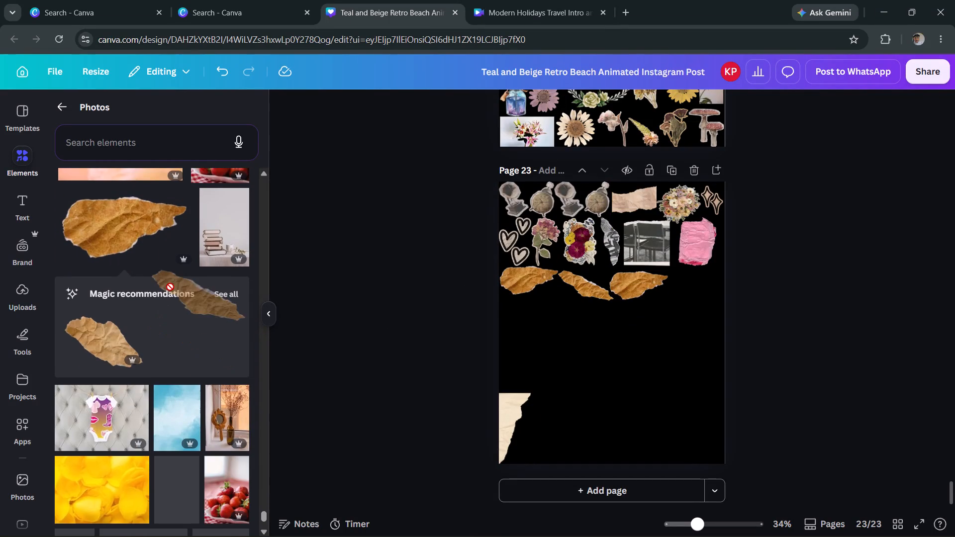
{"action": "left_click_drag", "start_coordinate": [170, 287], "coordinate": [163, 329]}
{"action": "scroll", "coordinate": [163, 329], "scroll_direction": "down", "scroll_amount": 2}
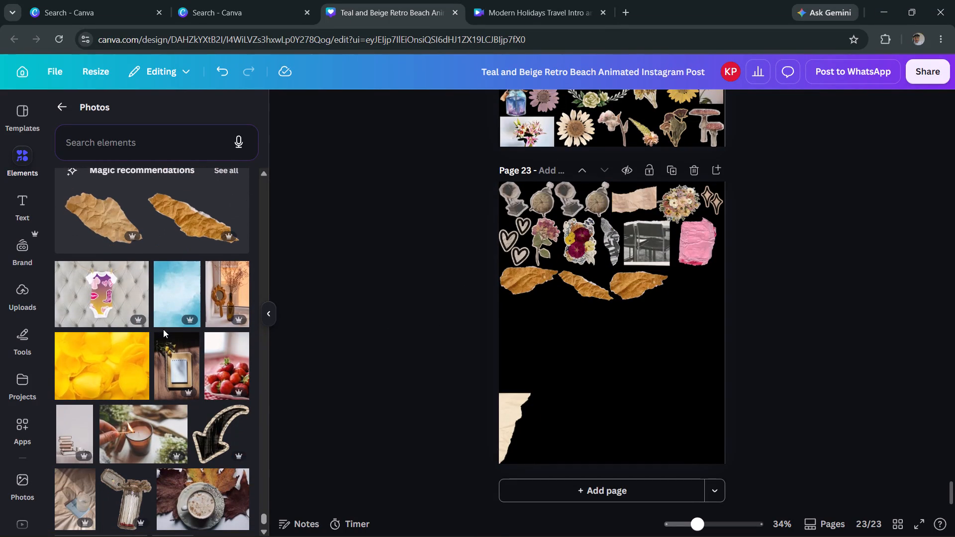
{"action": "left_click", "coordinate": [225, 414]}
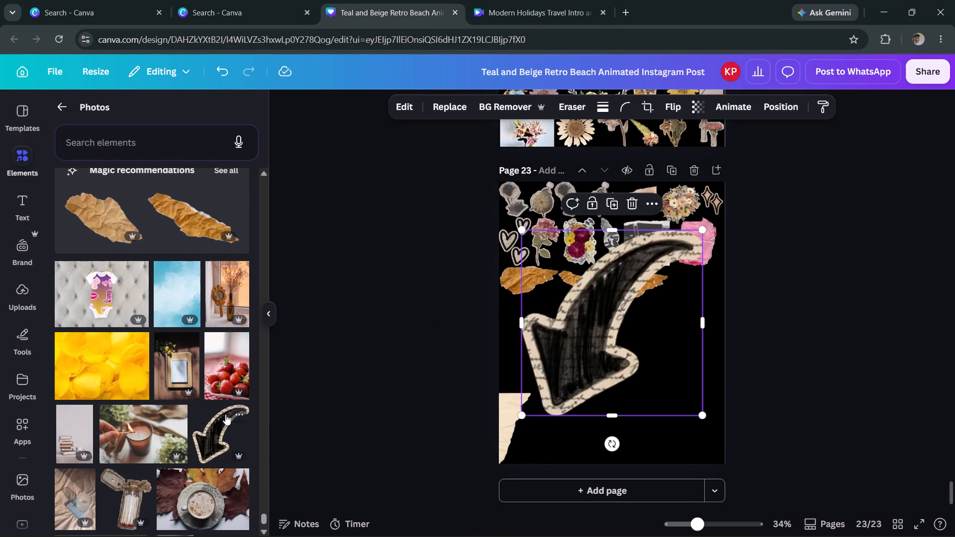
{"action": "left_click_drag", "start_coordinate": [522, 413], "coordinate": [641, 324]}
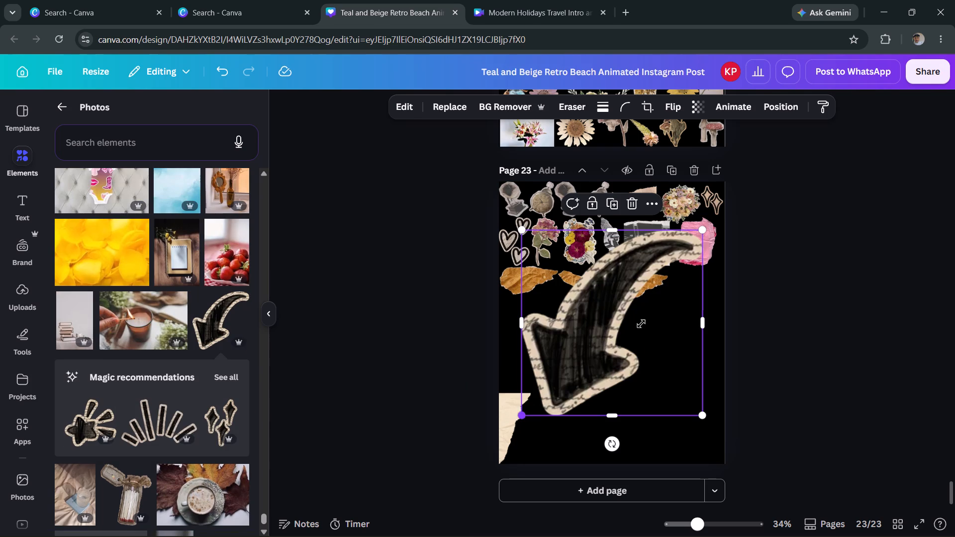
{"action": "left_click_drag", "start_coordinate": [641, 324], "coordinate": [673, 288]}
{"action": "left_click_drag", "start_coordinate": [678, 246], "coordinate": [694, 280]}
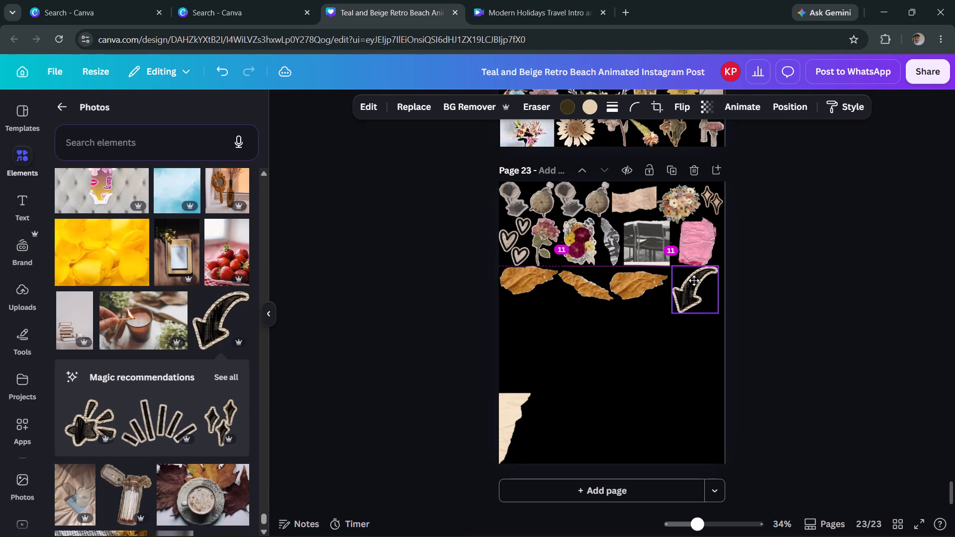
{"action": "left_click_drag", "start_coordinate": [694, 280], "coordinate": [694, 281]}
{"action": "left_click_drag", "start_coordinate": [674, 309], "coordinate": [678, 300]}
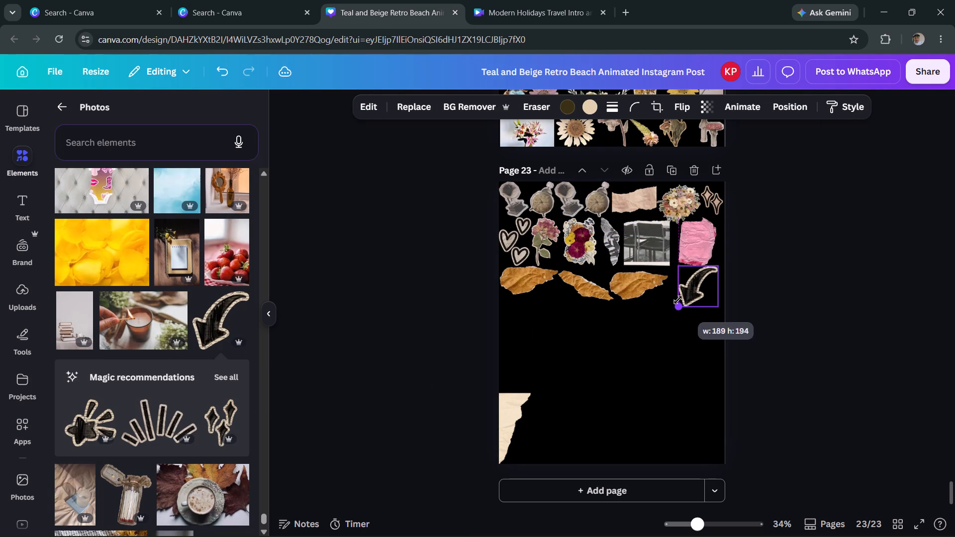
{"action": "left_click_drag", "start_coordinate": [678, 300], "coordinate": [679, 299]}
{"action": "left_click_drag", "start_coordinate": [694, 288], "coordinate": [680, 289]}
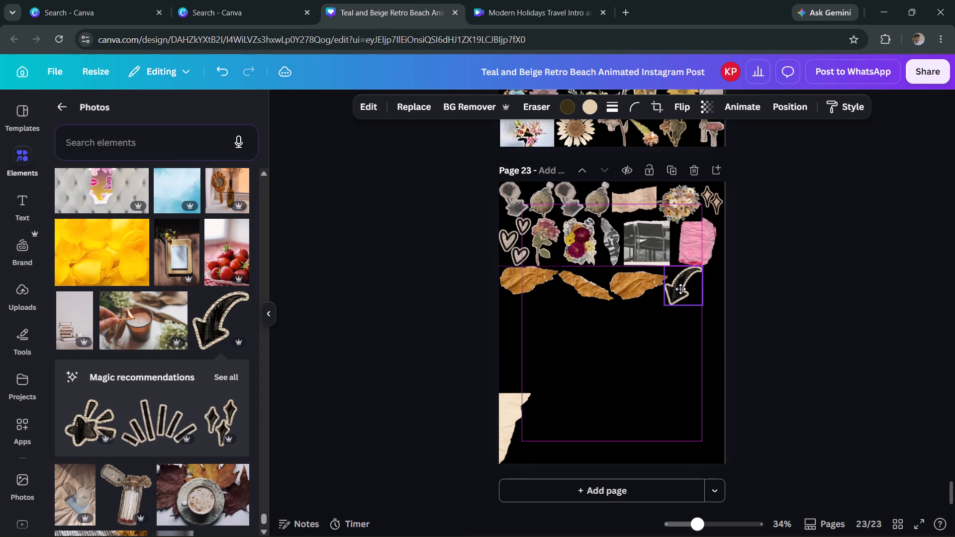
{"action": "left_click_drag", "start_coordinate": [680, 289], "coordinate": [684, 288]}
{"action": "left_click", "coordinate": [483, 305]}
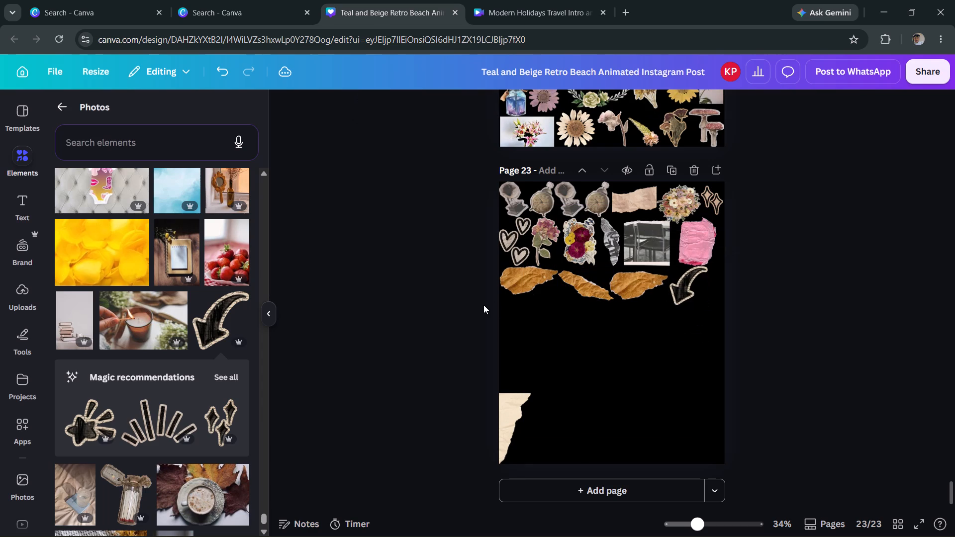
Add the recommended black star-burst sticker, shrink it, and place it at the page's left edge to start a fourth row.
{"action": "scroll", "coordinate": [191, 412], "scroll_direction": "down", "scroll_amount": 1}
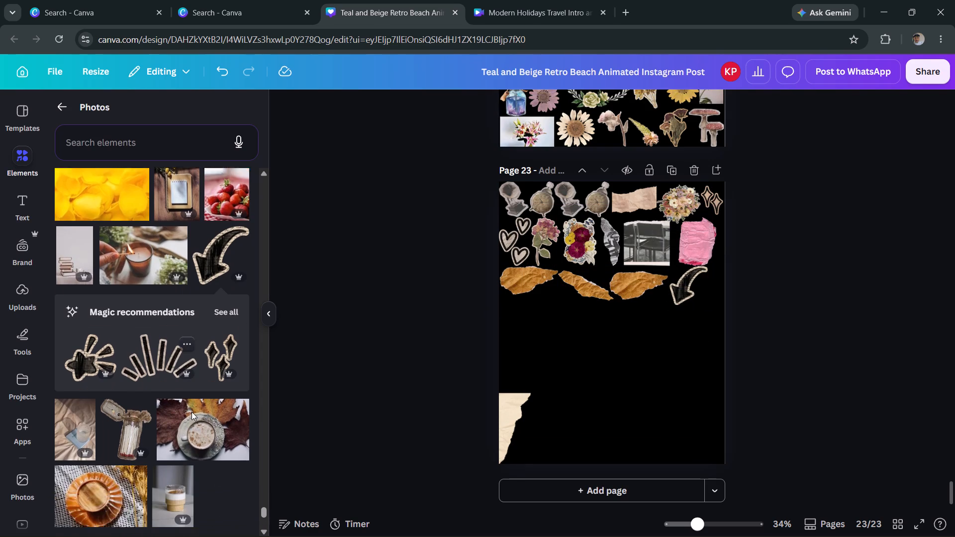
{"action": "scroll", "coordinate": [191, 412], "scroll_direction": "down", "scroll_amount": 1}
{"action": "left_click", "coordinate": [72, 340]}
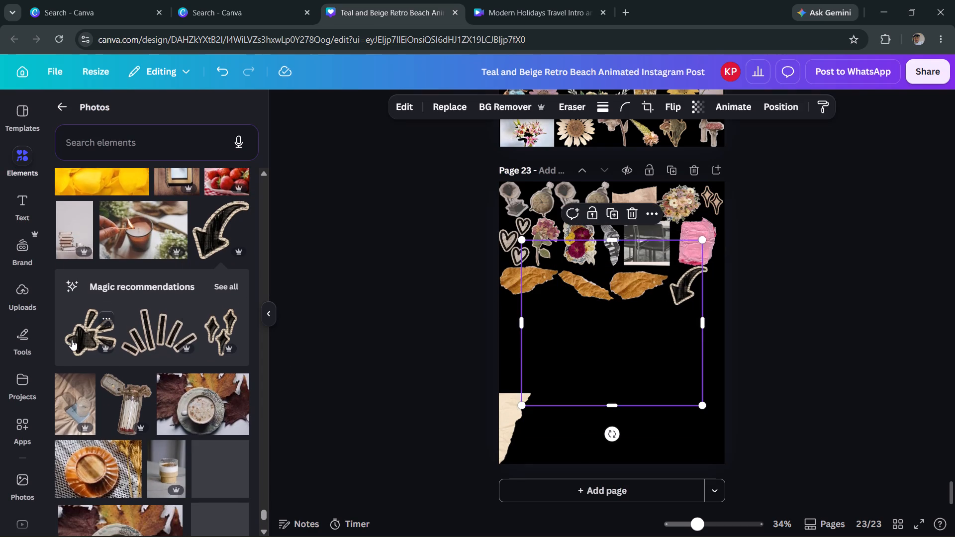
{"action": "left_click_drag", "start_coordinate": [700, 243], "coordinate": [564, 354]}
{"action": "left_click_drag", "start_coordinate": [547, 391], "coordinate": [524, 326]}
{"action": "left_click_drag", "start_coordinate": [550, 340], "coordinate": [542, 335]}
{"action": "left_click", "coordinate": [452, 320]}
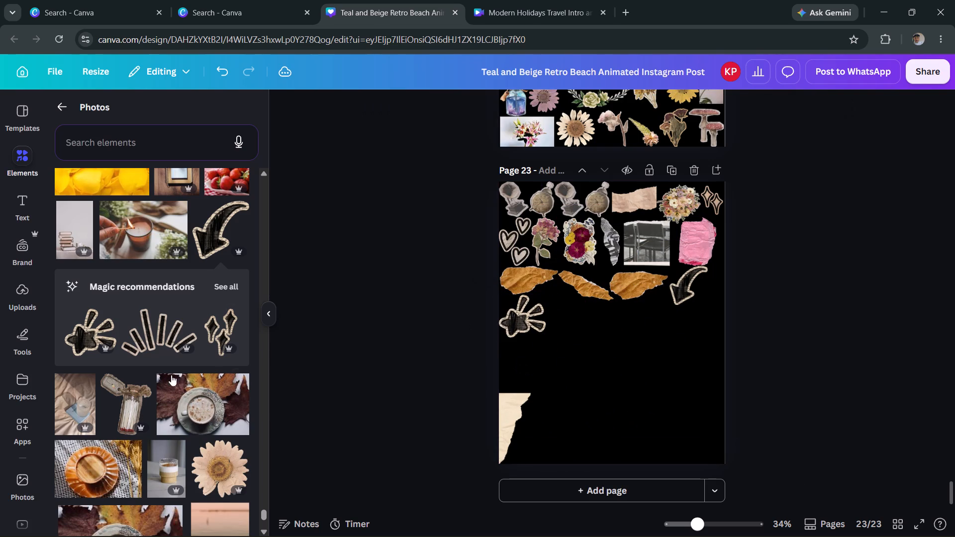
Add the recommended black radiating-lines sticker, shrink it, and place it beside the star-burst in the fourth row.
{"action": "left_click", "coordinate": [155, 342]}
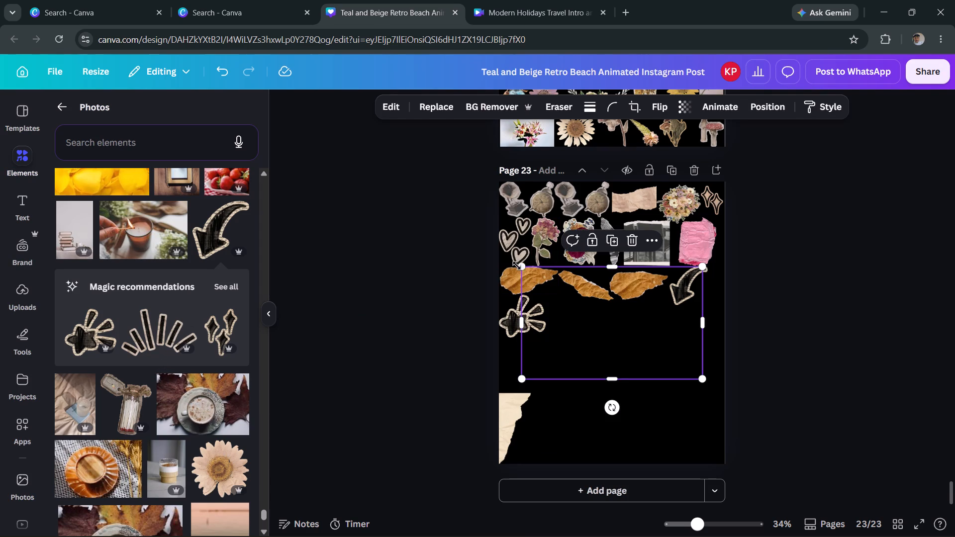
{"action": "left_click_drag", "start_coordinate": [519, 265], "coordinate": [634, 350]}
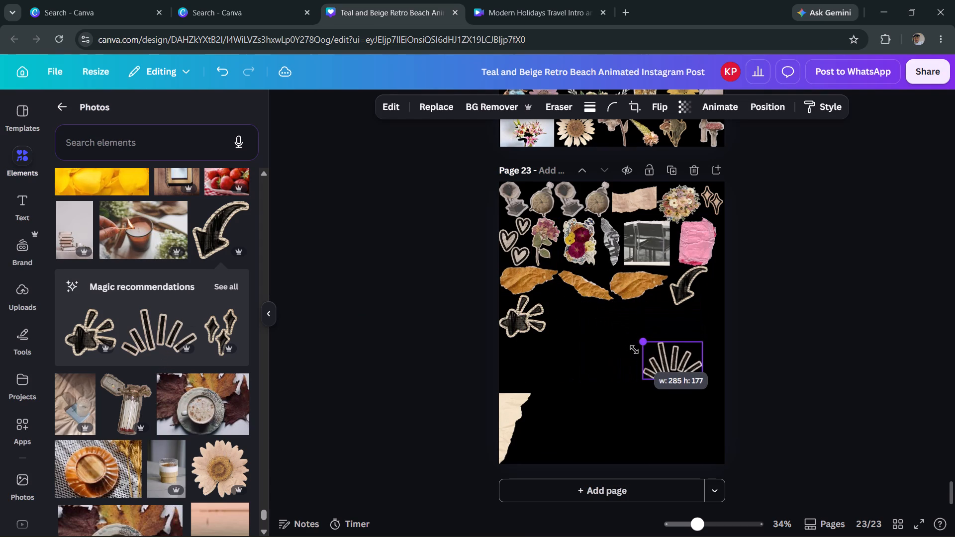
{"action": "left_click_drag", "start_coordinate": [634, 350], "coordinate": [640, 352]}
{"action": "left_click_drag", "start_coordinate": [667, 360], "coordinate": [606, 332]}
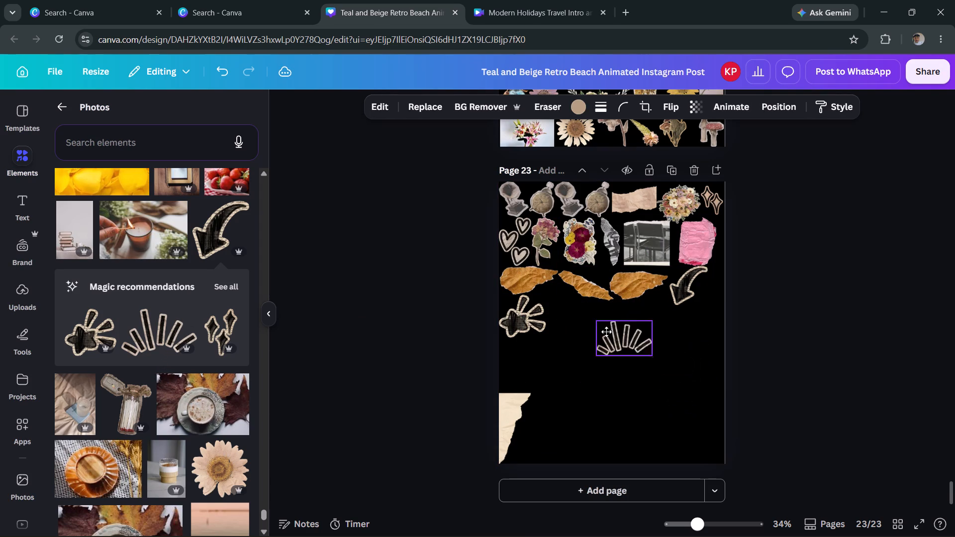
{"action": "left_click_drag", "start_coordinate": [606, 332], "coordinate": [566, 317]}
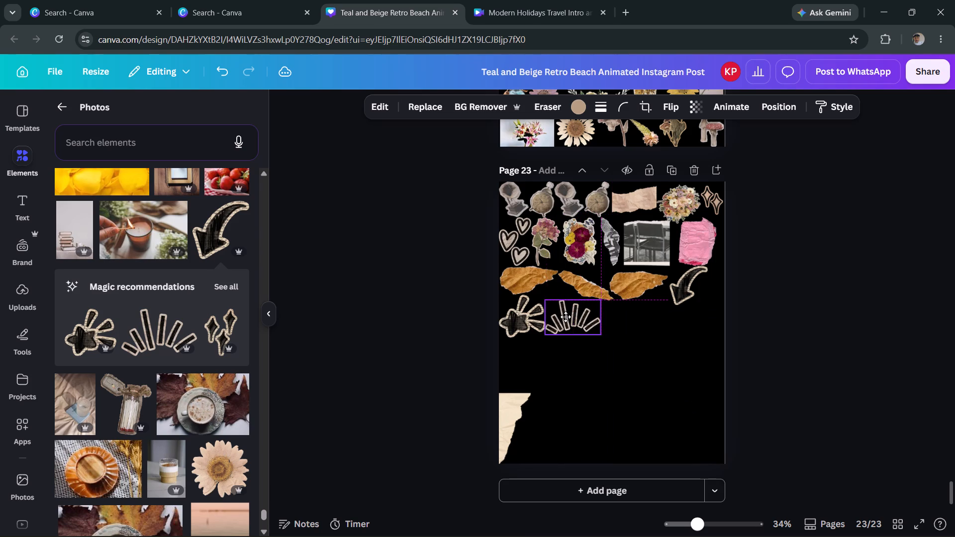
{"action": "left_click_drag", "start_coordinate": [566, 317], "coordinate": [566, 318]}
{"action": "left_click", "coordinate": [403, 325]}
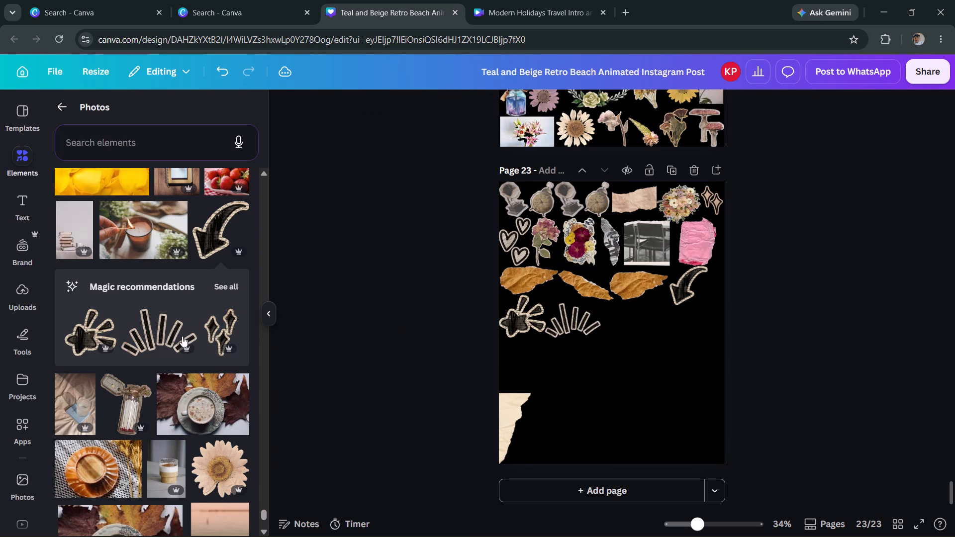
Add the cutout of the tagged matchstick bottle, shrink it, and place it third in the fourth row.
{"action": "scroll", "coordinate": [162, 394], "scroll_direction": "down", "scroll_amount": 2}
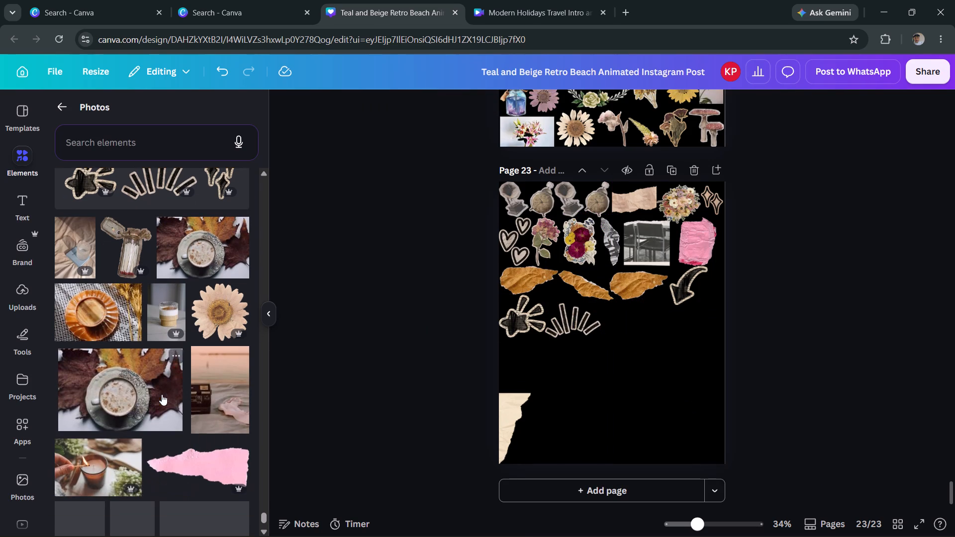
{"action": "left_click", "coordinate": [122, 245]}
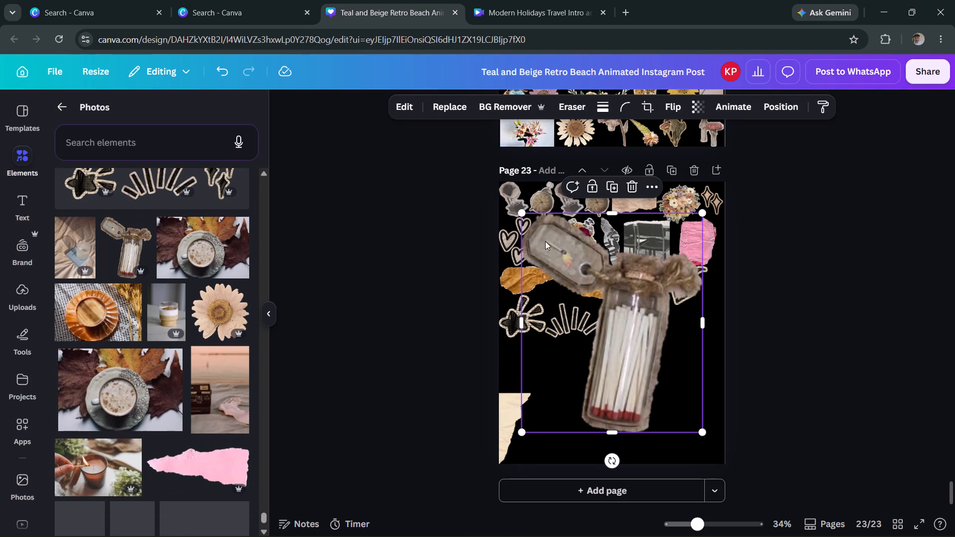
{"action": "left_click_drag", "start_coordinate": [523, 214], "coordinate": [656, 384]}
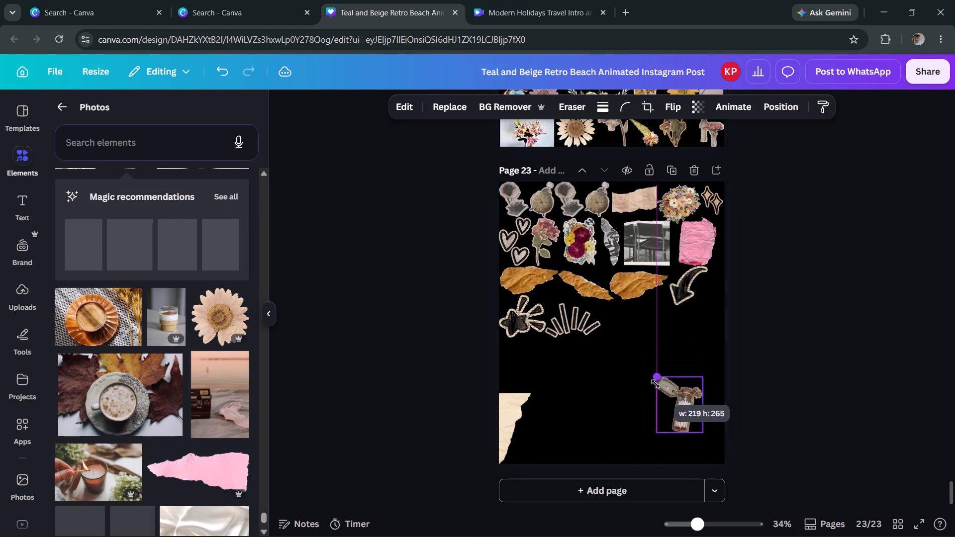
{"action": "left_click_drag", "start_coordinate": [656, 384], "coordinate": [660, 391]}
{"action": "left_click_drag", "start_coordinate": [675, 410], "coordinate": [623, 331]}
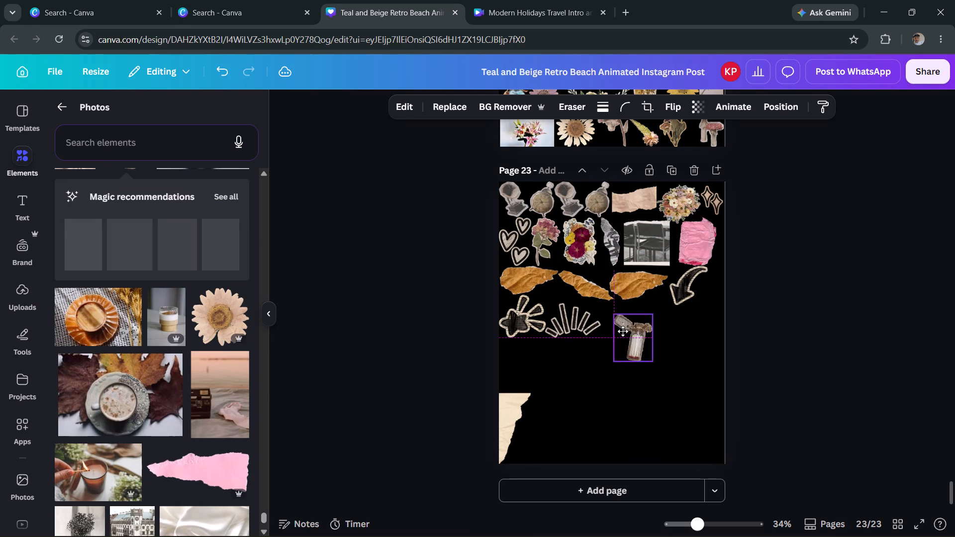
{"action": "left_click_drag", "start_coordinate": [623, 331], "coordinate": [607, 326]}
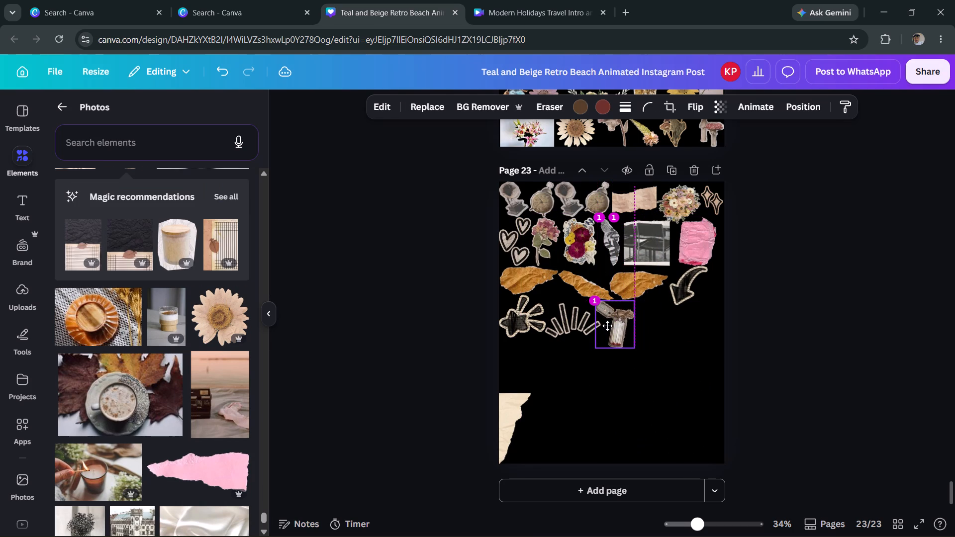
{"action": "left_click_drag", "start_coordinate": [607, 326], "coordinate": [608, 327]}
{"action": "left_click", "coordinate": [379, 326]}
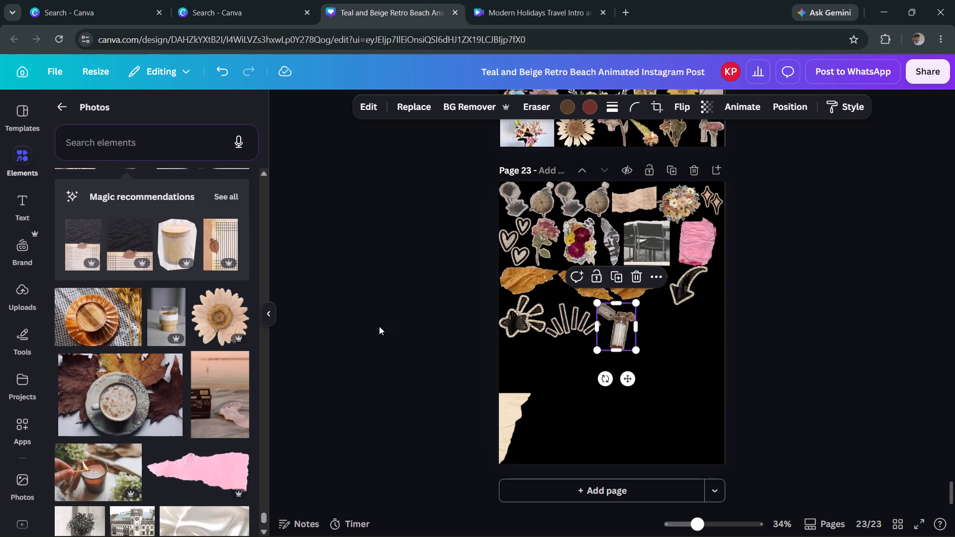
Add the cream pressed daisy cutout, shrink it, and place it beside the matchstick bottle in the fourth row.
{"action": "left_click", "coordinate": [205, 312]}
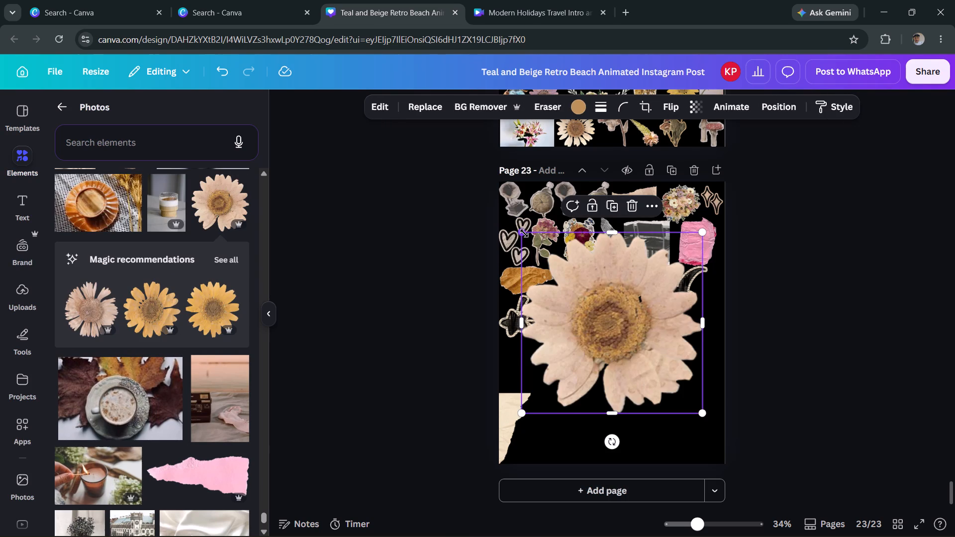
{"action": "left_click_drag", "start_coordinate": [524, 233], "coordinate": [681, 360]}
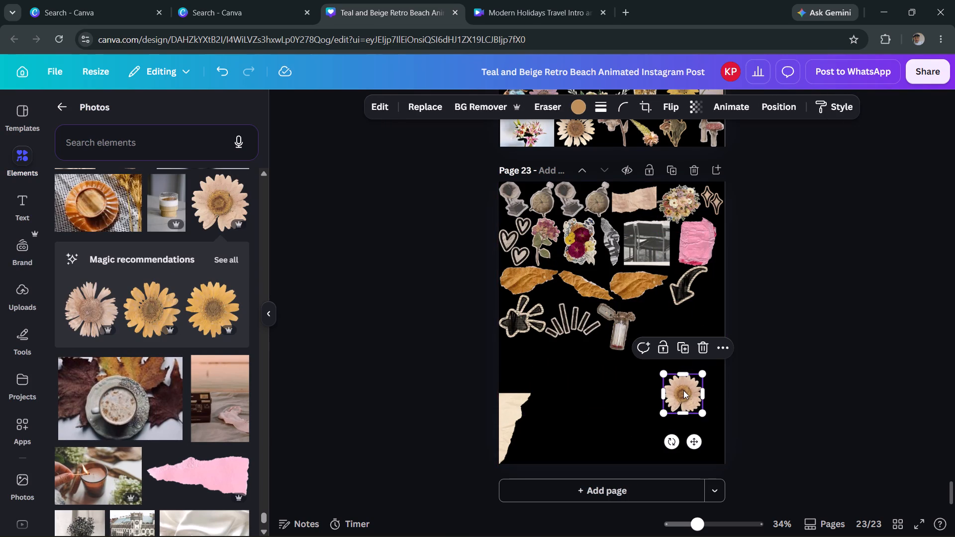
{"action": "left_click_drag", "start_coordinate": [683, 390], "coordinate": [657, 317]}
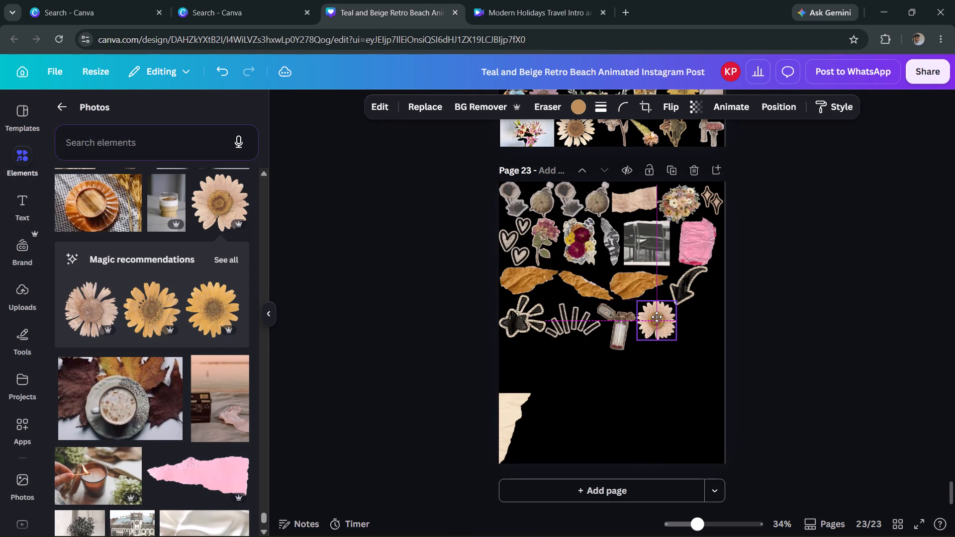
{"action": "left_click_drag", "start_coordinate": [657, 317], "coordinate": [657, 313]}
{"action": "left_click", "coordinate": [365, 321]}
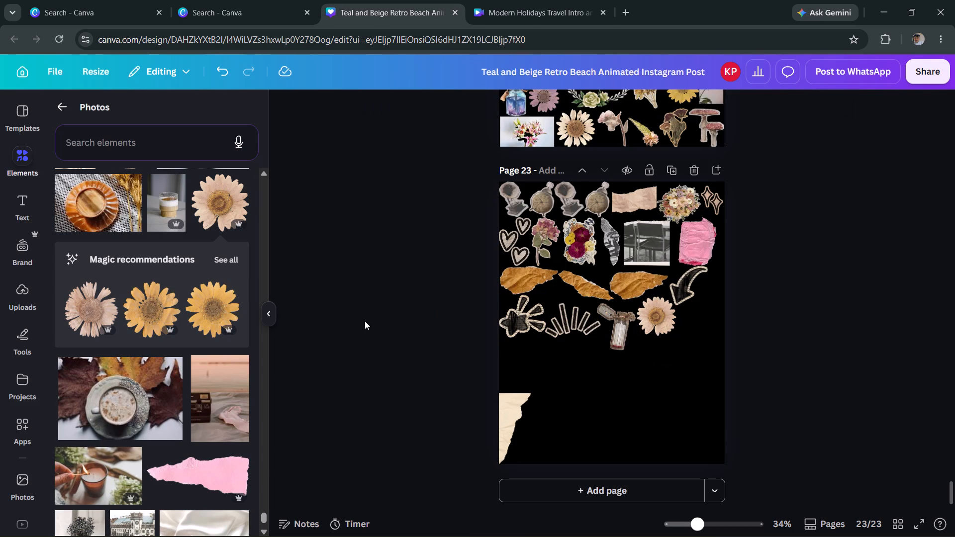
Add the middle recommended yellow daisy, shrink it, and place it at the right end of the fourth row.
{"action": "left_click", "coordinate": [138, 316]}
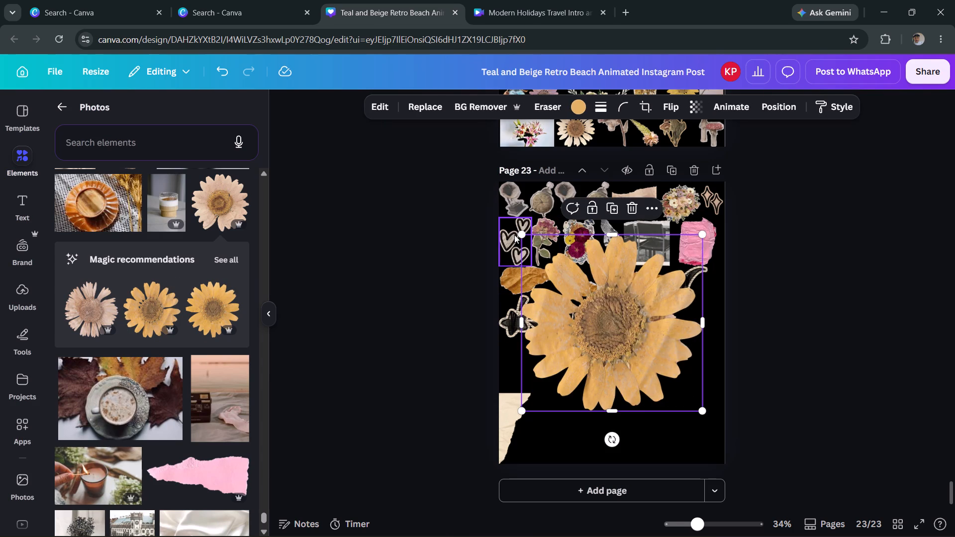
{"action": "left_click_drag", "start_coordinate": [521, 233], "coordinate": [663, 350]}
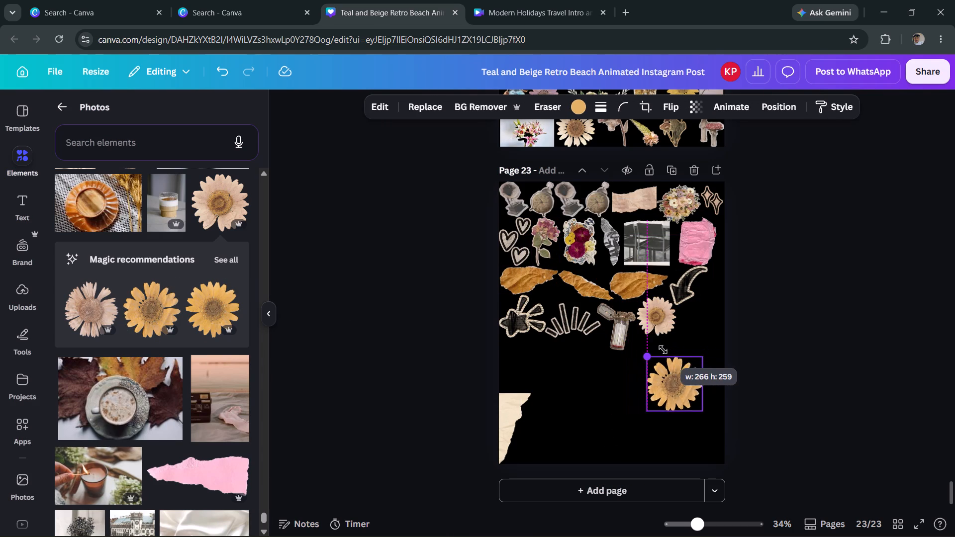
{"action": "left_click_drag", "start_coordinate": [663, 350], "coordinate": [665, 352]}
{"action": "left_click_drag", "start_coordinate": [674, 394], "coordinate": [696, 328]}
{"action": "left_click", "coordinate": [436, 339]}
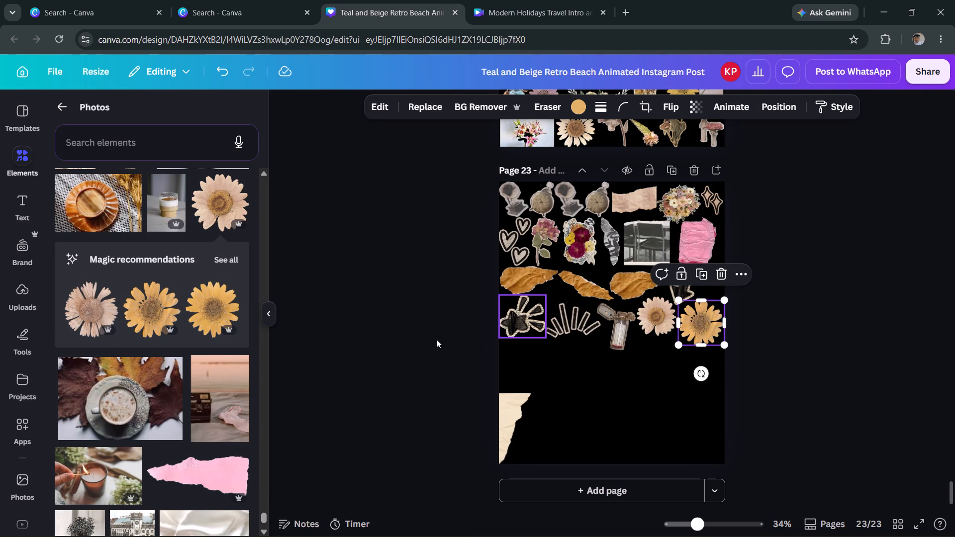
Add the tapered pink torn paper piece, shrink it, and place it under the yellow daisy at the page's right edge.
{"action": "scroll", "coordinate": [121, 400], "scroll_direction": "down", "scroll_amount": 3}
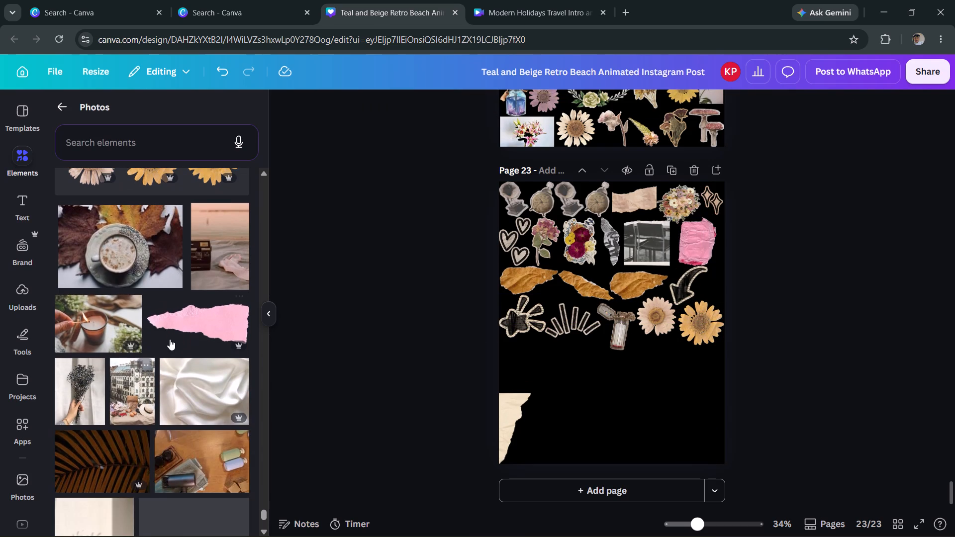
{"action": "left_click", "coordinate": [172, 334]}
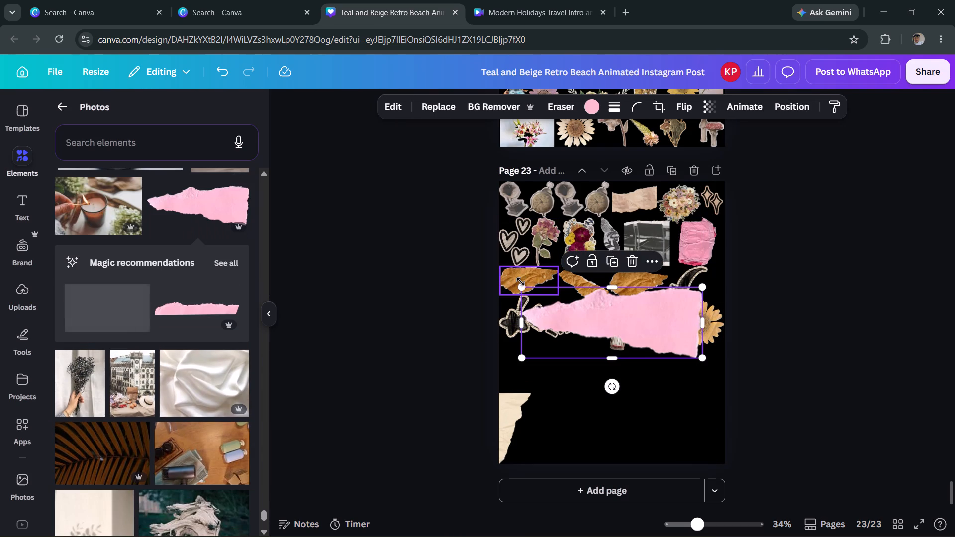
{"action": "left_click_drag", "start_coordinate": [521, 283], "coordinate": [644, 320]}
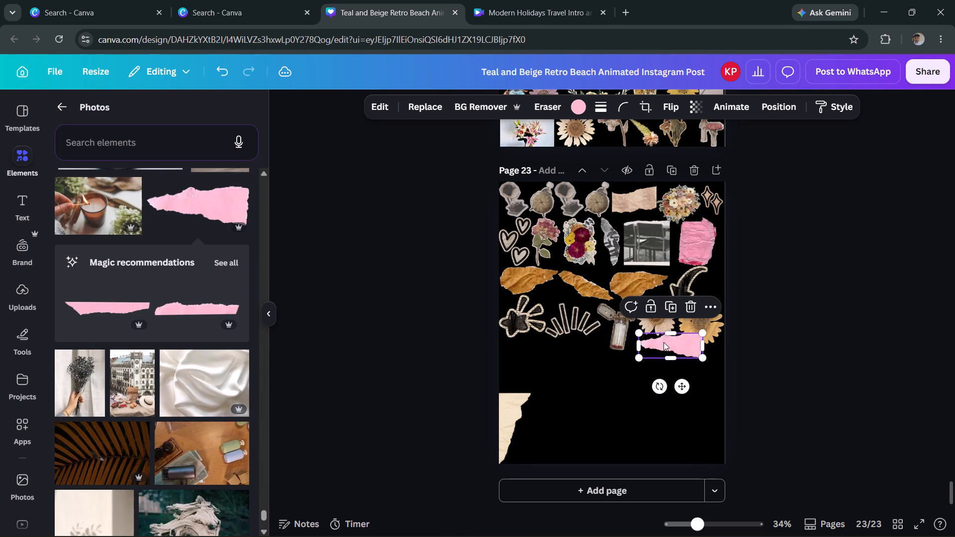
{"action": "left_click_drag", "start_coordinate": [664, 342], "coordinate": [683, 353]}
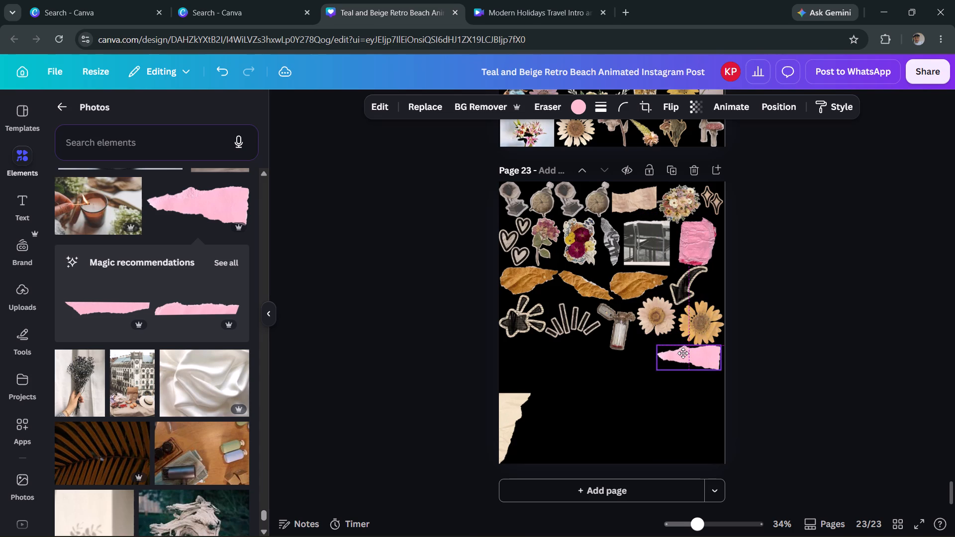
{"action": "left_click_drag", "start_coordinate": [683, 353], "coordinate": [684, 353]}
{"action": "left_click", "coordinate": [441, 349]}
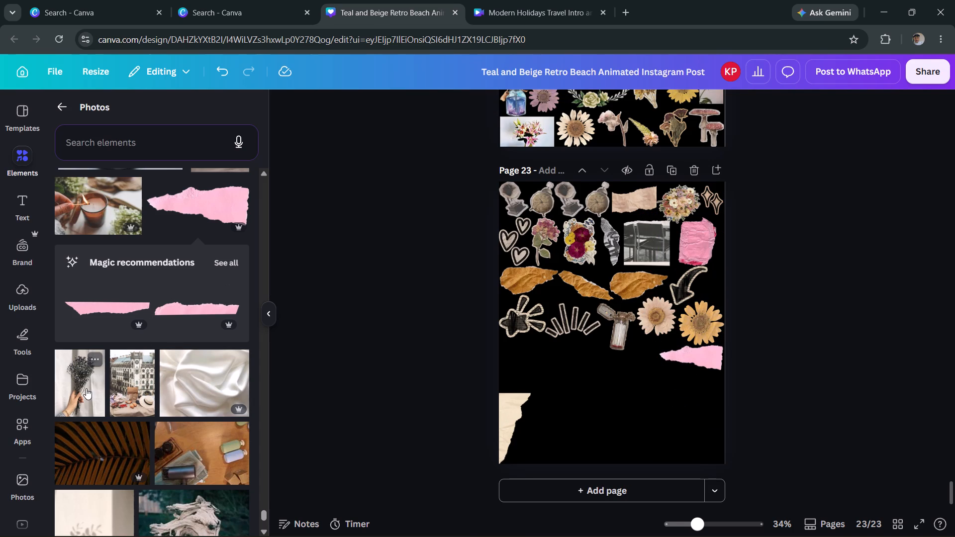
Add the oak leaf on notepad photo, shrink it, and place it on the bottom edge beside the cream torn paper.
{"action": "scroll", "coordinate": [86, 388], "scroll_direction": "down", "scroll_amount": 3}
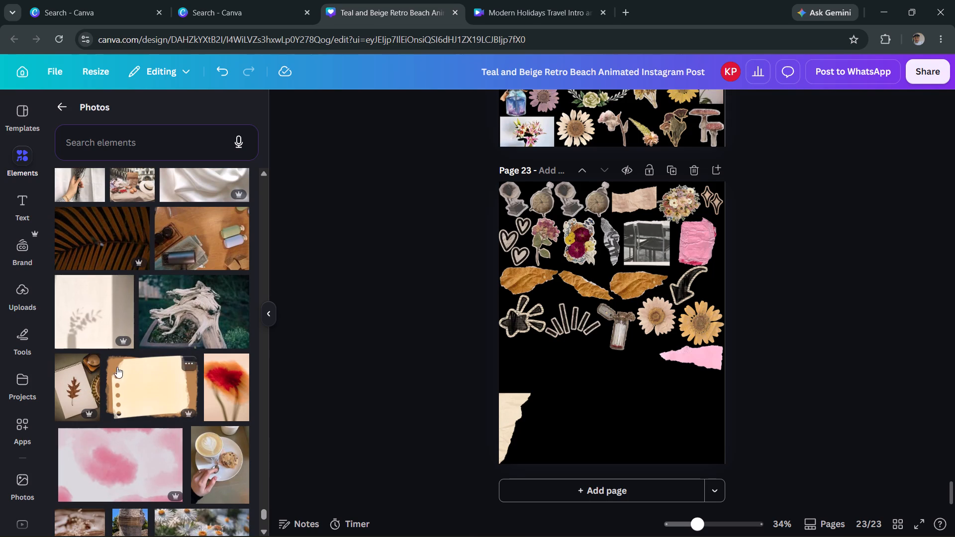
{"action": "left_click", "coordinate": [81, 387]}
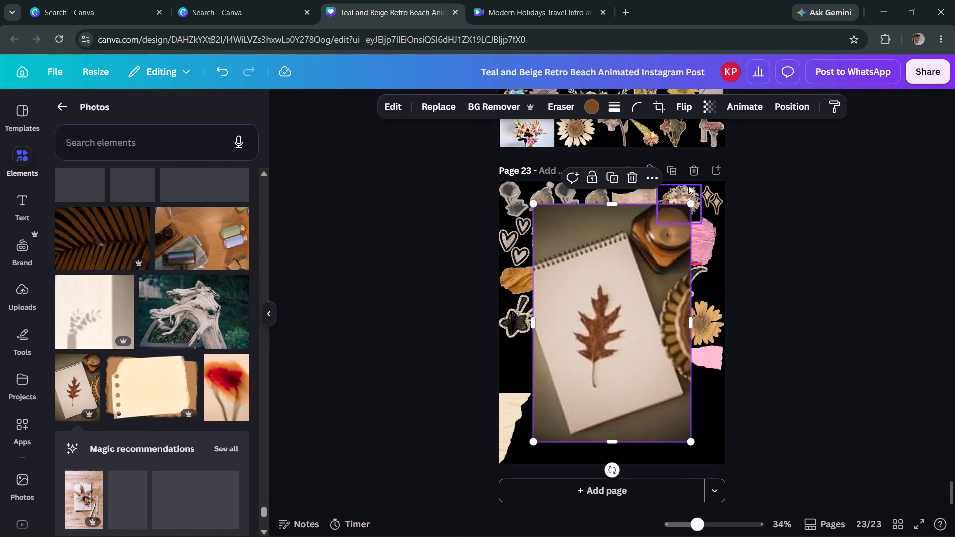
{"action": "left_click_drag", "start_coordinate": [690, 203], "coordinate": [573, 379]}
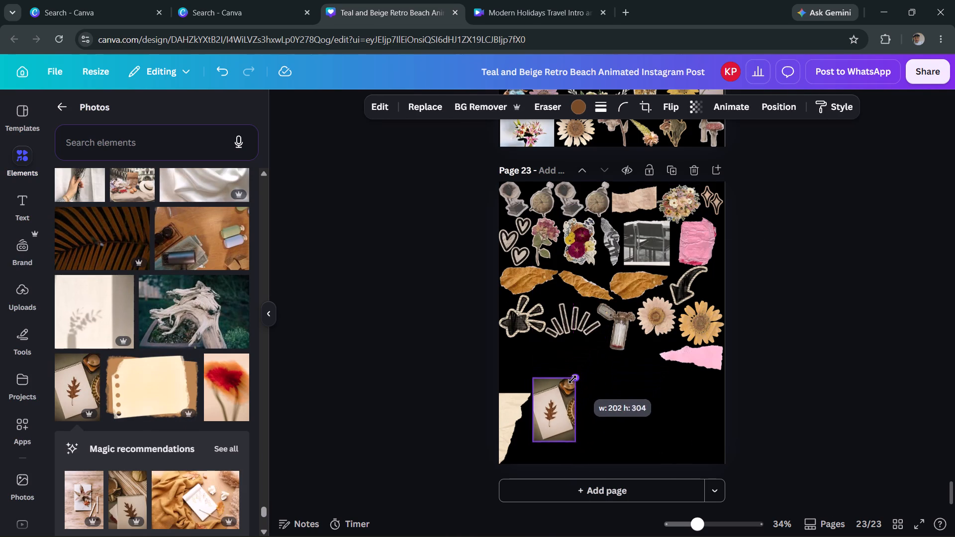
{"action": "left_click_drag", "start_coordinate": [573, 379], "coordinate": [567, 390]}
{"action": "left_click_drag", "start_coordinate": [555, 402], "coordinate": [546, 413]}
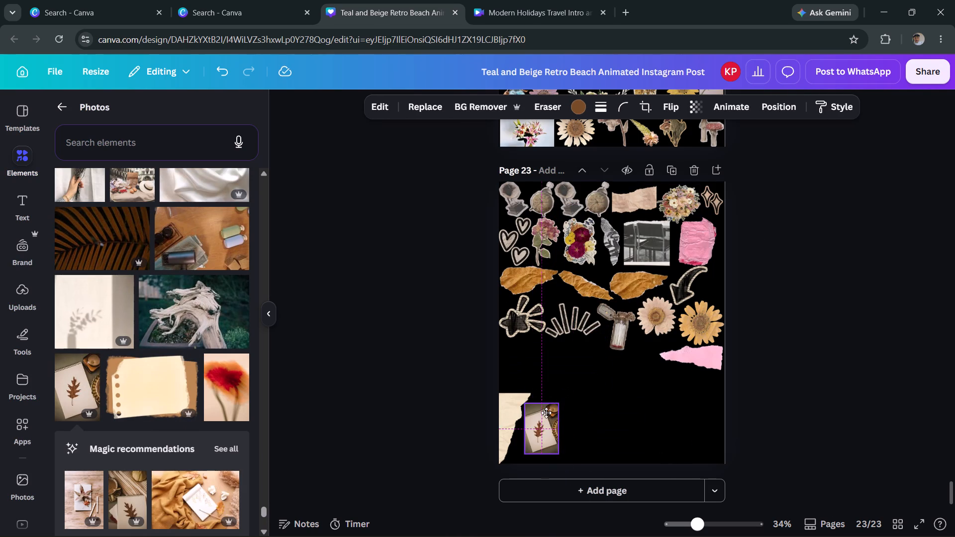
{"action": "left_click_drag", "start_coordinate": [546, 413], "coordinate": [542, 426]}
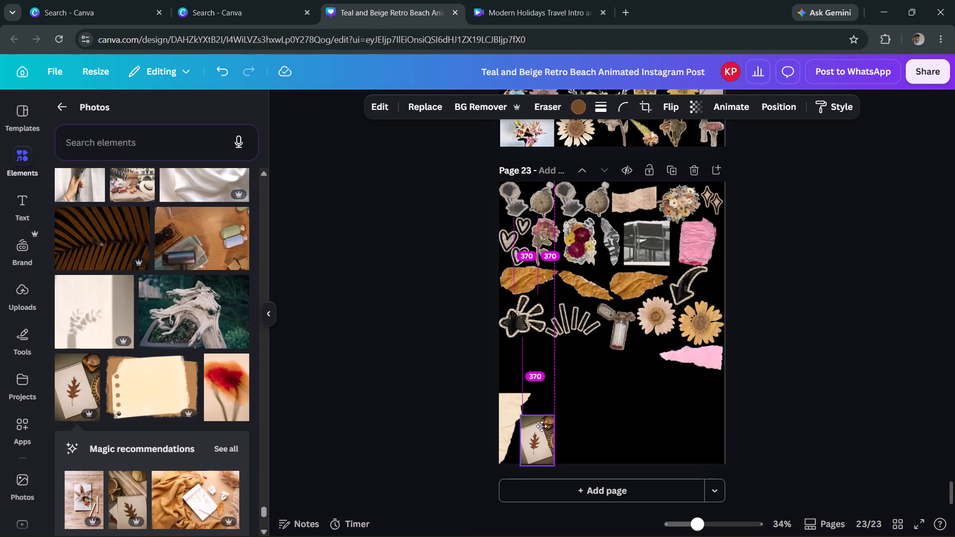
{"action": "left_click_drag", "start_coordinate": [542, 426], "coordinate": [544, 424]}
{"action": "left_click", "coordinate": [423, 404]}
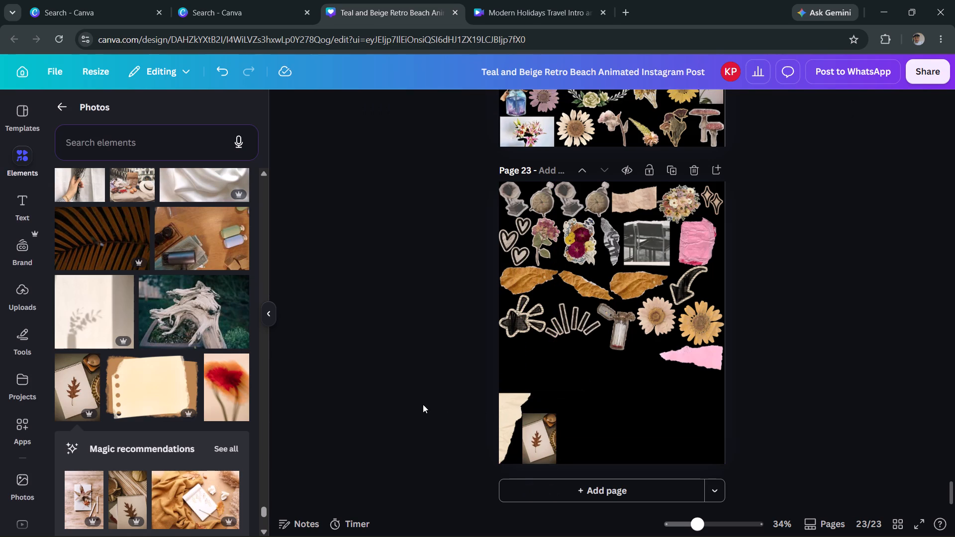
Add the blurred red poppy photo, shrink it, and place it beside the oak leaf photo in the bottom row.
{"action": "left_click", "coordinate": [216, 394]}
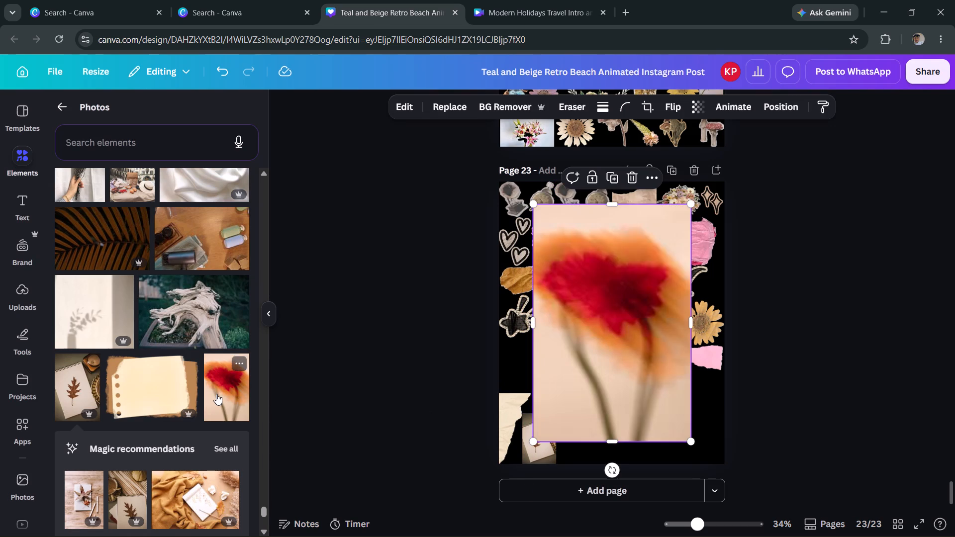
{"action": "left_click_drag", "start_coordinate": [533, 202], "coordinate": [604, 279]}
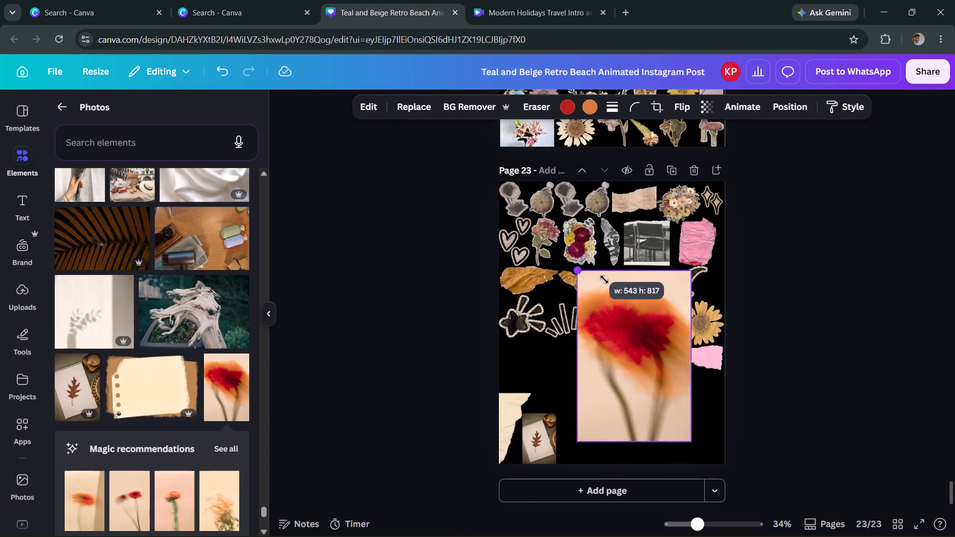
{"action": "left_click_drag", "start_coordinate": [604, 279], "coordinate": [669, 383]}
{"action": "left_click_drag", "start_coordinate": [668, 404], "coordinate": [568, 424]}
{"action": "left_click", "coordinate": [374, 408]}
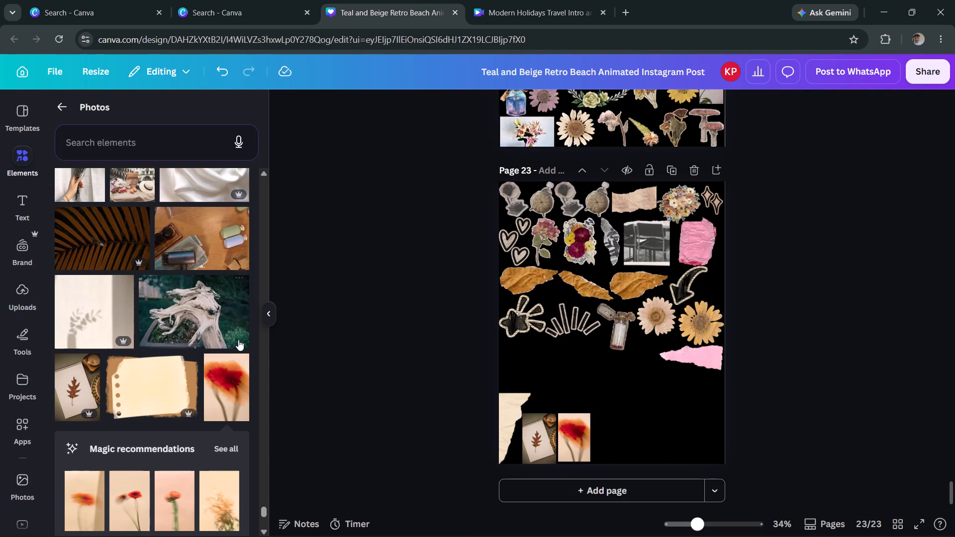
Add the recommended single orange flower on pink background, shrink it, and place it beside the red poppy photo.
{"action": "scroll", "coordinate": [158, 356], "scroll_direction": "down", "scroll_amount": 4}
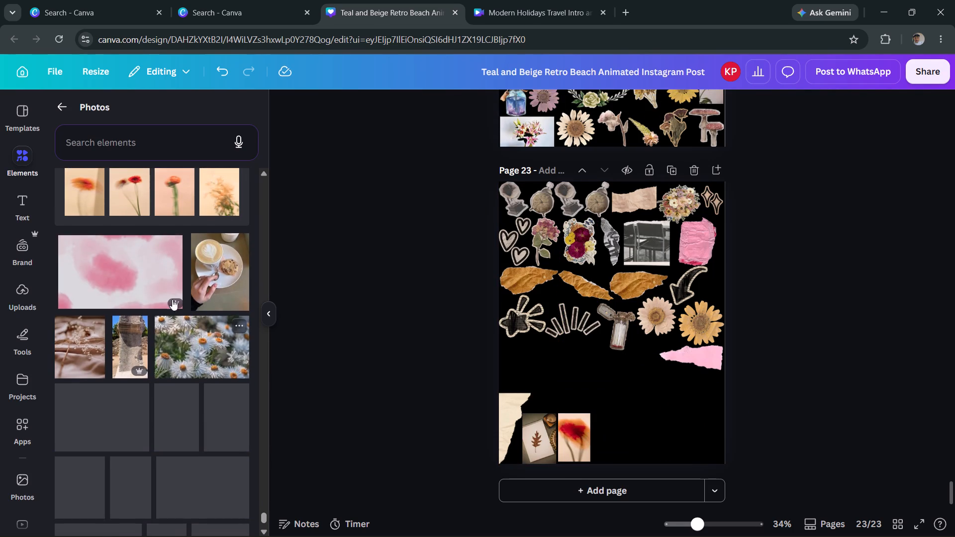
{"action": "left_click", "coordinate": [187, 194]}
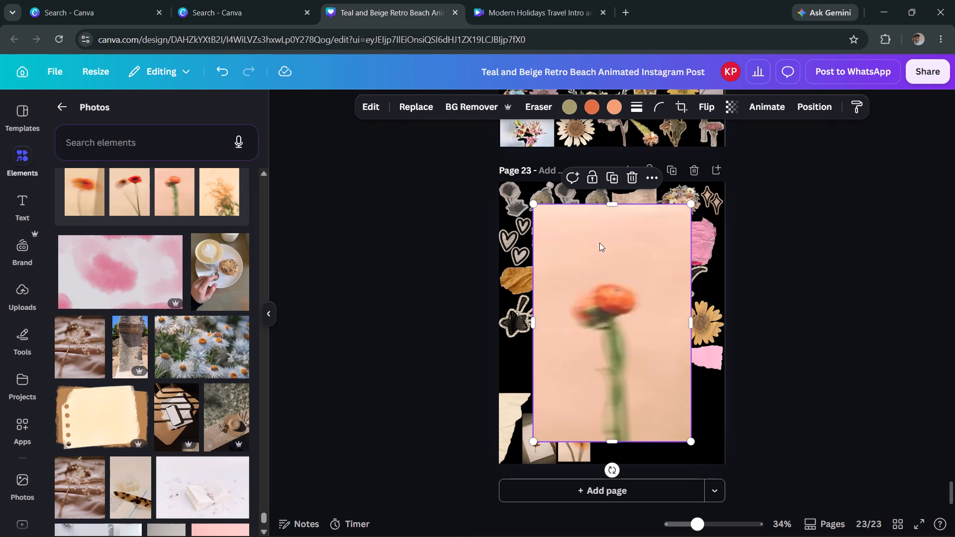
{"action": "left_click_drag", "start_coordinate": [533, 202], "coordinate": [638, 321]}
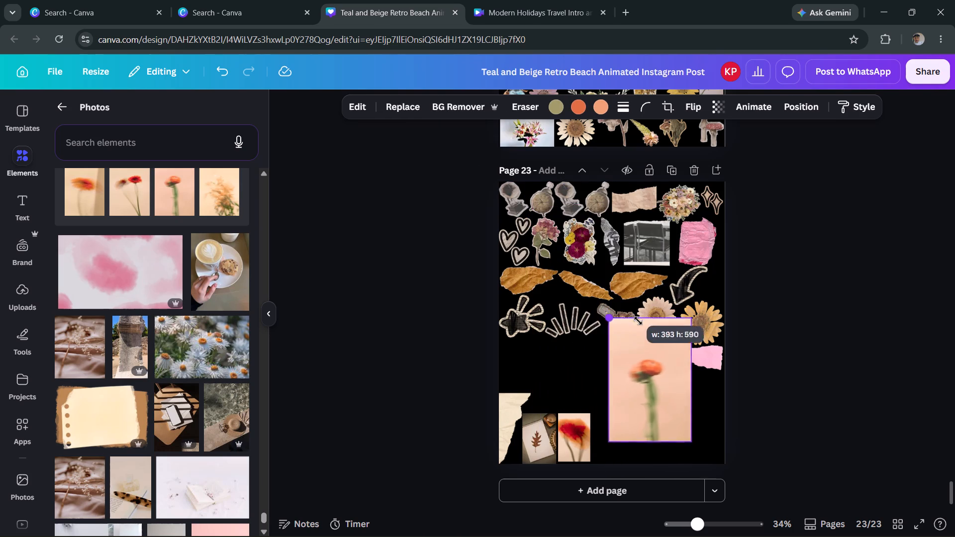
{"action": "left_click_drag", "start_coordinate": [638, 321], "coordinate": [669, 379]}
{"action": "left_click_drag", "start_coordinate": [666, 424], "coordinate": [601, 445]}
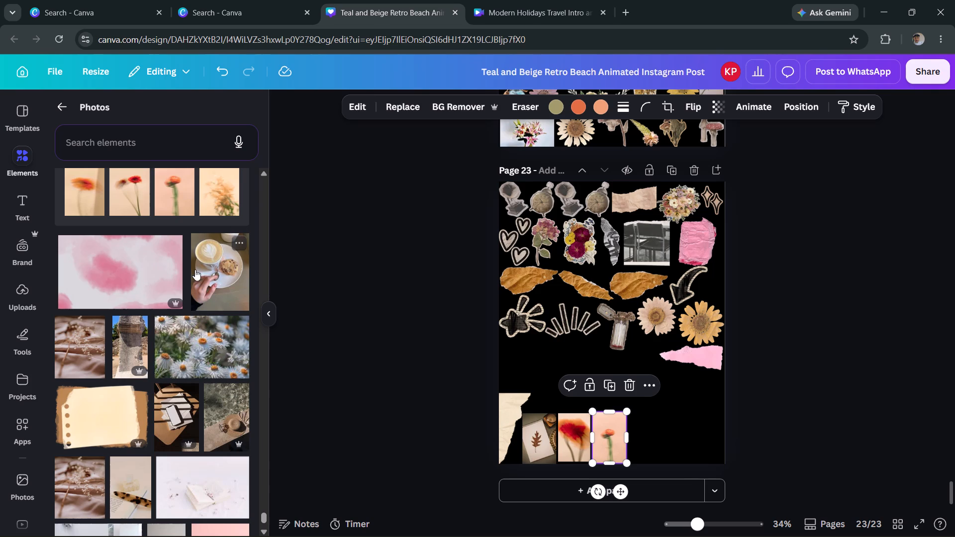
Add the seven-pointed red book-text star cutout, shrink it, and place it at the left end of the fifth row.
{"action": "scroll", "coordinate": [163, 363], "scroll_direction": "down", "scroll_amount": 4}
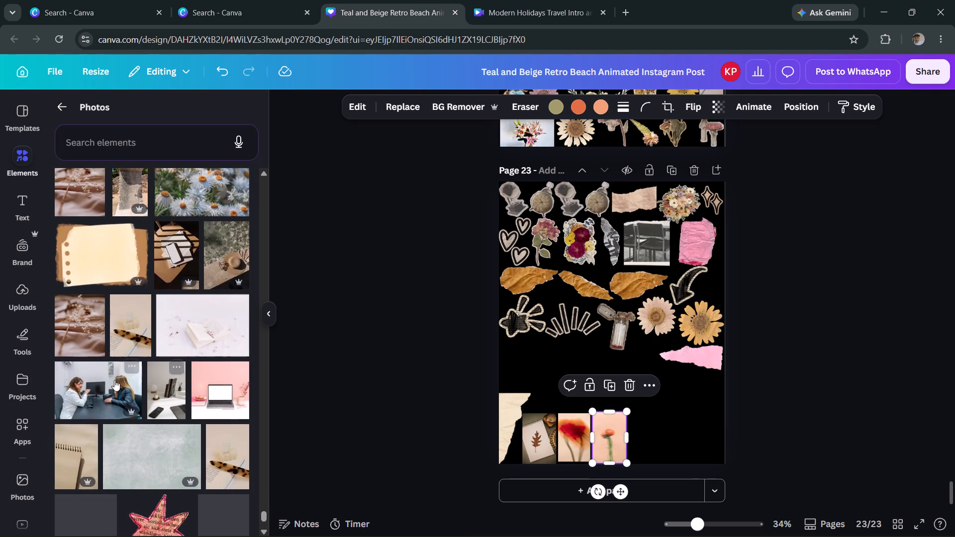
{"action": "scroll", "coordinate": [123, 427], "scroll_direction": "down", "scroll_amount": 4}
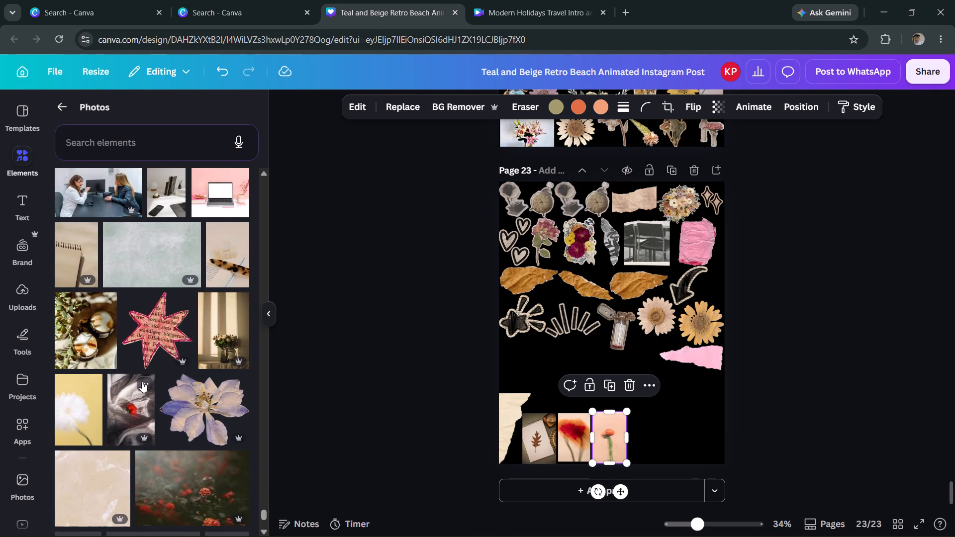
{"action": "left_click", "coordinate": [152, 351]}
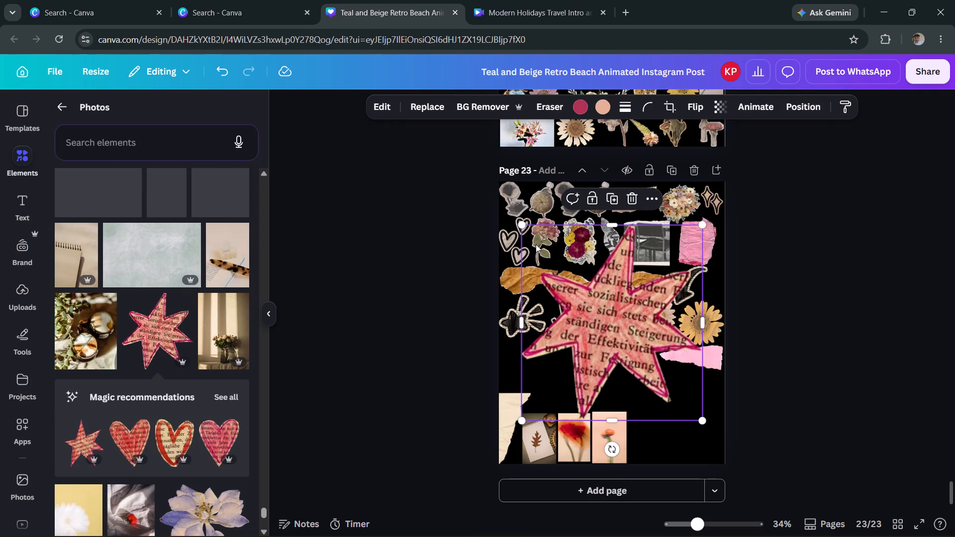
{"action": "left_click_drag", "start_coordinate": [522, 224], "coordinate": [650, 398]}
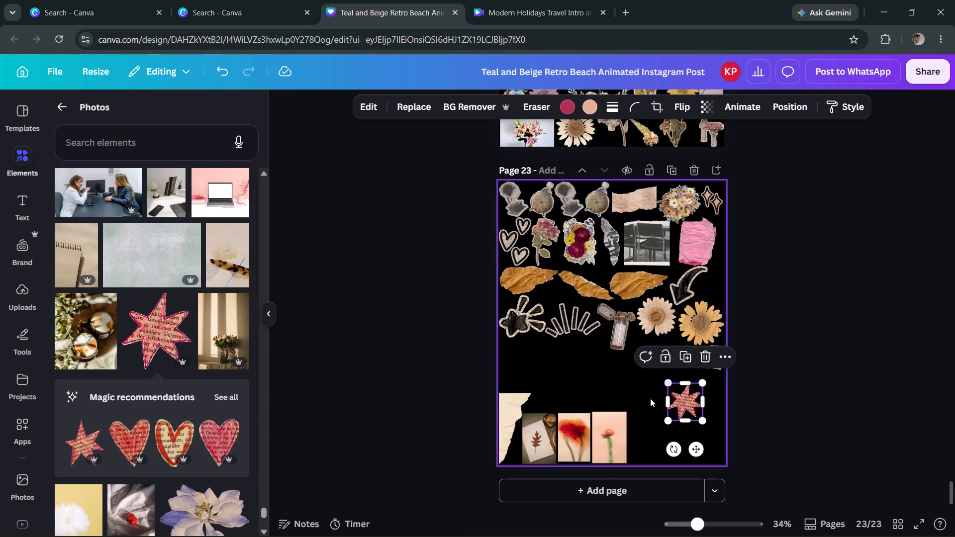
{"action": "left_click_drag", "start_coordinate": [679, 397], "coordinate": [514, 358]}
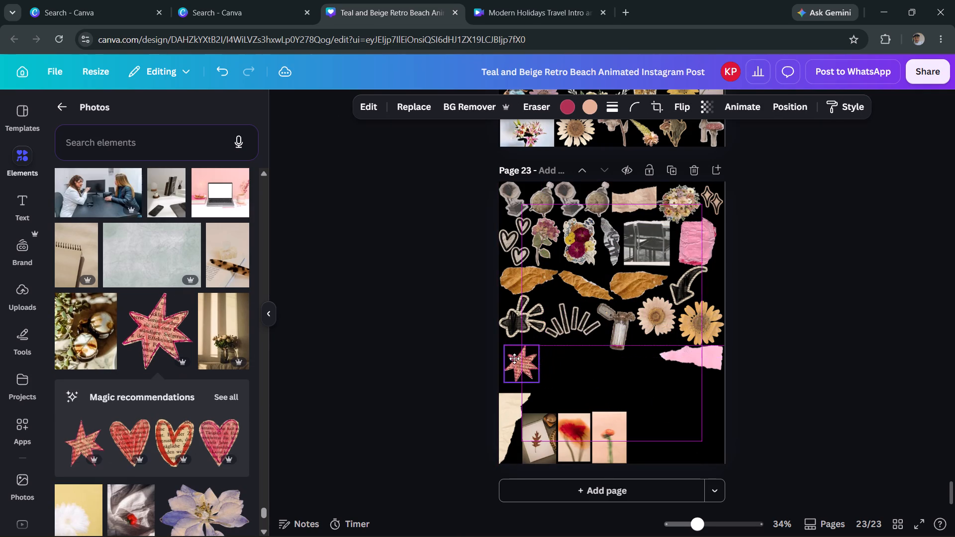
{"action": "left_click_drag", "start_coordinate": [514, 358], "coordinate": [512, 358]}
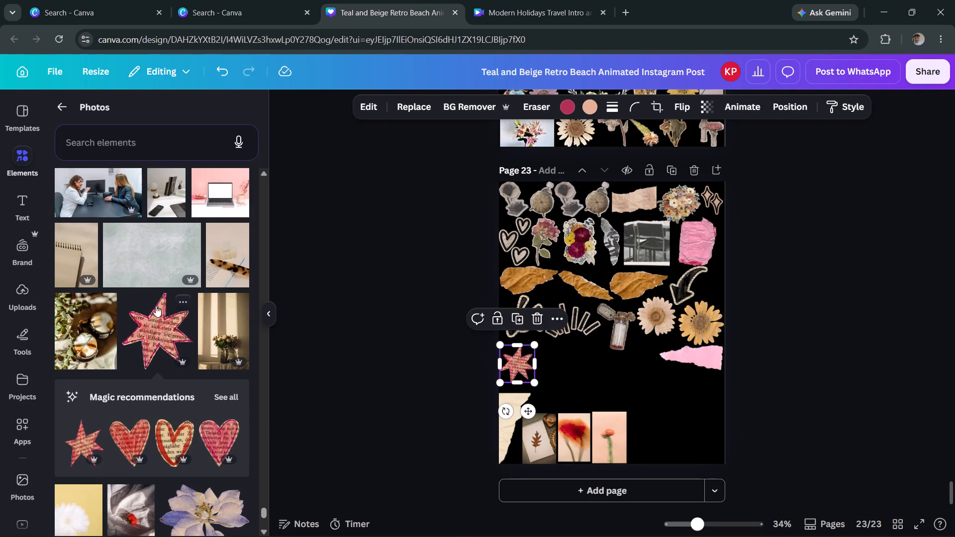
Add the recommended solid red book-text heart, shrink it, and place it beside the star in the fifth row.
{"action": "scroll", "coordinate": [127, 301], "scroll_direction": "down", "scroll_amount": 1}
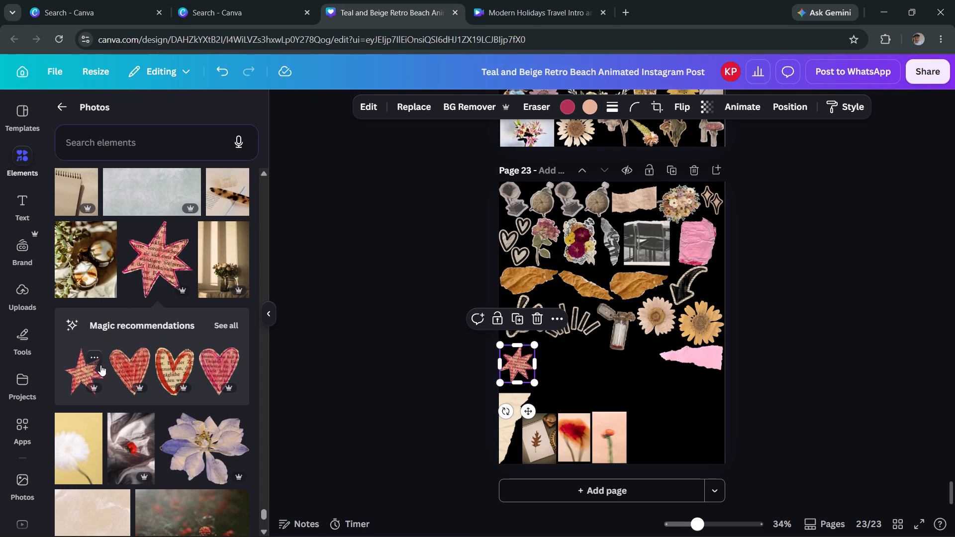
{"action": "left_click", "coordinate": [121, 373]}
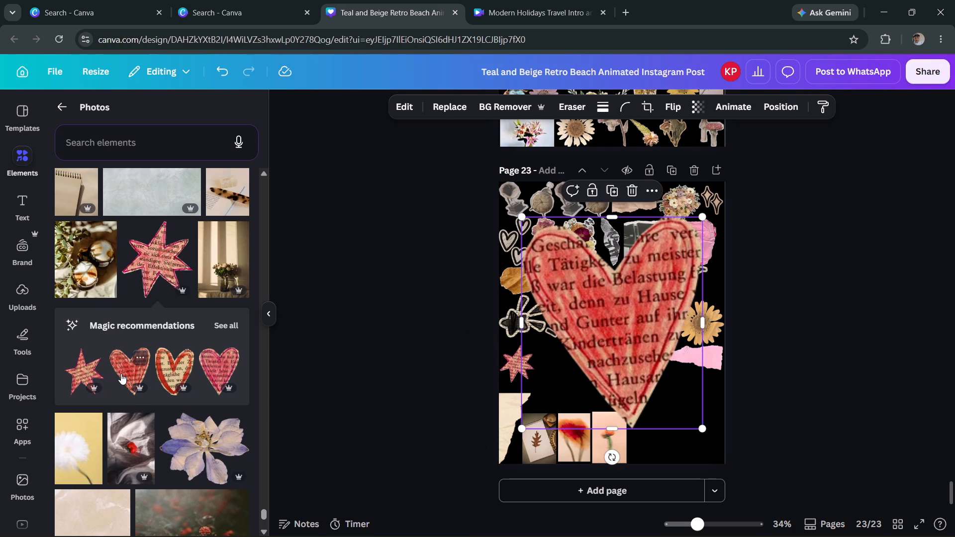
{"action": "left_click_drag", "start_coordinate": [522, 214], "coordinate": [644, 347]}
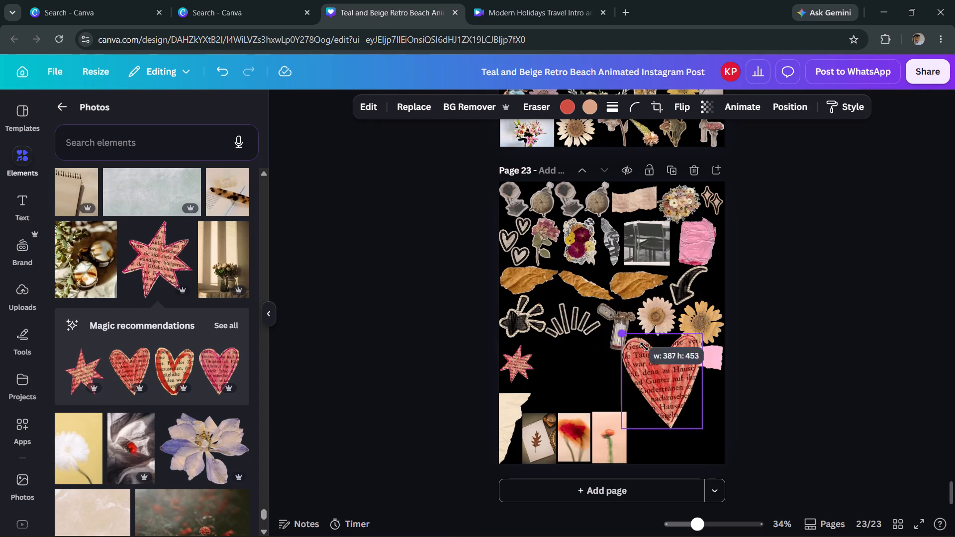
{"action": "left_click_drag", "start_coordinate": [644, 347], "coordinate": [662, 378]}
{"action": "left_click_drag", "start_coordinate": [670, 394], "coordinate": [569, 370]}
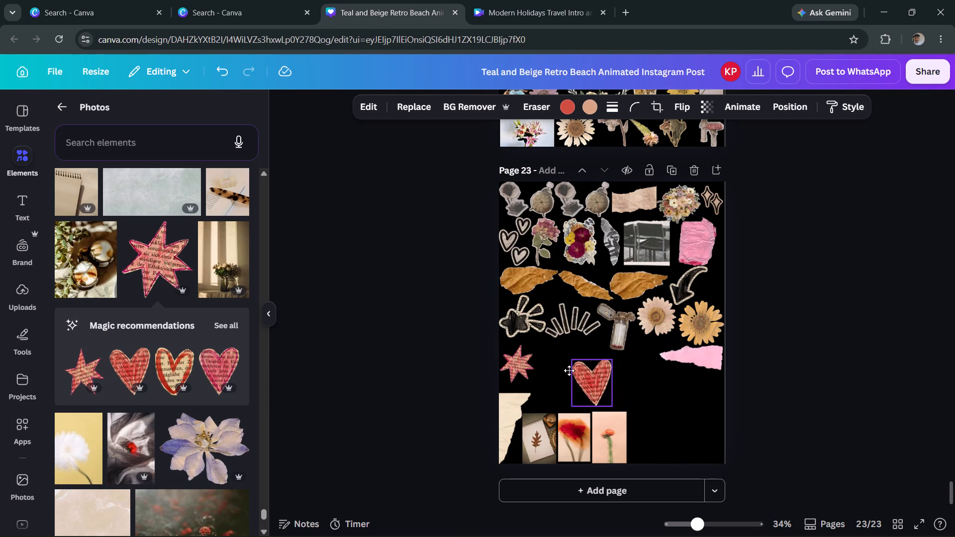
{"action": "left_click_drag", "start_coordinate": [569, 370], "coordinate": [544, 356]}
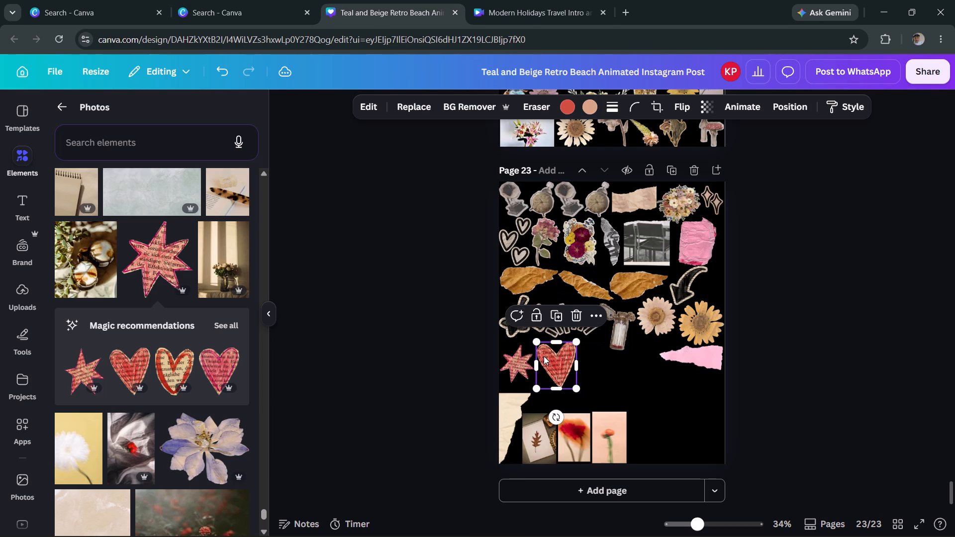
{"action": "left_click", "coordinate": [384, 344]}
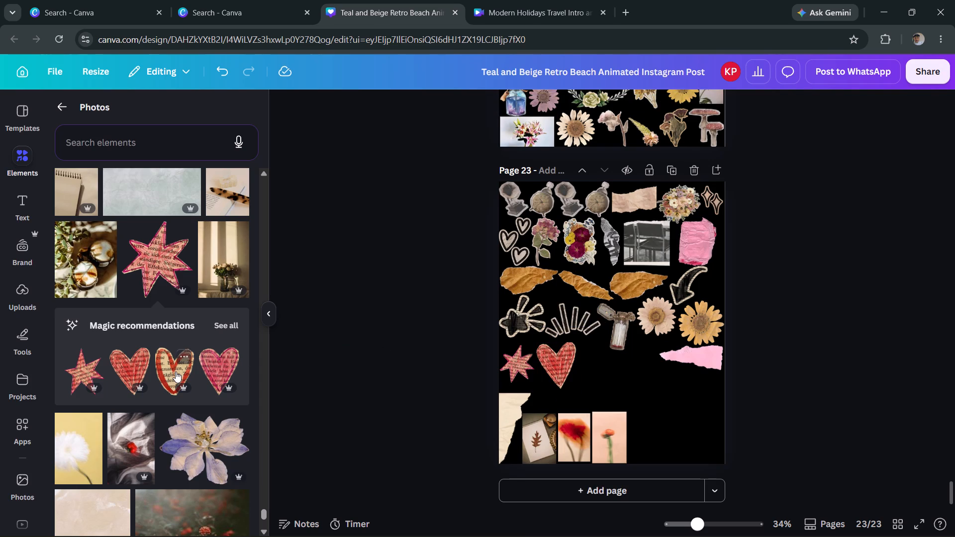
Add the recommended cream heart with red outline, shrink it, and place it beside the solid red heart.
{"action": "left_click", "coordinate": [176, 371]}
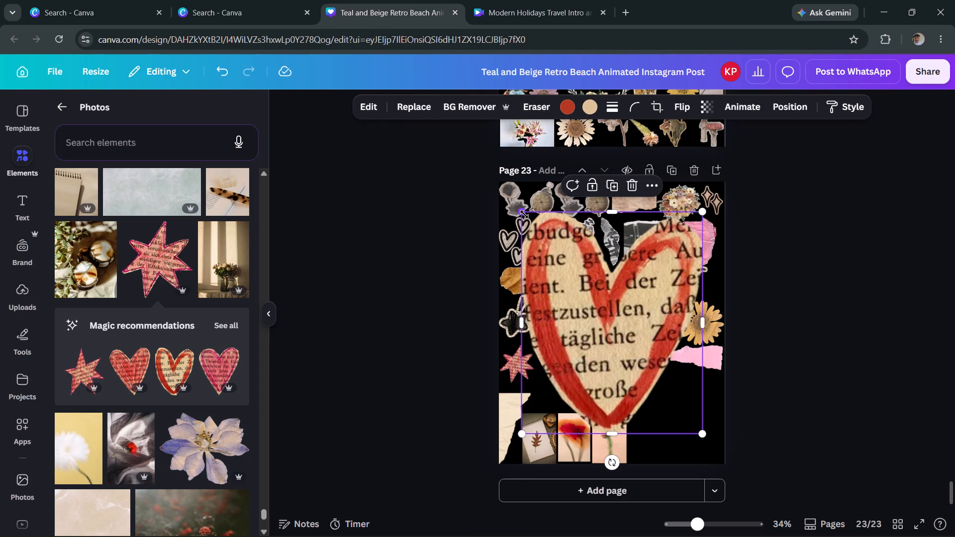
{"action": "left_click_drag", "start_coordinate": [524, 214], "coordinate": [694, 389]}
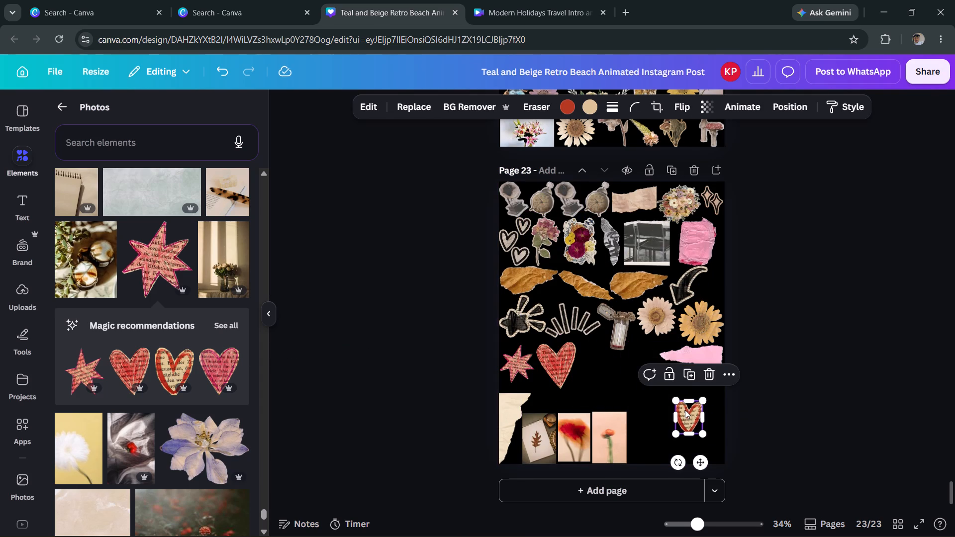
{"action": "left_click_drag", "start_coordinate": [685, 410], "coordinate": [590, 351]}
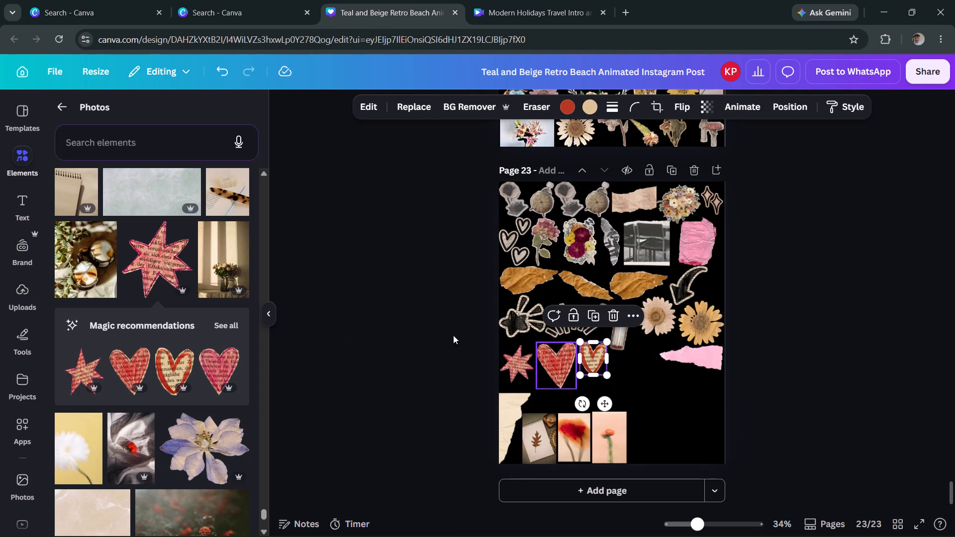
{"action": "left_click", "coordinate": [401, 337]}
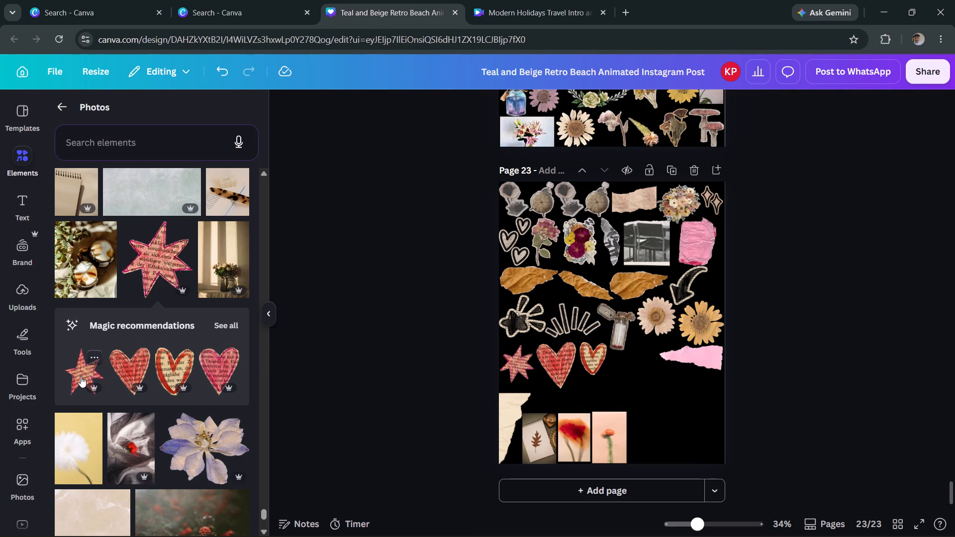
Add the recommended five-pointed book-text star, shrink it, and place it beside the cream heart in the fifth row.
{"action": "left_click", "coordinate": [81, 376]}
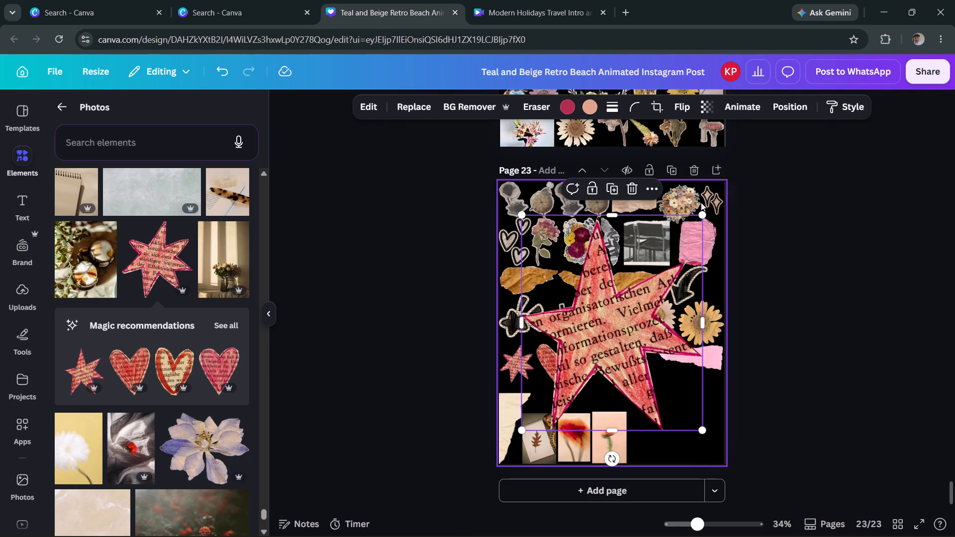
{"action": "left_click_drag", "start_coordinate": [701, 212], "coordinate": [561, 337]}
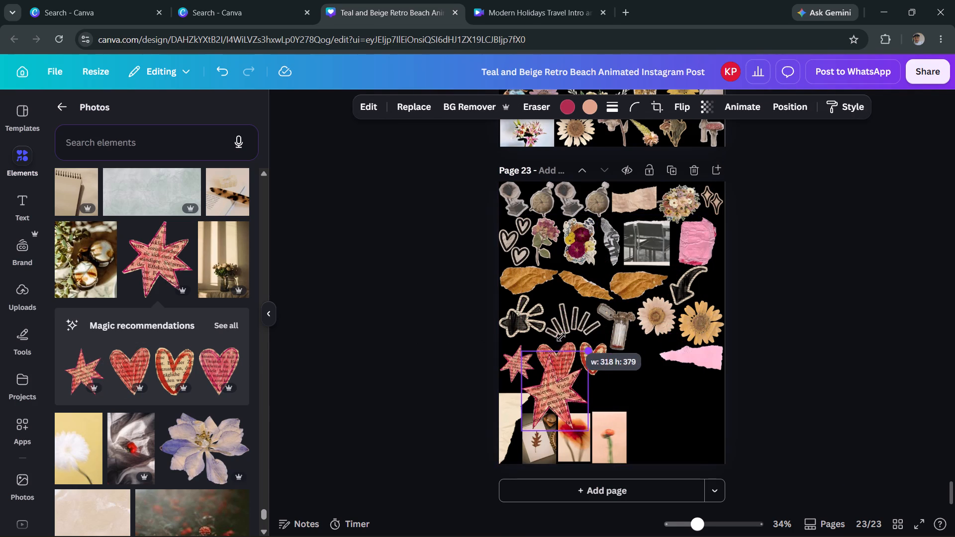
{"action": "left_click_drag", "start_coordinate": [561, 337], "coordinate": [543, 374]}
{"action": "left_click_drag", "start_coordinate": [542, 415], "coordinate": [641, 376]}
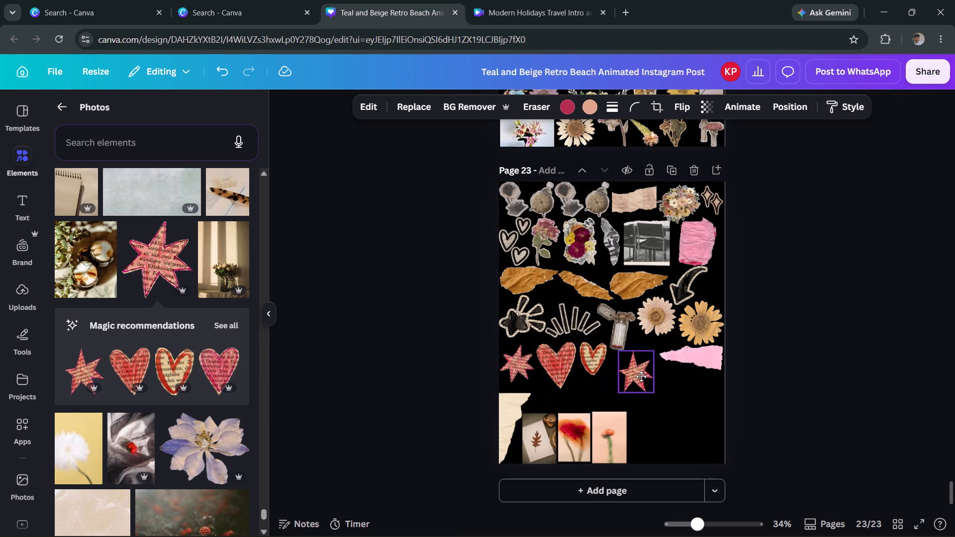
{"action": "left_click_drag", "start_coordinate": [641, 376], "coordinate": [632, 375]}
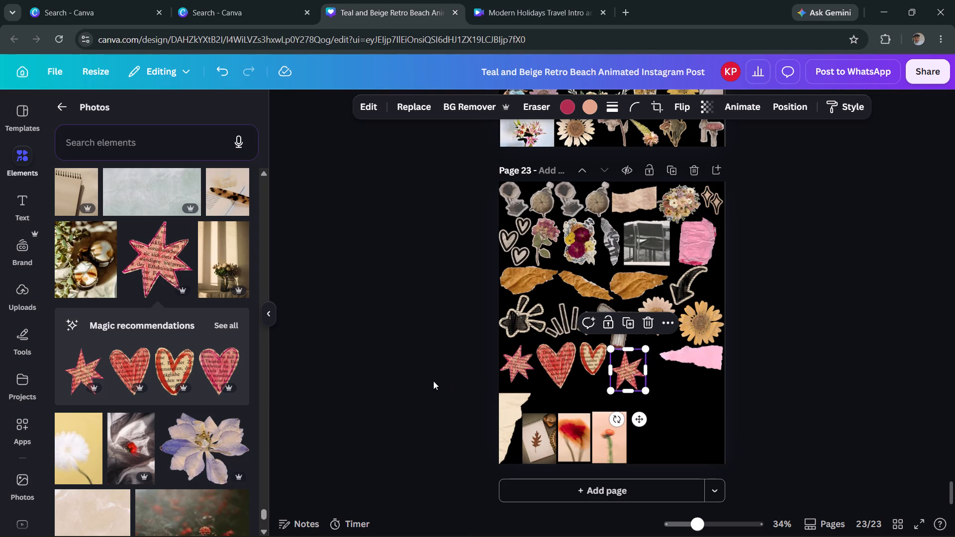
{"action": "left_click", "coordinate": [421, 379]}
Add the recommended pink book-text heart with magenta outline to page 23.
{"action": "left_click", "coordinate": [209, 369]}
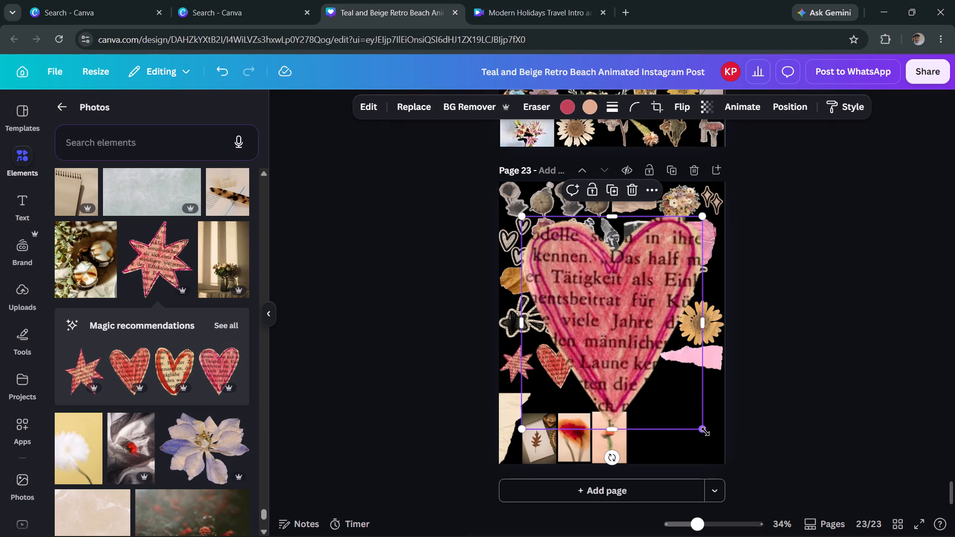
Shrink the large pink newsprint heart and place it just below the small cream-and-red heart in page 23's fifth row.
{"action": "left_click_drag", "start_coordinate": [705, 432], "coordinate": [546, 258]}
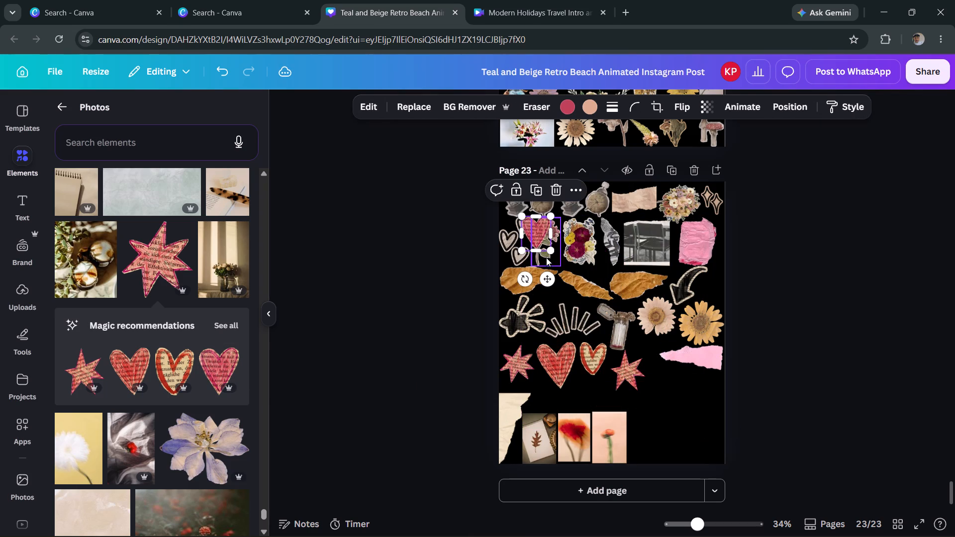
{"action": "left_click_drag", "start_coordinate": [538, 240], "coordinate": [599, 401]}
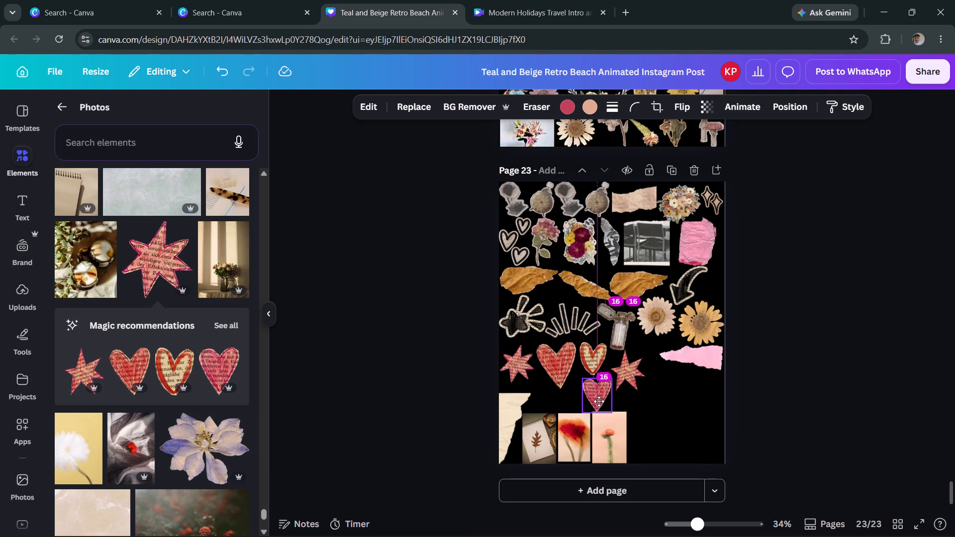
{"action": "left_click_drag", "start_coordinate": [599, 401], "coordinate": [600, 399]}
{"action": "left_click", "coordinate": [389, 384]}
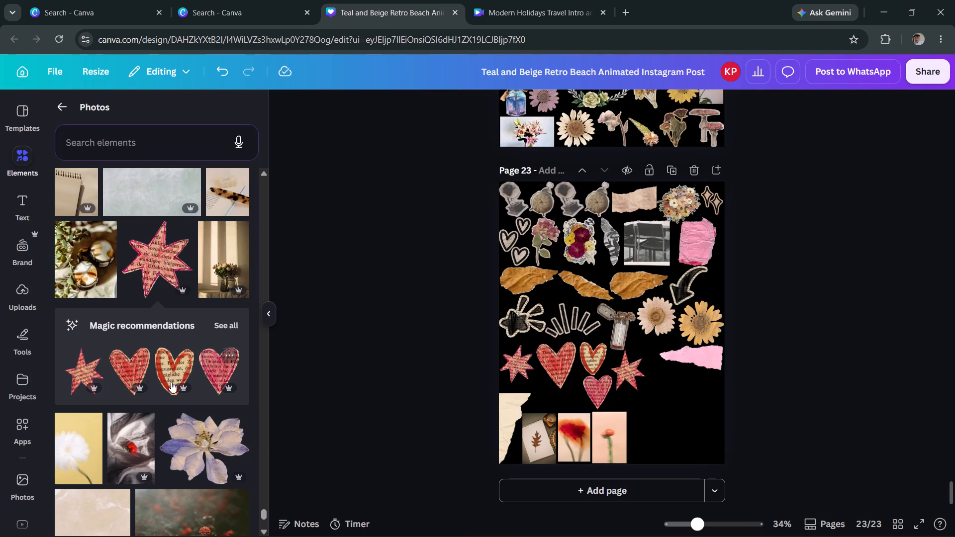
Add the red newsprint heart from the recommendations to page 23.
{"action": "left_click", "coordinate": [122, 380]}
Add the purple pressed flower from further down the library, shrink it, and place it below the pink torn paper.
{"action": "scroll", "coordinate": [122, 380], "scroll_direction": "down", "scroll_amount": 1}
{"action": "left_click", "coordinate": [218, 310]}
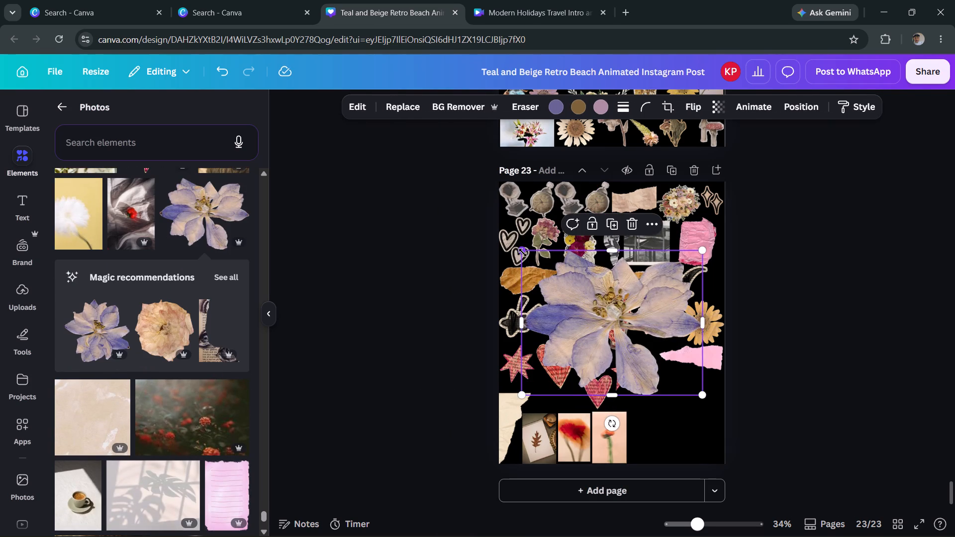
{"action": "left_click_drag", "start_coordinate": [523, 253], "coordinate": [641, 376]}
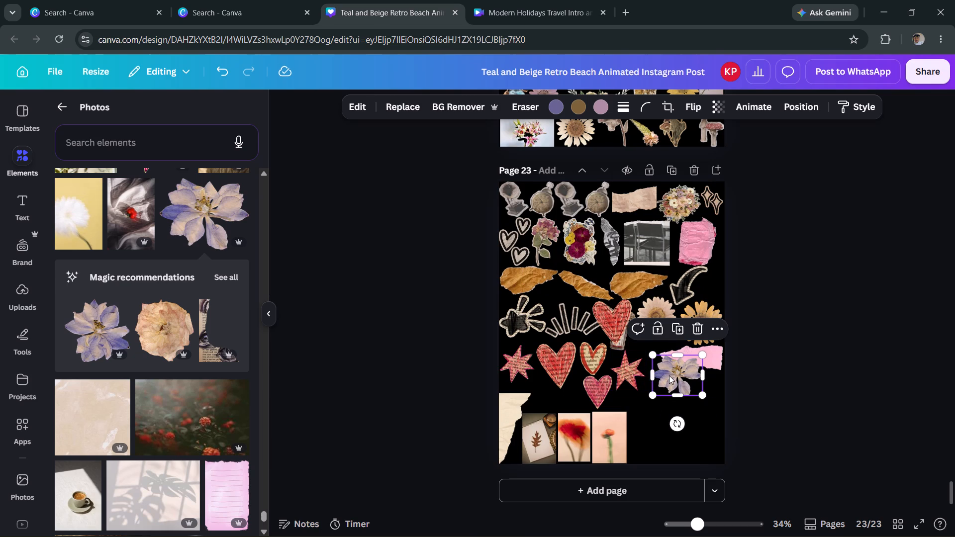
{"action": "left_click_drag", "start_coordinate": [669, 375], "coordinate": [660, 388]}
{"action": "left_click", "coordinate": [470, 353]}
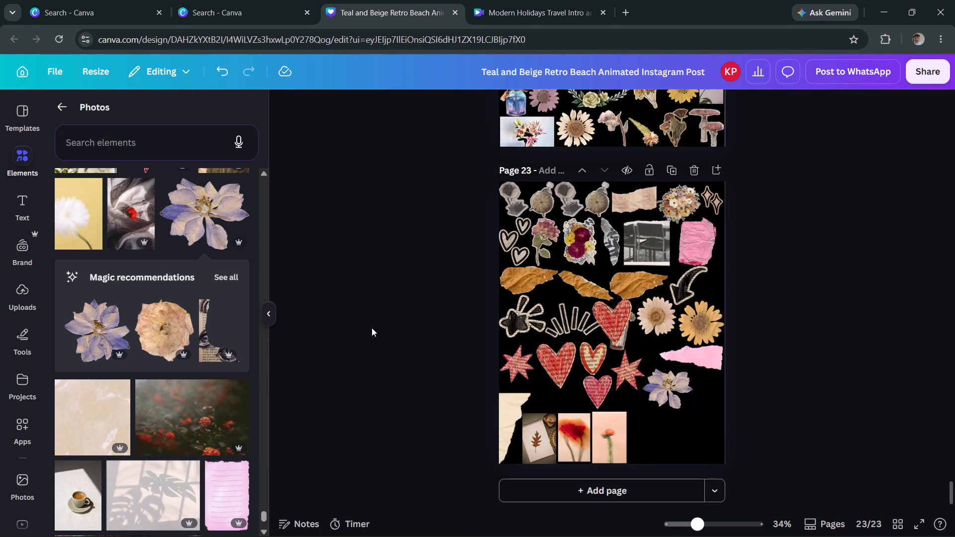
Add the recommended purple pressed flower, shrink it smaller than the first, and place it beside that flower at the page's right edge.
{"action": "left_click", "coordinate": [91, 328]}
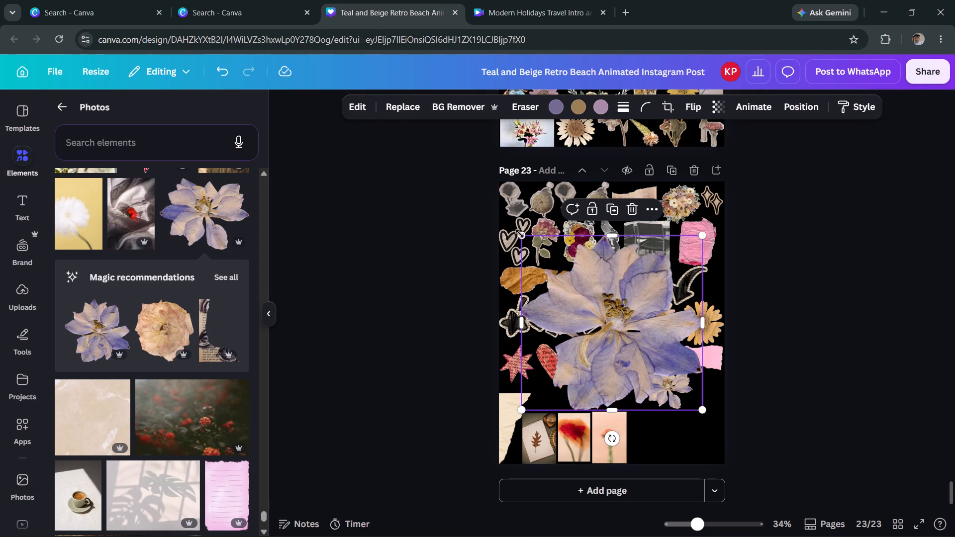
{"action": "left_click_drag", "start_coordinate": [523, 235], "coordinate": [678, 381]}
{"action": "left_click_drag", "start_coordinate": [687, 401], "coordinate": [703, 394]}
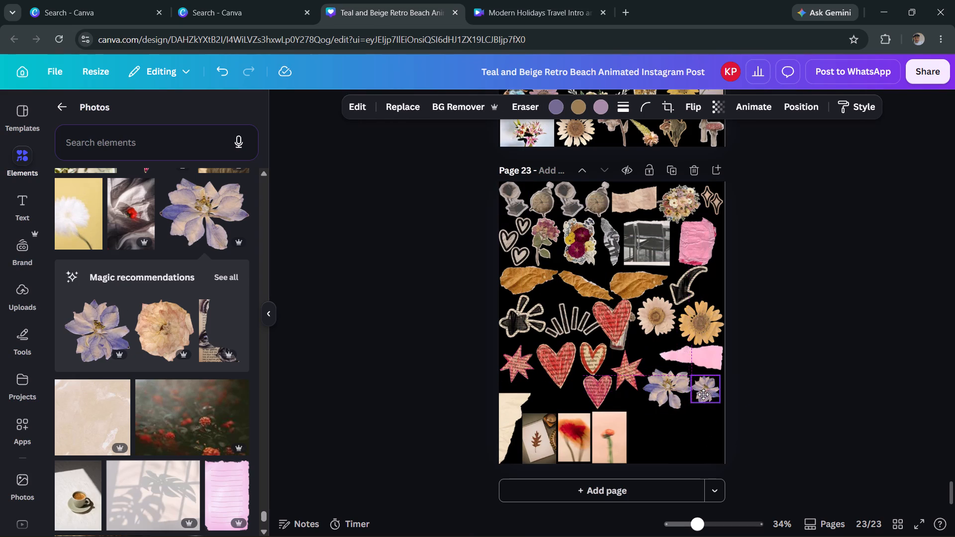
{"action": "left_click_drag", "start_coordinate": [703, 394], "coordinate": [705, 395]}
{"action": "left_click", "coordinate": [380, 358]}
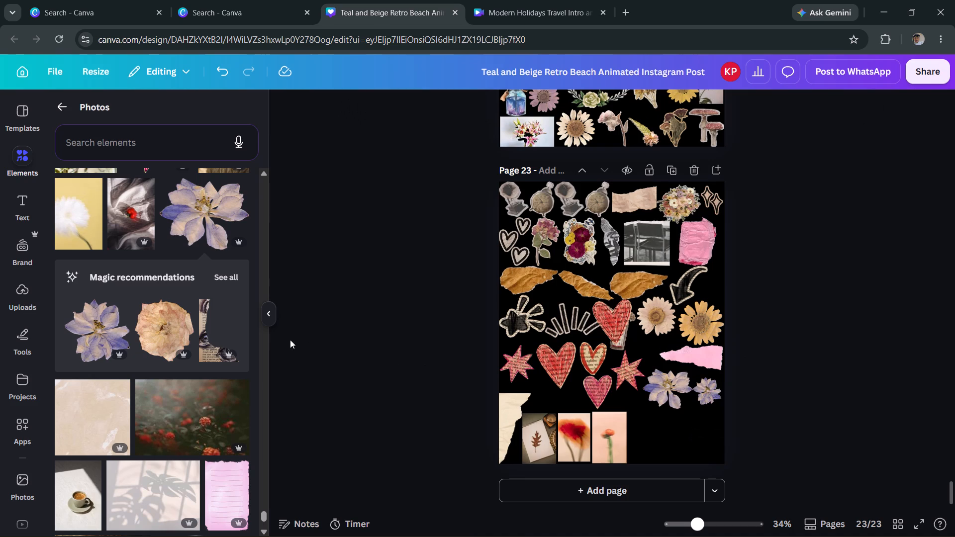
Add the recommended cream pressed rose, shrink it, and place it beside the pink flower photo in the bottom row.
{"action": "left_click", "coordinate": [160, 326]}
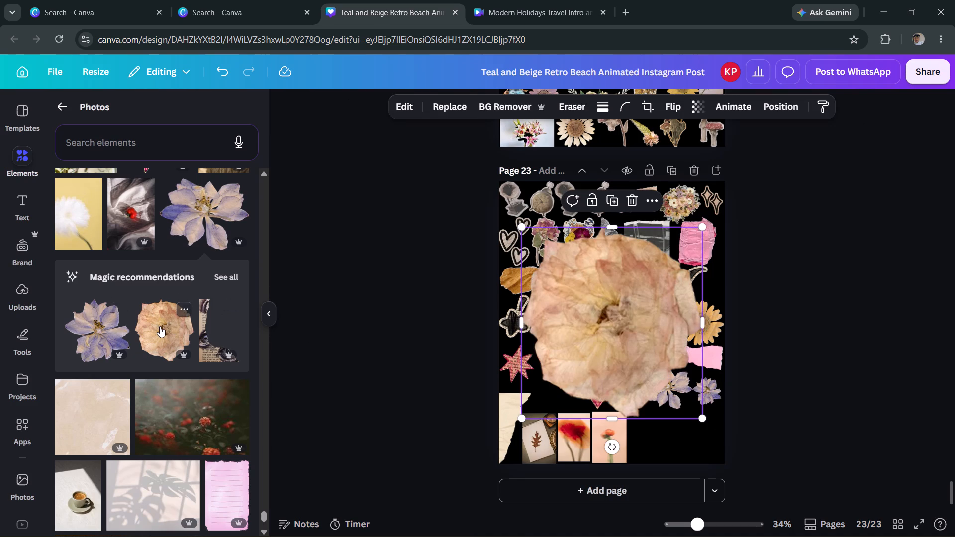
{"action": "left_click_drag", "start_coordinate": [704, 228], "coordinate": [572, 356]}
{"action": "left_click_drag", "start_coordinate": [551, 380], "coordinate": [688, 445]}
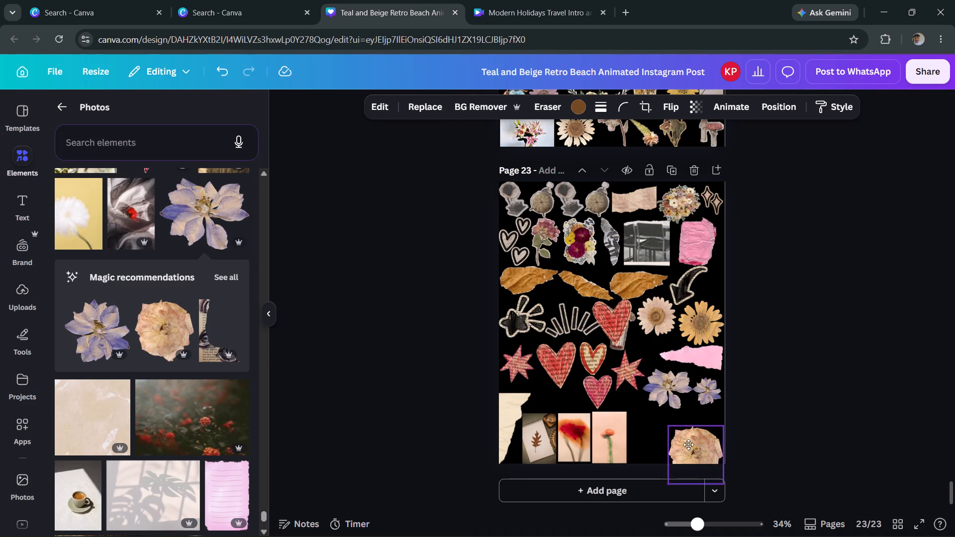
{"action": "left_click_drag", "start_coordinate": [688, 445], "coordinate": [654, 425]}
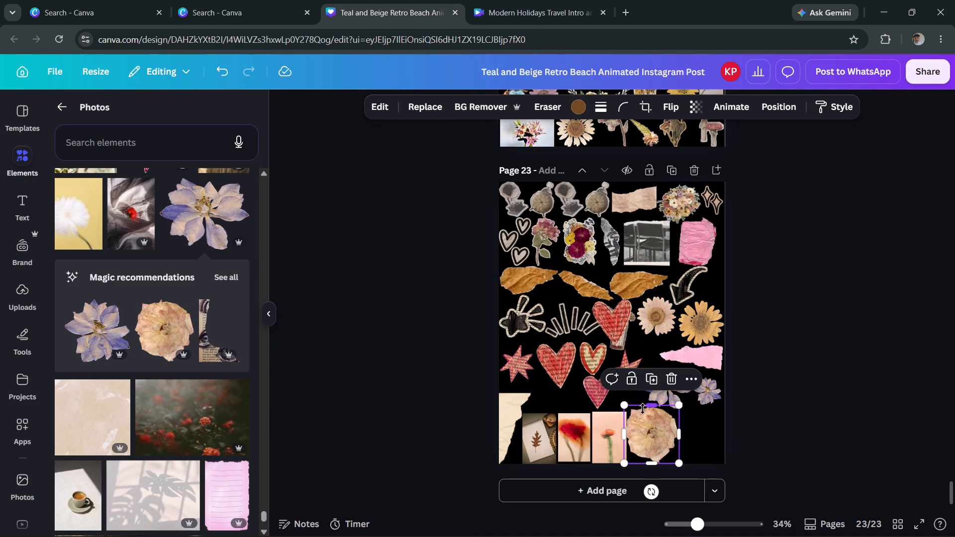
{"action": "left_click_drag", "start_coordinate": [626, 408], "coordinate": [645, 426]}
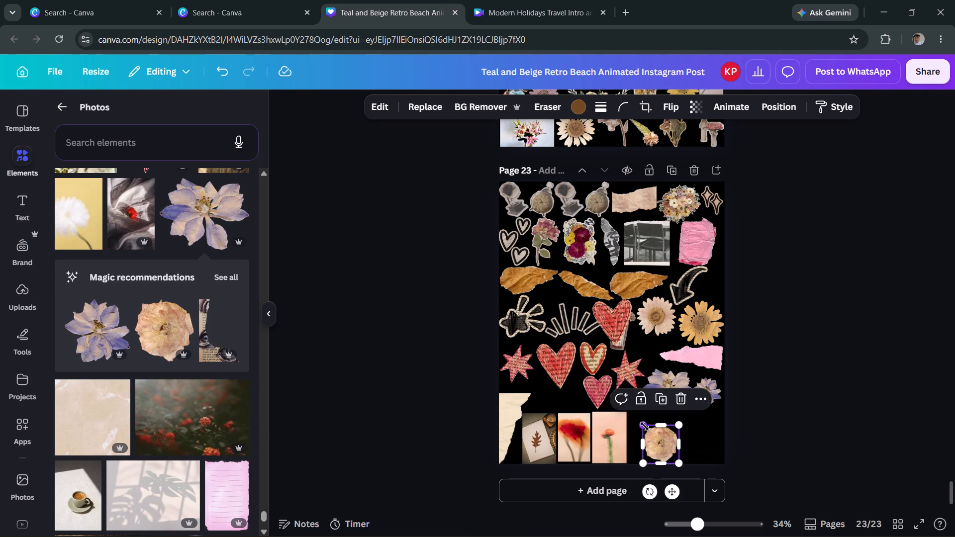
{"action": "left_click_drag", "start_coordinate": [664, 439], "coordinate": [650, 430]}
Add the torn watercolour landscape, shrink it, and place it in page 23's bottom-right corner beside the cream pressed rose.
{"action": "scroll", "coordinate": [188, 388], "scroll_direction": "down", "scroll_amount": 4}
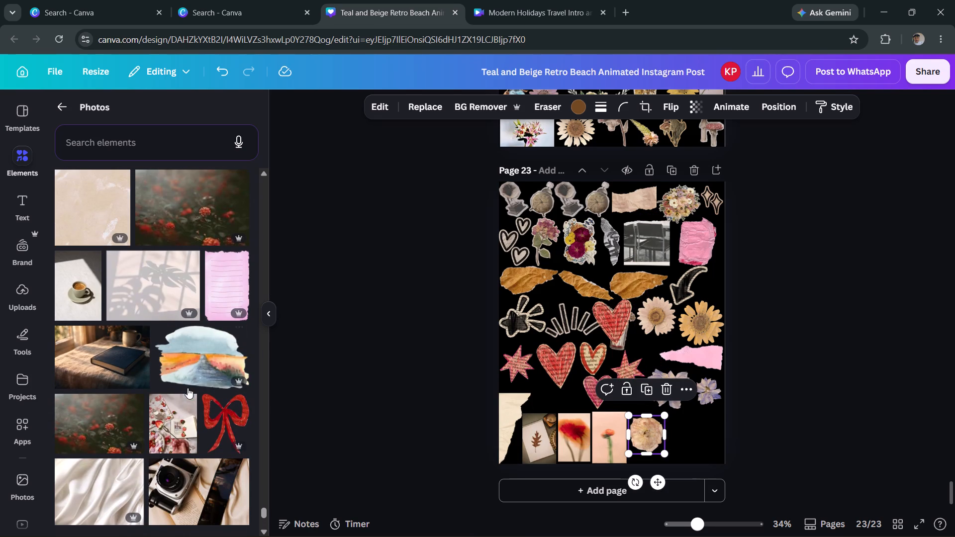
{"action": "scroll", "coordinate": [188, 388], "scroll_direction": "up", "scroll_amount": 1}
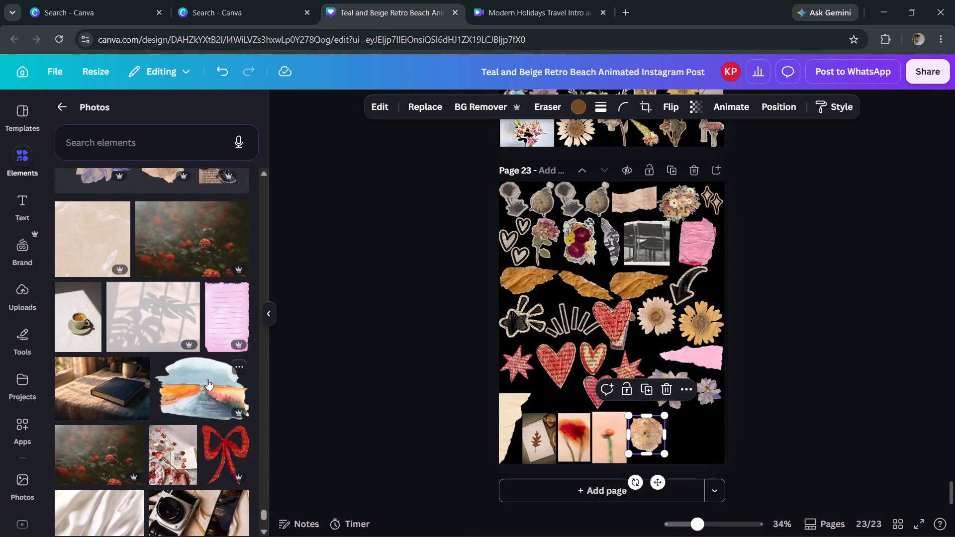
{"action": "left_click", "coordinate": [208, 379]}
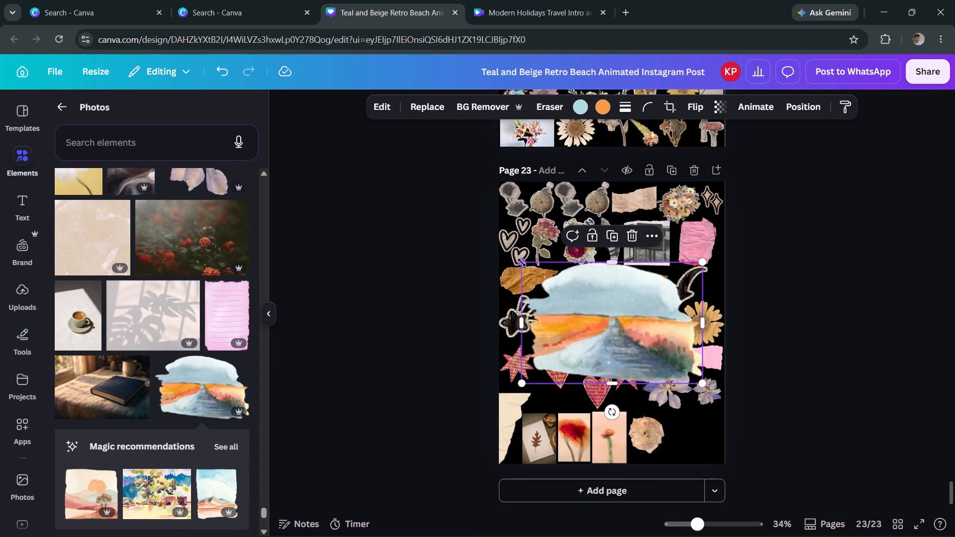
{"action": "left_click_drag", "start_coordinate": [522, 263], "coordinate": [648, 342]}
{"action": "left_click_drag", "start_coordinate": [679, 374], "coordinate": [699, 447]}
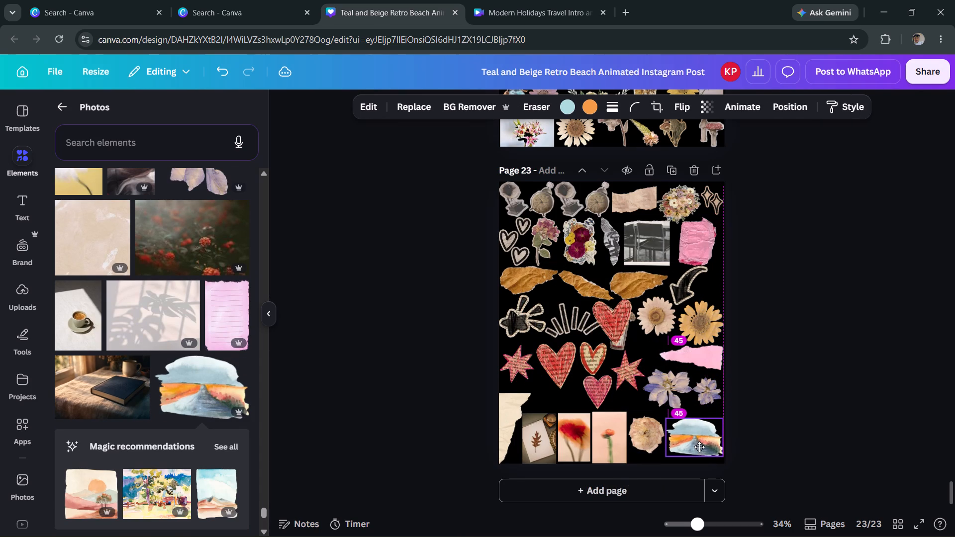
{"action": "left_click_drag", "start_coordinate": [699, 447], "coordinate": [699, 450]}
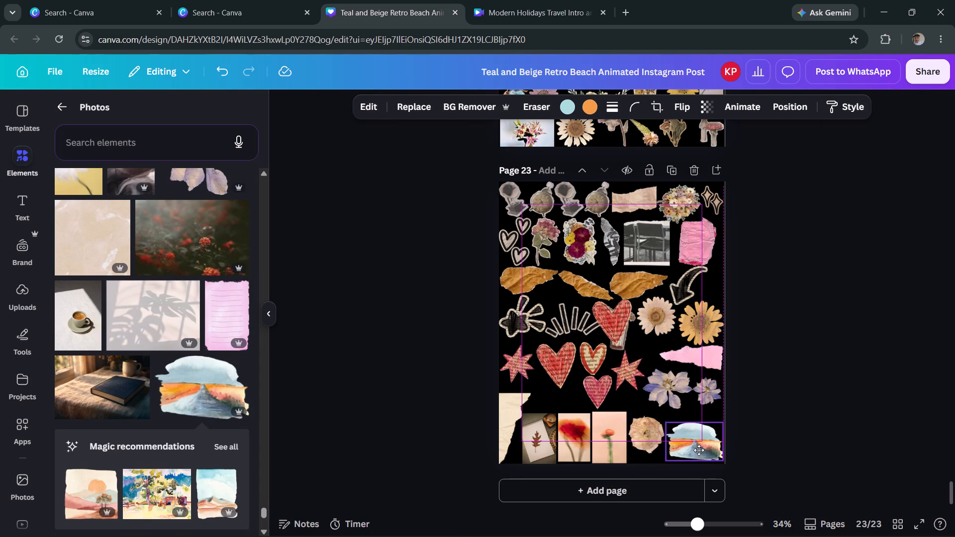
{"action": "left_click_drag", "start_coordinate": [699, 450], "coordinate": [698, 450]}
{"action": "left_click", "coordinate": [308, 395]}
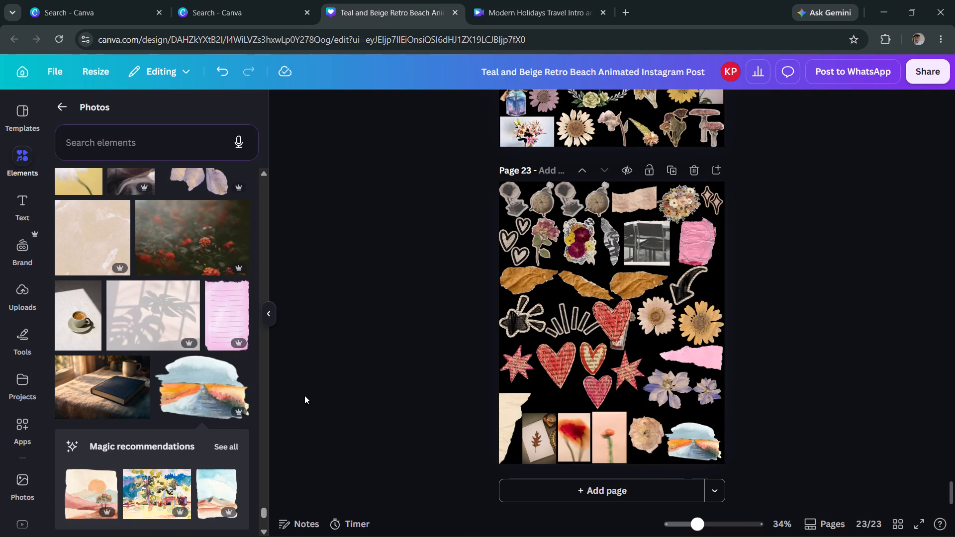
Add a new blank page after page 23.
{"action": "left_click", "coordinate": [598, 482]}
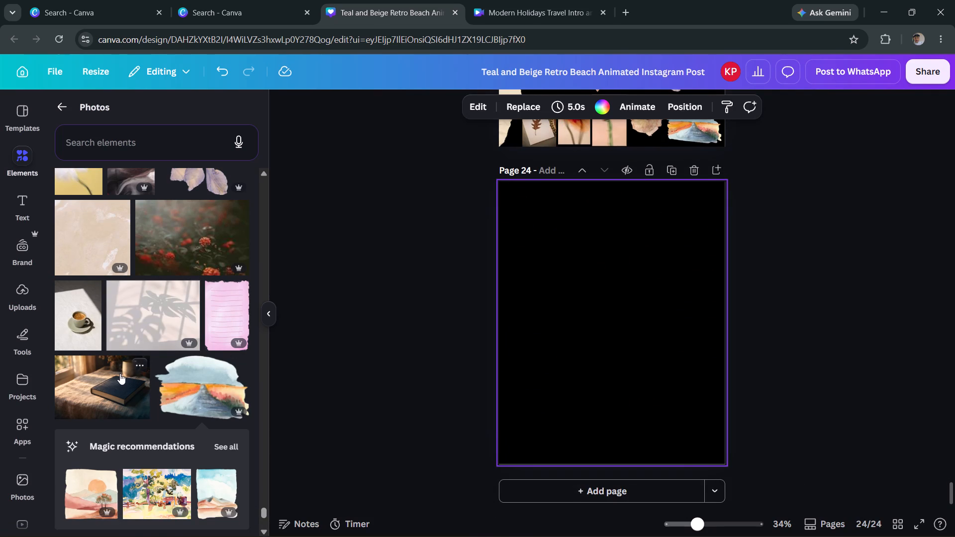
Add the photo of the dark blue book on a sunlit table and shrink it into page 24's top-left corner.
{"action": "left_click", "coordinate": [120, 373]}
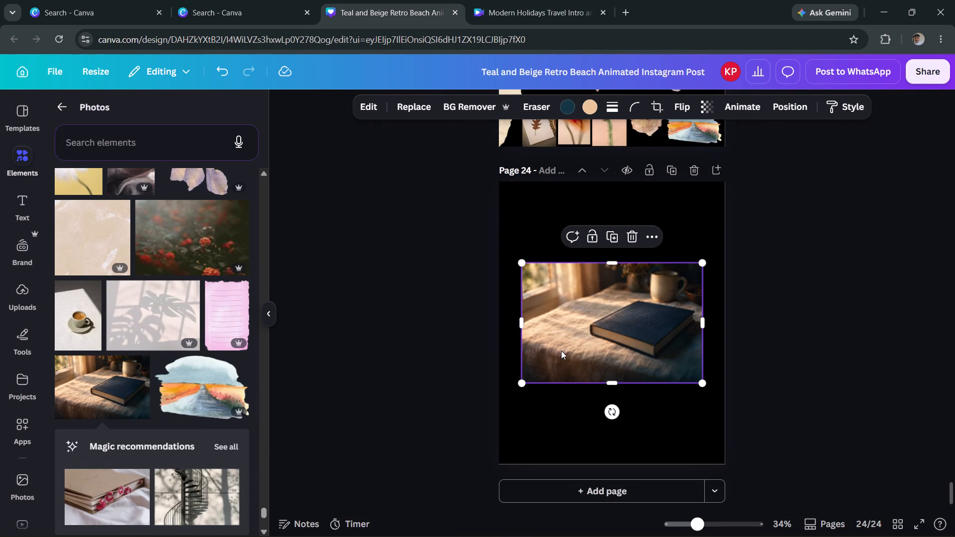
{"action": "left_click_drag", "start_coordinate": [561, 351], "coordinate": [540, 272]}
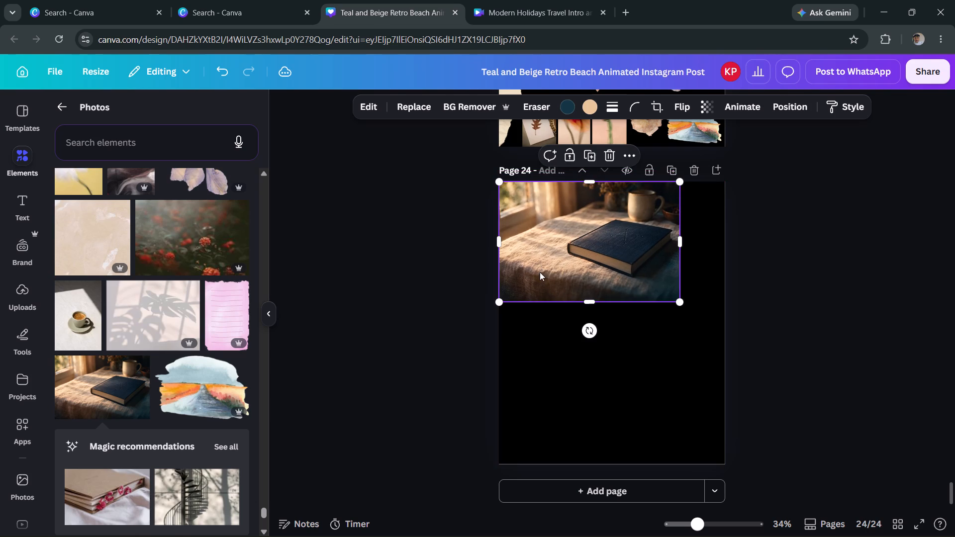
{"action": "left_click_drag", "start_coordinate": [678, 302], "coordinate": [570, 229]}
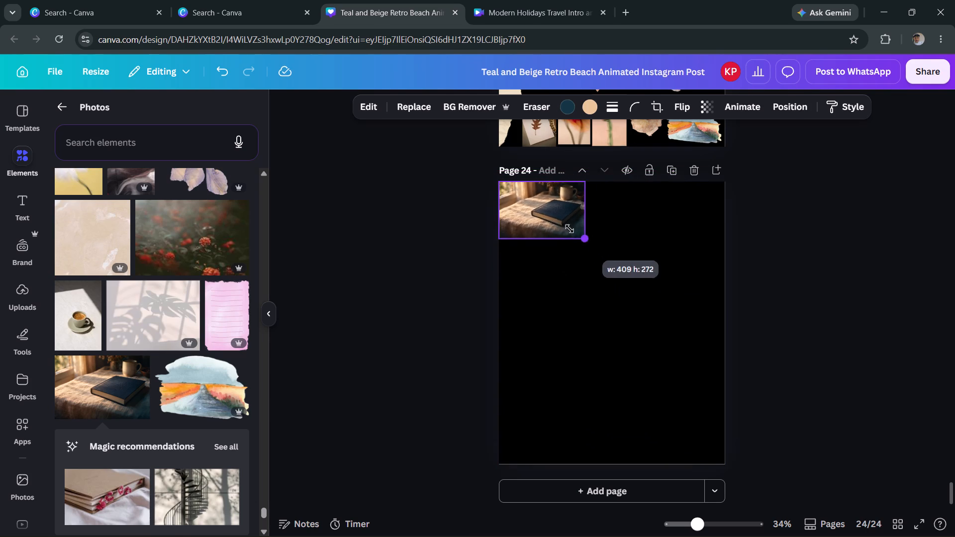
{"action": "left_click_drag", "start_coordinate": [570, 229], "coordinate": [561, 224]}
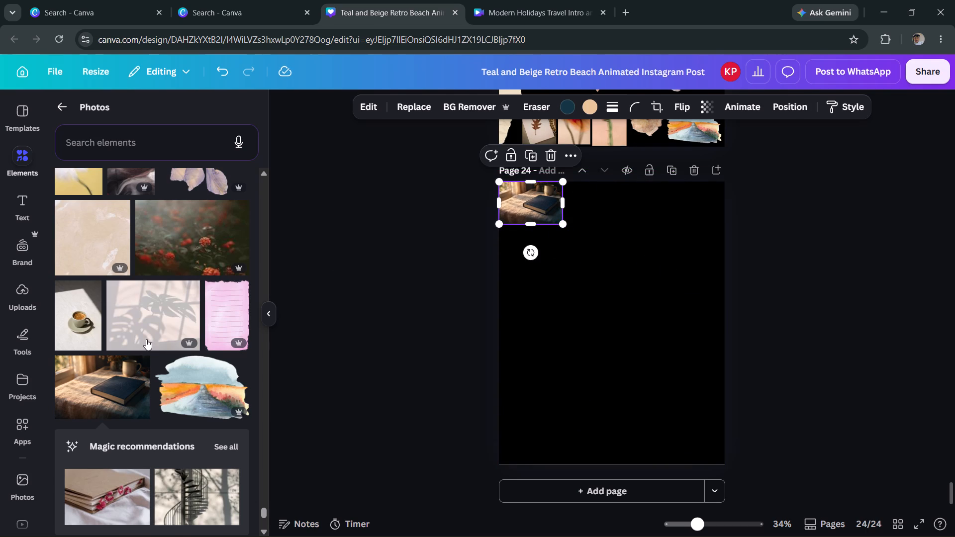
Add the red newsprint bow, shrink it, and place it beside the book photo in page 24's first row.
{"action": "scroll", "coordinate": [146, 339], "scroll_direction": "down", "scroll_amount": 3}
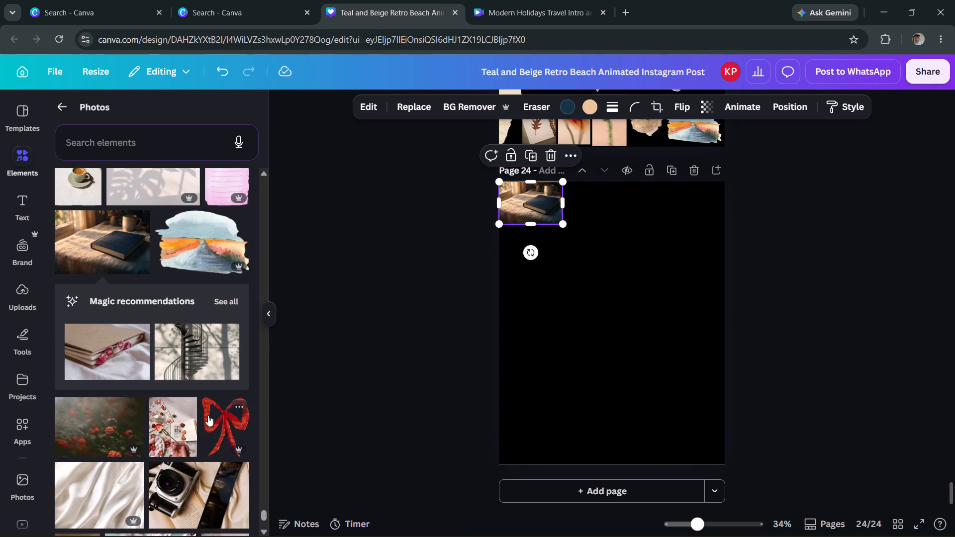
{"action": "left_click", "coordinate": [208, 415]}
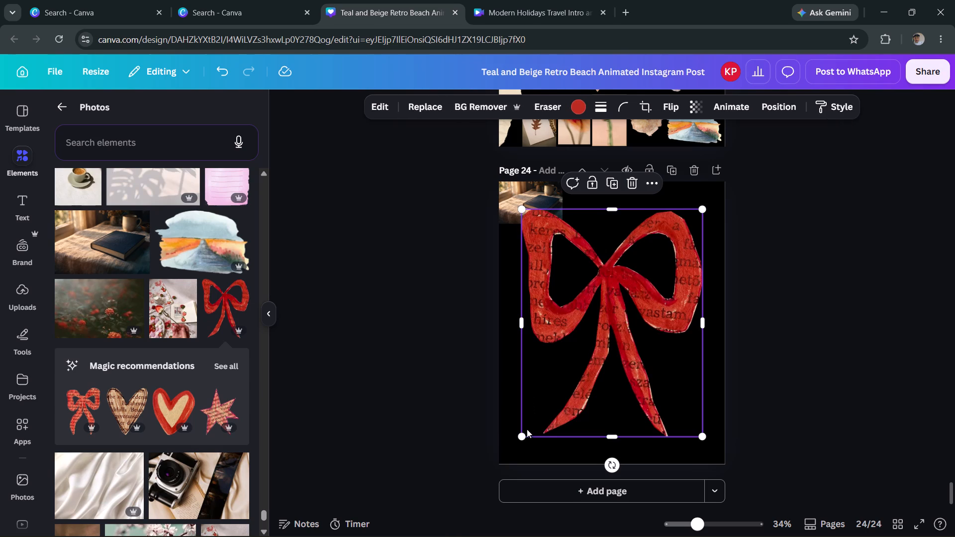
{"action": "left_click", "coordinate": [525, 431]}
{"action": "left_click_drag", "start_coordinate": [519, 439], "coordinate": [567, 360]}
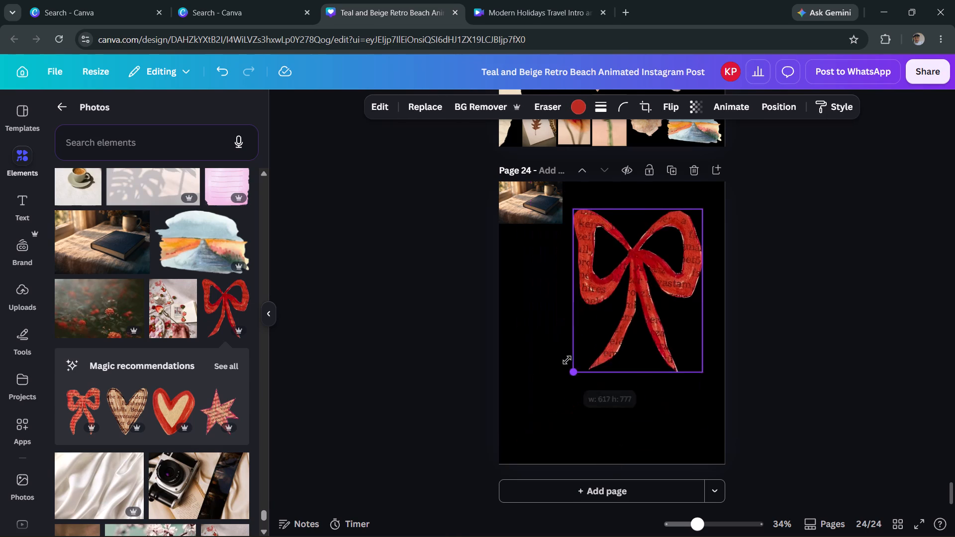
{"action": "left_click_drag", "start_coordinate": [567, 360], "coordinate": [649, 254]}
{"action": "left_click_drag", "start_coordinate": [668, 244], "coordinate": [658, 243]}
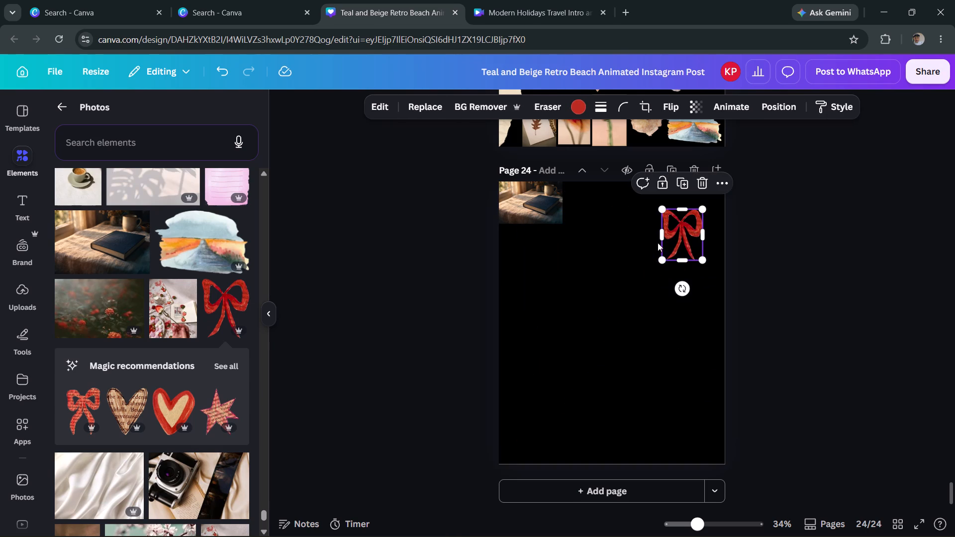
{"action": "left_click_drag", "start_coordinate": [658, 243], "coordinate": [571, 219]}
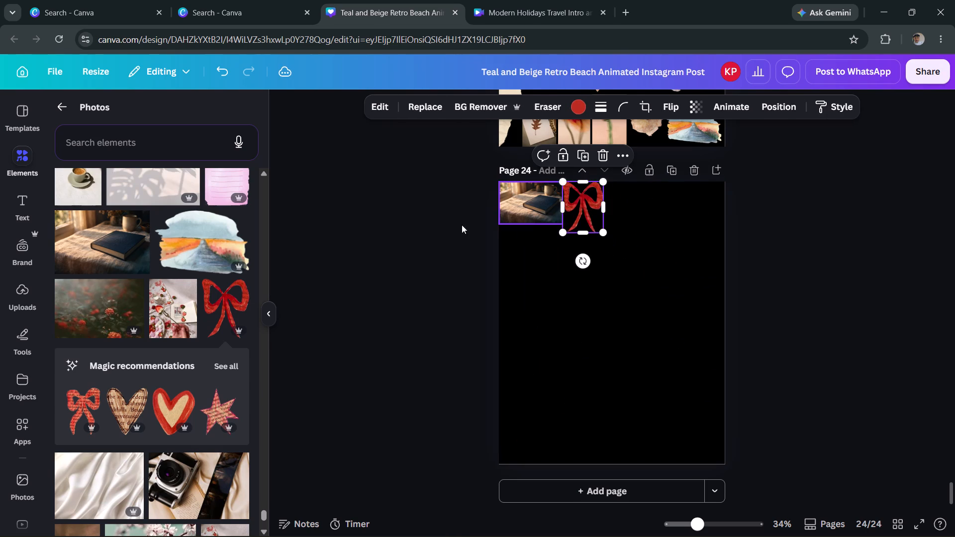
{"action": "left_click", "coordinate": [347, 235]}
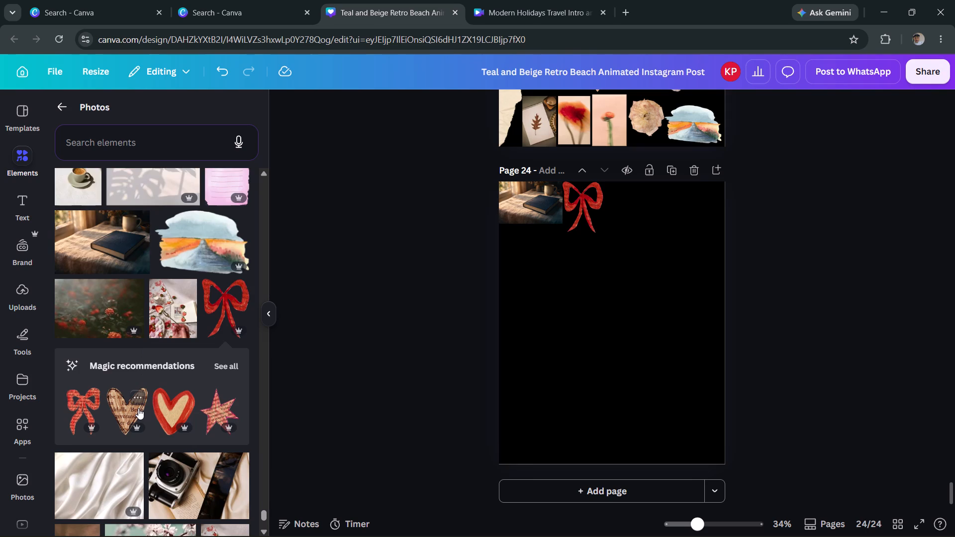
Add the recommended patterned red bow, shrink it, and place it beside the red newsprint bow in the first row.
{"action": "scroll", "coordinate": [138, 408], "scroll_direction": "down", "scroll_amount": 2}
{"action": "left_click", "coordinate": [80, 281]}
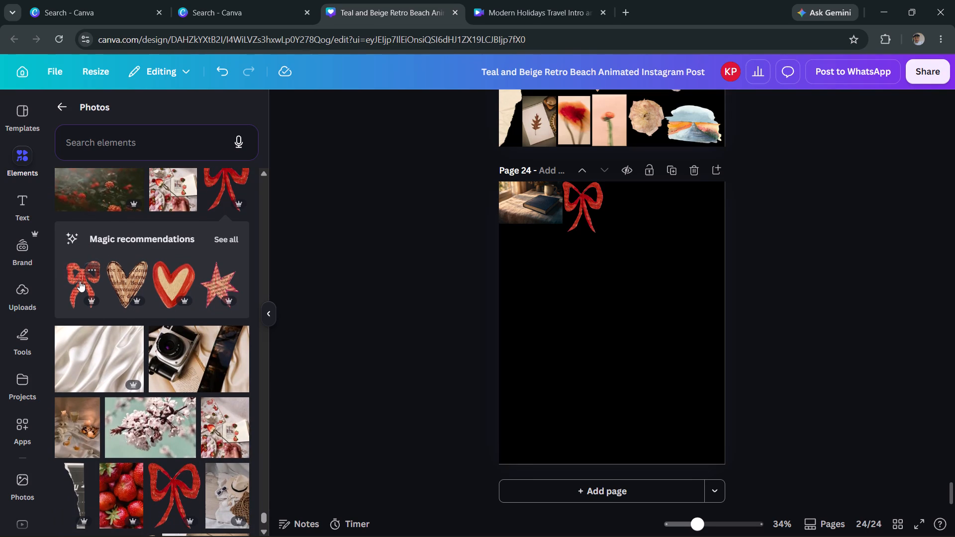
{"action": "left_click_drag", "start_coordinate": [529, 203], "coordinate": [650, 409]}
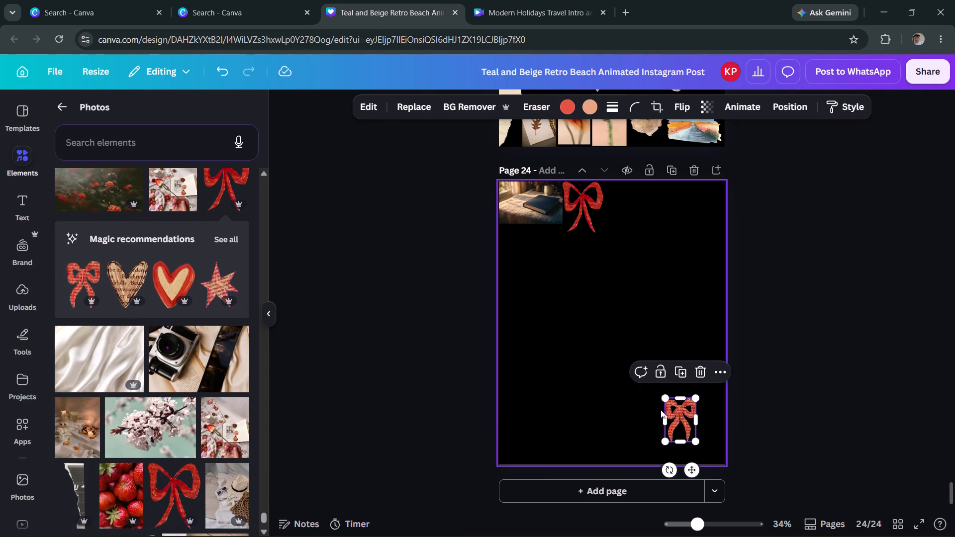
{"action": "left_click_drag", "start_coordinate": [674, 417], "coordinate": [616, 160]}
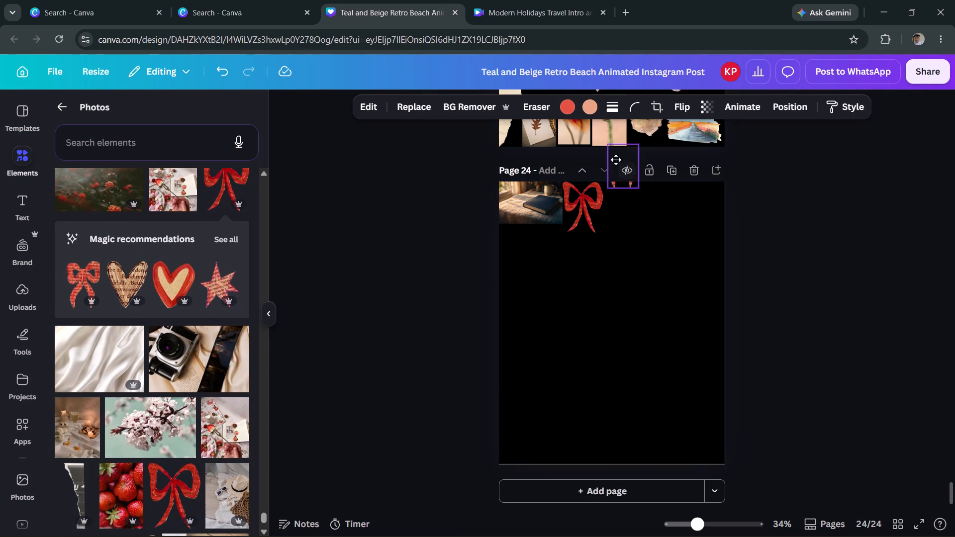
{"action": "left_click_drag", "start_coordinate": [616, 160], "coordinate": [613, 199]}
{"action": "left_click", "coordinate": [357, 227]}
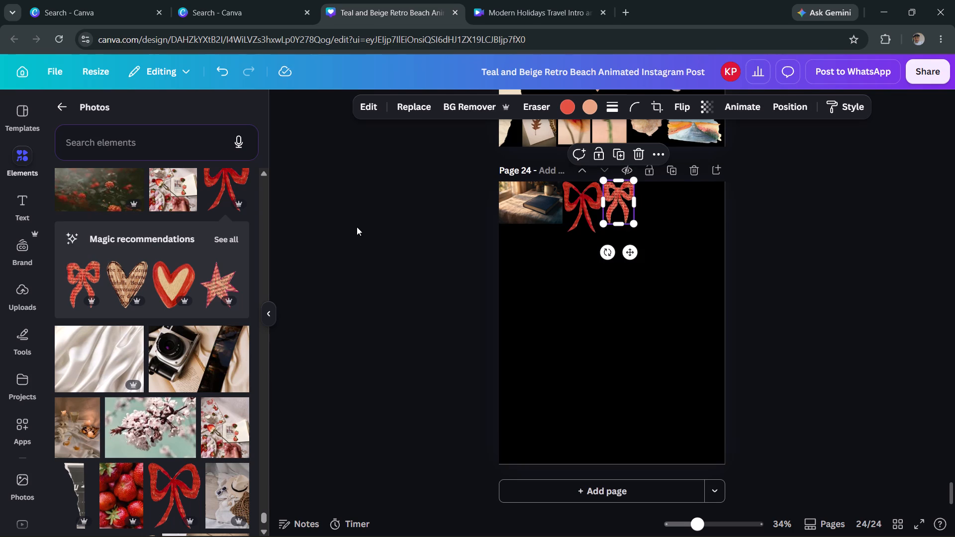
Add the aged paper tag with twine, shrink it, and place it beside the patterned red bow in page 24's first row.
{"action": "scroll", "coordinate": [157, 397], "scroll_direction": "down", "scroll_amount": 2}
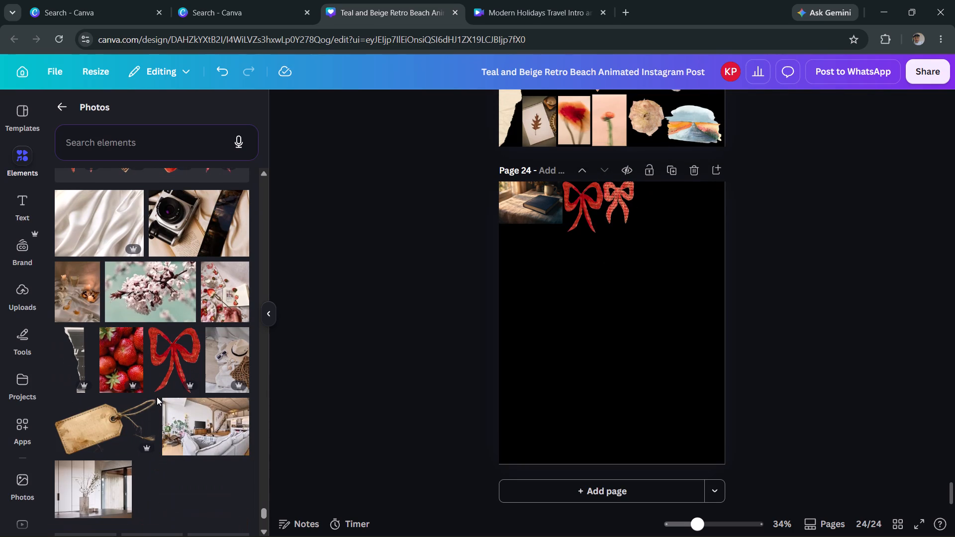
{"action": "left_click", "coordinate": [106, 414]}
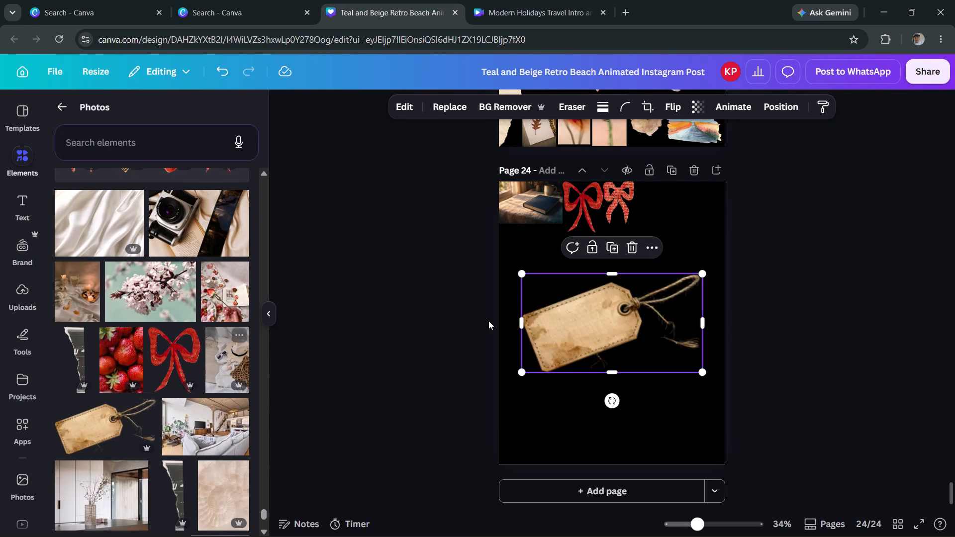
{"action": "left_click_drag", "start_coordinate": [521, 274], "coordinate": [659, 320]}
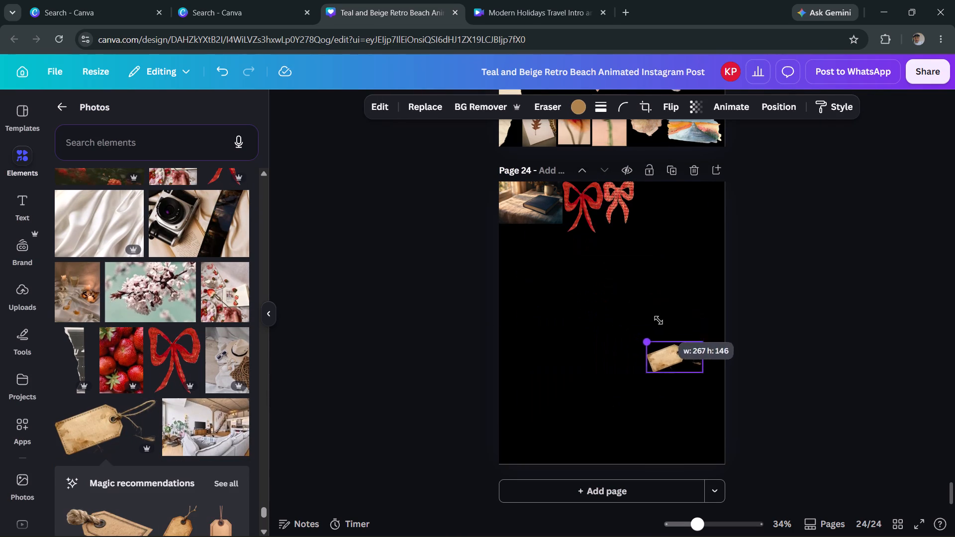
{"action": "left_click_drag", "start_coordinate": [659, 320], "coordinate": [659, 321]}
{"action": "left_click_drag", "start_coordinate": [660, 350], "coordinate": [658, 196]}
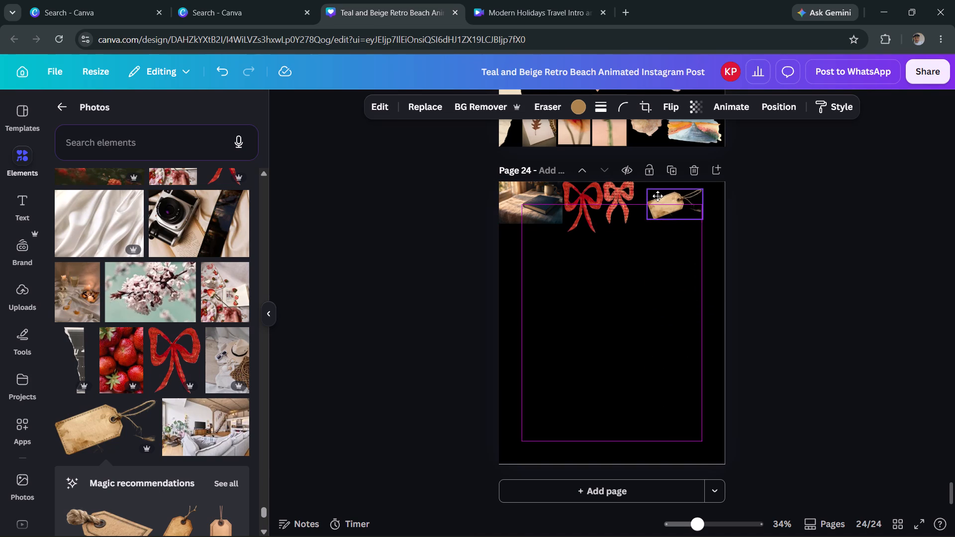
{"action": "left_click_drag", "start_coordinate": [658, 196], "coordinate": [650, 191]}
{"action": "left_click", "coordinate": [330, 274]}
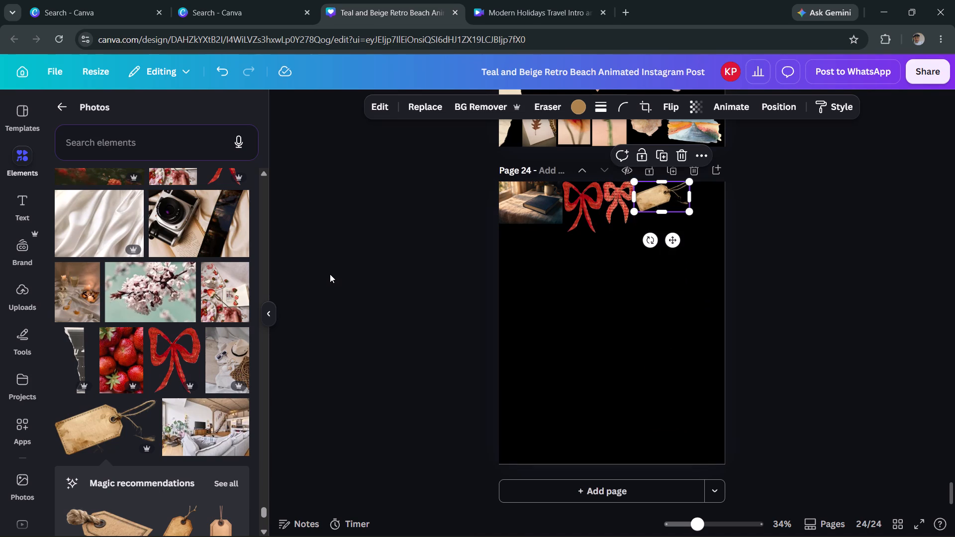
Add the recommended tilted brown stitched tag, shrink it, and place it at the right end of page 24's first row.
{"action": "scroll", "coordinate": [133, 427], "scroll_direction": "down", "scroll_amount": 2}
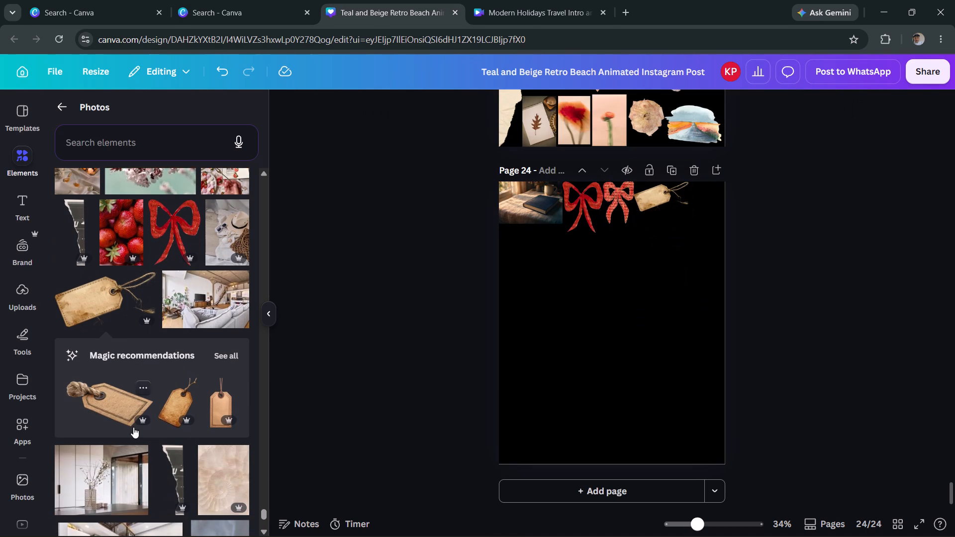
{"action": "left_click", "coordinate": [165, 403]}
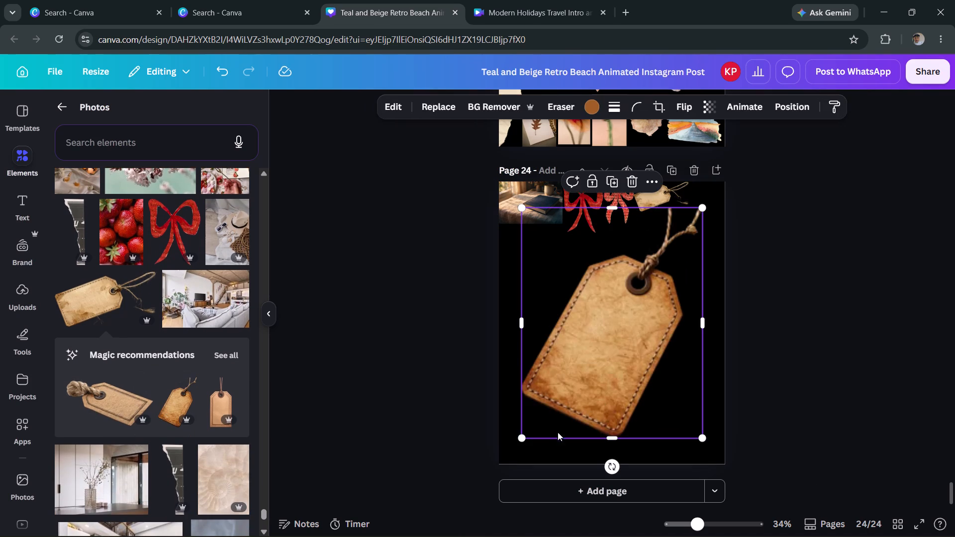
{"action": "left_click_drag", "start_coordinate": [523, 437], "coordinate": [671, 280]}
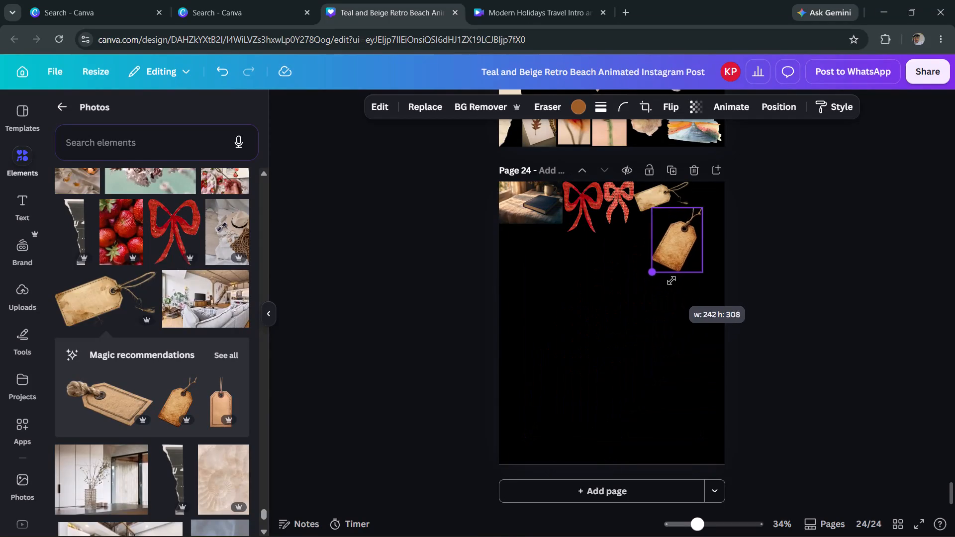
{"action": "left_click_drag", "start_coordinate": [671, 280], "coordinate": [678, 264]}
{"action": "left_click_drag", "start_coordinate": [681, 244], "coordinate": [701, 224]}
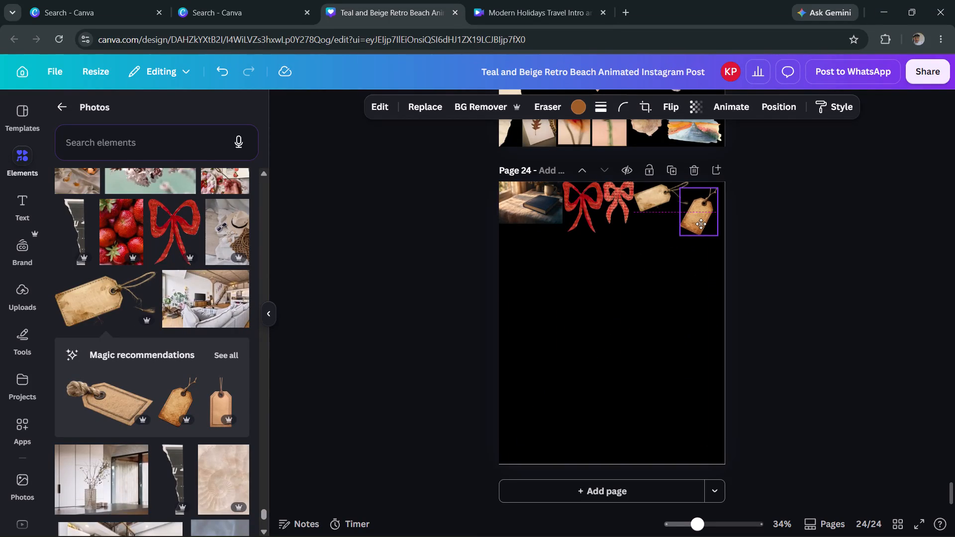
{"action": "left_click_drag", "start_coordinate": [701, 224], "coordinate": [704, 219]}
{"action": "left_click", "coordinate": [438, 225]}
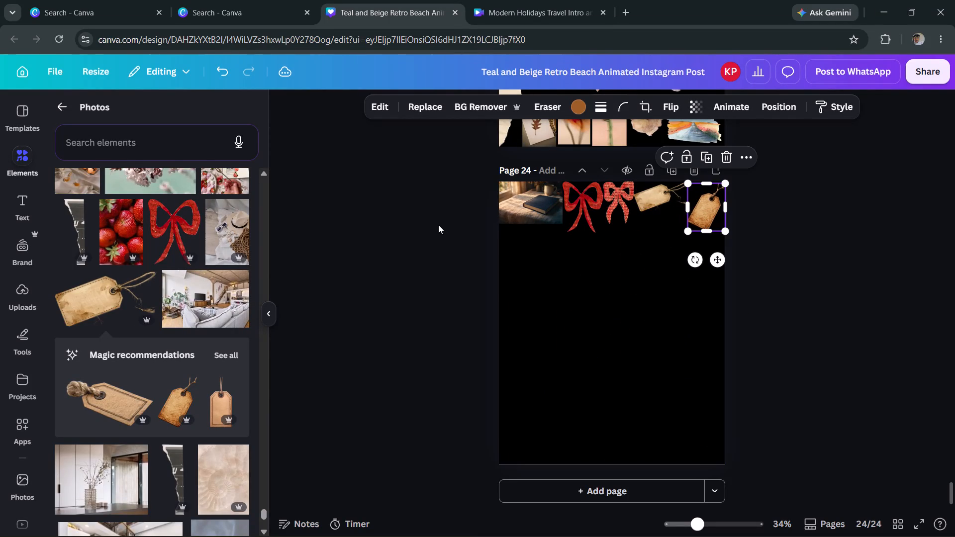
Add the recommended upright tan tag, shrink it, and place it at the page's left edge under the book photo.
{"action": "scroll", "coordinate": [161, 372], "scroll_direction": "down", "scroll_amount": 2}
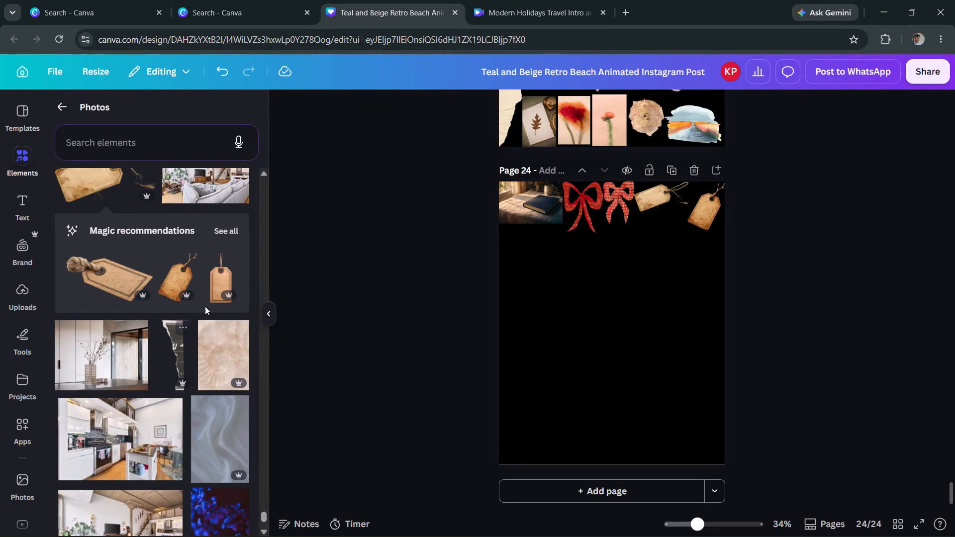
{"action": "left_click", "coordinate": [208, 280]}
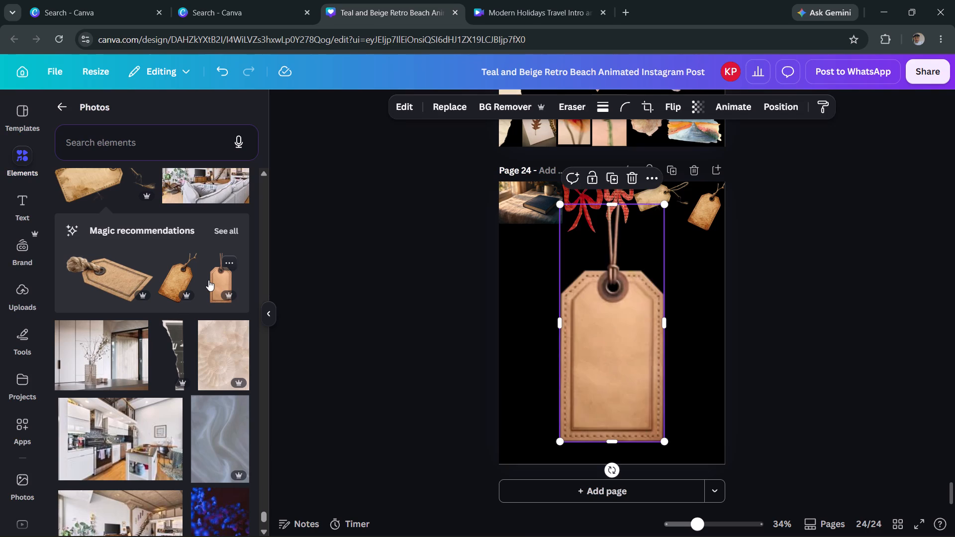
{"action": "left_click_drag", "start_coordinate": [664, 204], "coordinate": [591, 365]}
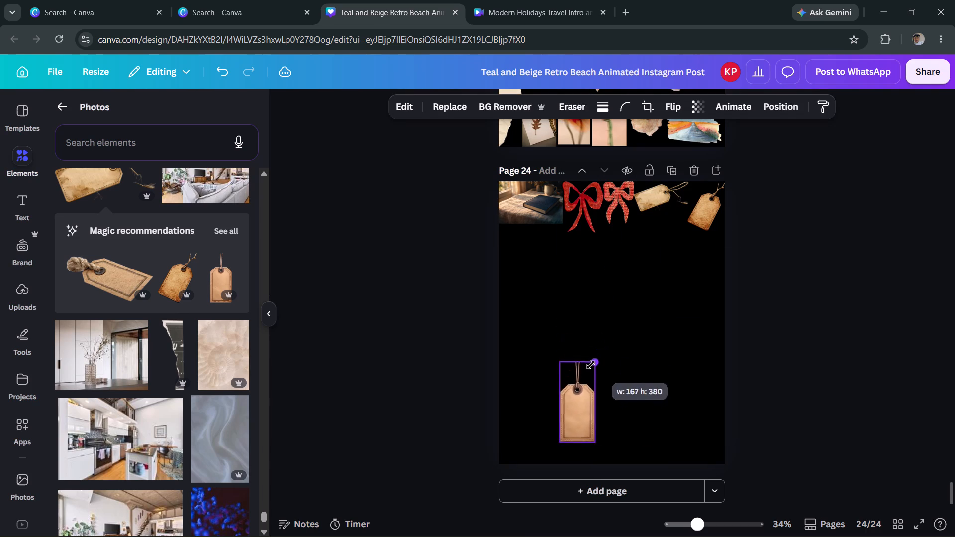
{"action": "left_click_drag", "start_coordinate": [591, 365], "coordinate": [583, 386]}
{"action": "left_click_drag", "start_coordinate": [571, 399], "coordinate": [510, 236]}
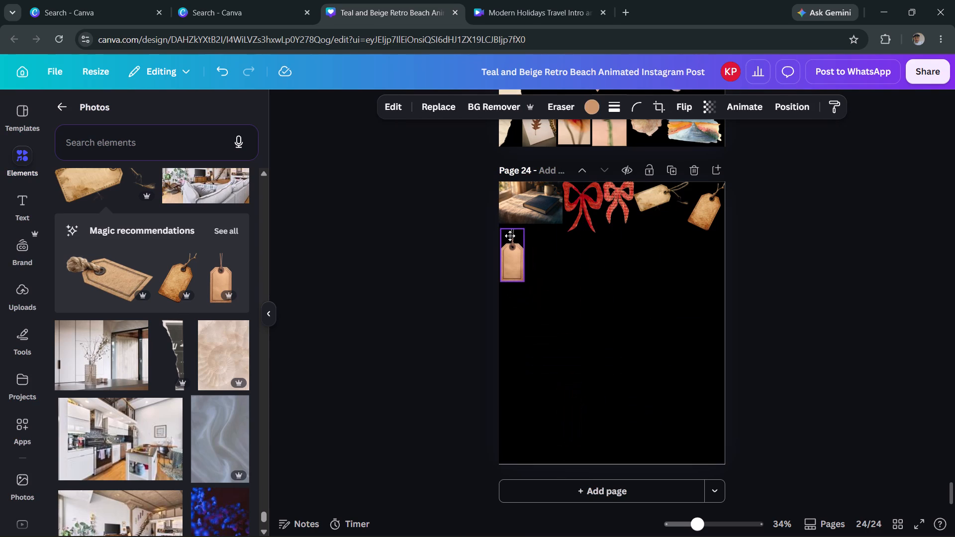
{"action": "left_click_drag", "start_coordinate": [510, 236], "coordinate": [508, 232]}
{"action": "left_click", "coordinate": [366, 274]}
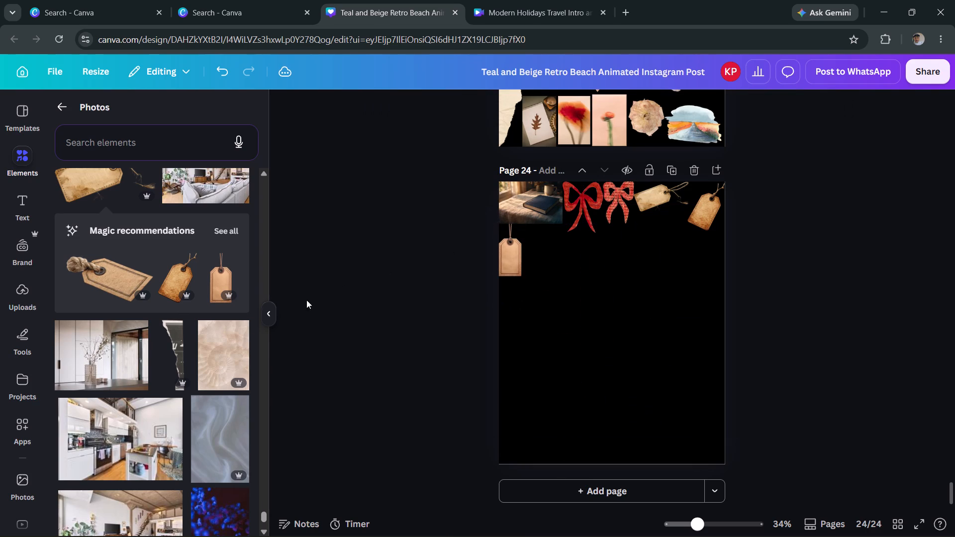
Add the torn black paper strip, shrink it, and place it in page 24's bottom-right corner.
{"action": "left_click", "coordinate": [162, 353]}
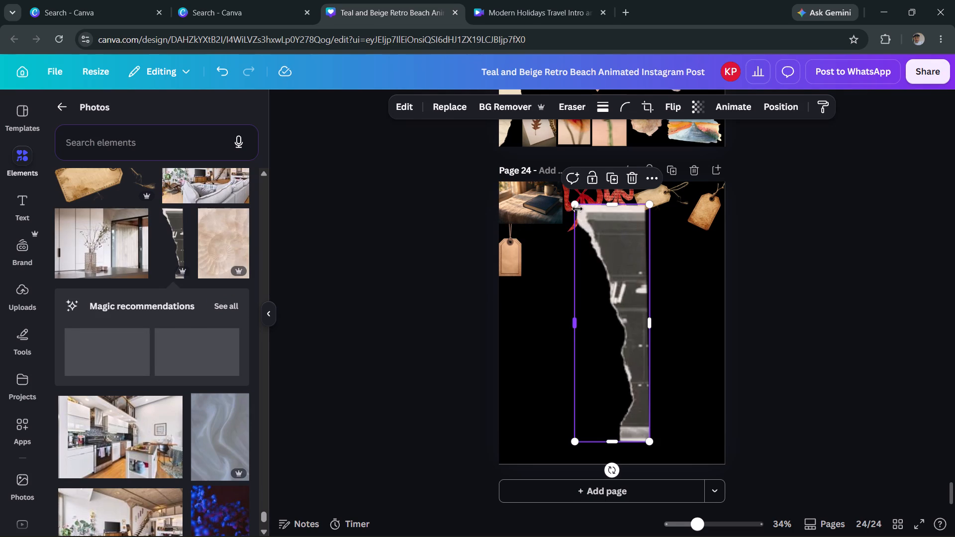
{"action": "left_click_drag", "start_coordinate": [575, 205], "coordinate": [636, 388]}
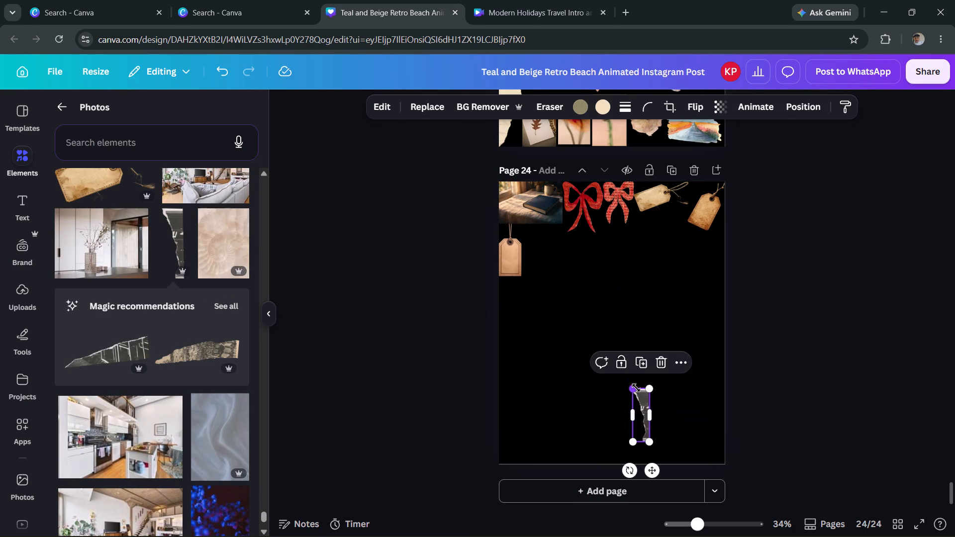
{"action": "left_click_drag", "start_coordinate": [642, 410], "coordinate": [716, 429]}
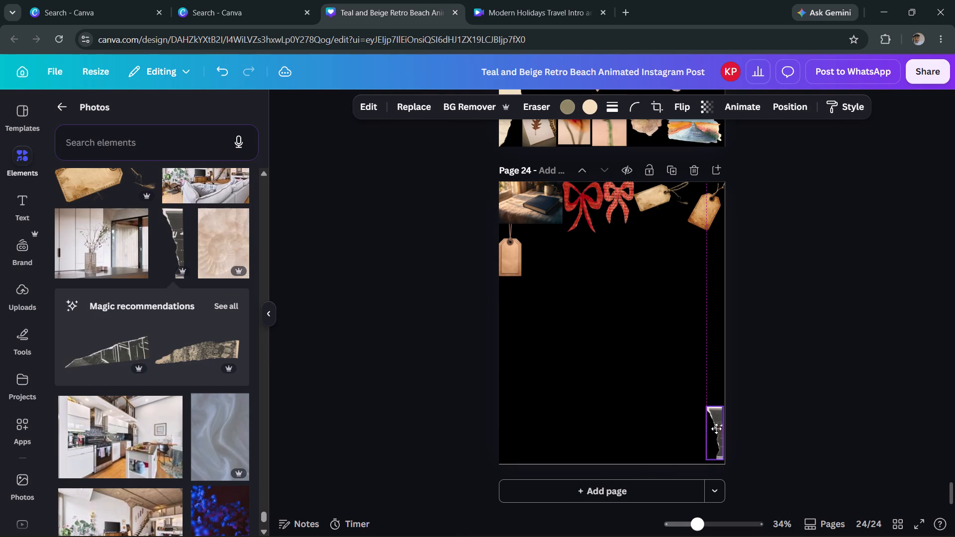
{"action": "left_click_drag", "start_coordinate": [716, 429], "coordinate": [716, 432]}
{"action": "left_click", "coordinate": [360, 398]}
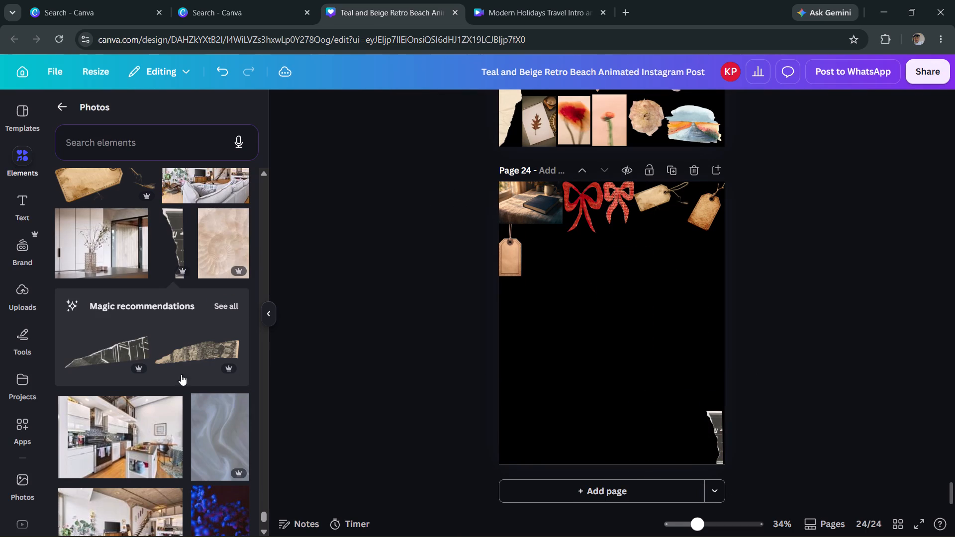
Add the recommended dark torn paper strip with white lines, shrink it, and place it in page 24's bottom-left corner.
{"action": "scroll", "coordinate": [139, 385], "scroll_direction": "down", "scroll_amount": 3}
{"action": "scroll", "coordinate": [139, 385], "scroll_direction": "up", "scroll_amount": 1}
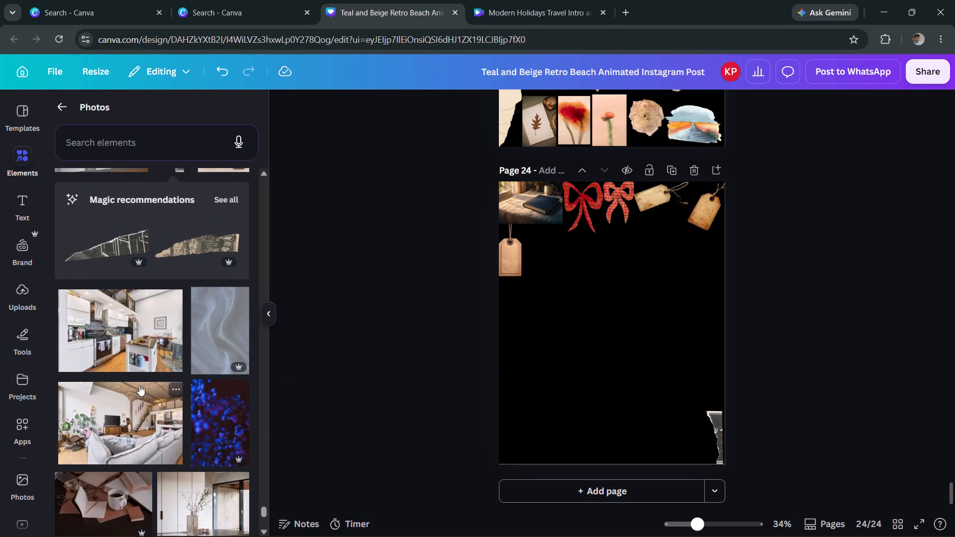
{"action": "scroll", "coordinate": [139, 385], "scroll_direction": "up", "scroll_amount": 1}
{"action": "left_click", "coordinate": [107, 281]}
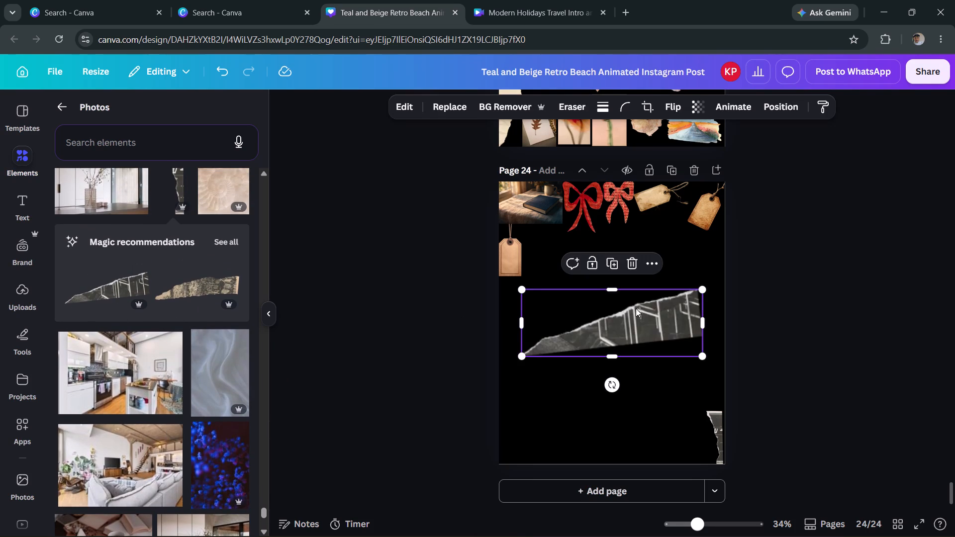
{"action": "left_click_drag", "start_coordinate": [703, 288], "coordinate": [583, 317]}
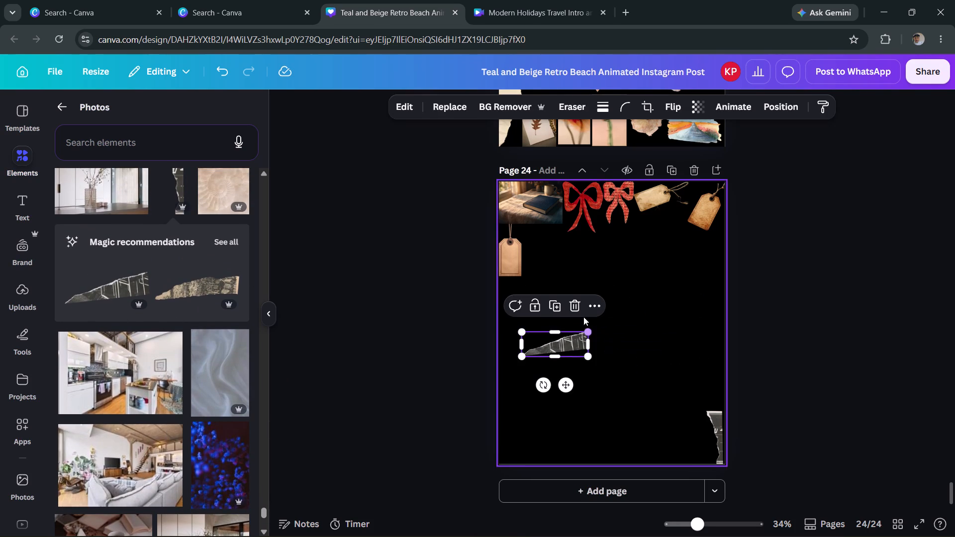
{"action": "left_click_drag", "start_coordinate": [573, 338], "coordinate": [552, 450]}
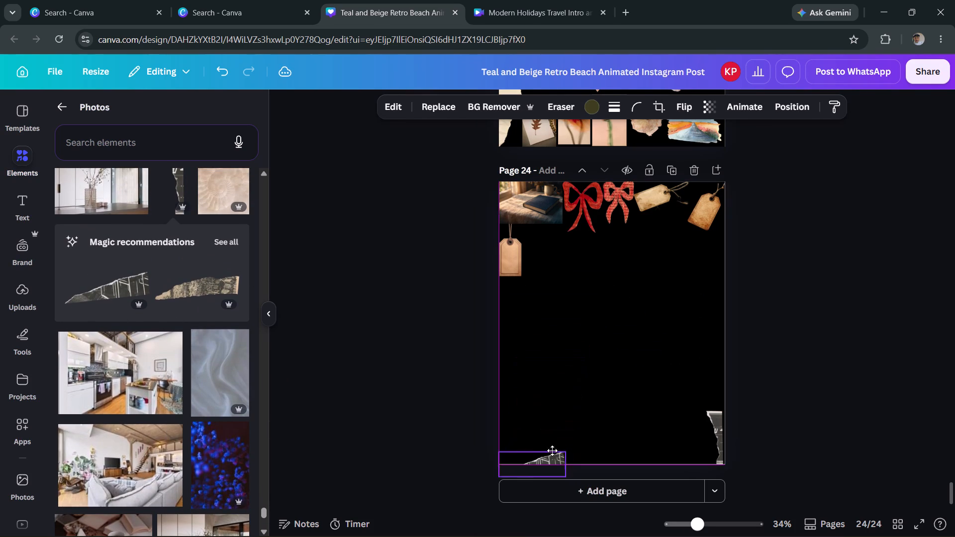
{"action": "left_click_drag", "start_coordinate": [552, 450], "coordinate": [549, 445]}
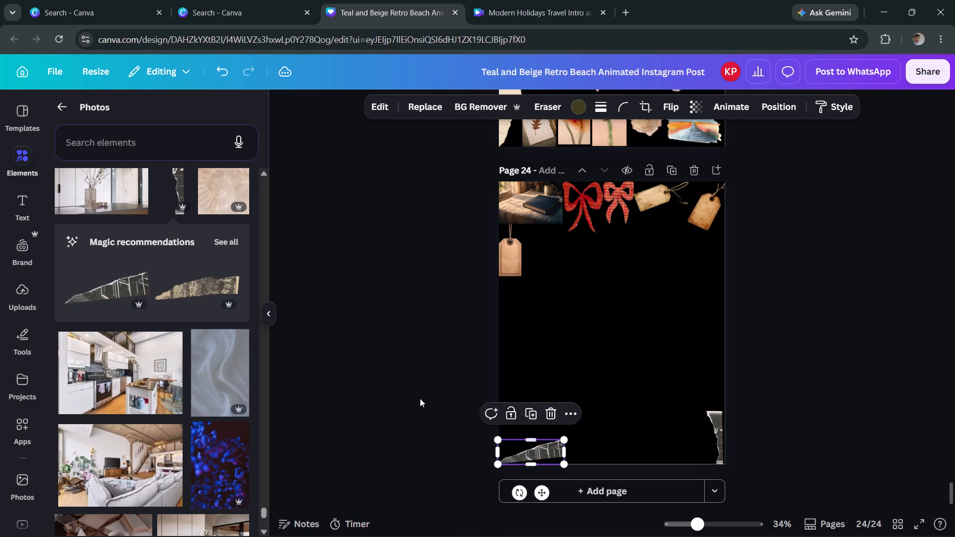
{"action": "left_click", "coordinate": [405, 393]}
Add the pink water lily photo, shrink it, and place it beside the torn strip along page 24's bottom edge.
{"action": "scroll", "coordinate": [162, 396], "scroll_direction": "down", "scroll_amount": 2}
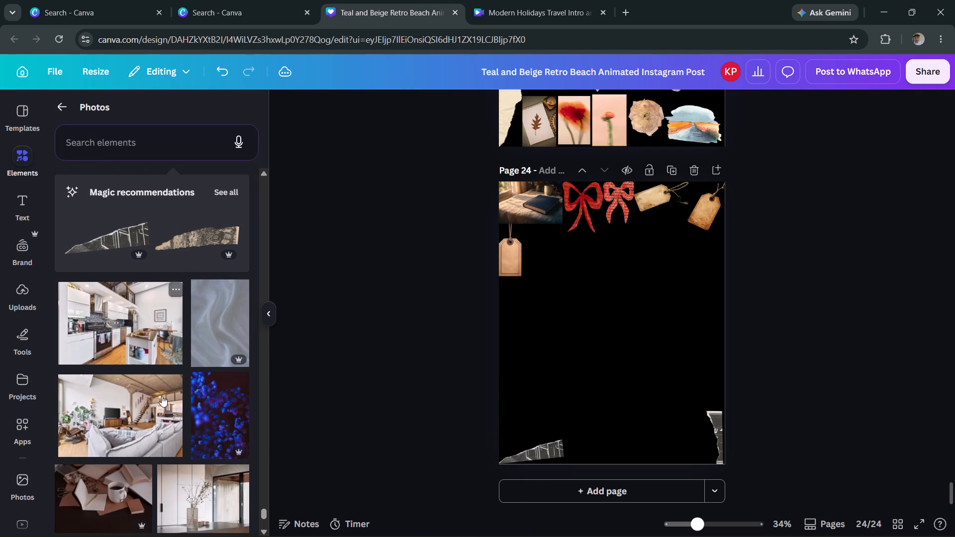
{"action": "scroll", "coordinate": [162, 396], "scroll_direction": "down", "scroll_amount": 2}
{"action": "left_click", "coordinate": [162, 396]}
{"action": "scroll", "coordinate": [162, 396], "scroll_direction": "down", "scroll_amount": 1}
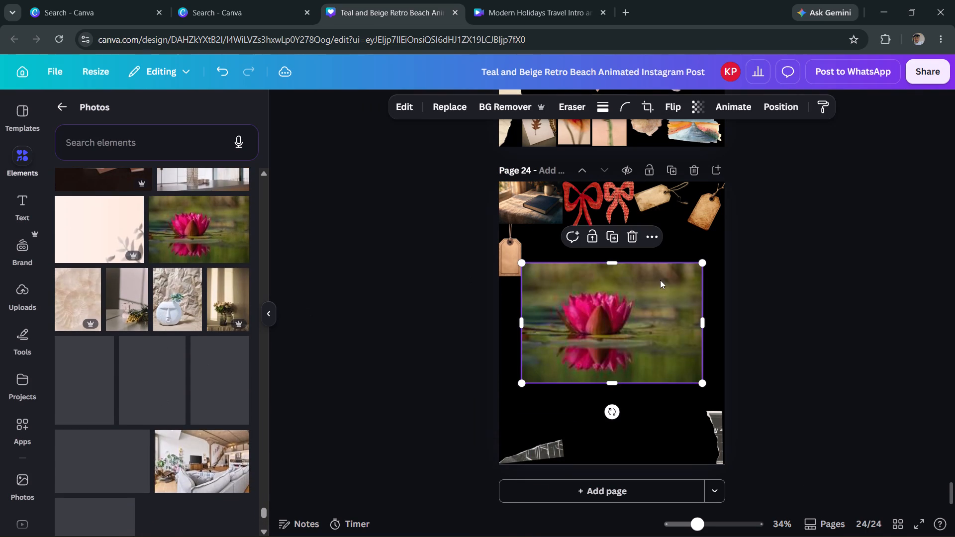
{"action": "left_click_drag", "start_coordinate": [700, 262], "coordinate": [597, 318]}
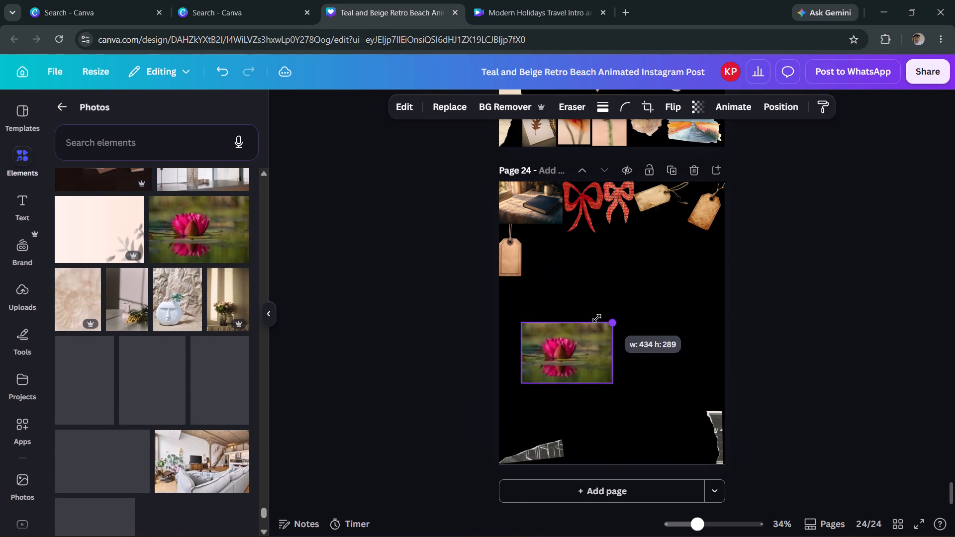
{"action": "left_click_drag", "start_coordinate": [597, 318], "coordinate": [562, 348]}
{"action": "left_click_drag", "start_coordinate": [547, 367], "coordinate": [521, 423]}
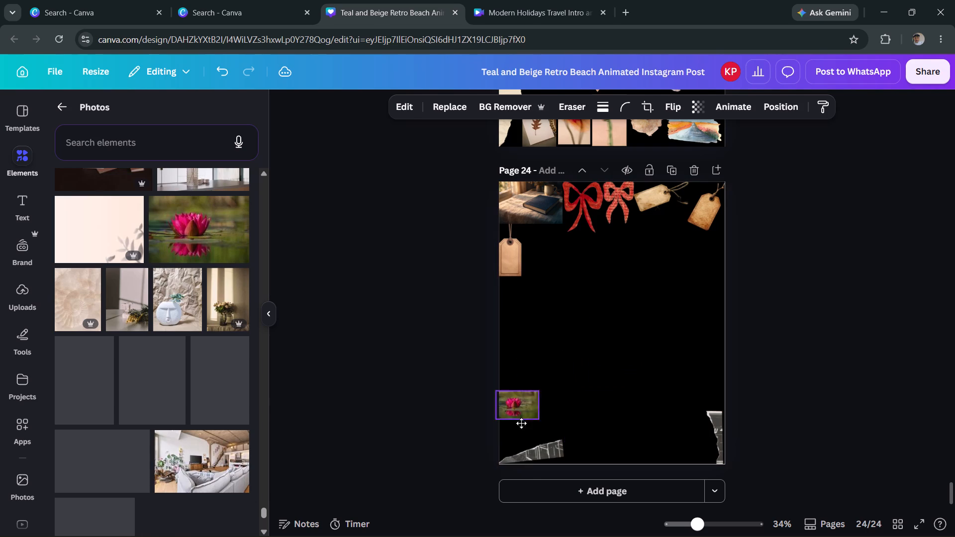
{"action": "left_click_drag", "start_coordinate": [521, 423], "coordinate": [590, 441]}
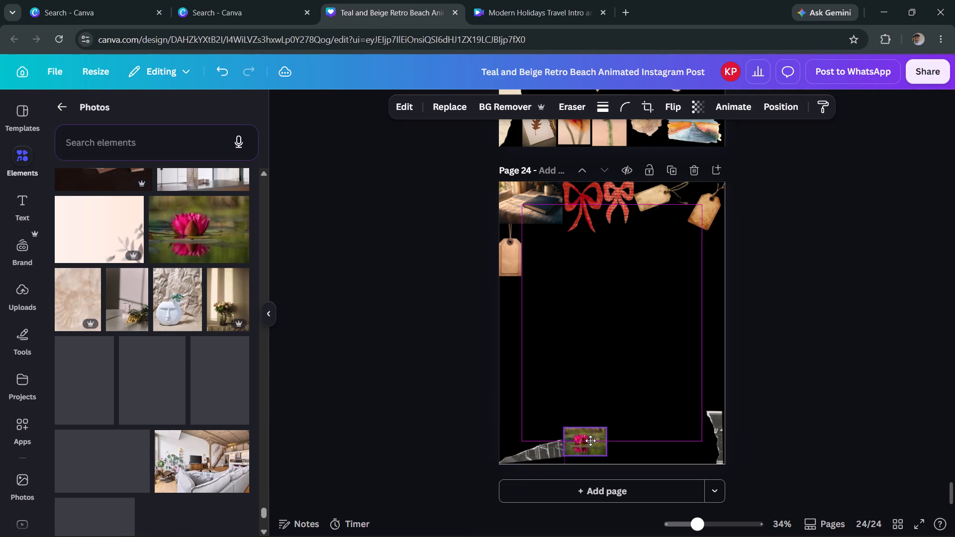
{"action": "left_click_drag", "start_coordinate": [590, 441], "coordinate": [591, 446]}
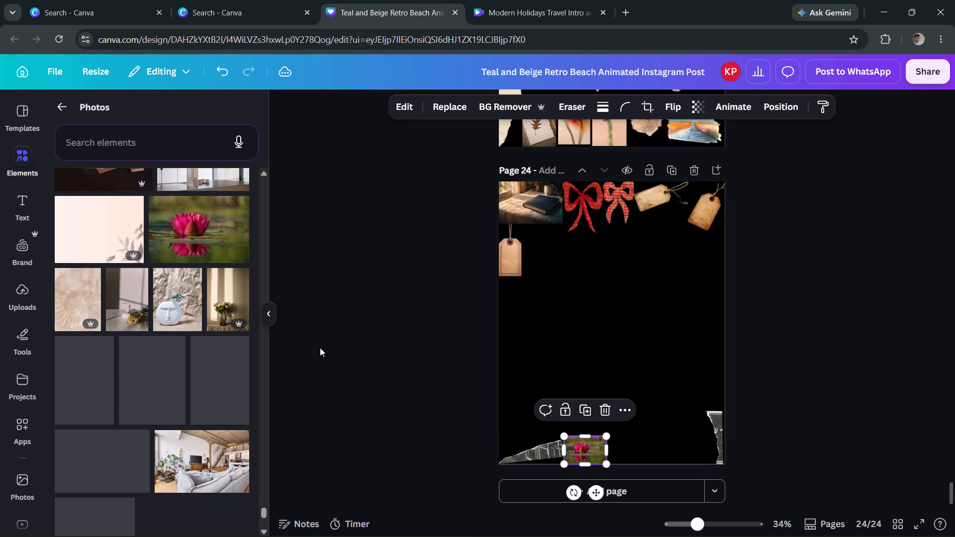
{"action": "left_click", "coordinate": [320, 348]}
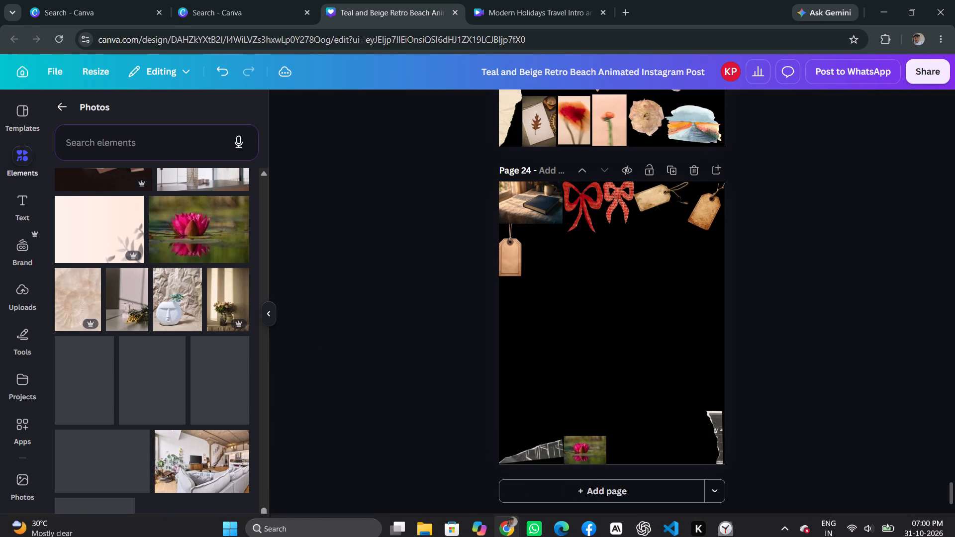
Add the photo of the flower vase against a sunlit wall, shrink it, and fit it beside the torn paper in page 24's bottom-right corner.
{"action": "left_click", "coordinate": [217, 305]}
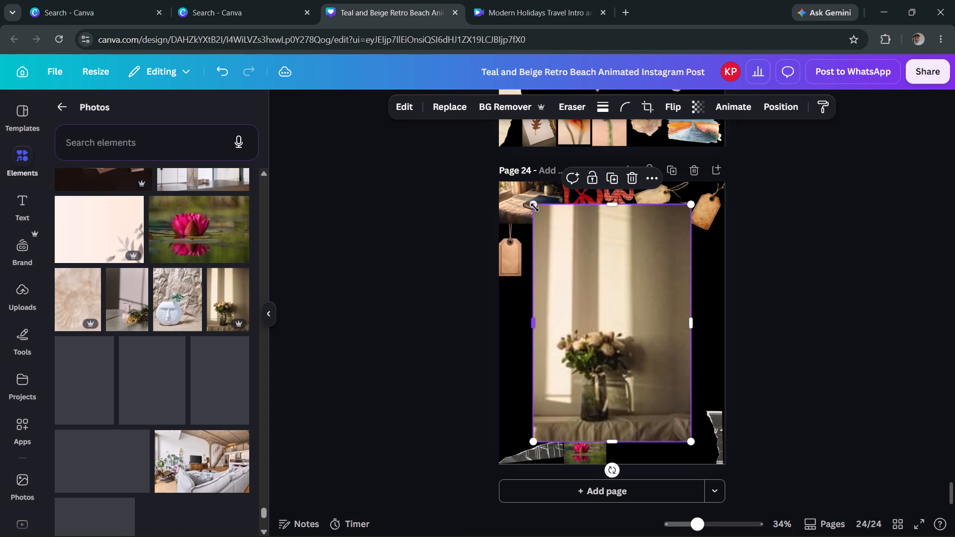
{"action": "left_click_drag", "start_coordinate": [535, 206], "coordinate": [662, 398]}
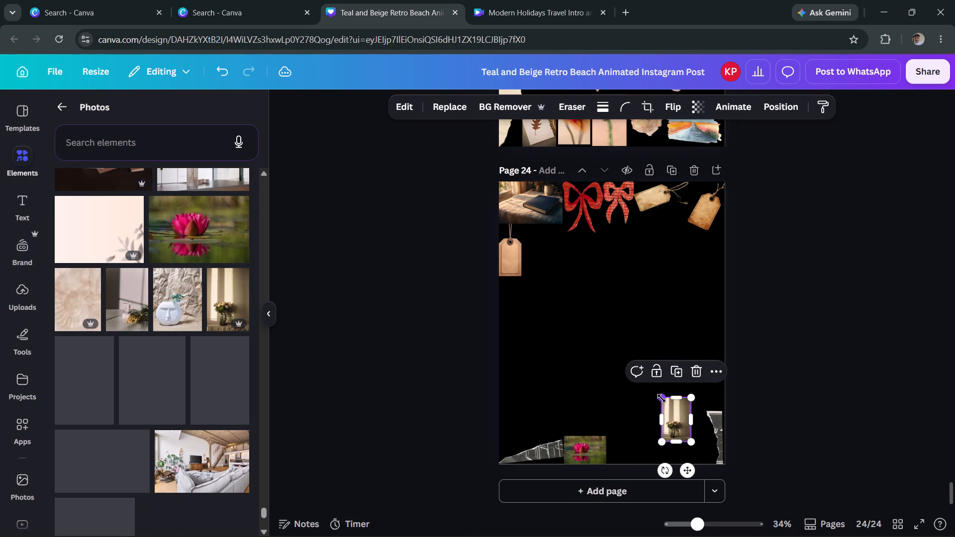
{"action": "left_click_drag", "start_coordinate": [670, 410], "coordinate": [686, 431]}
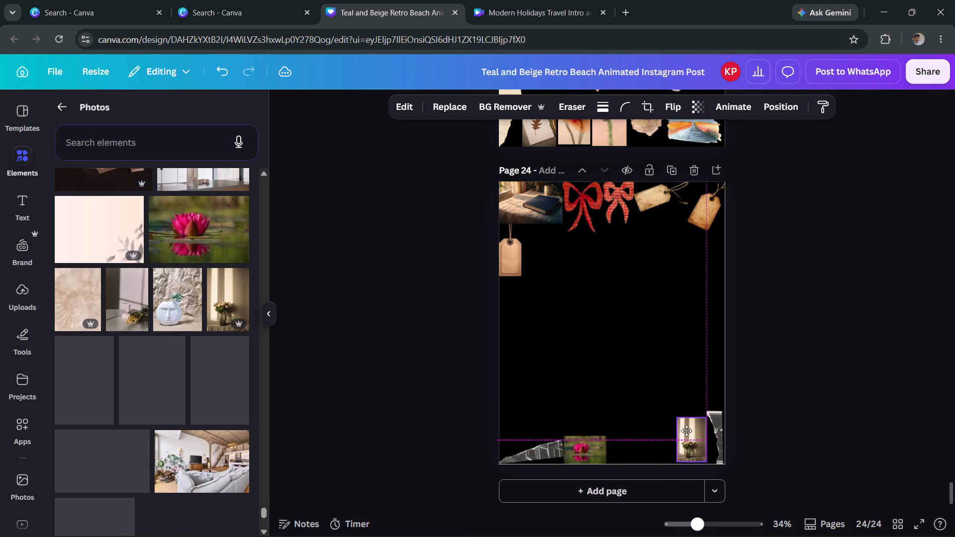
{"action": "left_click_drag", "start_coordinate": [686, 431], "coordinate": [687, 431]}
{"action": "left_click_drag", "start_coordinate": [675, 413], "coordinate": [668, 407]}
{"action": "left_click", "coordinate": [472, 401]}
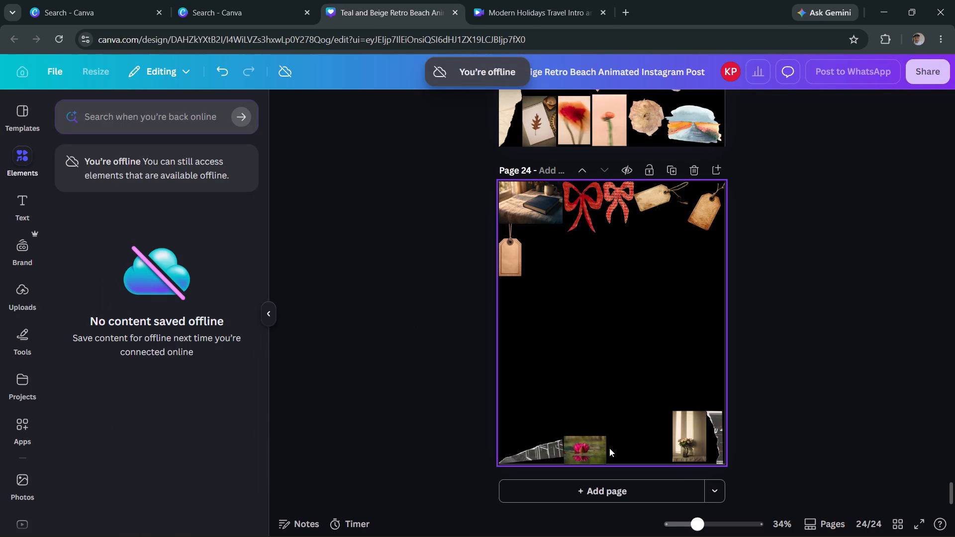
{"action": "left_click", "coordinate": [609, 448]}
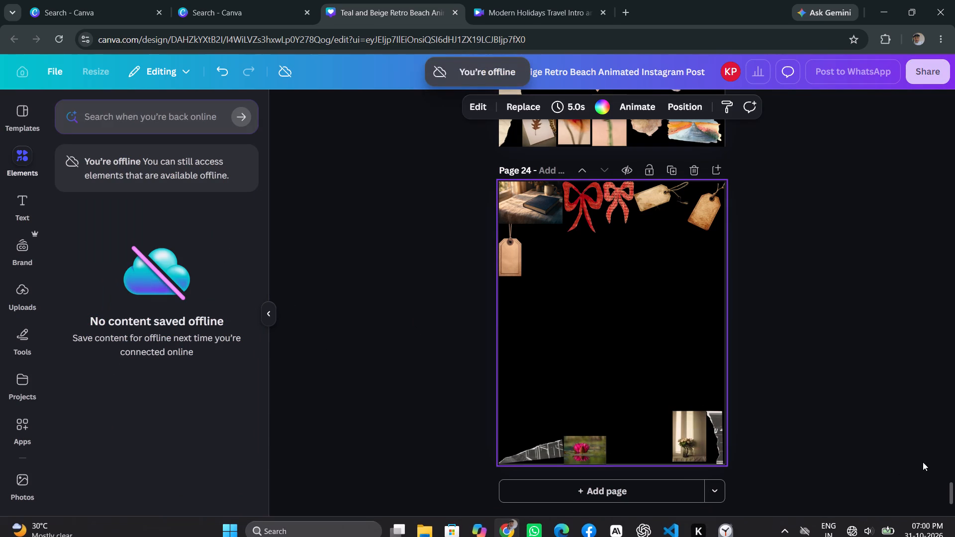
Switch to the Windows quick settings and turn Wi-Fi off and back on to restart the network connection.
{"action": "left_click", "coordinate": [857, 518]}
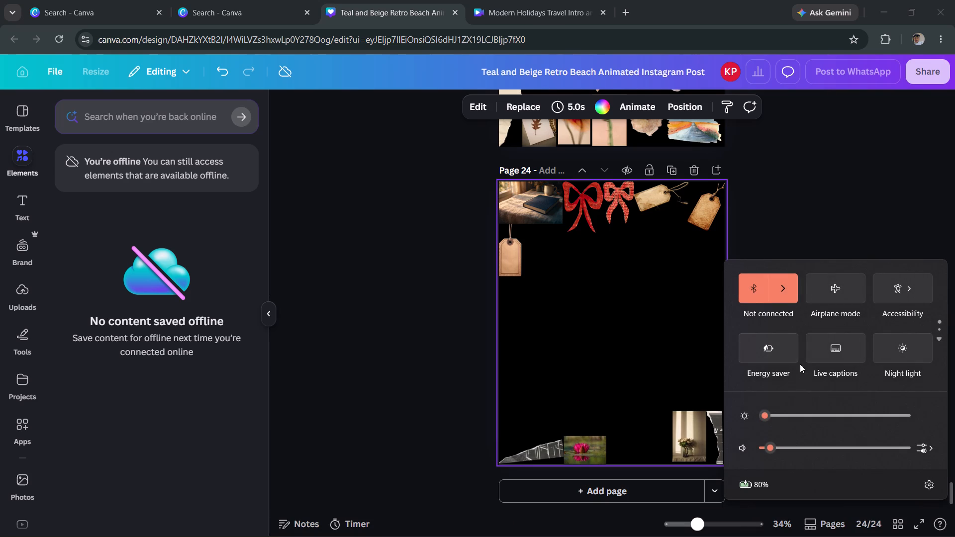
{"action": "left_click", "coordinate": [784, 274]}
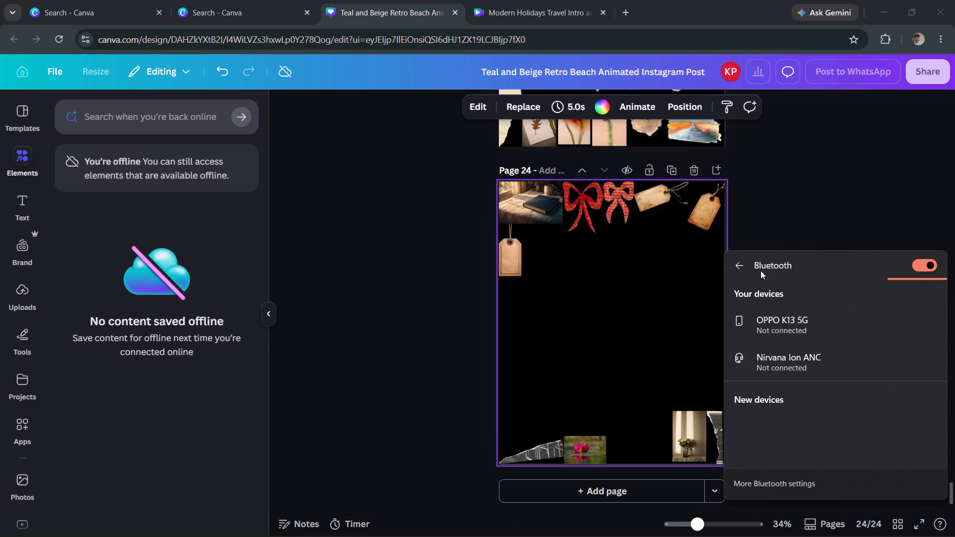
{"action": "left_click", "coordinate": [742, 265]}
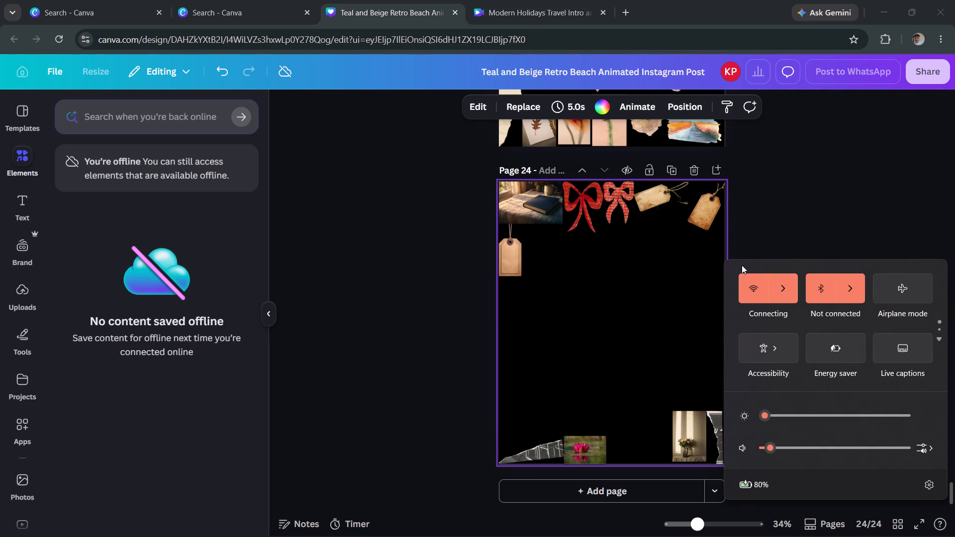
{"action": "left_click", "coordinate": [790, 294]}
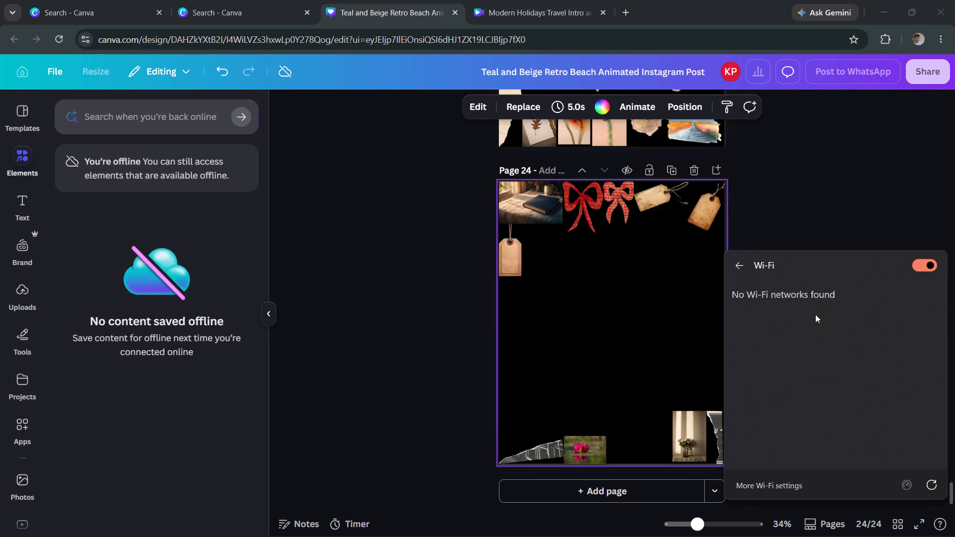
{"action": "left_click", "coordinate": [914, 263]}
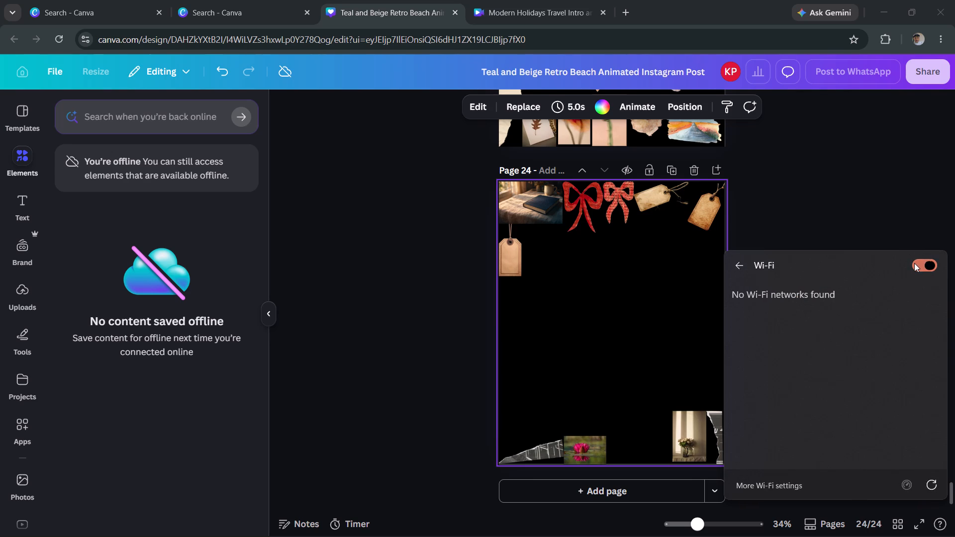
{"action": "left_click", "coordinate": [923, 264]}
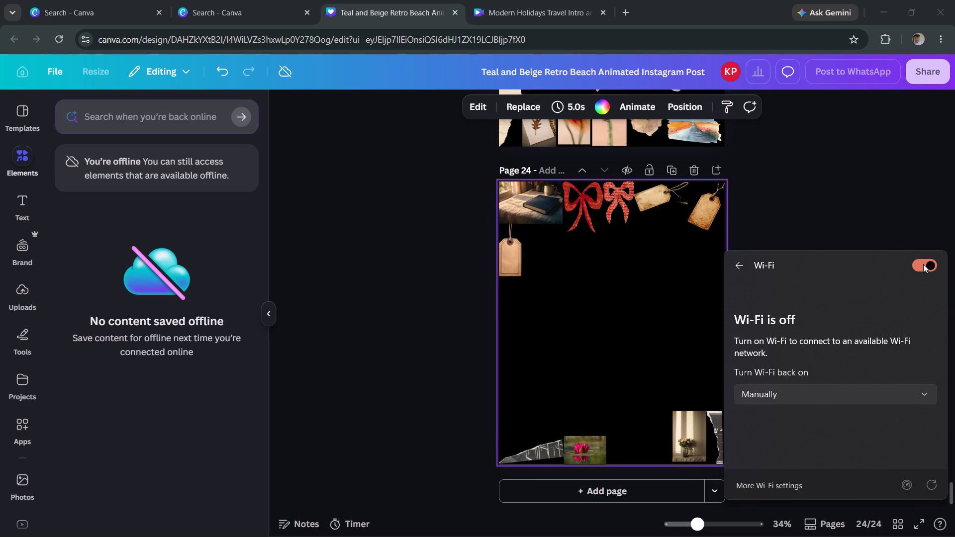
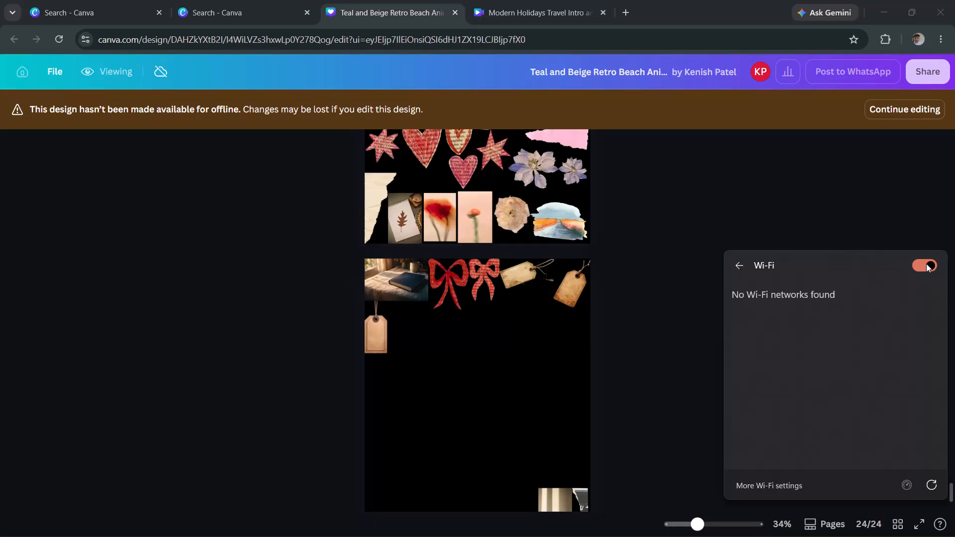
Switch Wi-Fi off and on until the computer reconnects to the OPPO K13 5G 638d 2 network, and return to the design.
{"action": "left_click", "coordinate": [926, 264]}
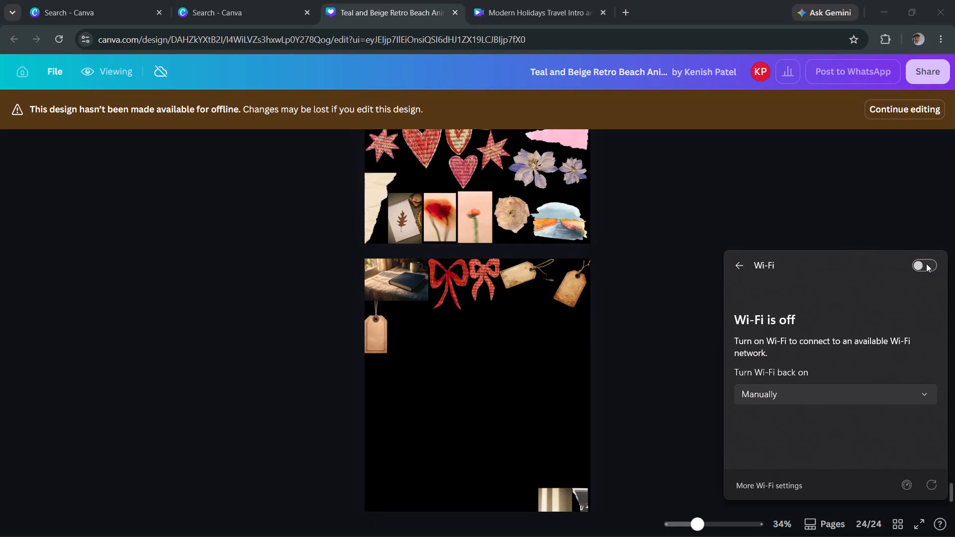
{"action": "left_click", "coordinate": [926, 264]}
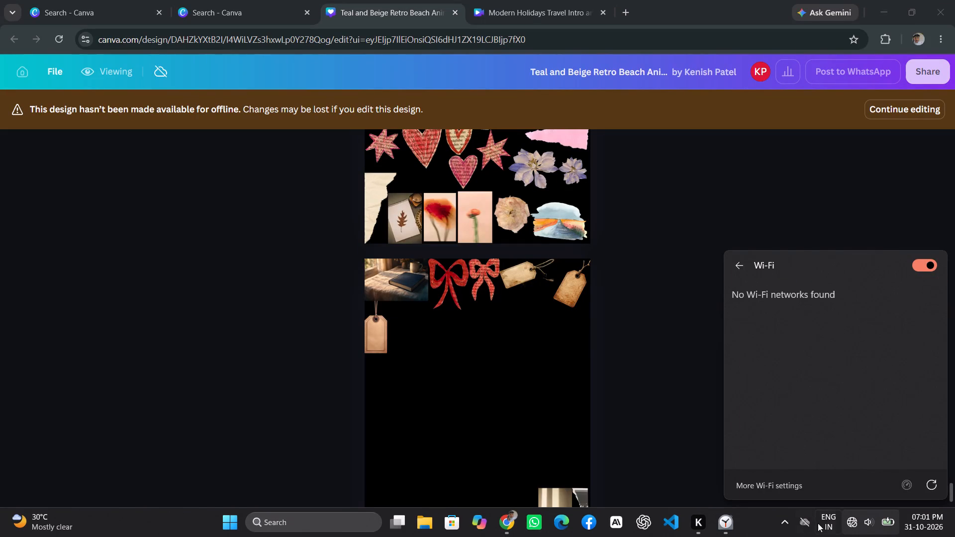
{"action": "left_click", "coordinate": [846, 520]}
{"action": "left_click", "coordinate": [846, 520]}
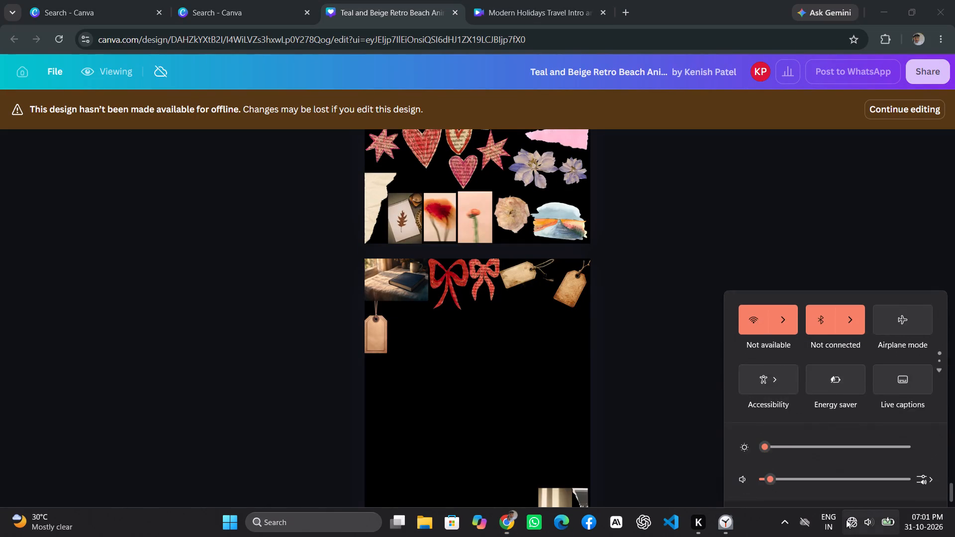
{"action": "left_click", "coordinate": [763, 290]}
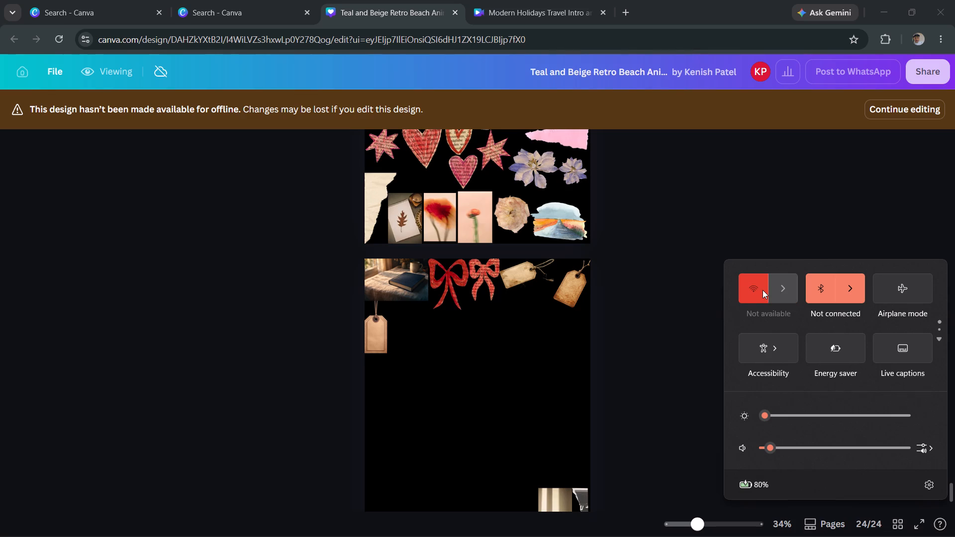
{"action": "left_click", "coordinate": [763, 290]}
{"action": "left_click", "coordinate": [760, 292]}
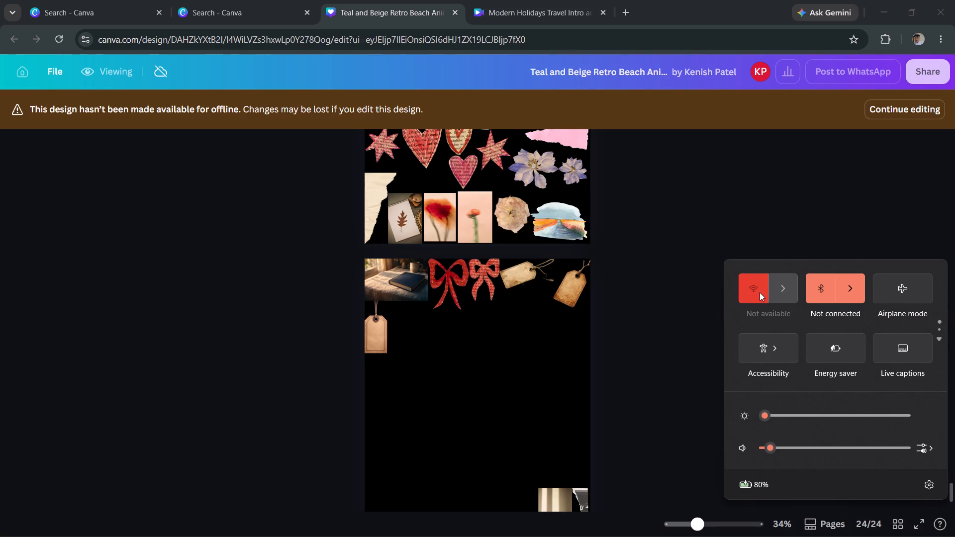
{"action": "triple_click", "coordinate": [760, 292]}
{"action": "triple_click", "coordinate": [760, 292]}
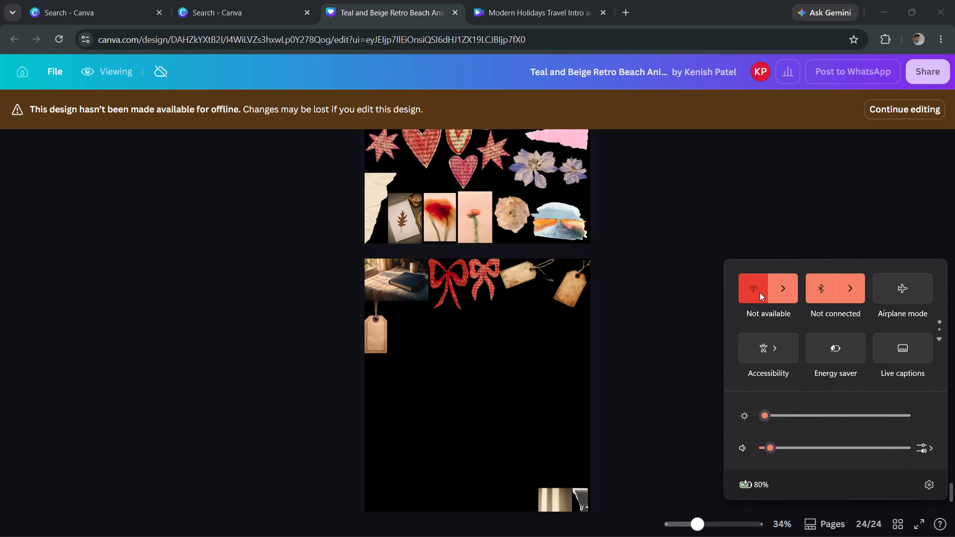
{"action": "left_click", "coordinate": [782, 284]}
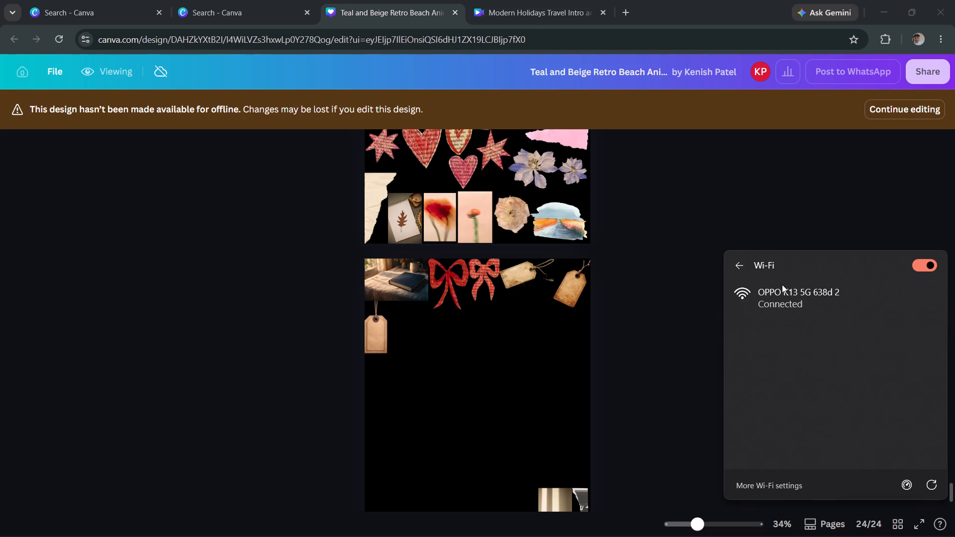
{"action": "left_click", "coordinate": [651, 317]}
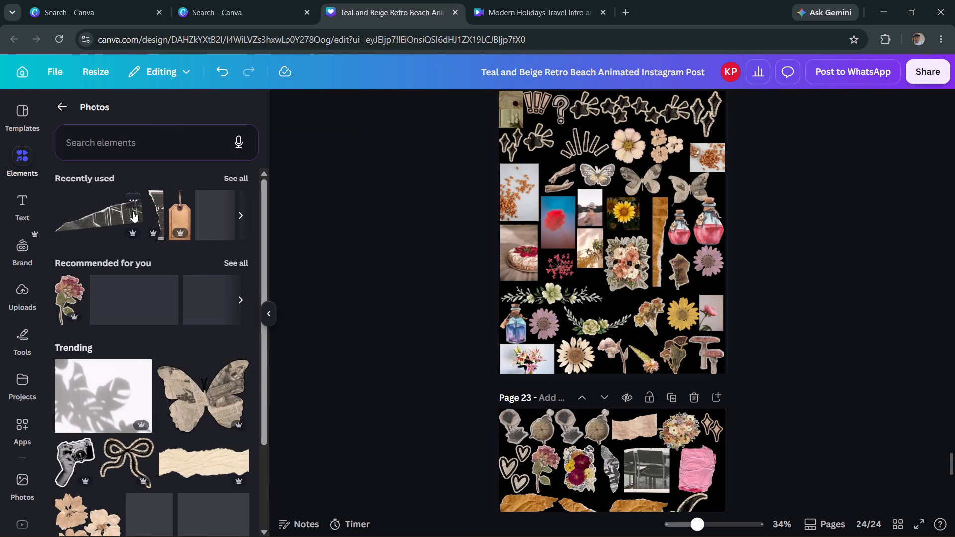
Add the recommended dried pink hydrangea cutout to page 24, shrink it, and place it at the left edge above the dark torn strip.
{"action": "left_click", "coordinate": [62, 301]}
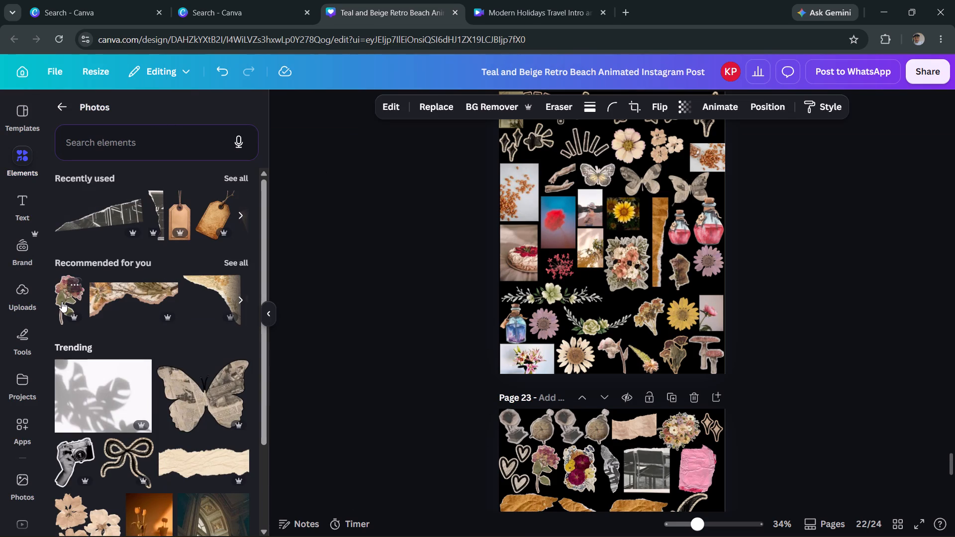
{"action": "scroll", "coordinate": [530, 436], "scroll_direction": "down", "scroll_amount": 15}
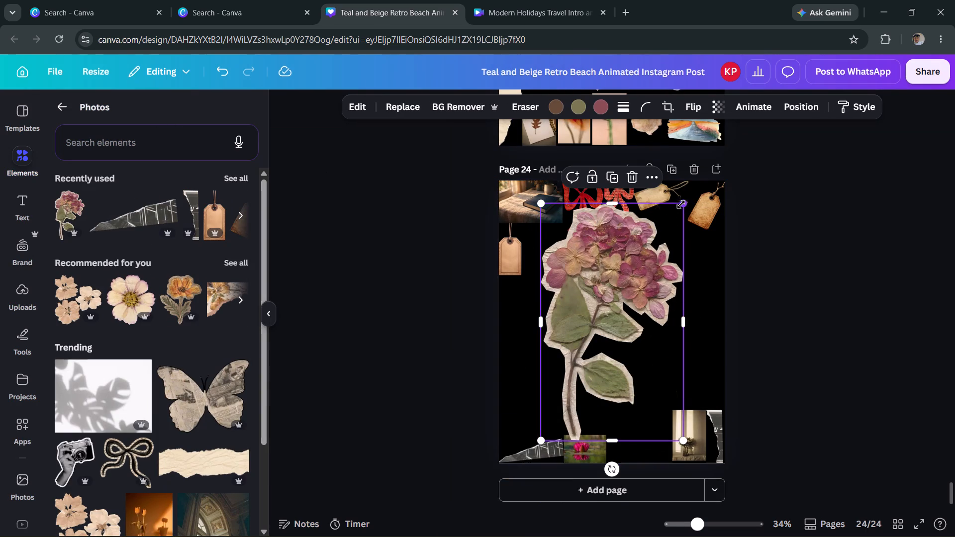
{"action": "left_click_drag", "start_coordinate": [681, 204], "coordinate": [557, 399]}
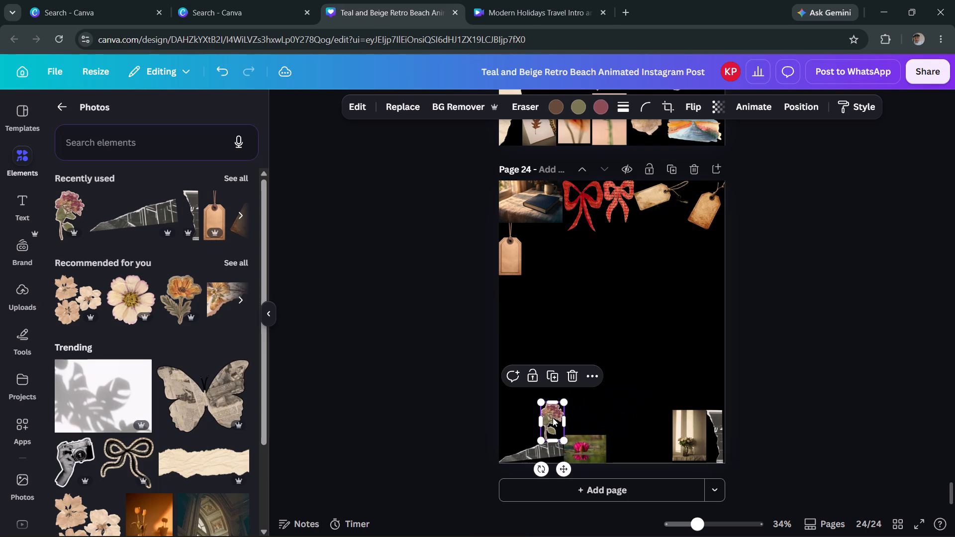
{"action": "left_click_drag", "start_coordinate": [553, 418], "coordinate": [510, 431]}
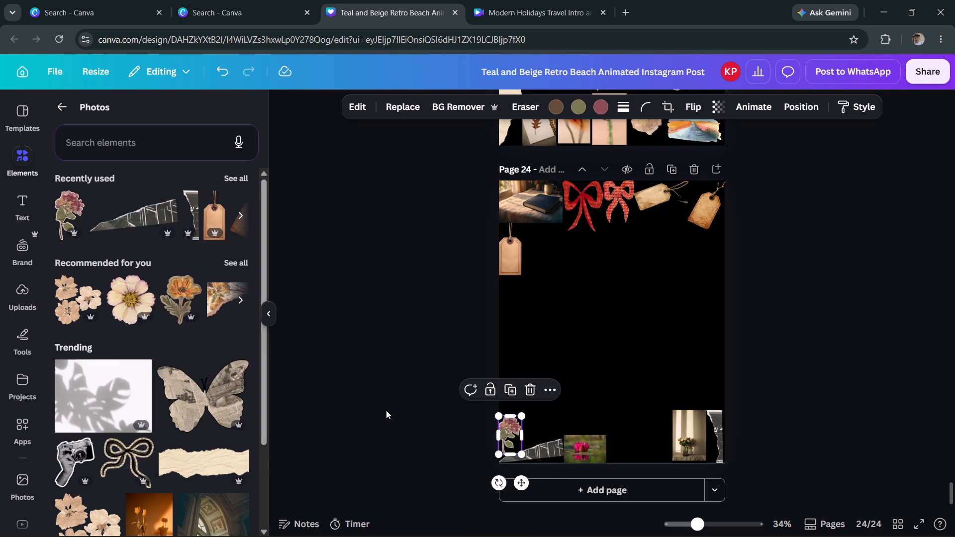
{"action": "left_click", "coordinate": [386, 410]}
Add the trending newsprint butterfly, shrink it, and move it between the water lily and flower vase photos near page 24's bottom.
{"action": "left_click", "coordinate": [208, 400]}
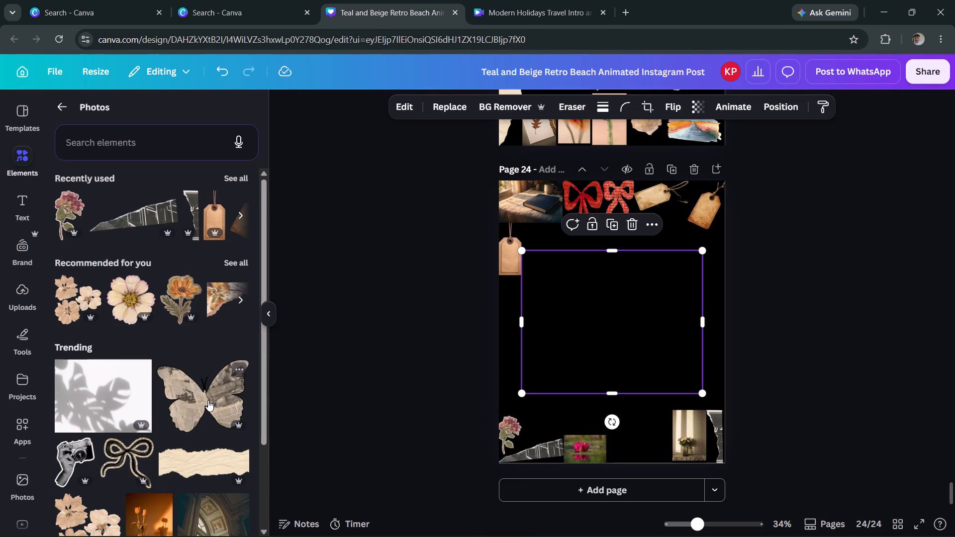
{"action": "left_click_drag", "start_coordinate": [523, 252], "coordinate": [659, 361]}
{"action": "left_click_drag", "start_coordinate": [673, 369], "coordinate": [638, 418]}
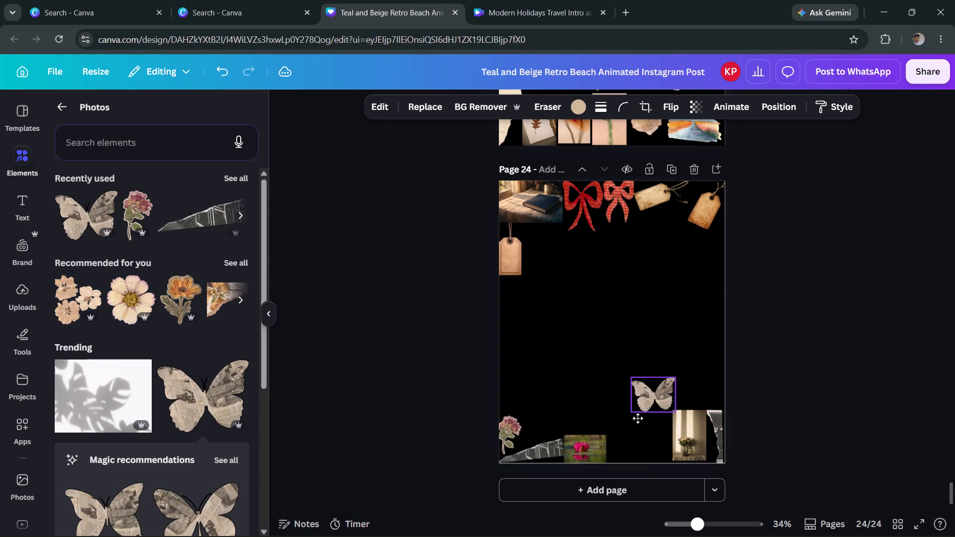
Place the newspaper butterfly cutout beside the pink water lily photo along page 24's bottom edge.
{"action": "left_click_drag", "start_coordinate": [638, 418], "coordinate": [620, 436]}
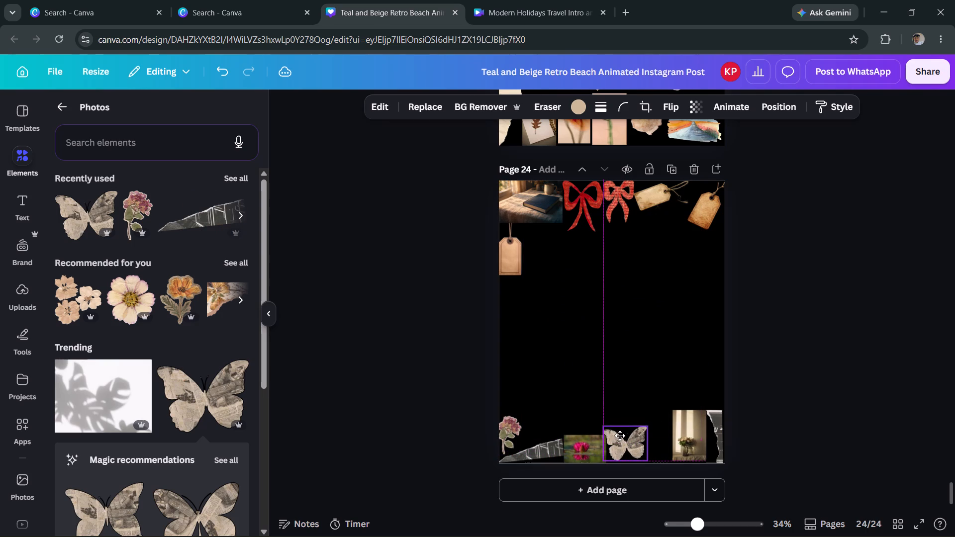
{"action": "left_click_drag", "start_coordinate": [620, 436], "coordinate": [621, 437]}
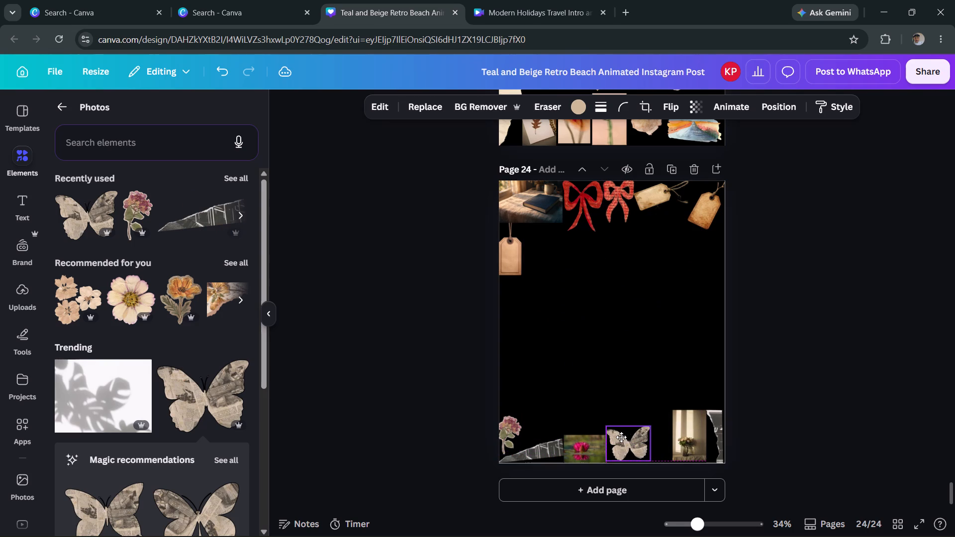
{"action": "left_click_drag", "start_coordinate": [621, 437], "coordinate": [619, 433]}
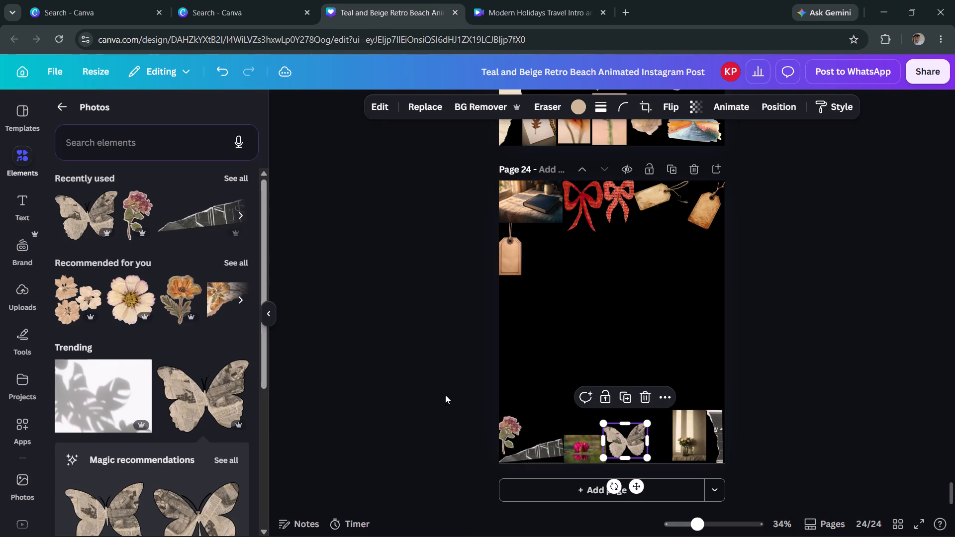
{"action": "left_click", "coordinate": [435, 390]}
Nudge the butterfly down and slightly right so it sits on the bottom edge just clear of the water lily photo.
{"action": "left_click", "coordinate": [621, 447]}
{"action": "key", "text": "Down"}
{"action": "key", "text": "Down"}
{"action": "key", "text": "Down"}
{"action": "key", "text": "Down"}
{"action": "key", "text": "Down"}
{"action": "key", "text": "Down"}
{"action": "key", "text": "Down"}
{"action": "key", "text": "Down"}
{"action": "key", "text": "Down"}
{"action": "key", "text": "Down"}
{"action": "key", "text": "Down"}
{"action": "key", "text": "Down"}
{"action": "key", "text": "Down"}
{"action": "key", "text": "Down"}
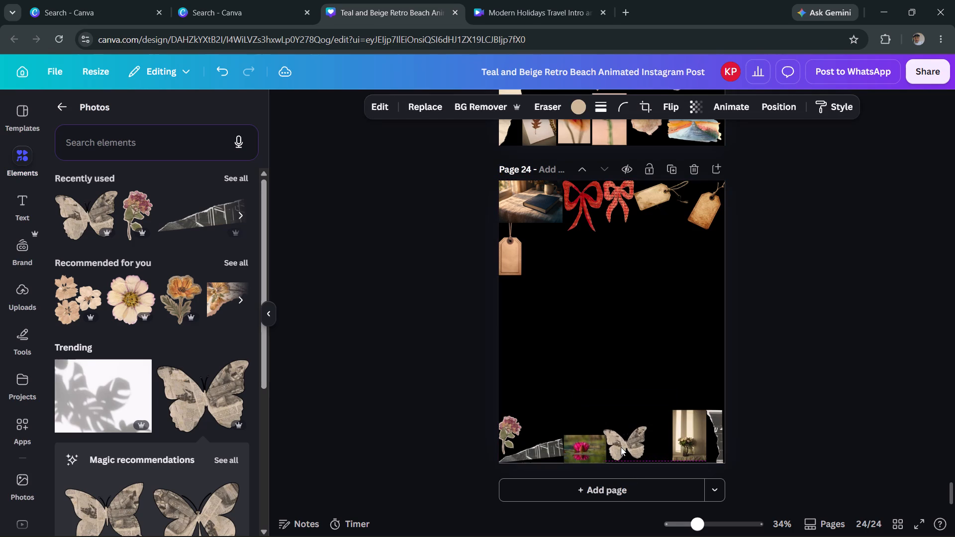
{"action": "key", "text": "Down"}
{"action": "key", "text": "Down"}
{"action": "key", "text": "Right"}
{"action": "key", "text": "Right"}
{"action": "key", "text": "Right"}
{"action": "key", "text": "Right"}
{"action": "key", "text": "Right"}
{"action": "key", "text": "Right"}
{"action": "key", "text": "Right"}
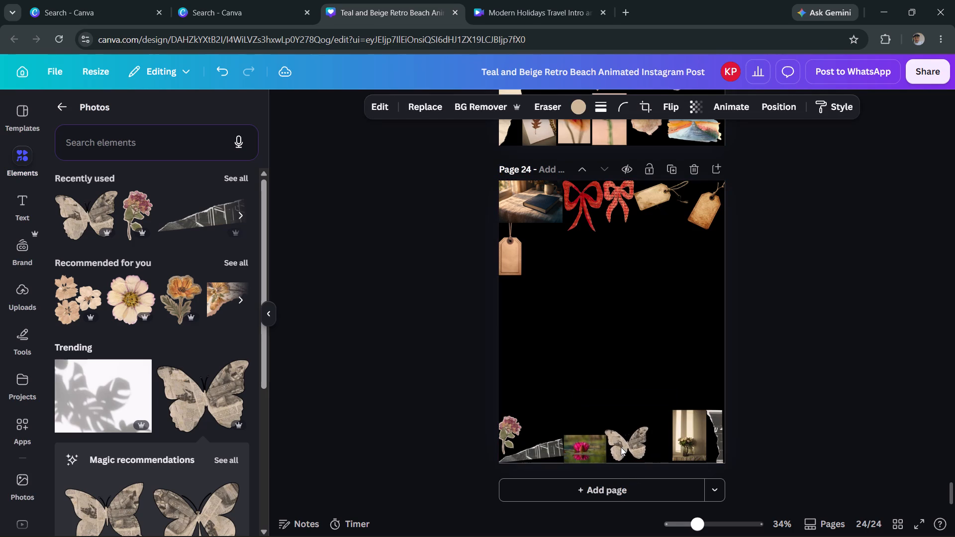
{"action": "left_click", "coordinate": [486, 416]}
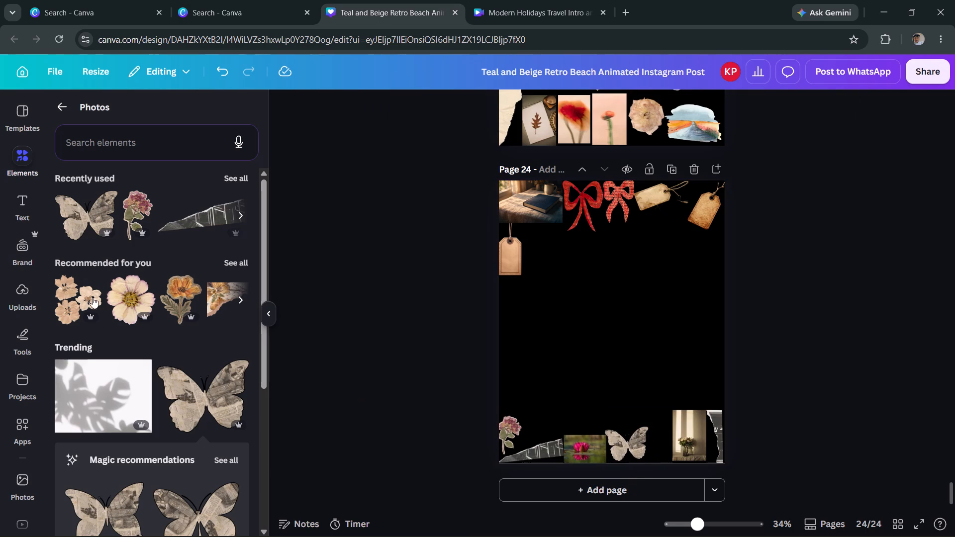
Add the recommended cluster of three pressed flowers and place it above the vase photo at page 24's right edge.
{"action": "left_click", "coordinate": [75, 298]}
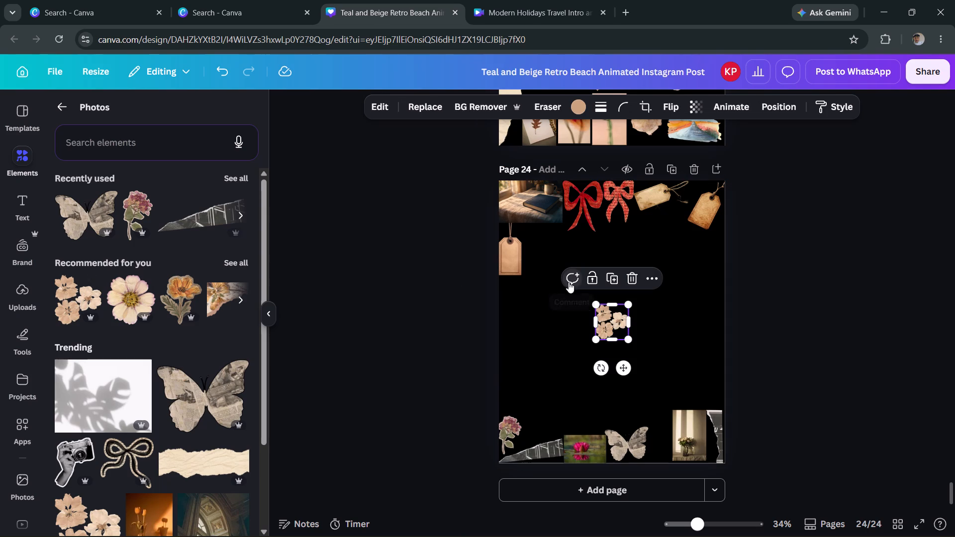
{"action": "left_click_drag", "start_coordinate": [606, 320], "coordinate": [701, 387]}
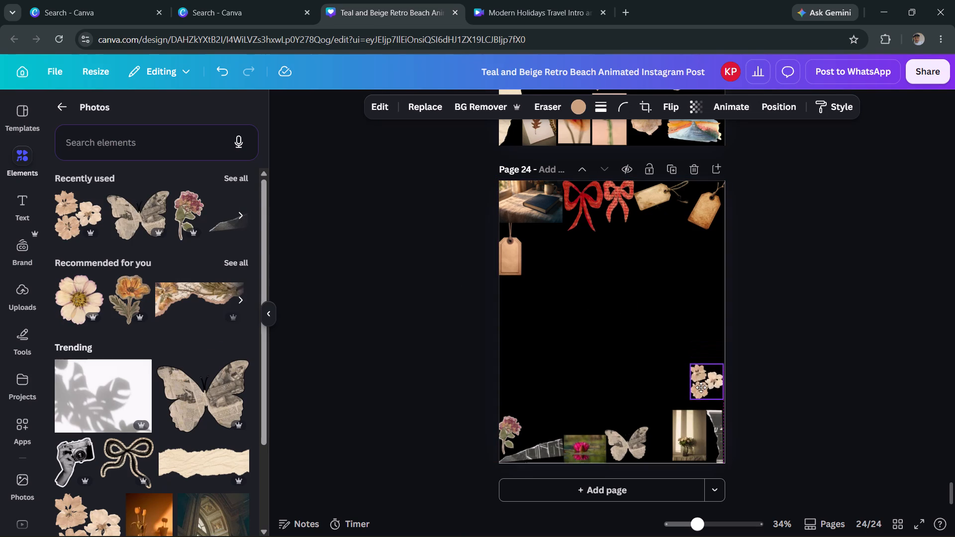
{"action": "left_click_drag", "start_coordinate": [701, 387], "coordinate": [700, 385]}
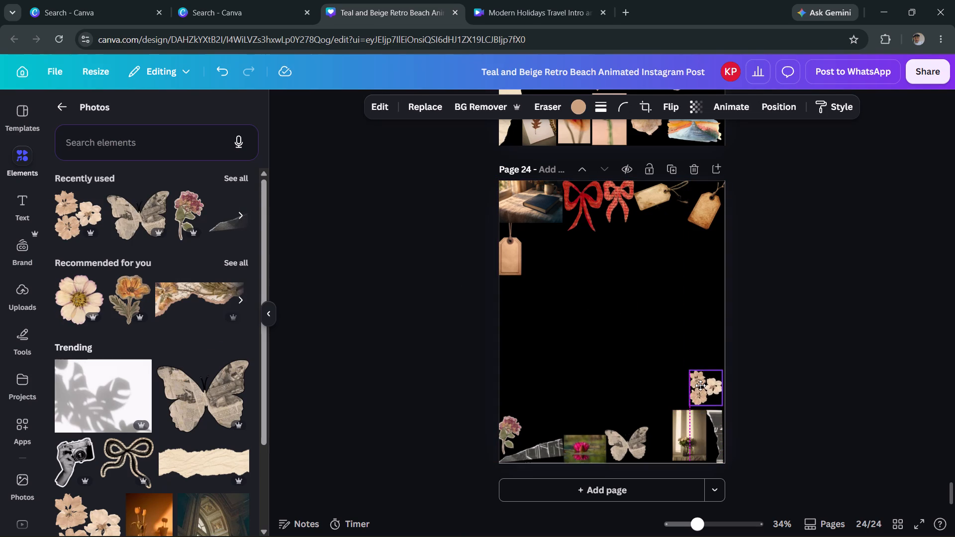
{"action": "left_click_drag", "start_coordinate": [700, 385], "coordinate": [700, 388]}
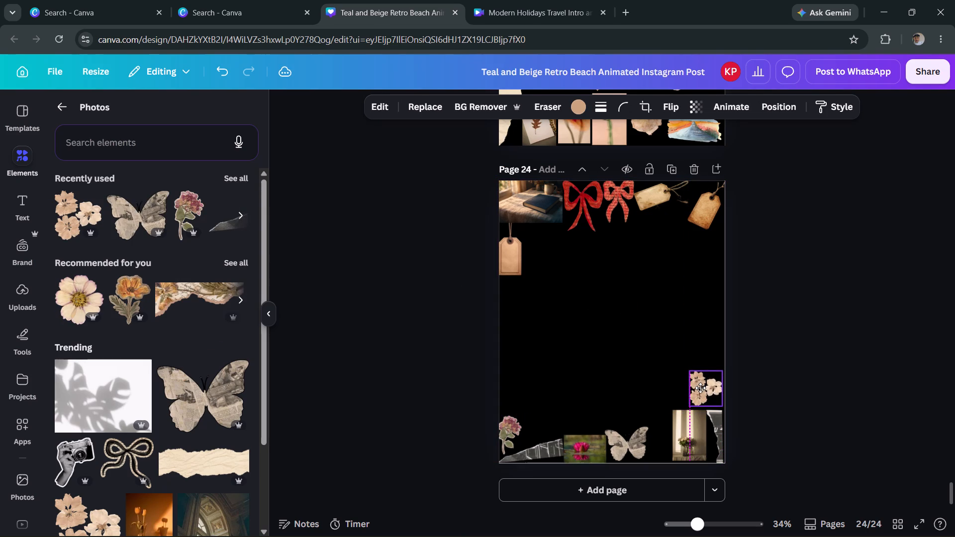
{"action": "left_click_drag", "start_coordinate": [700, 388], "coordinate": [700, 388]}
{"action": "left_click", "coordinate": [368, 297]}
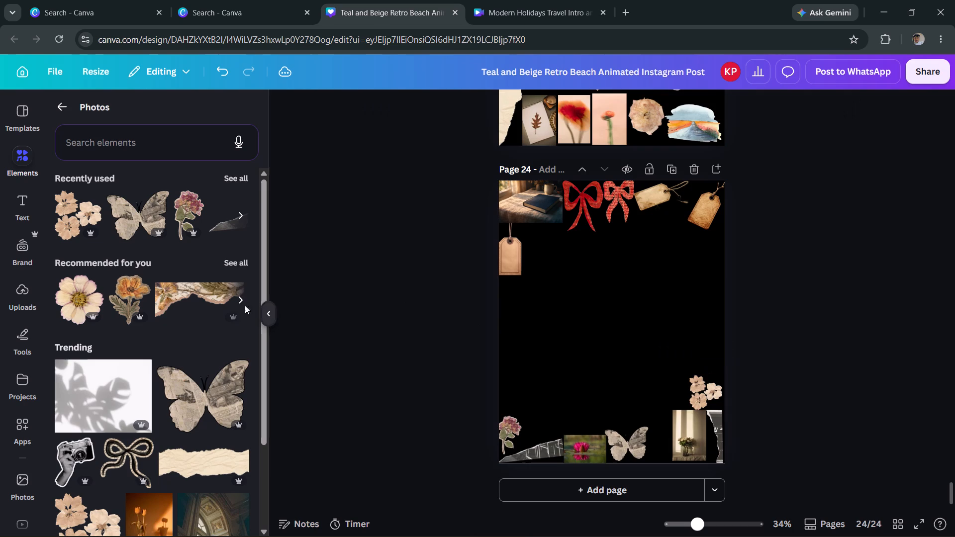
Add the recommended torn paper strip with pressed flowers to page 24 and shrink it to thumbnail size.
{"action": "left_click", "coordinate": [170, 293]}
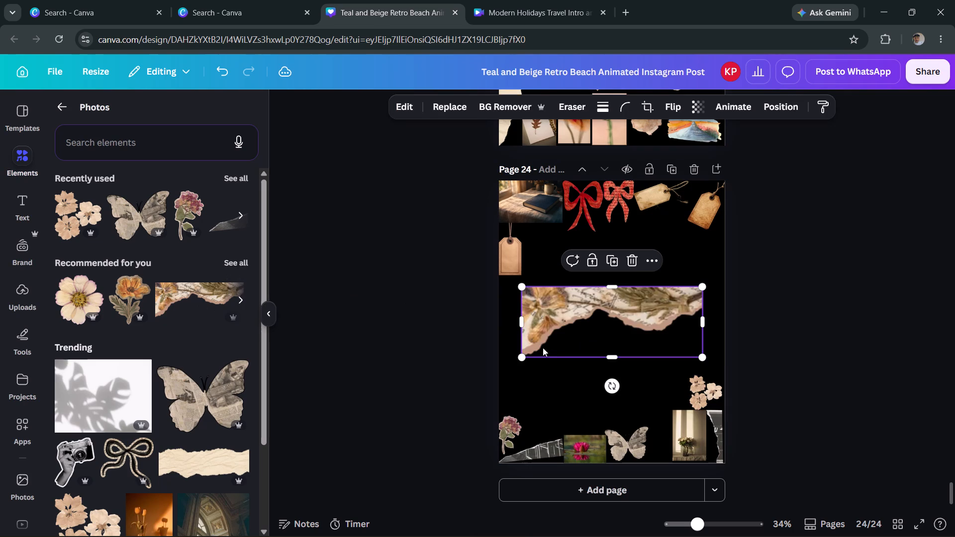
{"action": "left_click_drag", "start_coordinate": [524, 356], "coordinate": [657, 311]}
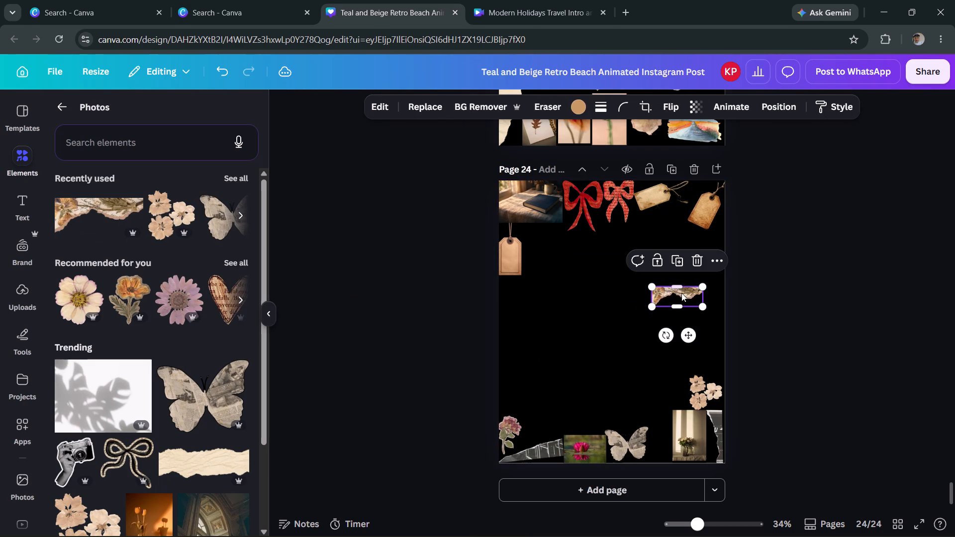
Move the torn paper strip with pressed flowers up directly beneath the string-tied horizontal tag near page 24's top edge.
{"action": "left_click_drag", "start_coordinate": [681, 293], "coordinate": [665, 221]}
{"action": "left_click", "coordinate": [332, 286]}
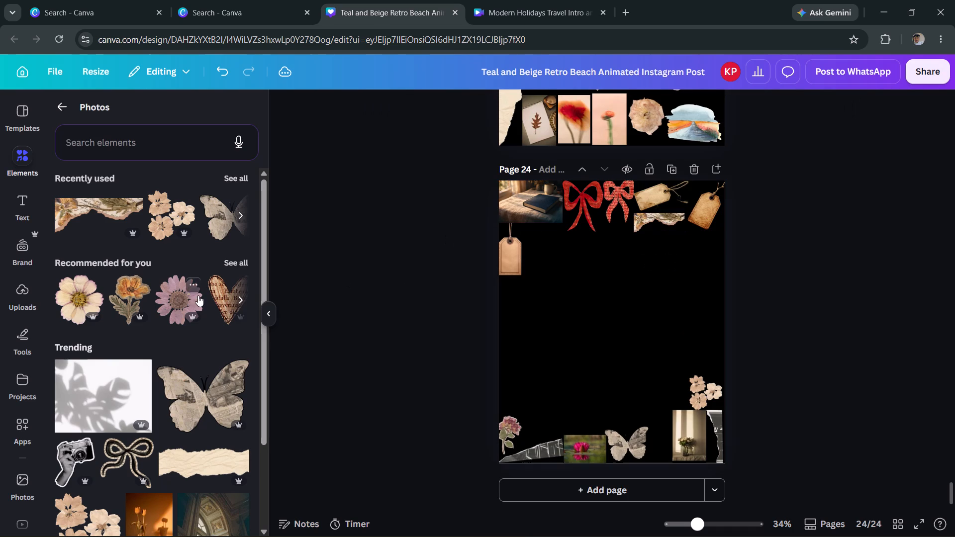
Add the recommended book-text heart to page 24, shrink it to thumbnail size and place it beside the upright tag under the book photo.
{"action": "left_click", "coordinate": [214, 292]}
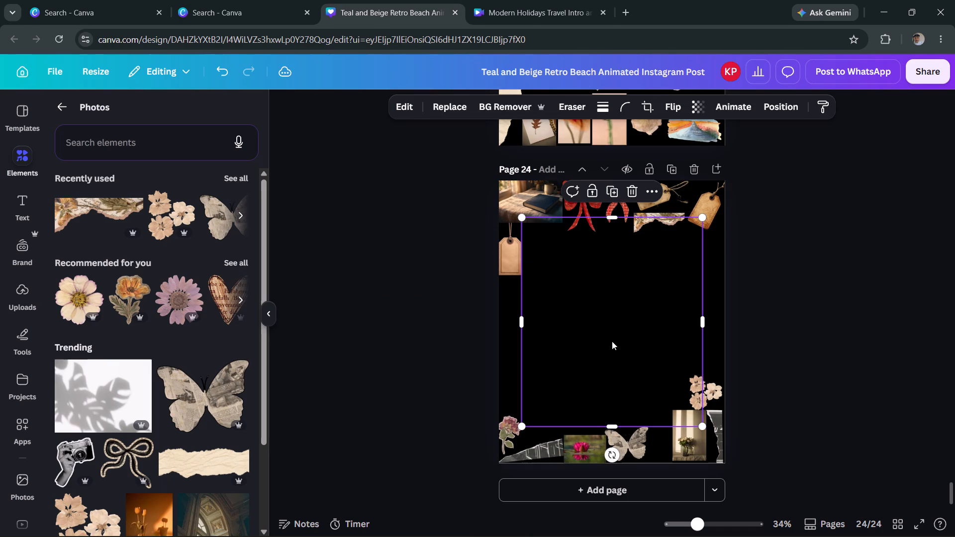
{"action": "left_click_drag", "start_coordinate": [702, 423], "coordinate": [580, 288]}
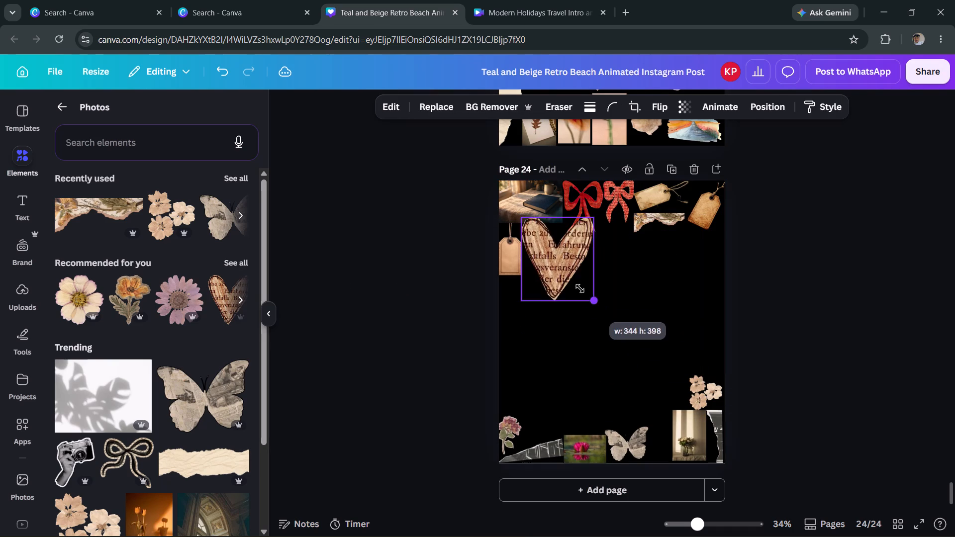
{"action": "left_click_drag", "start_coordinate": [580, 288], "coordinate": [575, 283]}
{"action": "left_click_drag", "start_coordinate": [558, 263], "coordinate": [562, 274]}
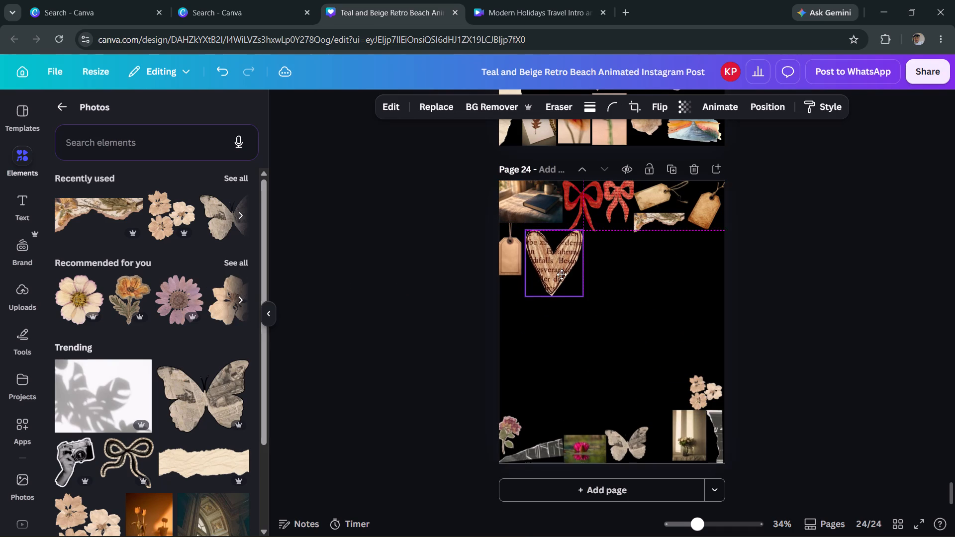
{"action": "left_click_drag", "start_coordinate": [562, 274], "coordinate": [558, 270]}
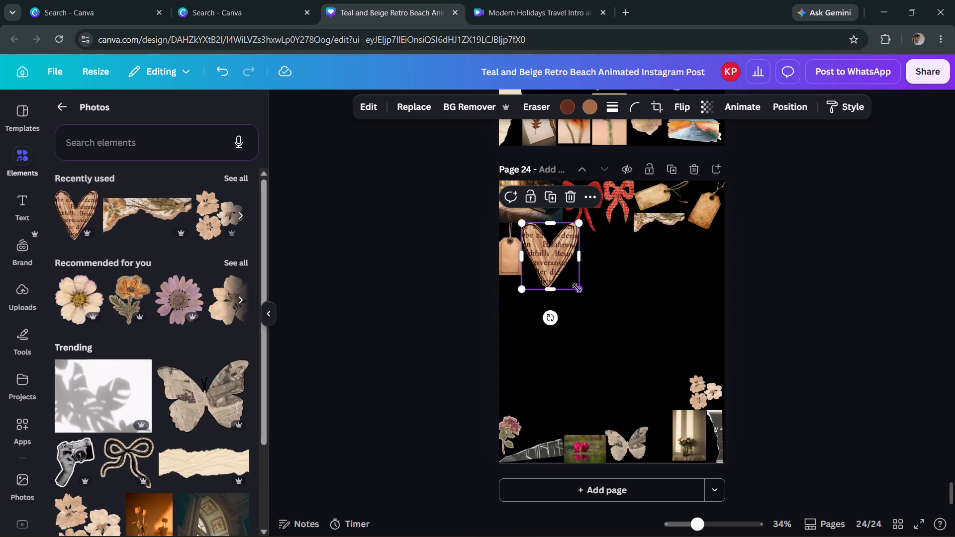
{"action": "left_click_drag", "start_coordinate": [578, 289], "coordinate": [559, 267]}
{"action": "left_click", "coordinate": [368, 222]}
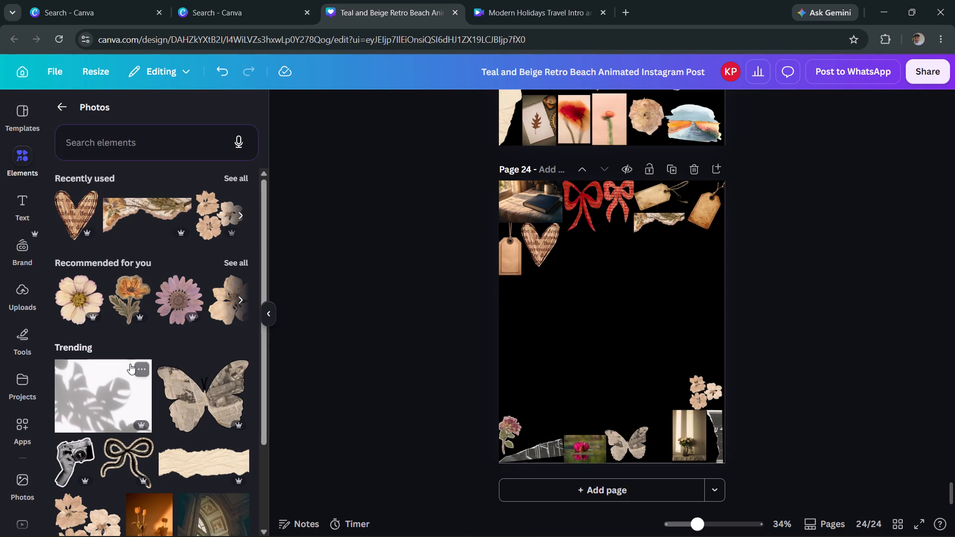
Add the trending black-and-cream string bow to page 24, shrink it to thumbnail size and place it just beside the book-text heart.
{"action": "scroll", "coordinate": [130, 363], "scroll_direction": "down", "scroll_amount": 3}
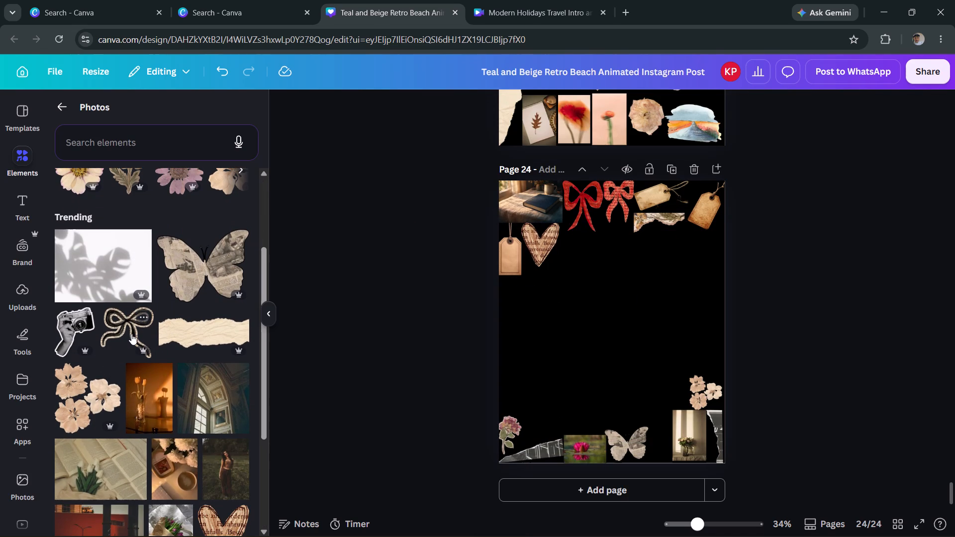
{"action": "left_click", "coordinate": [131, 334]}
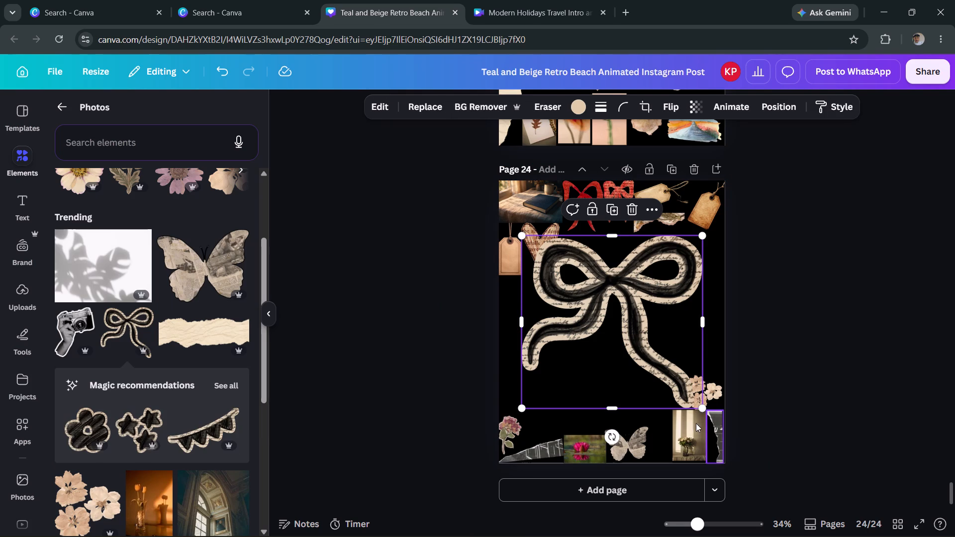
{"action": "left_click_drag", "start_coordinate": [699, 408], "coordinate": [581, 284]}
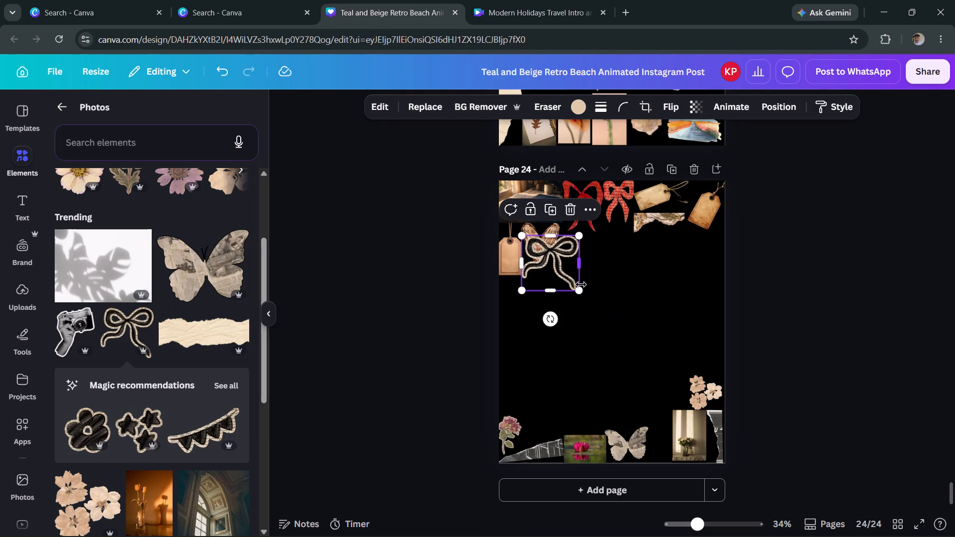
{"action": "left_click_drag", "start_coordinate": [554, 267], "coordinate": [595, 266]}
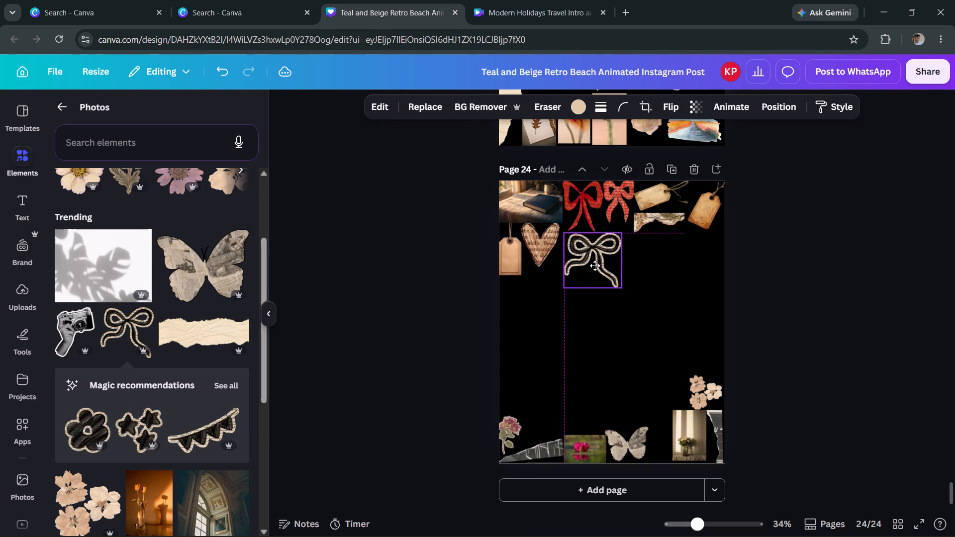
{"action": "left_click_drag", "start_coordinate": [595, 266], "coordinate": [595, 267]}
{"action": "left_click_drag", "start_coordinate": [623, 287], "coordinate": [606, 279]}
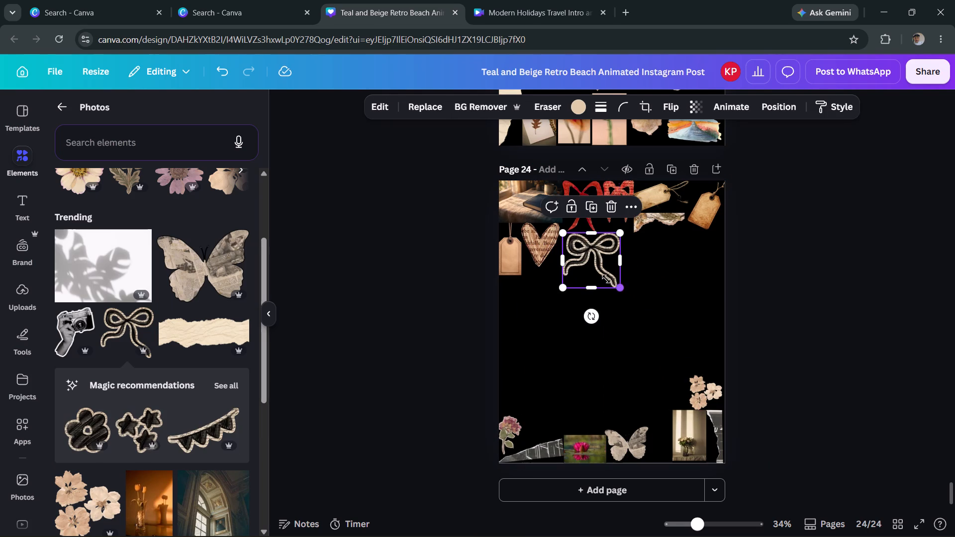
{"action": "left_click_drag", "start_coordinate": [606, 279], "coordinate": [601, 276]}
{"action": "left_click_drag", "start_coordinate": [582, 256], "coordinate": [577, 257]}
{"action": "left_click", "coordinate": [345, 302]}
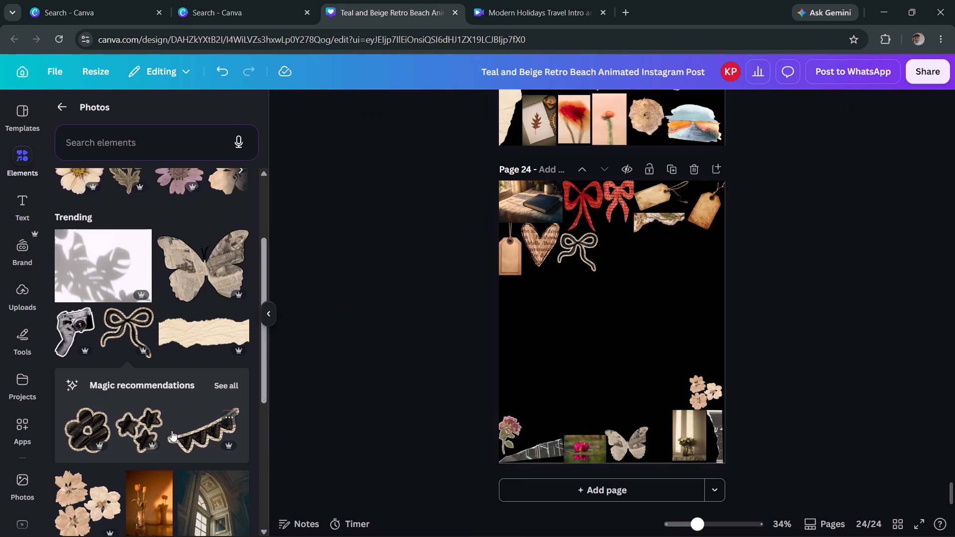
Add the recommended black stars cutout with script borders, shrink it, and place it beside the bow in page 24's second row.
{"action": "left_click", "coordinate": [142, 420]}
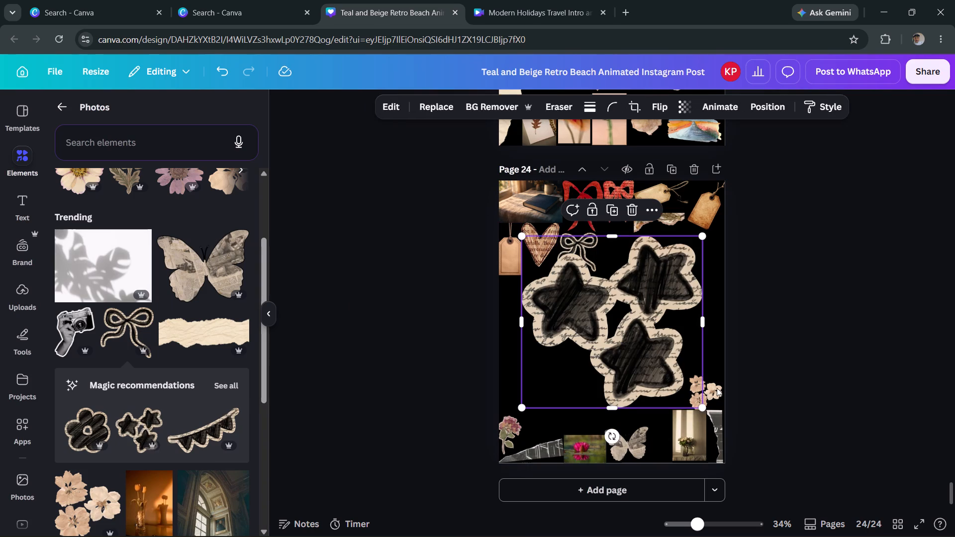
{"action": "left_click_drag", "start_coordinate": [704, 407], "coordinate": [567, 305]}
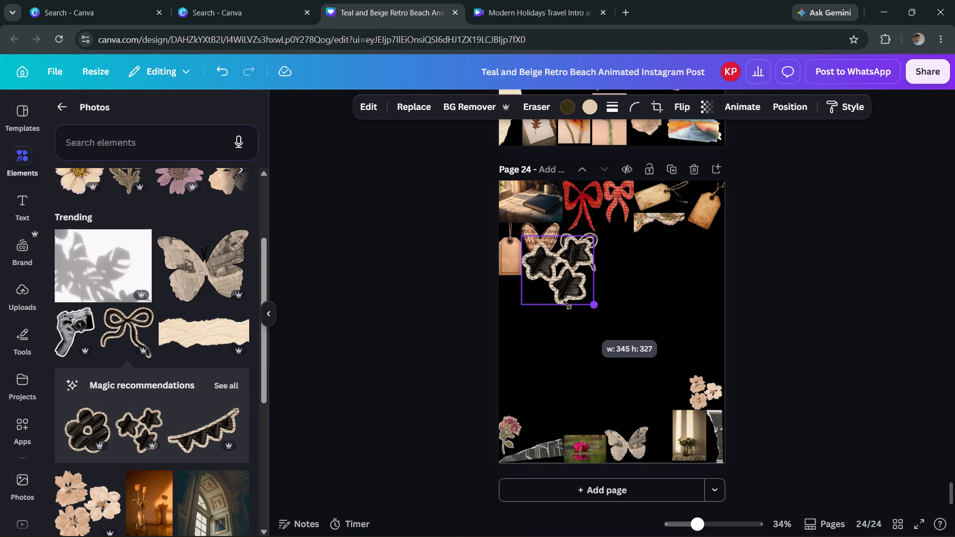
{"action": "left_click_drag", "start_coordinate": [567, 305], "coordinate": [563, 301]}
{"action": "left_click_drag", "start_coordinate": [559, 274], "coordinate": [640, 266]}
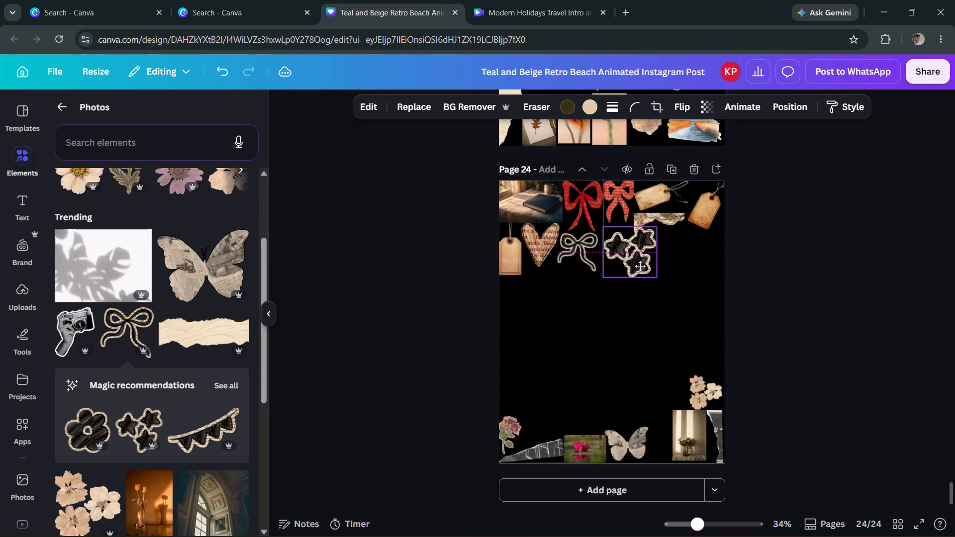
{"action": "left_click_drag", "start_coordinate": [640, 266], "coordinate": [636, 267]}
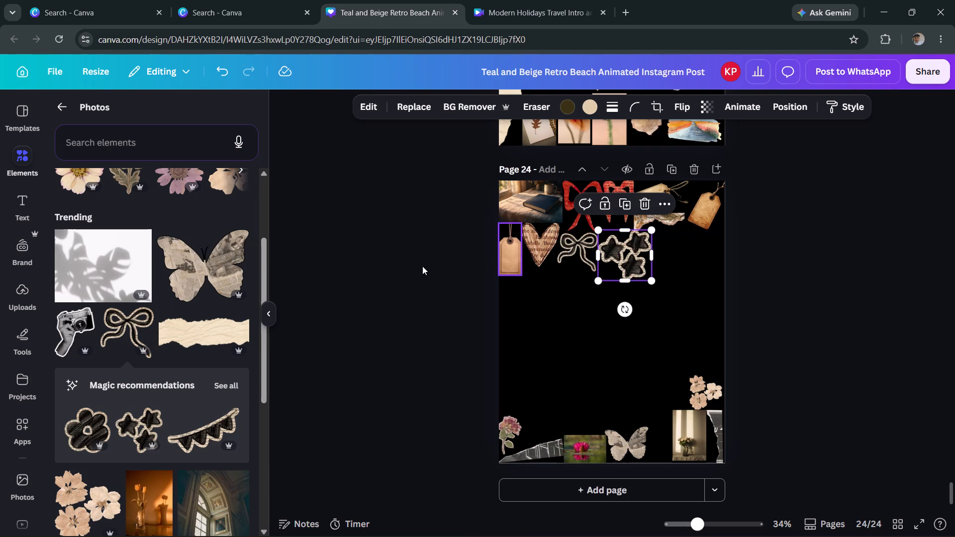
{"action": "left_click", "coordinate": [422, 266]}
{"action": "left_click", "coordinate": [628, 266]}
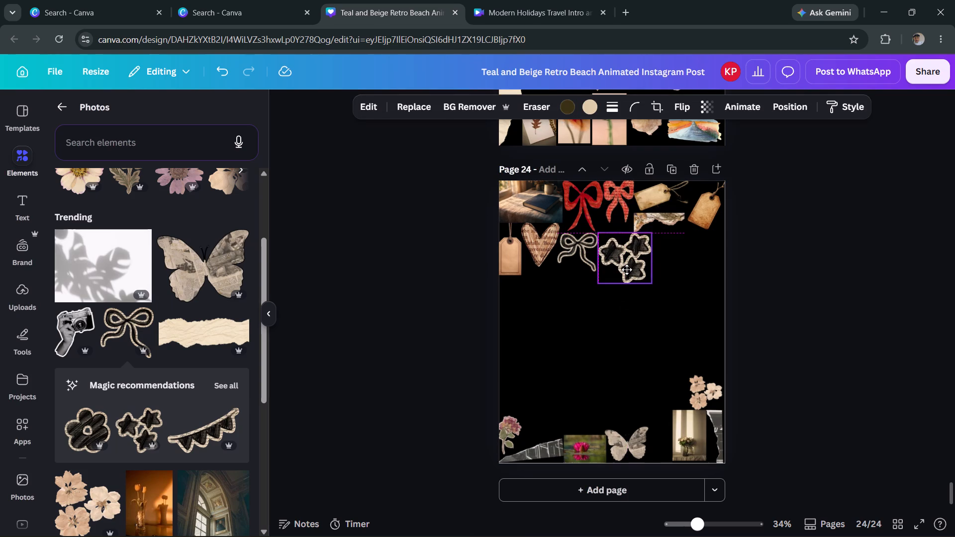
{"action": "left_click", "coordinate": [324, 301]}
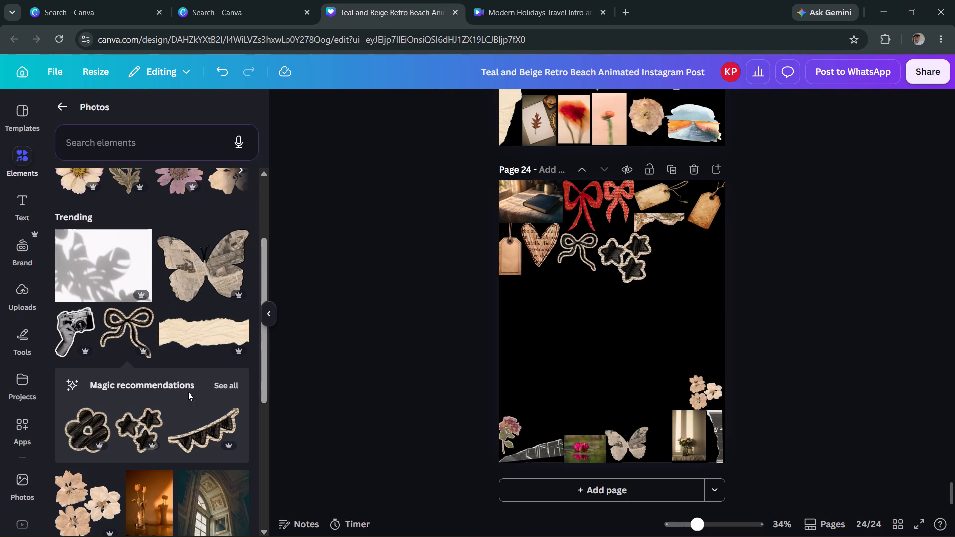
Add the recommended black bunting cutout, shrink it, and fit it beside the stars at the end of page 24's second row.
{"action": "left_click", "coordinate": [190, 440]}
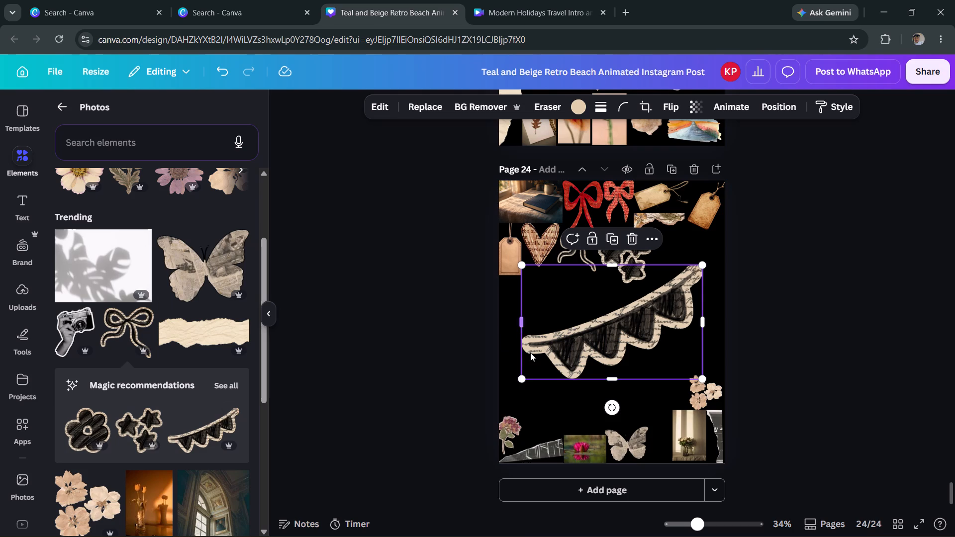
{"action": "left_click_drag", "start_coordinate": [524, 378], "coordinate": [611, 339]}
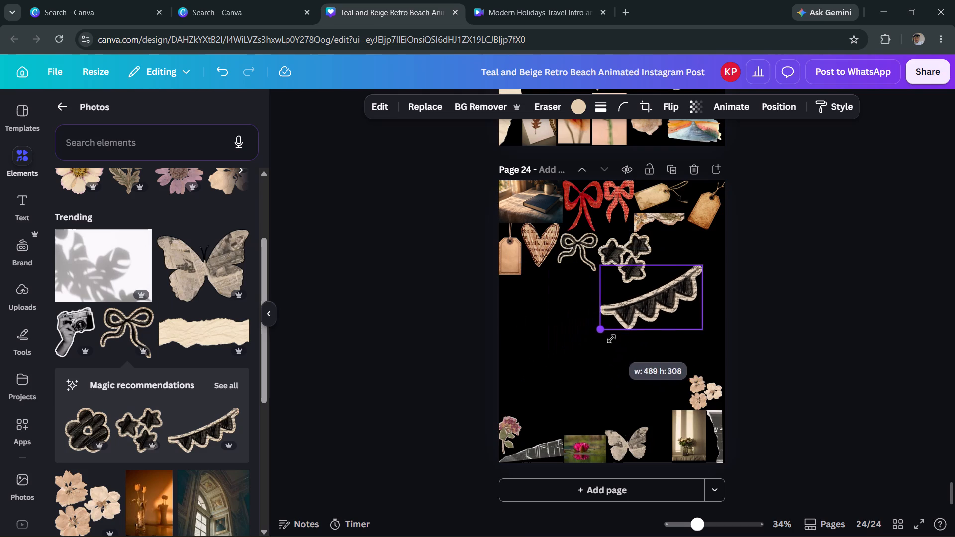
{"action": "left_click_drag", "start_coordinate": [611, 339], "coordinate": [635, 316]}
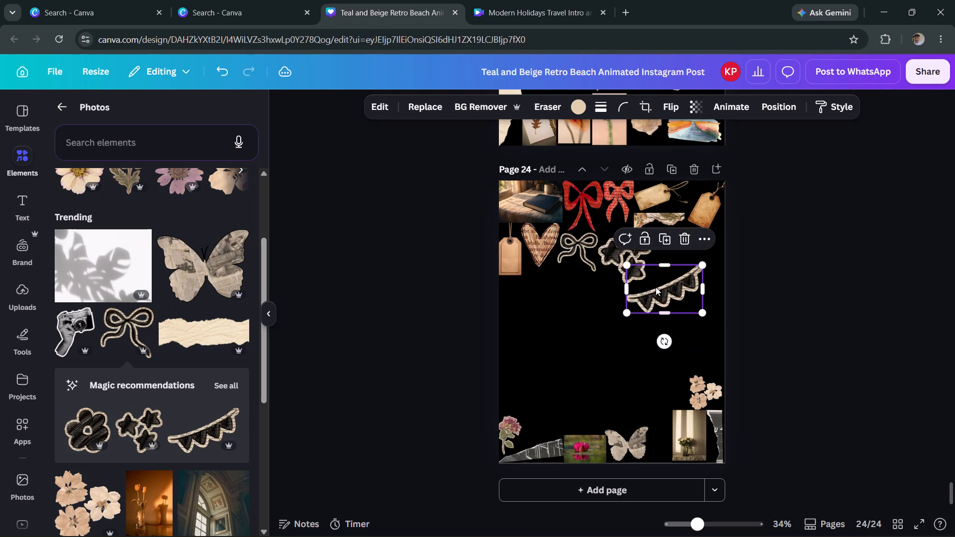
{"action": "left_click_drag", "start_coordinate": [658, 284], "coordinate": [675, 249]}
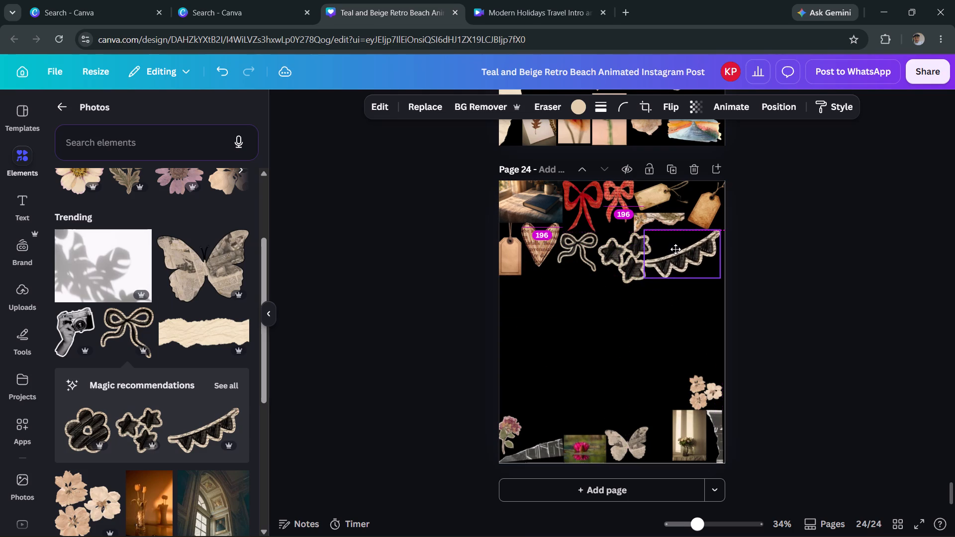
{"action": "left_click_drag", "start_coordinate": [675, 249], "coordinate": [676, 245]}
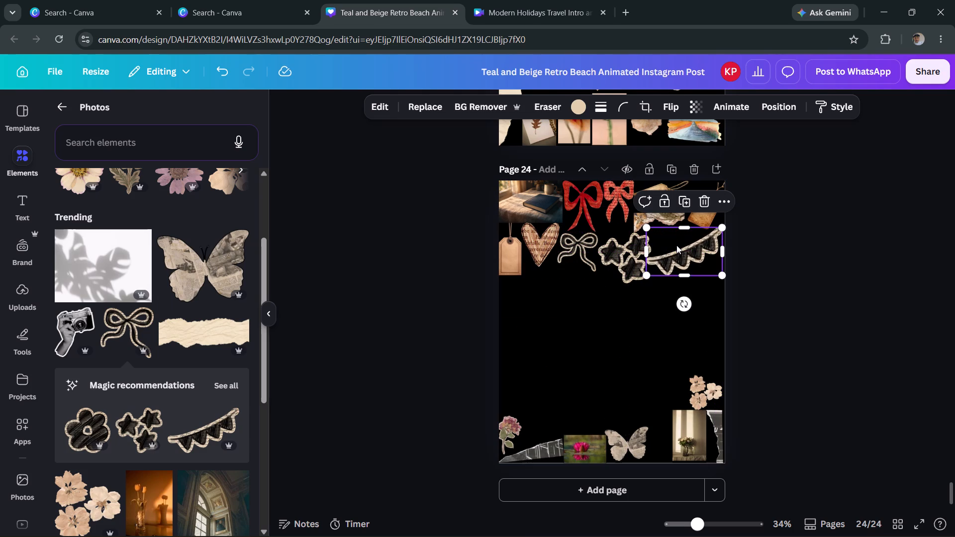
{"action": "left_click", "coordinate": [452, 294]}
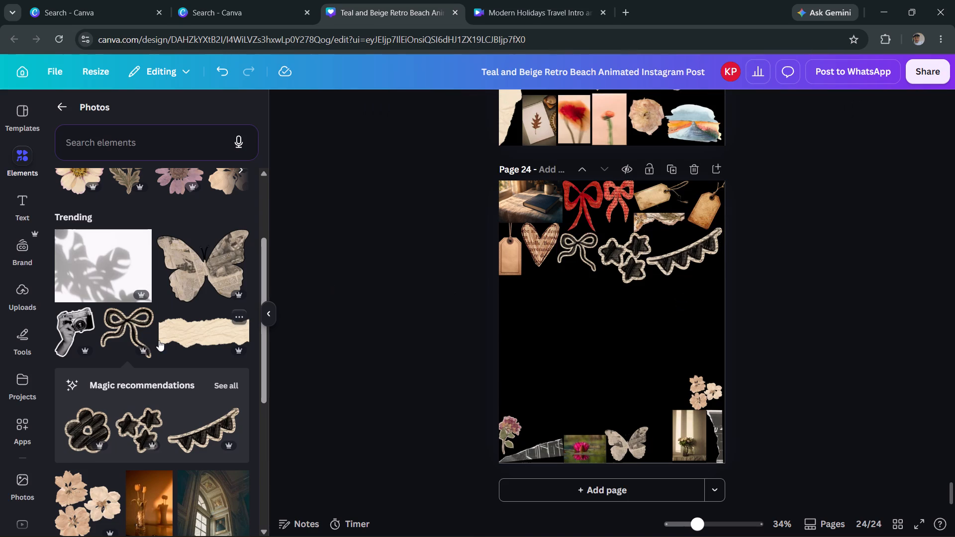
Add the trending photo of the woman standing in a grassy field, shrink it, and place it above the pink flower at page 24's left edge.
{"action": "scroll", "coordinate": [135, 381], "scroll_direction": "down", "scroll_amount": 3}
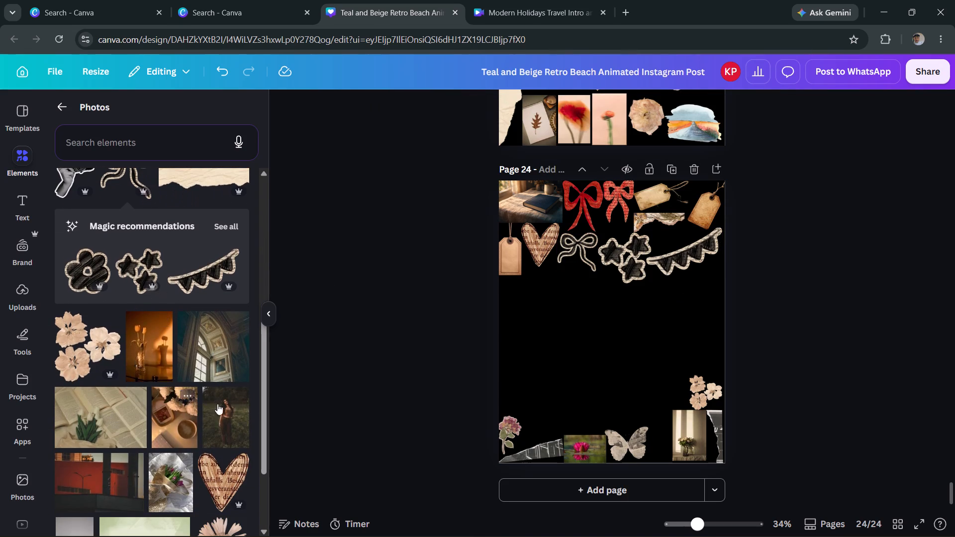
{"action": "left_click", "coordinate": [229, 418]}
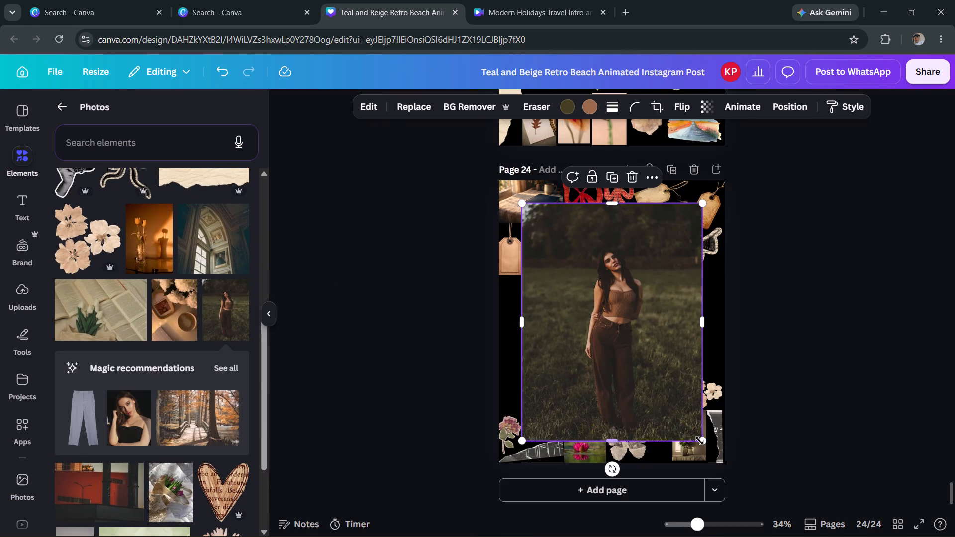
{"action": "left_click_drag", "start_coordinate": [703, 444], "coordinate": [559, 252]}
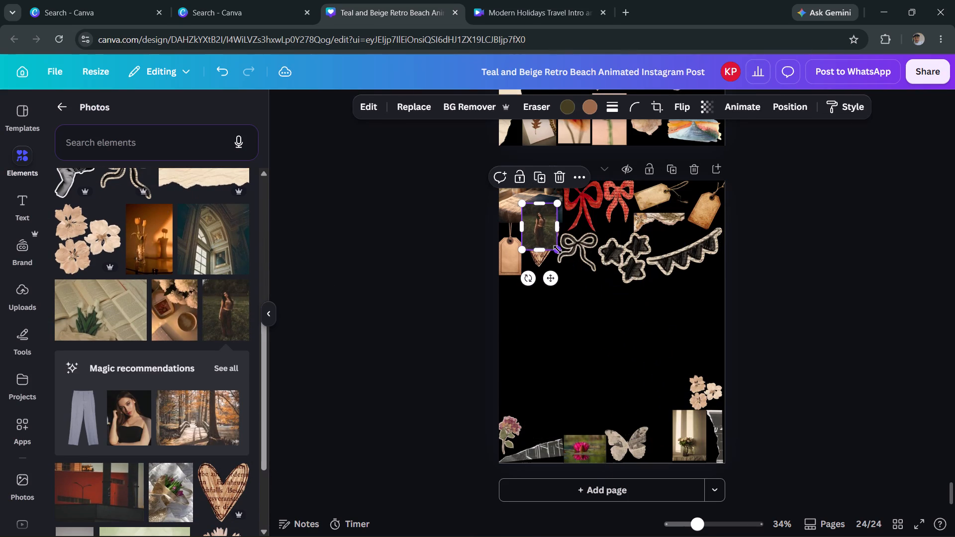
{"action": "left_click_drag", "start_coordinate": [542, 224], "coordinate": [523, 381]}
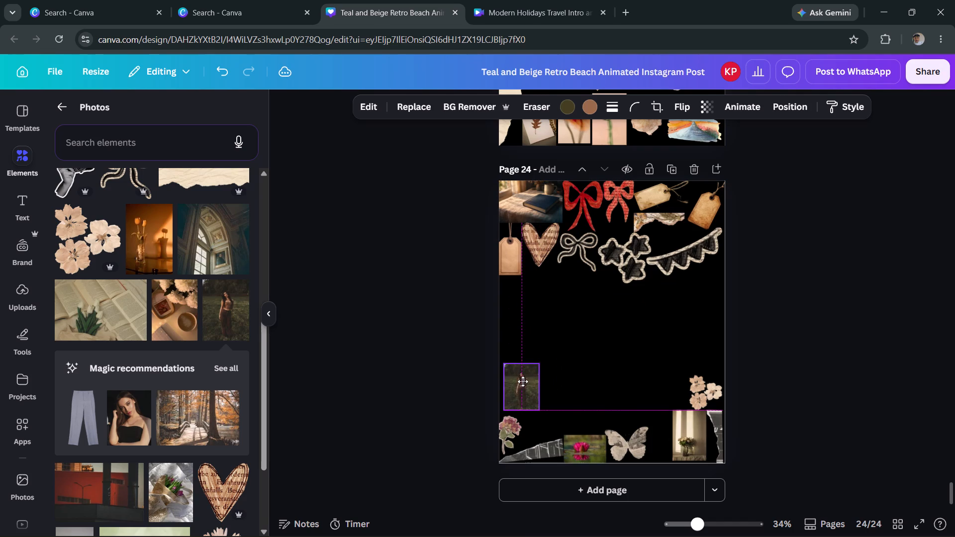
{"action": "left_click_drag", "start_coordinate": [523, 381], "coordinate": [522, 387]}
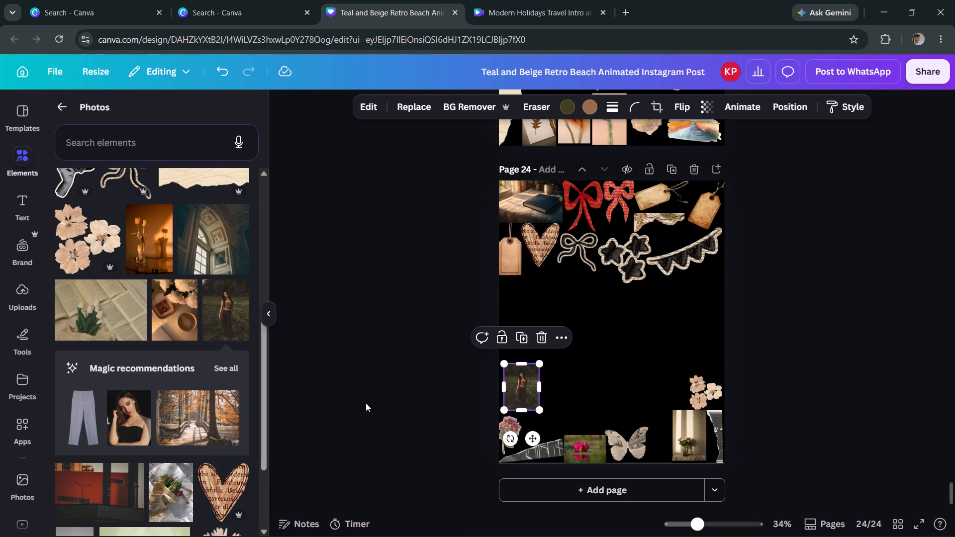
{"action": "left_click", "coordinate": [518, 379]}
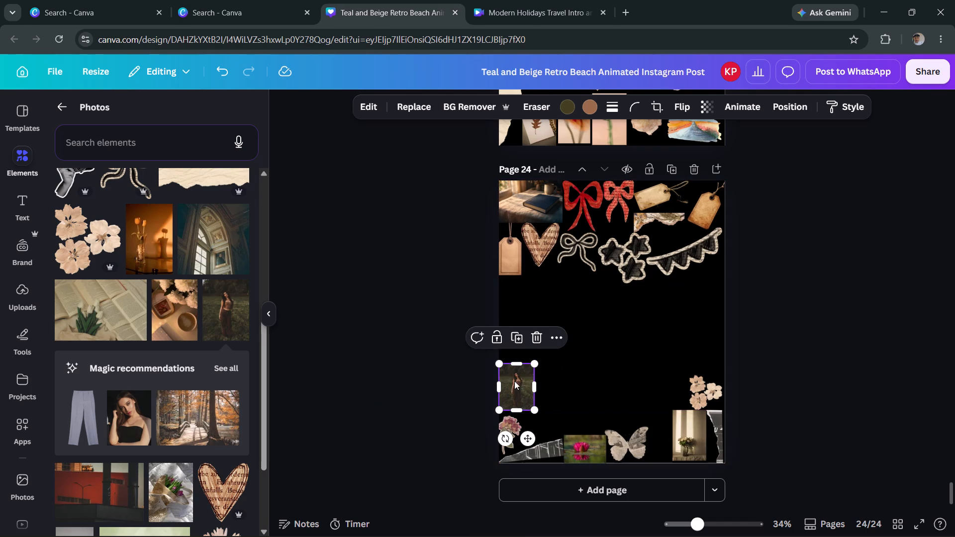
{"action": "left_click", "coordinate": [255, 410]}
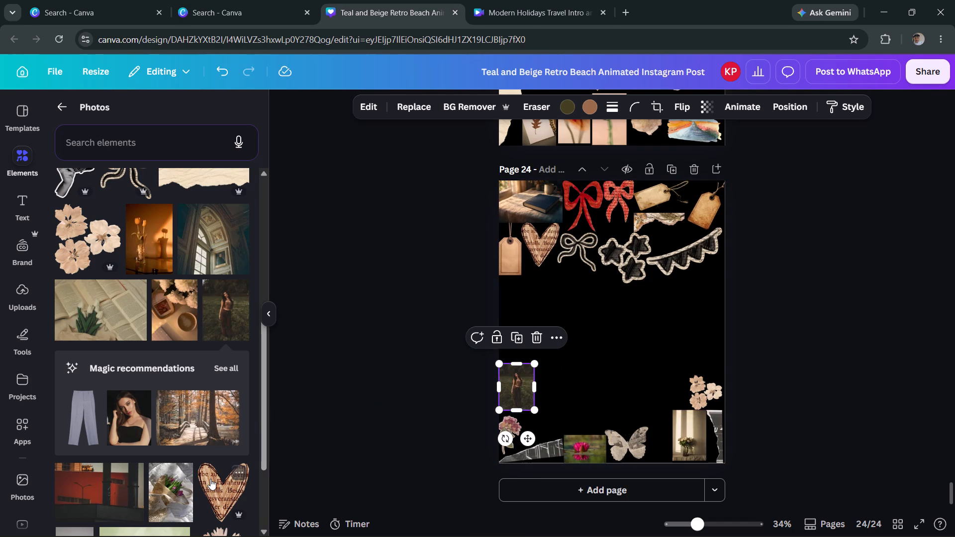
Add the script-print paper heart cutout to page 24 and place it above the butterfly's upper edge, near the vase photo.
{"action": "left_click", "coordinate": [210, 479]}
{"action": "left_click", "coordinate": [596, 332]}
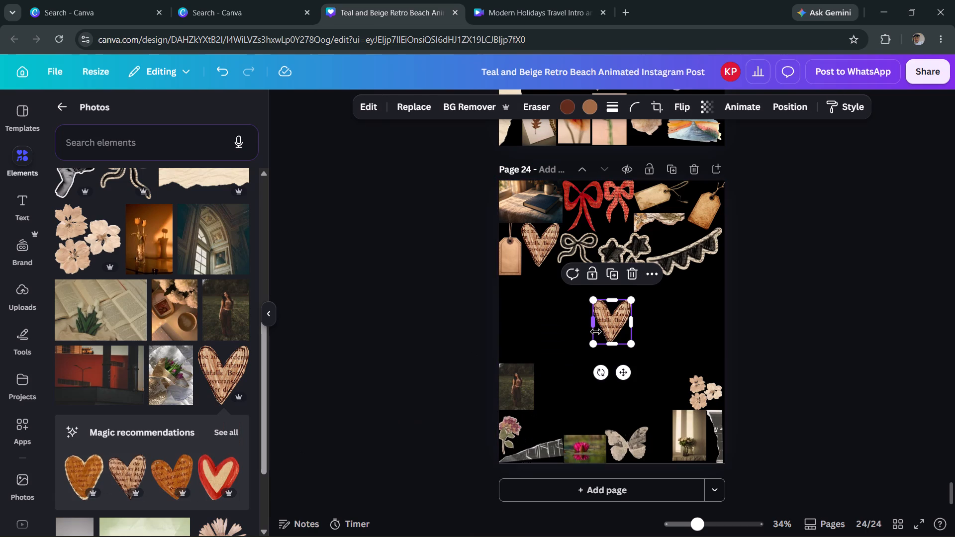
{"action": "left_click_drag", "start_coordinate": [607, 331], "coordinate": [644, 413]}
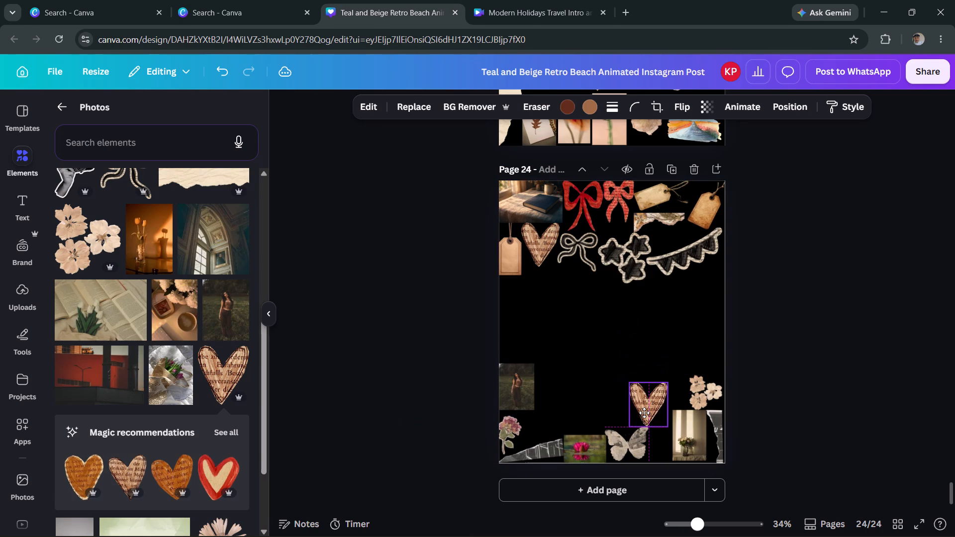
{"action": "left_click_drag", "start_coordinate": [644, 413], "coordinate": [647, 411]}
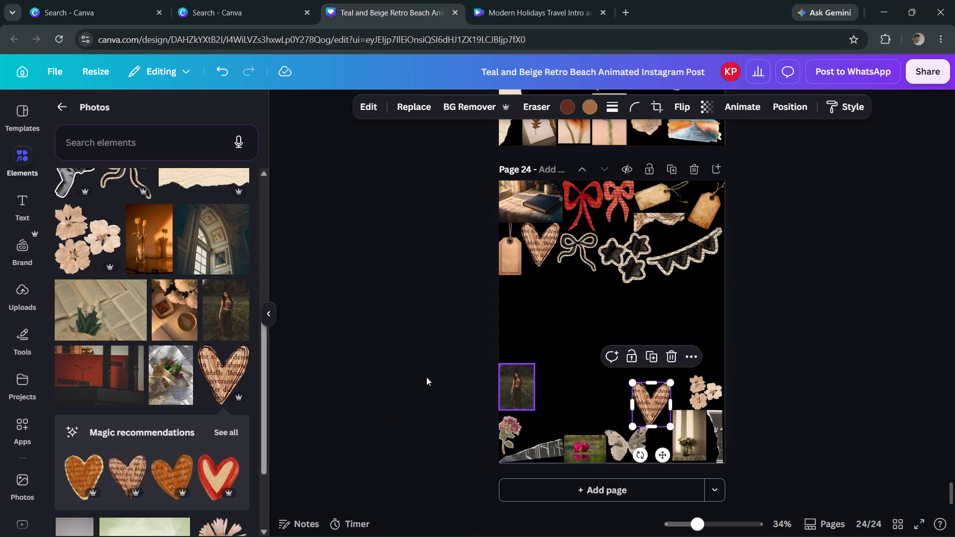
{"action": "left_click", "coordinate": [299, 355]}
Add the recommended orange-brown script heart without the pale border, shrink it, and place it beside the pink flower near page 24's lower-left corner.
{"action": "scroll", "coordinate": [161, 444], "scroll_direction": "down", "scroll_amount": 2}
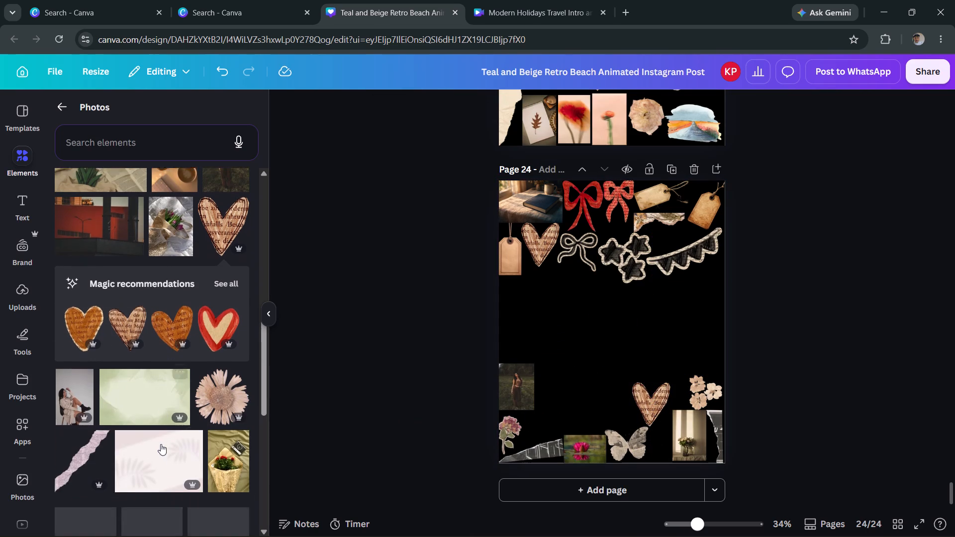
{"action": "scroll", "coordinate": [161, 444], "scroll_direction": "down", "scroll_amount": 1}
{"action": "left_click", "coordinate": [165, 323]}
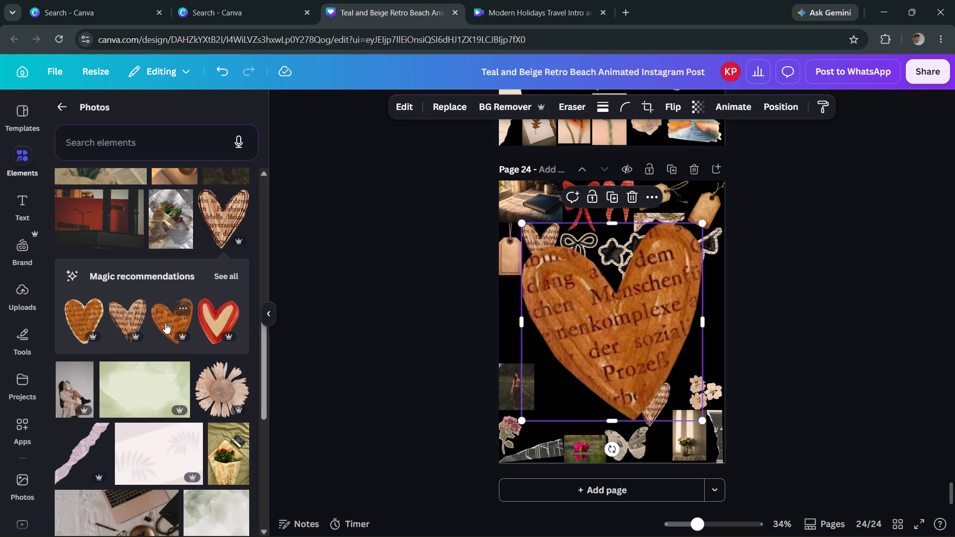
{"action": "left_click_drag", "start_coordinate": [521, 225], "coordinate": [552, 241]}
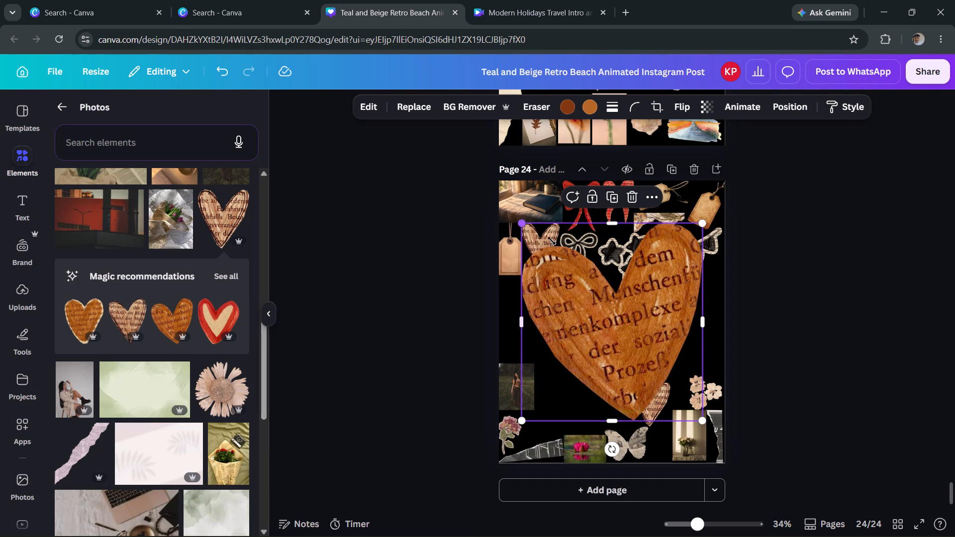
{"action": "left_click_drag", "start_coordinate": [552, 241], "coordinate": [666, 369]}
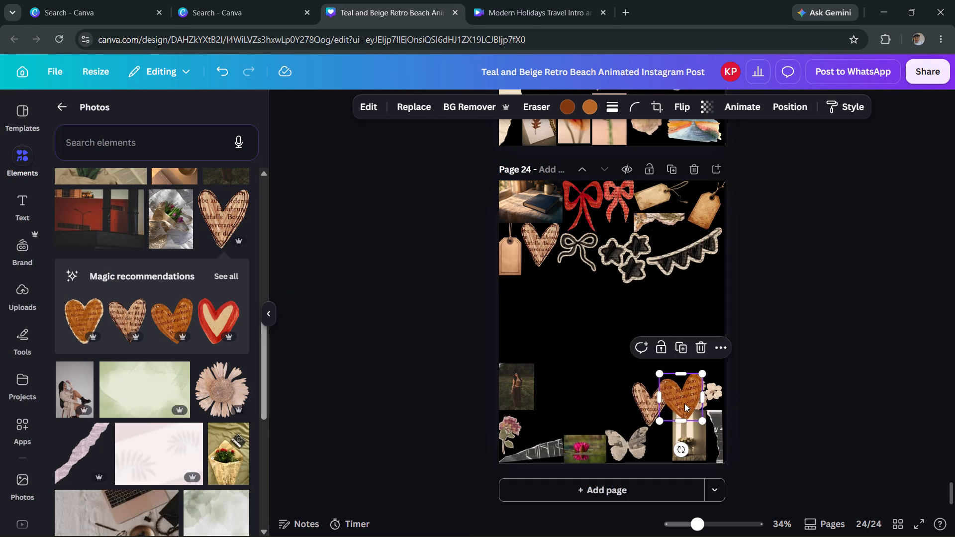
{"action": "left_click_drag", "start_coordinate": [684, 403], "coordinate": [563, 417]}
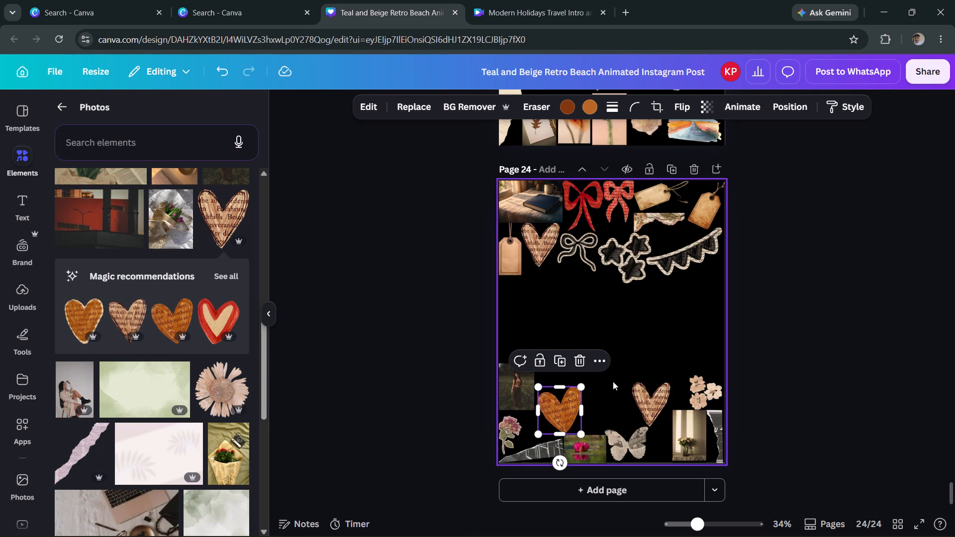
{"action": "left_click_drag", "start_coordinate": [579, 388], "coordinate": [564, 397]}
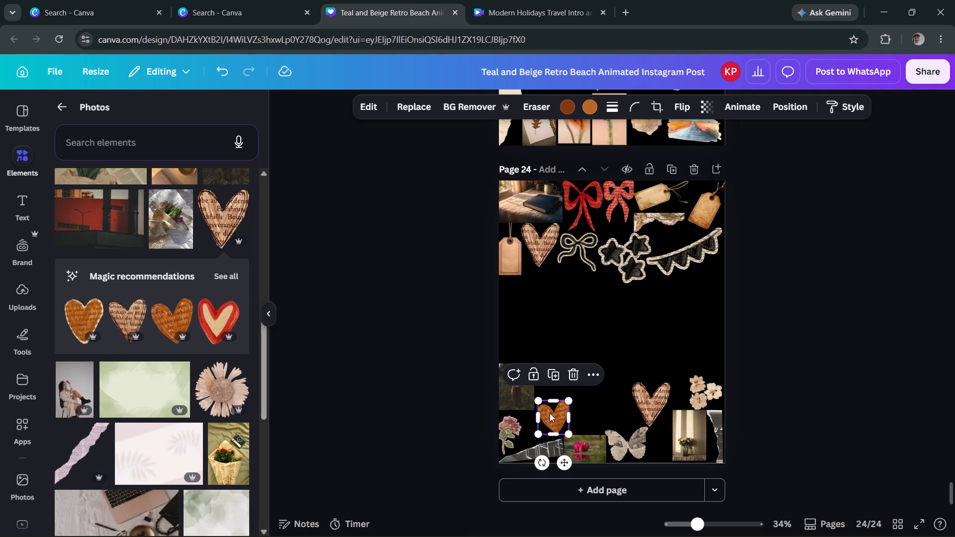
{"action": "left_click_drag", "start_coordinate": [550, 413], "coordinate": [531, 424]}
{"action": "left_click", "coordinate": [373, 391]}
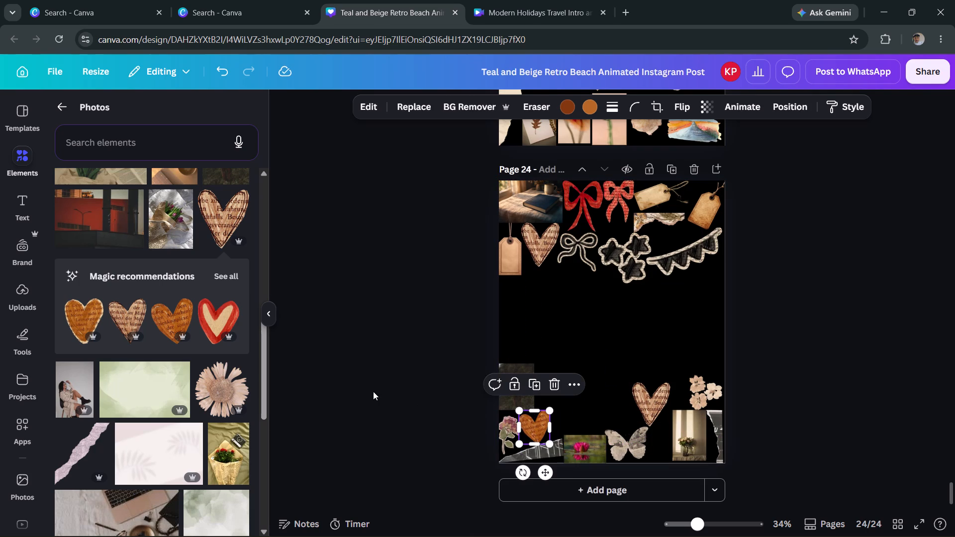
Add the pale pink pressed daisy cutout to page 24 and place it beside the photo of the woman in the grassy field.
{"action": "left_click", "coordinate": [216, 380]}
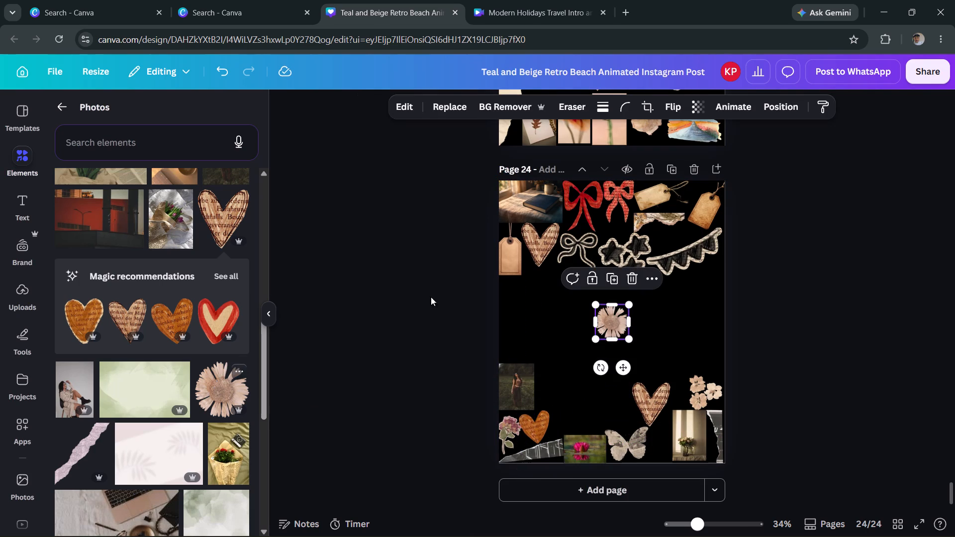
{"action": "left_click_drag", "start_coordinate": [616, 316], "coordinate": [627, 405]}
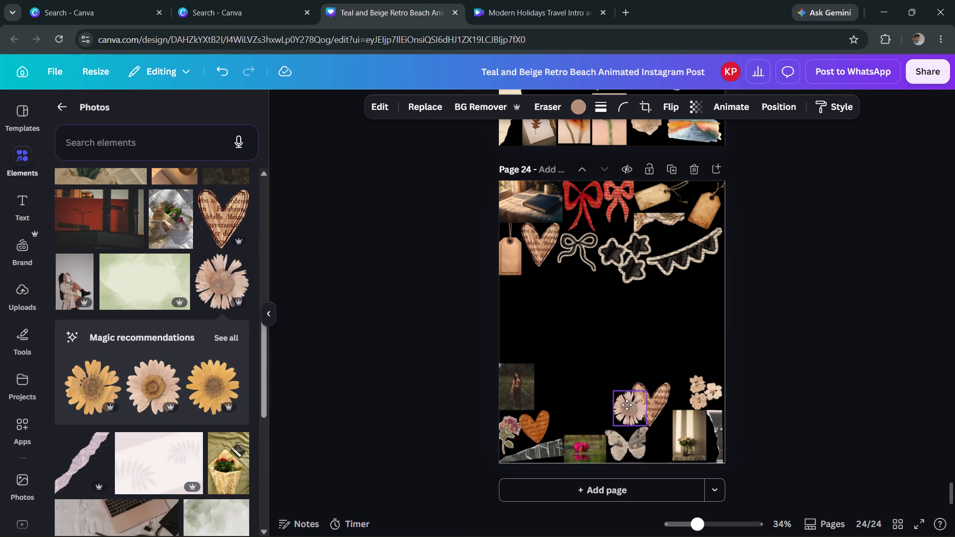
{"action": "left_click_drag", "start_coordinate": [627, 405], "coordinate": [558, 383]}
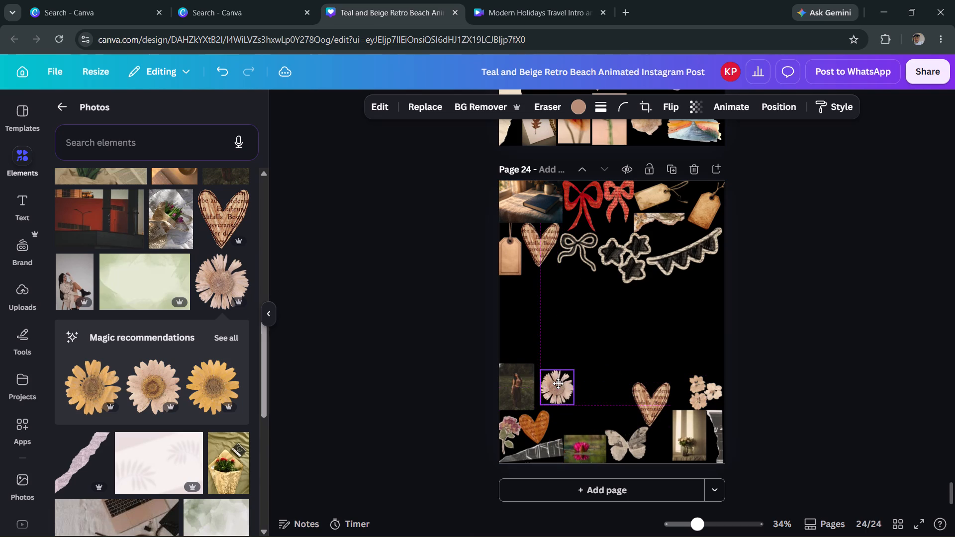
{"action": "left_click_drag", "start_coordinate": [558, 383], "coordinate": [559, 384]}
{"action": "left_click_drag", "start_coordinate": [559, 384], "coordinate": [554, 384]}
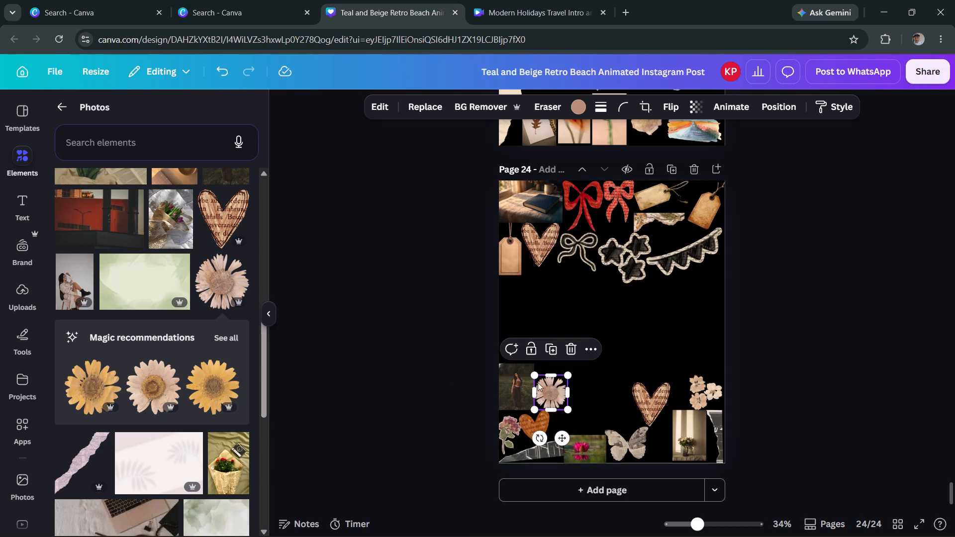
{"action": "left_click", "coordinate": [341, 388]}
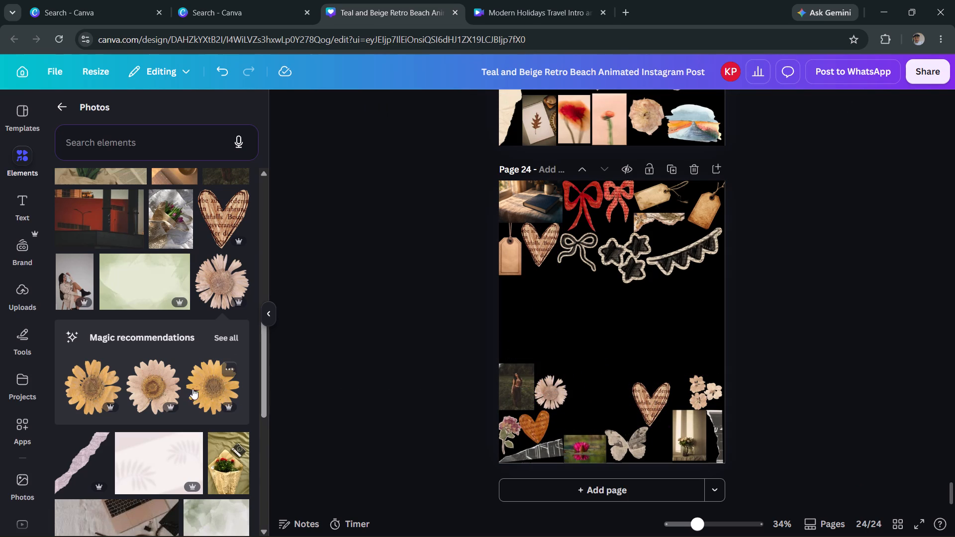
Add the recommended yellow daisy with the broad brown centre, shrink it, and place it above the pink water lily photo.
{"action": "left_click", "coordinate": [196, 390]}
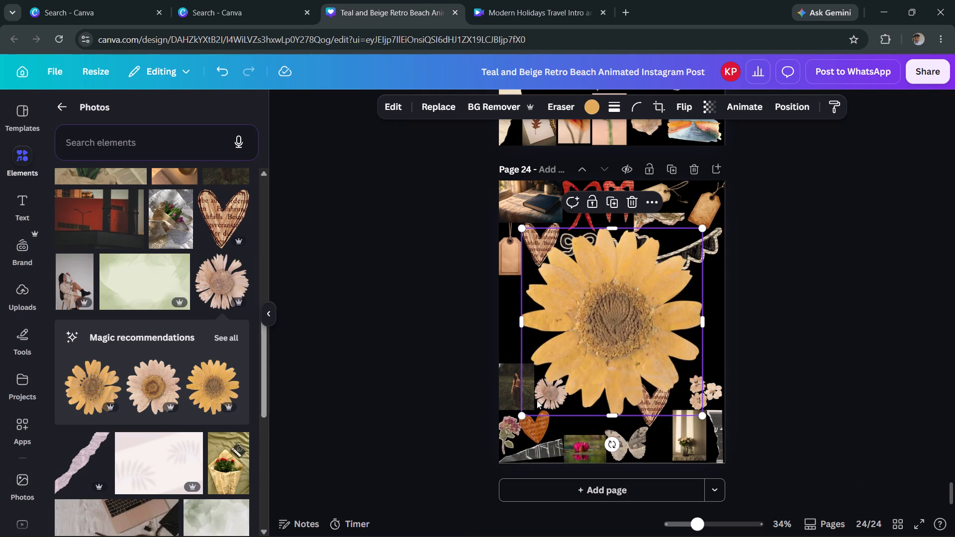
{"action": "left_click_drag", "start_coordinate": [524, 412], "coordinate": [669, 259]}
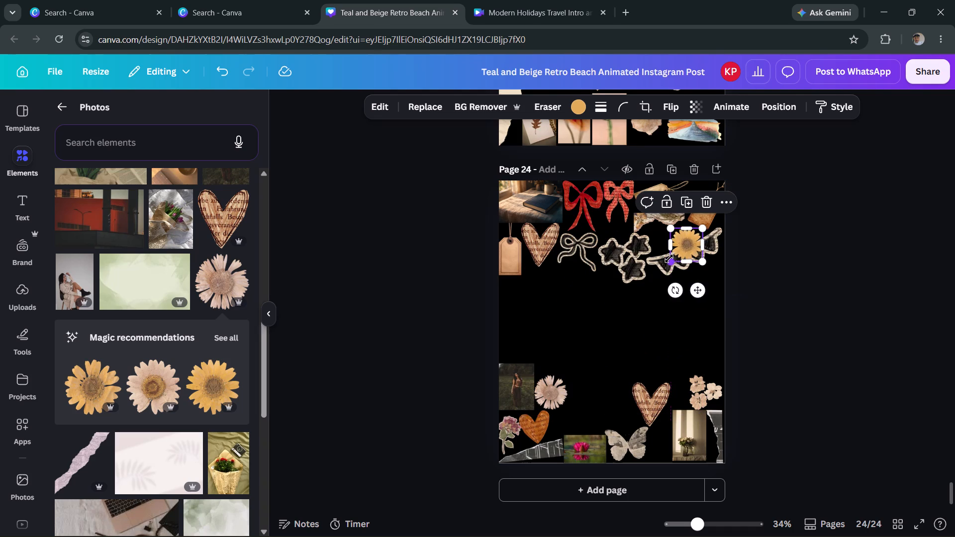
{"action": "left_click_drag", "start_coordinate": [685, 244], "coordinate": [583, 416]}
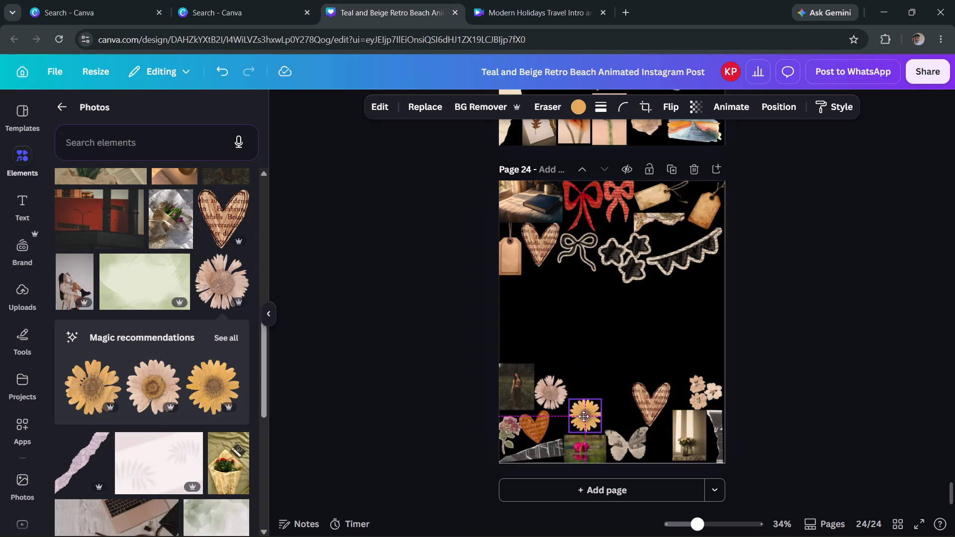
{"action": "left_click_drag", "start_coordinate": [583, 416], "coordinate": [576, 418]}
{"action": "left_click", "coordinate": [435, 407]}
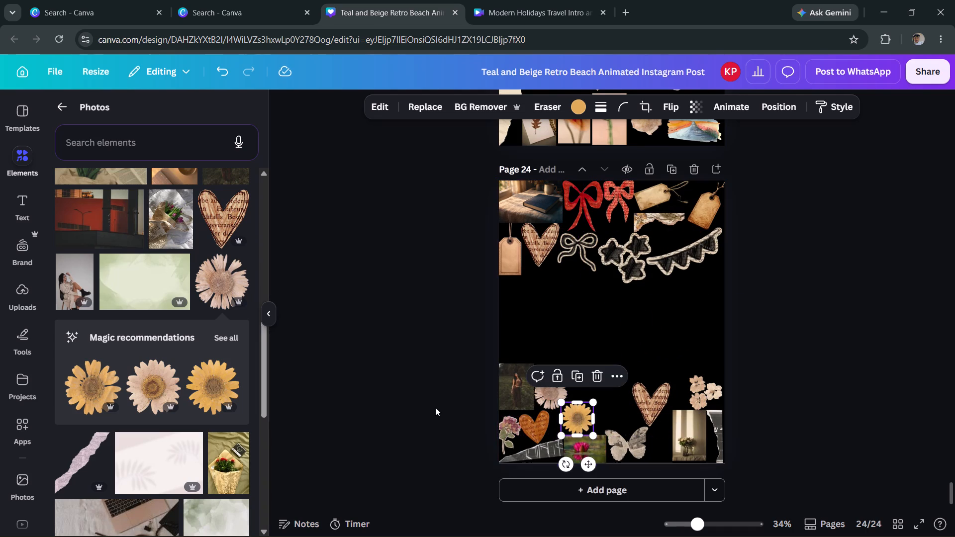
Add the lilac torn newspaper strip, shrink it, and place it beneath the black bunting at page 24's right edge.
{"action": "left_click", "coordinate": [95, 478]}
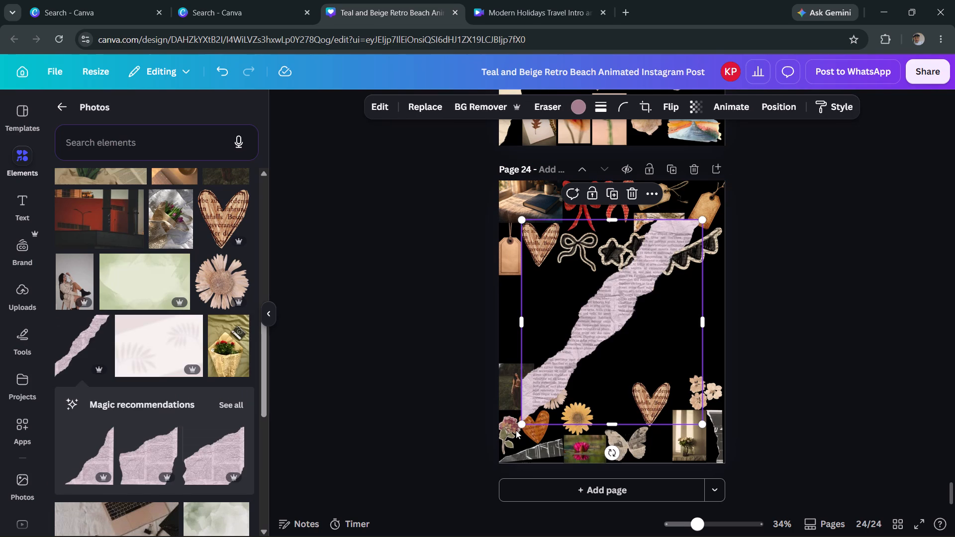
{"action": "left_click", "coordinate": [525, 418]}
{"action": "left_click_drag", "start_coordinate": [519, 424], "coordinate": [630, 293]}
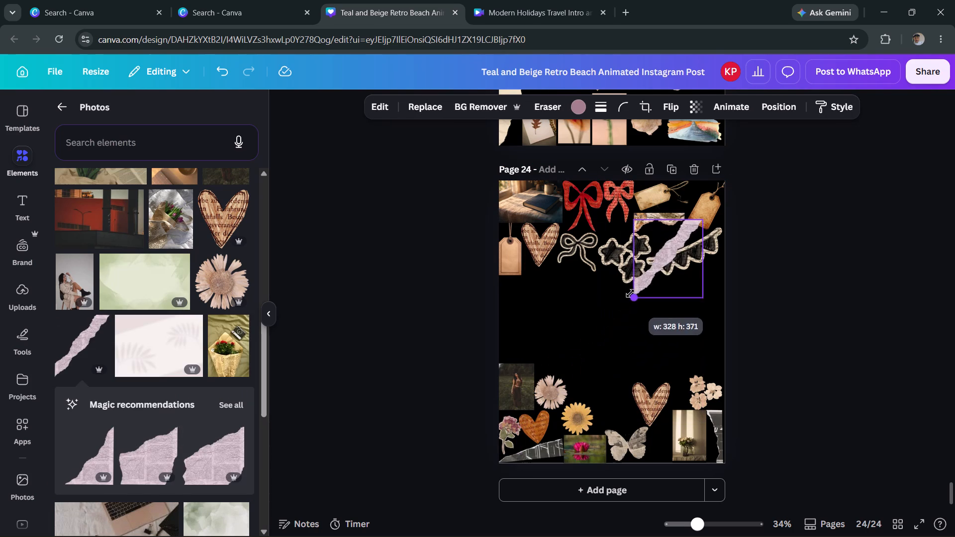
{"action": "left_click_drag", "start_coordinate": [630, 293], "coordinate": [652, 273]}
{"action": "left_click_drag", "start_coordinate": [670, 253], "coordinate": [702, 306]}
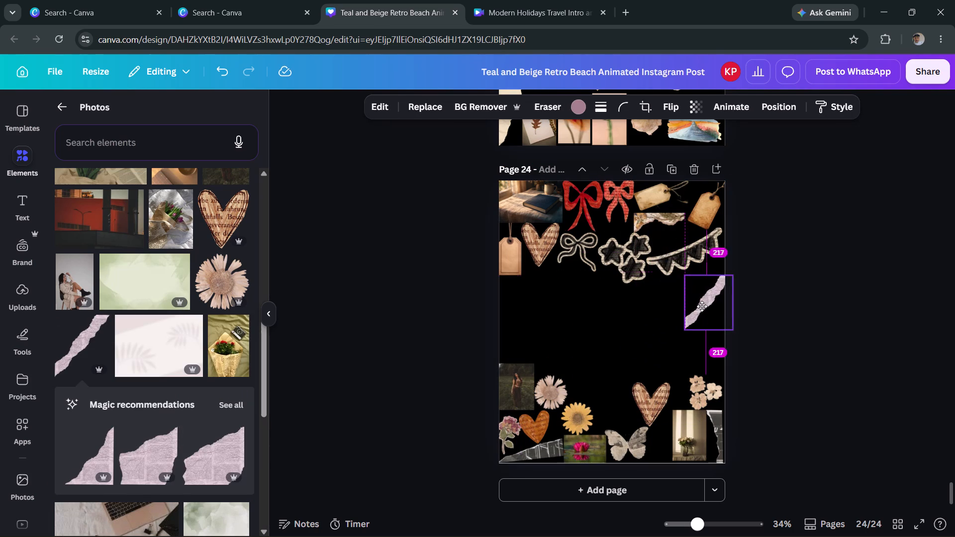
{"action": "left_click_drag", "start_coordinate": [702, 306], "coordinate": [692, 293]}
{"action": "left_click", "coordinate": [456, 303]}
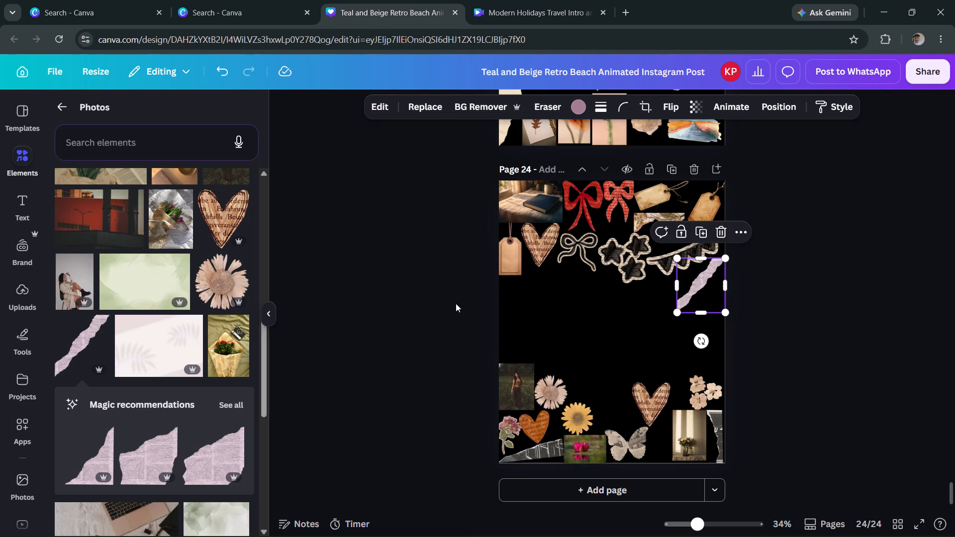
Add the photo of the seated woman in a beige coat, shrink it, and fit it below the tag at page 24's left edge.
{"action": "left_click", "coordinate": [72, 277]}
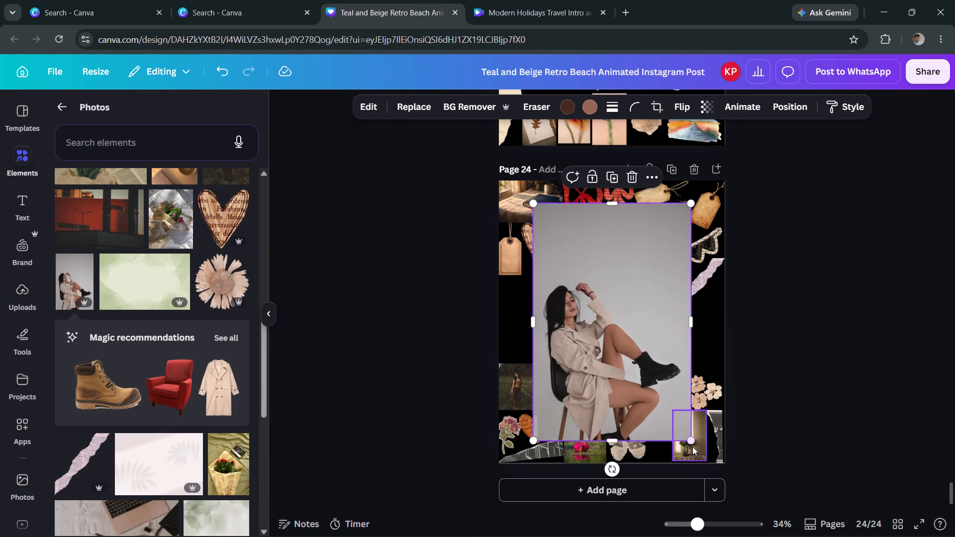
{"action": "left_click_drag", "start_coordinate": [690, 439], "coordinate": [580, 235]}
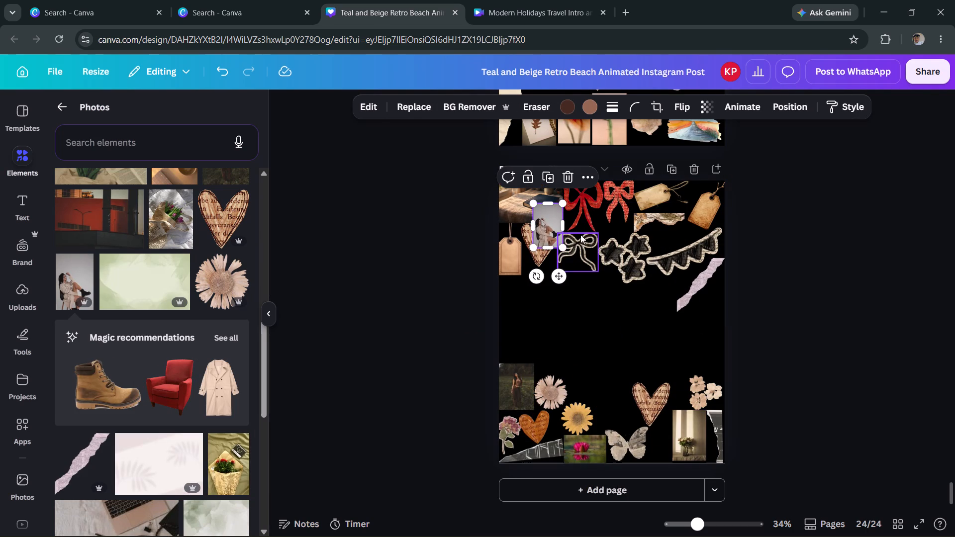
{"action": "left_click_drag", "start_coordinate": [547, 234], "coordinate": [513, 305]}
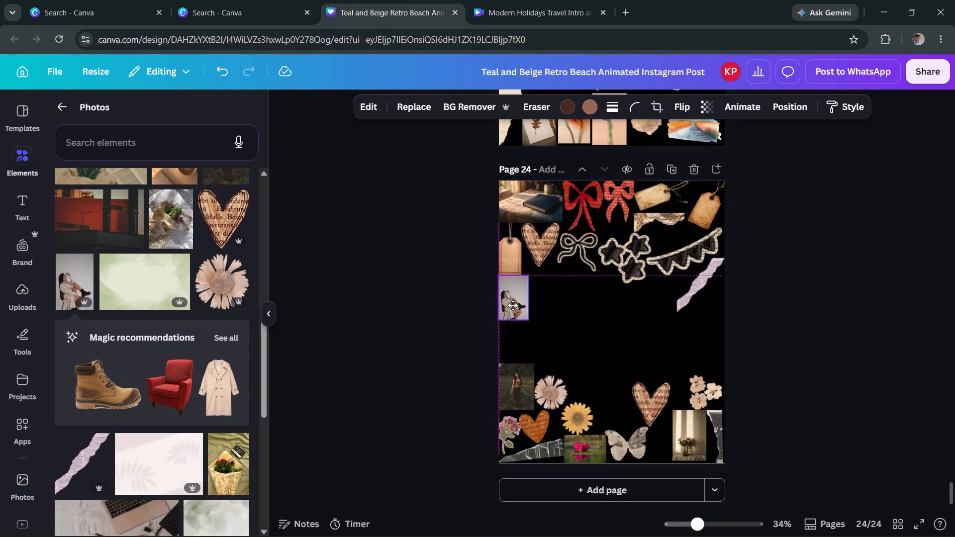
{"action": "left_click_drag", "start_coordinate": [513, 305], "coordinate": [513, 306]}
{"action": "left_click_drag", "start_coordinate": [532, 321], "coordinate": [538, 329]}
{"action": "left_click", "coordinate": [349, 325]}
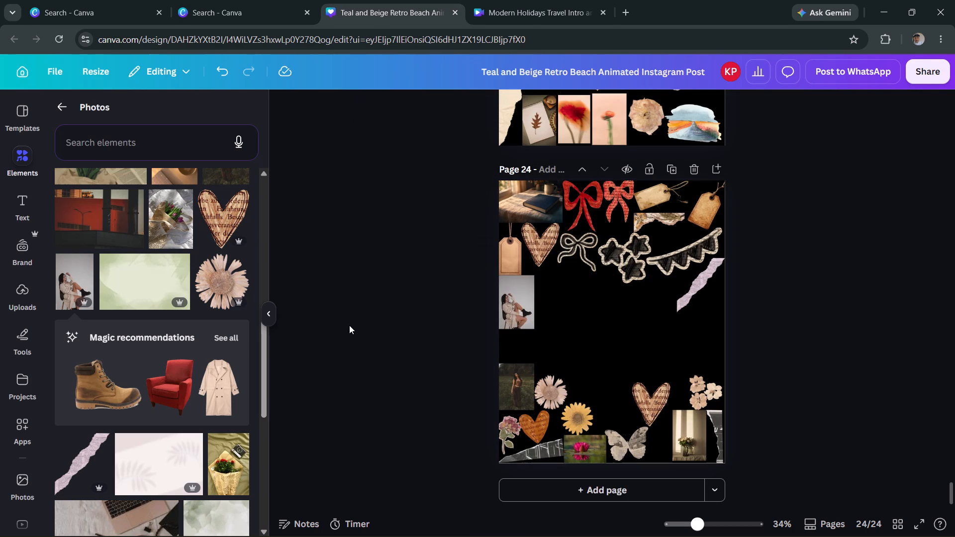
Add the recommended beige trench coat cutout, shrink it, and place it beside the seated woman photo in page 24's third row.
{"action": "left_click", "coordinate": [208, 402]}
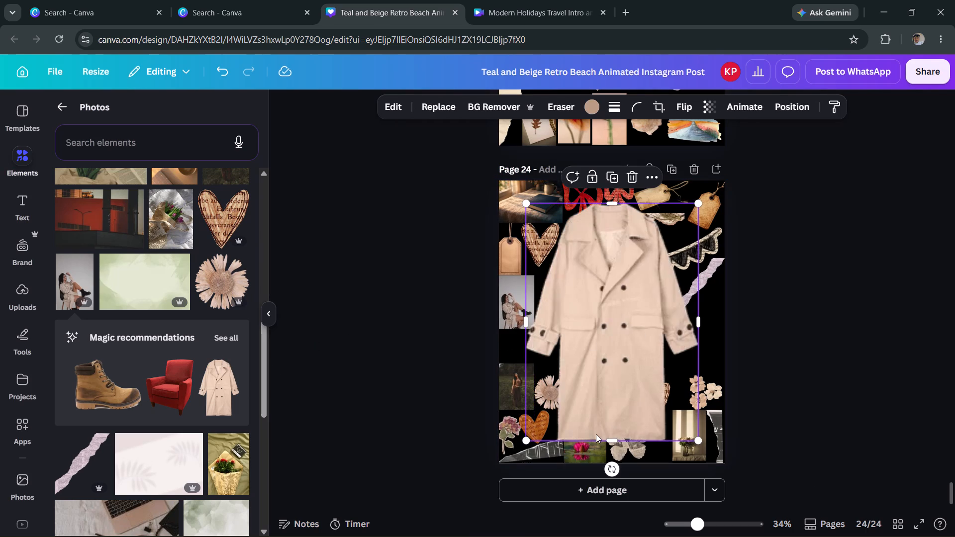
{"action": "left_click_drag", "start_coordinate": [528, 444], "coordinate": [586, 379]}
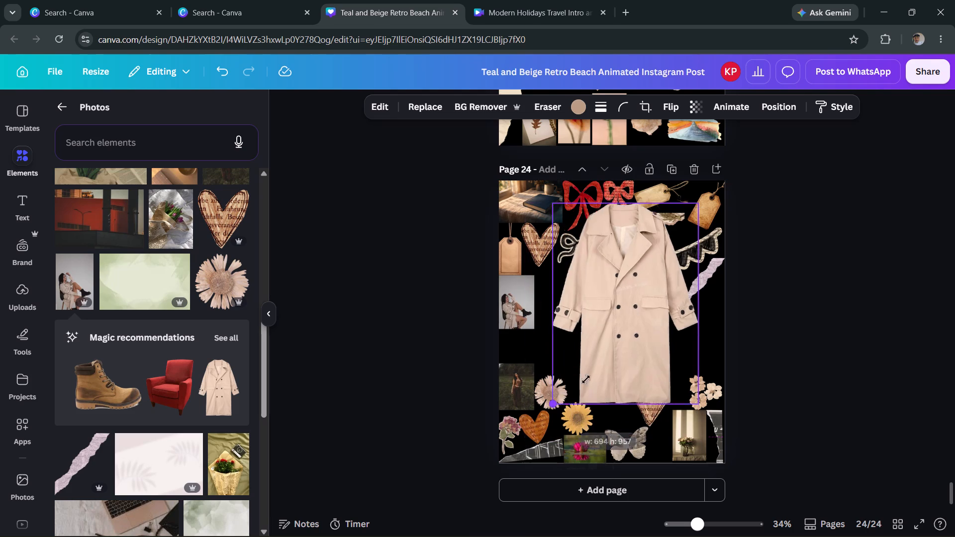
{"action": "left_click_drag", "start_coordinate": [586, 379], "coordinate": [647, 273]}
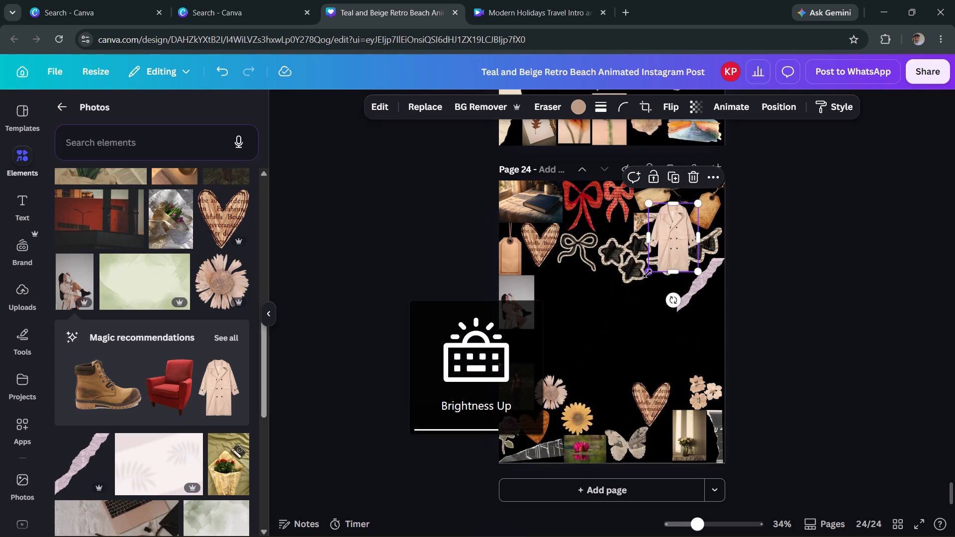
{"action": "left_click_drag", "start_coordinate": [680, 246], "coordinate": [566, 311]}
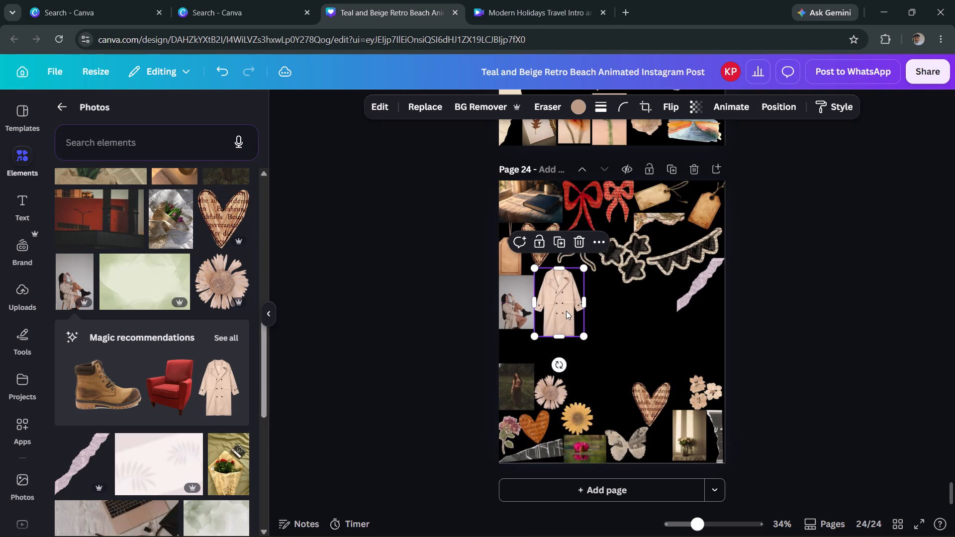
{"action": "left_click", "coordinate": [282, 331]}
Add the white lace border strip, shrink it to about 158 wide, and place it along the top of the standing woman photo at page 24's left edge.
{"action": "scroll", "coordinate": [126, 424], "scroll_direction": "down", "scroll_amount": 2}
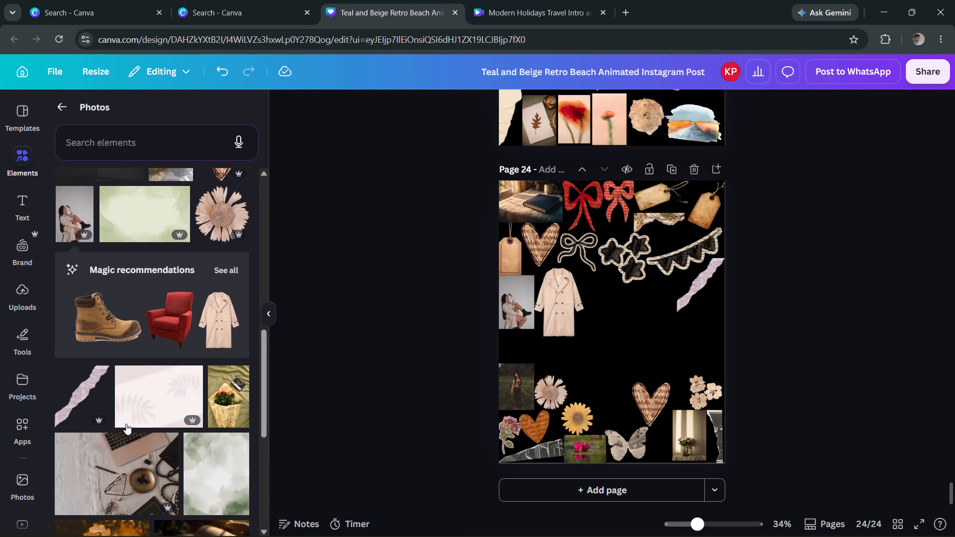
{"action": "scroll", "coordinate": [126, 424], "scroll_direction": "down", "scroll_amount": 2}
{"action": "scroll", "coordinate": [183, 410], "scroll_direction": "down", "scroll_amount": 3}
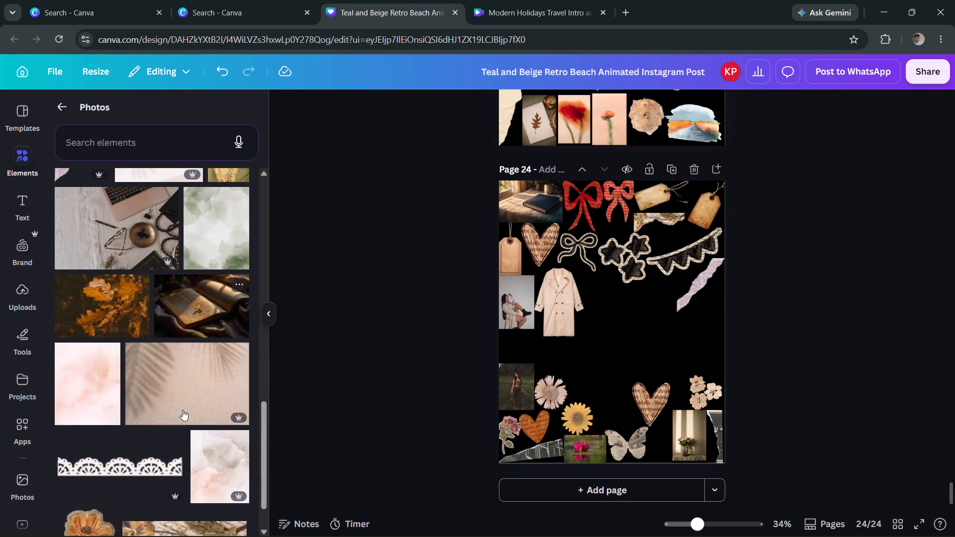
{"action": "left_click", "coordinate": [123, 465]}
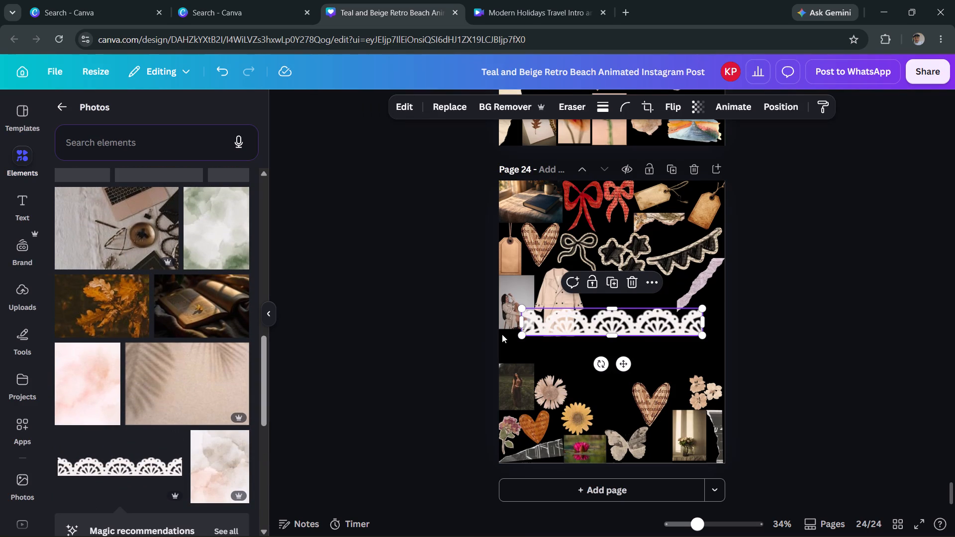
{"action": "left_click_drag", "start_coordinate": [522, 308], "coordinate": [645, 329]}
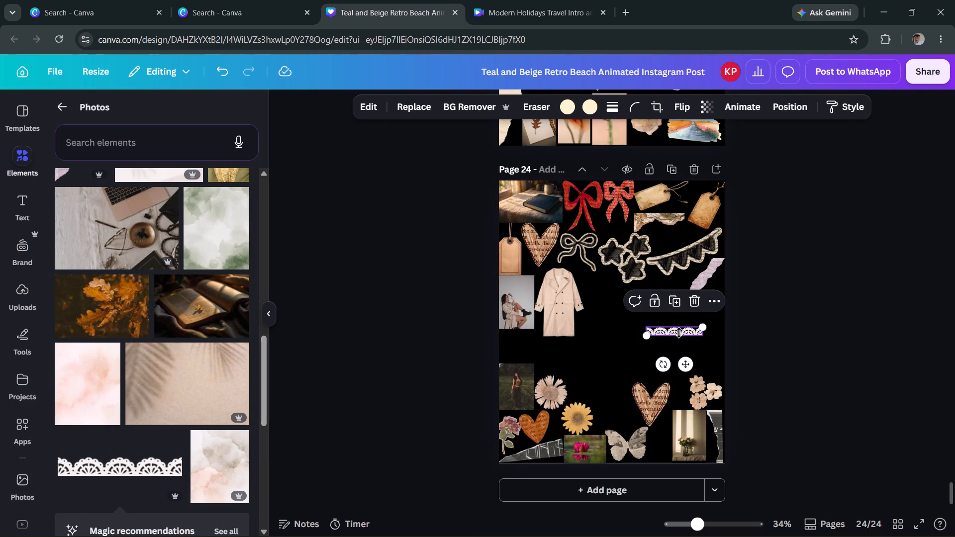
{"action": "left_click", "coordinate": [619, 344]}
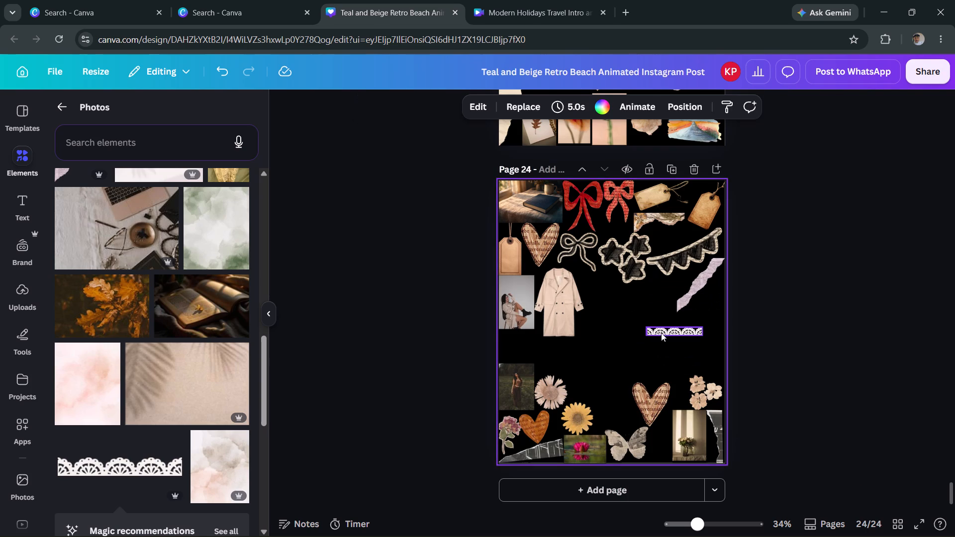
{"action": "left_click_drag", "start_coordinate": [669, 330], "coordinate": [526, 336]}
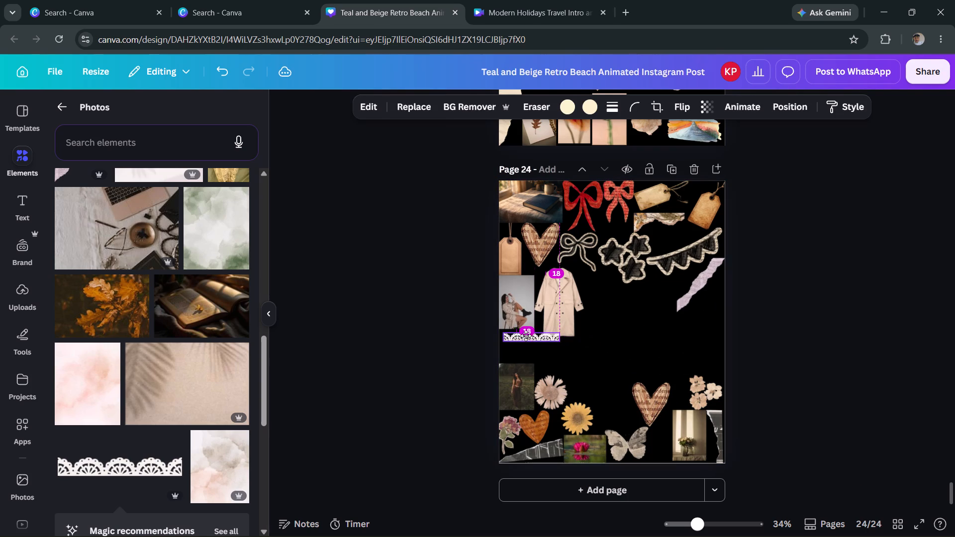
{"action": "left_click_drag", "start_coordinate": [526, 336], "coordinate": [523, 355]}
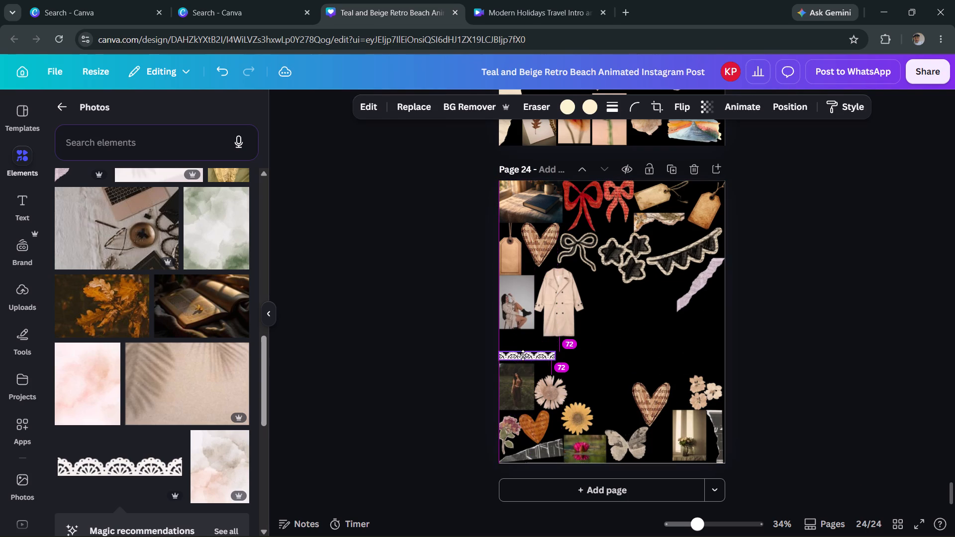
{"action": "left_click_drag", "start_coordinate": [523, 355], "coordinate": [520, 357]}
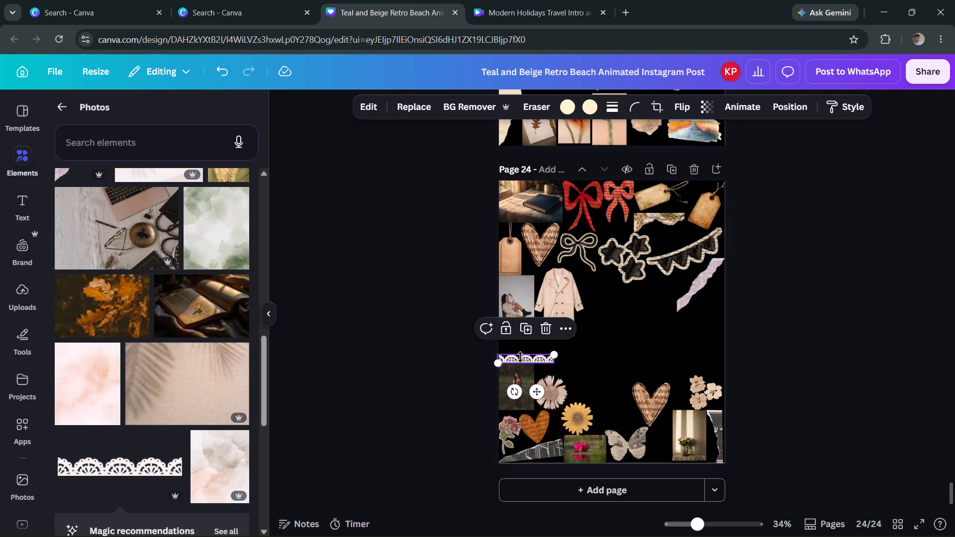
{"action": "left_click_drag", "start_coordinate": [552, 355], "coordinate": [529, 355]}
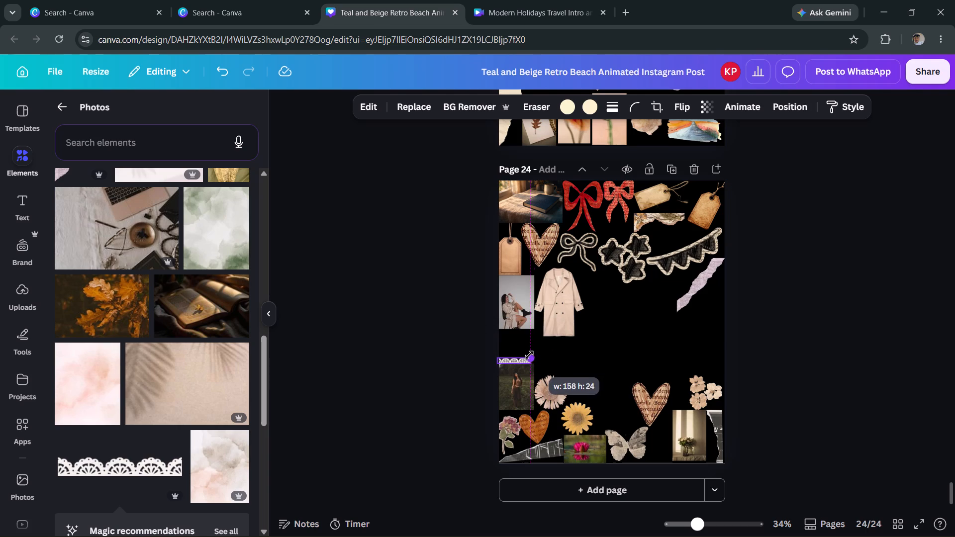
{"action": "left_click_drag", "start_coordinate": [529, 355], "coordinate": [532, 356]}
{"action": "left_click", "coordinate": [417, 364]}
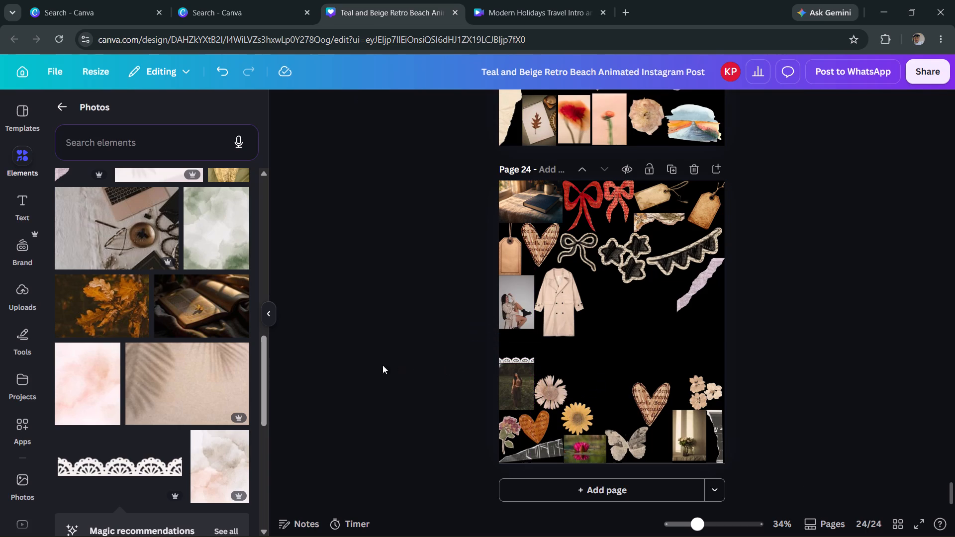
Add the recommended lace frame with the white oval centre, shrink it, and place it beside the lower text-print heart on page 24.
{"action": "scroll", "coordinate": [141, 380], "scroll_direction": "down", "scroll_amount": 3}
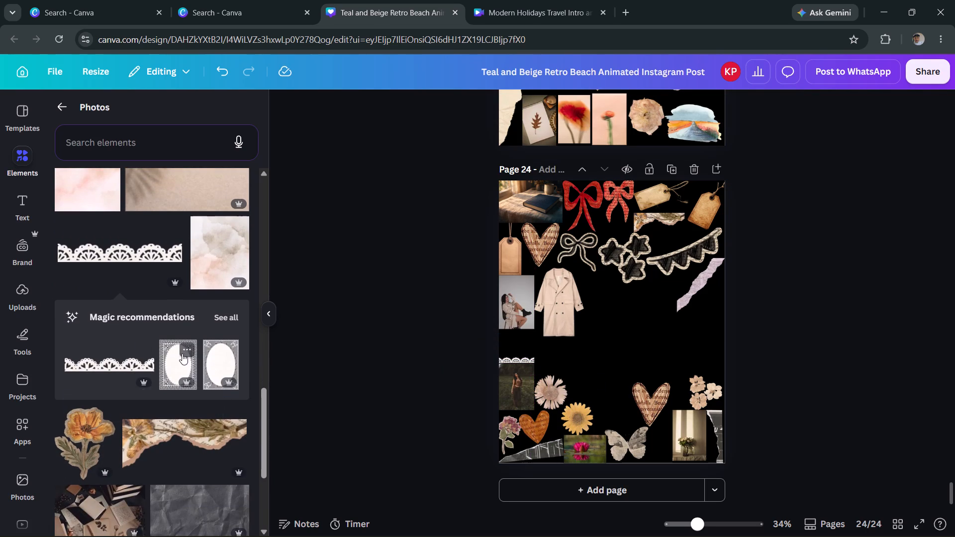
{"action": "left_click", "coordinate": [173, 364]}
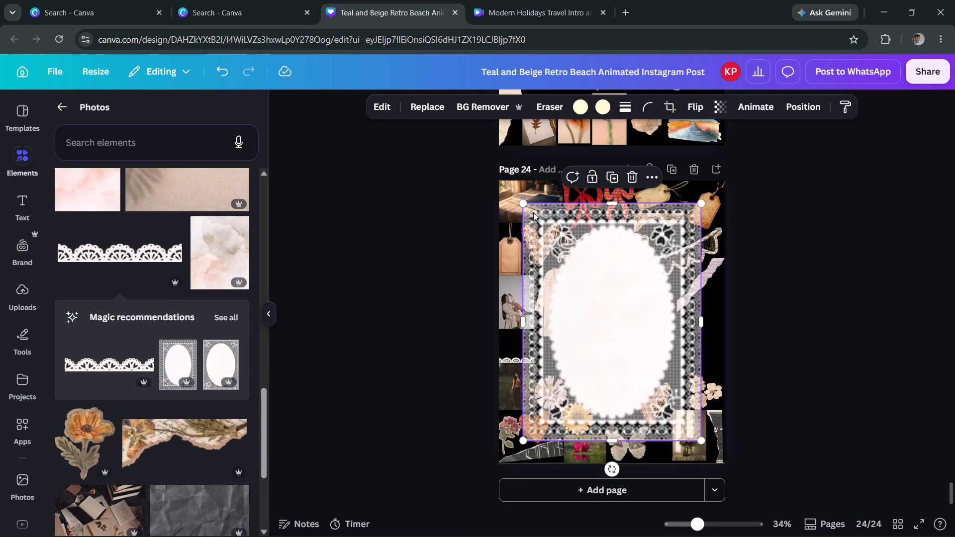
{"action": "left_click_drag", "start_coordinate": [523, 204], "coordinate": [665, 411]}
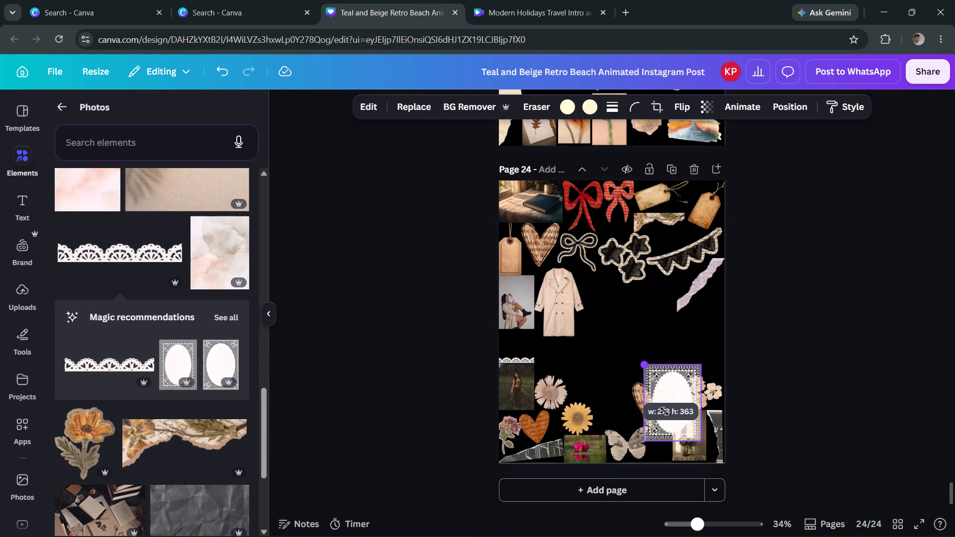
{"action": "left_click_drag", "start_coordinate": [665, 411], "coordinate": [662, 406]}
{"action": "left_click_drag", "start_coordinate": [682, 417], "coordinate": [596, 388]}
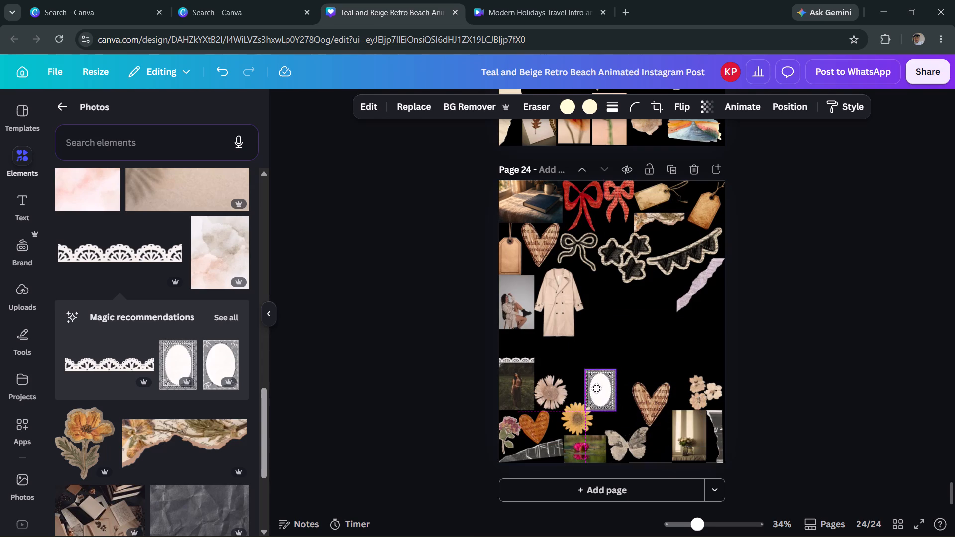
{"action": "left_click_drag", "start_coordinate": [596, 388], "coordinate": [613, 399]}
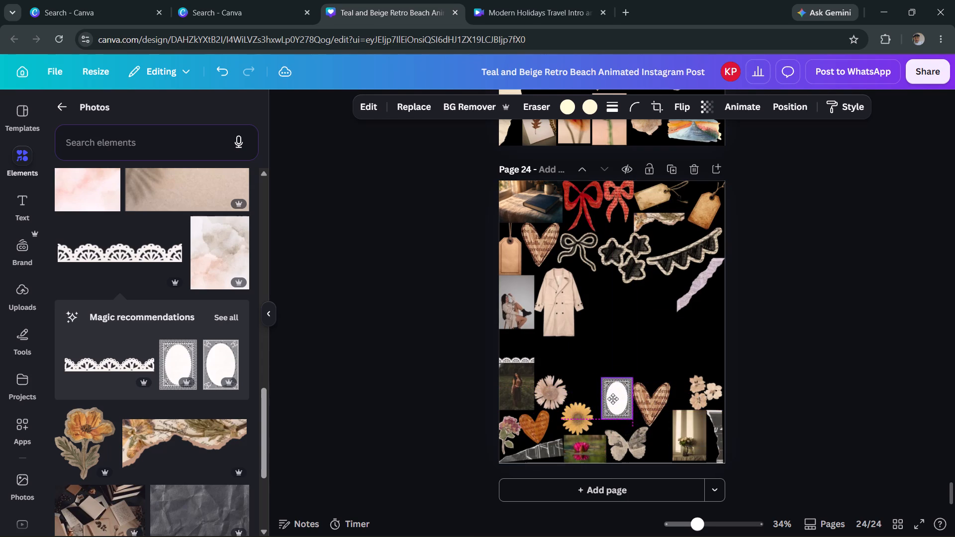
{"action": "left_click_drag", "start_coordinate": [613, 399], "coordinate": [610, 399]}
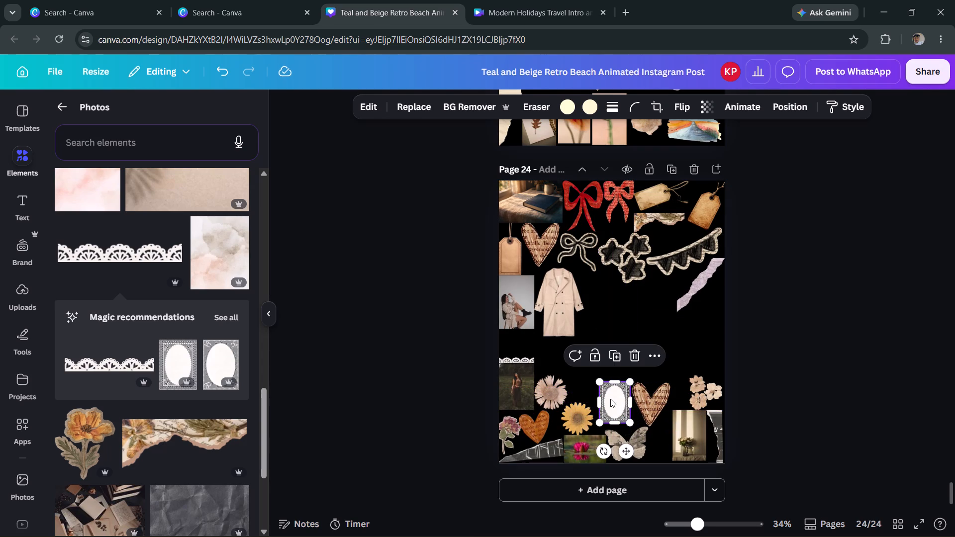
{"action": "left_click", "coordinate": [291, 347]}
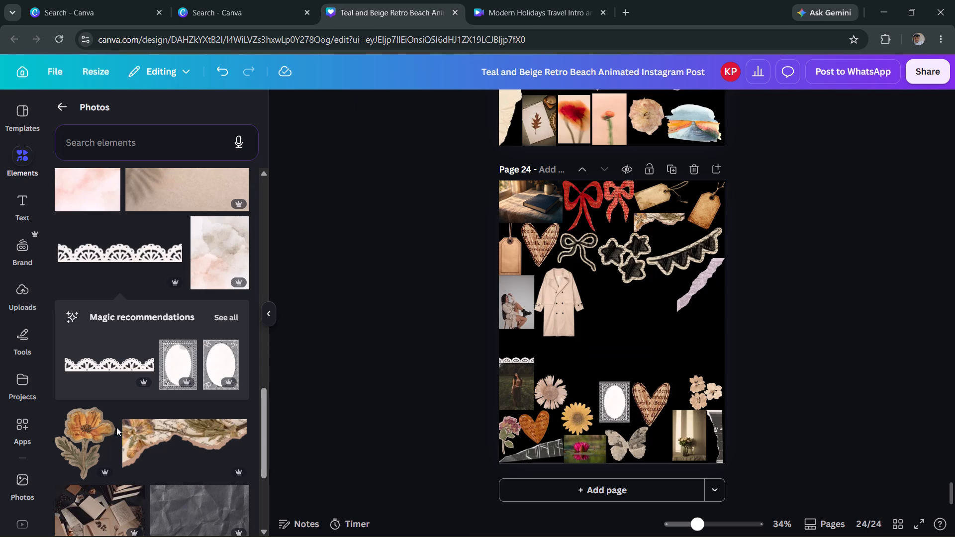
Add the orange pressed flower with leaves, shrink it, and place it below the lilac torn strip at page 24's right edge.
{"action": "left_click", "coordinate": [101, 439]}
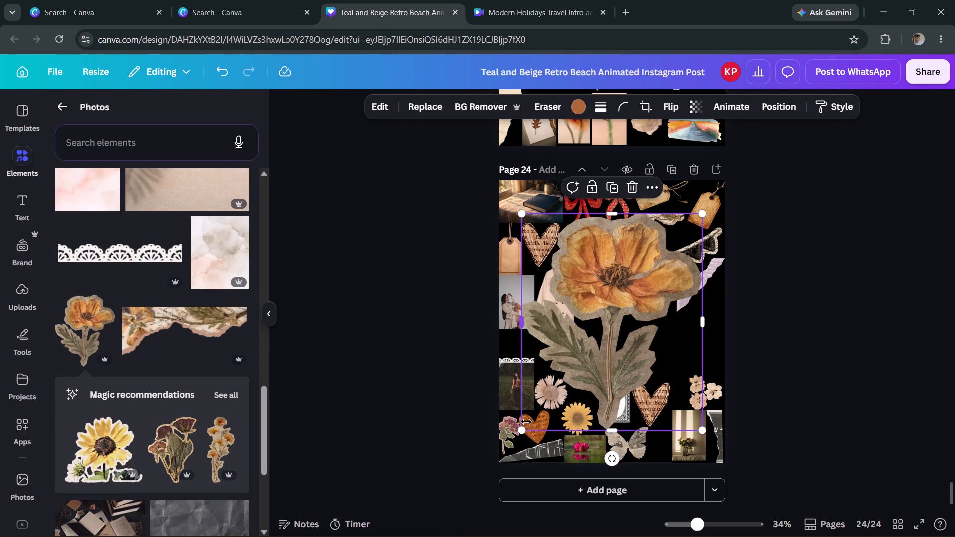
{"action": "left_click_drag", "start_coordinate": [522, 431], "coordinate": [660, 287]}
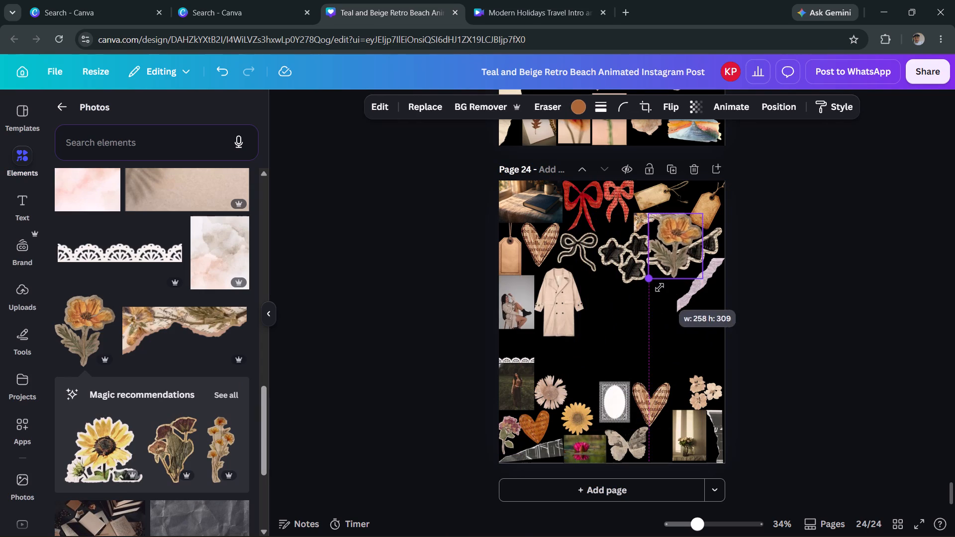
{"action": "left_click_drag", "start_coordinate": [660, 287], "coordinate": [660, 287]}
{"action": "left_click_drag", "start_coordinate": [685, 245], "coordinate": [701, 340]}
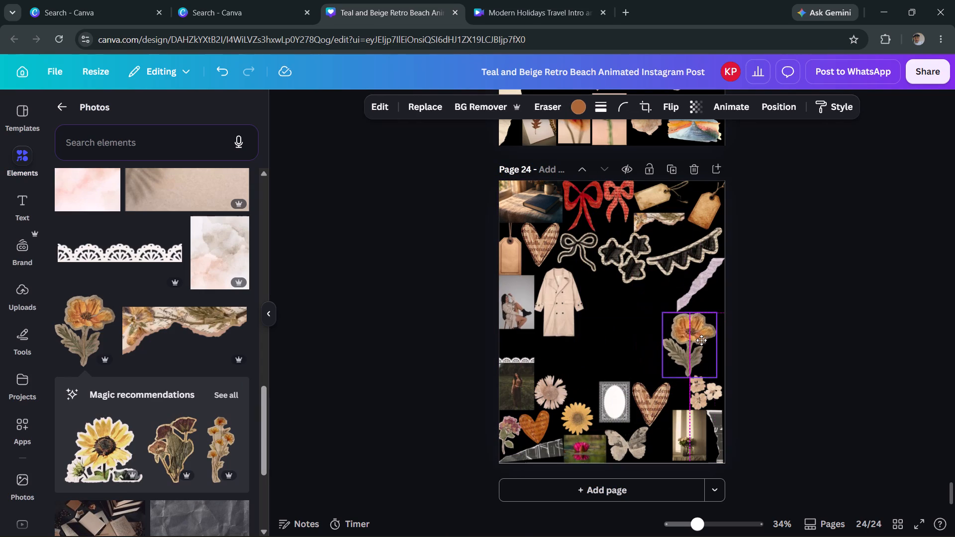
{"action": "left_click_drag", "start_coordinate": [701, 340], "coordinate": [708, 333]}
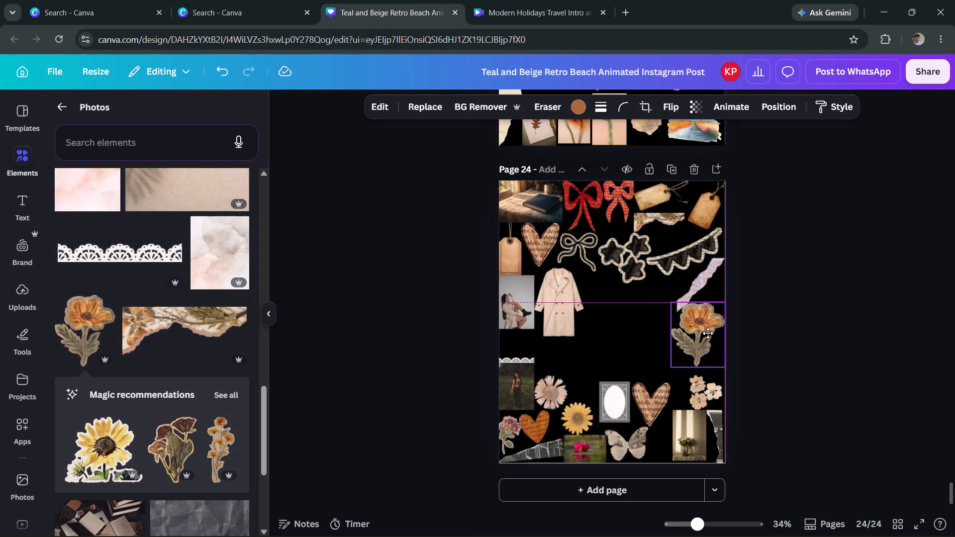
{"action": "left_click_drag", "start_coordinate": [708, 333], "coordinate": [708, 337]}
{"action": "left_click", "coordinate": [441, 331]}
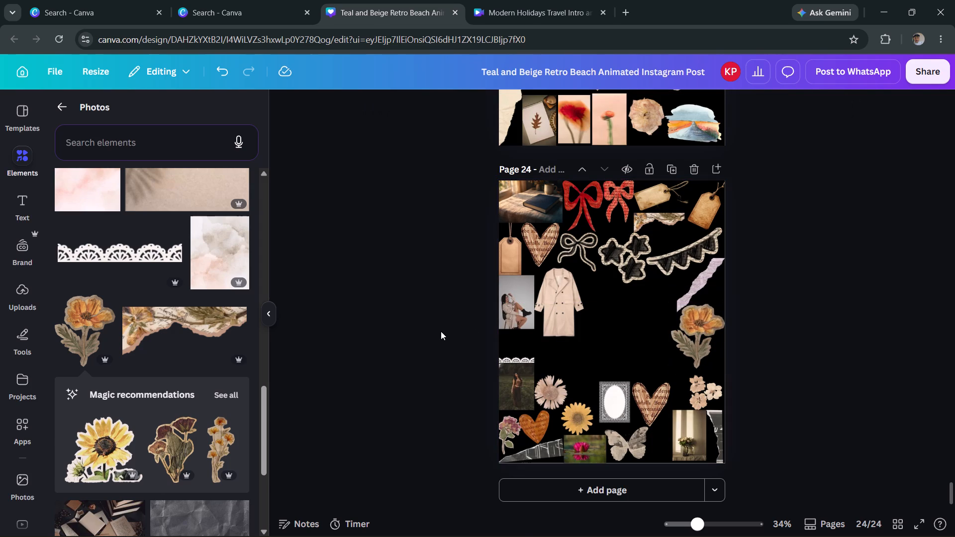
Add the recommended yellow sunflower sticker, shrink it, and place it below the black stars, beside the lilac torn strip.
{"action": "left_click", "coordinate": [115, 450]}
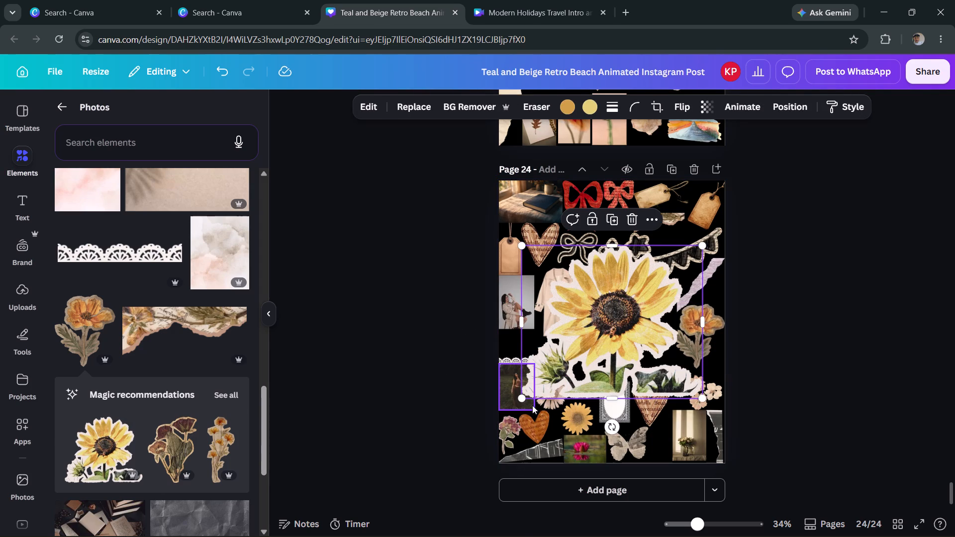
{"action": "left_click_drag", "start_coordinate": [523, 396], "coordinate": [658, 305]}
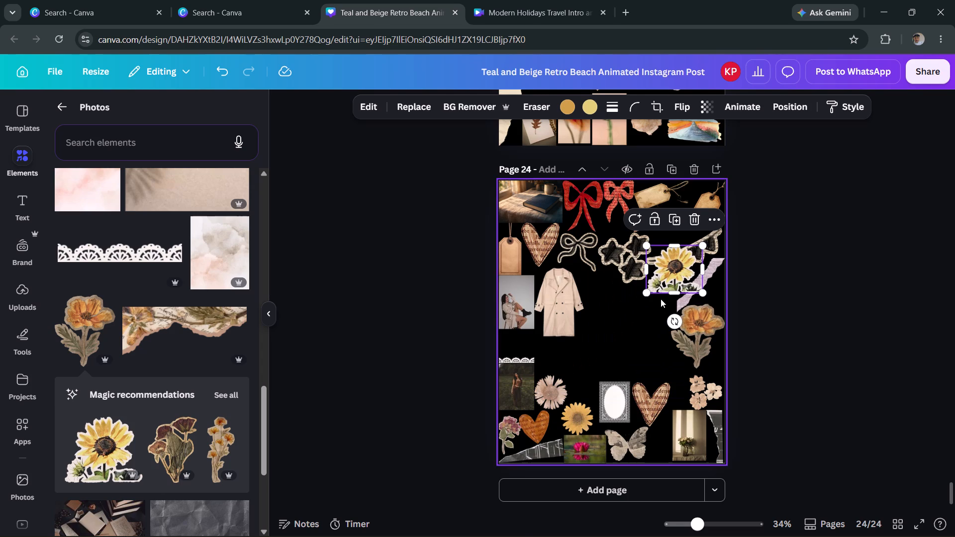
{"action": "left_click_drag", "start_coordinate": [670, 270], "coordinate": [607, 299]}
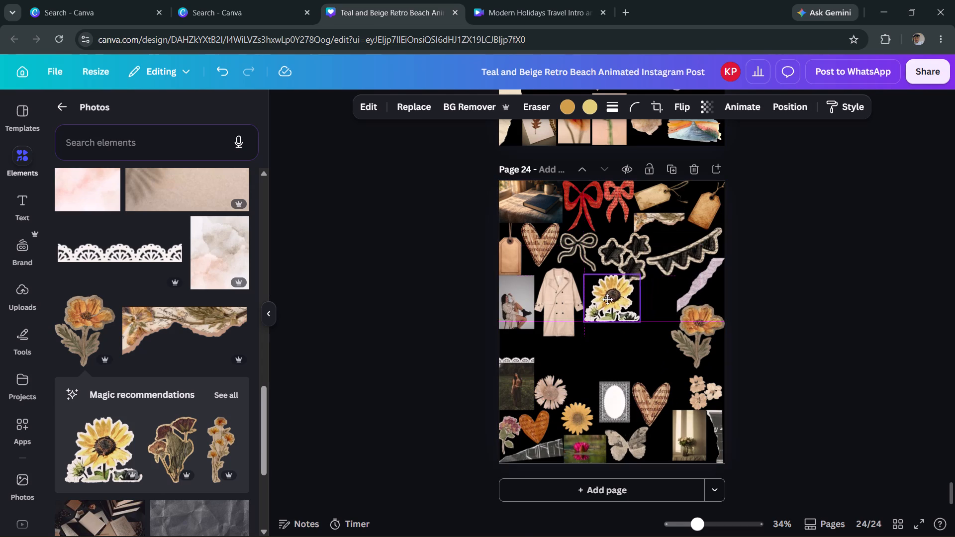
{"action": "left_click_drag", "start_coordinate": [607, 299], "coordinate": [643, 303]}
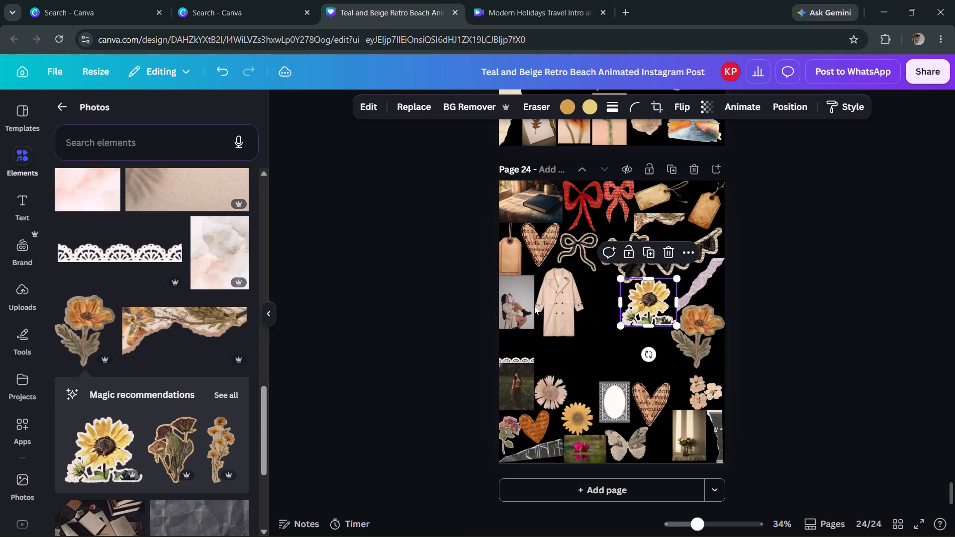
{"action": "left_click", "coordinate": [373, 348]}
Add the recommended dark red dried flower bunch, shrink it, and place it between the sunflower sticker and the lower text-print heart.
{"action": "left_click", "coordinate": [171, 443]}
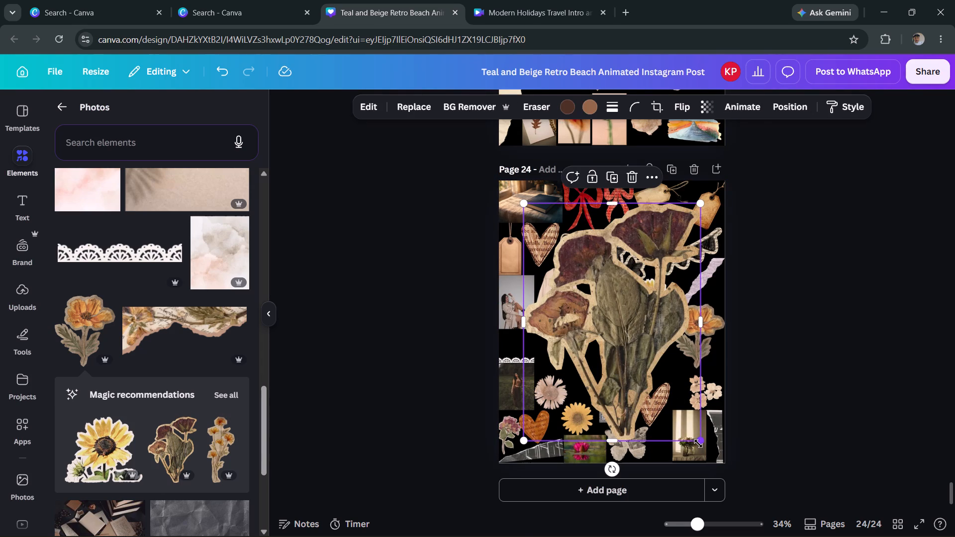
{"action": "left_click_drag", "start_coordinate": [698, 444], "coordinate": [556, 248]}
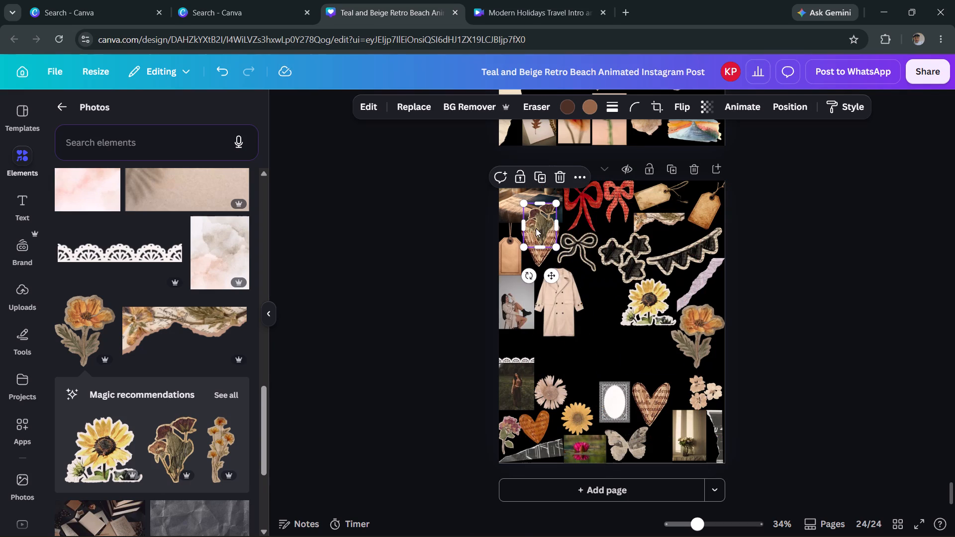
{"action": "left_click_drag", "start_coordinate": [536, 228], "coordinate": [646, 353]}
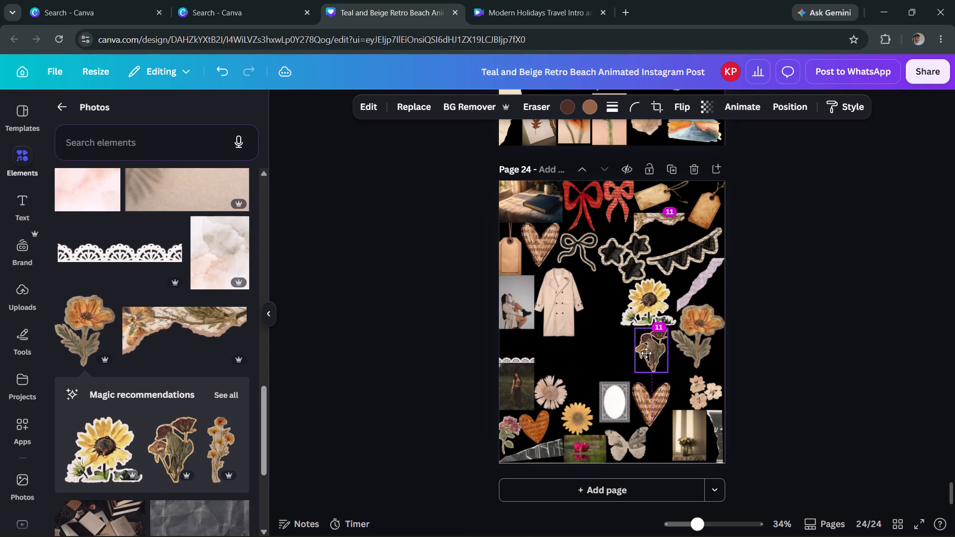
{"action": "left_click_drag", "start_coordinate": [646, 353], "coordinate": [646, 357]}
{"action": "left_click", "coordinate": [425, 308]}
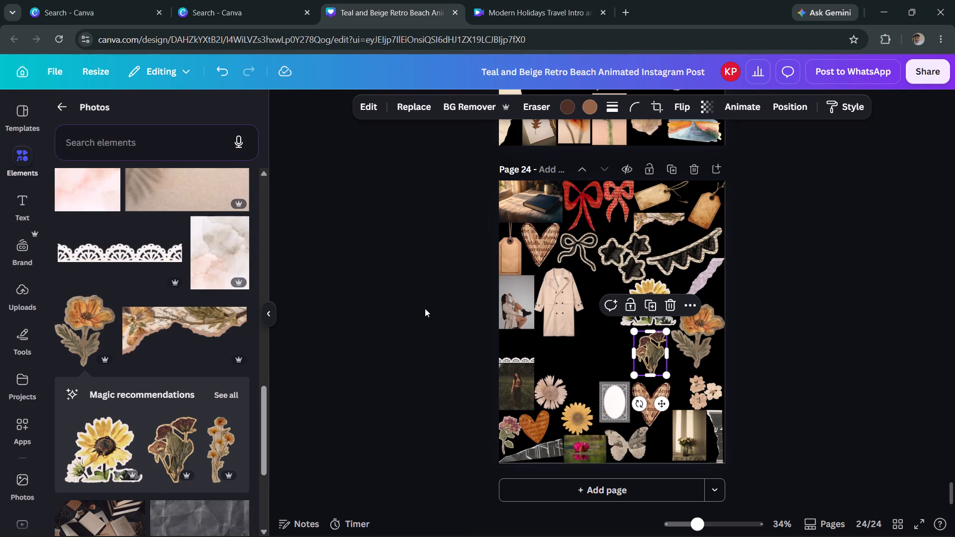
Add the black-outlined paper sparkle pair, shrink it, and place it between the beige trench coat and the sunflower sticker.
{"action": "scroll", "coordinate": [149, 412], "scroll_direction": "down", "scroll_amount": 4}
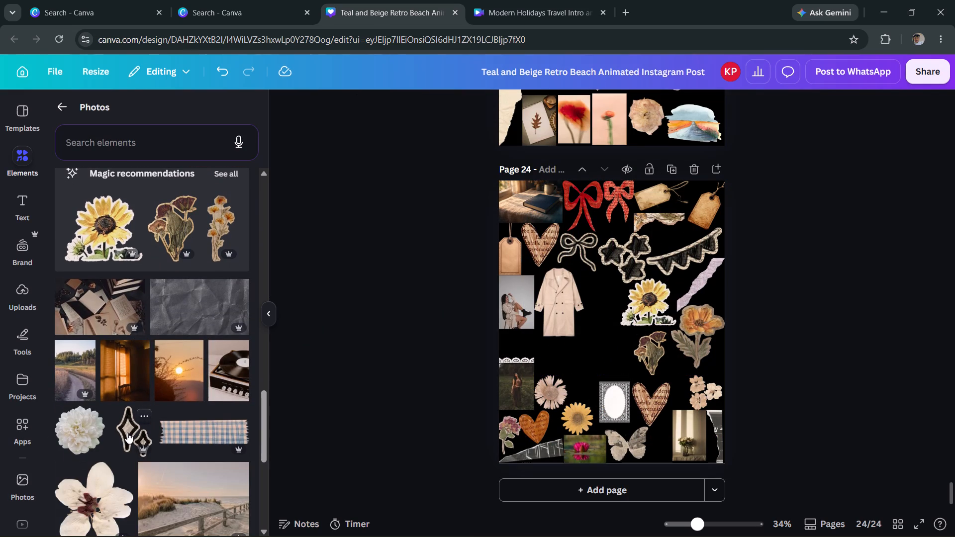
{"action": "left_click", "coordinate": [127, 433]}
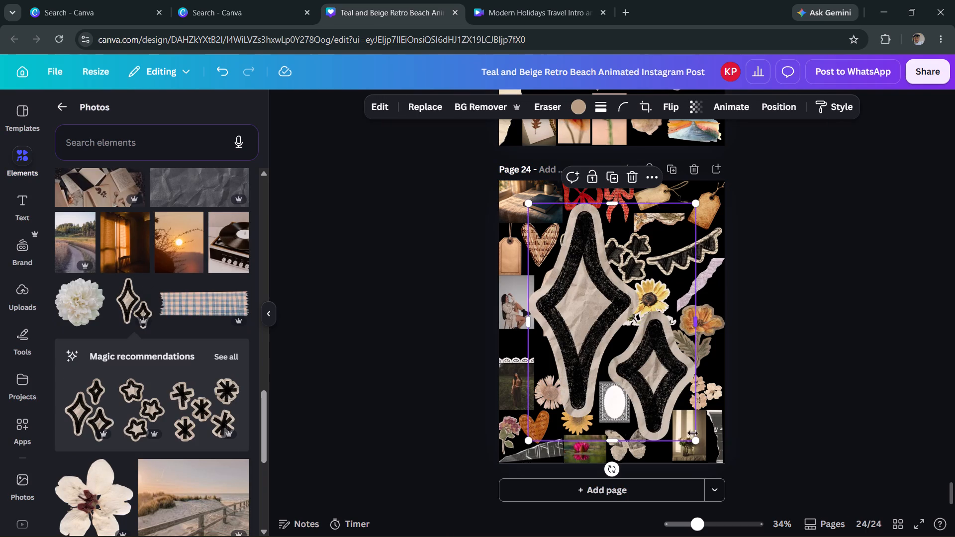
{"action": "left_click_drag", "start_coordinate": [696, 438], "coordinate": [569, 239]}
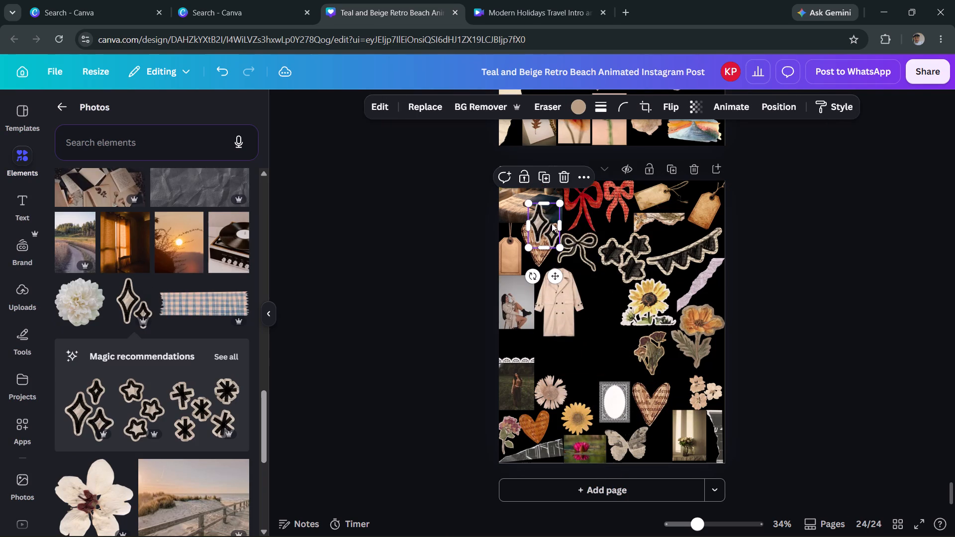
{"action": "left_click_drag", "start_coordinate": [551, 222], "coordinate": [610, 302]}
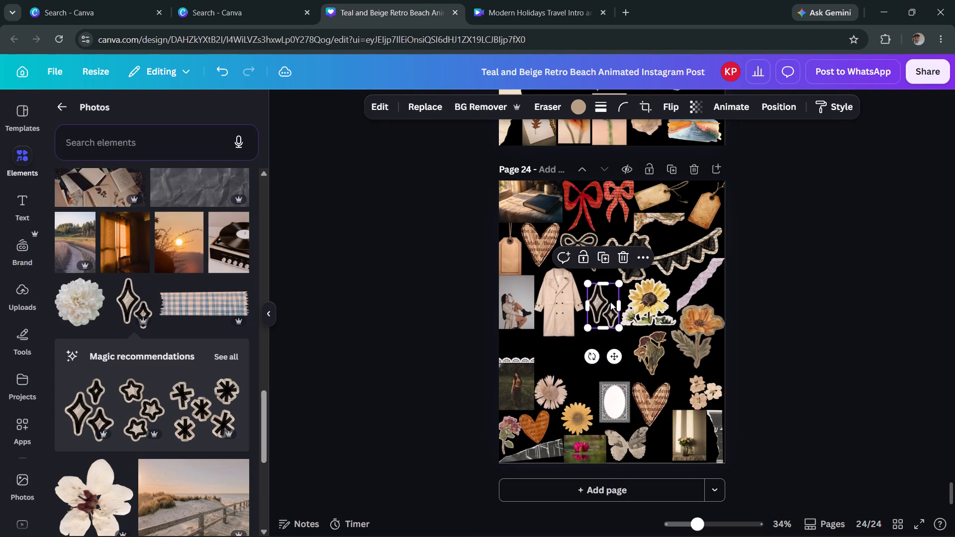
{"action": "left_click", "coordinate": [464, 294]}
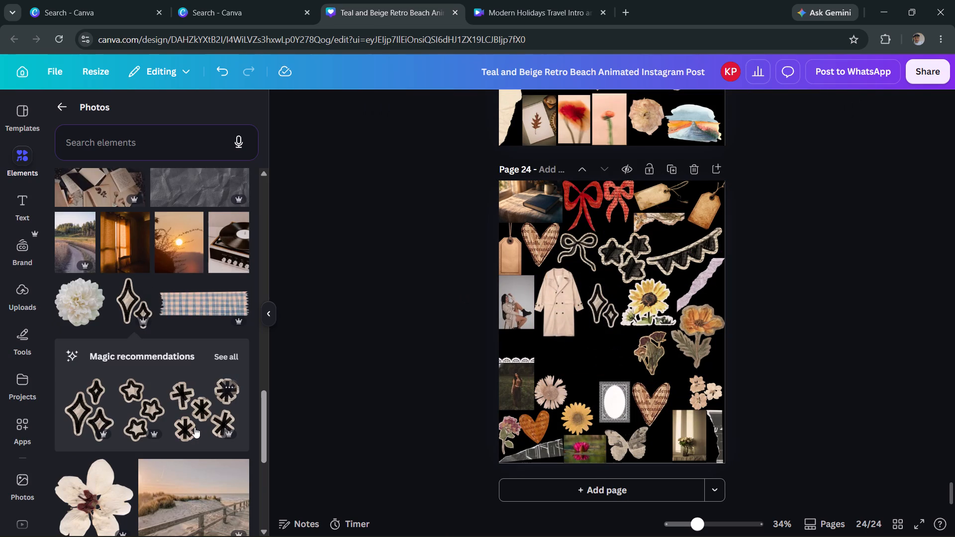
Add the recommended black asterisk cluster, shrink it to about 212 × 192, and place it below the paper sparkle pair.
{"action": "left_click", "coordinate": [203, 417]}
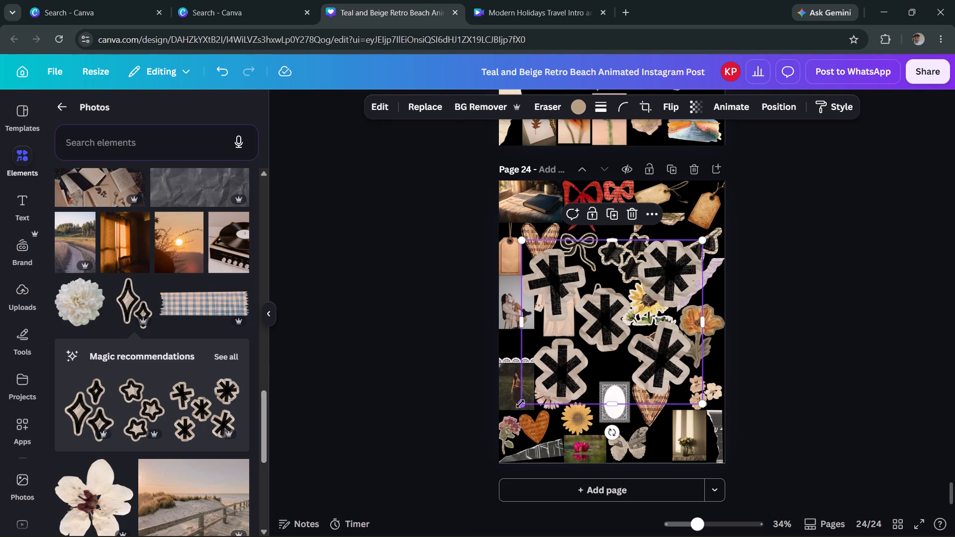
{"action": "left_click_drag", "start_coordinate": [522, 403], "coordinate": [653, 305]}
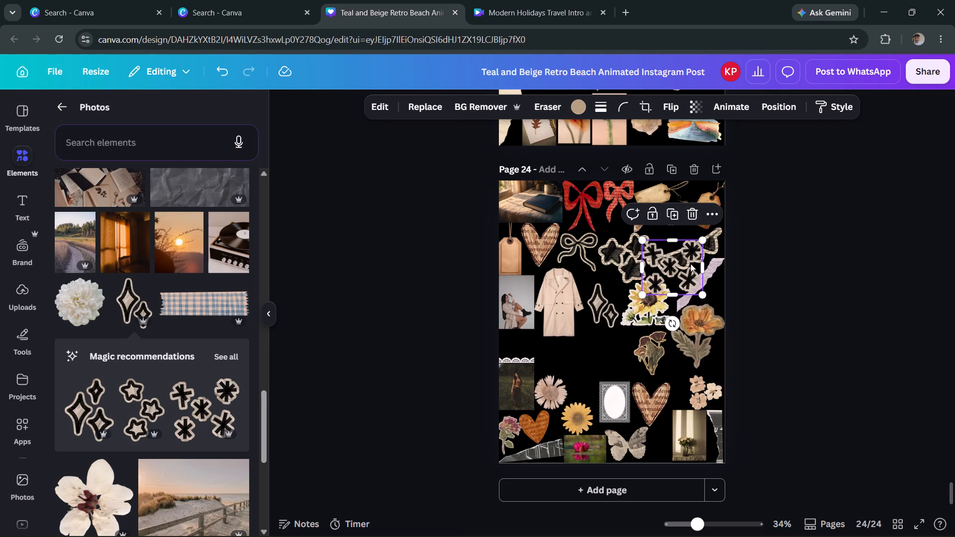
{"action": "left_click_drag", "start_coordinate": [690, 264], "coordinate": [609, 361]}
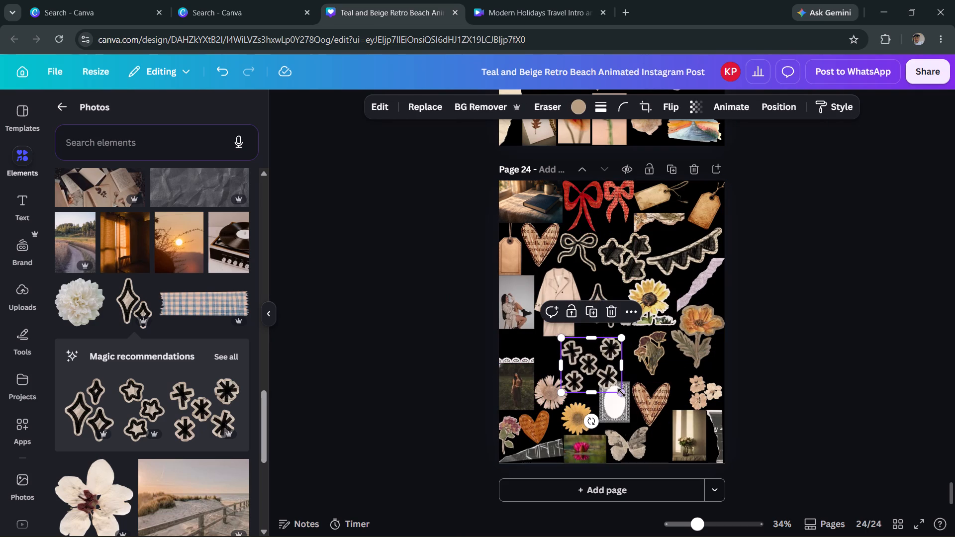
{"action": "left_click_drag", "start_coordinate": [620, 392], "coordinate": [591, 375]}
{"action": "left_click_drag", "start_coordinate": [573, 360], "coordinate": [588, 361]}
{"action": "left_click_drag", "start_coordinate": [576, 371], "coordinate": [571, 386]}
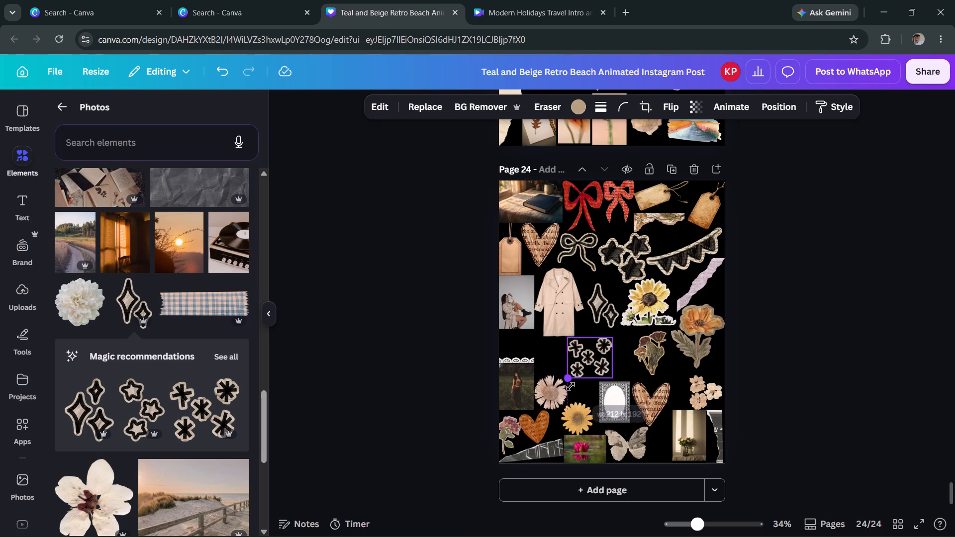
{"action": "left_click_drag", "start_coordinate": [571, 386], "coordinate": [573, 381]}
{"action": "left_click", "coordinate": [378, 364]}
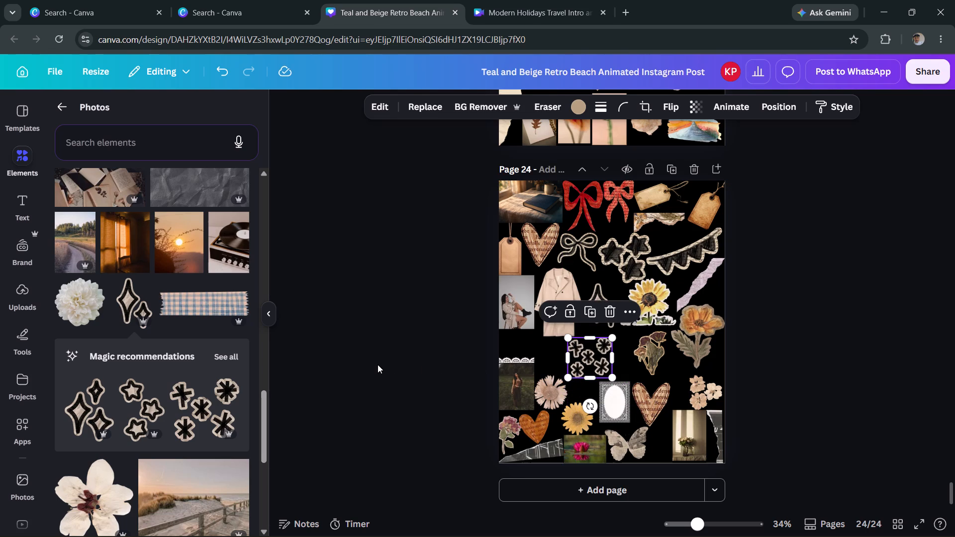
Add the floral torn-paper corner from the photo results, shrink it, and fit it into page 24's upper-right corner.
{"action": "scroll", "coordinate": [141, 415], "scroll_direction": "down", "scroll_amount": 3}
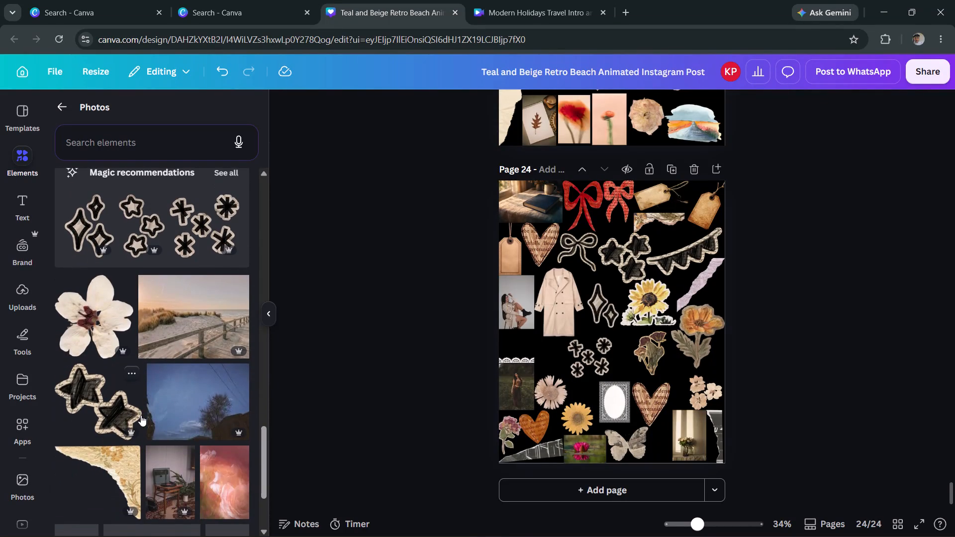
{"action": "left_click", "coordinate": [108, 468]}
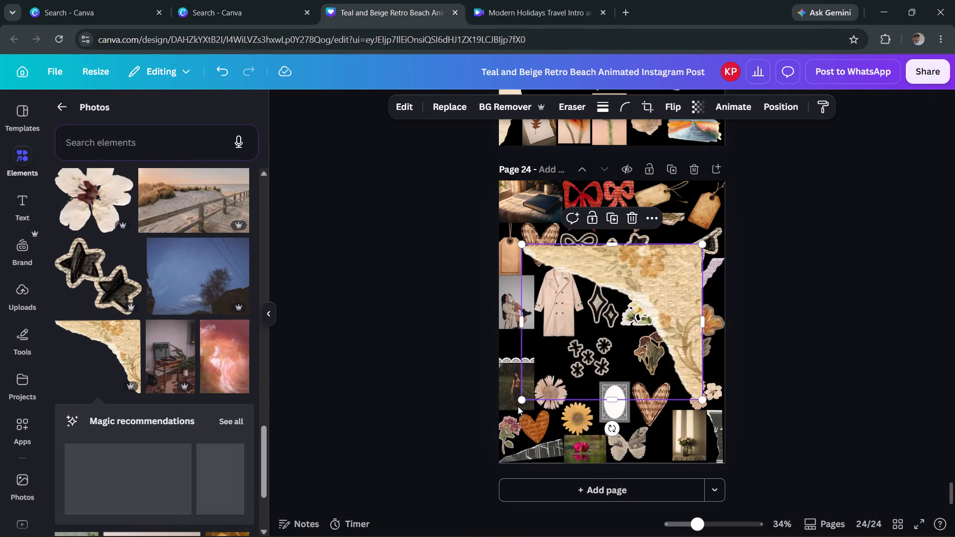
{"action": "left_click_drag", "start_coordinate": [521, 401], "coordinate": [644, 298]}
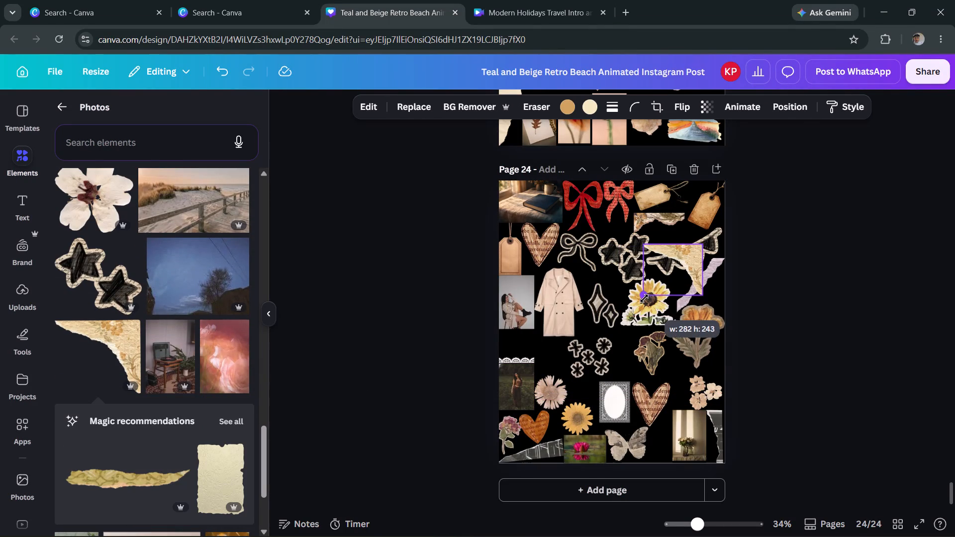
{"action": "left_click_drag", "start_coordinate": [644, 298], "coordinate": [638, 305]}
{"action": "left_click_drag", "start_coordinate": [666, 282], "coordinate": [669, 268]}
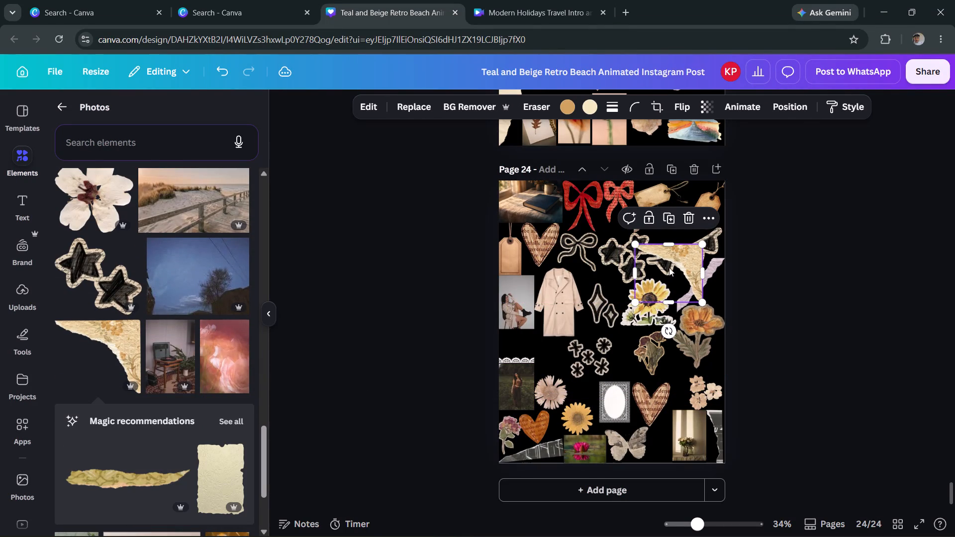
{"action": "left_click_drag", "start_coordinate": [669, 268], "coordinate": [689, 217]}
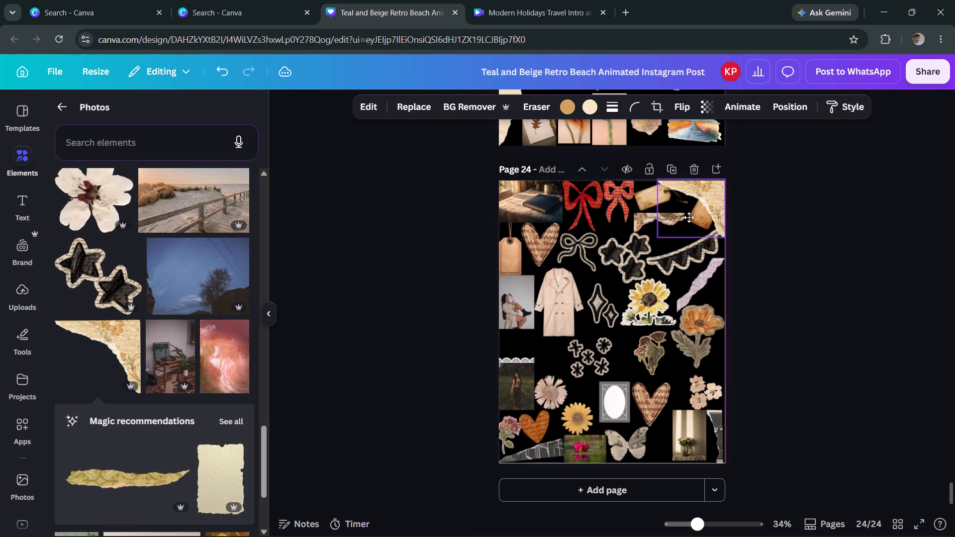
{"action": "left_click_drag", "start_coordinate": [689, 217], "coordinate": [689, 218]}
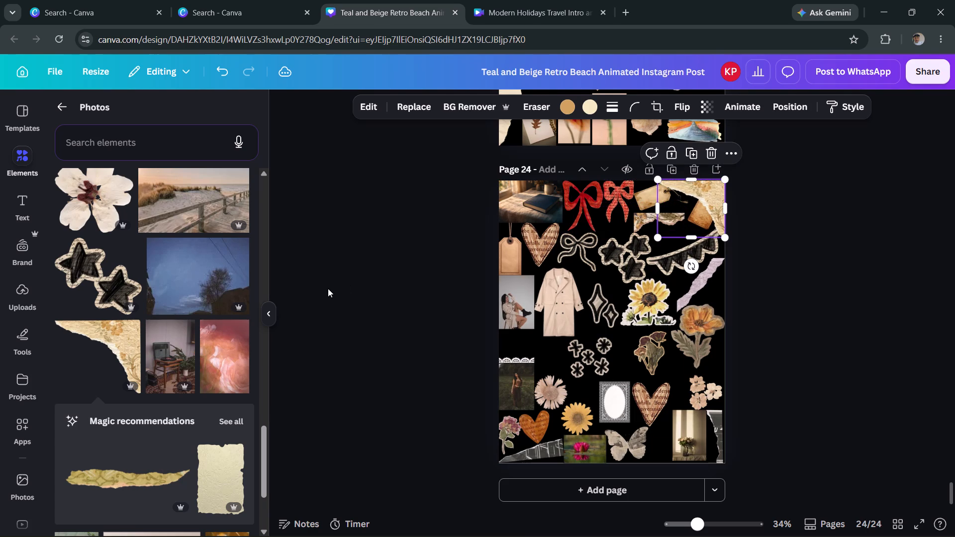
{"action": "left_click", "coordinate": [328, 288]}
Add a second floral torn-paper corner, rotate it to about -179°, and move it over the book photo in page 24's upper-left corner.
{"action": "left_click", "coordinate": [102, 346]}
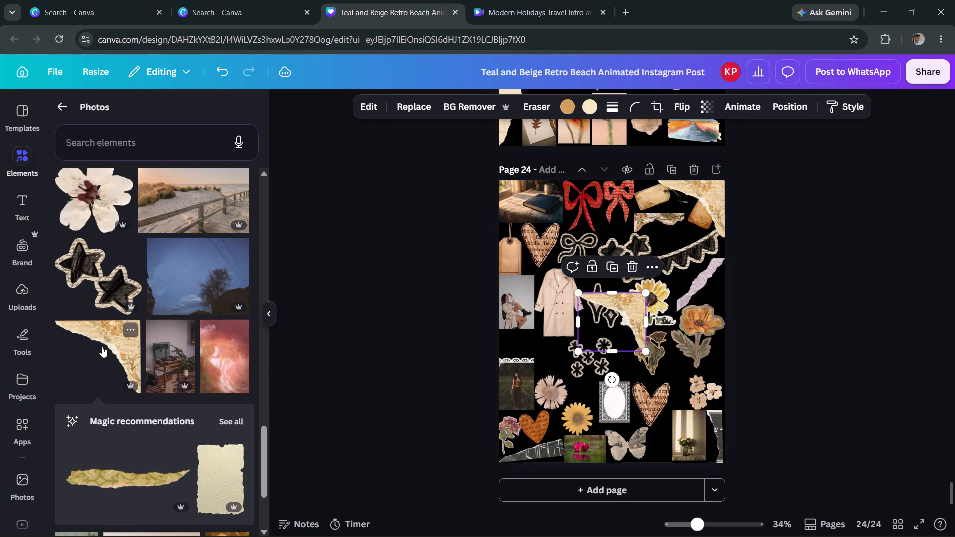
{"action": "left_click_drag", "start_coordinate": [613, 378], "coordinate": [560, 370]}
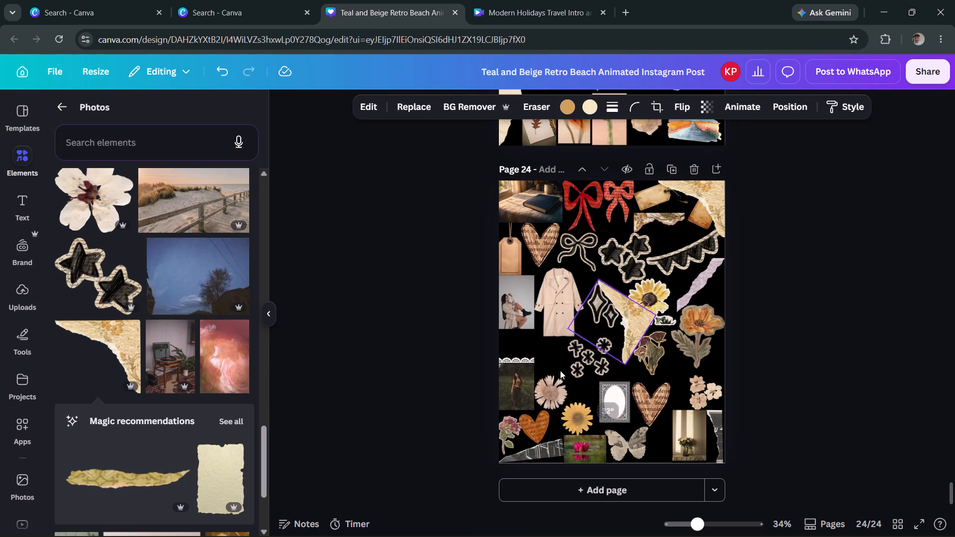
{"action": "left_click_drag", "start_coordinate": [560, 370], "coordinate": [623, 238]}
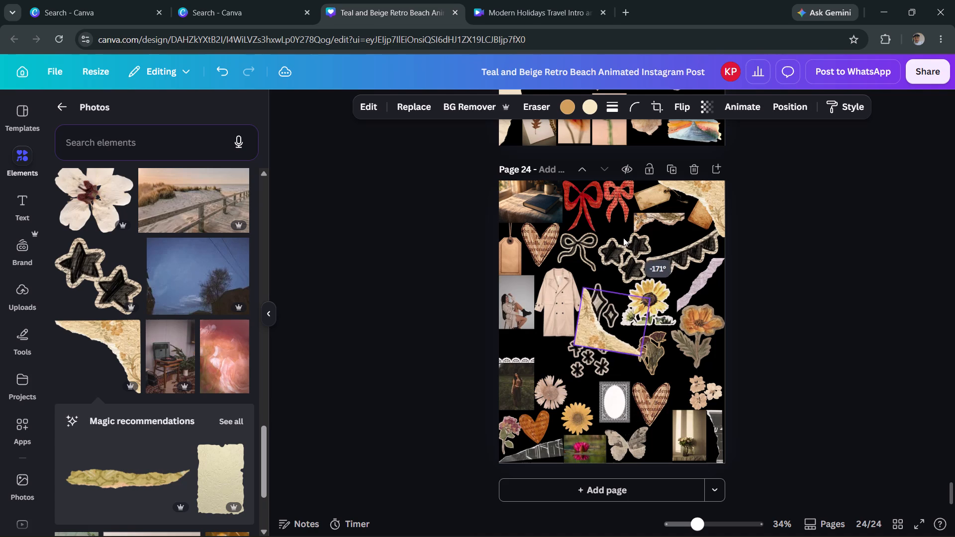
{"action": "left_click_drag", "start_coordinate": [623, 238], "coordinate": [613, 240]}
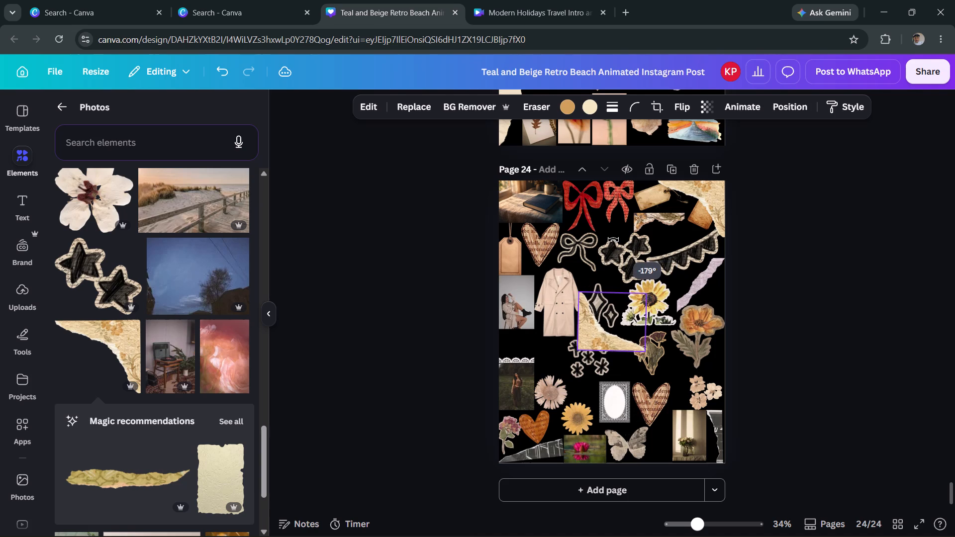
{"action": "left_click_drag", "start_coordinate": [613, 240], "coordinate": [615, 240]}
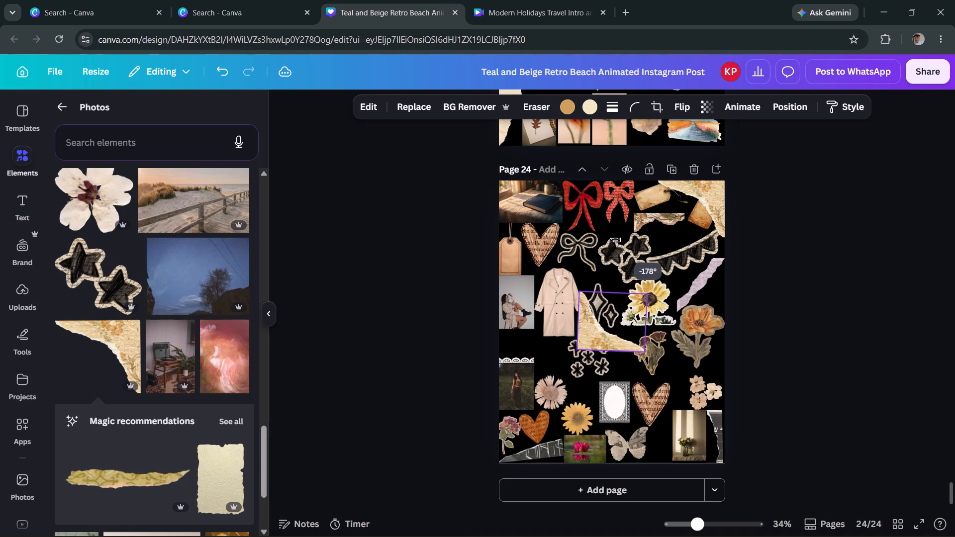
{"action": "left_click_drag", "start_coordinate": [615, 240], "coordinate": [613, 242]}
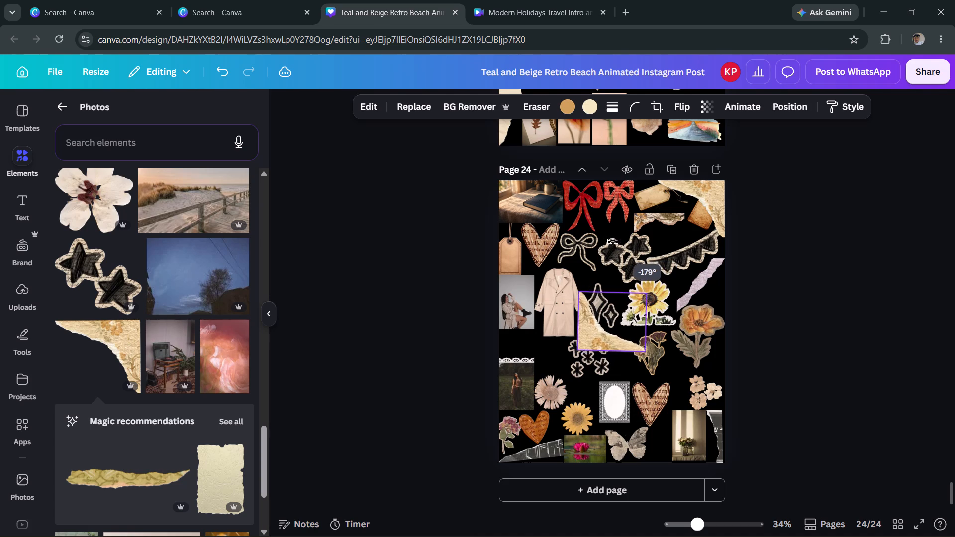
{"action": "left_click_drag", "start_coordinate": [613, 242], "coordinate": [613, 242]}
{"action": "left_click_drag", "start_coordinate": [613, 242], "coordinate": [613, 242]}
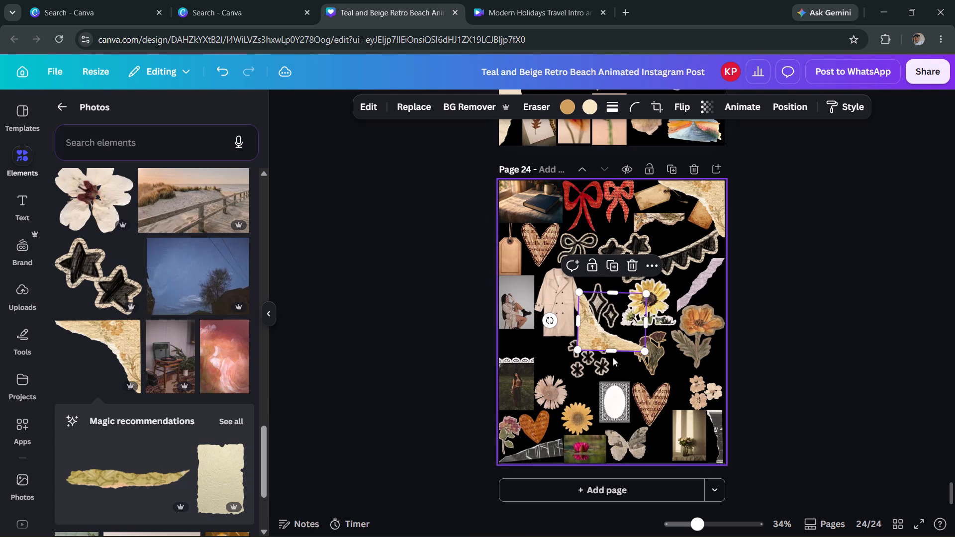
{"action": "left_click_drag", "start_coordinate": [612, 344], "coordinate": [537, 238]}
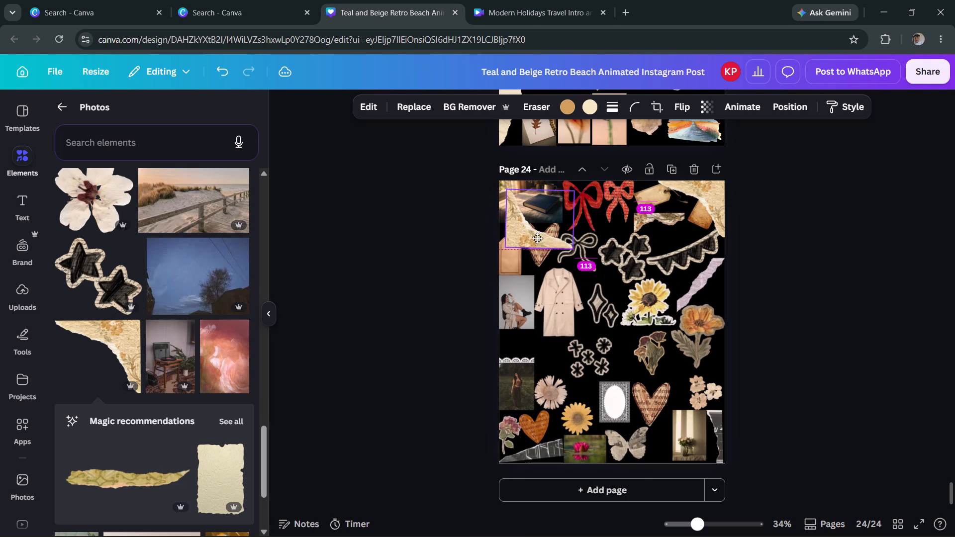
{"action": "left_click_drag", "start_coordinate": [537, 238], "coordinate": [530, 233]}
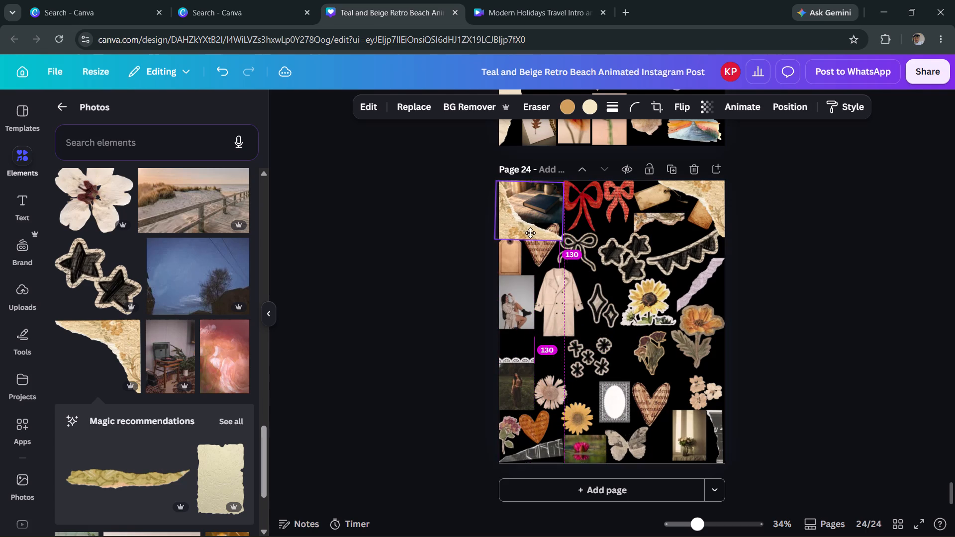
Rotate the second torn-paper corner to -90° and fit it against page 24's upper-left corner.
{"action": "left_click_drag", "start_coordinate": [469, 212], "coordinate": [456, 178]}
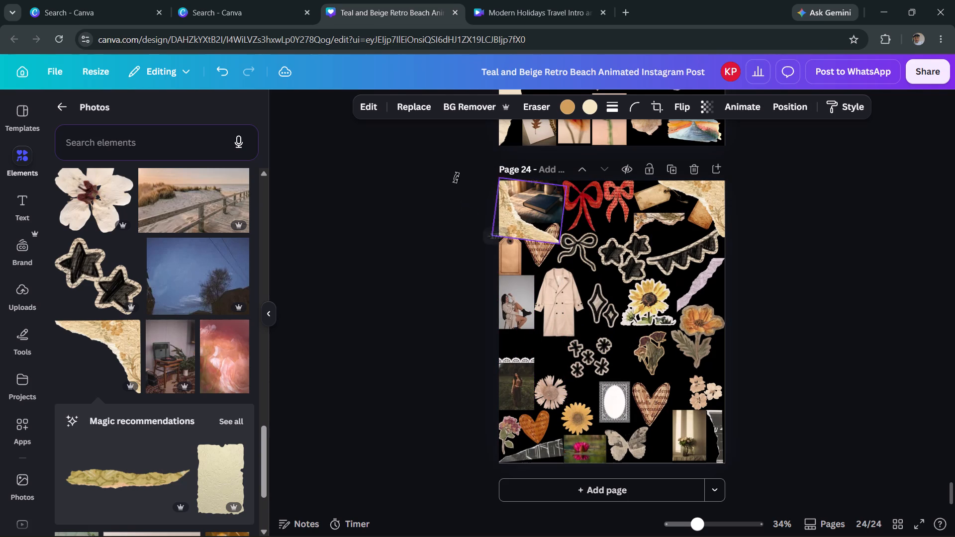
{"action": "left_click_drag", "start_coordinate": [456, 178], "coordinate": [526, 121]}
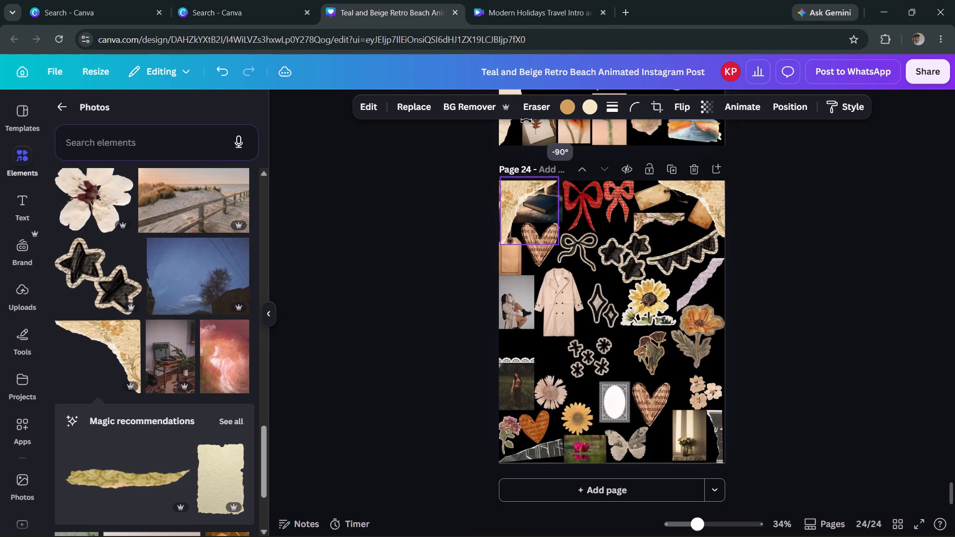
{"action": "left_click_drag", "start_coordinate": [526, 121], "coordinate": [526, 121]}
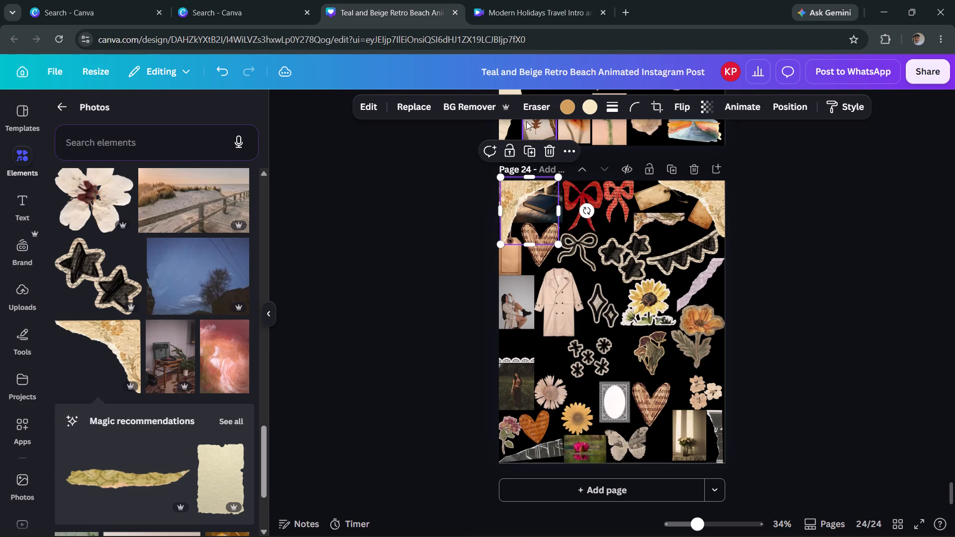
{"action": "left_click", "coordinate": [525, 212]}
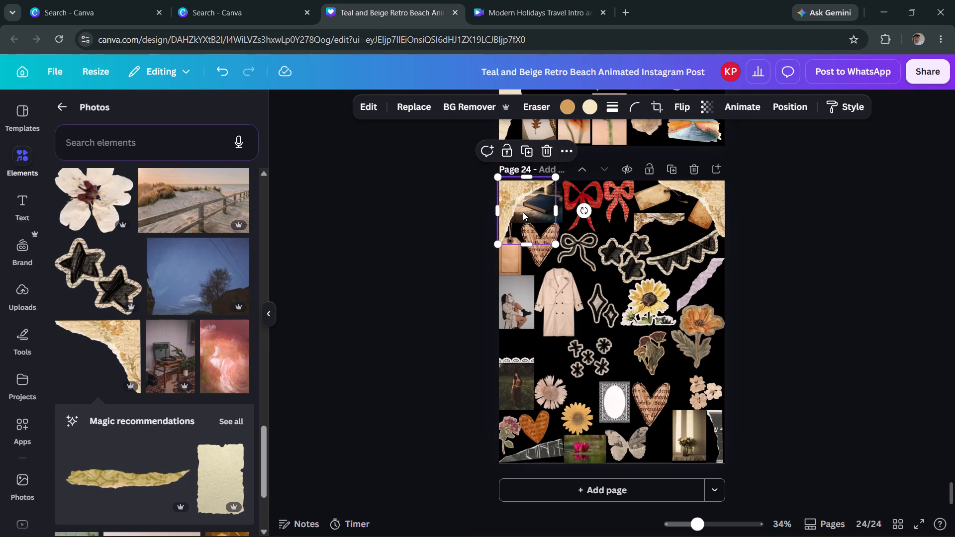
{"action": "left_click", "coordinate": [353, 240]}
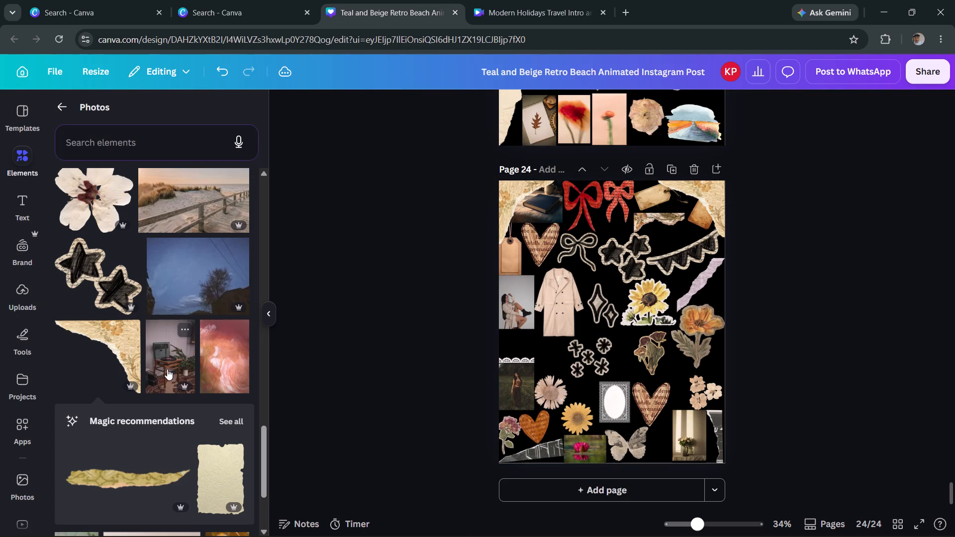
Add the spaced trio of black stitched stars, shrink it, and place it between the asterisk cluster and the dark red dried flowers.
{"action": "scroll", "coordinate": [191, 395], "scroll_direction": "down", "scroll_amount": 4}
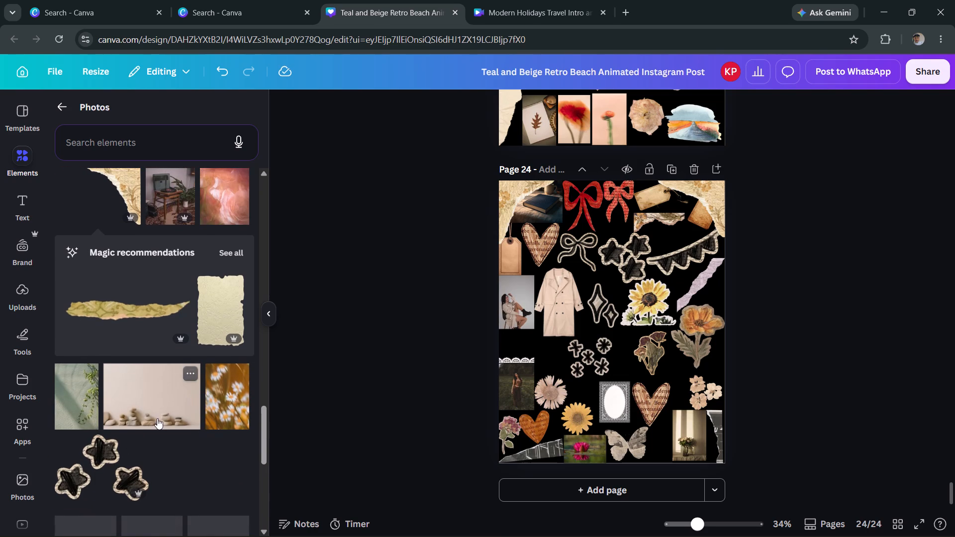
{"action": "left_click", "coordinate": [98, 470]}
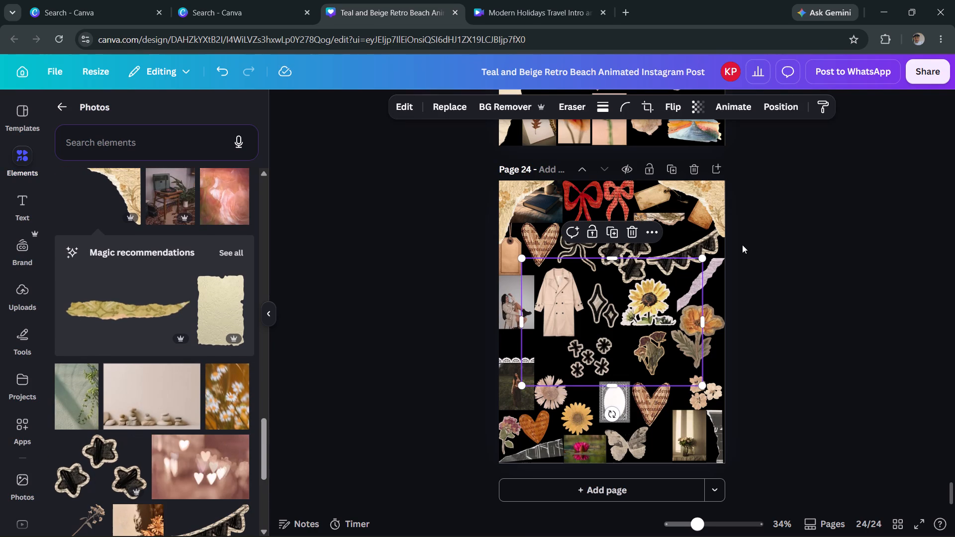
{"action": "left_click_drag", "start_coordinate": [705, 261], "coordinate": [606, 358]}
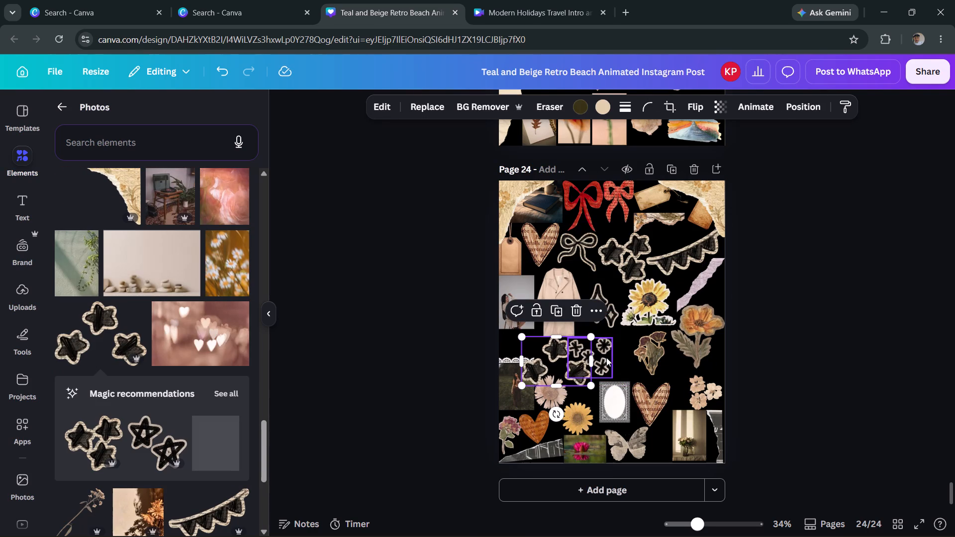
{"action": "left_click_drag", "start_coordinate": [573, 369], "coordinate": [637, 376]}
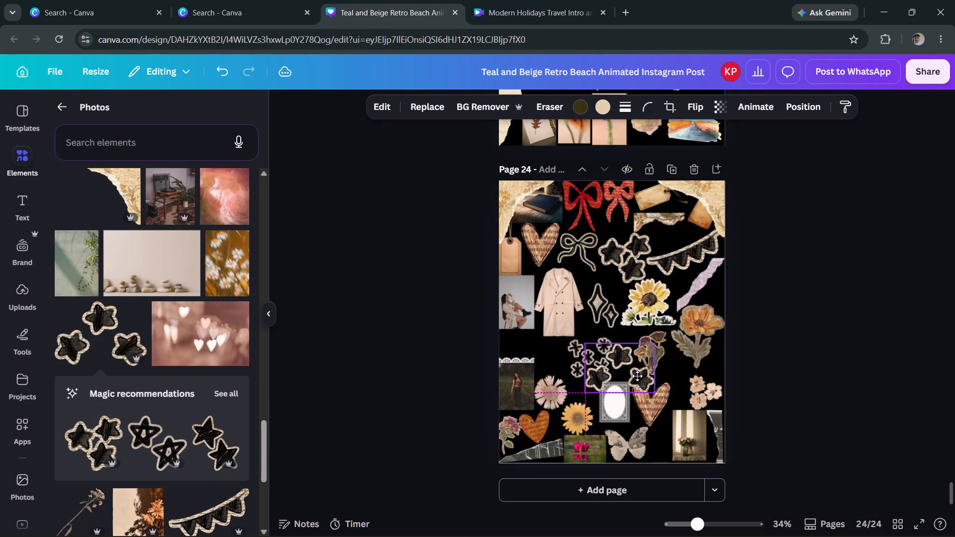
{"action": "left_click_drag", "start_coordinate": [637, 376], "coordinate": [644, 375]}
{"action": "left_click", "coordinate": [418, 373]}
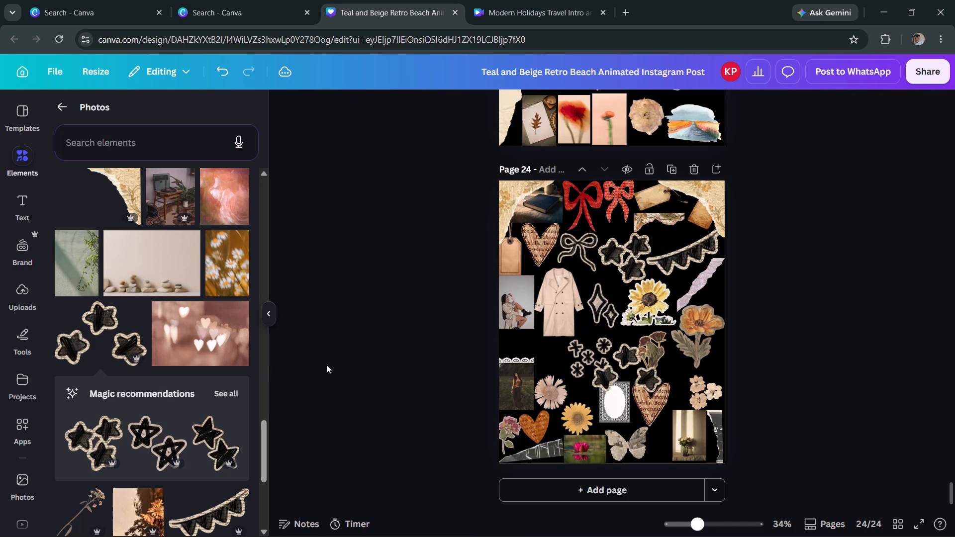
Add the dried flower stem, shrink it, and place it beside the asterisk cluster, above the pale daisy.
{"action": "scroll", "coordinate": [253, 368], "scroll_direction": "down", "scroll_amount": 4}
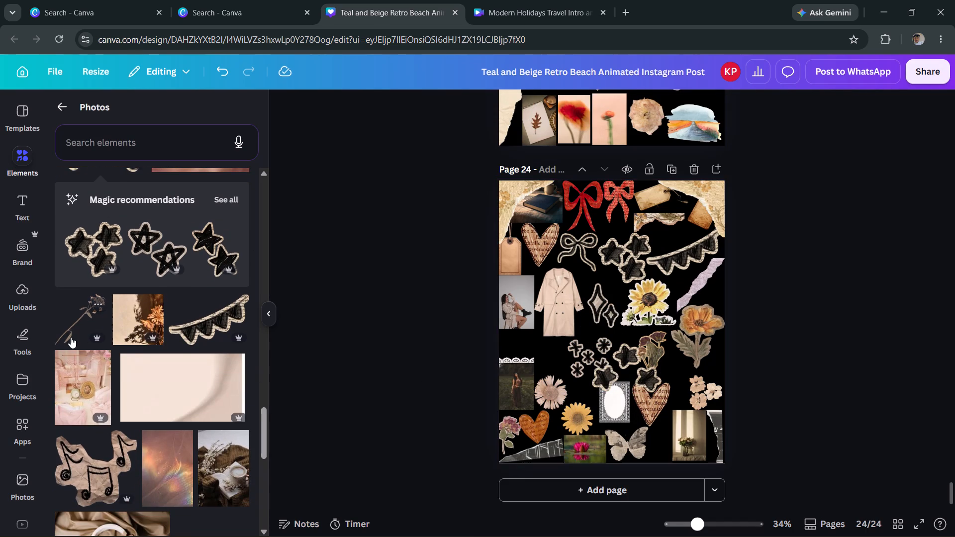
{"action": "left_click", "coordinate": [82, 331]}
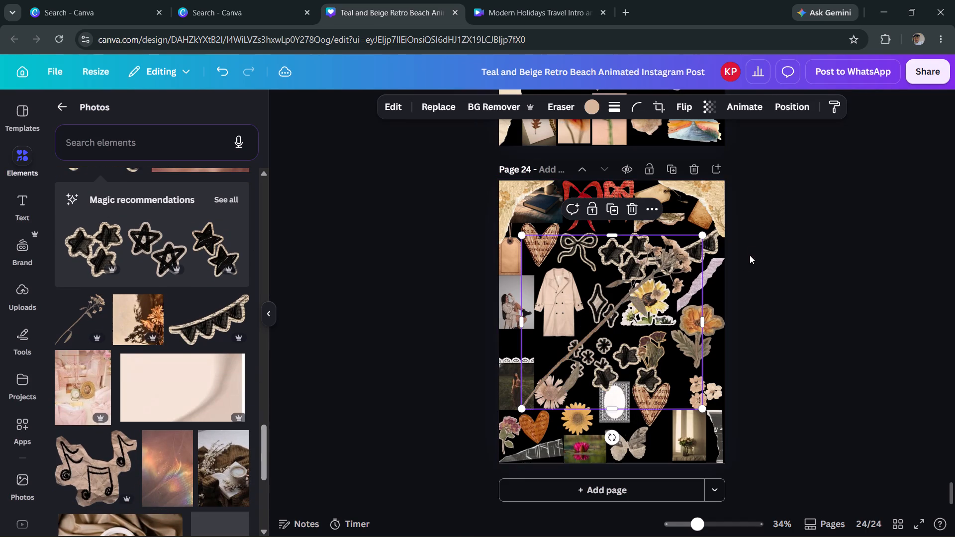
{"action": "left_click_drag", "start_coordinate": [702, 236], "coordinate": [568, 378]}
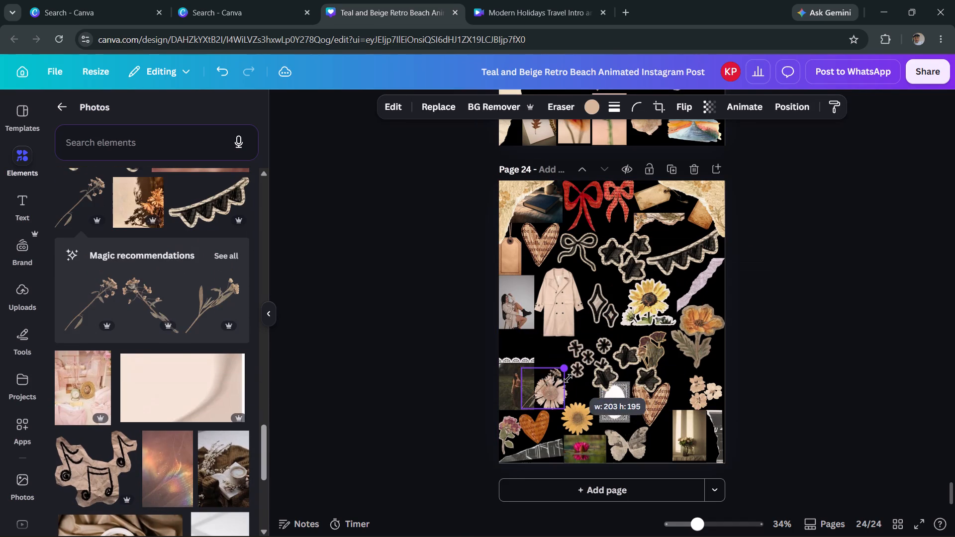
{"action": "left_click_drag", "start_coordinate": [568, 378], "coordinate": [567, 380]}
{"action": "left_click_drag", "start_coordinate": [546, 403], "coordinate": [564, 369]}
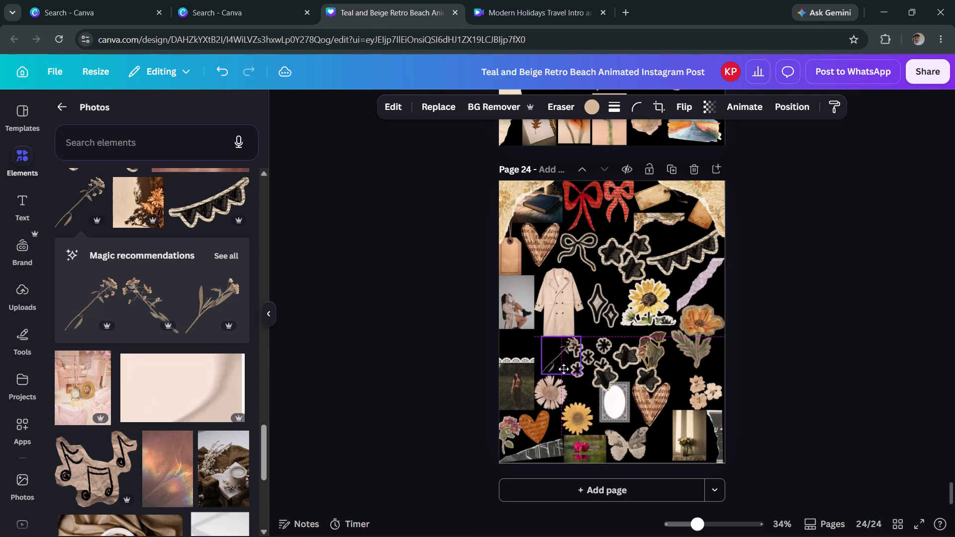
{"action": "left_click_drag", "start_coordinate": [564, 369], "coordinate": [559, 372]}
{"action": "left_click", "coordinate": [377, 388]}
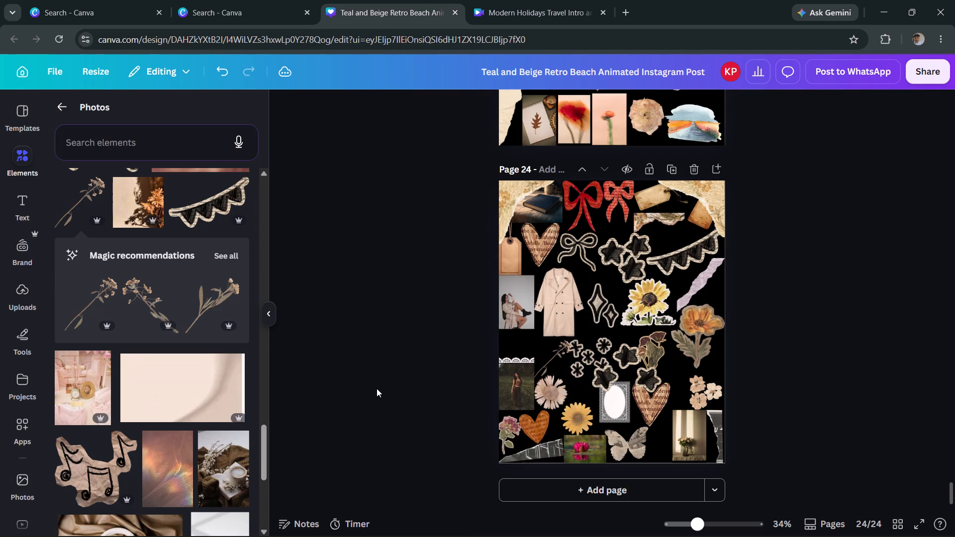
Add a new page after page 24.
{"action": "left_click", "coordinate": [672, 485]}
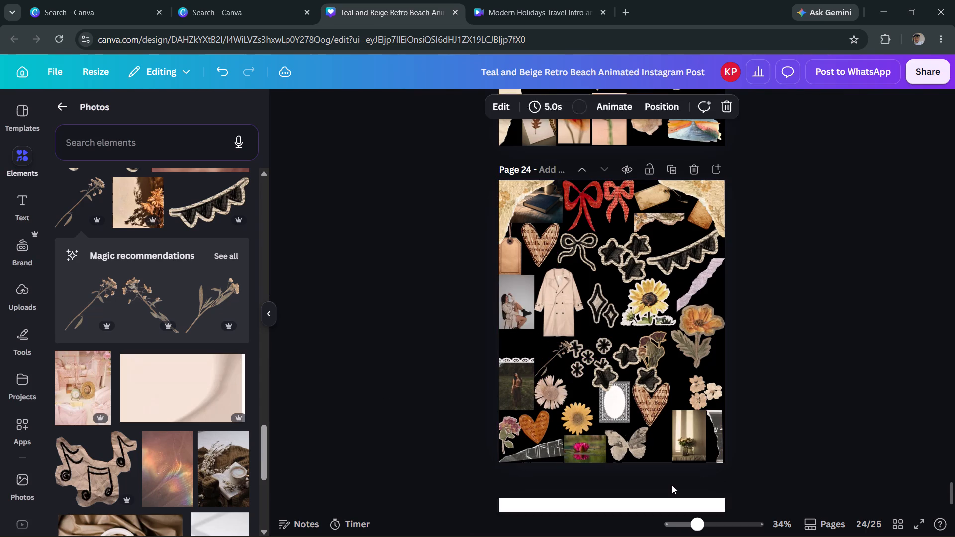
Add the crumpled-paper music notes cluster, shrink it, and place it in page 25's bottom-left corner.
{"action": "left_click", "coordinate": [99, 467]}
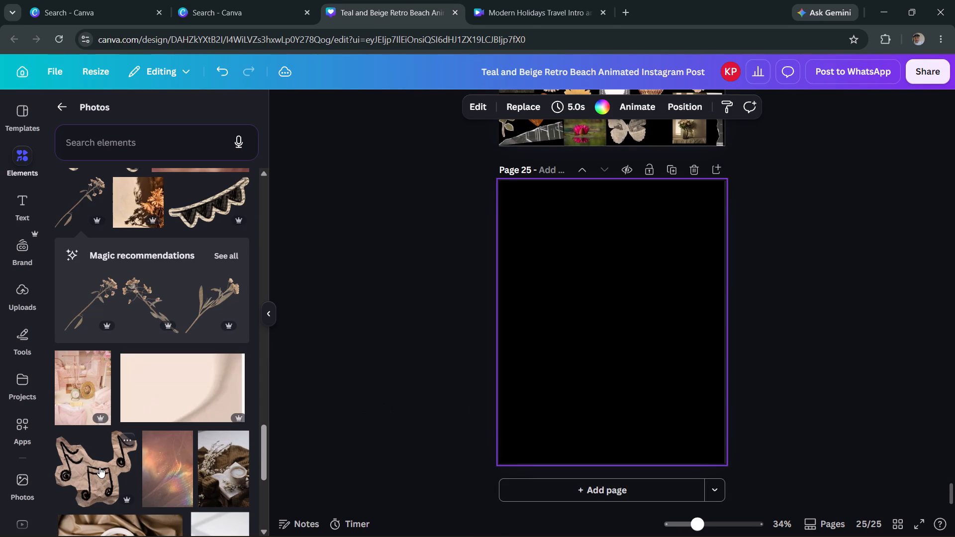
{"action": "left_click_drag", "start_coordinate": [701, 241], "coordinate": [572, 355]}
{"action": "left_click_drag", "start_coordinate": [547, 380], "coordinate": [533, 391]}
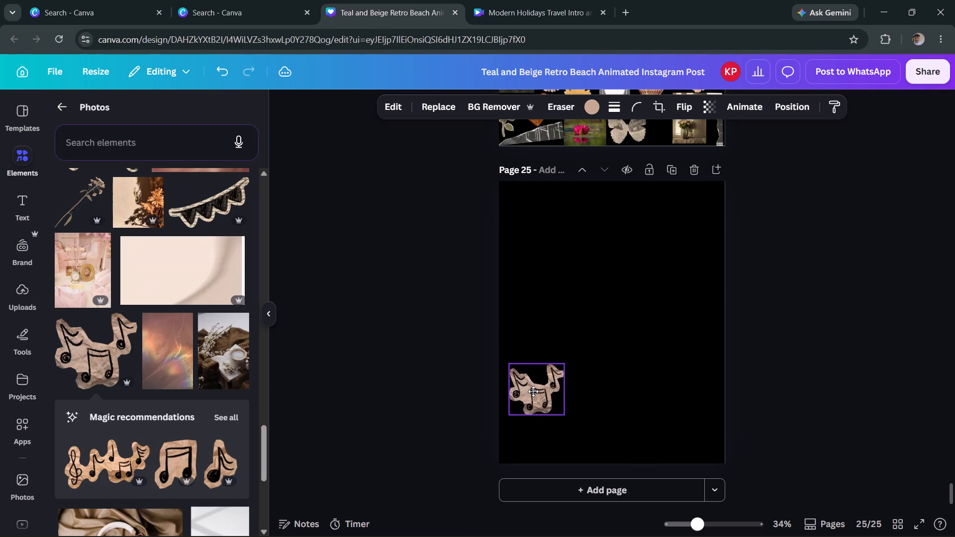
{"action": "left_click_drag", "start_coordinate": [533, 391], "coordinate": [525, 437]}
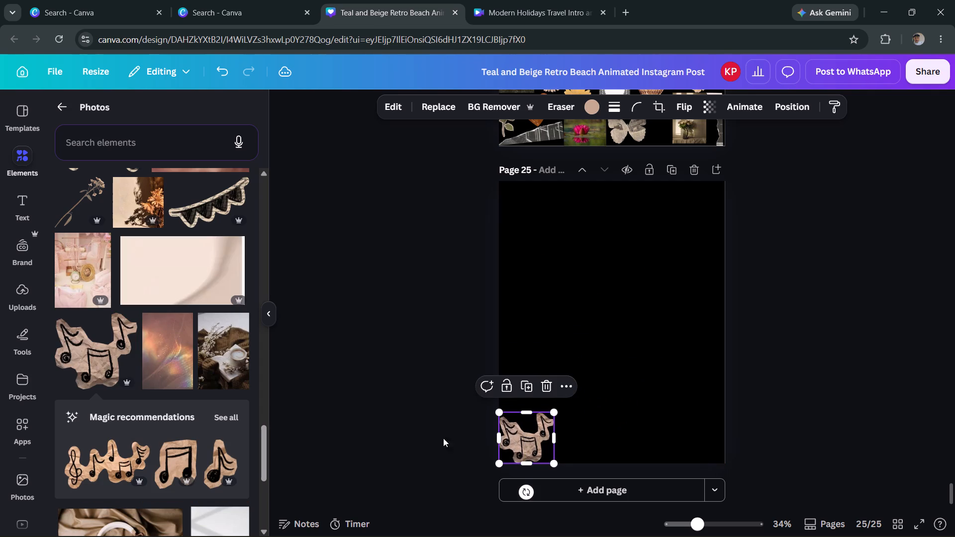
{"action": "left_click", "coordinate": [389, 444]}
Add the recommended beamed music note on kraft paper, shrink it, and place it in page 25's top-right corner.
{"action": "left_click", "coordinate": [183, 455]}
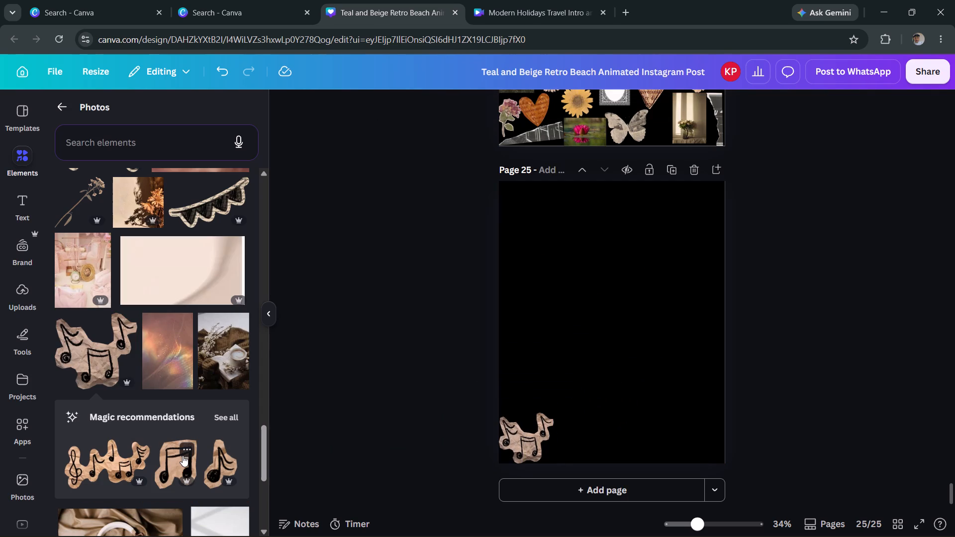
{"action": "left_click", "coordinate": [160, 459]}
{"action": "left_click", "coordinate": [168, 462]}
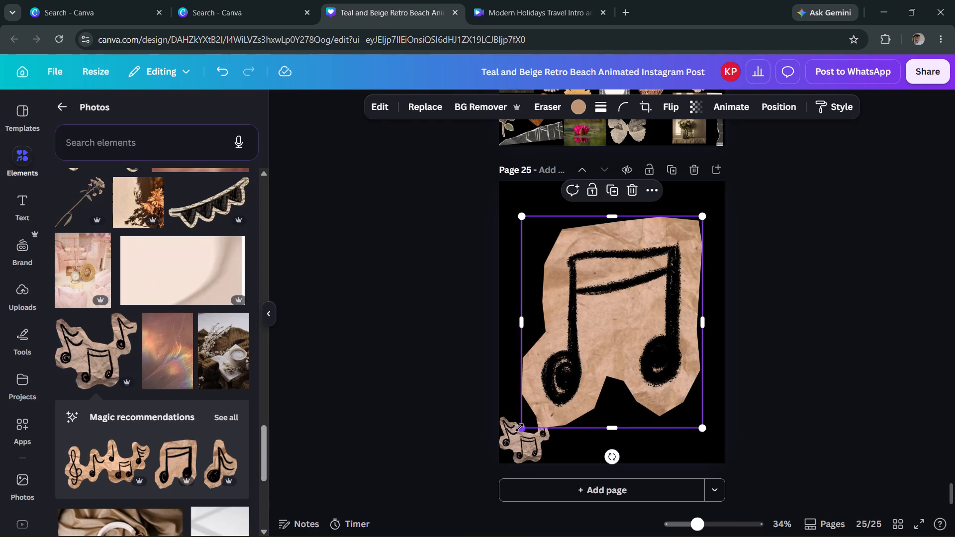
{"action": "left_click_drag", "start_coordinate": [519, 428], "coordinate": [639, 248]}
{"action": "left_click_drag", "start_coordinate": [675, 246], "coordinate": [695, 213]}
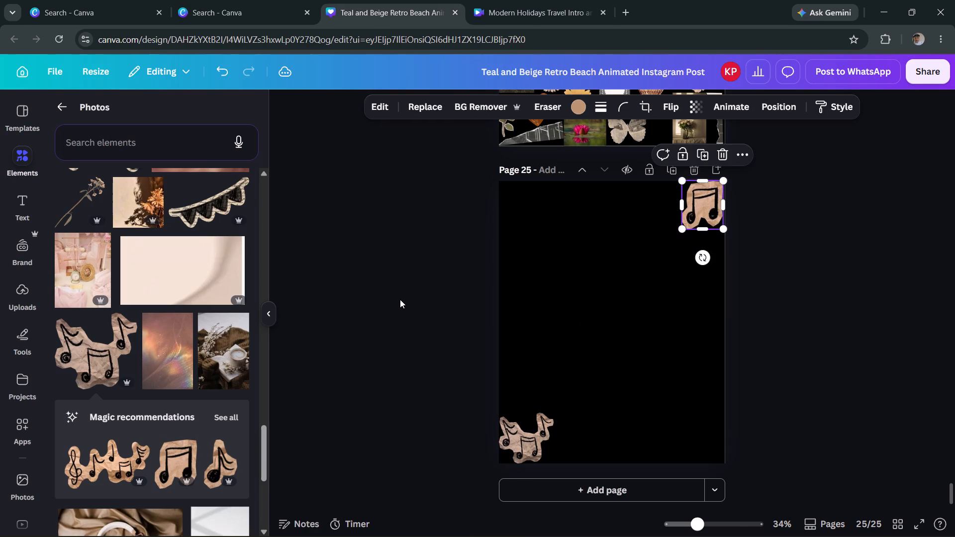
{"action": "left_click", "coordinate": [400, 299]}
Add the recommended single music note on kraft paper, shrink it, and place it in page 25's top-left corner.
{"action": "scroll", "coordinate": [167, 340], "scroll_direction": "down", "scroll_amount": 3}
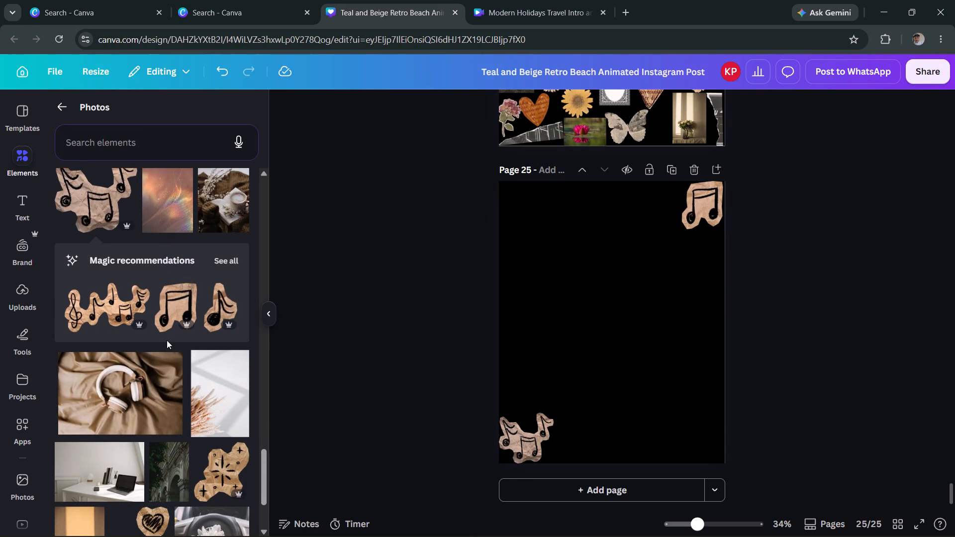
{"action": "left_click", "coordinate": [212, 303]}
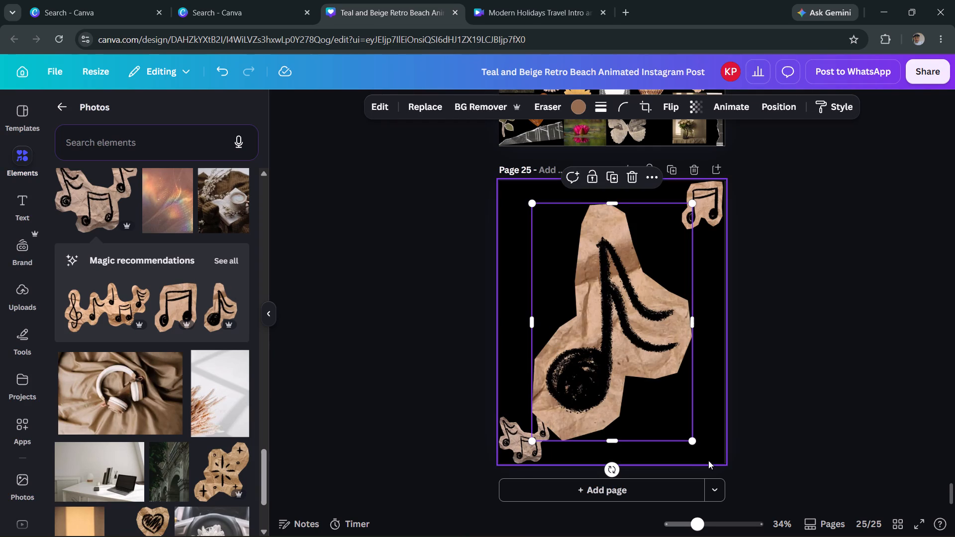
{"action": "left_click_drag", "start_coordinate": [693, 444], "coordinate": [560, 271]}
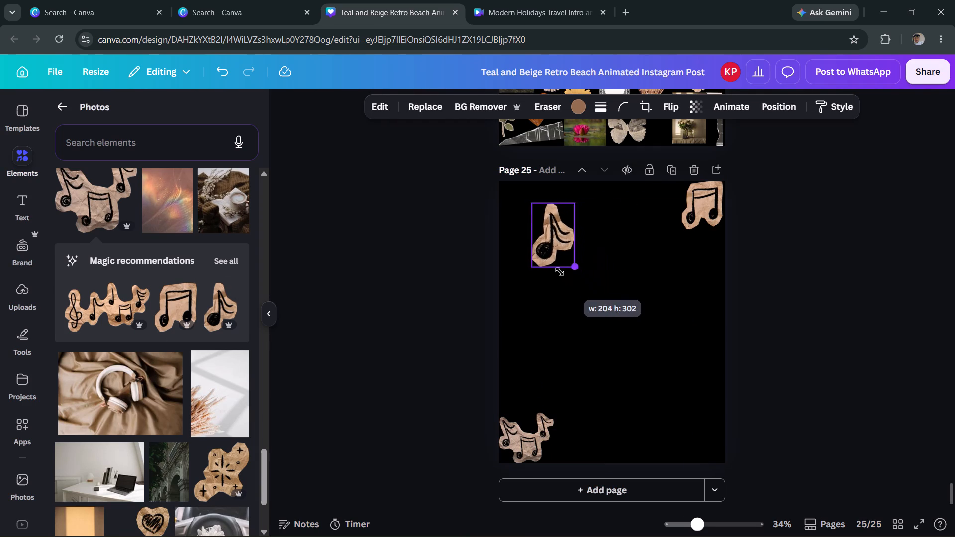
{"action": "left_click_drag", "start_coordinate": [560, 271], "coordinate": [554, 264]}
{"action": "left_click_drag", "start_coordinate": [555, 234], "coordinate": [523, 221]}
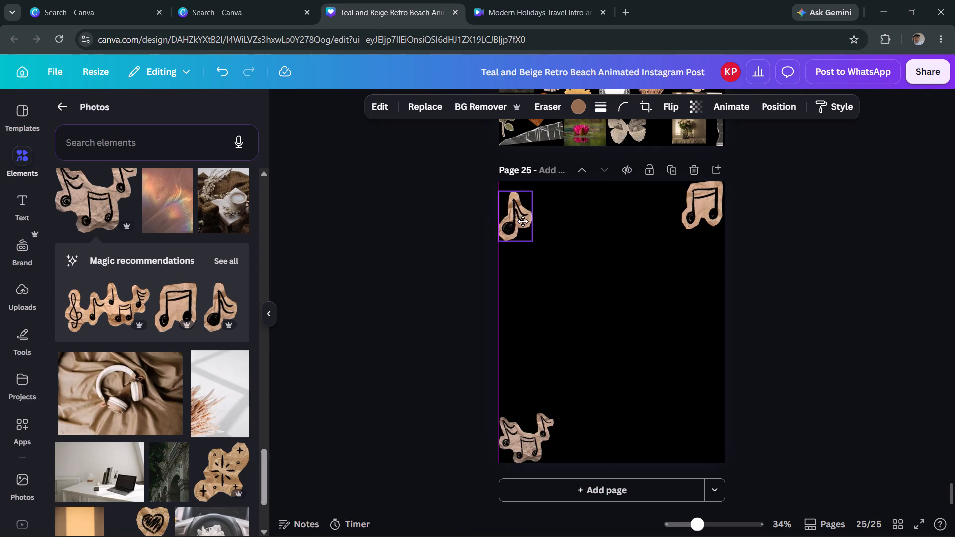
{"action": "left_click_drag", "start_coordinate": [523, 221], "coordinate": [519, 214]}
{"action": "left_click", "coordinate": [447, 229]}
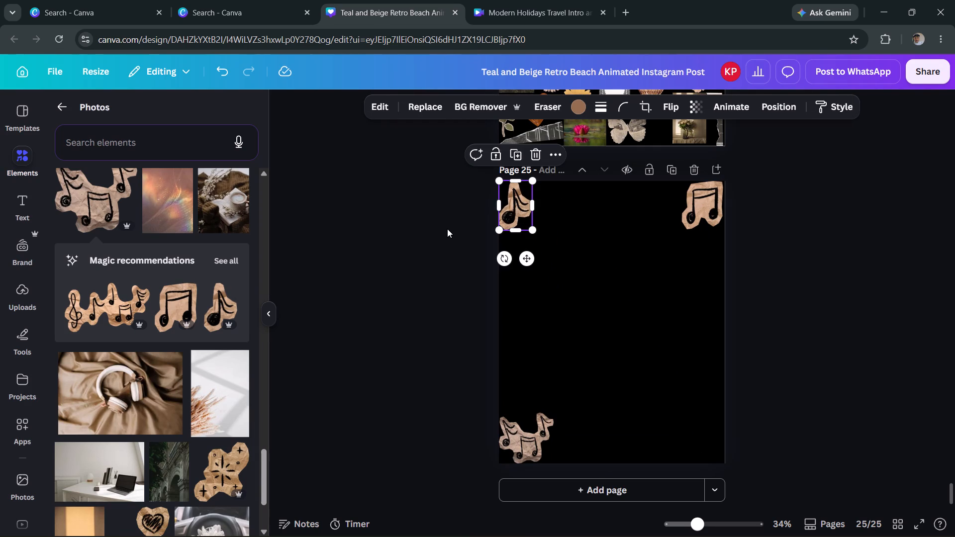
Add the kraft-paper sparkles cutout, shrink it, and place it beside the single music note along page 25's top edge.
{"action": "scroll", "coordinate": [154, 379], "scroll_direction": "down", "scroll_amount": 4}
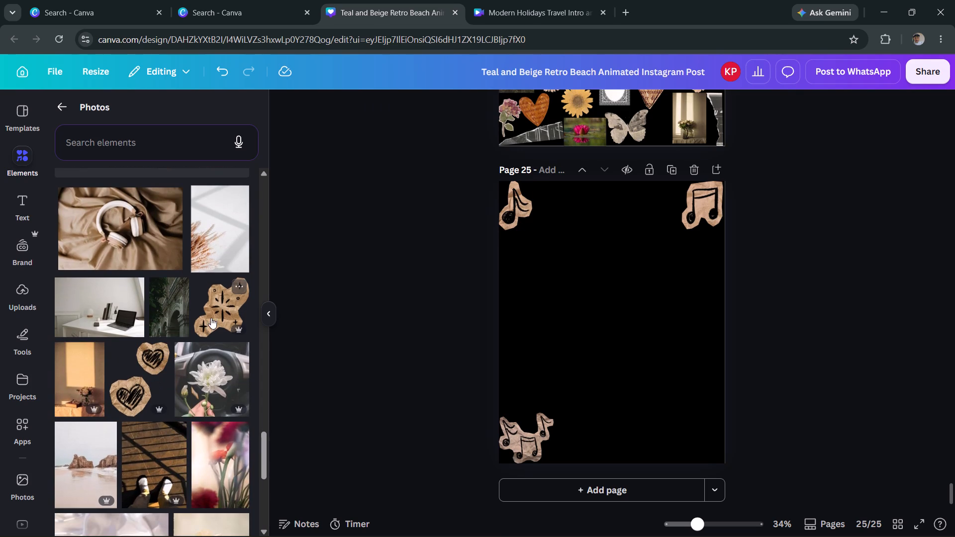
{"action": "left_click", "coordinate": [218, 312]}
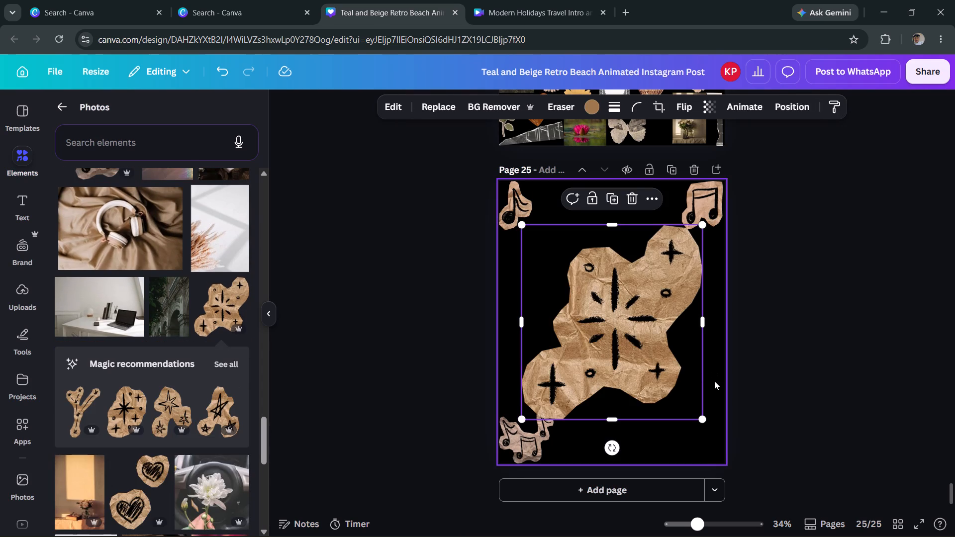
{"action": "left_click_drag", "start_coordinate": [701, 417], "coordinate": [558, 254]}
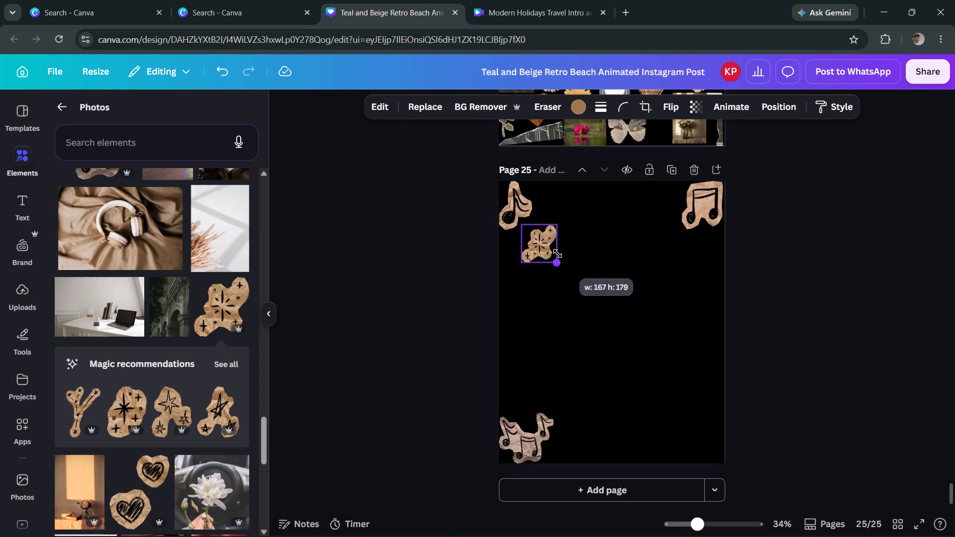
{"action": "left_click_drag", "start_coordinate": [558, 254], "coordinate": [560, 264]}
{"action": "left_click_drag", "start_coordinate": [537, 250], "coordinate": [550, 207]}
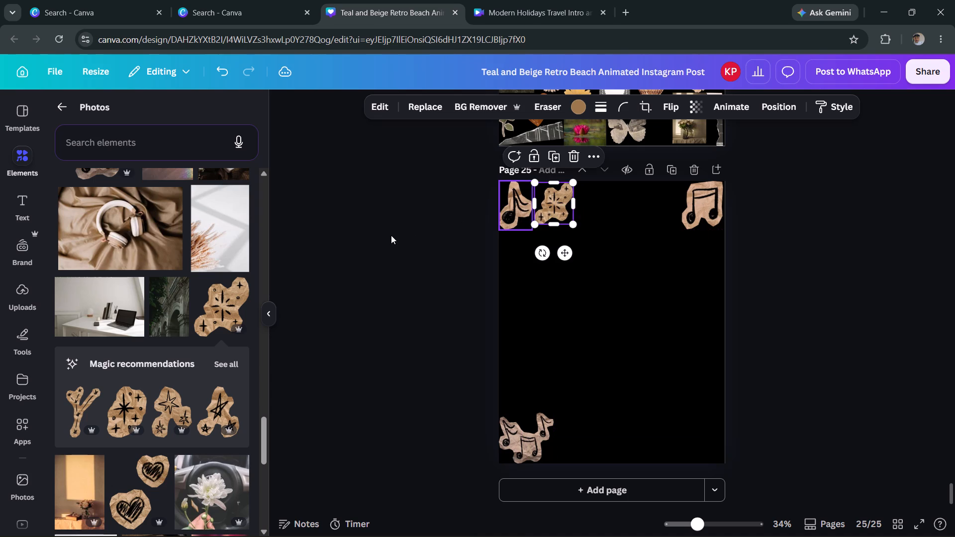
{"action": "left_click", "coordinate": [391, 235]}
Add the recommended Y-shaped star constellation cutout, shrink it, and place it in page 25's bottom-right corner.
{"action": "left_click", "coordinate": [80, 412]}
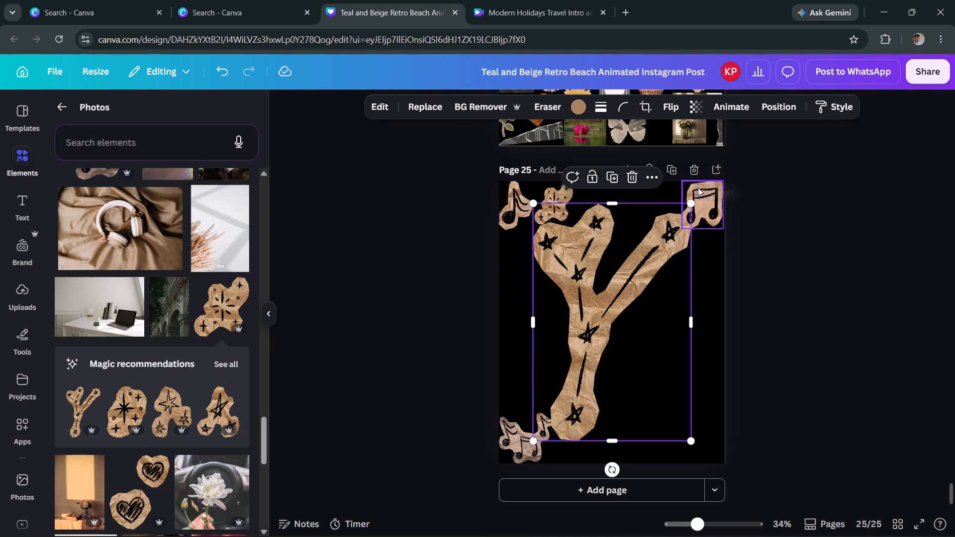
{"action": "left_click_drag", "start_coordinate": [689, 204], "coordinate": [588, 373]}
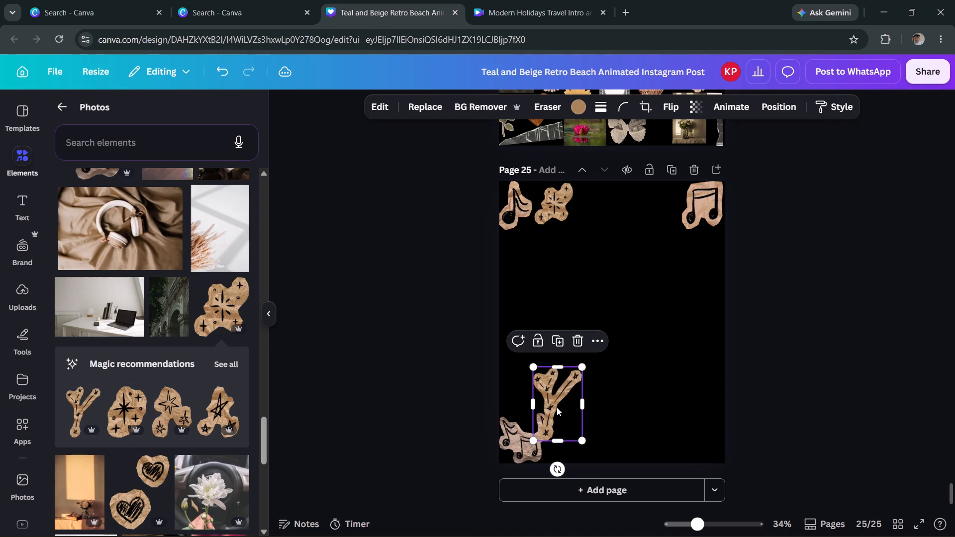
{"action": "left_click_drag", "start_coordinate": [557, 407], "coordinate": [696, 431]}
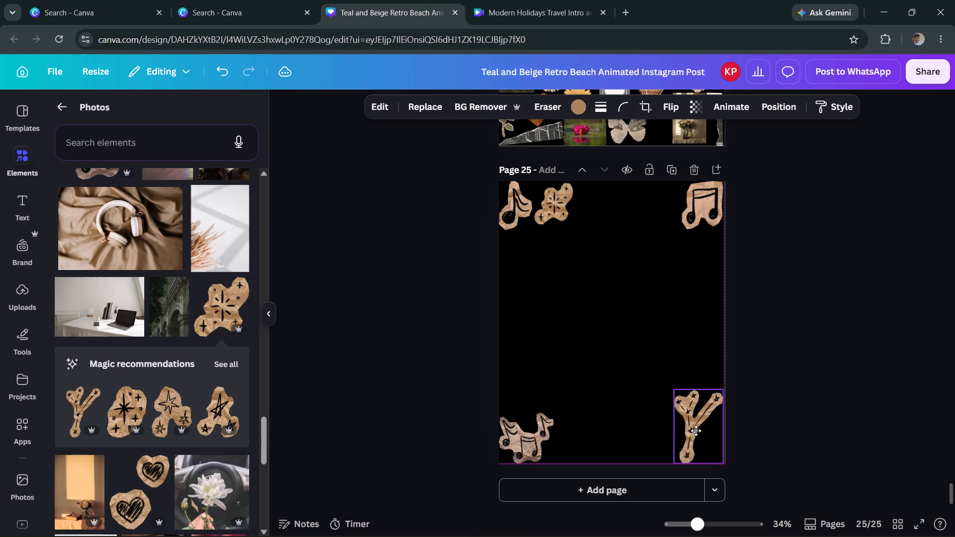
{"action": "left_click_drag", "start_coordinate": [696, 431], "coordinate": [696, 431]}
{"action": "left_click_drag", "start_coordinate": [675, 388], "coordinate": [680, 395]}
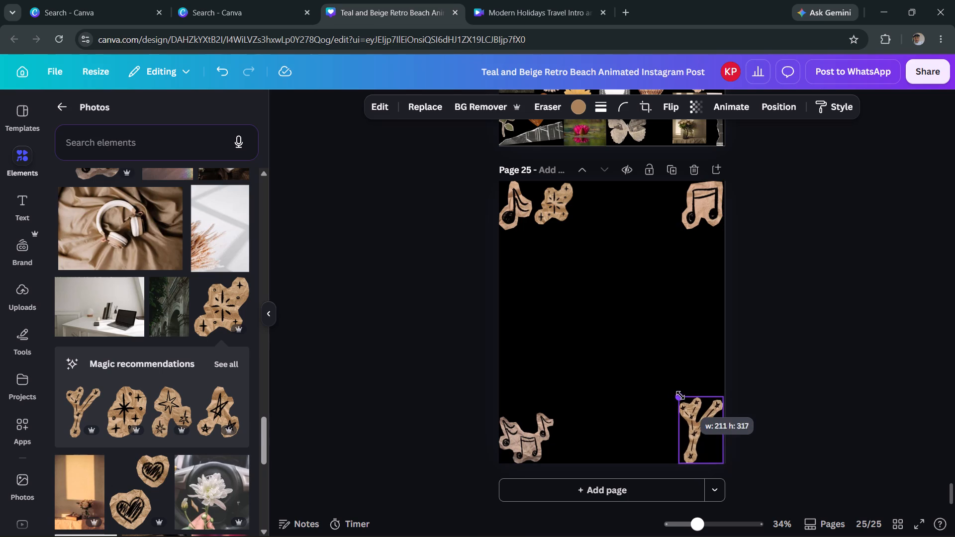
{"action": "left_click_drag", "start_coordinate": [680, 395], "coordinate": [686, 402]}
{"action": "left_click", "coordinate": [365, 357]}
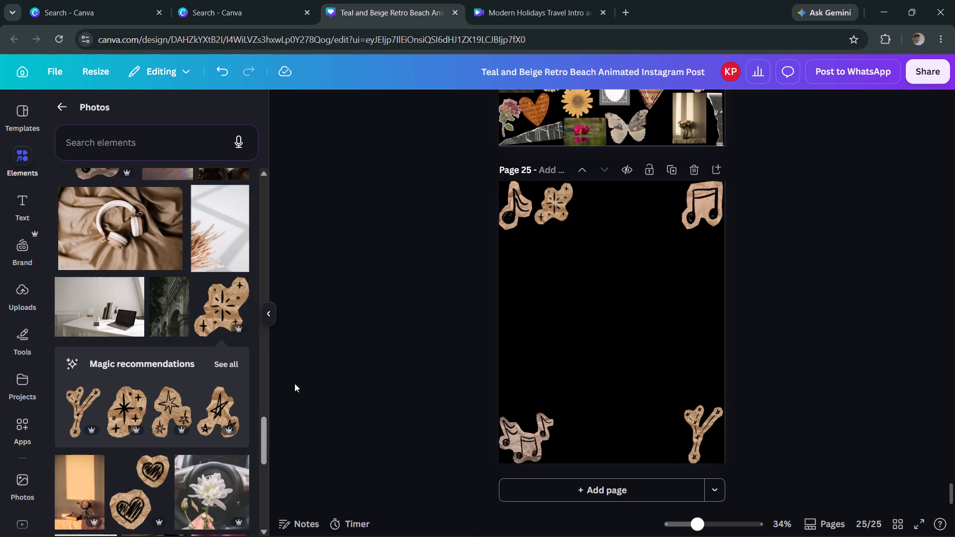
Add the recommended three-star kraft-paper cutout, shrink it to about 202 × 243, and place it just left of the Y-shaped constellation.
{"action": "left_click", "coordinate": [206, 409]}
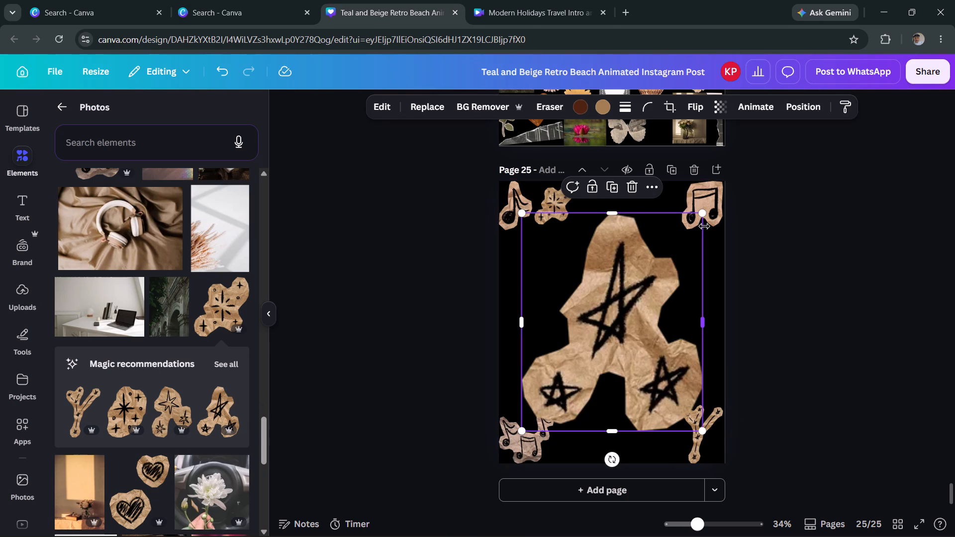
{"action": "left_click_drag", "start_coordinate": [703, 215], "coordinate": [575, 391]}
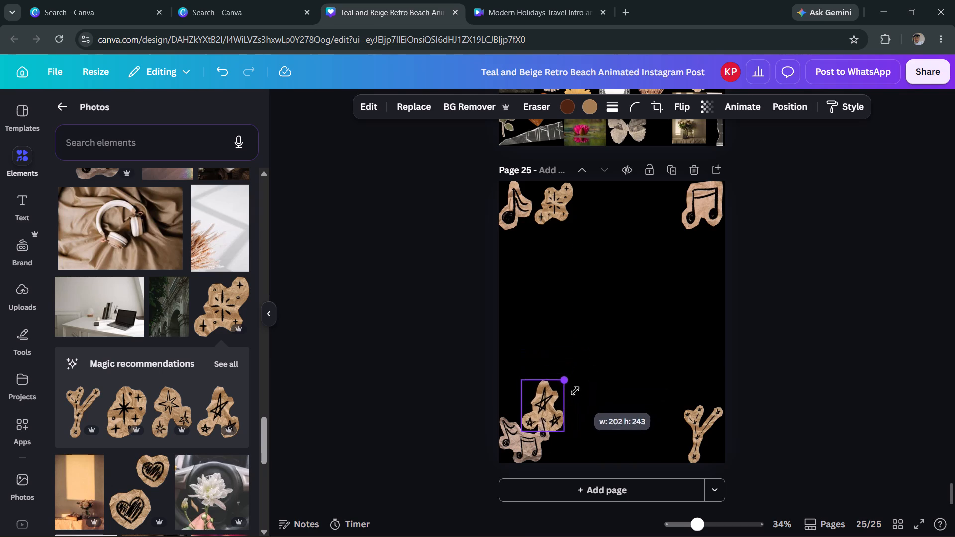
{"action": "left_click_drag", "start_coordinate": [544, 399], "coordinate": [665, 429]}
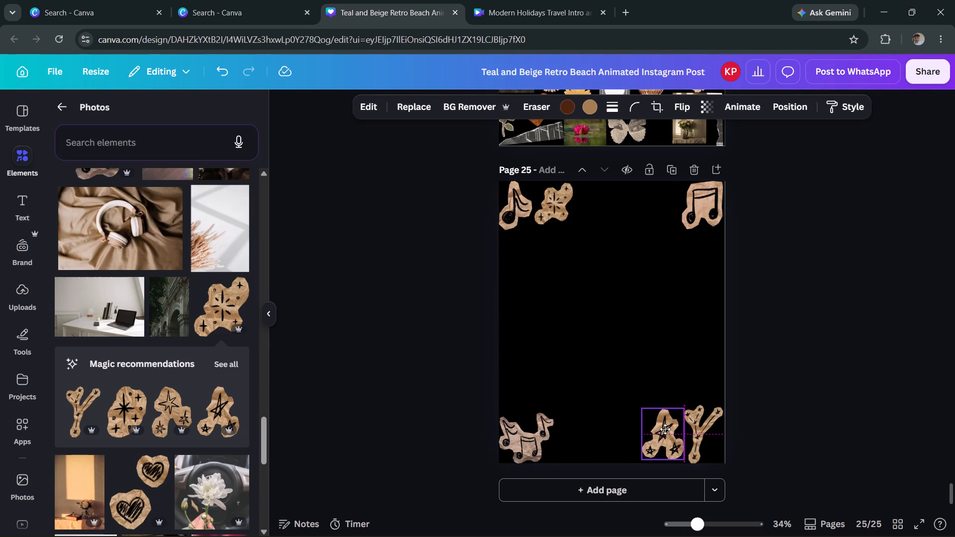
{"action": "left_click_drag", "start_coordinate": [665, 429], "coordinate": [664, 433]}
{"action": "left_click", "coordinate": [470, 421]}
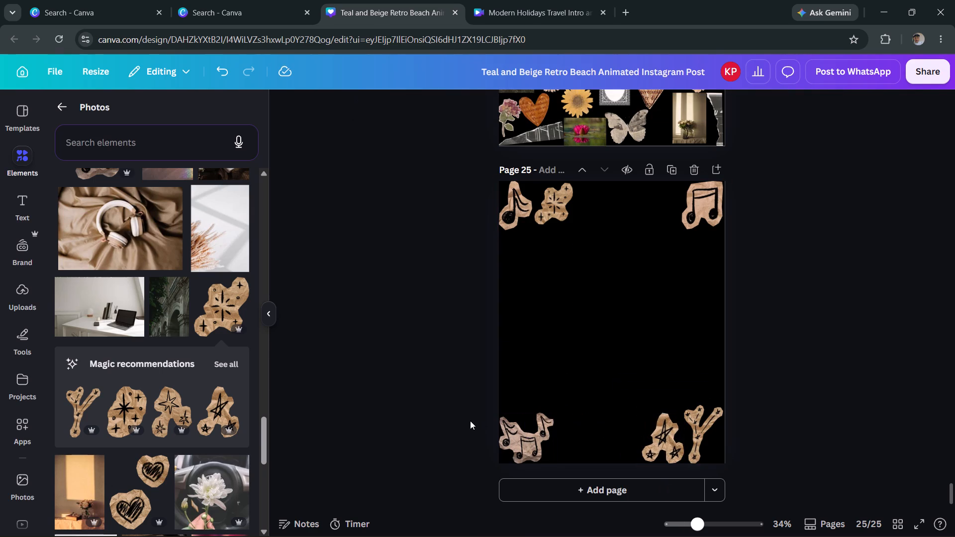
Add the two scribbled hearts cutout, shrink it, and place it along page 25's bottom edge, left of the three-star cutout.
{"action": "left_click", "coordinate": [132, 484]}
{"action": "left_click_drag", "start_coordinate": [522, 431], "coordinate": [643, 239]}
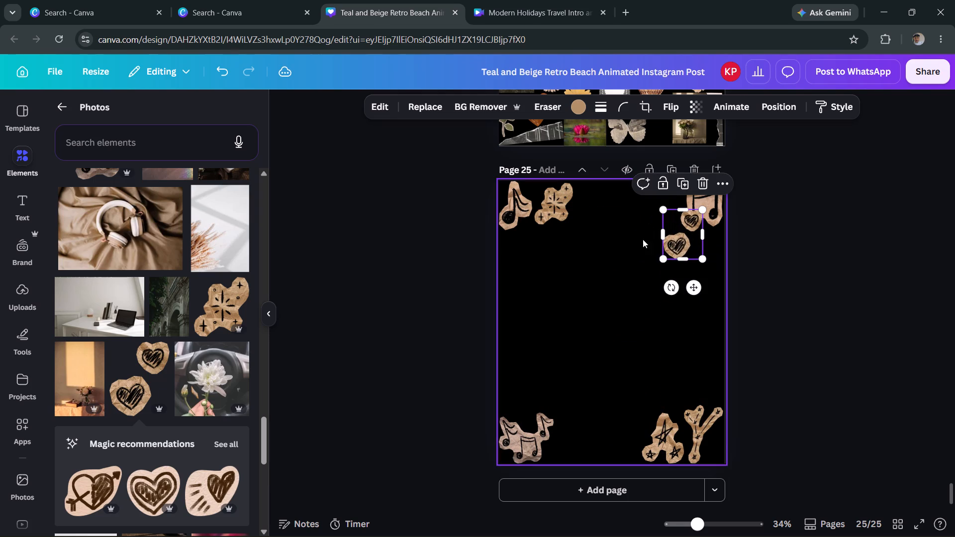
{"action": "left_click_drag", "start_coordinate": [680, 239], "coordinate": [613, 436]}
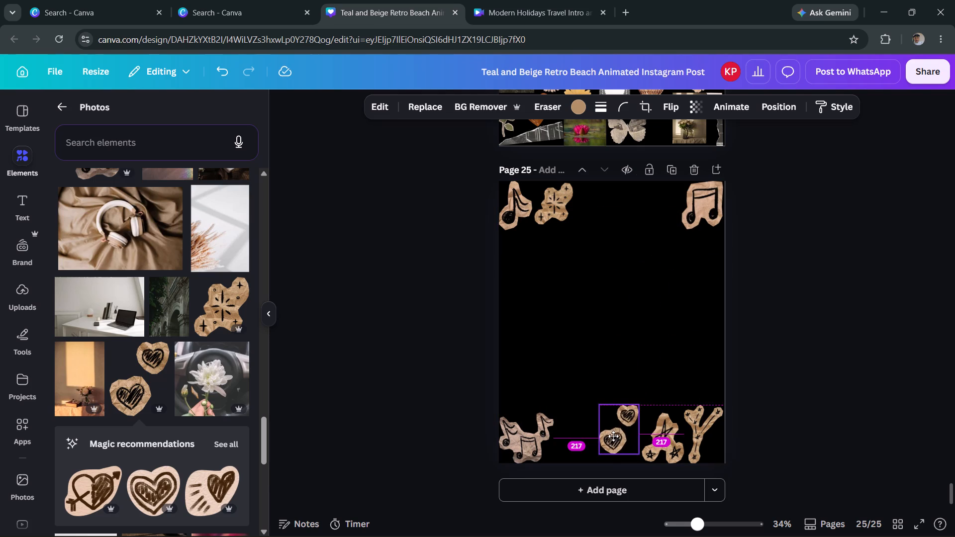
Nudge the two scribbled hearts cutout slightly down to sit at page 25's bottom edge, beside the three-star cutout.
{"action": "left_click_drag", "start_coordinate": [613, 436], "coordinate": [615, 442]}
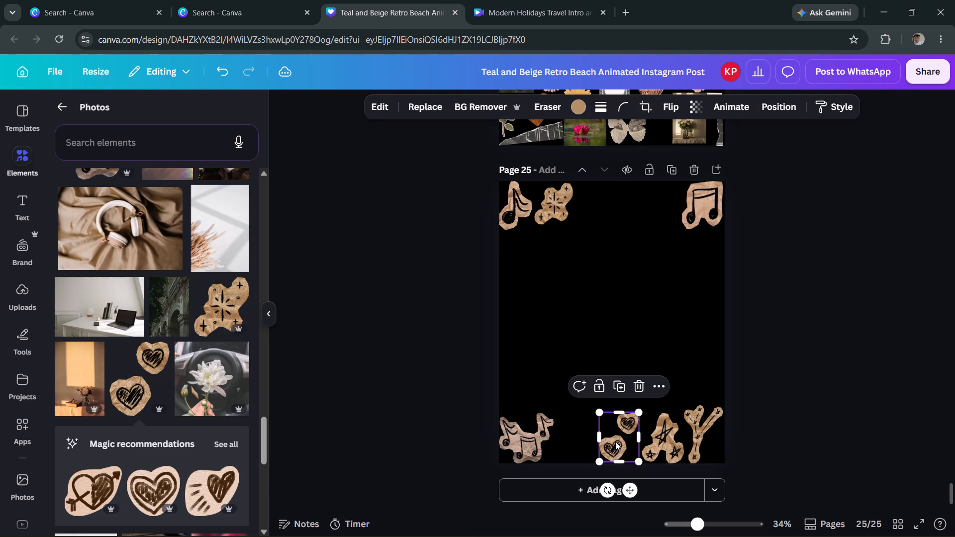
{"action": "left_click", "coordinate": [350, 396]}
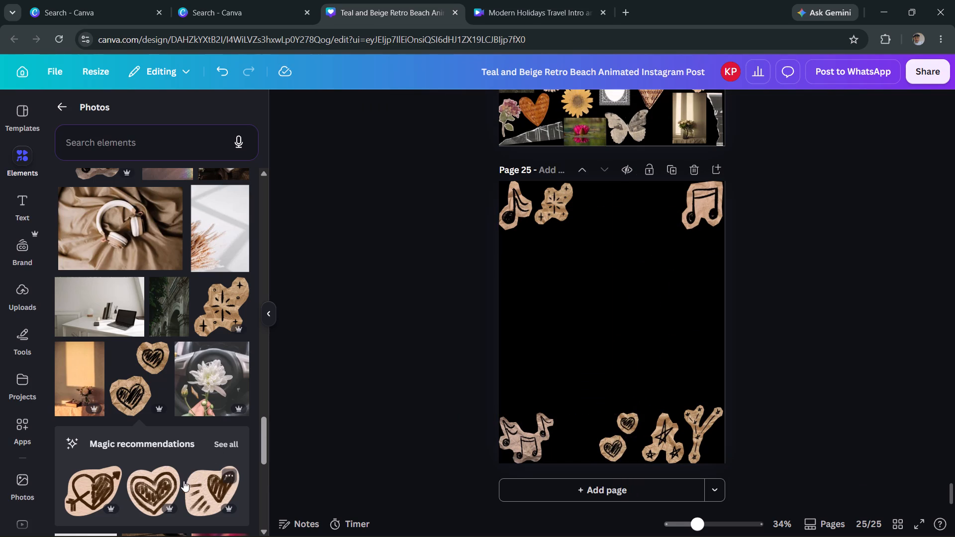
Add the recommended layered-outline heart cutout, shrink it, and place it on page 25's bottom edge, just left of the two scribbled hearts.
{"action": "left_click", "coordinate": [154, 485]}
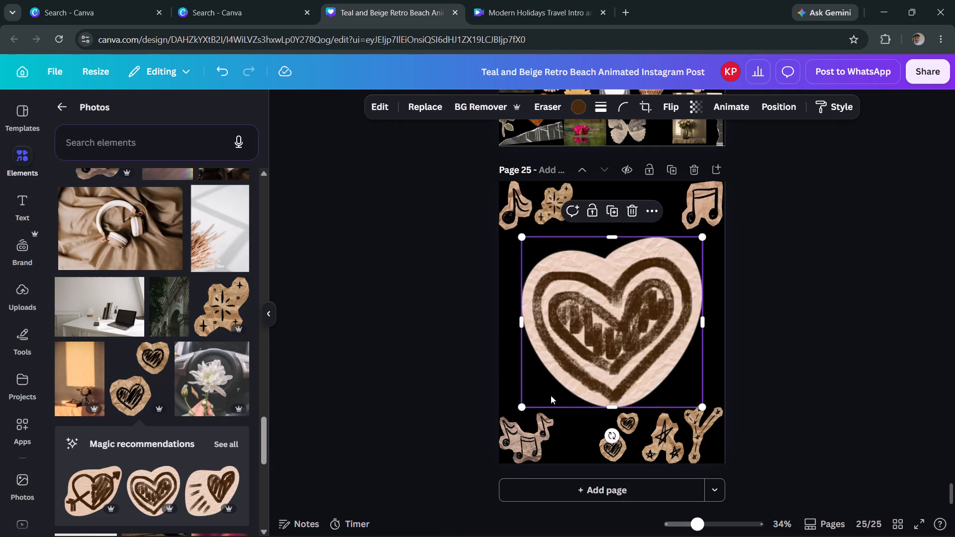
{"action": "left_click_drag", "start_coordinate": [519, 407], "coordinate": [670, 268]}
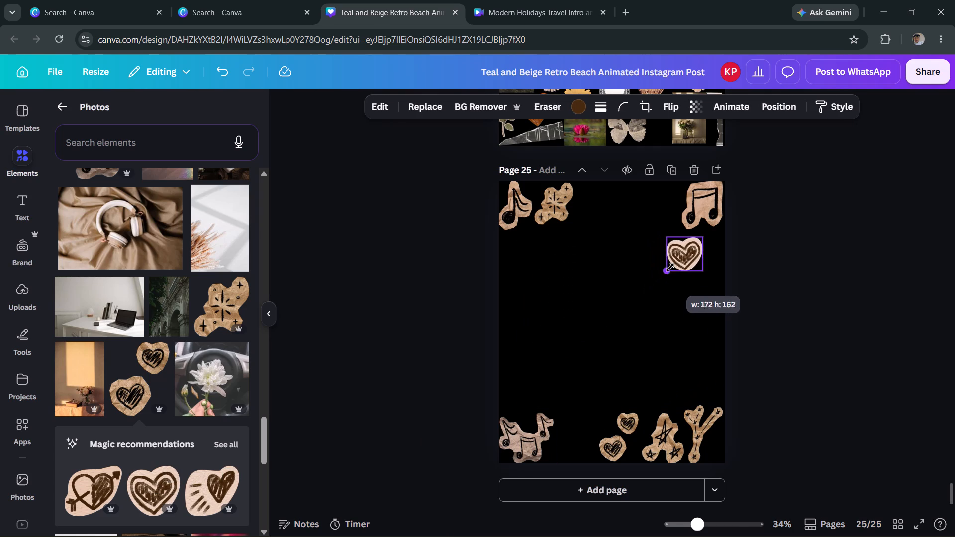
{"action": "left_click_drag", "start_coordinate": [670, 268], "coordinate": [671, 267]}
{"action": "left_click_drag", "start_coordinate": [694, 250], "coordinate": [587, 452]}
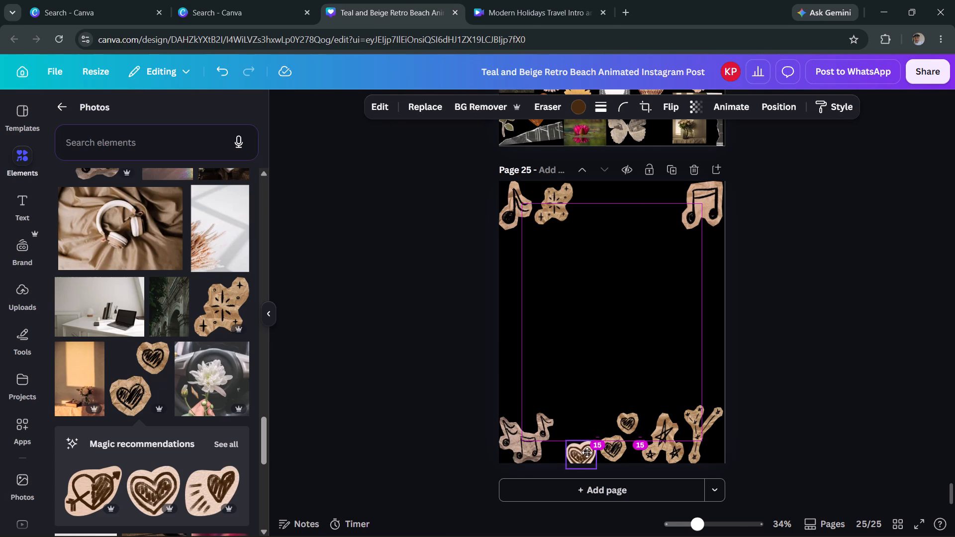
{"action": "left_click_drag", "start_coordinate": [587, 452], "coordinate": [590, 446]}
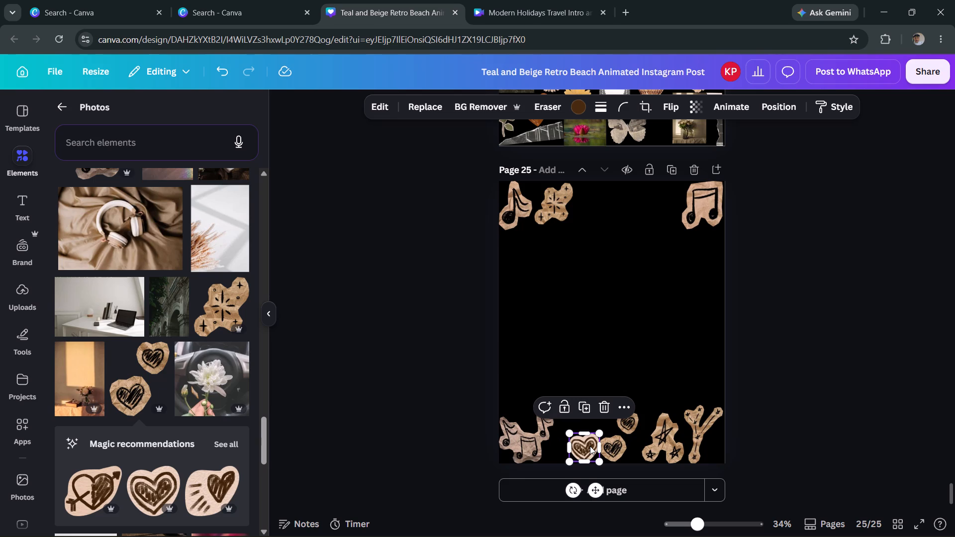
{"action": "left_click", "coordinate": [575, 328]}
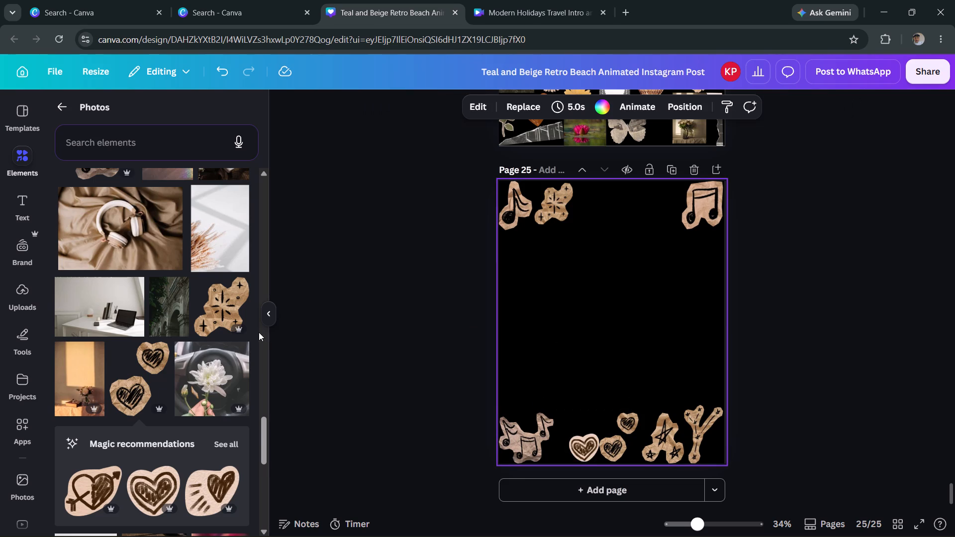
Add another kraft-paper sparkles cutout to page 25 and place it at the left edge, just above the music notes cluster.
{"action": "left_click_drag", "start_coordinate": [203, 306], "coordinate": [384, 278]}
{"action": "scroll", "coordinate": [319, 305], "scroll_direction": "right", "scroll_amount": 3}
{"action": "left_click_drag", "start_coordinate": [384, 278], "coordinate": [583, 276]}
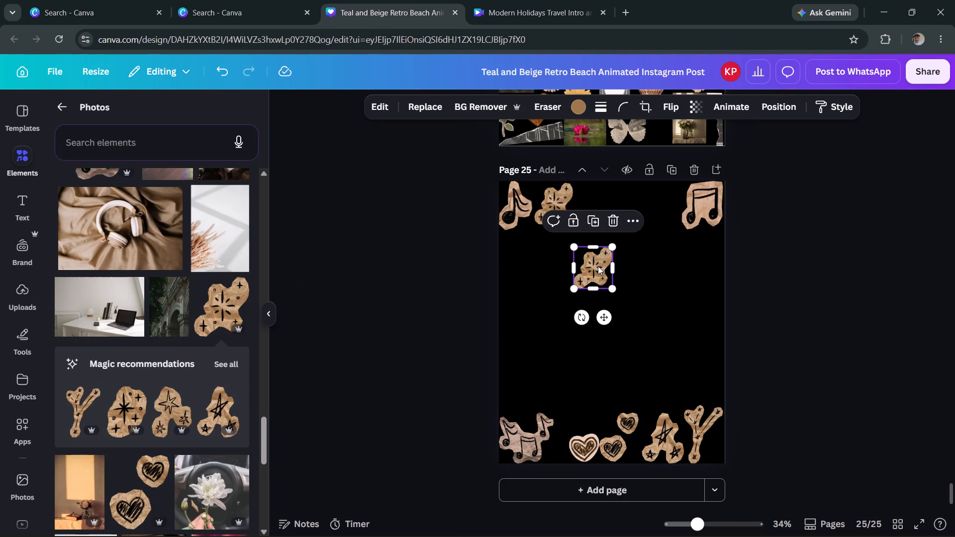
{"action": "left_click_drag", "start_coordinate": [598, 266], "coordinate": [527, 386]}
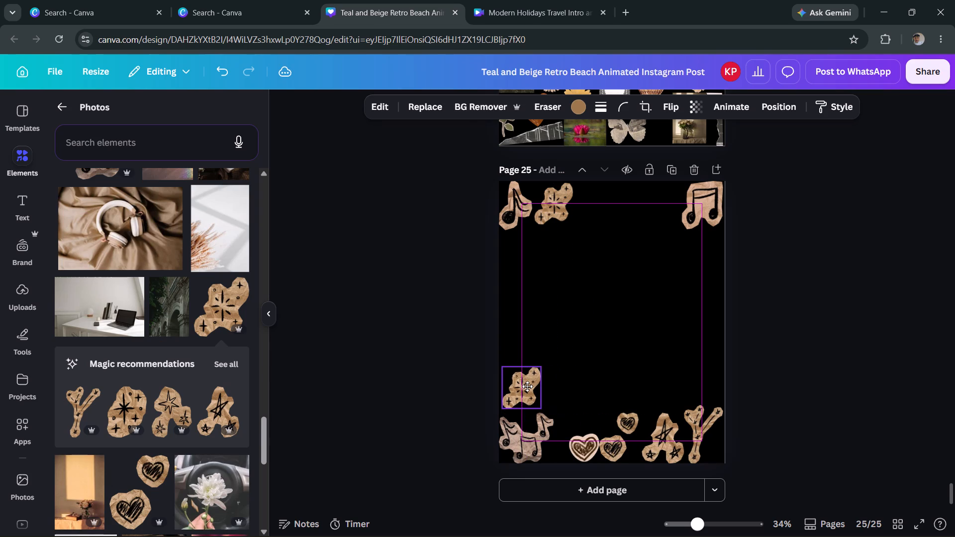
{"action": "left_click_drag", "start_coordinate": [527, 386], "coordinate": [528, 387]}
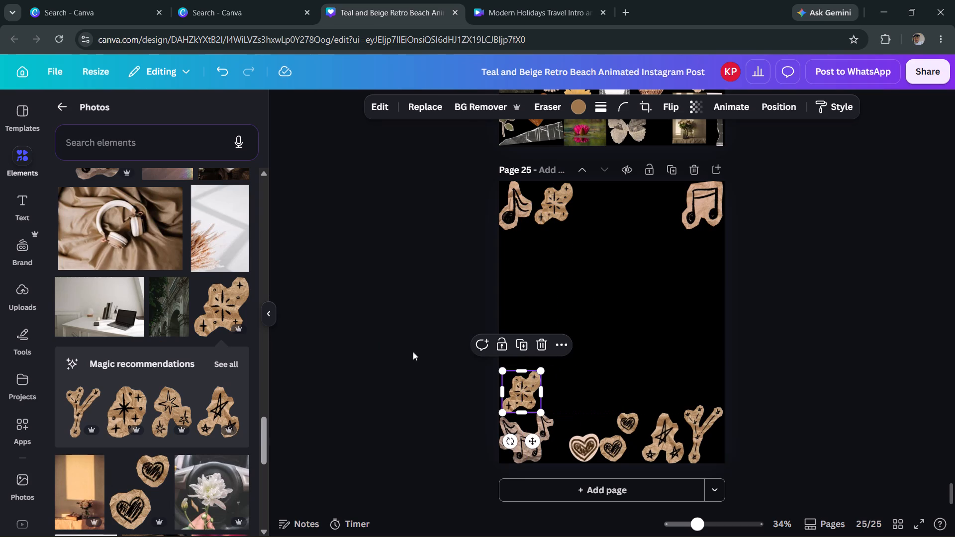
{"action": "left_click", "coordinate": [343, 335]}
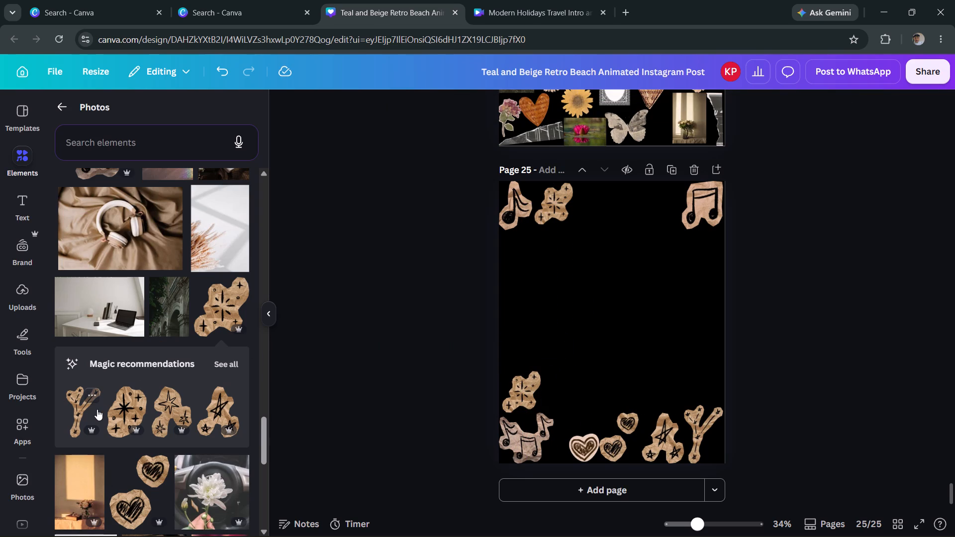
Add a second Y-shaped star constellation cutout from the recommendations to page 25's empty middle area.
{"action": "left_click_drag", "start_coordinate": [83, 409], "coordinate": [638, 330]}
{"action": "scroll", "coordinate": [263, 396], "scroll_direction": "right", "scroll_amount": 3}
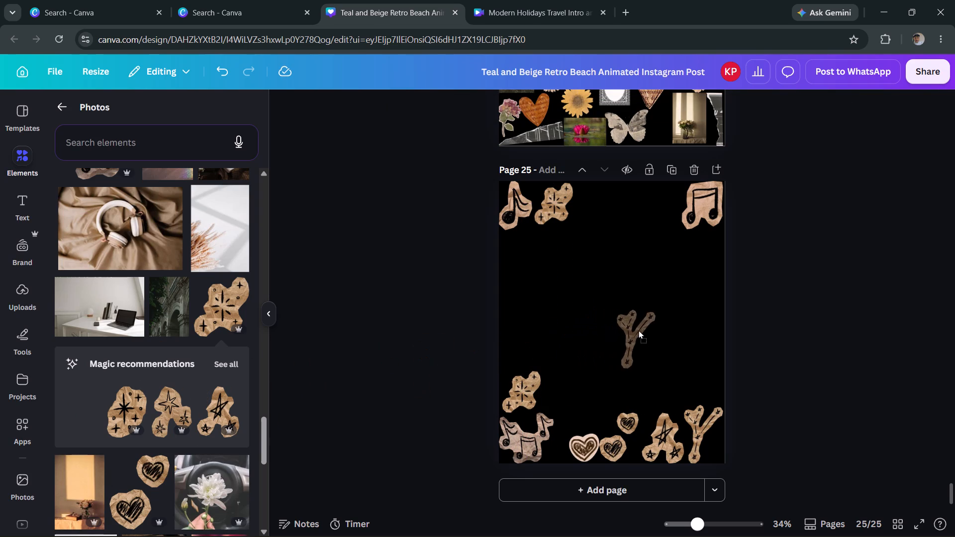
Place a second small Y-shaped constellation cutout at page 25's bottom, between the music notes cluster and the outlined heart.
{"action": "left_click_drag", "start_coordinate": [638, 330], "coordinate": [568, 413]}
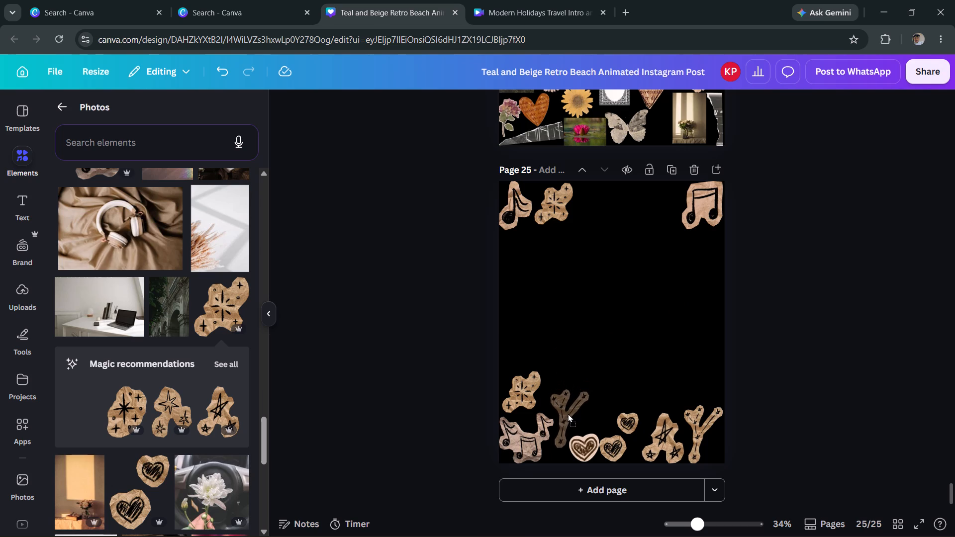
{"action": "left_click_drag", "start_coordinate": [568, 413], "coordinate": [567, 413]}
{"action": "left_click_drag", "start_coordinate": [573, 408], "coordinate": [573, 414]}
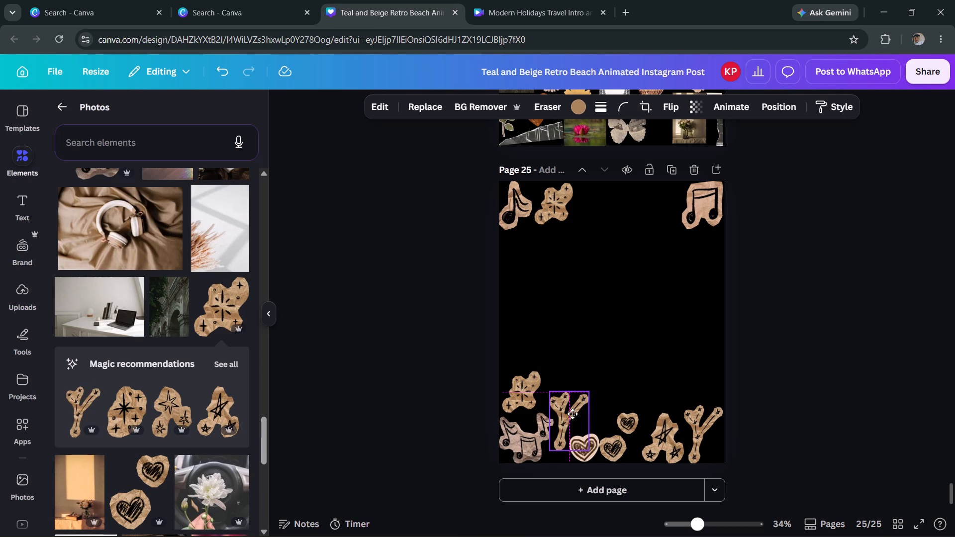
{"action": "left_click_drag", "start_coordinate": [573, 414], "coordinate": [573, 417]}
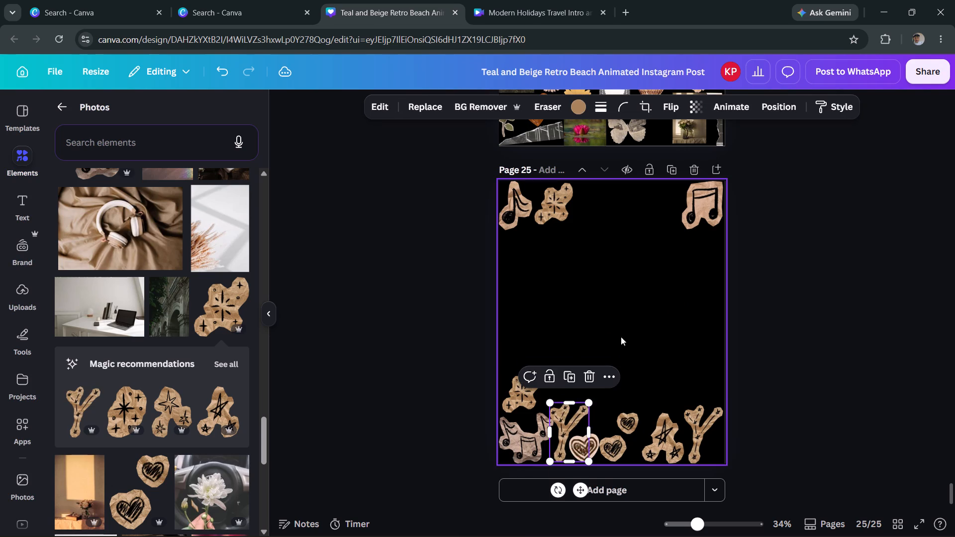
{"action": "left_click", "coordinate": [624, 329]}
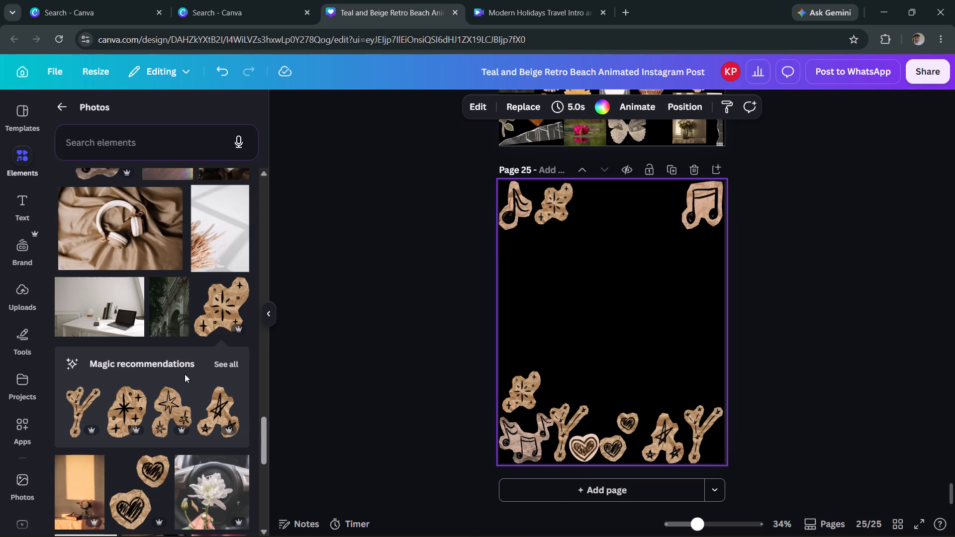
Add another two scribbled hearts cutout and place it right of the lower sparkles cutout, above the second Y-shaped constellation.
{"action": "scroll", "coordinate": [170, 382], "scroll_direction": "down", "scroll_amount": 4}
{"action": "left_click", "coordinate": [136, 297]}
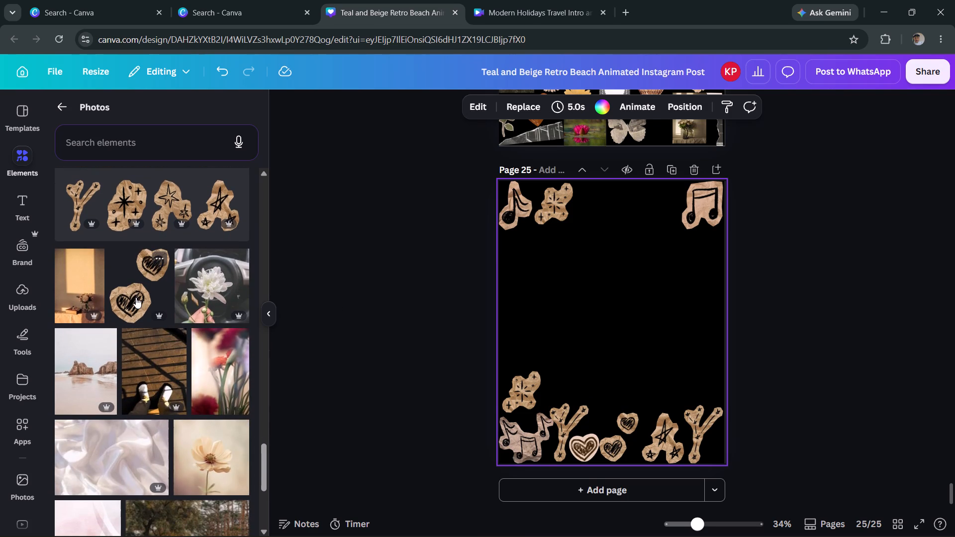
{"action": "left_click_drag", "start_coordinate": [601, 335], "coordinate": [598, 336]}
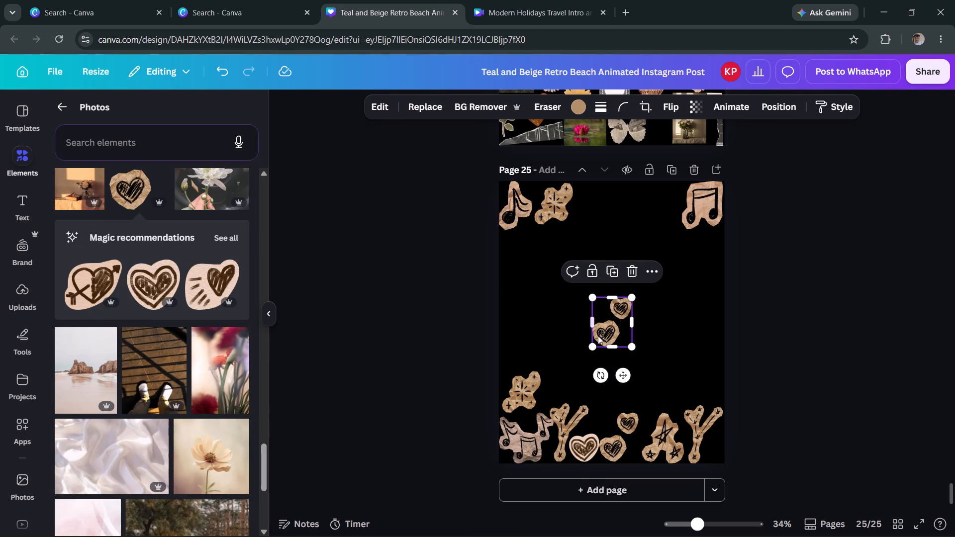
{"action": "left_click_drag", "start_coordinate": [598, 336], "coordinate": [549, 392]}
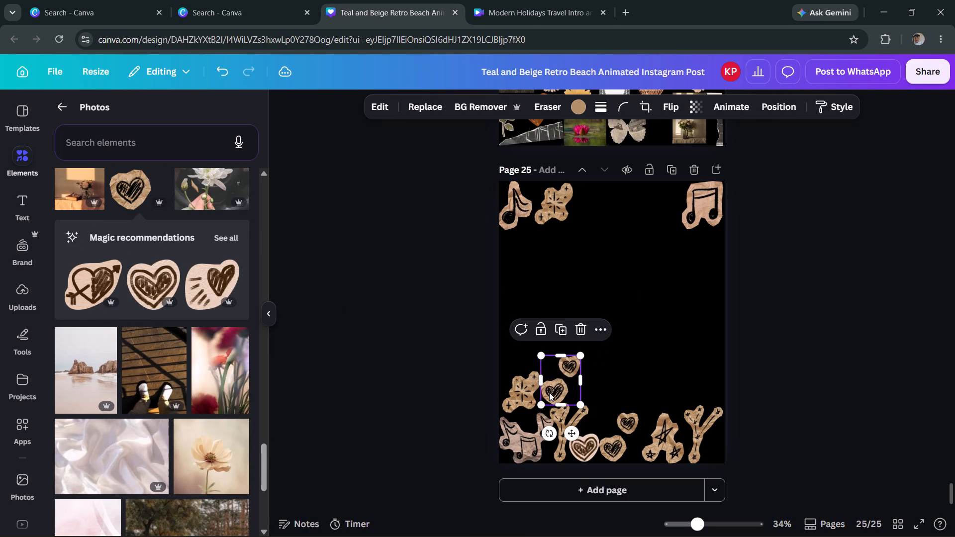
{"action": "left_click_drag", "start_coordinate": [550, 391], "coordinate": [555, 388]}
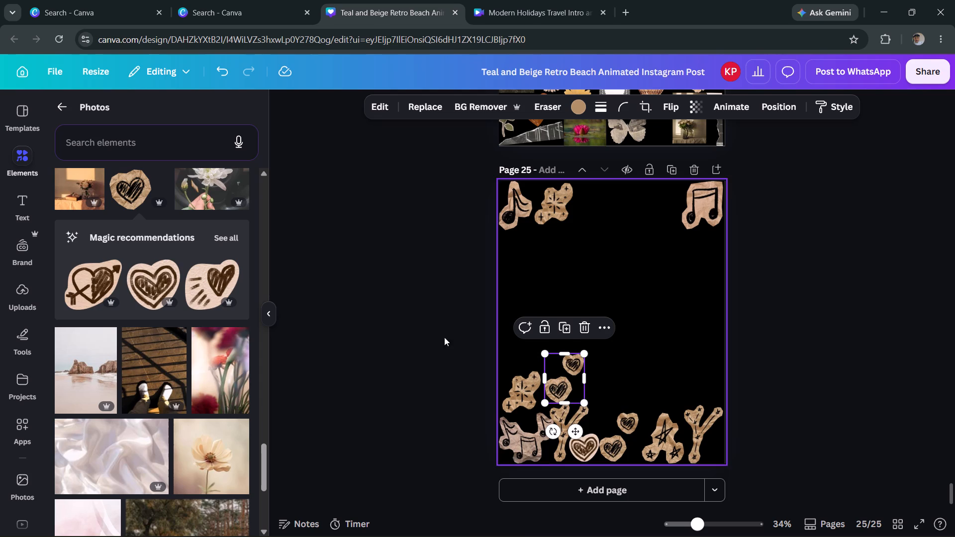
{"action": "left_click", "coordinate": [428, 338]}
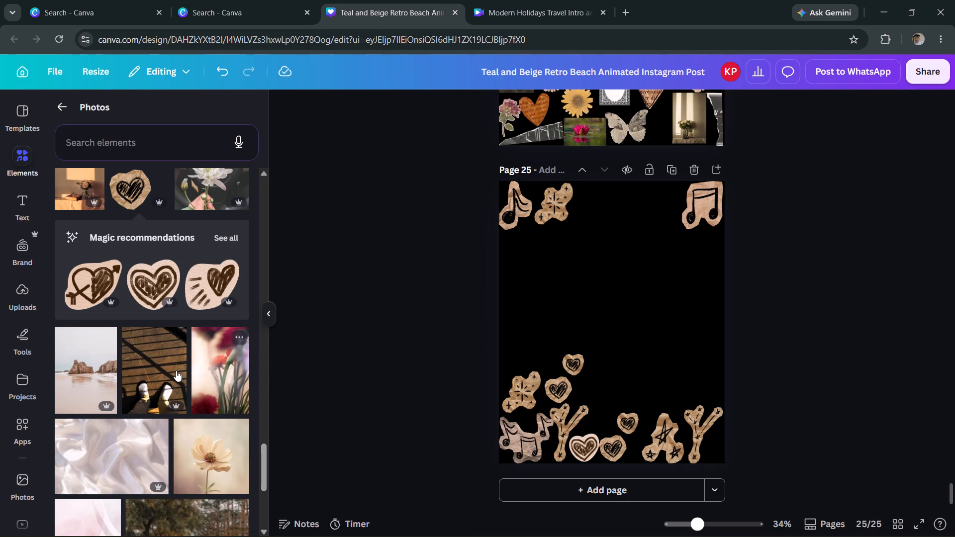
Add the dark airplane cabin windows photo, shrink it, and place it right of the upper pair of hearts.
{"action": "scroll", "coordinate": [173, 374], "scroll_direction": "down", "scroll_amount": 3}
{"action": "left_click", "coordinate": [100, 469]}
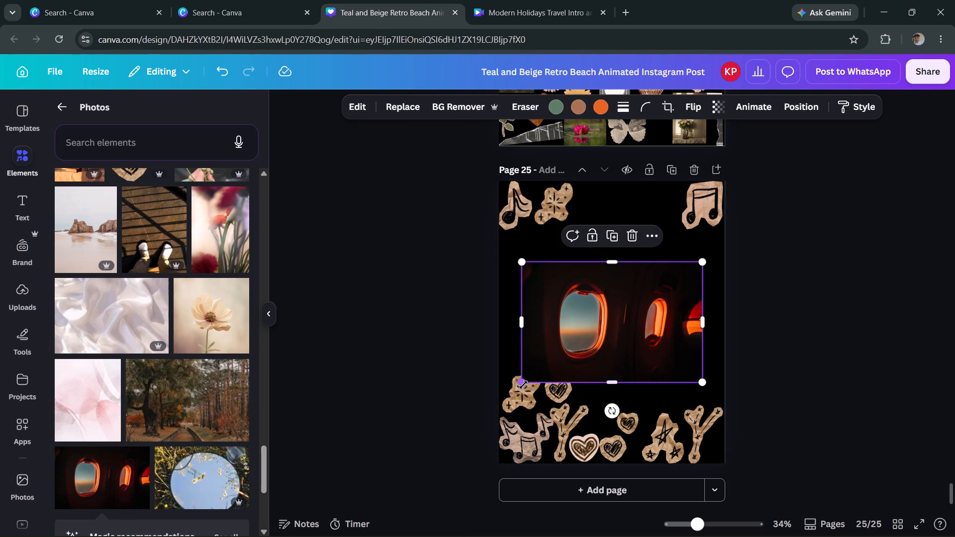
{"action": "left_click_drag", "start_coordinate": [523, 385], "coordinate": [649, 332]}
{"action": "left_click_drag", "start_coordinate": [666, 293], "coordinate": [661, 304]}
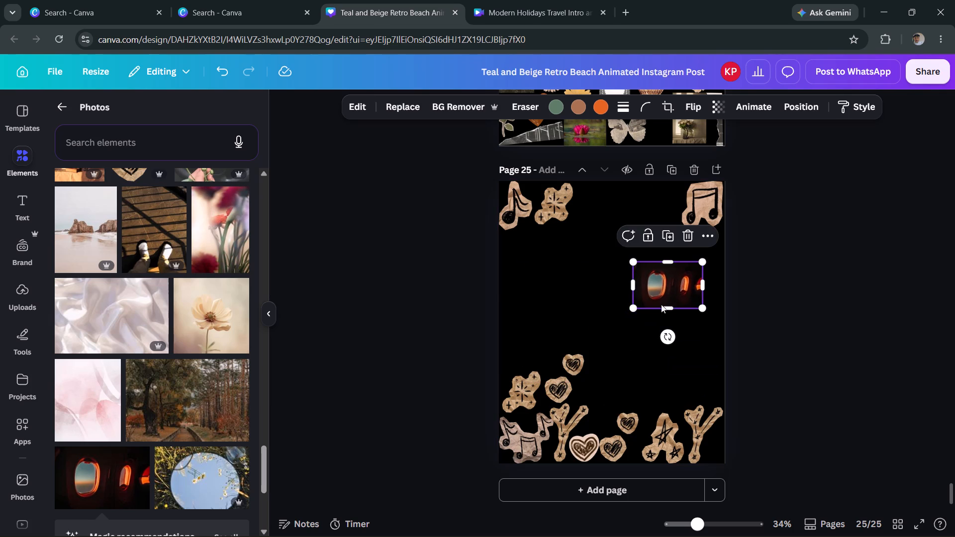
{"action": "left_click_drag", "start_coordinate": [661, 304], "coordinate": [623, 389]}
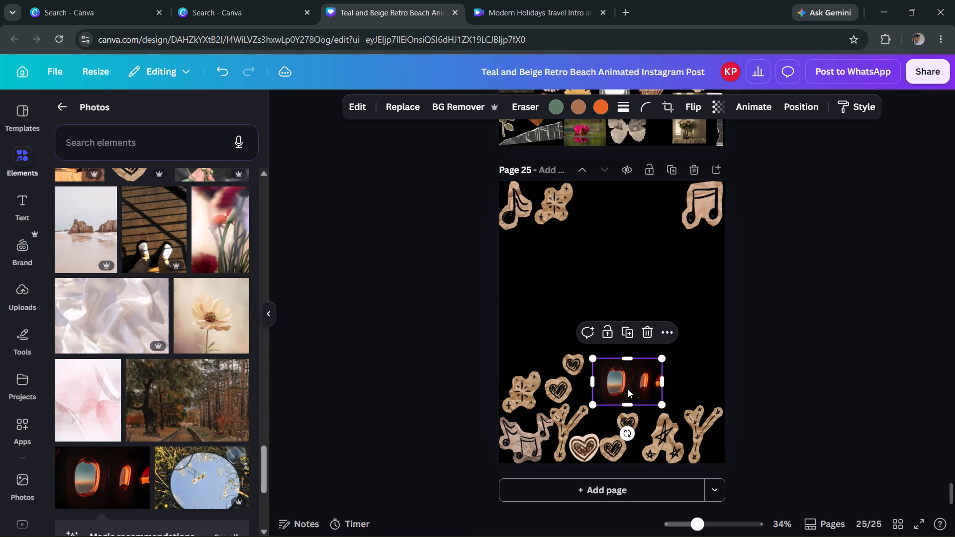
{"action": "left_click_drag", "start_coordinate": [662, 358], "coordinate": [640, 375]}
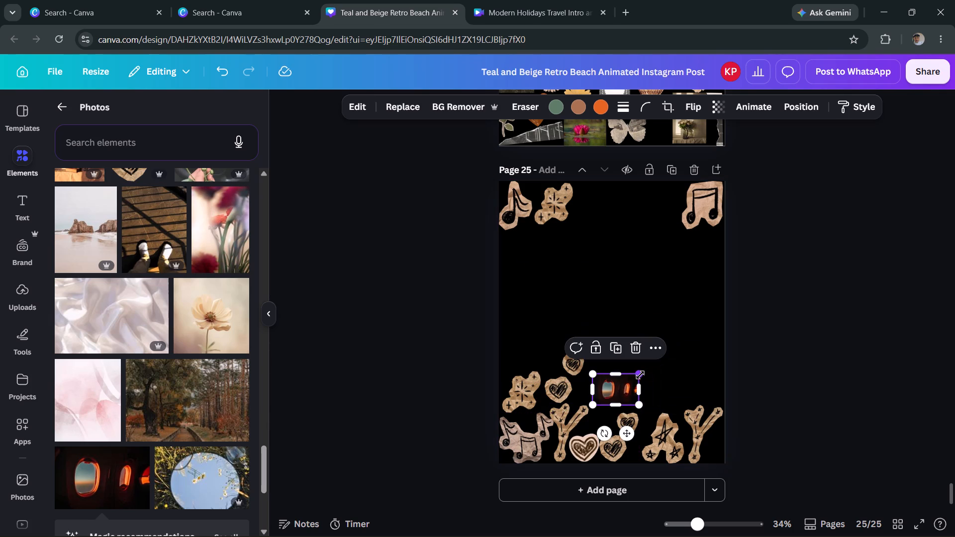
{"action": "left_click_drag", "start_coordinate": [618, 386], "coordinate": [609, 382]}
{"action": "left_click", "coordinate": [356, 347]}
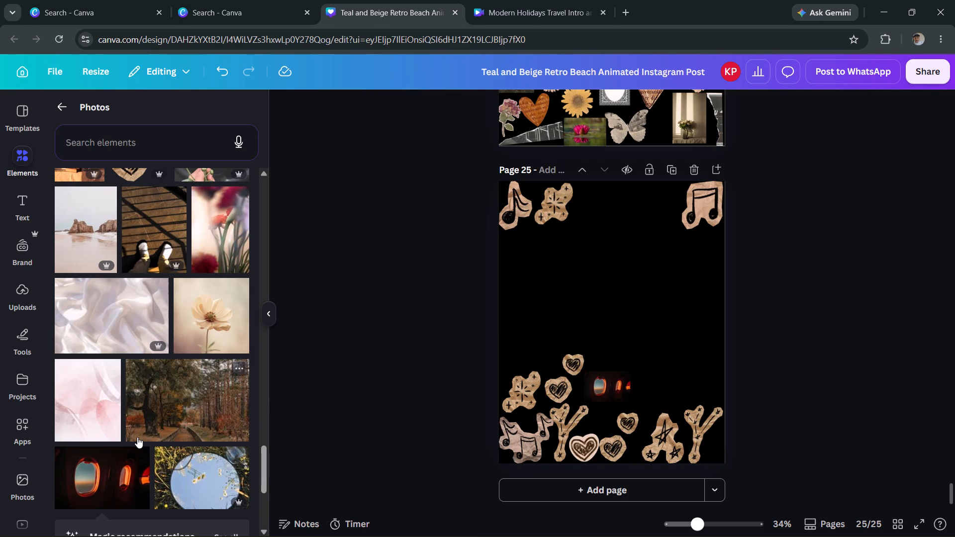
Add the recommended single airplane window photo, shrink it, and place it at page 25's right edge above the corner constellation.
{"action": "scroll", "coordinate": [137, 437], "scroll_direction": "down", "scroll_amount": 3}
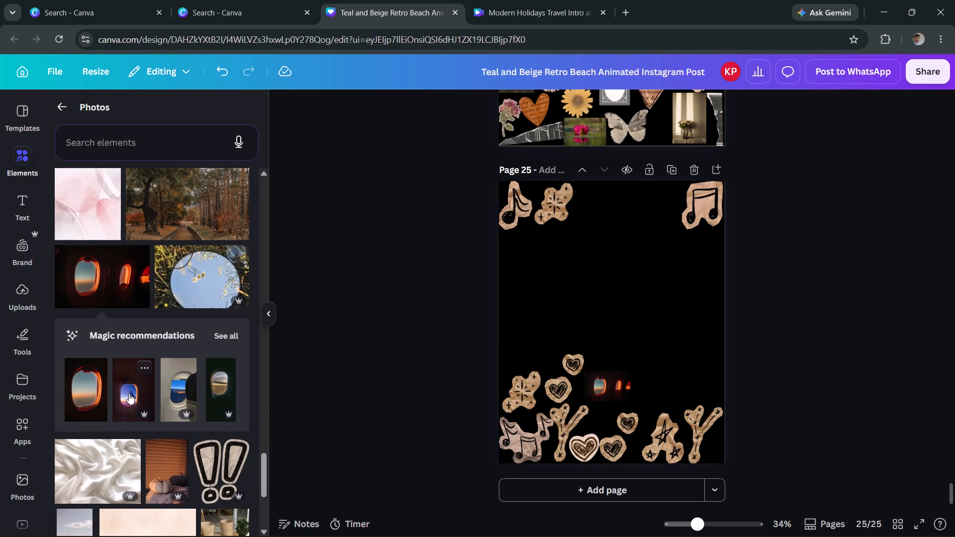
{"action": "left_click", "coordinate": [91, 390]}
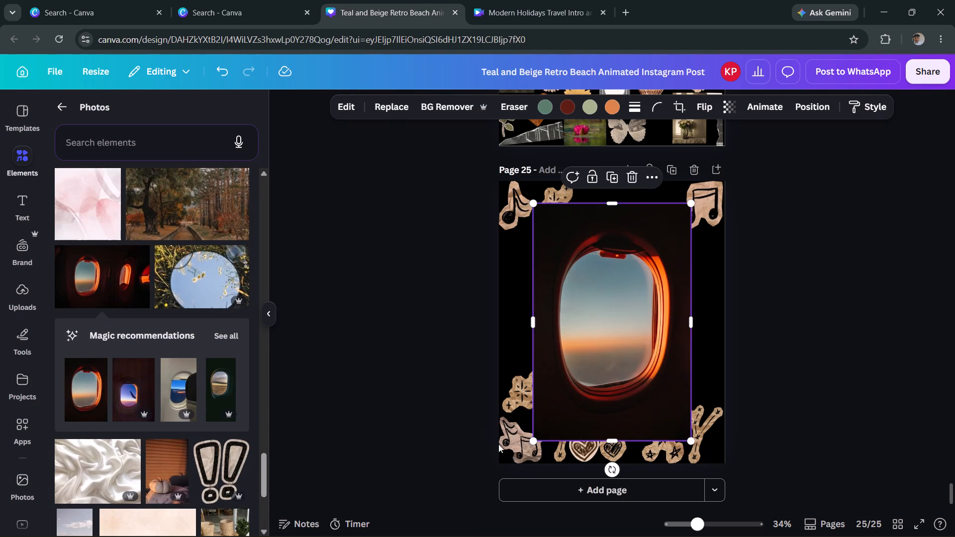
{"action": "left_click", "coordinate": [535, 442]}
{"action": "left_click_drag", "start_coordinate": [533, 441], "coordinate": [535, 438]}
{"action": "left_click_drag", "start_coordinate": [535, 438], "coordinate": [655, 292]}
{"action": "left_click_drag", "start_coordinate": [661, 263], "coordinate": [694, 359]}
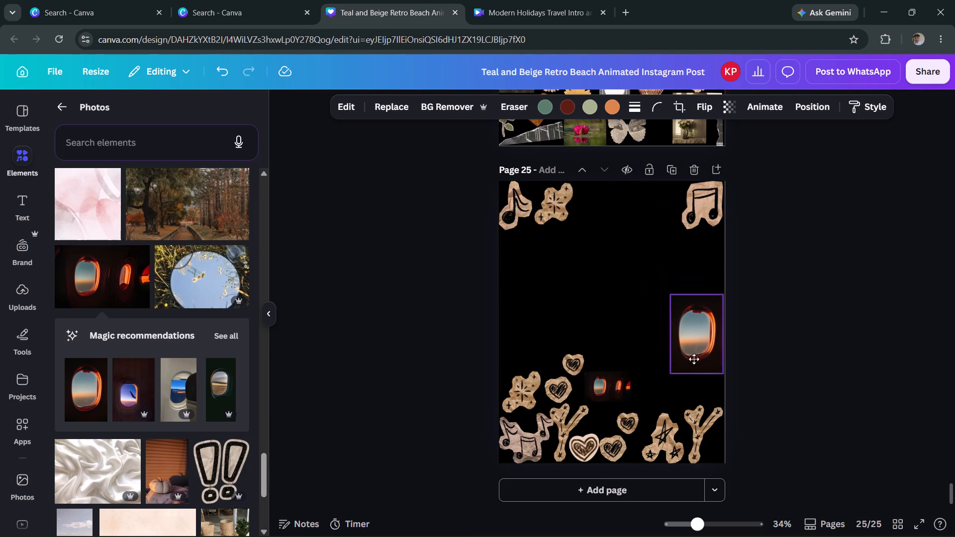
{"action": "left_click_drag", "start_coordinate": [694, 359], "coordinate": [694, 386]}
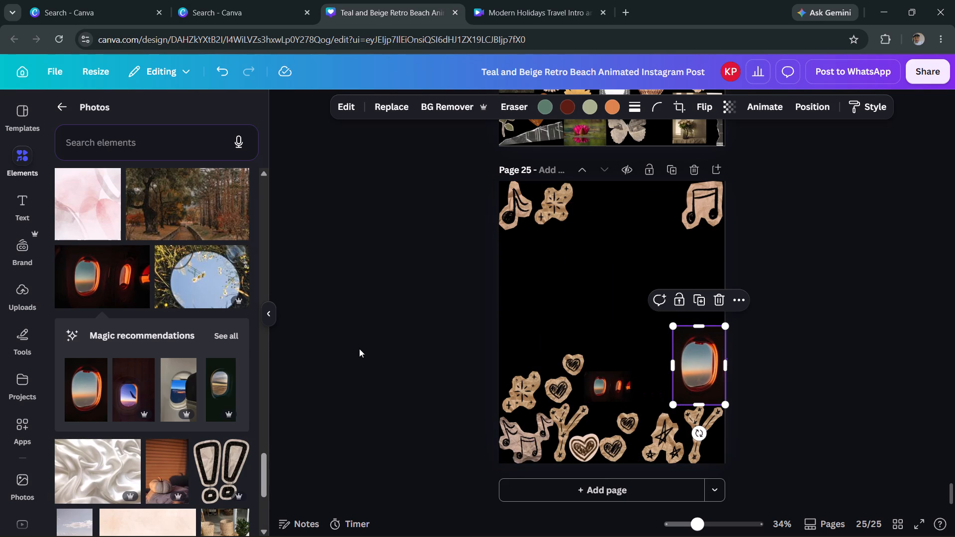
Add the double exclamation marks cutout, shrink it, and place it at page 25's right edge above the single airplane window photo.
{"action": "left_click", "coordinate": [335, 350]}
{"action": "scroll", "coordinate": [147, 373], "scroll_direction": "down", "scroll_amount": 3}
{"action": "left_click", "coordinate": [215, 264]}
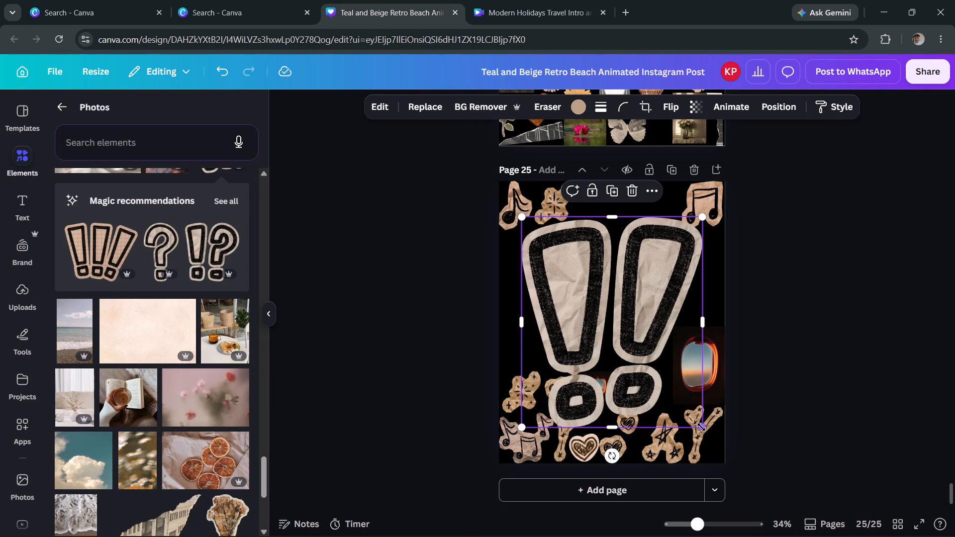
{"action": "left_click_drag", "start_coordinate": [701, 427], "coordinate": [586, 246]}
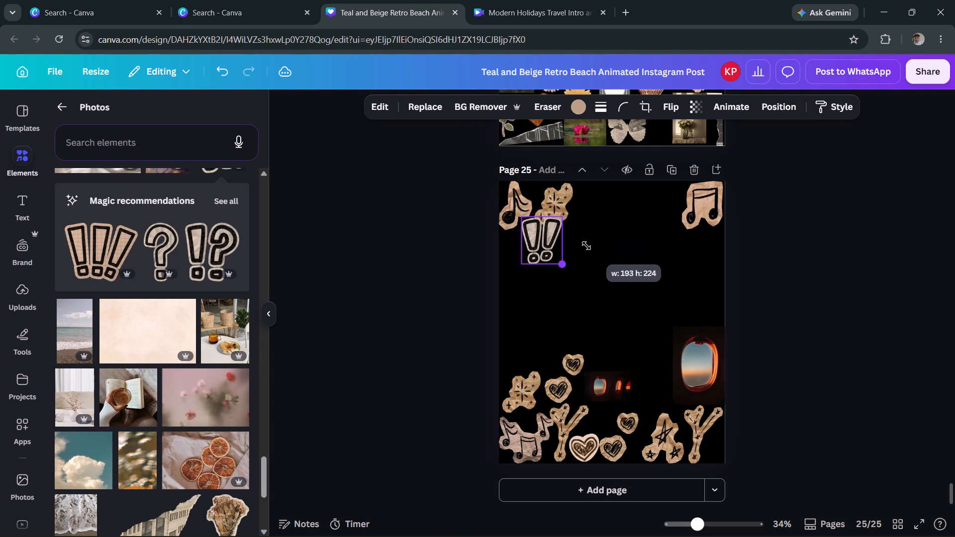
{"action": "left_click_drag", "start_coordinate": [586, 246], "coordinate": [586, 247]}
{"action": "left_click_drag", "start_coordinate": [549, 244], "coordinate": [695, 307]}
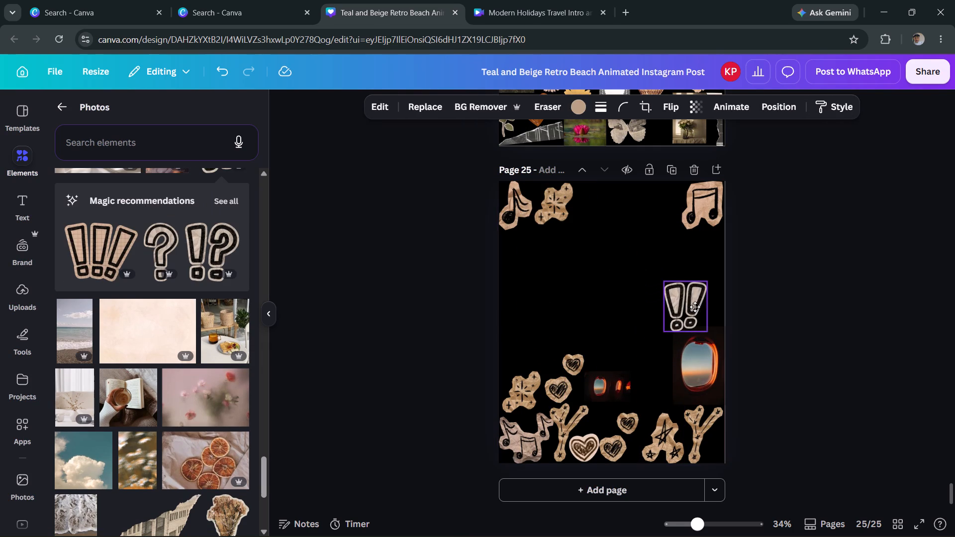
{"action": "left_click_drag", "start_coordinate": [695, 307], "coordinate": [708, 303]}
Shrink the single airplane window photo further and move the exclamation marks cutout down closer to it.
{"action": "left_click", "coordinate": [692, 336]}
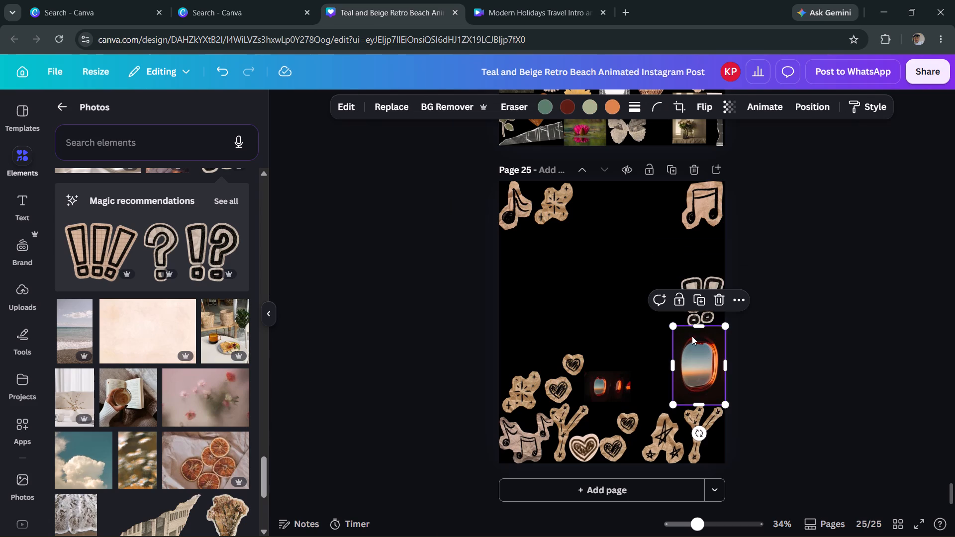
{"action": "left_click_drag", "start_coordinate": [677, 326], "coordinate": [687, 342]}
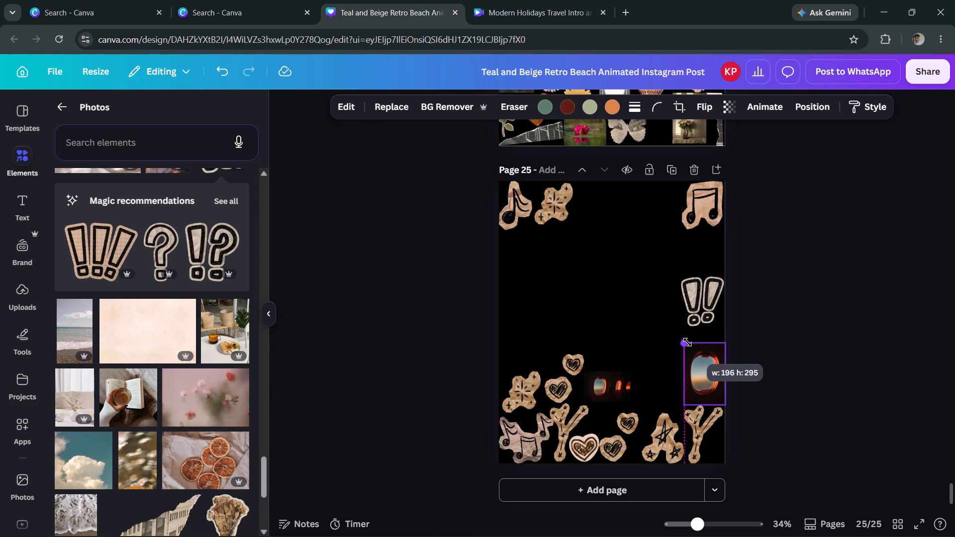
{"action": "left_click_drag", "start_coordinate": [687, 342], "coordinate": [693, 349]}
{"action": "left_click_drag", "start_coordinate": [705, 294], "coordinate": [706, 306]}
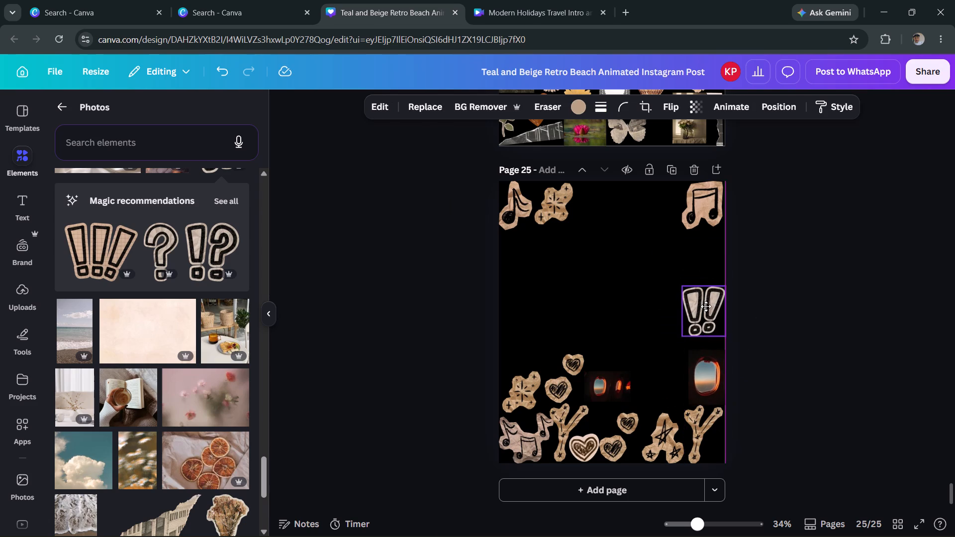
{"action": "left_click_drag", "start_coordinate": [706, 306], "coordinate": [706, 311]}
{"action": "left_click", "coordinate": [395, 287]}
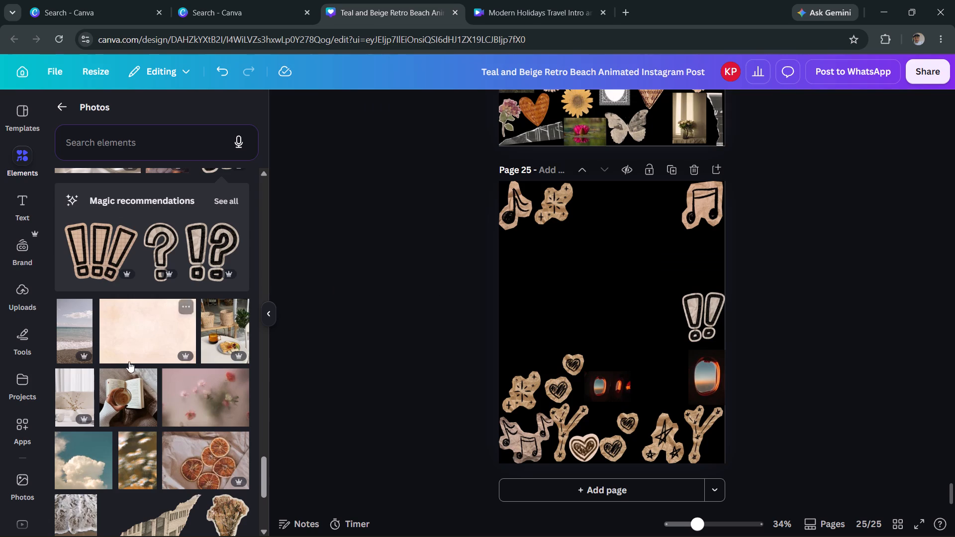
Add the white cloud on teal sky photo, shrink it, and place it directly below the beamed music note in page 25's upper corner.
{"action": "left_click", "coordinate": [84, 459]}
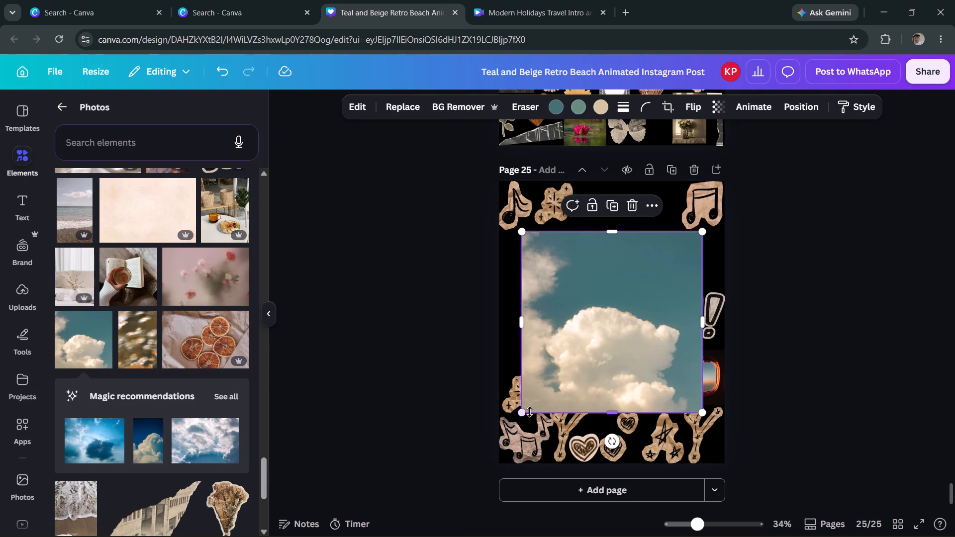
{"action": "left_click_drag", "start_coordinate": [525, 414], "coordinate": [657, 279]}
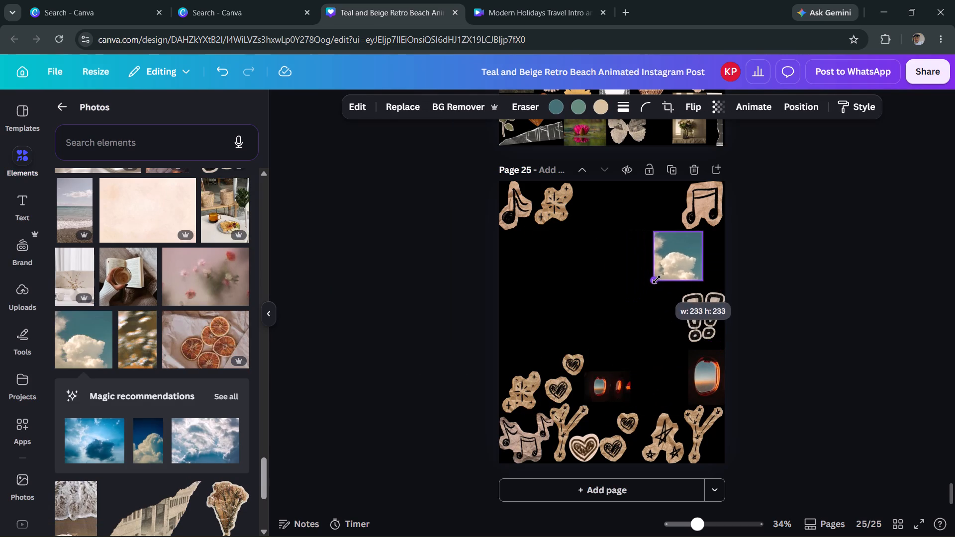
{"action": "left_click_drag", "start_coordinate": [657, 279], "coordinate": [658, 279]}
{"action": "left_click_drag", "start_coordinate": [688, 260], "coordinate": [705, 256]}
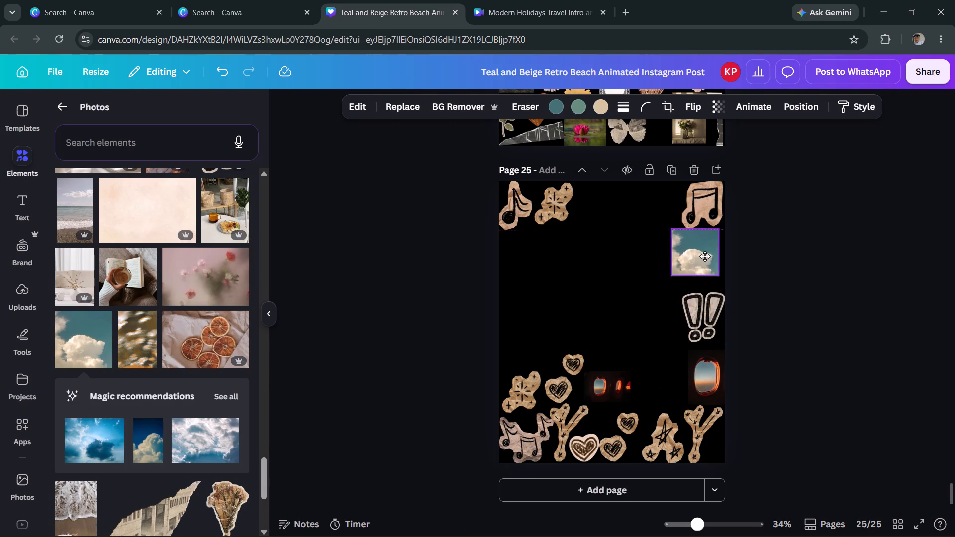
{"action": "left_click_drag", "start_coordinate": [705, 256], "coordinate": [708, 256]}
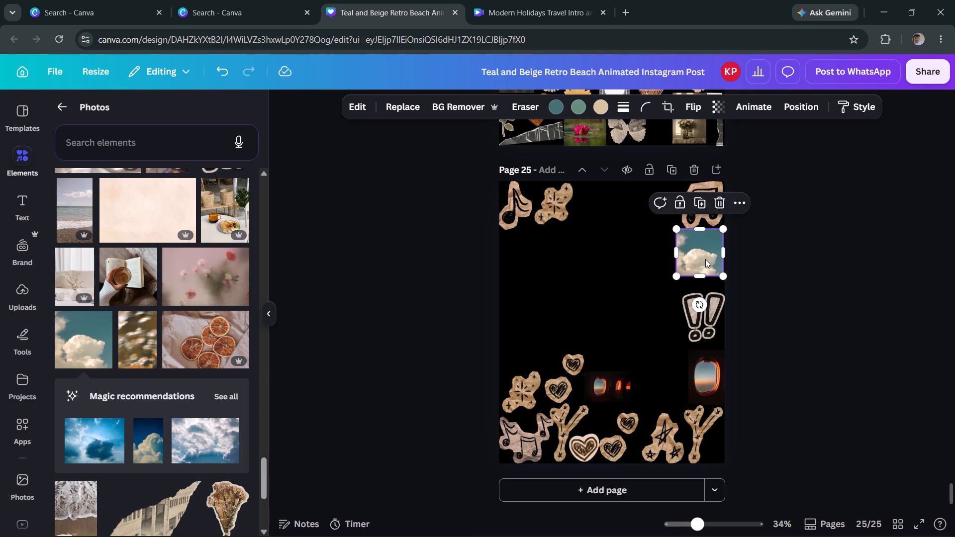
{"action": "left_click_drag", "start_coordinate": [673, 273], "coordinate": [681, 269]}
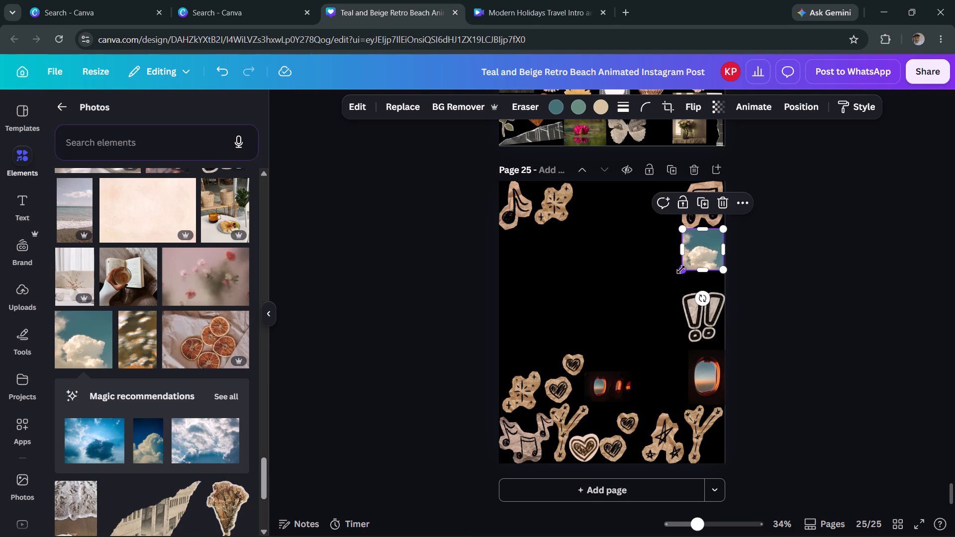
{"action": "left_click", "coordinate": [552, 275]}
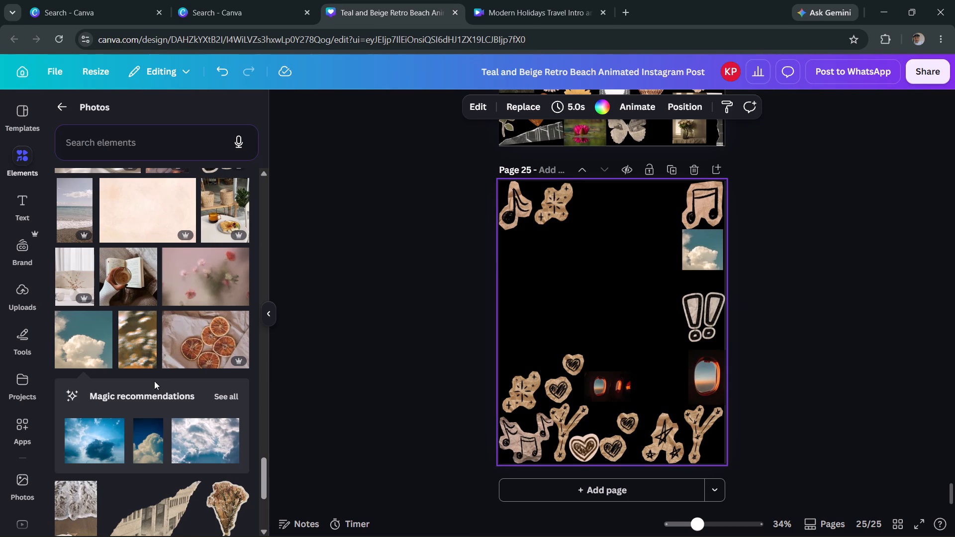
Add the brown dried flower bouquet cutout, shrink it, and place it at page 25's left edge above the lower sparkles cutout.
{"action": "scroll", "coordinate": [144, 398], "scroll_direction": "down", "scroll_amount": 2}
{"action": "left_click_drag", "start_coordinate": [214, 382], "coordinate": [226, 382]}
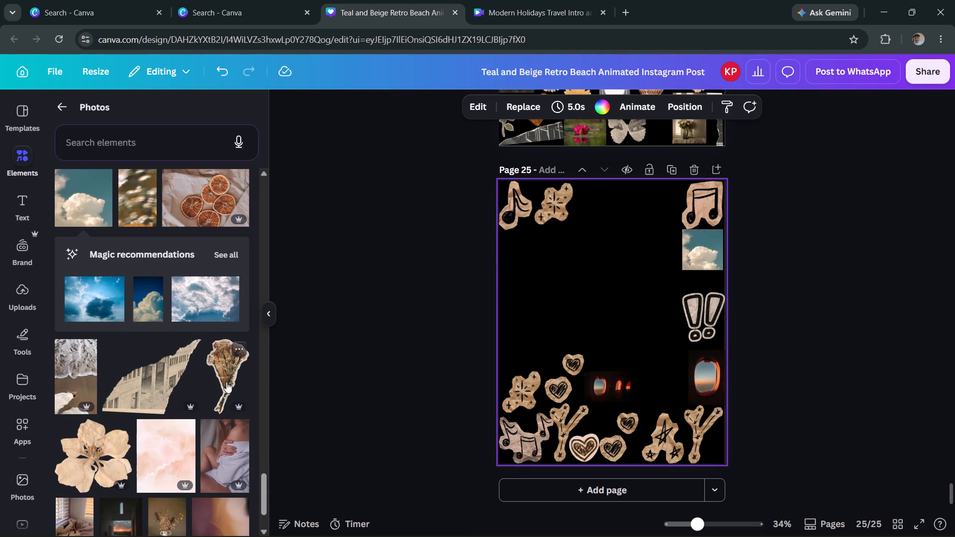
{"action": "left_click_drag", "start_coordinate": [226, 382], "coordinate": [551, 249]}
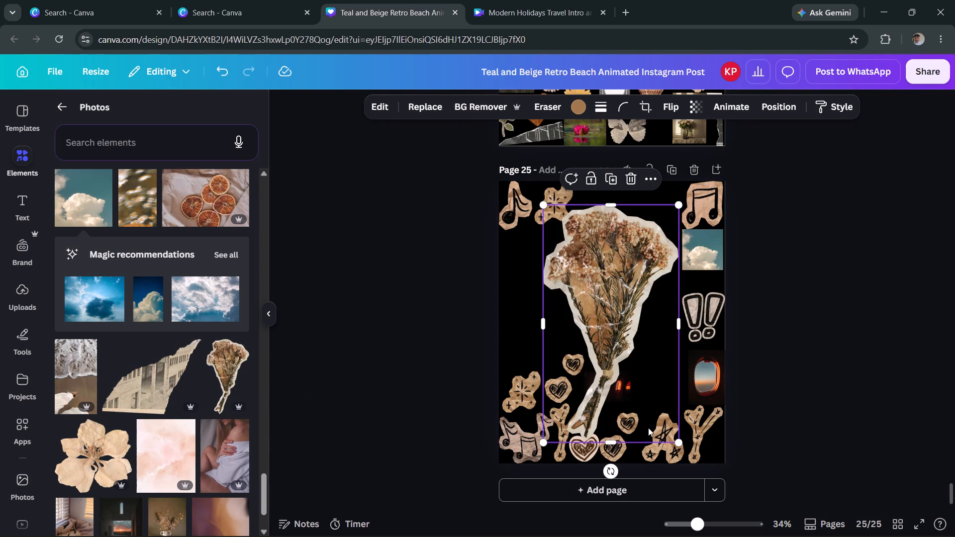
{"action": "left_click_drag", "start_coordinate": [676, 439], "coordinate": [579, 214]}
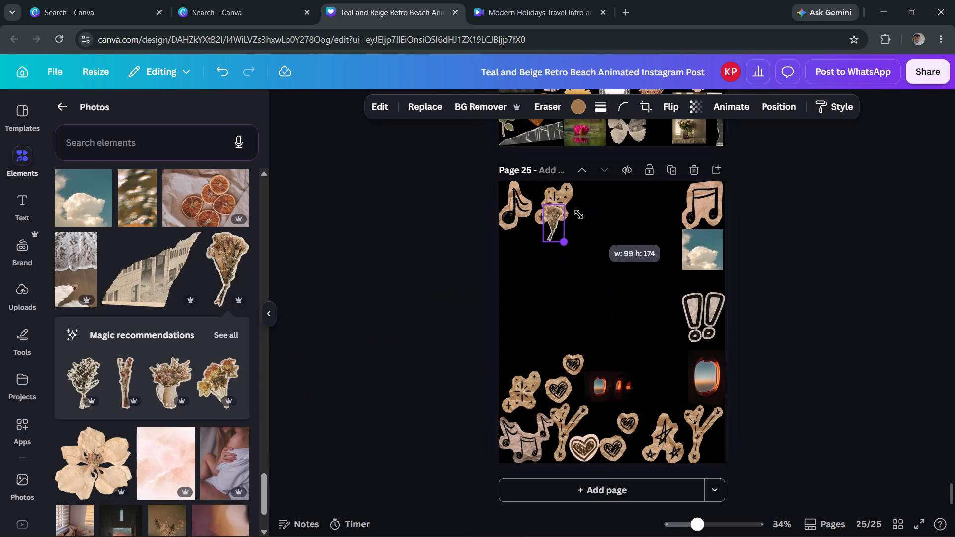
{"action": "left_click_drag", "start_coordinate": [579, 214], "coordinate": [581, 252]}
{"action": "left_click_drag", "start_coordinate": [559, 240], "coordinate": [516, 357]}
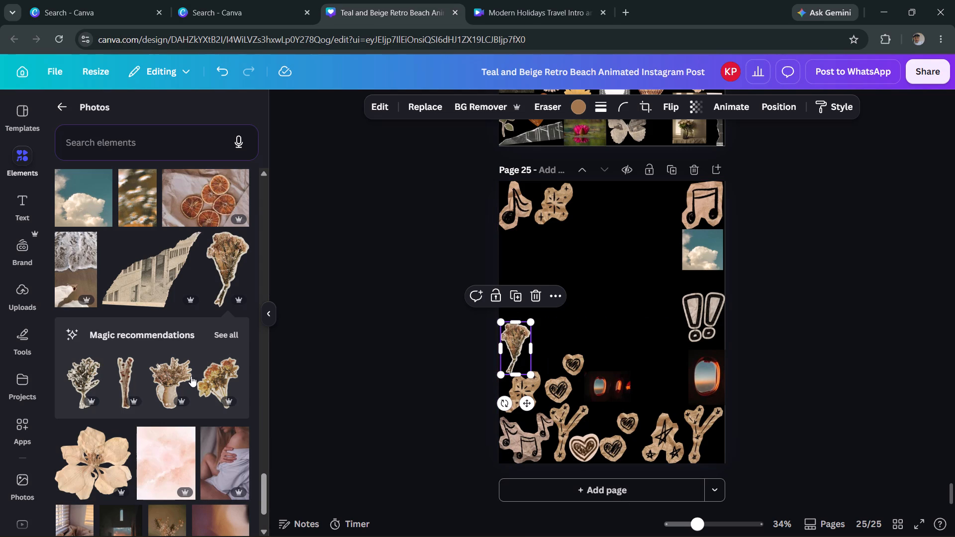
Add the recommended orange dried flower bouquet cutout, shrink it, and place it at page 25's top, left of the beamed music note.
{"action": "left_click", "coordinate": [207, 379]}
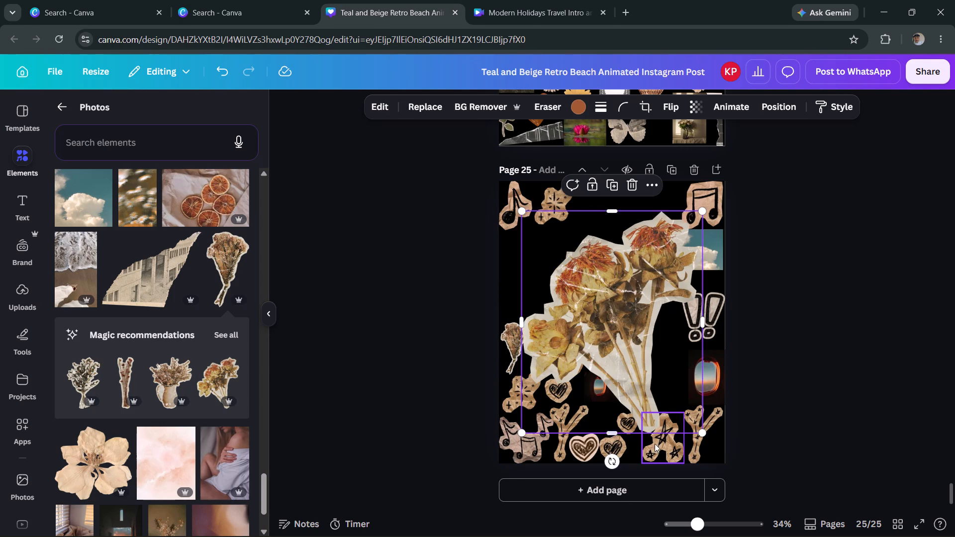
{"action": "left_click_drag", "start_coordinate": [699, 434], "coordinate": [673, 414]}
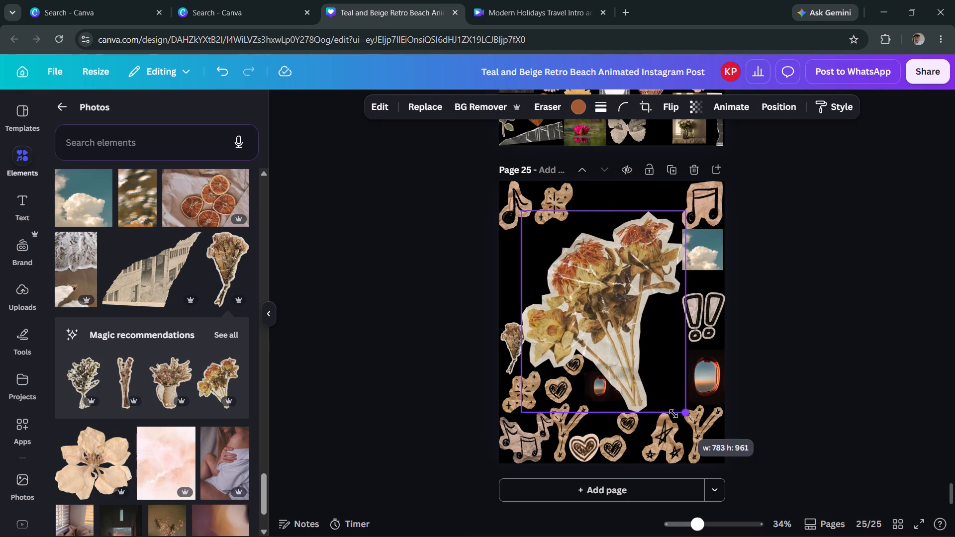
{"action": "left_click_drag", "start_coordinate": [673, 414], "coordinate": [638, 391]}
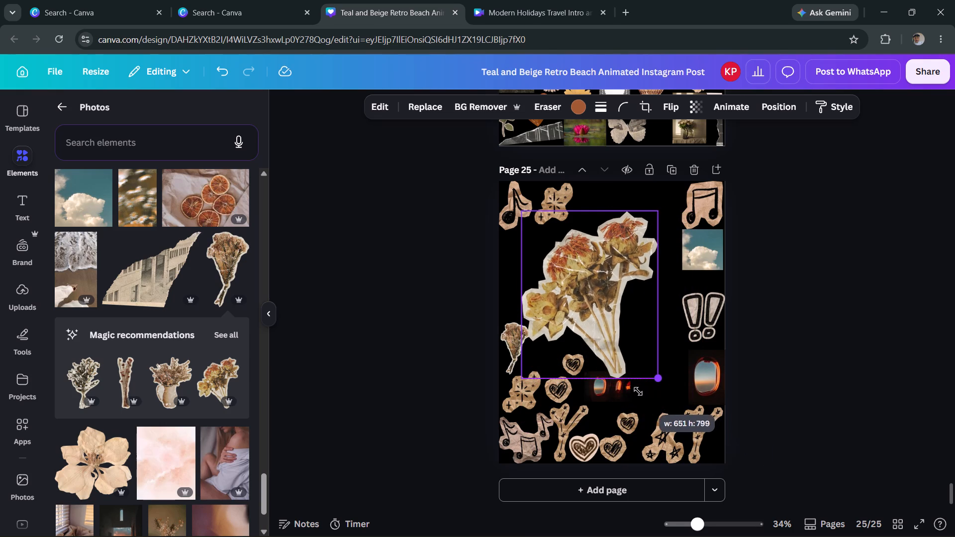
{"action": "left_click_drag", "start_coordinate": [638, 391], "coordinate": [558, 214]}
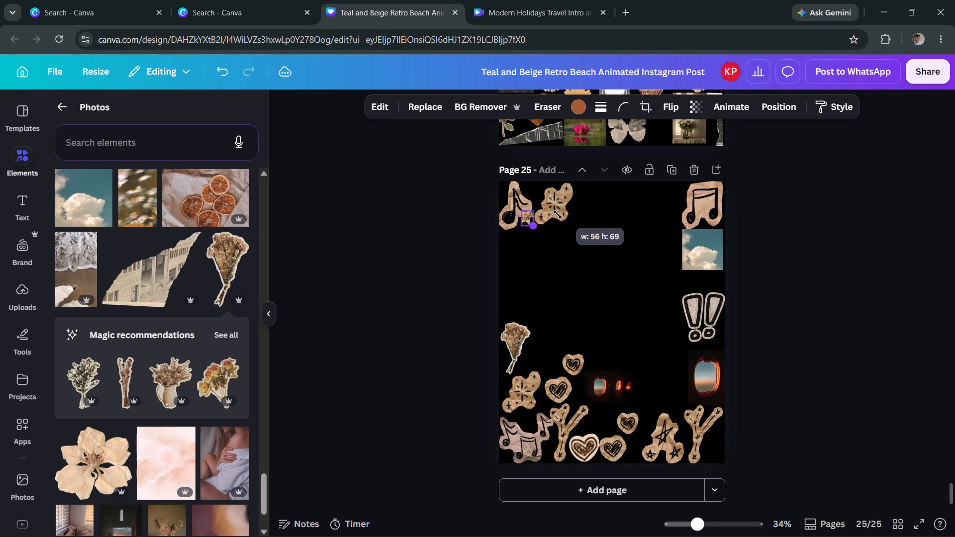
{"action": "left_click_drag", "start_coordinate": [558, 214], "coordinate": [567, 257]}
{"action": "left_click_drag", "start_coordinate": [546, 243], "coordinate": [590, 261]}
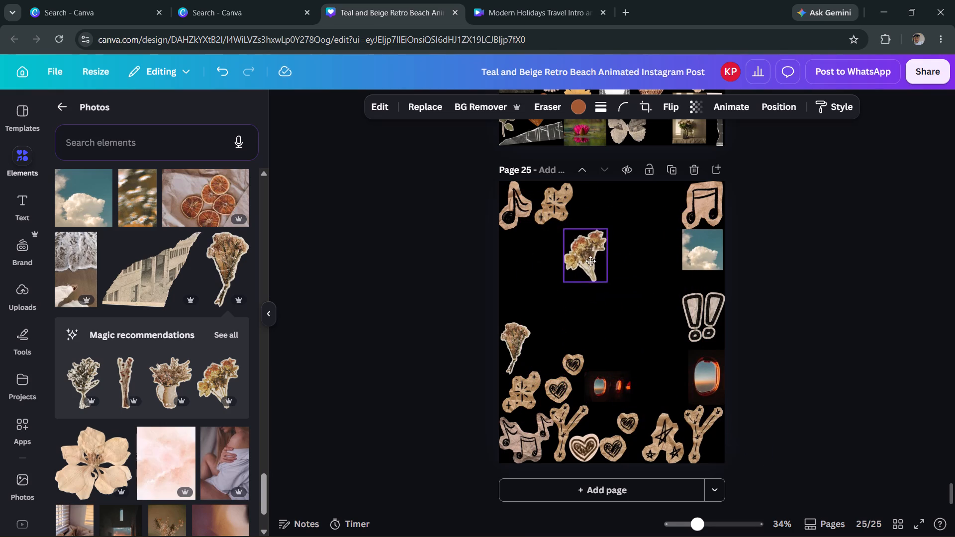
{"action": "left_click_drag", "start_coordinate": [590, 261], "coordinate": [664, 219]}
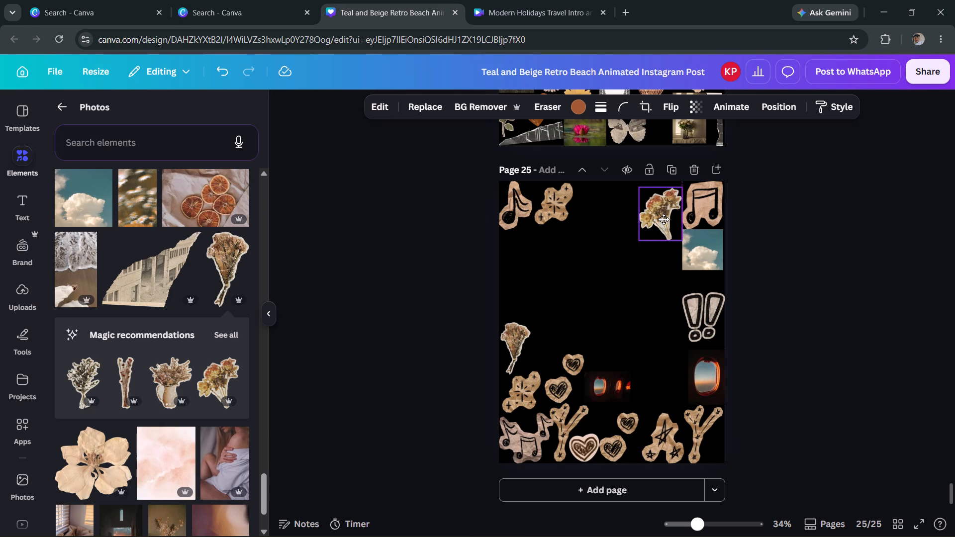
{"action": "left_click_drag", "start_coordinate": [664, 219], "coordinate": [662, 181]}
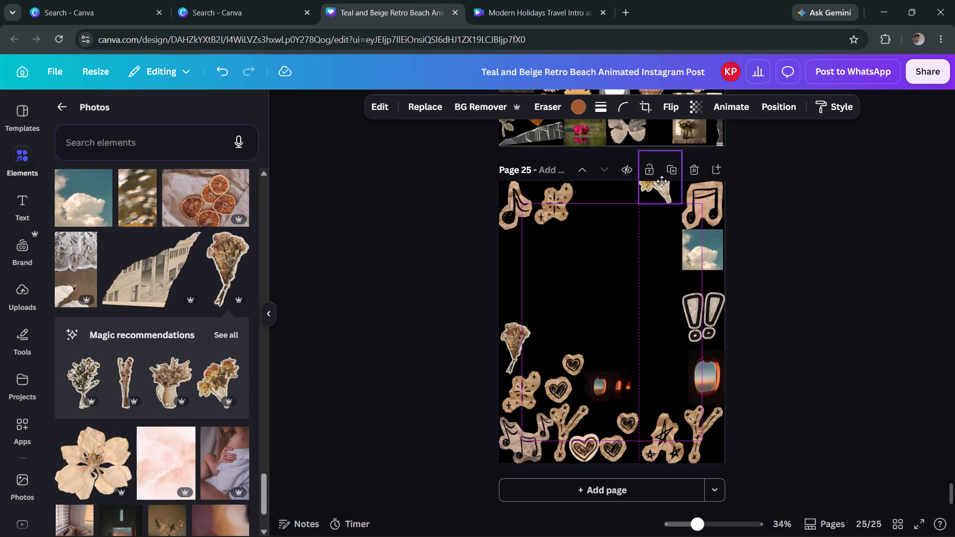
{"action": "left_click_drag", "start_coordinate": [662, 181], "coordinate": [662, 214]}
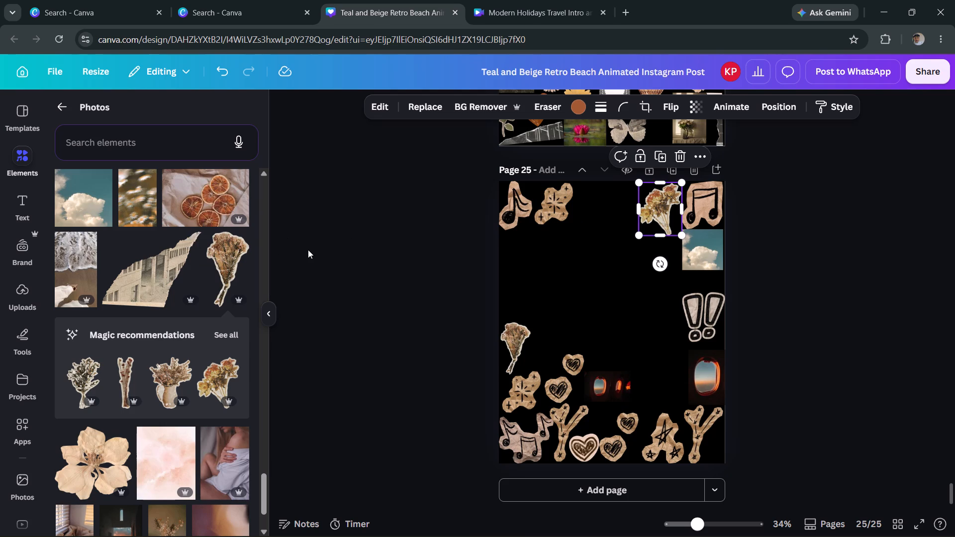
{"action": "left_click", "coordinate": [307, 320]}
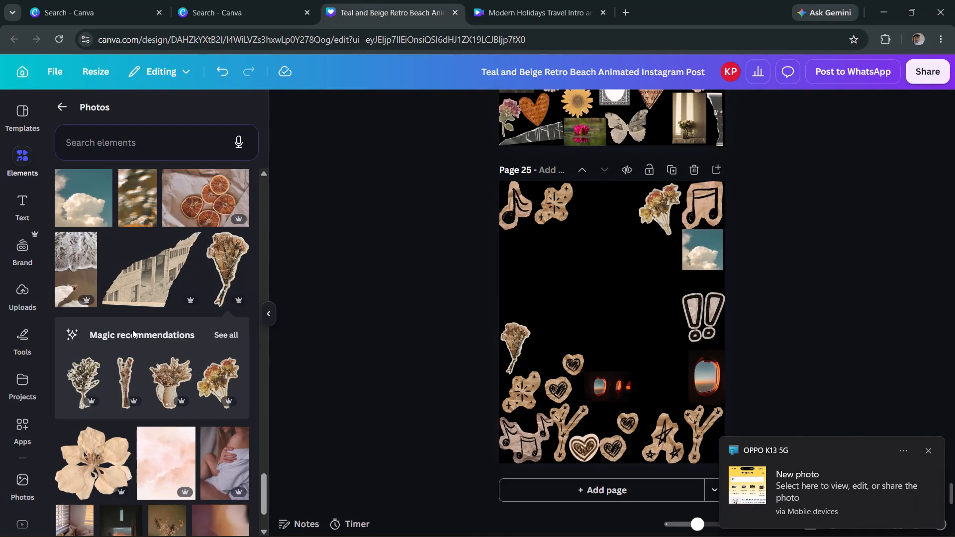
Add the recommended tall red dried stems cutout, shrink it, and place it right of the upper sparkles cutout.
{"action": "left_click", "coordinate": [123, 375]}
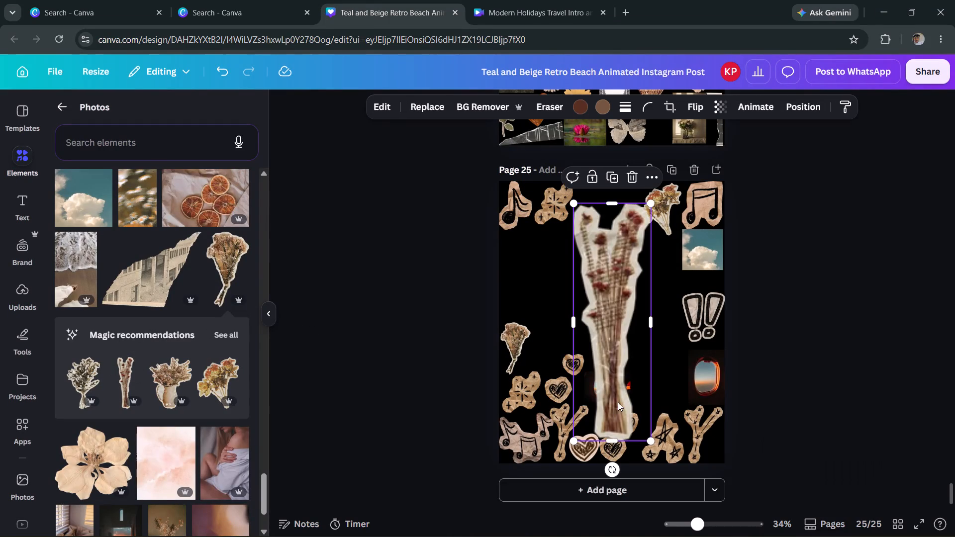
{"action": "left_click_drag", "start_coordinate": [650, 444], "coordinate": [620, 244]}
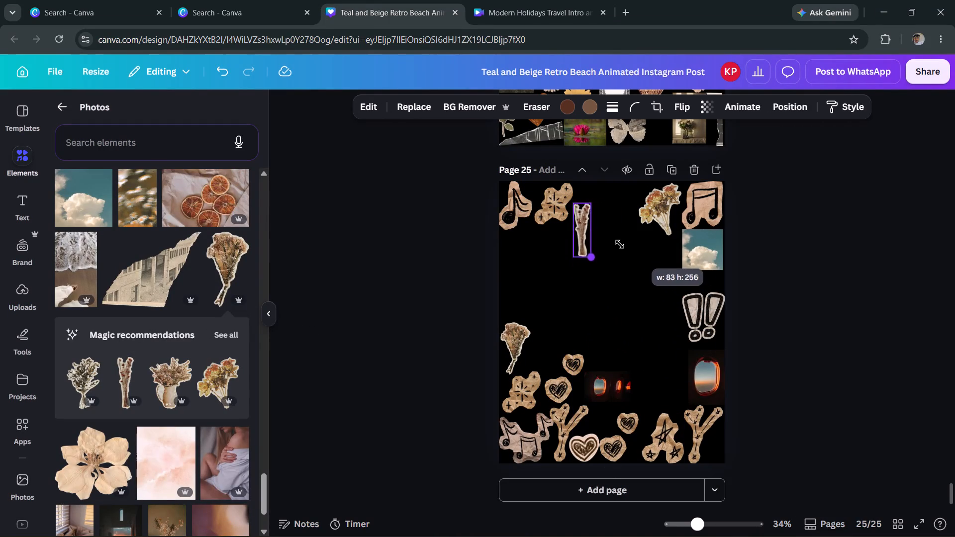
{"action": "left_click_drag", "start_coordinate": [620, 244], "coordinate": [610, 288]}
{"action": "left_click_drag", "start_coordinate": [594, 262], "coordinate": [606, 246]}
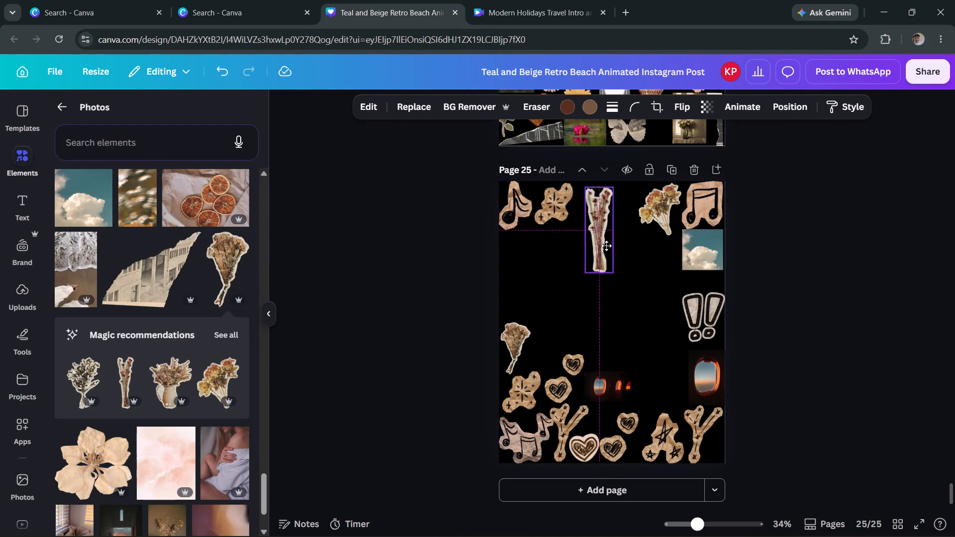
{"action": "left_click_drag", "start_coordinate": [606, 246], "coordinate": [597, 242]}
{"action": "left_click", "coordinate": [639, 266]}
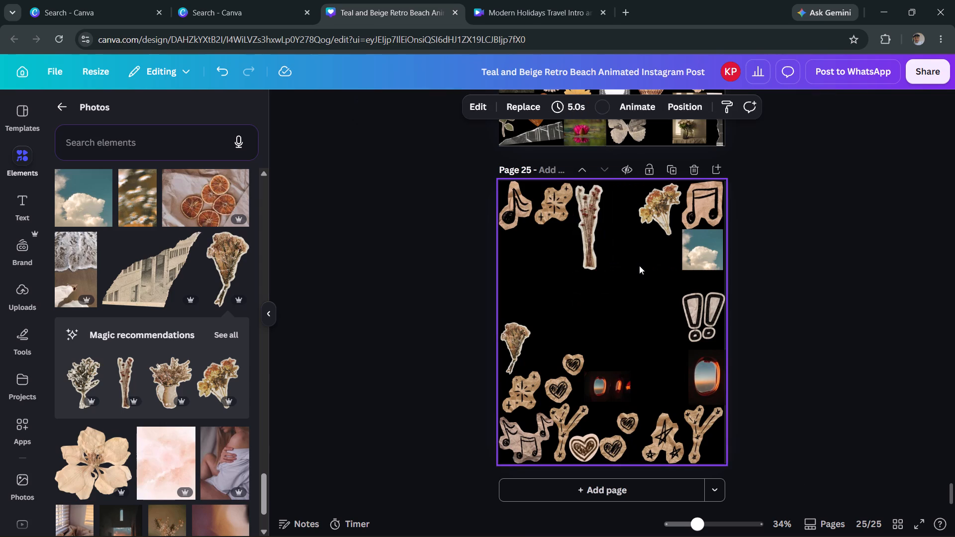
Add a second orange dried flower bouquet cutout and place it left of the single airplane window photo.
{"action": "left_click", "coordinate": [204, 371]}
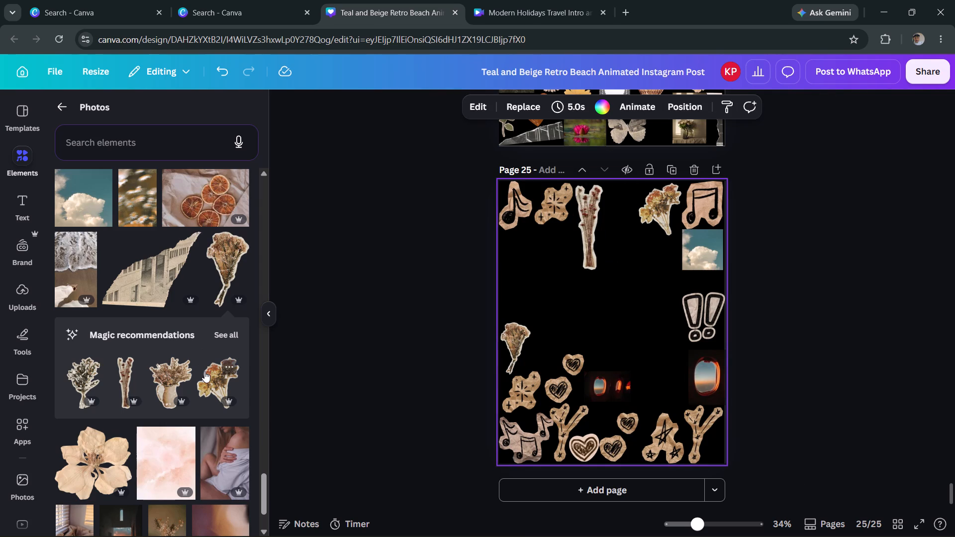
{"action": "left_click_drag", "start_coordinate": [607, 330], "coordinate": [643, 359]}
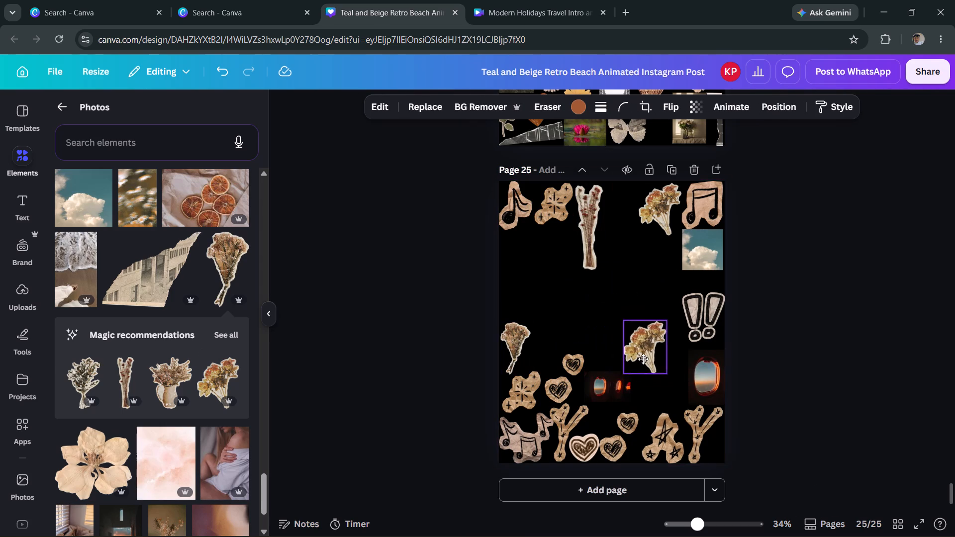
Shrink the second orange dried flower bouquet cutout and fit it directly beside the single airplane window photo on page 25.
{"action": "left_click_drag", "start_coordinate": [643, 359], "coordinate": [656, 383]}
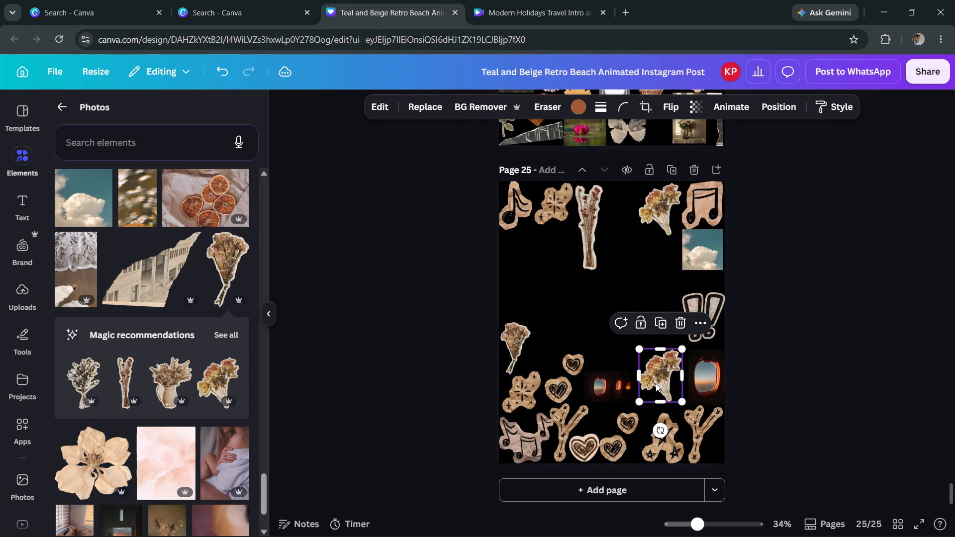
{"action": "left_click_drag", "start_coordinate": [638, 353], "coordinate": [644, 361]}
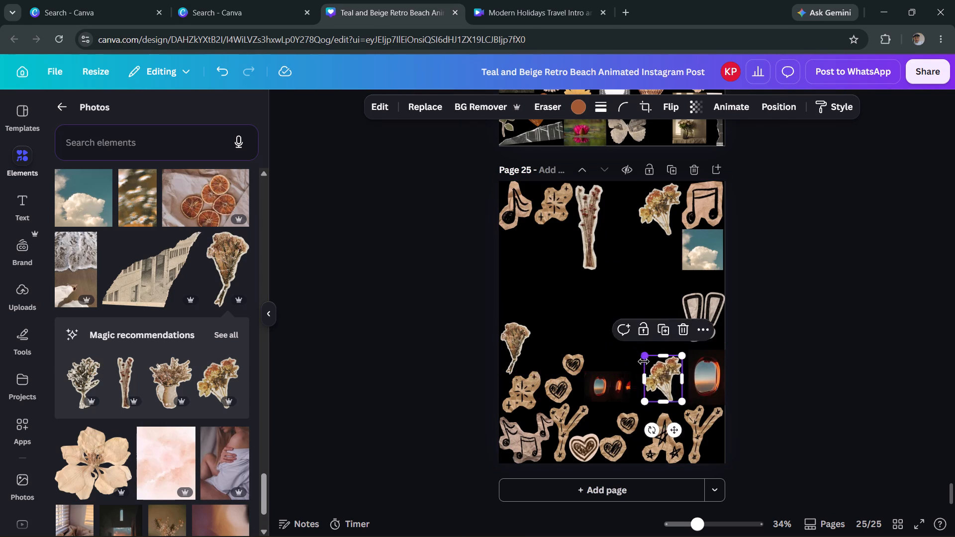
{"action": "left_click", "coordinate": [398, 334]}
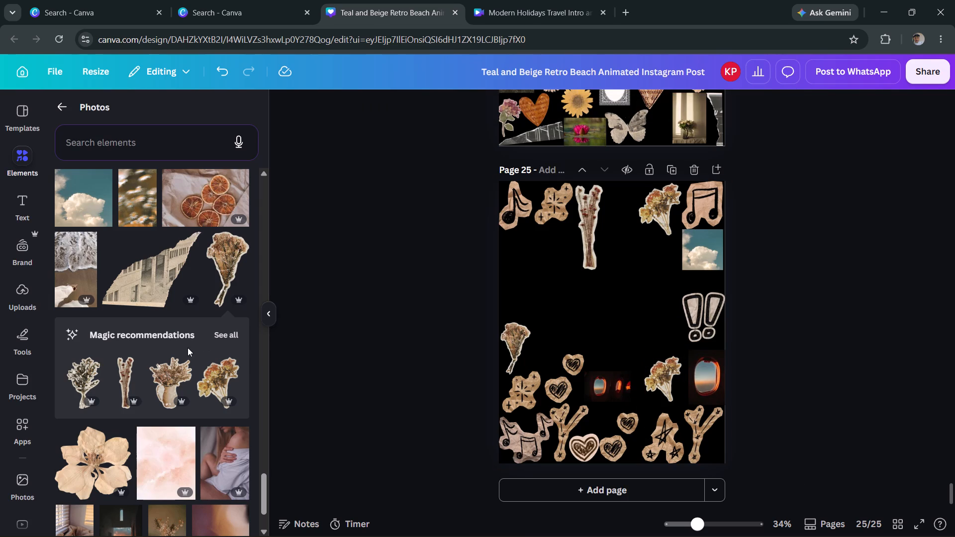
Add the single beige pressed flower cutout, shrink it, and place it at page 25's left edge below the single music note.
{"action": "scroll", "coordinate": [188, 348], "scroll_direction": "down", "scroll_amount": 4}
{"action": "left_click", "coordinate": [82, 291]}
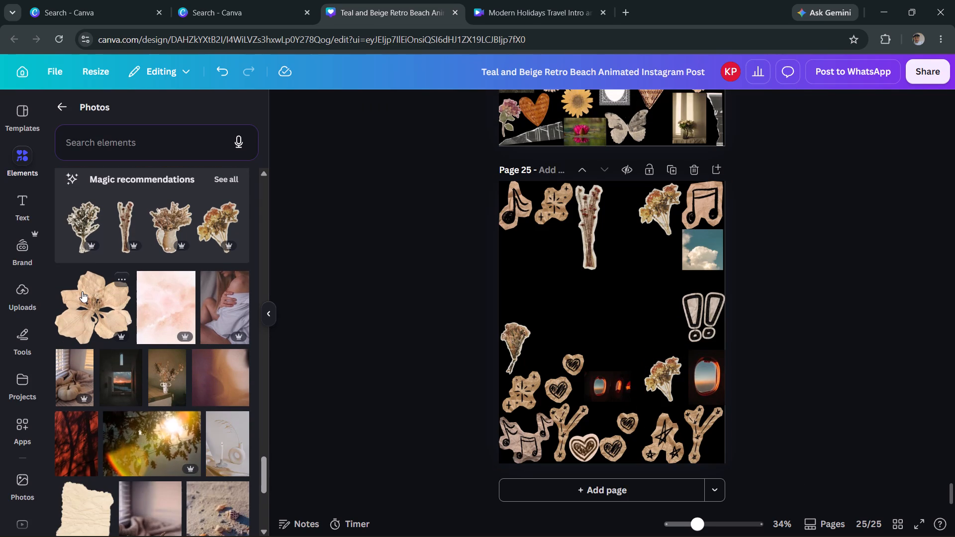
{"action": "left_click_drag", "start_coordinate": [702, 408], "coordinate": [578, 299]}
{"action": "left_click_drag", "start_coordinate": [543, 270], "coordinate": [522, 269]}
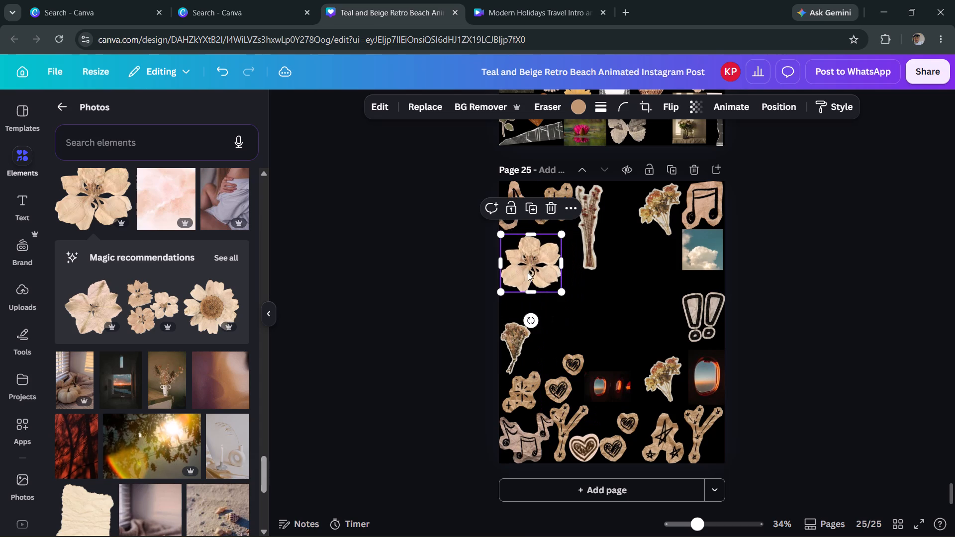
{"action": "left_click_drag", "start_coordinate": [559, 292], "coordinate": [531, 274]}
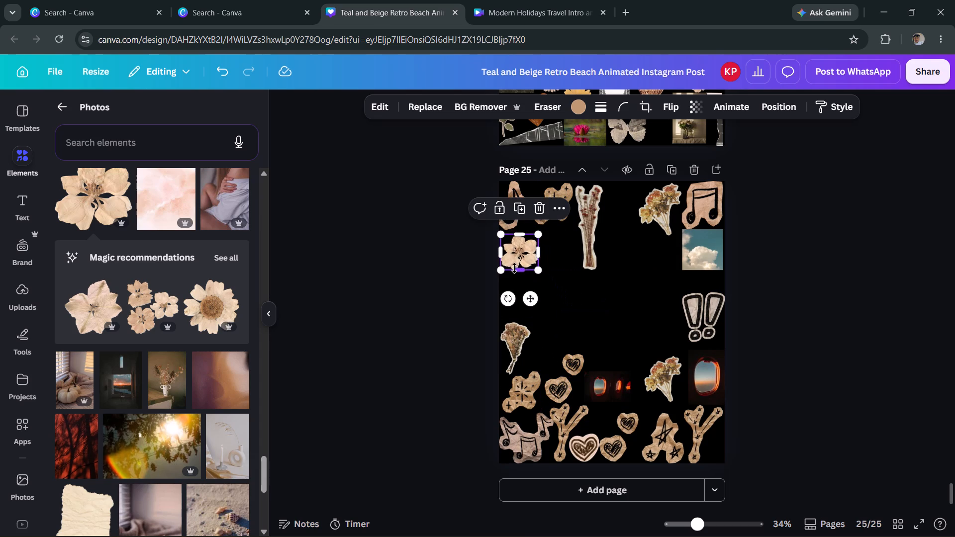
{"action": "left_click", "coordinate": [401, 254]}
Add the recommended three-flower pressed cutout, shrink it, and place it at page 25's left edge between the single flower and the brown bouquet.
{"action": "left_click", "coordinate": [149, 309]}
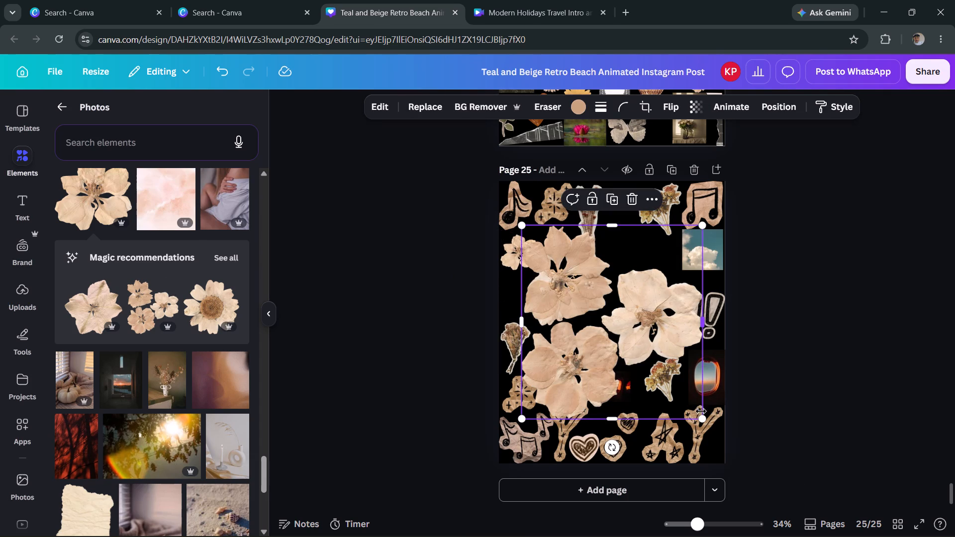
{"action": "left_click_drag", "start_coordinate": [702, 418], "coordinate": [572, 283]}
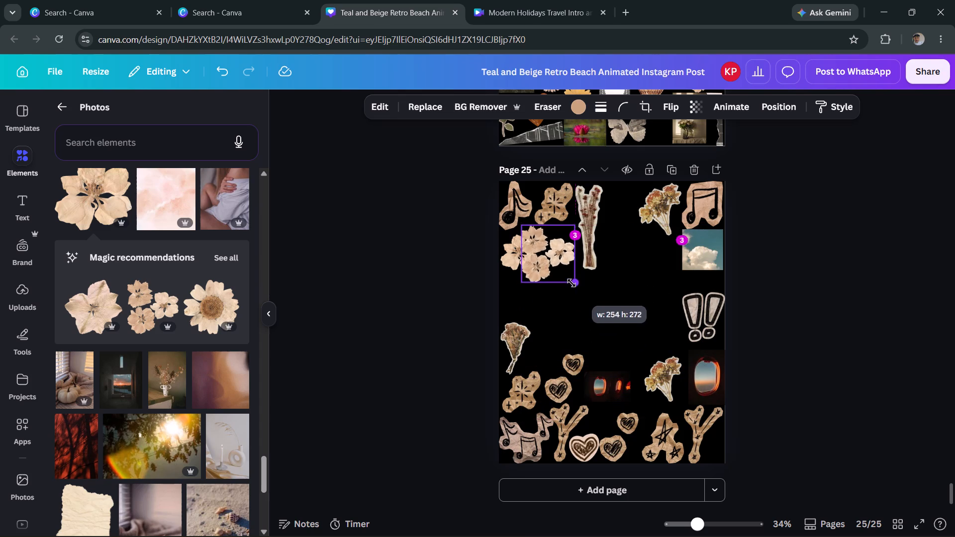
{"action": "left_click_drag", "start_coordinate": [572, 283], "coordinate": [567, 278]}
{"action": "left_click_drag", "start_coordinate": [549, 257], "coordinate": [541, 304]}
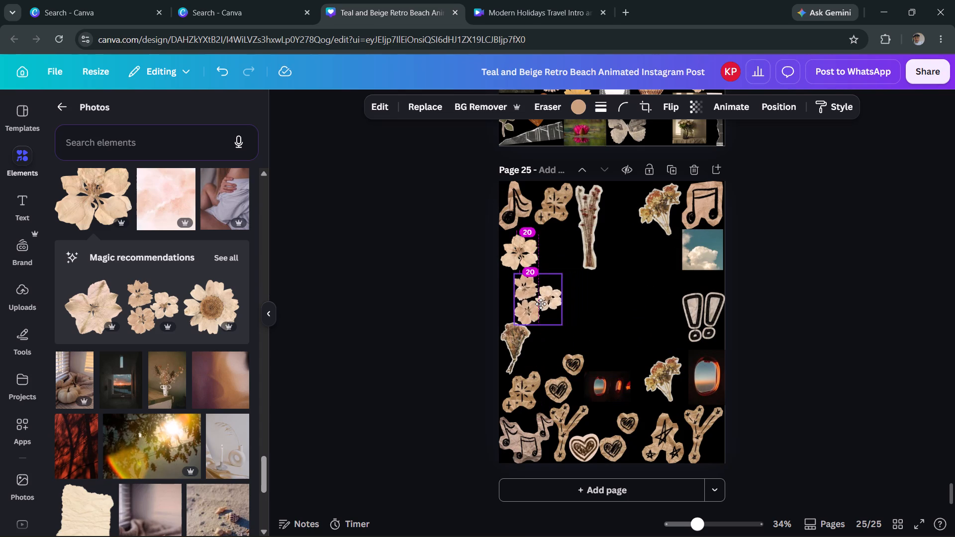
{"action": "left_click_drag", "start_coordinate": [541, 304], "coordinate": [528, 301]}
{"action": "left_click", "coordinate": [349, 294]}
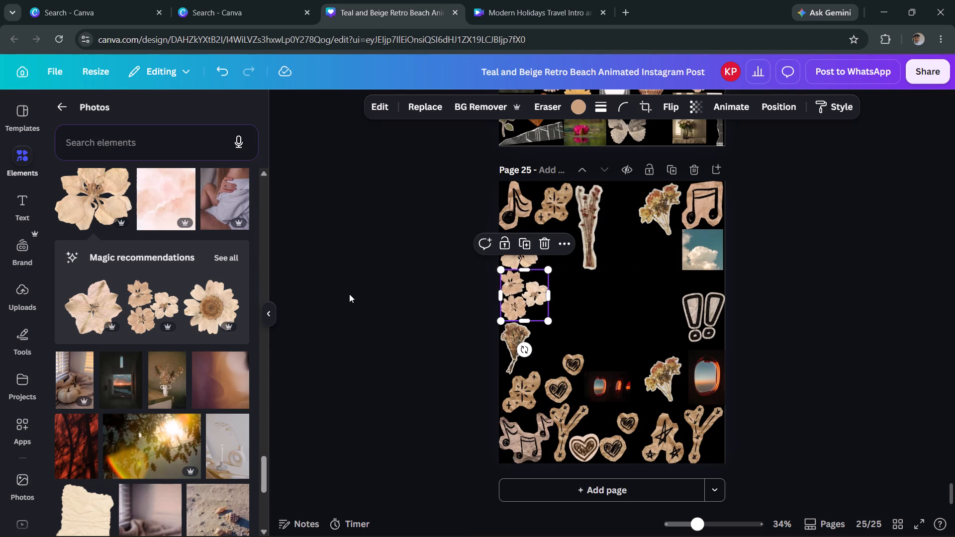
Browse further through the photo elements for another item to add to page 25.
{"action": "scroll", "coordinate": [144, 350], "scroll_direction": "down", "scroll_amount": 3}
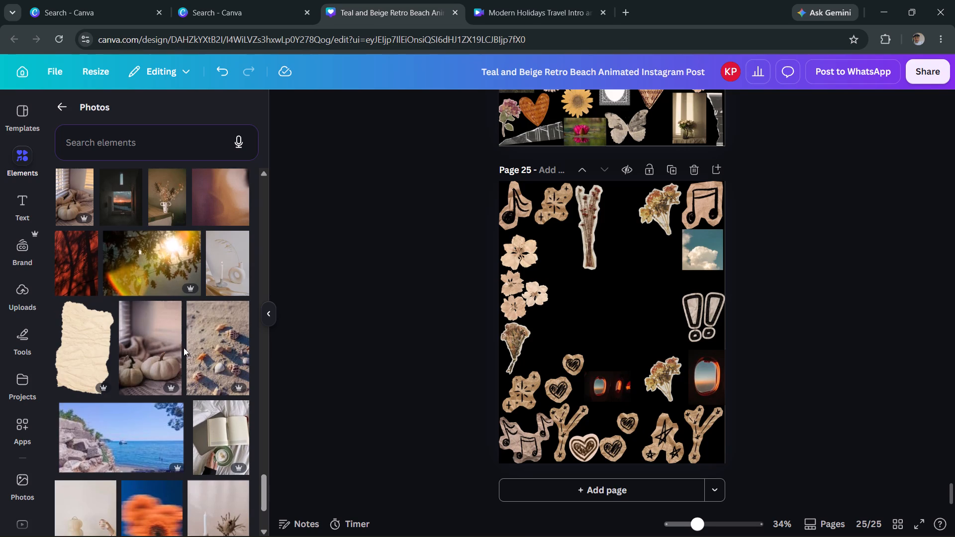
Add the blurred orange flowers photo with the blue background, shrink it, and place it just above the triple airplane window photo.
{"action": "scroll", "coordinate": [184, 348], "scroll_direction": "down", "scroll_amount": 2}
{"action": "left_click", "coordinate": [144, 420]}
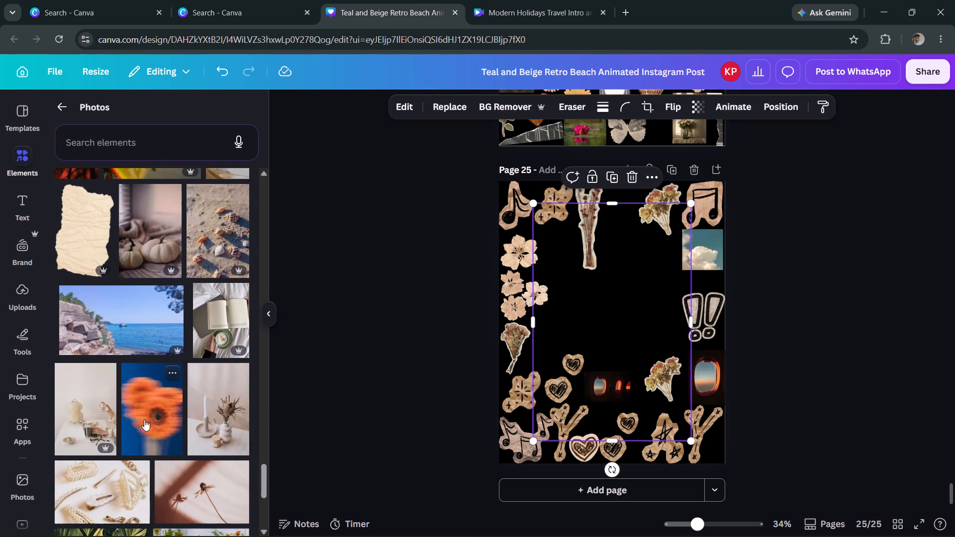
{"action": "left_click_drag", "start_coordinate": [538, 441], "coordinate": [633, 327]}
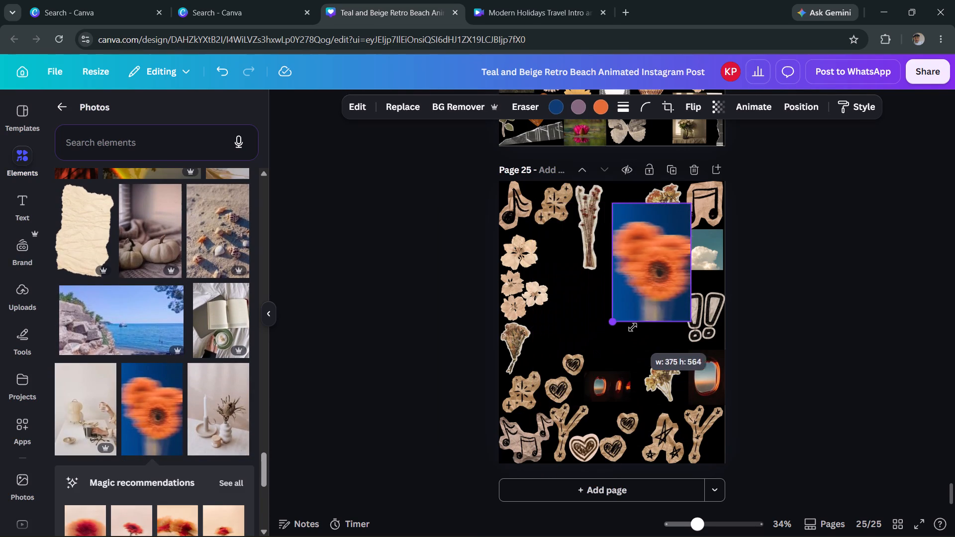
{"action": "left_click_drag", "start_coordinate": [633, 327], "coordinate": [623, 266]}
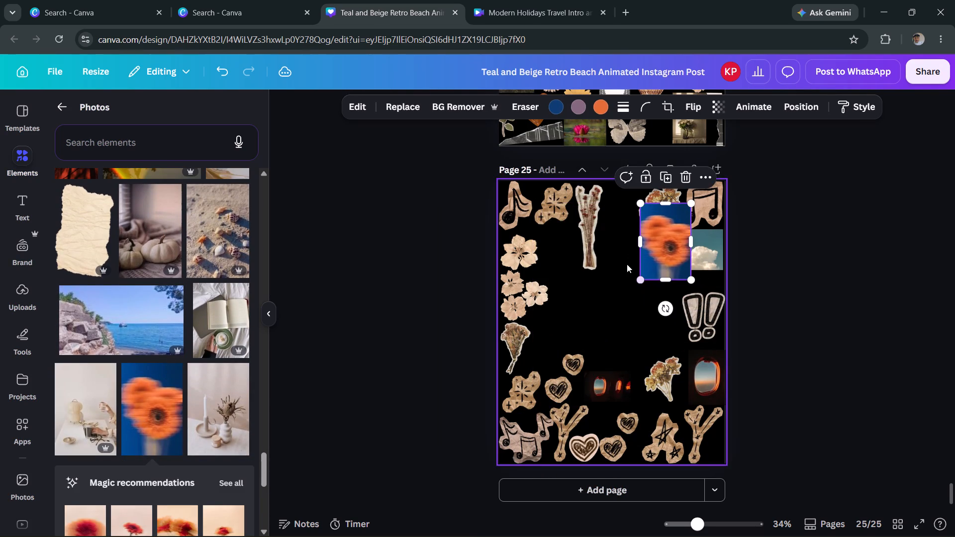
{"action": "left_click", "coordinate": [687, 239]}
{"action": "left_click_drag", "start_coordinate": [669, 240], "coordinate": [634, 274]}
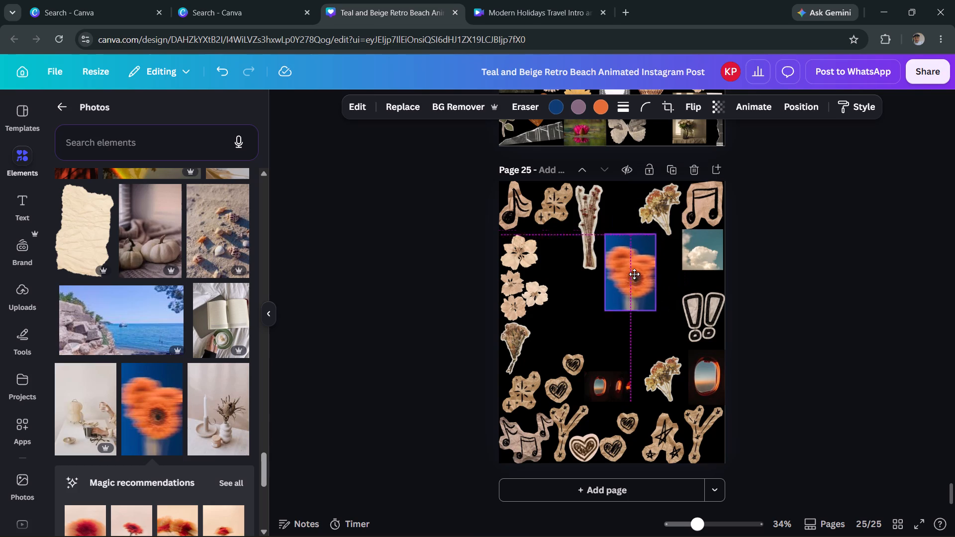
{"action": "left_click_drag", "start_coordinate": [634, 274], "coordinate": [625, 331]}
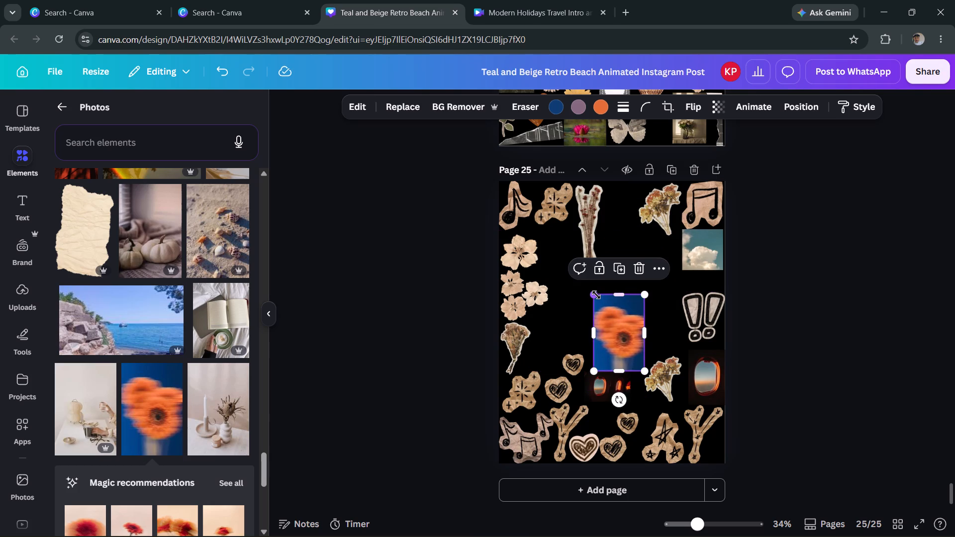
{"action": "left_click_drag", "start_coordinate": [596, 295], "coordinate": [608, 312]}
{"action": "left_click", "coordinate": [332, 334]}
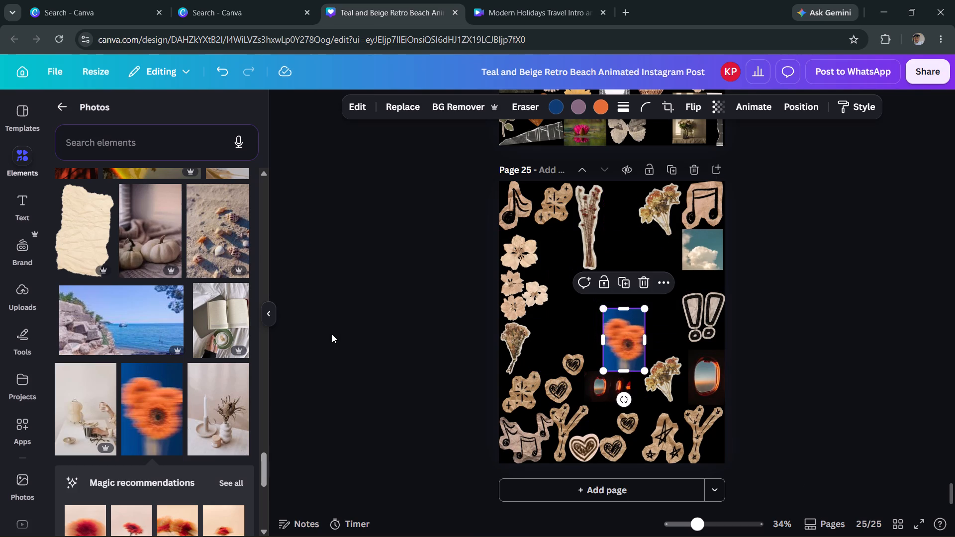
Add the white beach umbrella and green chairs photo, shrink it, and place it right of the tall red dried stems.
{"action": "scroll", "coordinate": [132, 396], "scroll_direction": "down", "scroll_amount": 4}
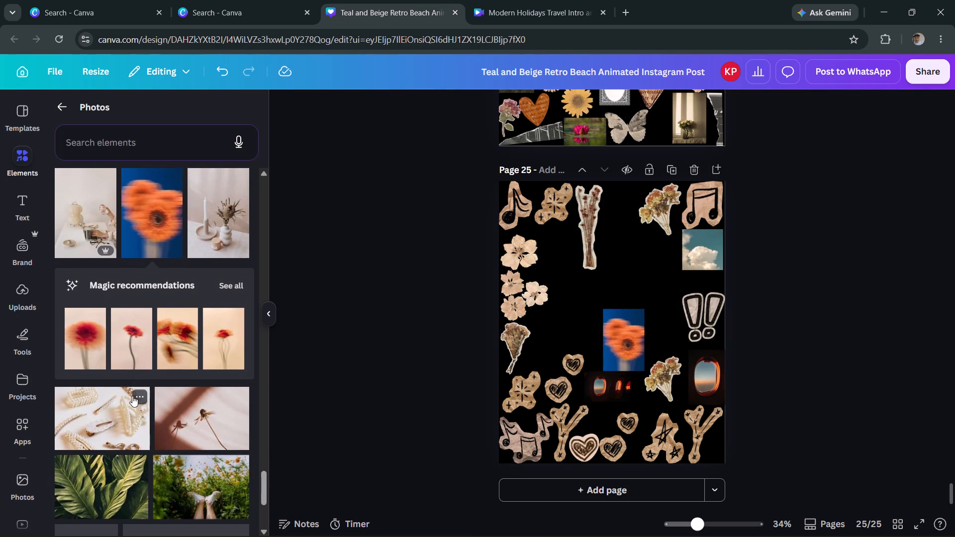
{"action": "scroll", "coordinate": [145, 440], "scroll_direction": "down", "scroll_amount": 3}
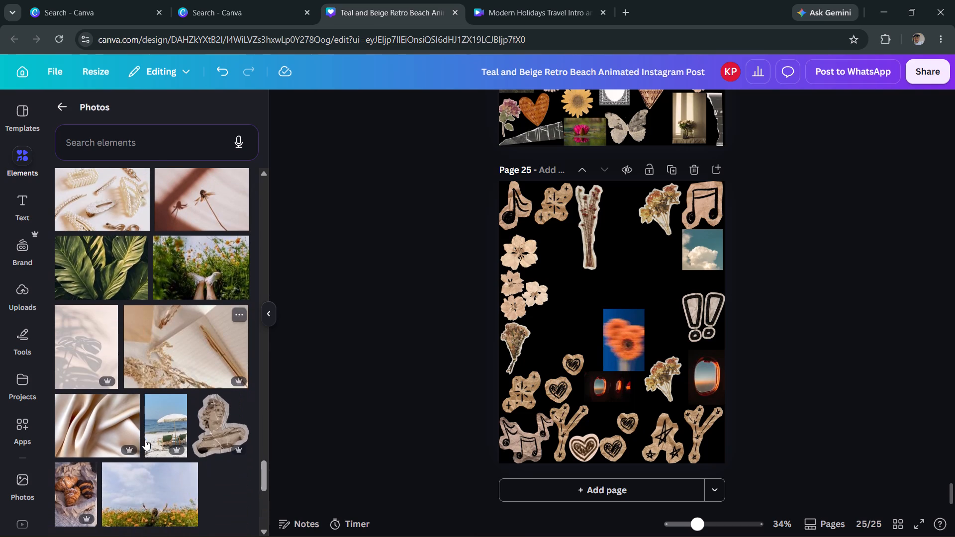
{"action": "left_click", "coordinate": [164, 426]}
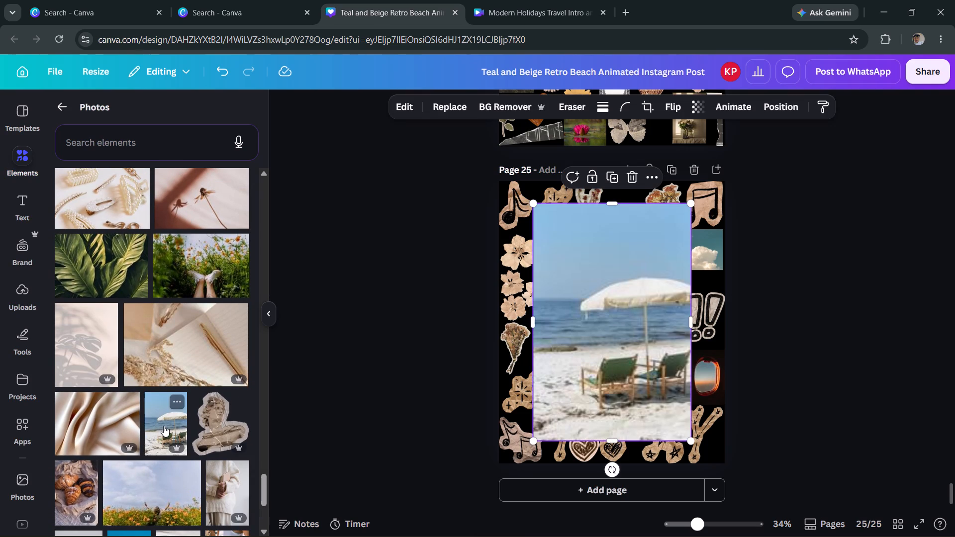
{"action": "left_click_drag", "start_coordinate": [535, 442], "coordinate": [652, 289]}
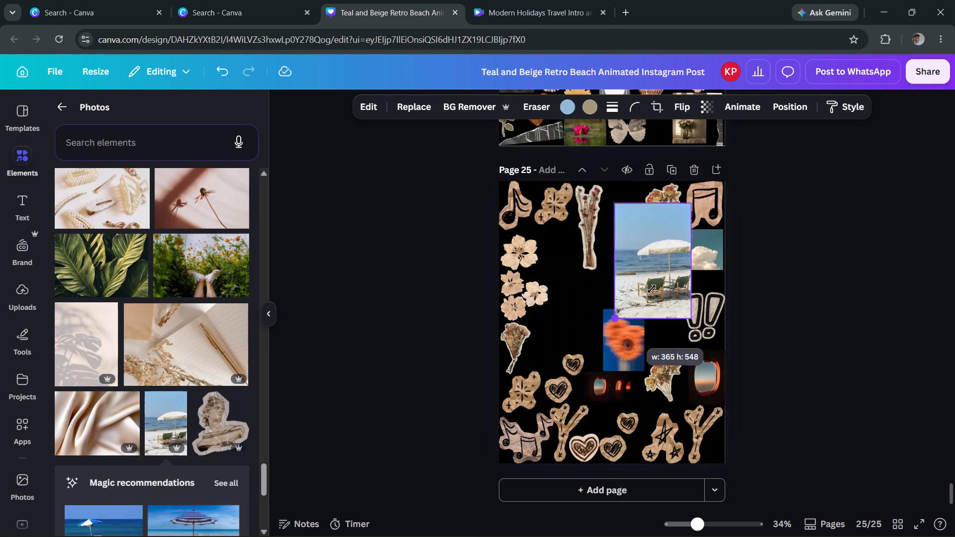
{"action": "left_click_drag", "start_coordinate": [652, 289], "coordinate": [634, 251]}
{"action": "left_click_drag", "start_coordinate": [668, 241], "coordinate": [621, 263]}
{"action": "left_click", "coordinate": [426, 251]}
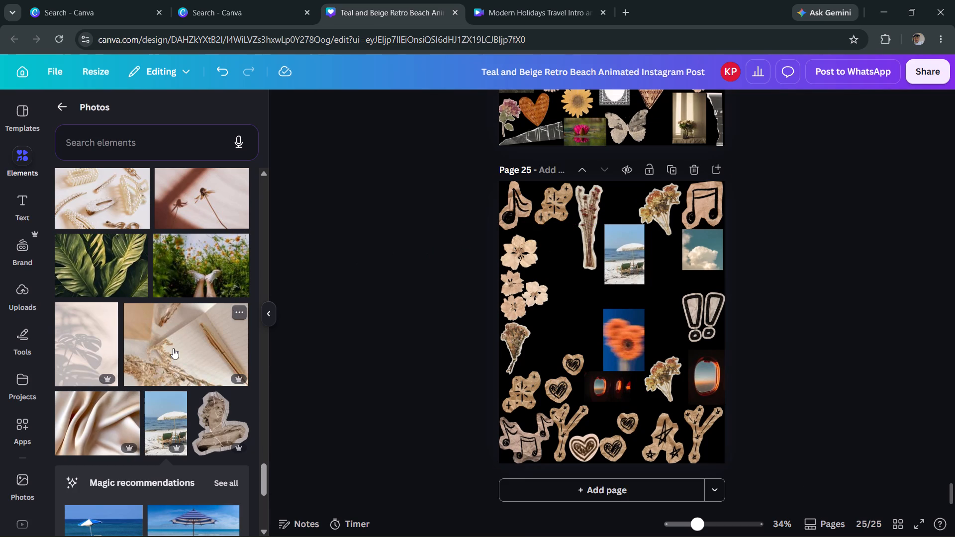
Add the classical bust statue cutout, shrink it, and place it right of the brown dried flower bouquet, above the small hearts.
{"action": "scroll", "coordinate": [173, 348], "scroll_direction": "down", "scroll_amount": 2}
{"action": "left_click", "coordinate": [207, 318]}
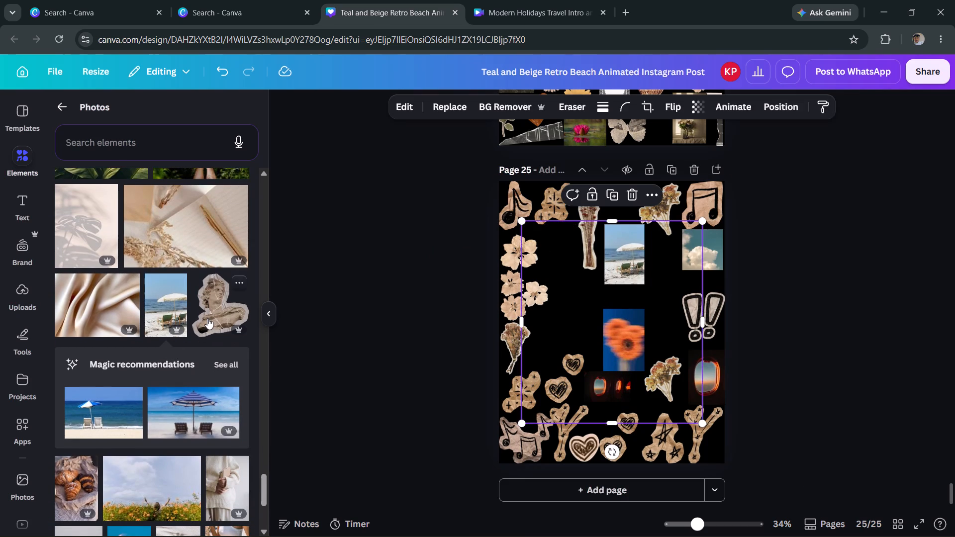
{"action": "left_click_drag", "start_coordinate": [701, 421], "coordinate": [608, 320]}
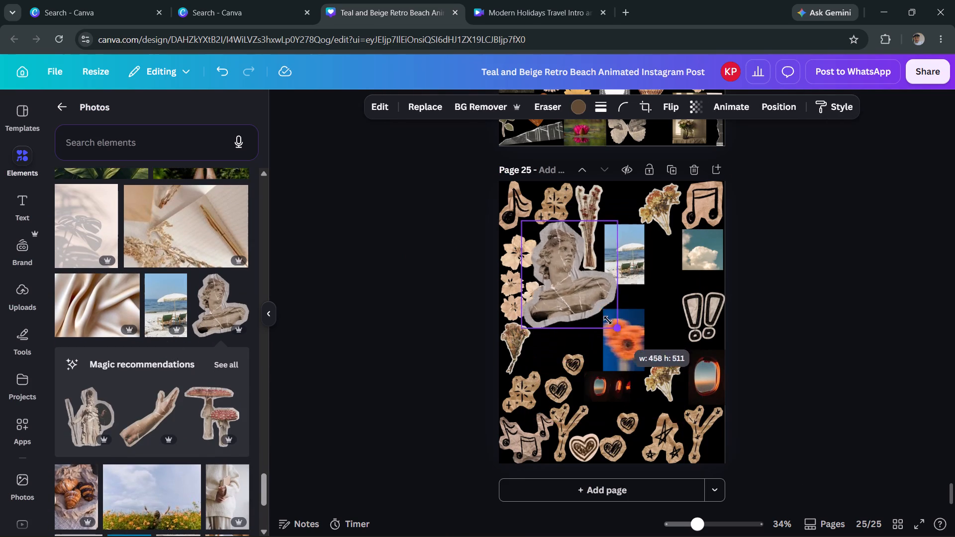
{"action": "left_click_drag", "start_coordinate": [608, 320], "coordinate": [566, 280]}
{"action": "left_click_drag", "start_coordinate": [555, 257], "coordinate": [578, 289]}
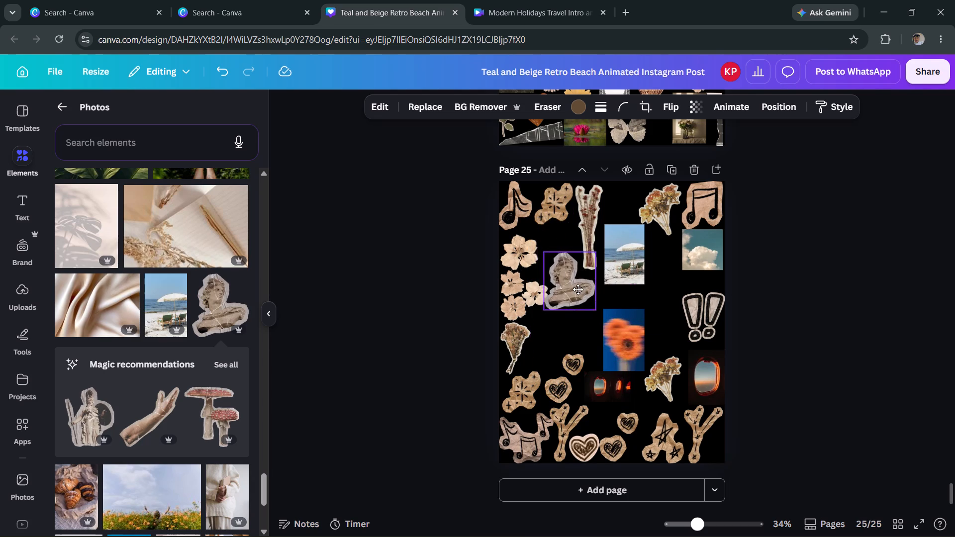
{"action": "left_click_drag", "start_coordinate": [578, 289], "coordinate": [582, 303]}
{"action": "left_click_drag", "start_coordinate": [599, 271], "coordinate": [587, 283]}
{"action": "left_click_drag", "start_coordinate": [572, 297], "coordinate": [555, 323]}
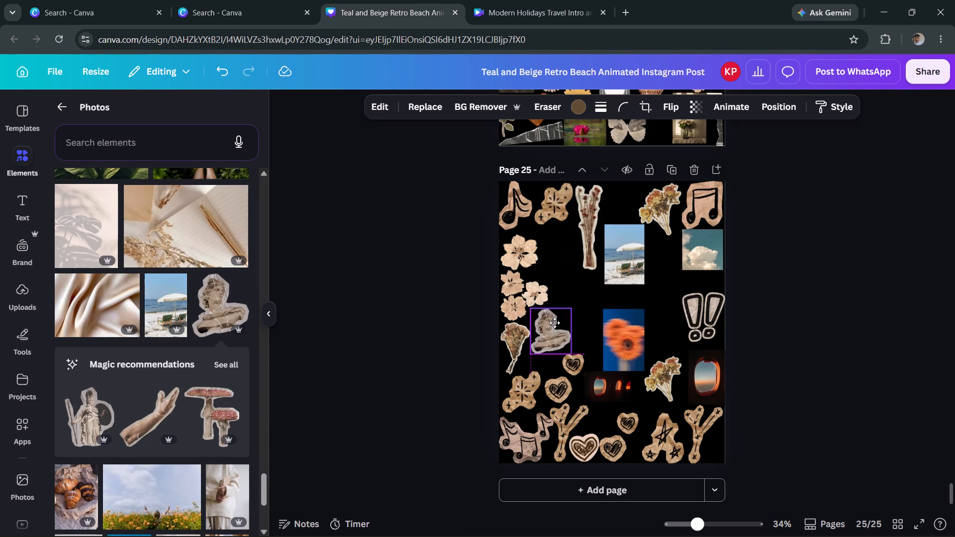
{"action": "left_click_drag", "start_coordinate": [555, 323], "coordinate": [554, 326]}
{"action": "left_click", "coordinate": [372, 319]}
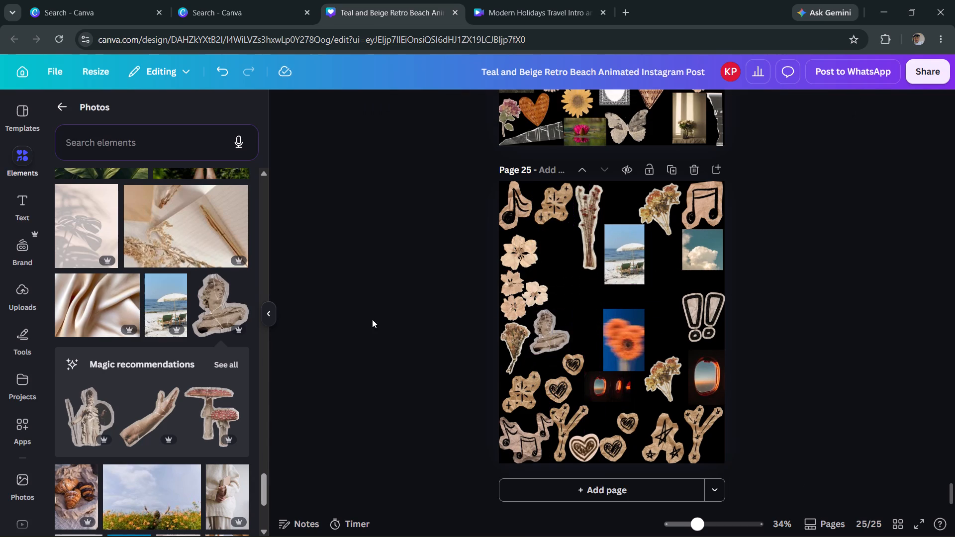
Add the recommended statue cutout with spear and shield, shrink it, and place it between the large single flower and the dried stems.
{"action": "left_click_drag", "start_coordinate": [94, 413], "coordinate": [555, 242]}
{"action": "scroll", "coordinate": [278, 388], "scroll_direction": "right", "scroll_amount": 1}
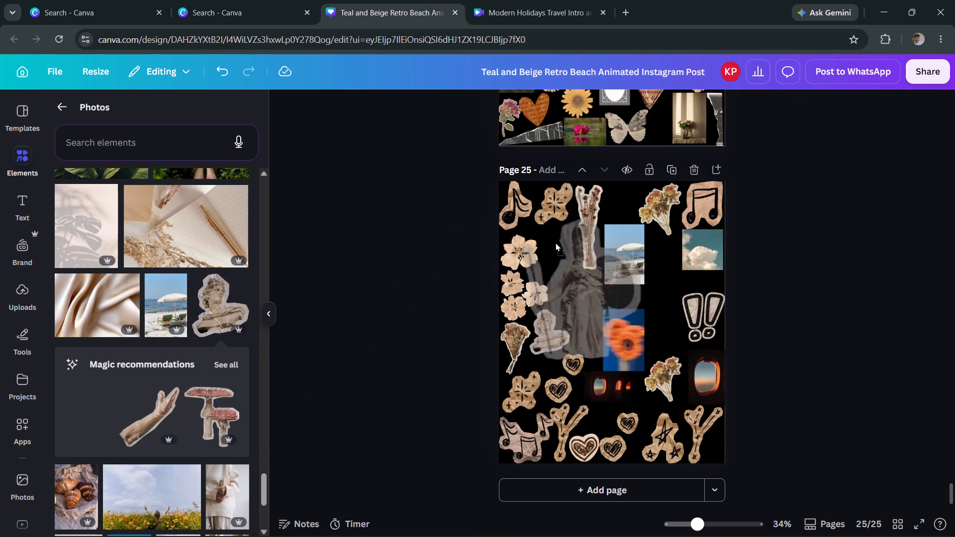
{"action": "scroll", "coordinate": [555, 242], "scroll_direction": "right", "scroll_amount": 1}
{"action": "left_click_drag", "start_coordinate": [555, 242], "coordinate": [563, 252]}
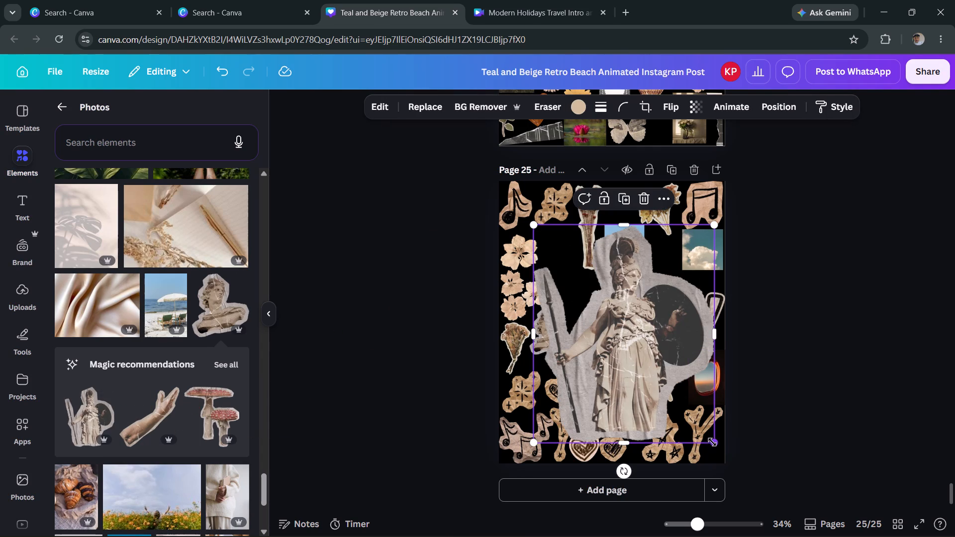
{"action": "left_click_drag", "start_coordinate": [712, 443], "coordinate": [550, 242]}
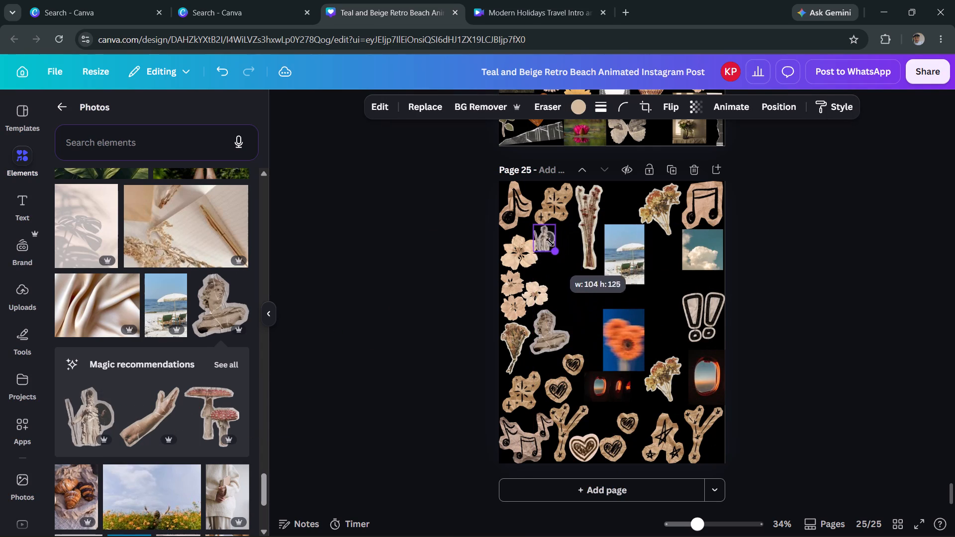
{"action": "left_click_drag", "start_coordinate": [550, 242], "coordinate": [570, 265]}
{"action": "left_click_drag", "start_coordinate": [552, 253], "coordinate": [556, 253]}
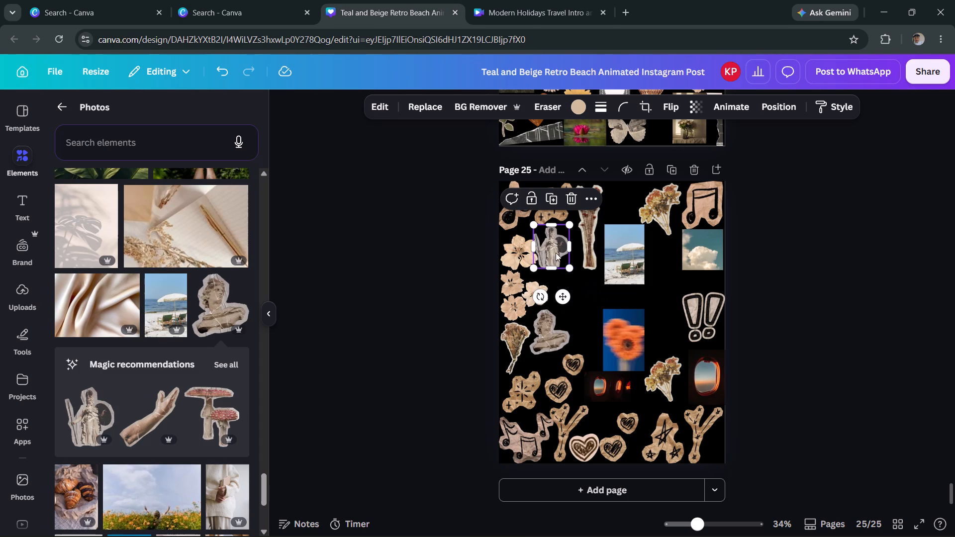
{"action": "left_click_drag", "start_coordinate": [556, 253], "coordinate": [560, 255]}
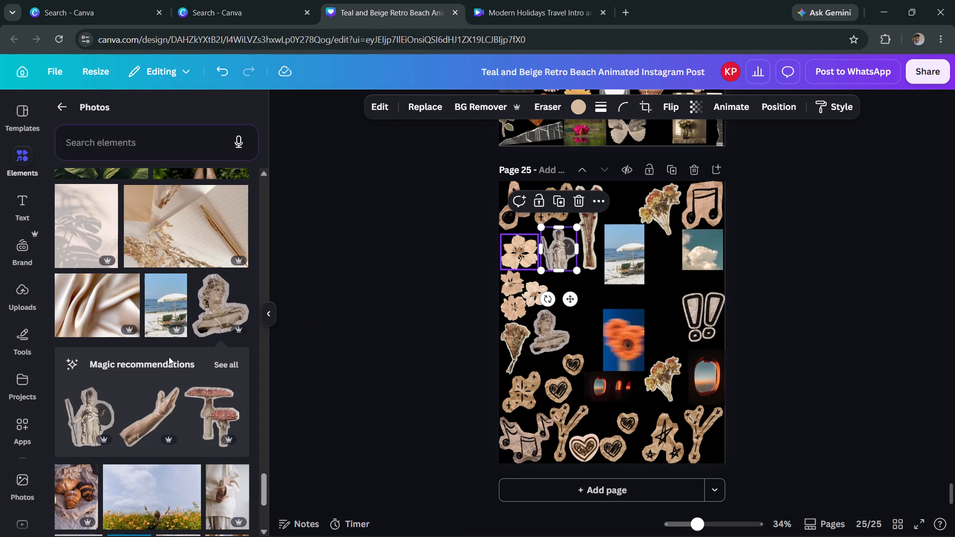
Add the recommended red mushrooms cutout, shrink it, and place it between the beach umbrella photo and the cloud photo.
{"action": "left_click", "coordinate": [215, 412]}
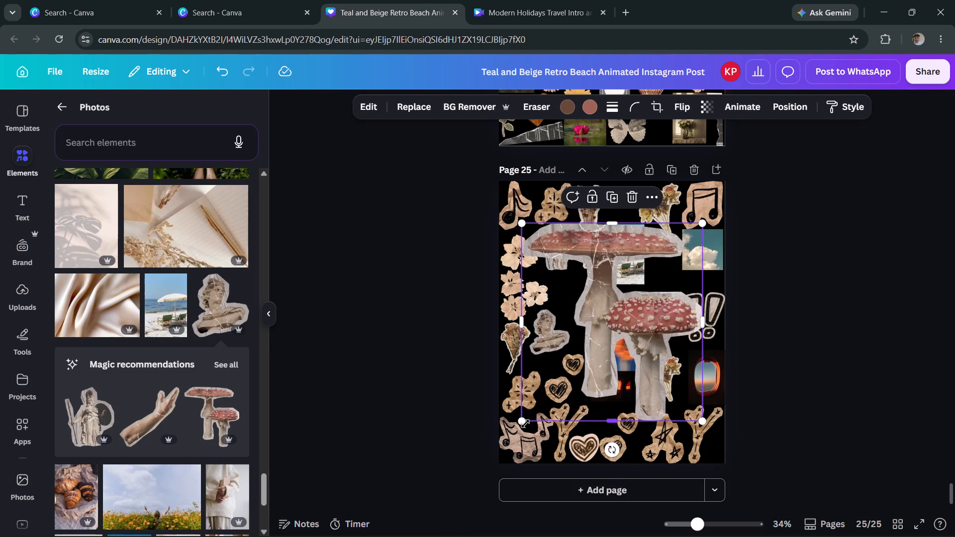
{"action": "left_click_drag", "start_coordinate": [524, 422], "coordinate": [687, 210]}
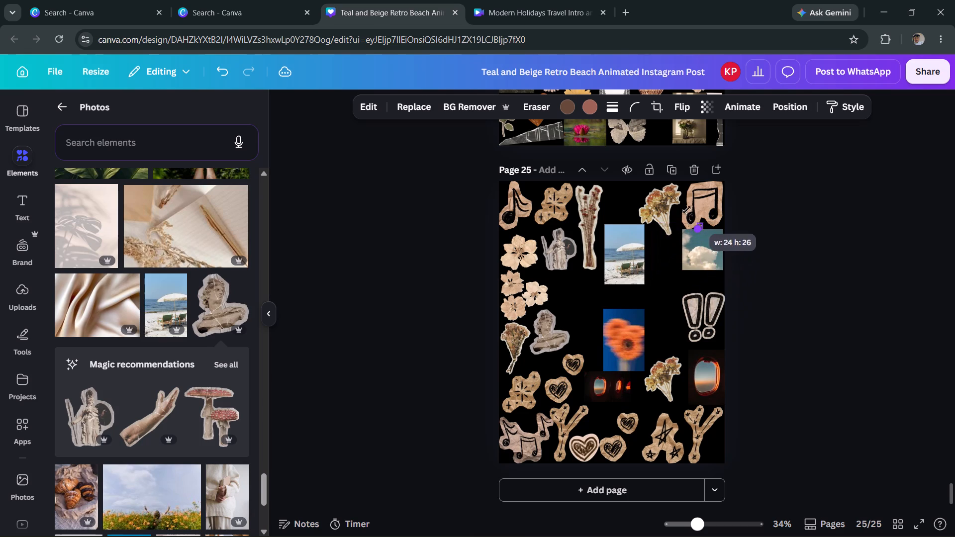
{"action": "left_click_drag", "start_coordinate": [687, 210], "coordinate": [650, 238]}
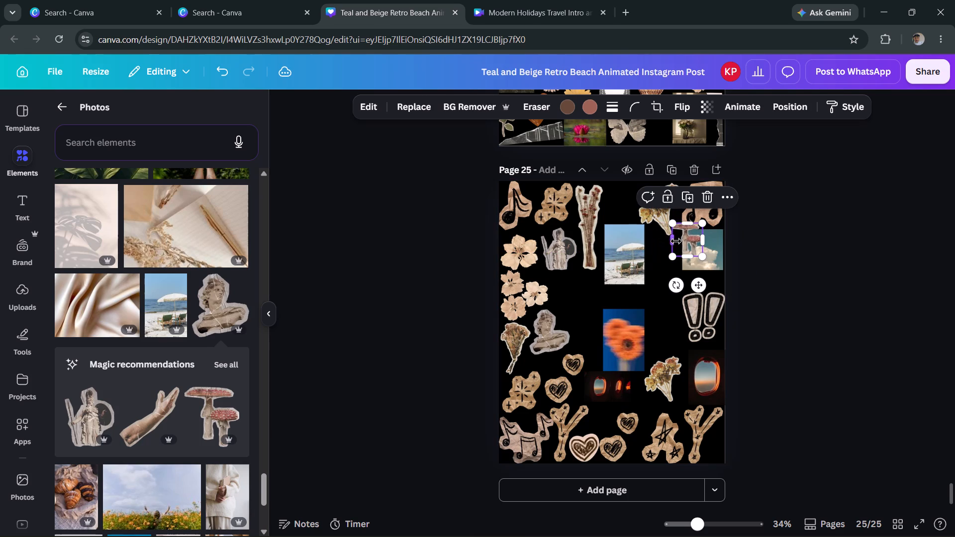
{"action": "left_click", "coordinate": [676, 241]}
{"action": "left_click_drag", "start_coordinate": [687, 243], "coordinate": [660, 263]}
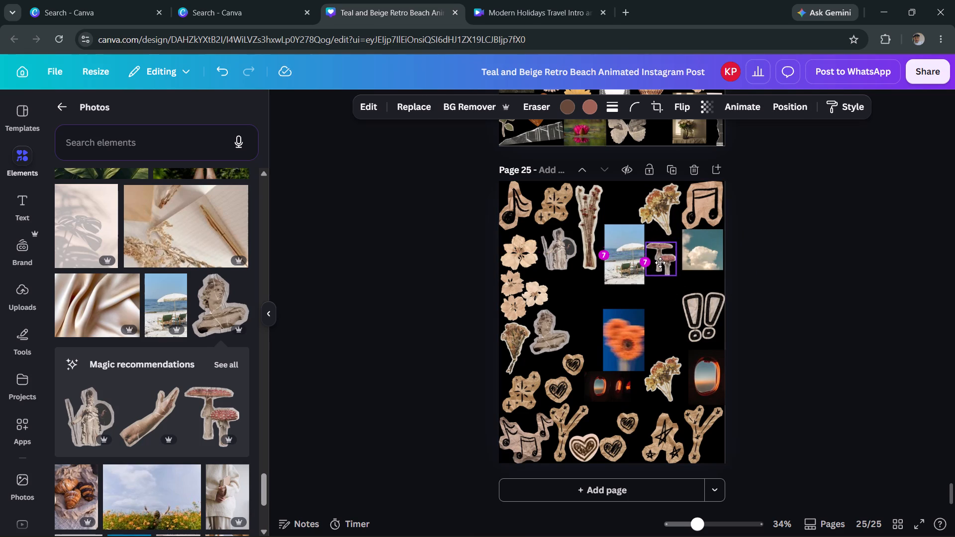
{"action": "left_click_drag", "start_coordinate": [660, 263], "coordinate": [663, 264]}
{"action": "left_click", "coordinate": [439, 283]}
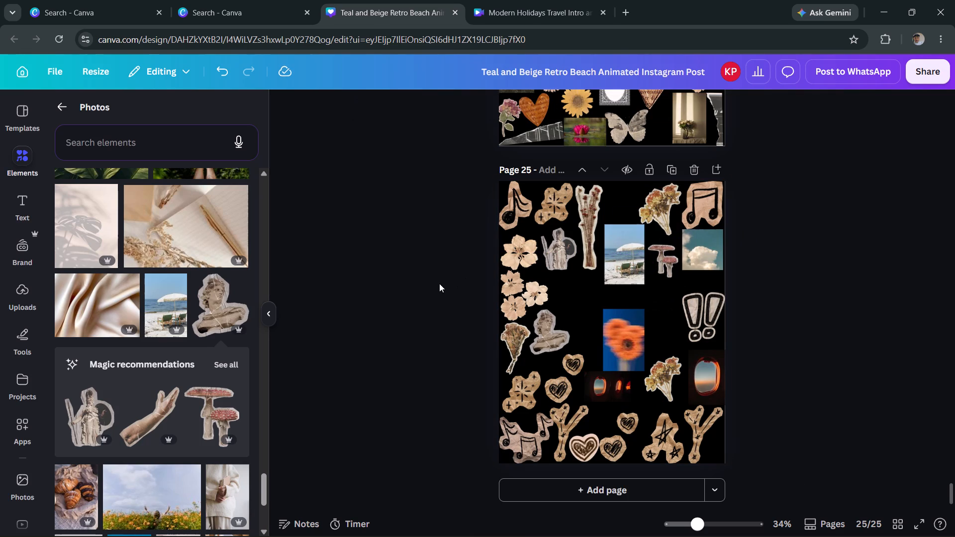
Add the photo of a hand holding coffee over an open book, shrink it, and place it just above the bust cutout.
{"action": "scroll", "coordinate": [149, 386], "scroll_direction": "down", "scroll_amount": 3}
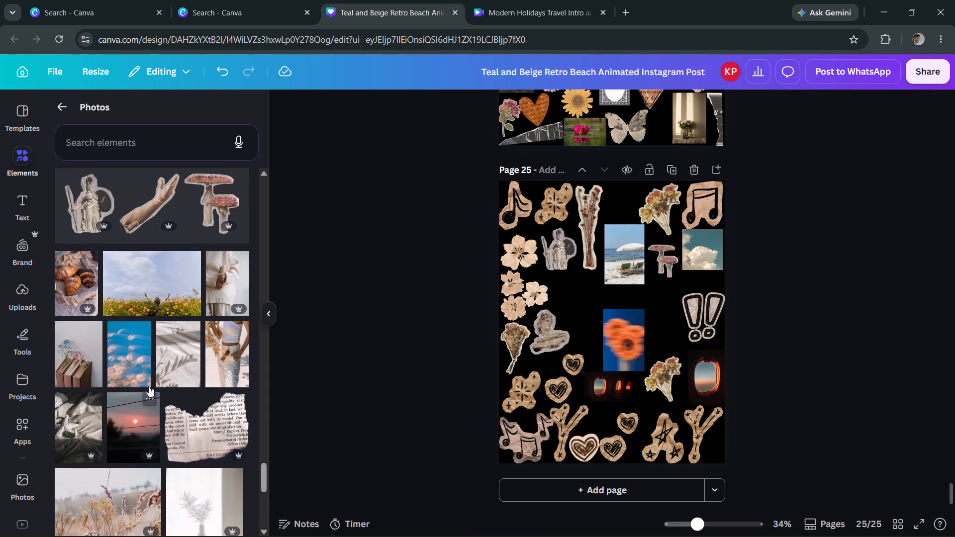
{"action": "scroll", "coordinate": [173, 367], "scroll_direction": "down", "scroll_amount": 2}
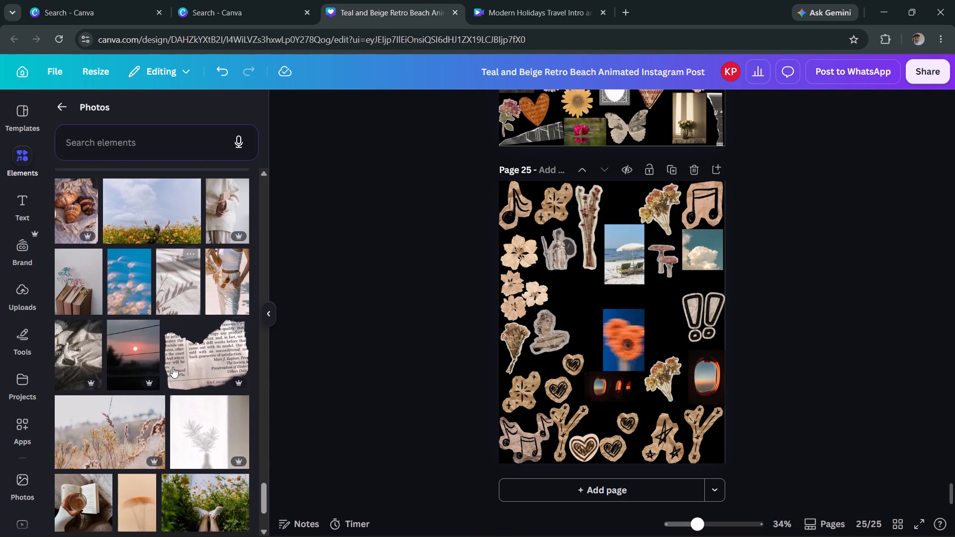
{"action": "scroll", "coordinate": [173, 367], "scroll_direction": "down", "scroll_amount": 2}
{"action": "left_click", "coordinate": [76, 375]}
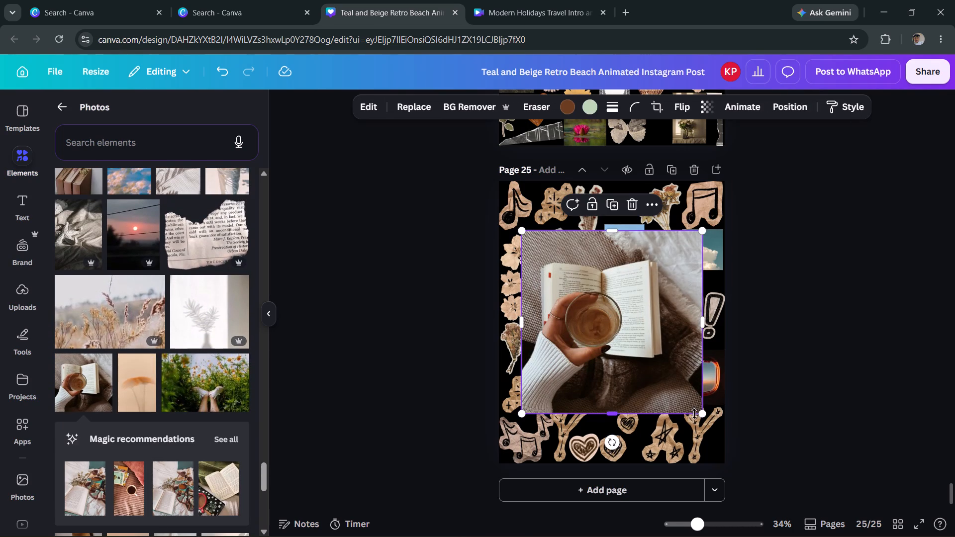
{"action": "left_click_drag", "start_coordinate": [700, 414], "coordinate": [562, 272]}
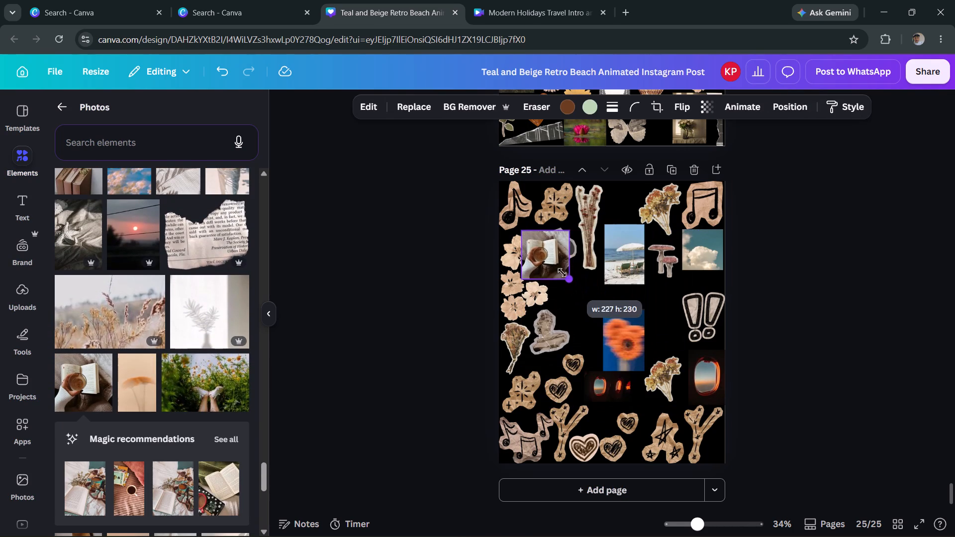
{"action": "left_click_drag", "start_coordinate": [562, 272], "coordinate": [556, 268]}
{"action": "left_click_drag", "start_coordinate": [537, 248], "coordinate": [580, 302]}
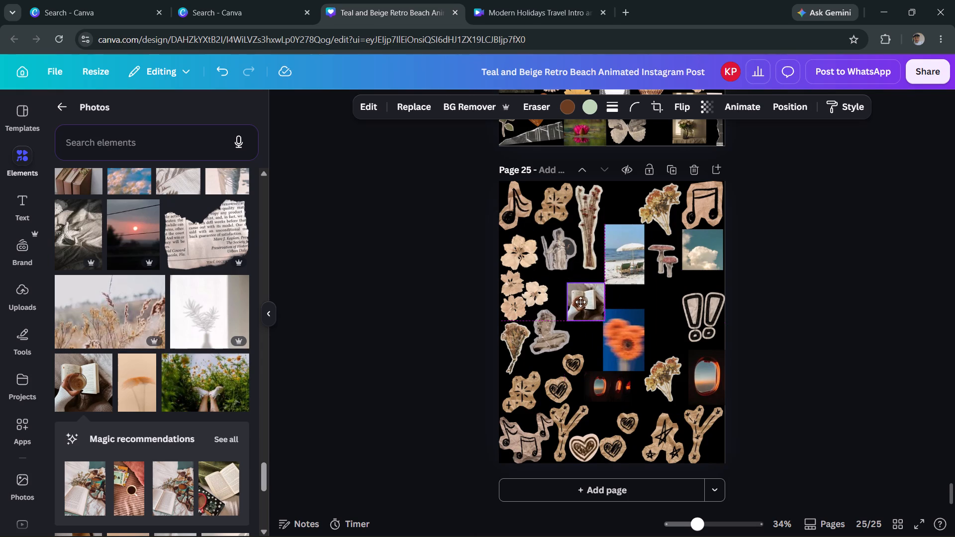
{"action": "left_click_drag", "start_coordinate": [580, 302], "coordinate": [572, 300]}
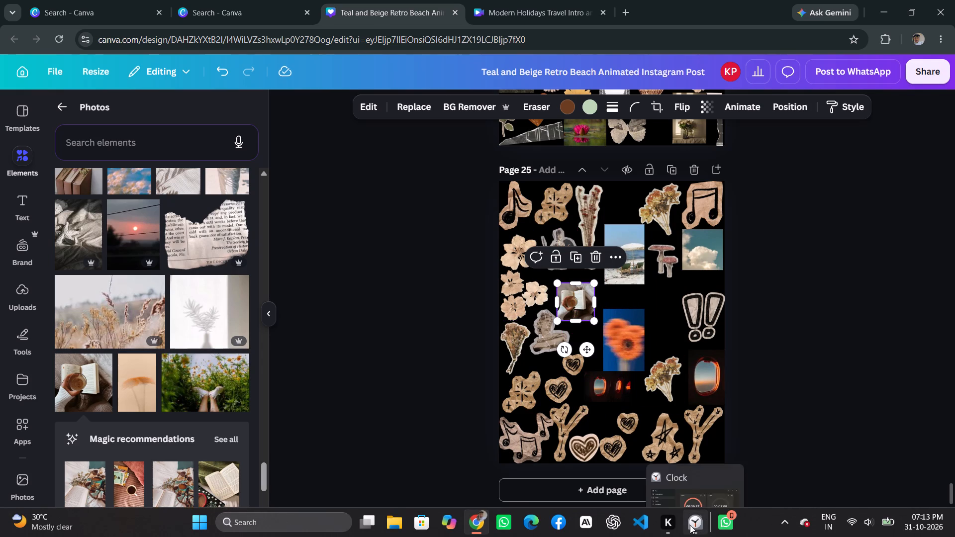
Check the running timer in the Clock app and return to the Canva design.
{"action": "left_click", "coordinate": [689, 524]}
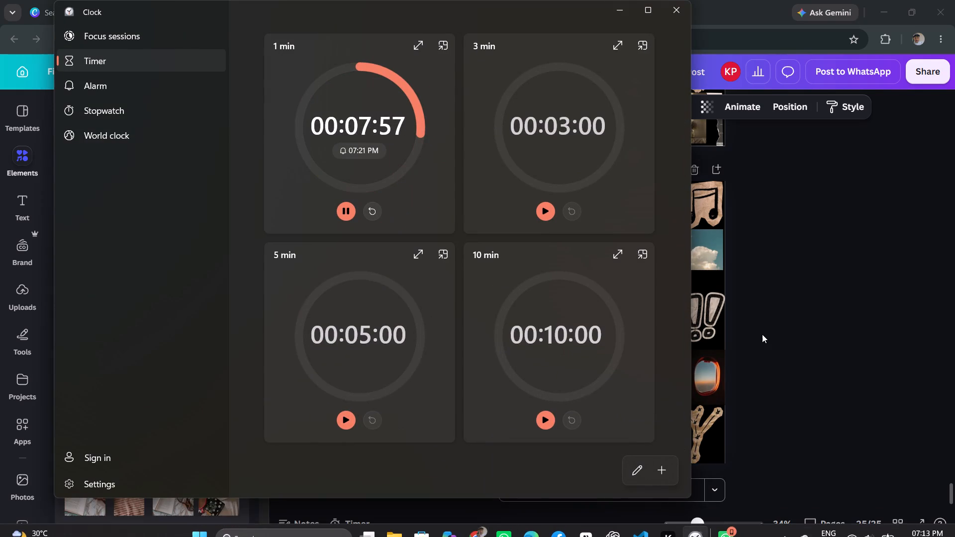
{"action": "left_click", "coordinate": [762, 334]}
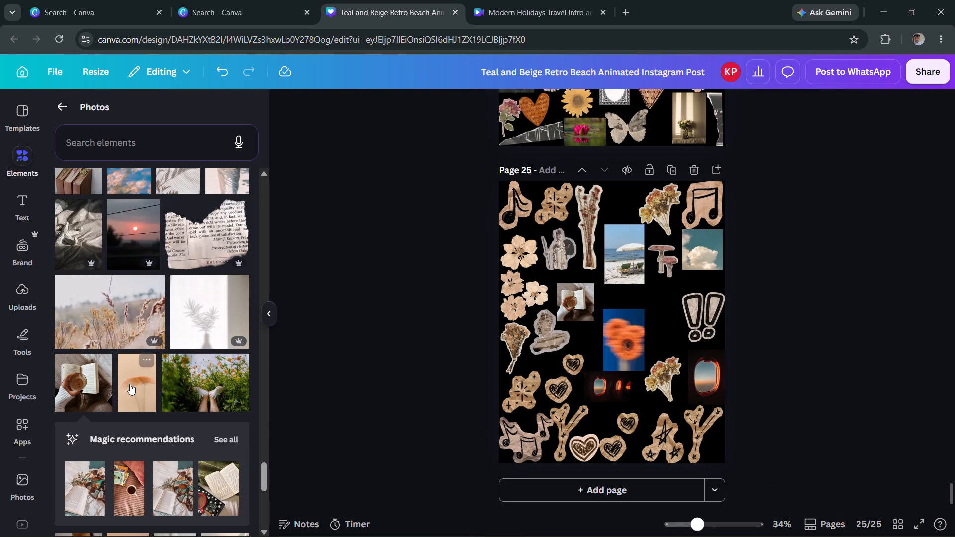
Add the lit glass candle photo, shrink it, and place it between the blurred orange flowers photo and the exclamation marks cutout.
{"action": "scroll", "coordinate": [138, 425], "scroll_direction": "down", "scroll_amount": 3}
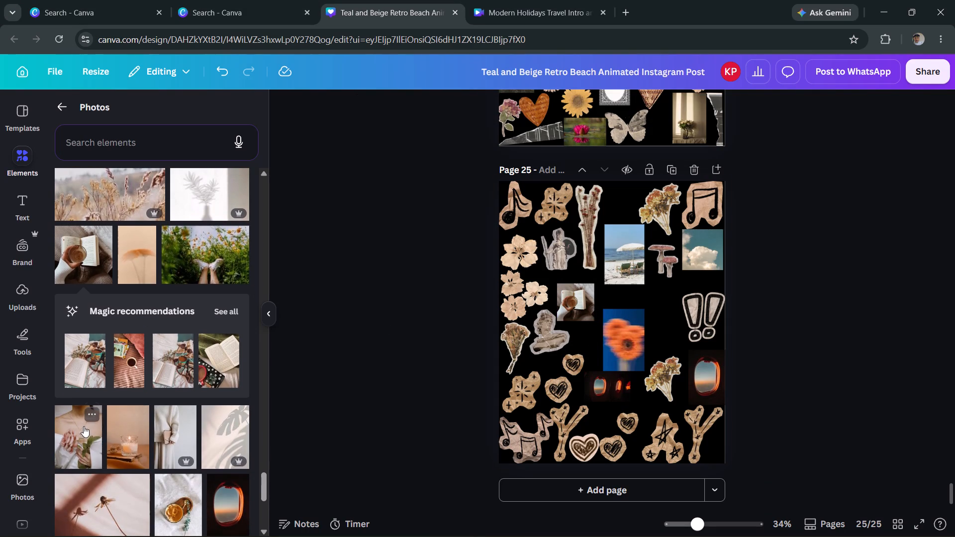
{"action": "left_click", "coordinate": [111, 446]}
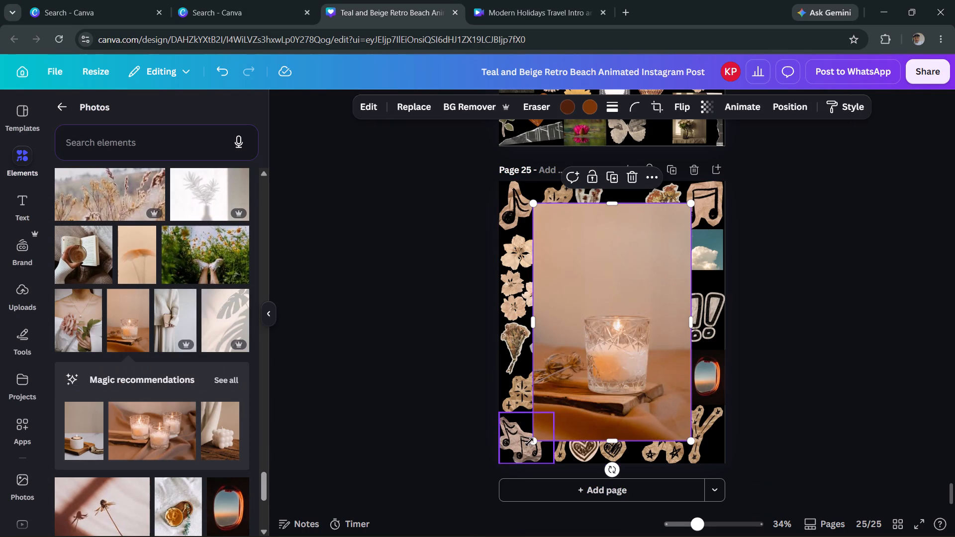
{"action": "left_click_drag", "start_coordinate": [533, 443], "coordinate": [659, 304]}
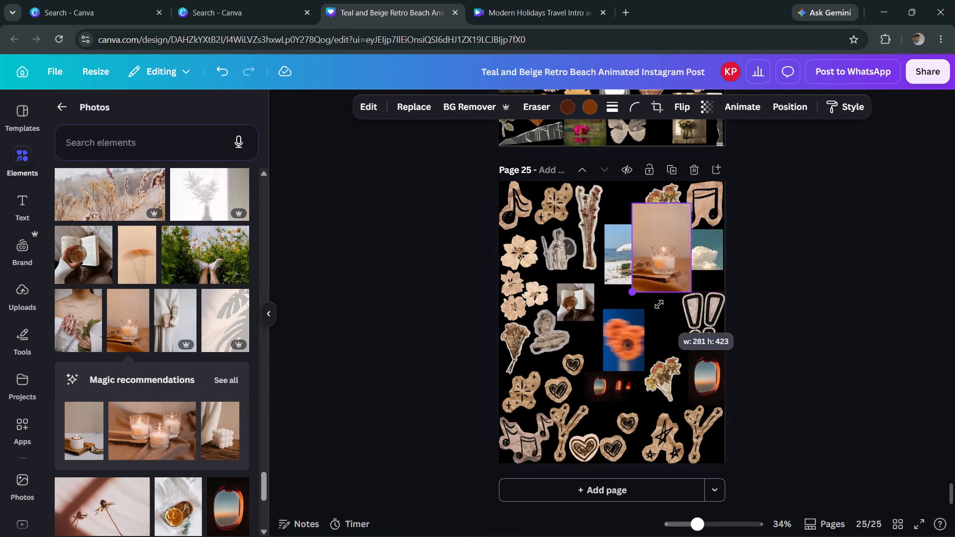
{"action": "left_click_drag", "start_coordinate": [659, 304], "coordinate": [659, 246]}
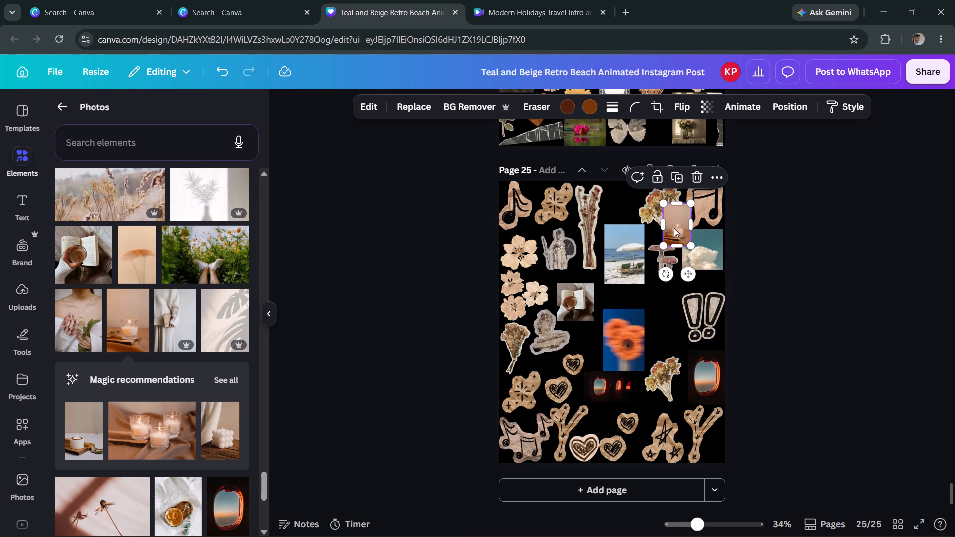
{"action": "left_click_drag", "start_coordinate": [674, 228], "coordinate": [662, 327]}
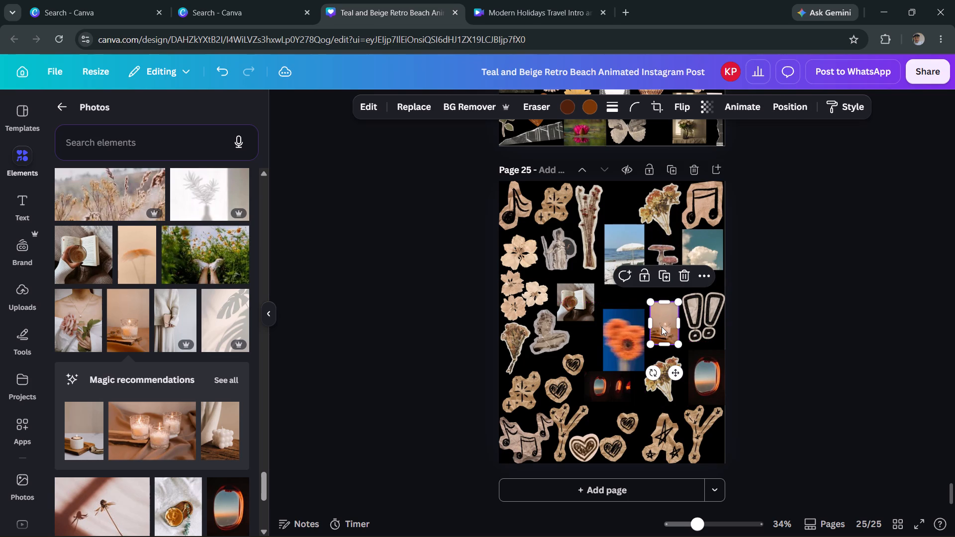
Add a new blank page after page 25.
{"action": "left_click", "coordinate": [616, 495]}
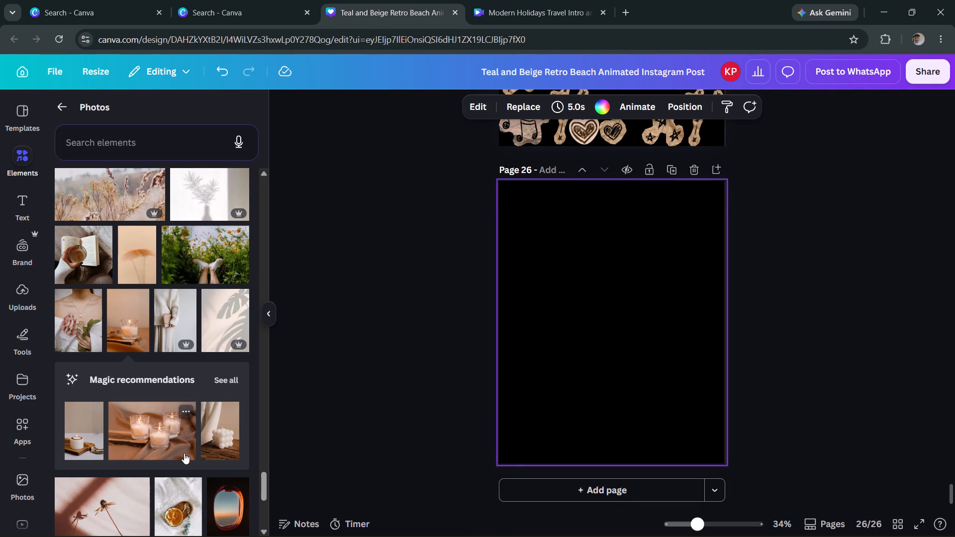
Add the photo of a vintage camera with an open book, move it to page 26's top-left corner, and shrink it to a thumbnail.
{"action": "scroll", "coordinate": [184, 453], "scroll_direction": "down", "scroll_amount": 3}
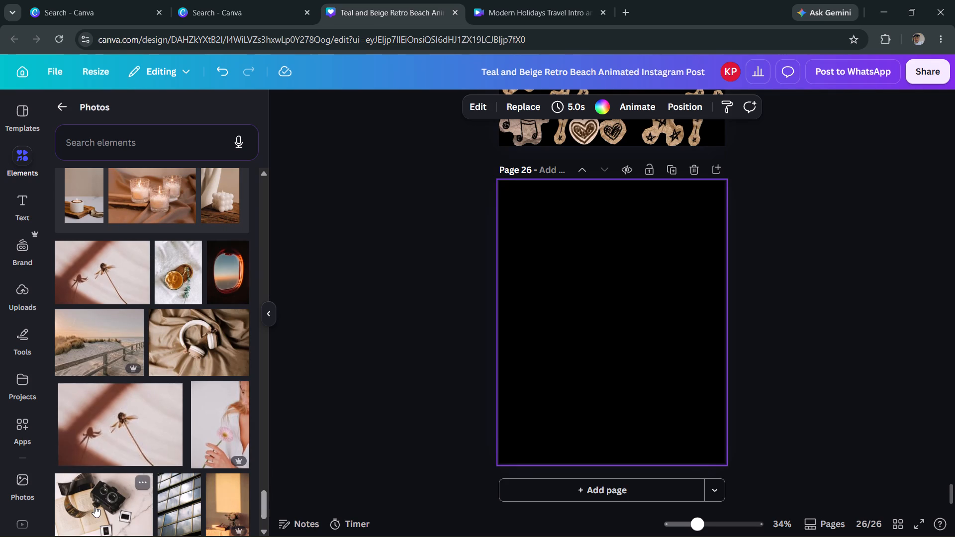
{"action": "left_click", "coordinate": [95, 506]}
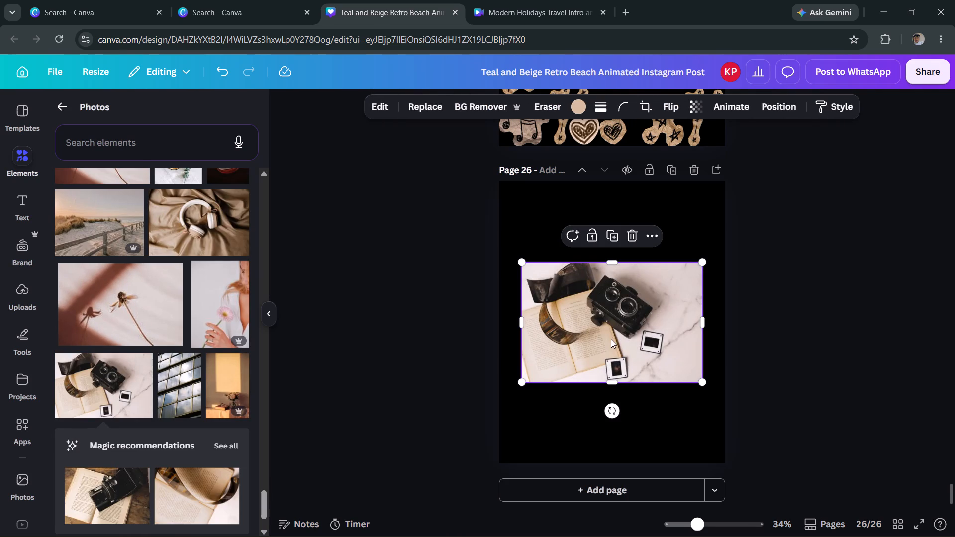
{"action": "left_click_drag", "start_coordinate": [611, 339], "coordinate": [590, 261]}
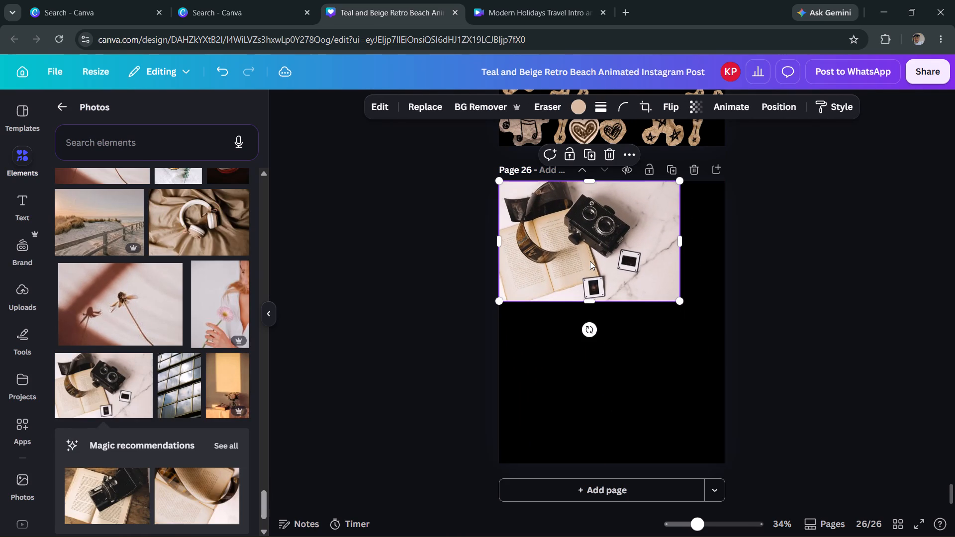
{"action": "left_click_drag", "start_coordinate": [677, 298], "coordinate": [608, 234]}
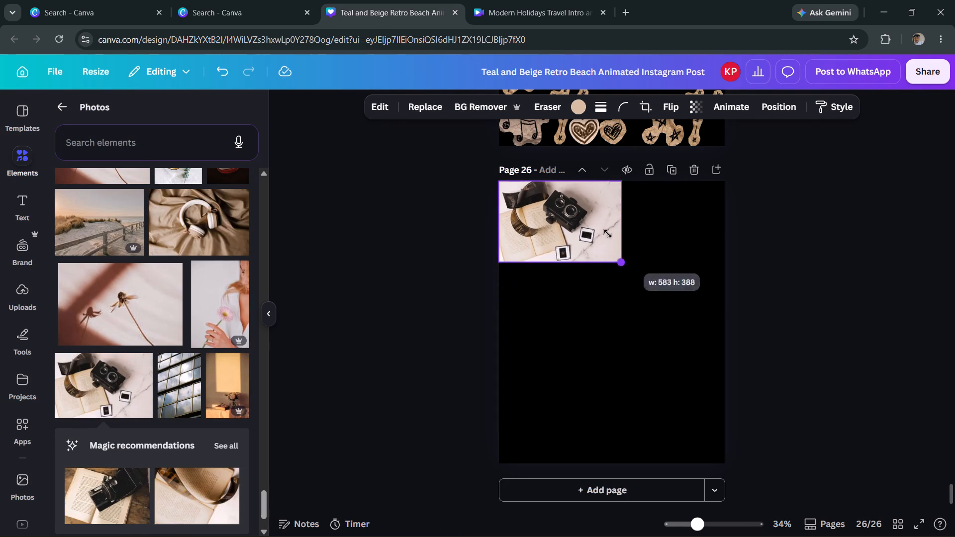
{"action": "left_click_drag", "start_coordinate": [608, 234], "coordinate": [579, 174]}
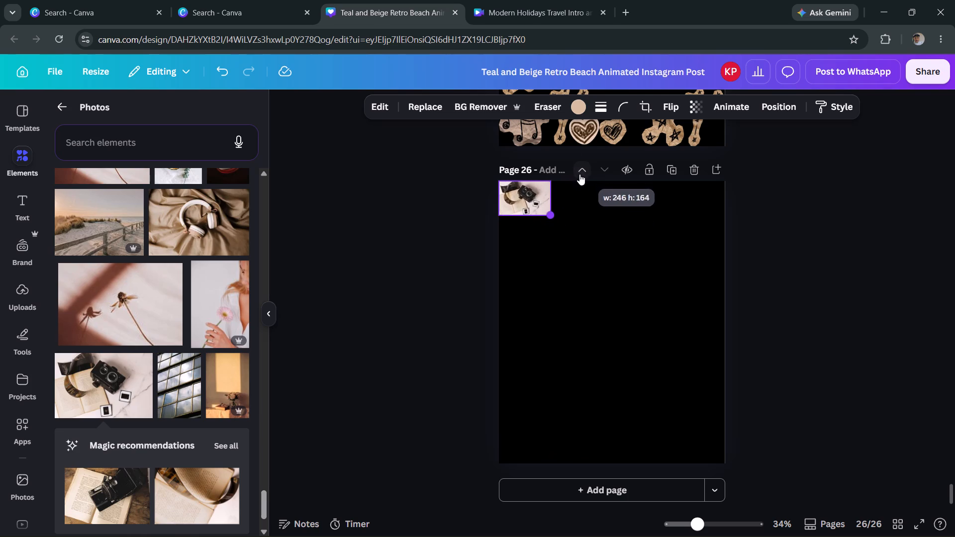
{"action": "left_click_drag", "start_coordinate": [579, 174], "coordinate": [580, 182]}
{"action": "left_click", "coordinate": [289, 254]}
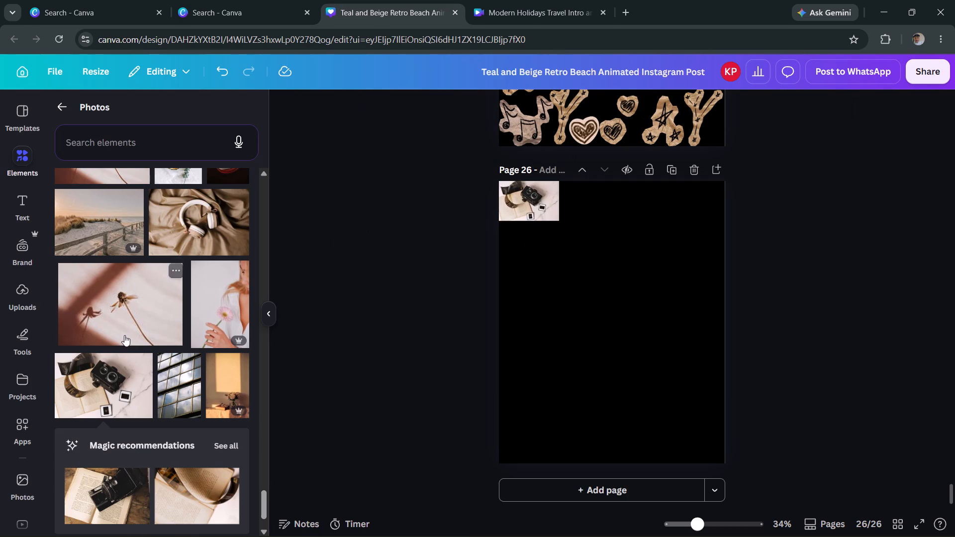
Add the glass building facade photo, shrink it, and place it directly below the camera photo against the page's left edge.
{"action": "left_click", "coordinate": [188, 385]}
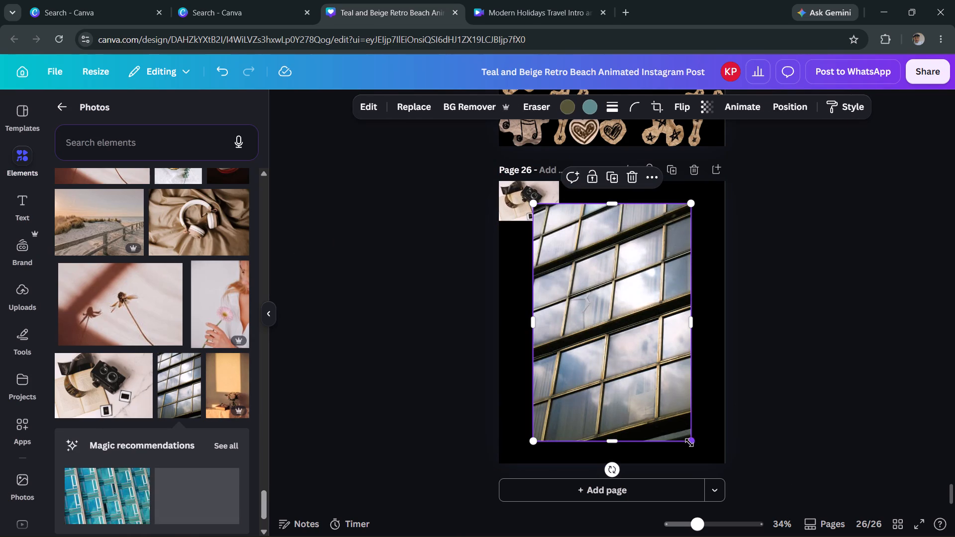
{"action": "left_click_drag", "start_coordinate": [689, 443], "coordinate": [555, 233]}
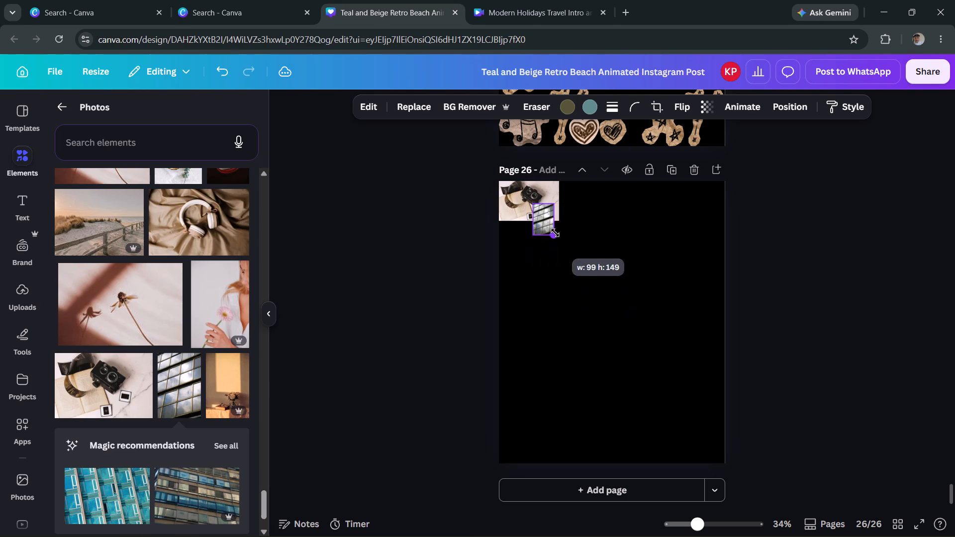
{"action": "left_click_drag", "start_coordinate": [555, 233], "coordinate": [573, 259]}
{"action": "left_click_drag", "start_coordinate": [543, 224], "coordinate": [525, 242]}
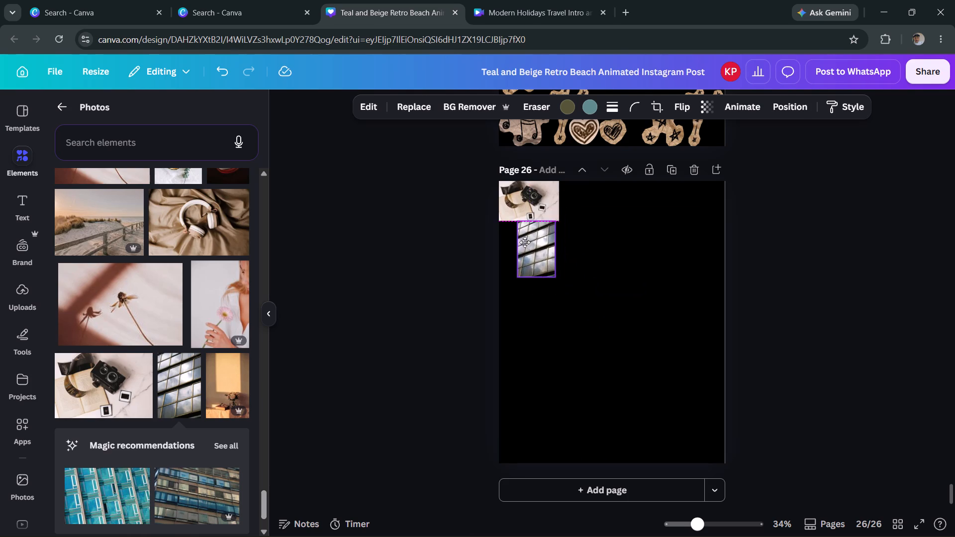
{"action": "left_click_drag", "start_coordinate": [525, 242], "coordinate": [509, 241]}
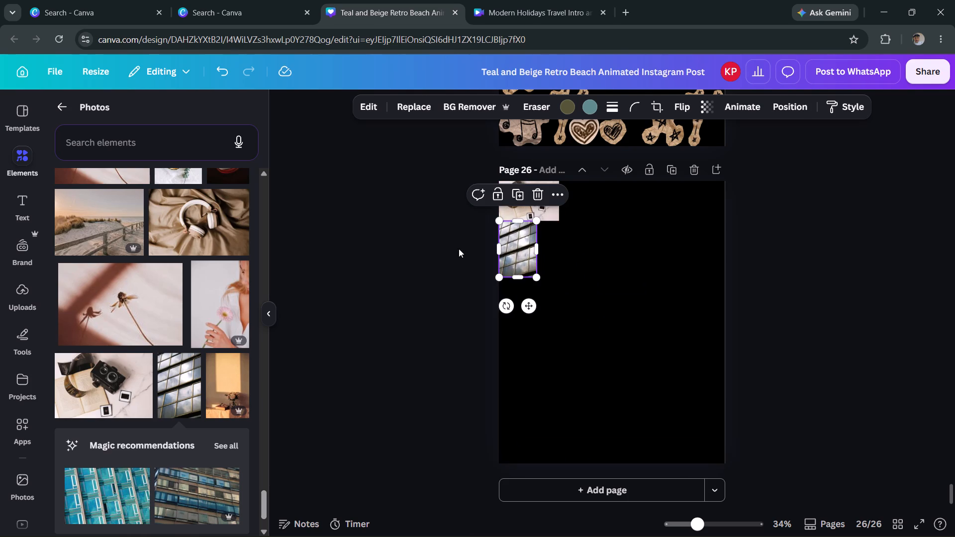
{"action": "left_click", "coordinate": [362, 284]}
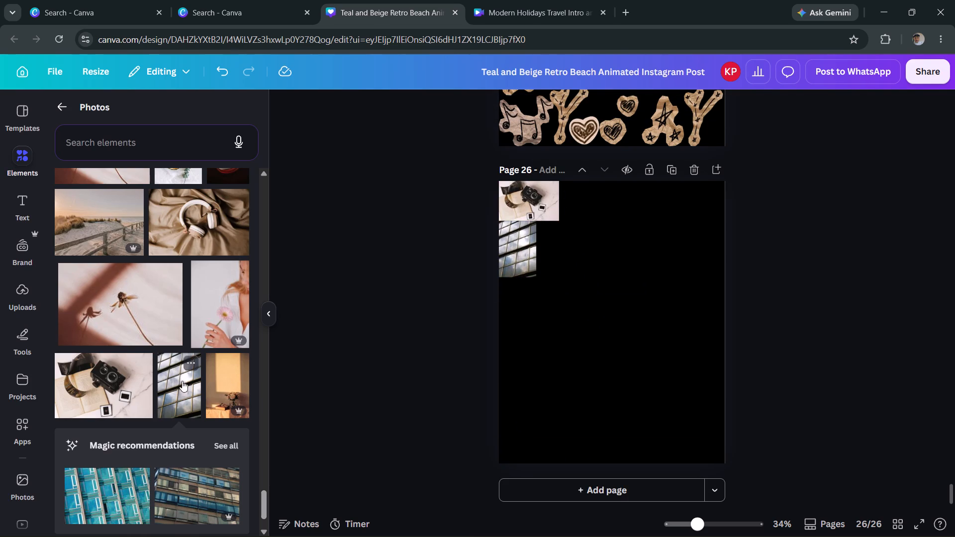
Add the photo of a sunlit wall with a flower vase, place it directly right of the camera photo, and shrink it to match that photo's height.
{"action": "left_click", "coordinate": [227, 383]}
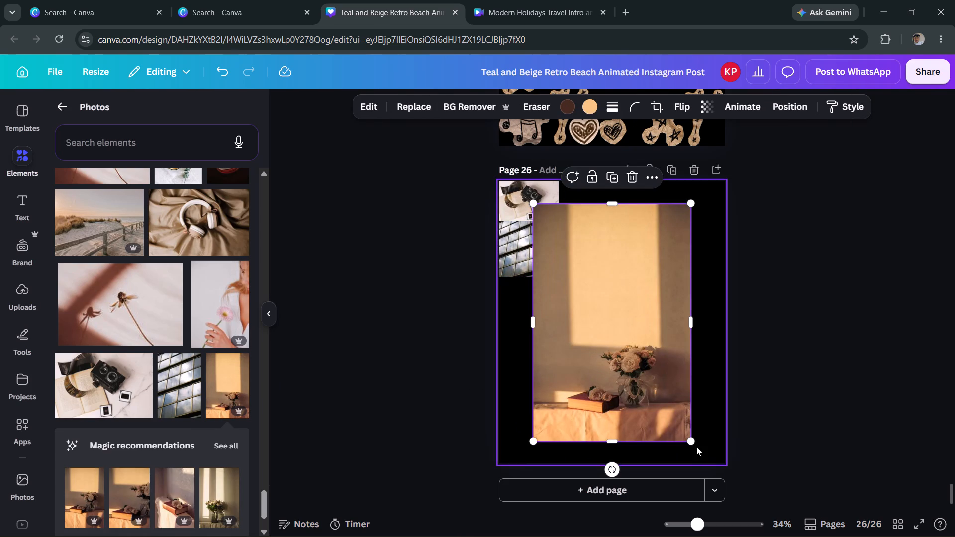
{"action": "left_click_drag", "start_coordinate": [690, 443], "coordinate": [585, 249]}
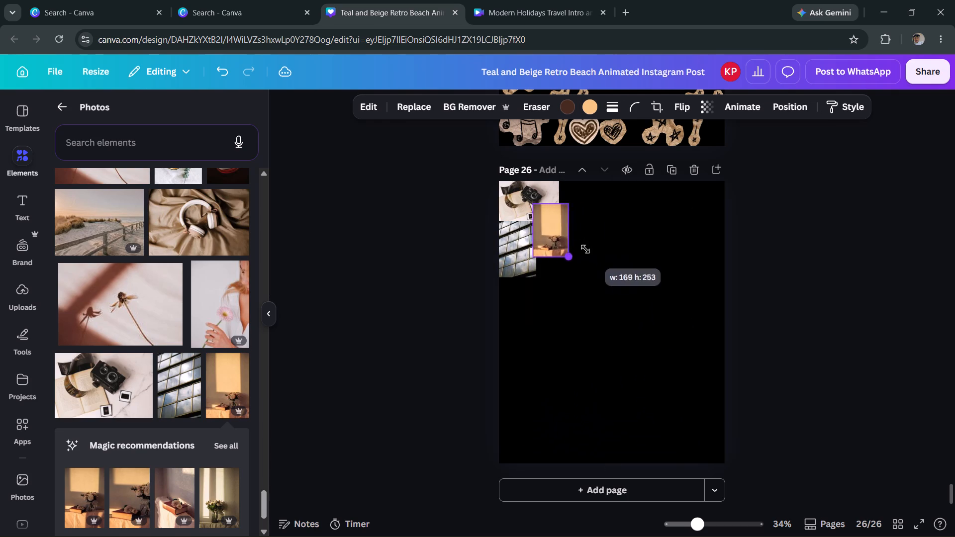
{"action": "left_click_drag", "start_coordinate": [585, 249], "coordinate": [590, 280]}
{"action": "left_click_drag", "start_coordinate": [564, 250], "coordinate": [588, 237]}
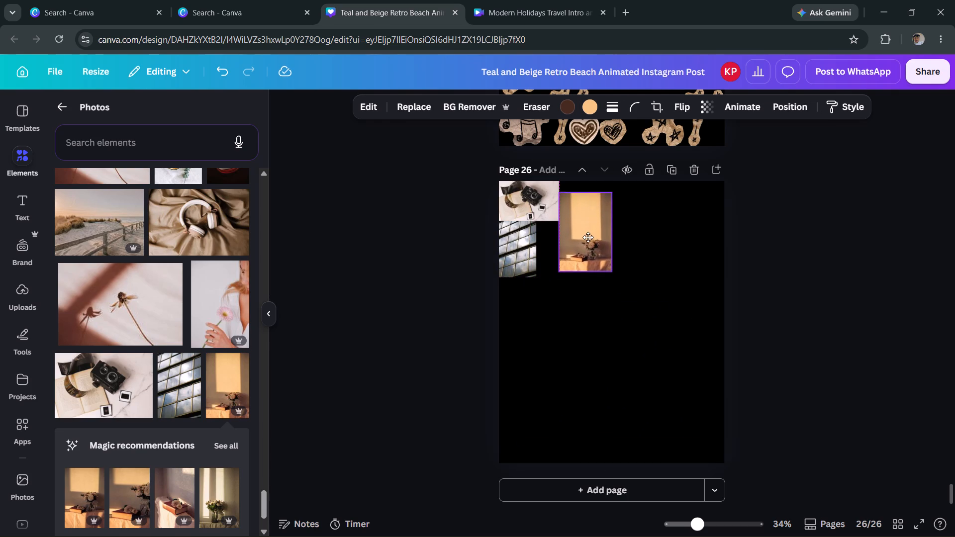
{"action": "left_click_drag", "start_coordinate": [588, 237], "coordinate": [588, 224]}
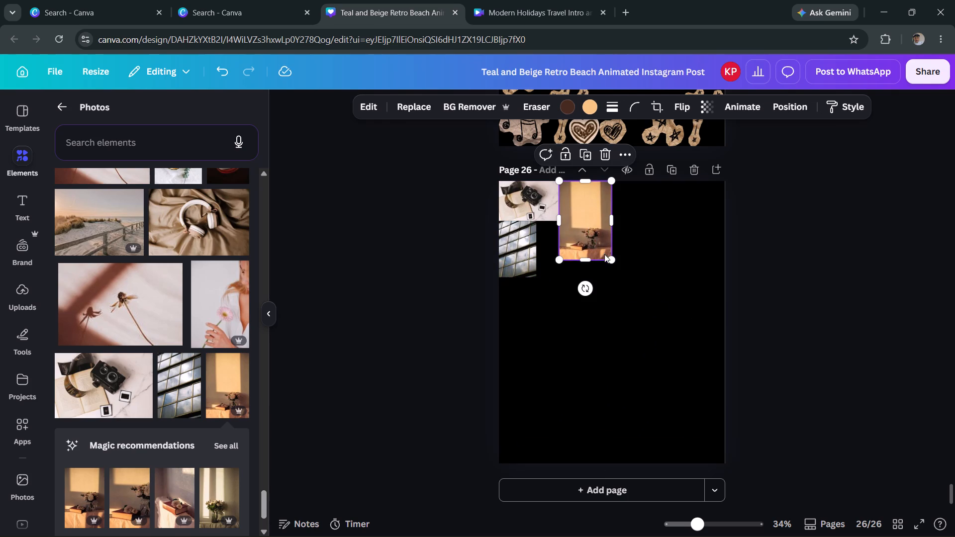
{"action": "left_click_drag", "start_coordinate": [607, 258], "coordinate": [598, 230]}
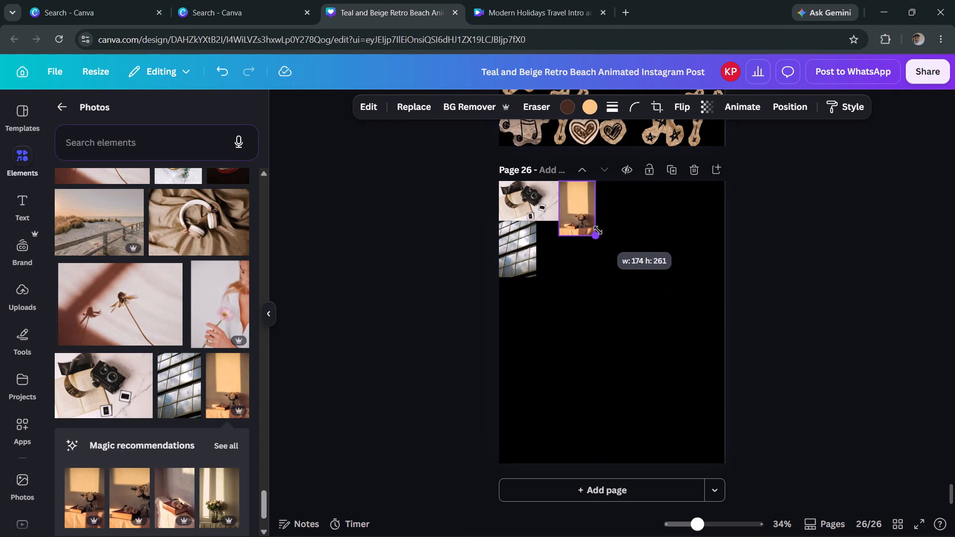
{"action": "left_click_drag", "start_coordinate": [598, 230], "coordinate": [591, 214]}
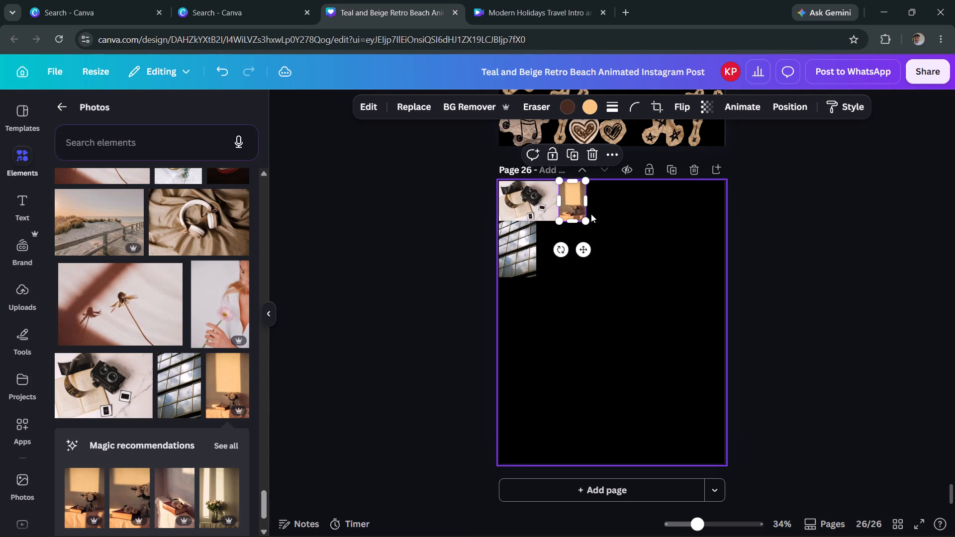
{"action": "left_click", "coordinate": [406, 258]}
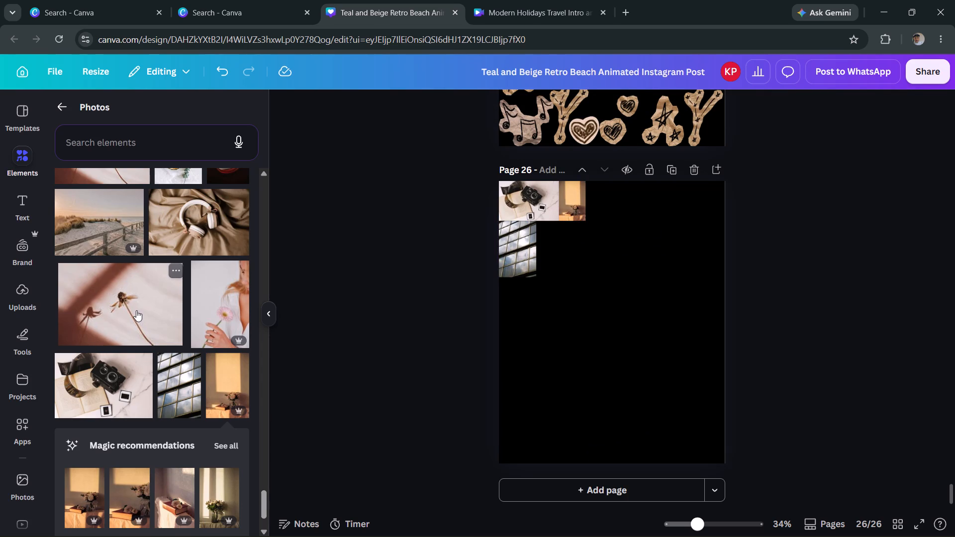
Add the photo of a dried flower casting a shadow, place it right of the sunlit vase photo, and shrink it to the row's height.
{"action": "left_click", "coordinate": [136, 310]}
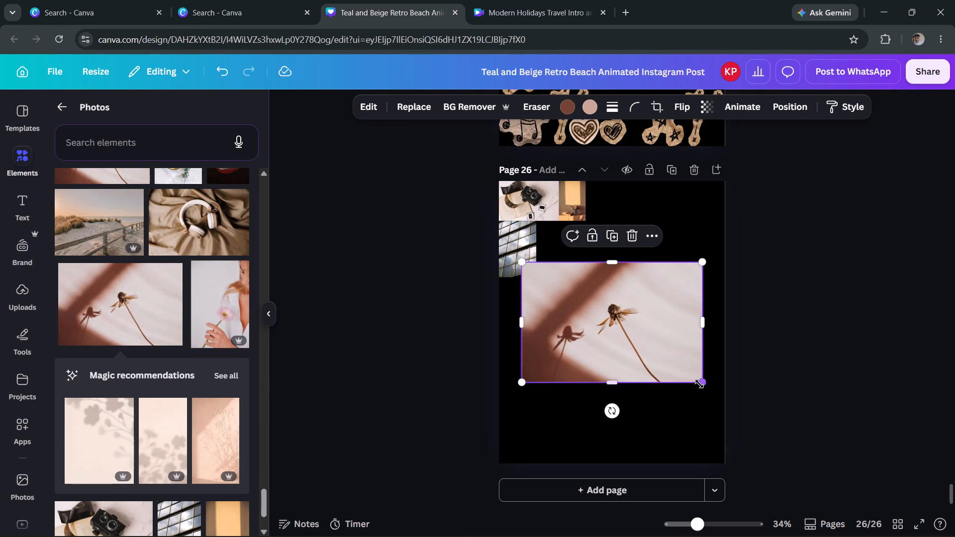
{"action": "left_click_drag", "start_coordinate": [700, 384], "coordinate": [615, 325]}
{"action": "left_click_drag", "start_coordinate": [591, 291], "coordinate": [656, 239]}
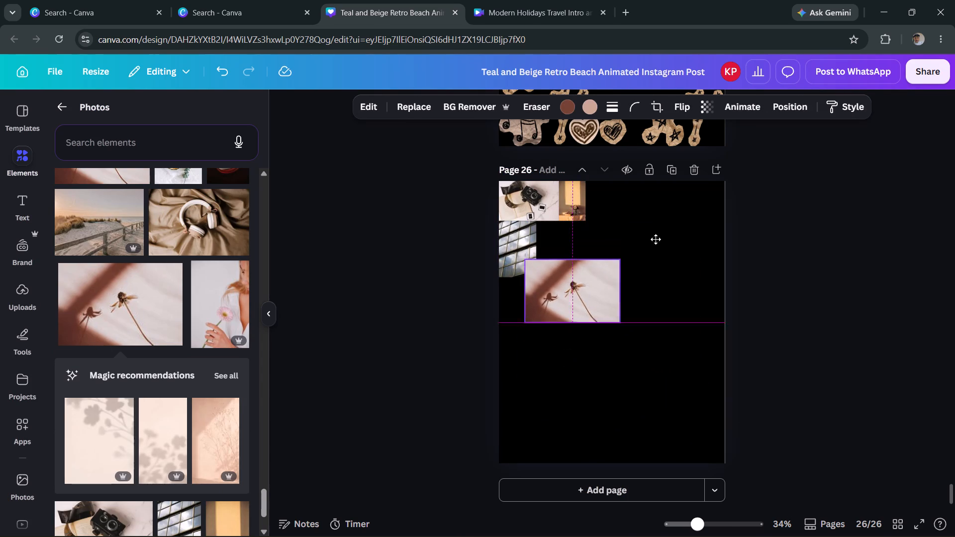
{"action": "left_click_drag", "start_coordinate": [656, 239], "coordinate": [658, 211]}
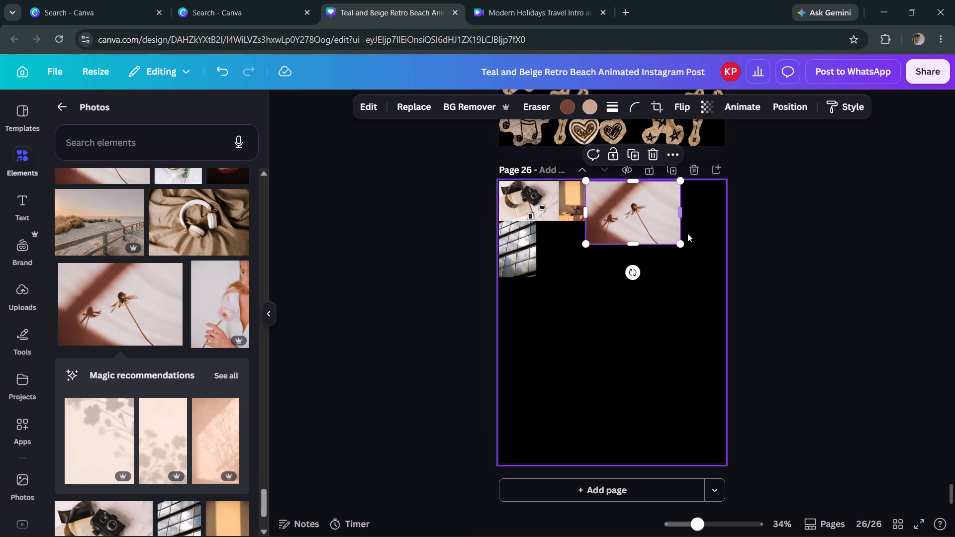
{"action": "left_click_drag", "start_coordinate": [679, 247], "coordinate": [660, 219]}
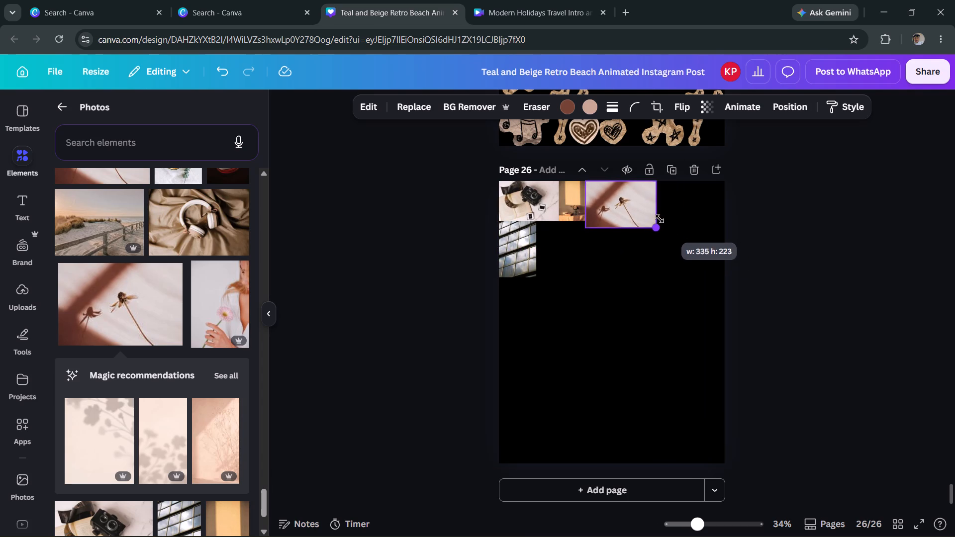
{"action": "left_click_drag", "start_coordinate": [660, 219], "coordinate": [654, 216]}
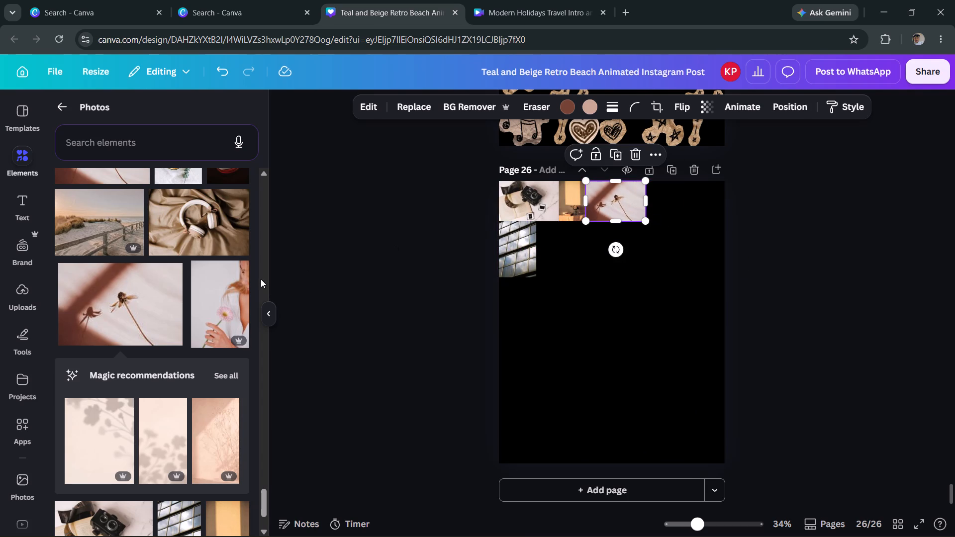
Add the blurred orange flower on blue photo, place it right of the dried flower photo, and shrink it to the row's height.
{"action": "scroll", "coordinate": [174, 303], "scroll_direction": "down", "scroll_amount": 3}
{"action": "scroll", "coordinate": [131, 390], "scroll_direction": "down", "scroll_amount": 1}
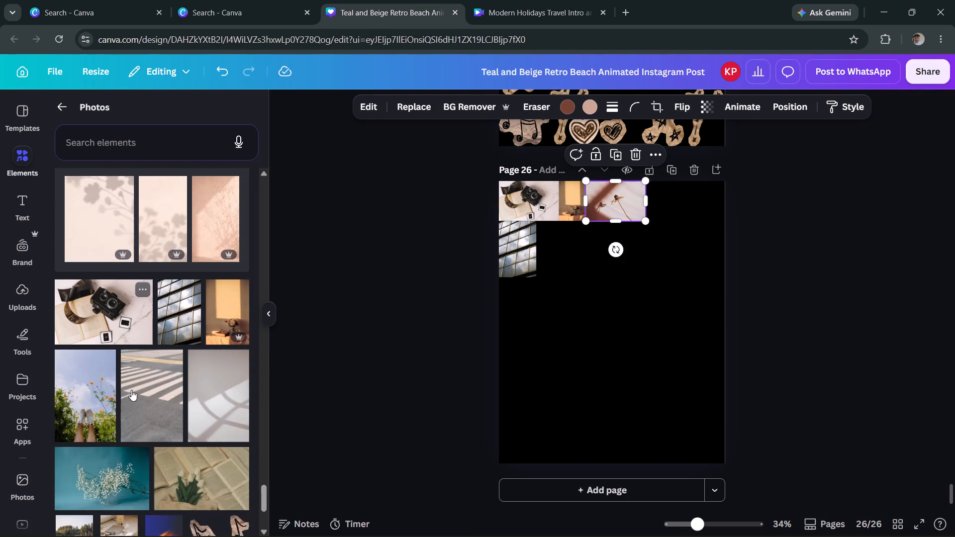
{"action": "scroll", "coordinate": [131, 390], "scroll_direction": "down", "scroll_amount": 1}
{"action": "left_click", "coordinate": [162, 447]}
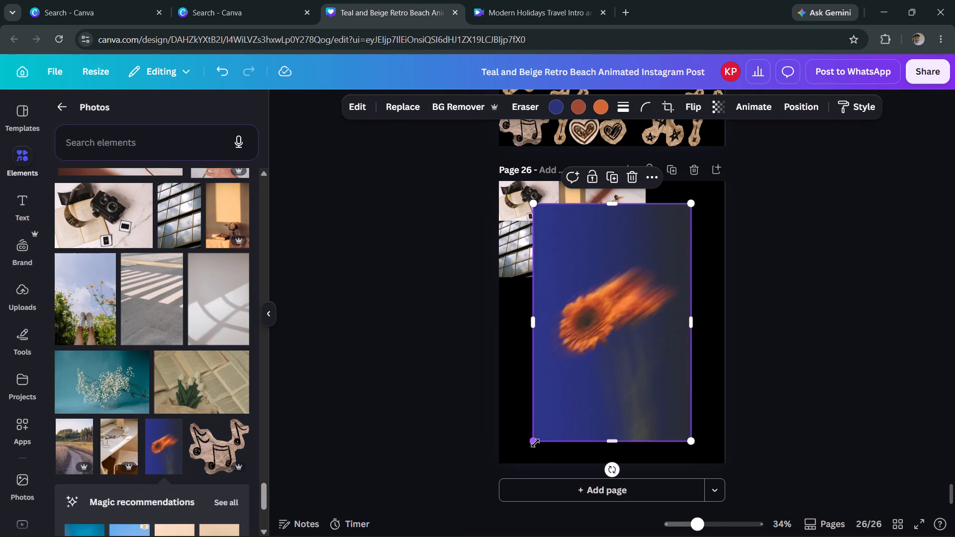
{"action": "left_click_drag", "start_coordinate": [535, 443], "coordinate": [645, 260]}
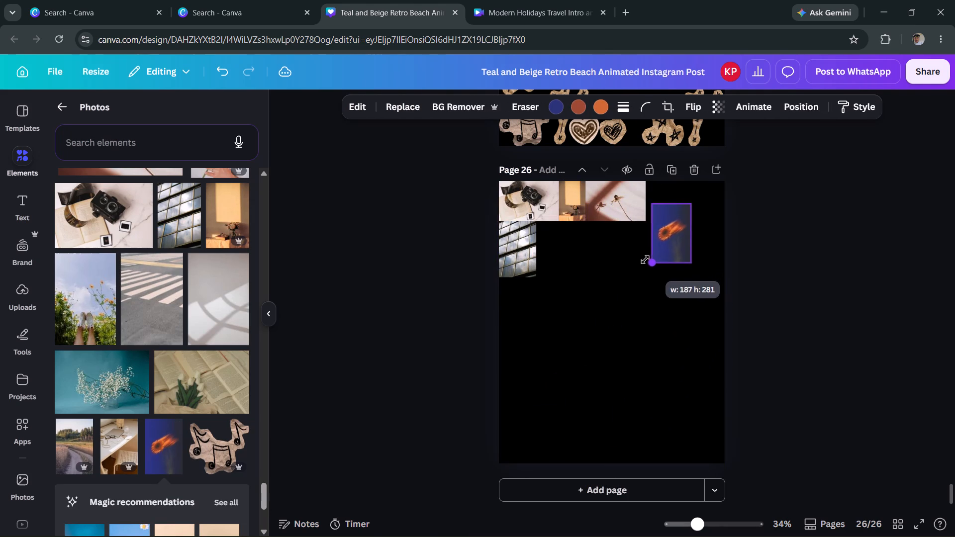
{"action": "left_click_drag", "start_coordinate": [645, 260], "coordinate": [637, 267]}
{"action": "left_click_drag", "start_coordinate": [660, 256], "coordinate": [663, 240]}
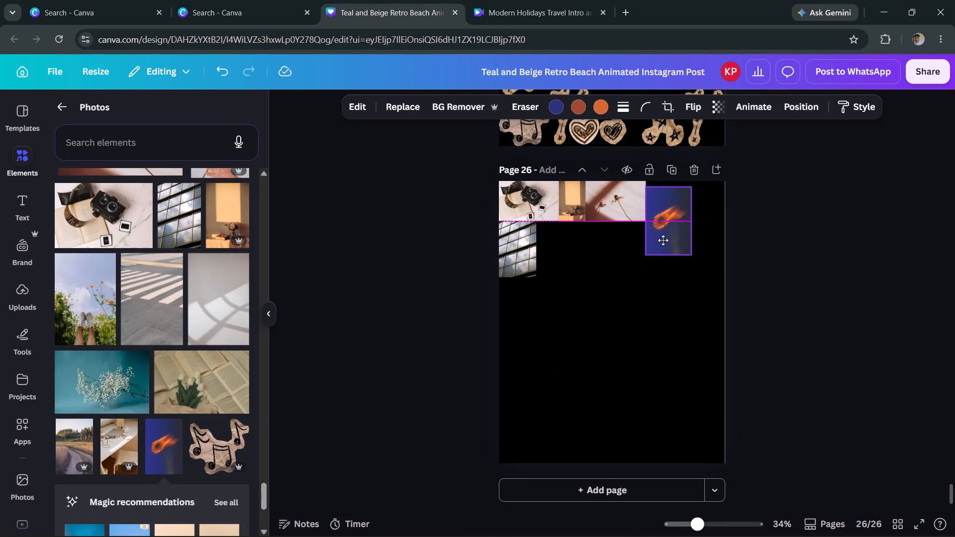
{"action": "left_click_drag", "start_coordinate": [663, 240], "coordinate": [661, 233]}
{"action": "left_click_drag", "start_coordinate": [693, 248], "coordinate": [679, 219]}
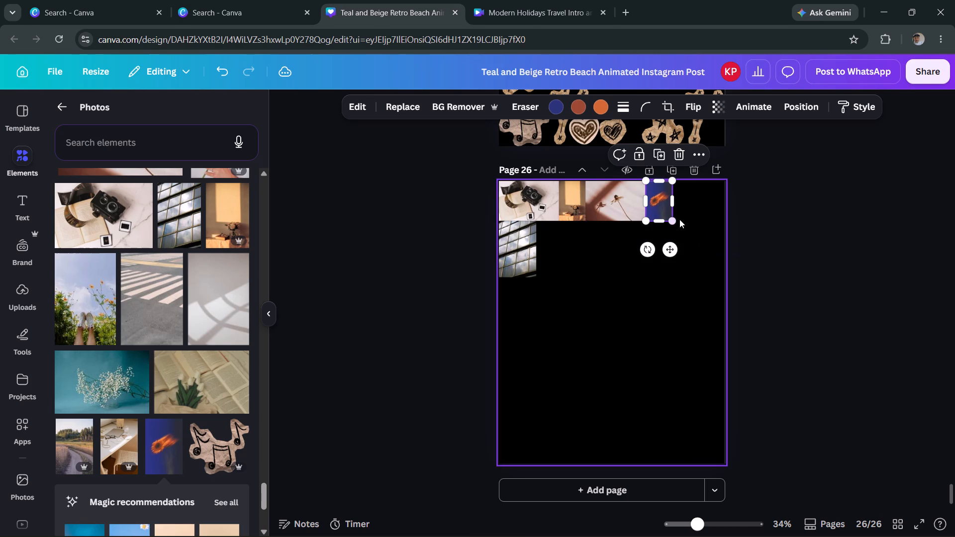
{"action": "scroll", "coordinate": [191, 417], "scroll_direction": "down", "scroll_amount": 3}
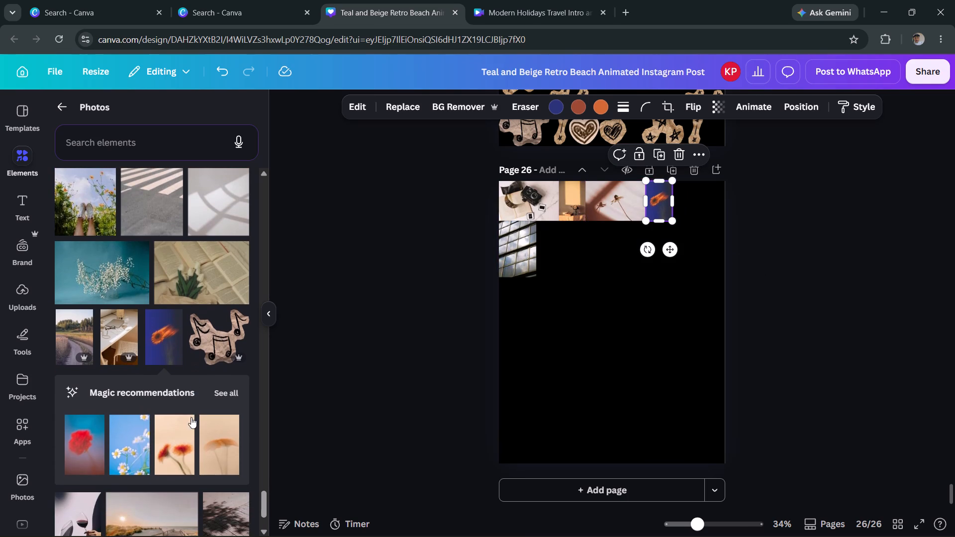
Add the photo of two orange flowers on beige, place it right of the blurred orange flower, and shrink it to the row's height.
{"action": "left_click", "coordinate": [171, 441]}
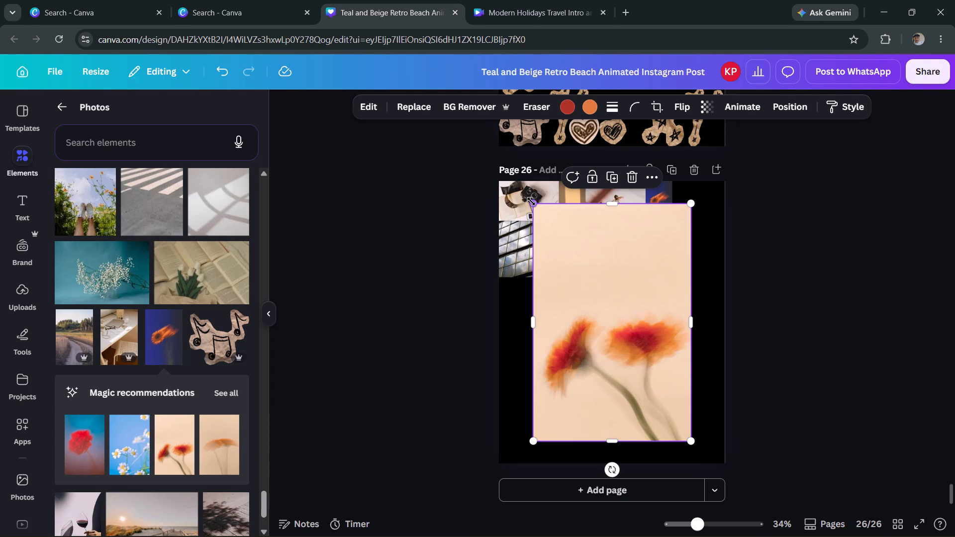
{"action": "left_click_drag", "start_coordinate": [531, 201], "coordinate": [649, 386]}
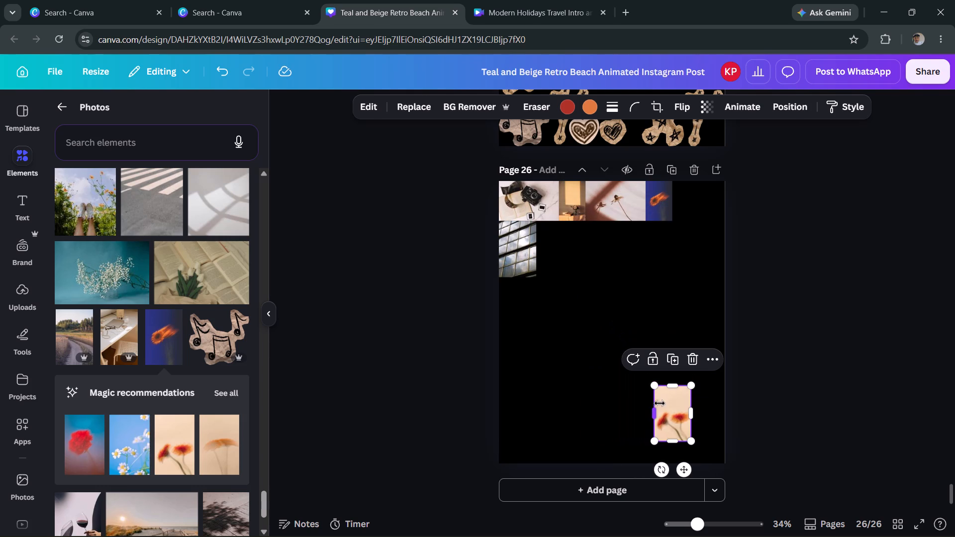
{"action": "left_click_drag", "start_coordinate": [665, 408], "coordinate": [683, 210]}
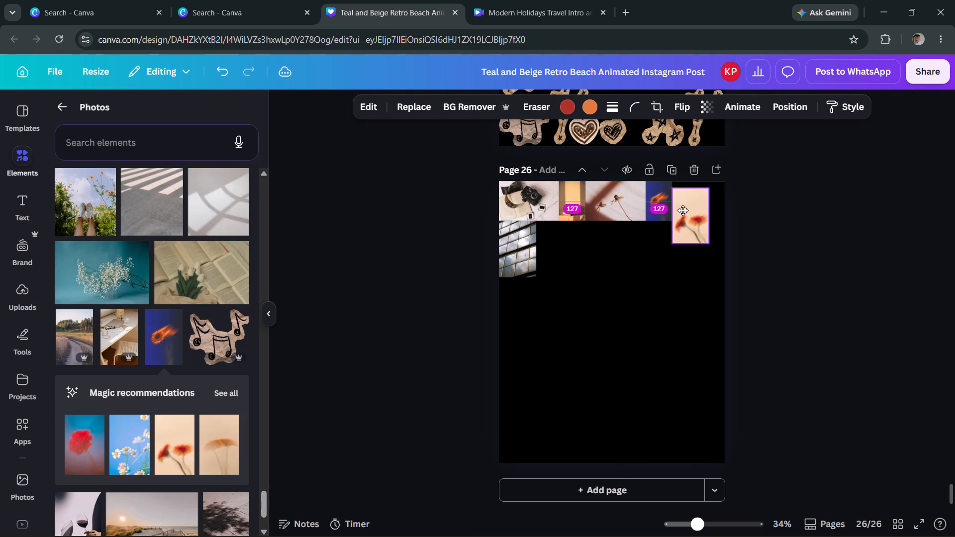
{"action": "left_click_drag", "start_coordinate": [683, 210], "coordinate": [682, 203]}
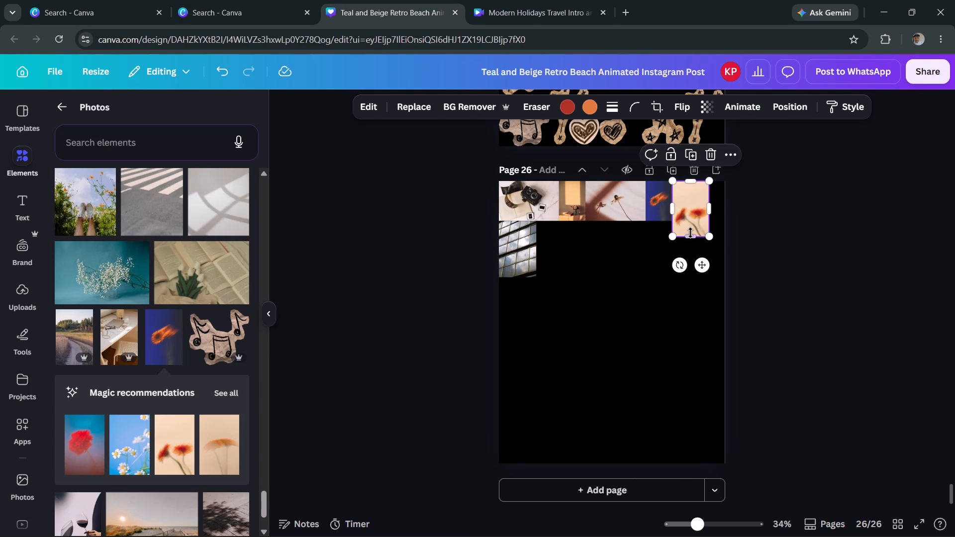
{"action": "left_click_drag", "start_coordinate": [711, 233], "coordinate": [700, 219]}
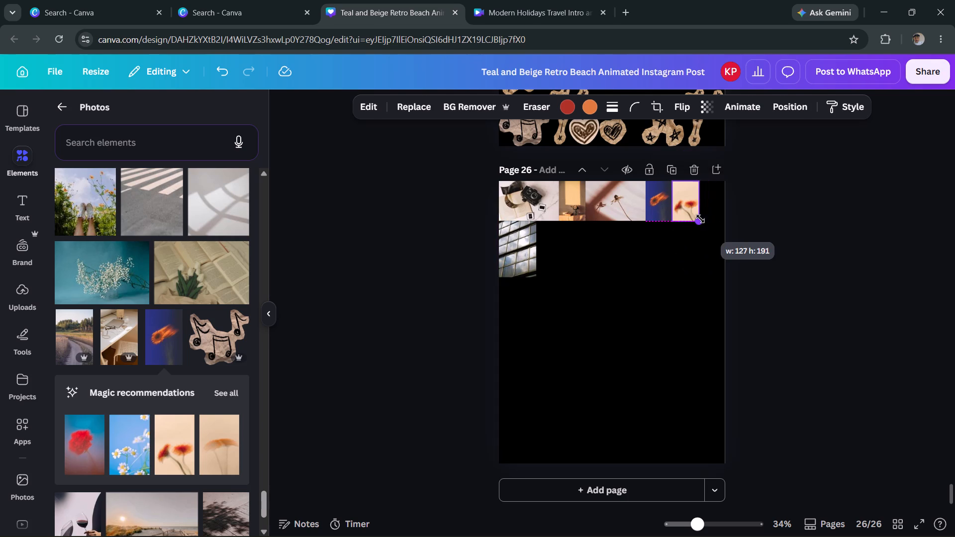
{"action": "left_click_drag", "start_coordinate": [700, 219], "coordinate": [700, 218]}
{"action": "left_click", "coordinate": [345, 249]}
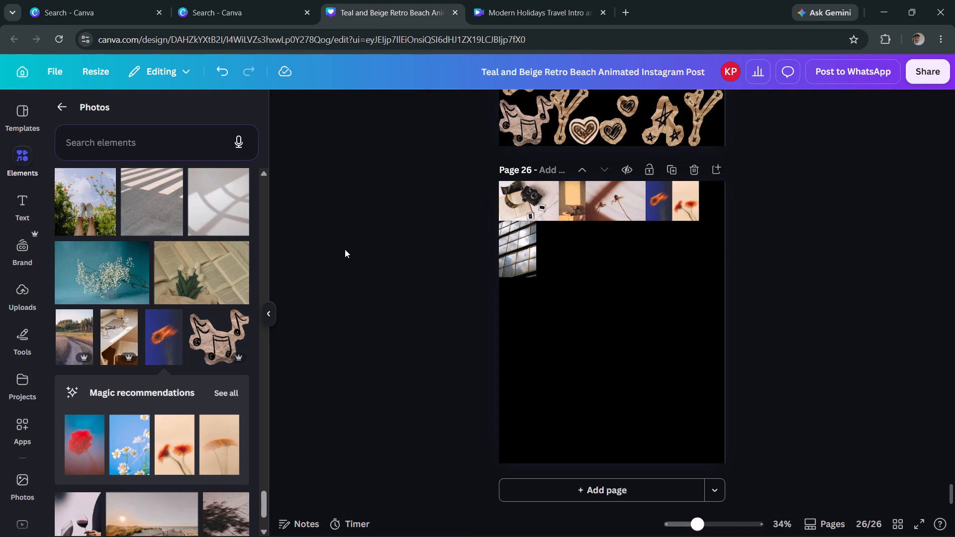
Add the white daisies on blue sky photo, shrink it to the row's height, and place it at the right end of the top row.
{"action": "scroll", "coordinate": [108, 336], "scroll_direction": "down", "scroll_amount": 2}
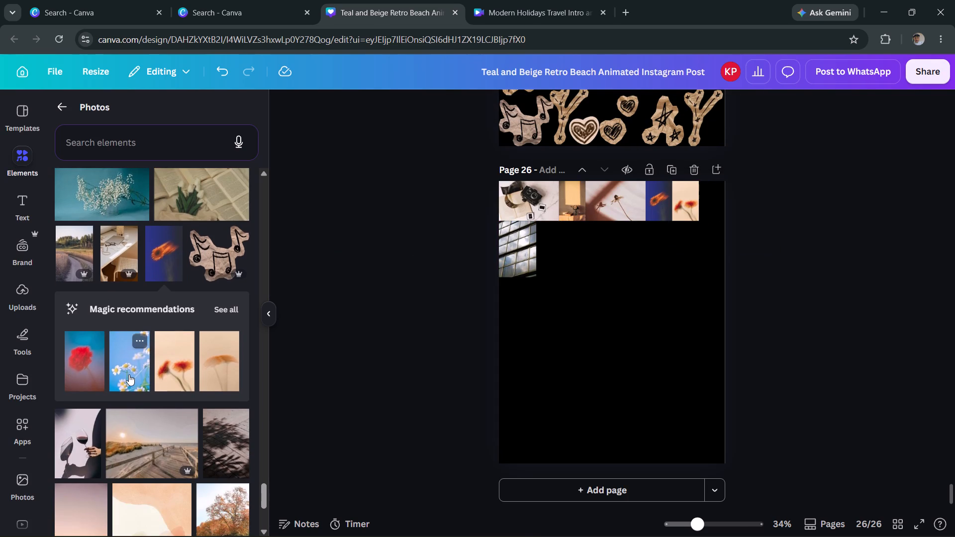
{"action": "left_click", "coordinate": [129, 374]}
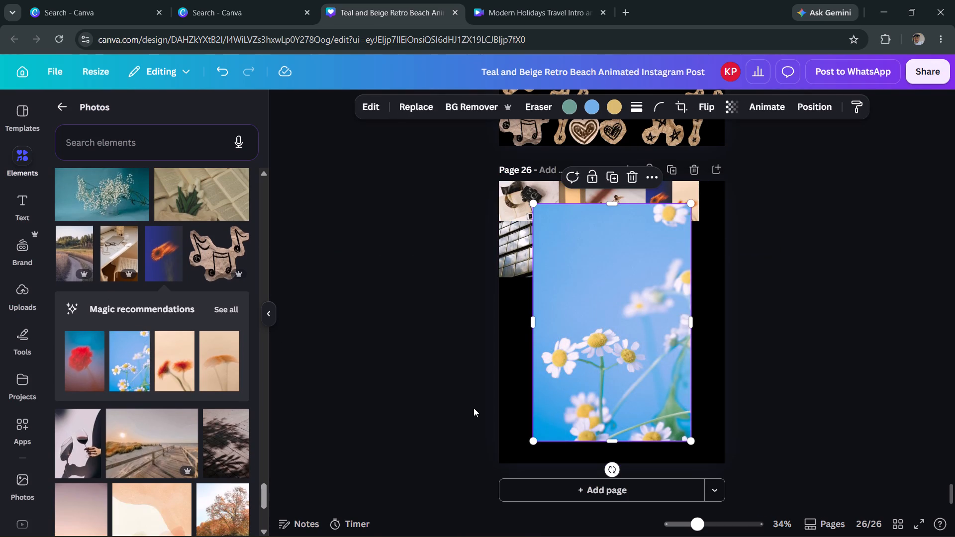
{"action": "left_click_drag", "start_coordinate": [537, 443], "coordinate": [651, 338]}
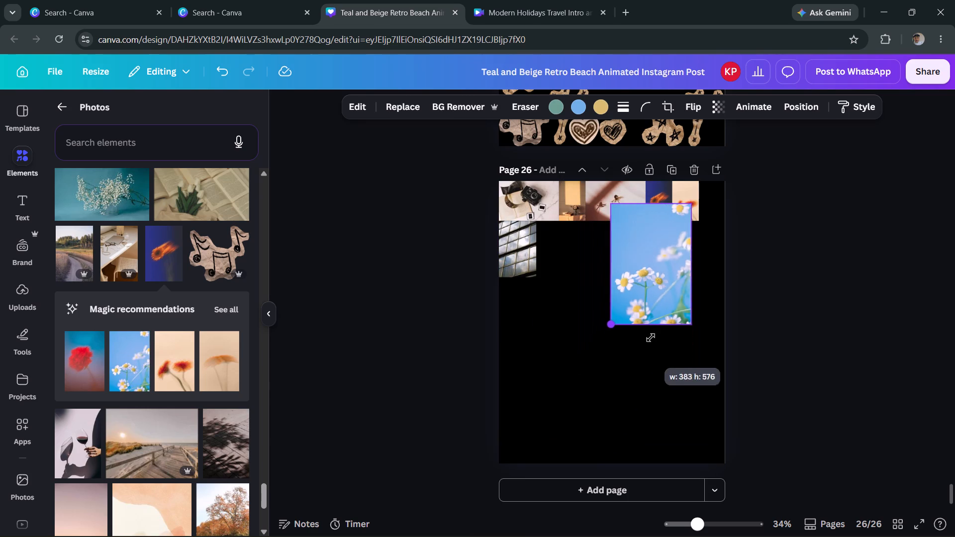
{"action": "left_click_drag", "start_coordinate": [651, 338], "coordinate": [662, 230]}
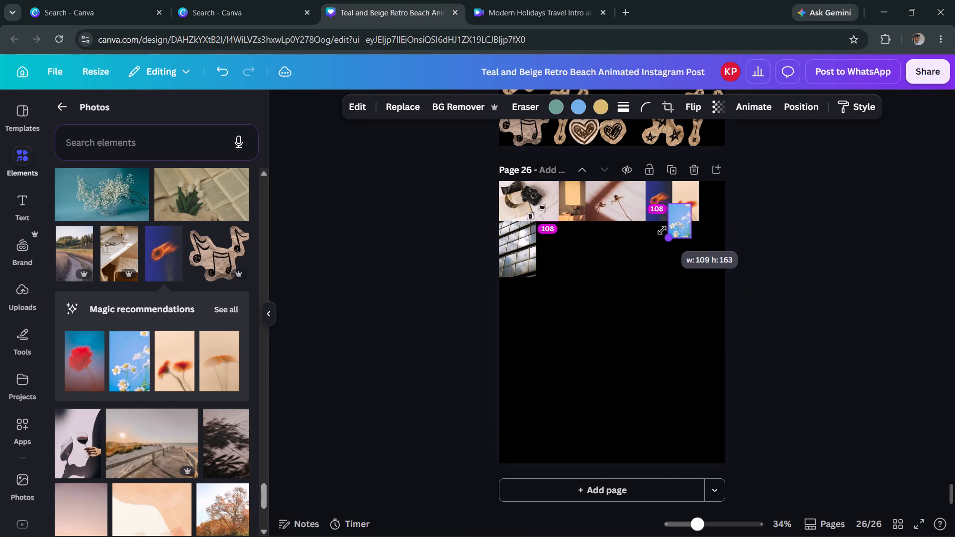
{"action": "left_click_drag", "start_coordinate": [662, 230], "coordinate": [659, 238]}
{"action": "left_click_drag", "start_coordinate": [679, 234], "coordinate": [723, 214]}
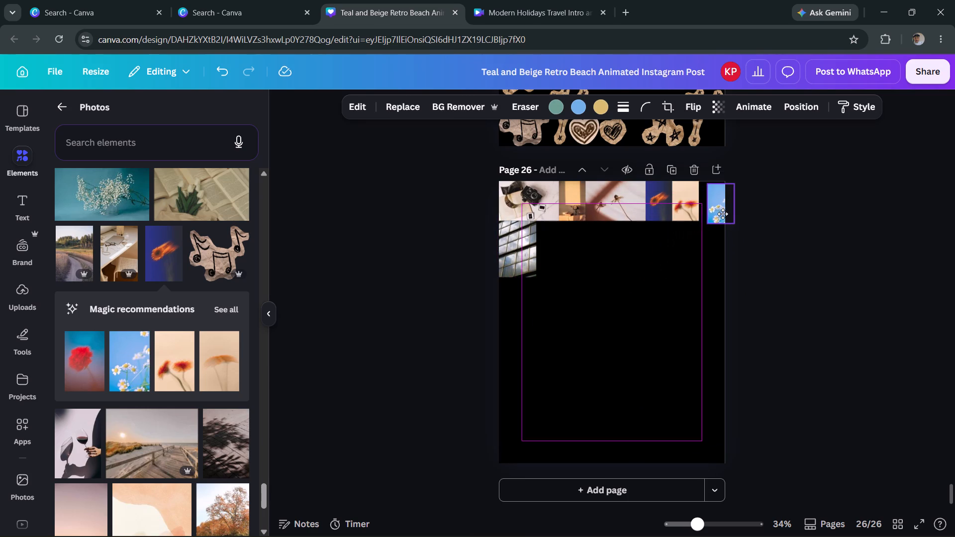
{"action": "left_click_drag", "start_coordinate": [723, 214], "coordinate": [712, 212]}
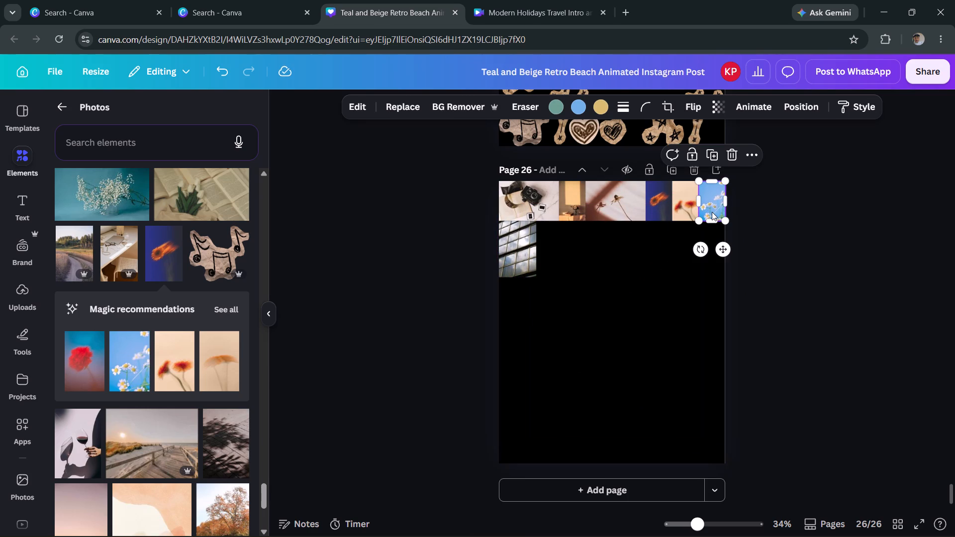
{"action": "left_click", "coordinate": [712, 212]}
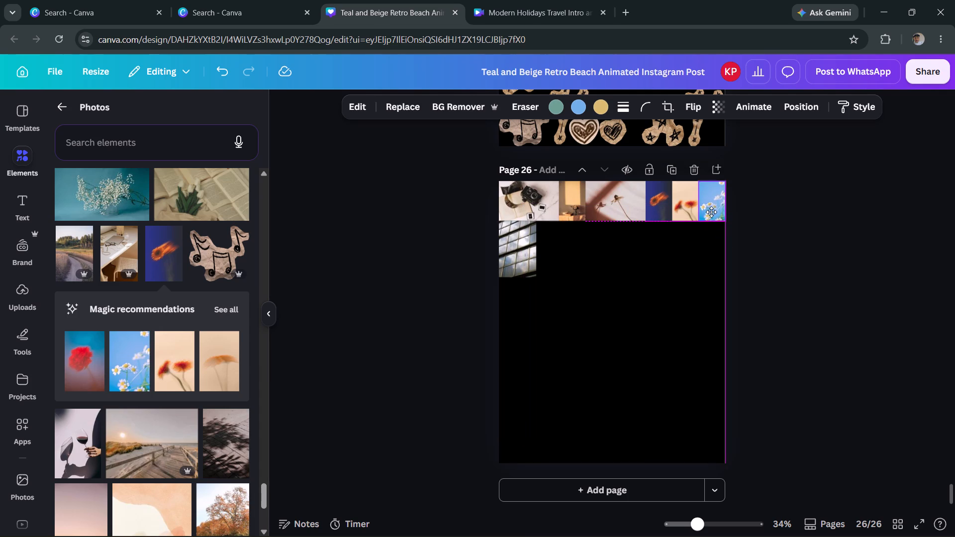
{"action": "left_click", "coordinate": [363, 282]}
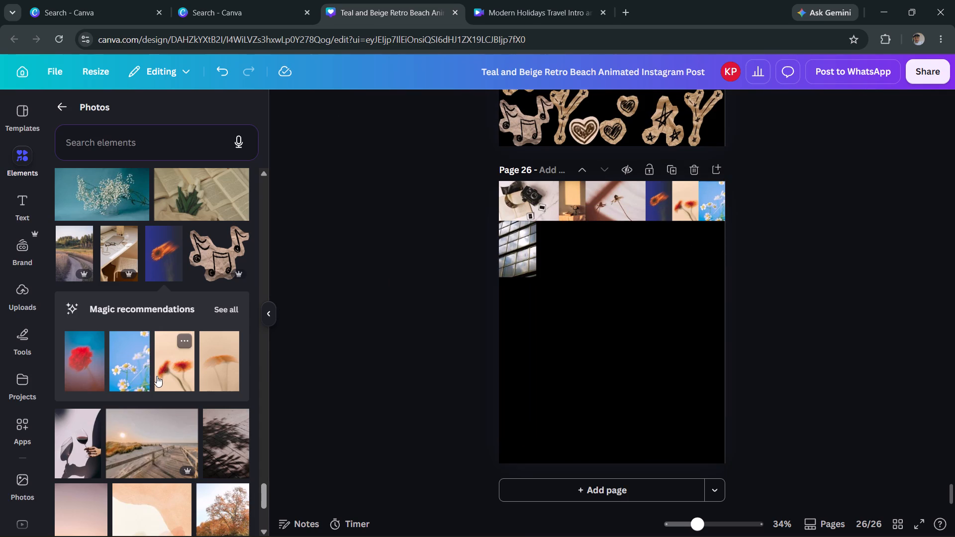
Add the peach and cream abstract watercolor image, place it right of the glass building photo, and size it to that photo's height.
{"action": "scroll", "coordinate": [157, 376], "scroll_direction": "down", "scroll_amount": 2}
{"action": "left_click", "coordinate": [131, 425]}
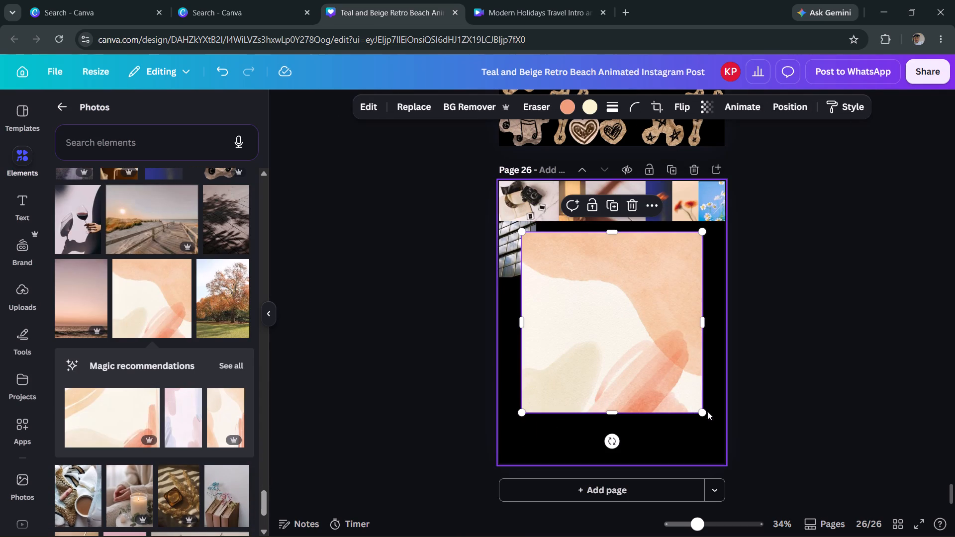
{"action": "left_click_drag", "start_coordinate": [700, 415], "coordinate": [571, 263]}
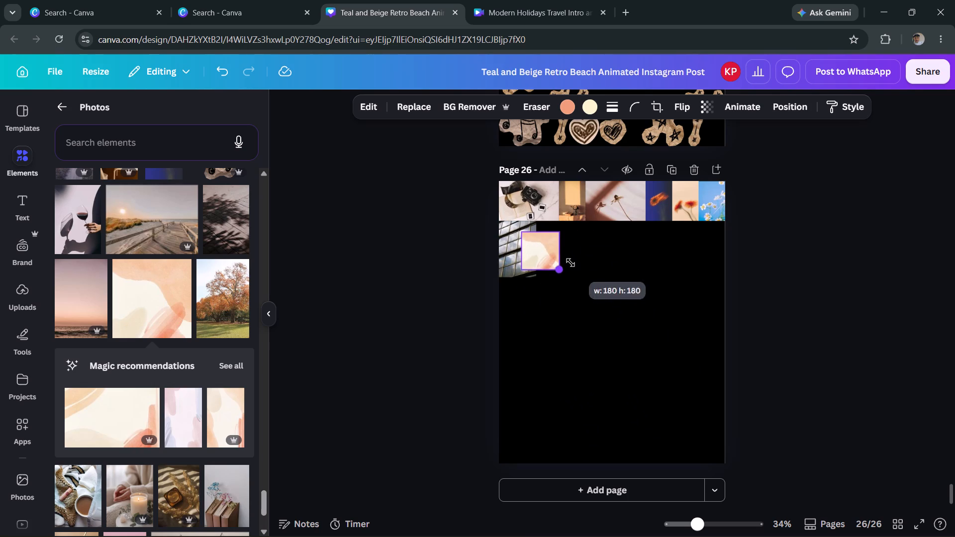
{"action": "left_click_drag", "start_coordinate": [571, 263], "coordinate": [572, 266]}
{"action": "left_click_drag", "start_coordinate": [551, 257], "coordinate": [567, 249]}
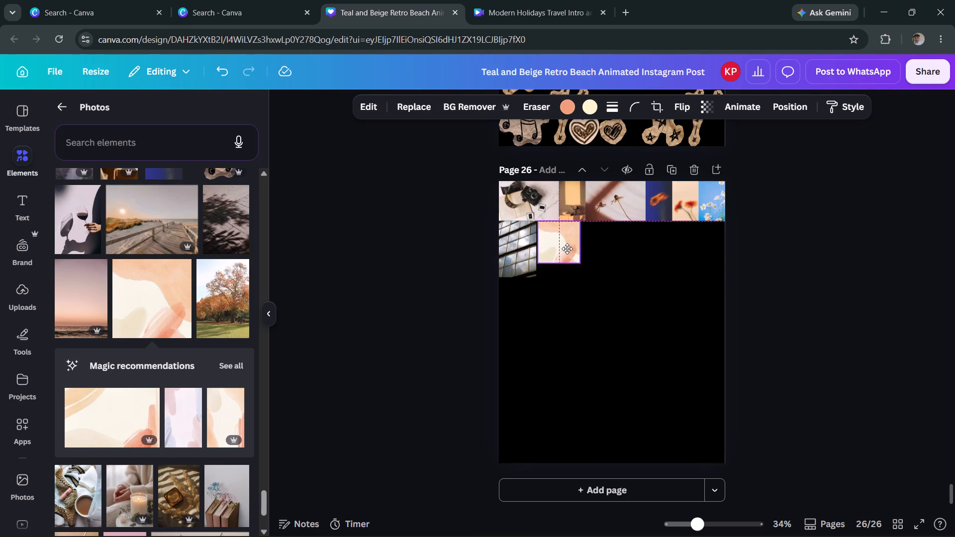
{"action": "left_click_drag", "start_coordinate": [567, 249], "coordinate": [564, 251]}
{"action": "left_click_drag", "start_coordinate": [564, 251], "coordinate": [564, 248]}
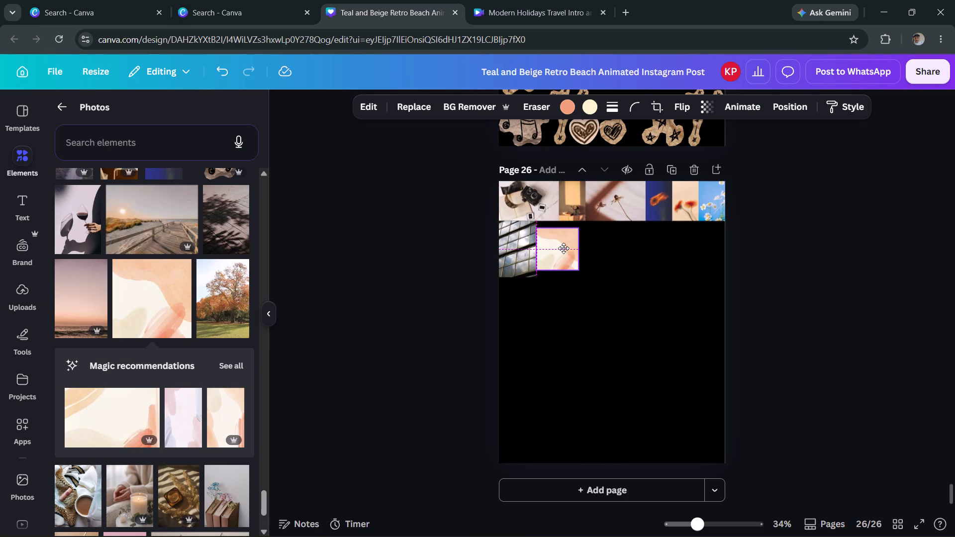
{"action": "left_click_drag", "start_coordinate": [564, 248], "coordinate": [563, 244]}
{"action": "left_click_drag", "start_coordinate": [577, 260], "coordinate": [589, 276]}
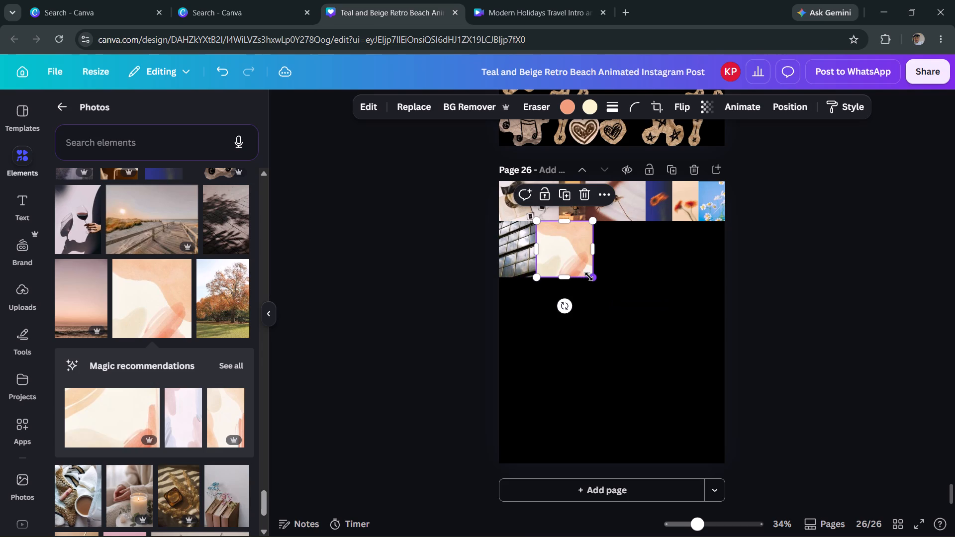
{"action": "left_click", "coordinate": [367, 290]}
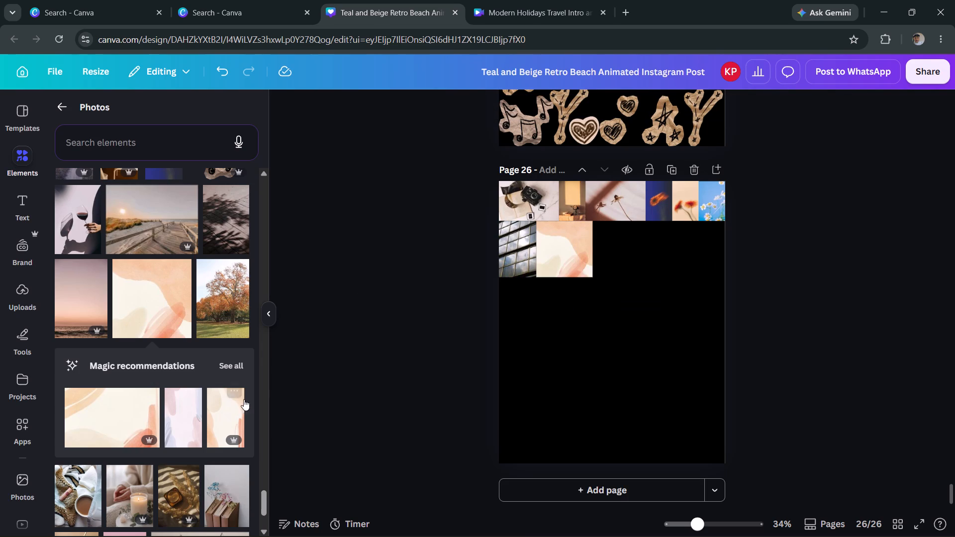
Add the coffee cup and knitted sweater photo, shrink it to the second row's height, and place it right of the watercolor image.
{"action": "left_click", "coordinate": [74, 512]}
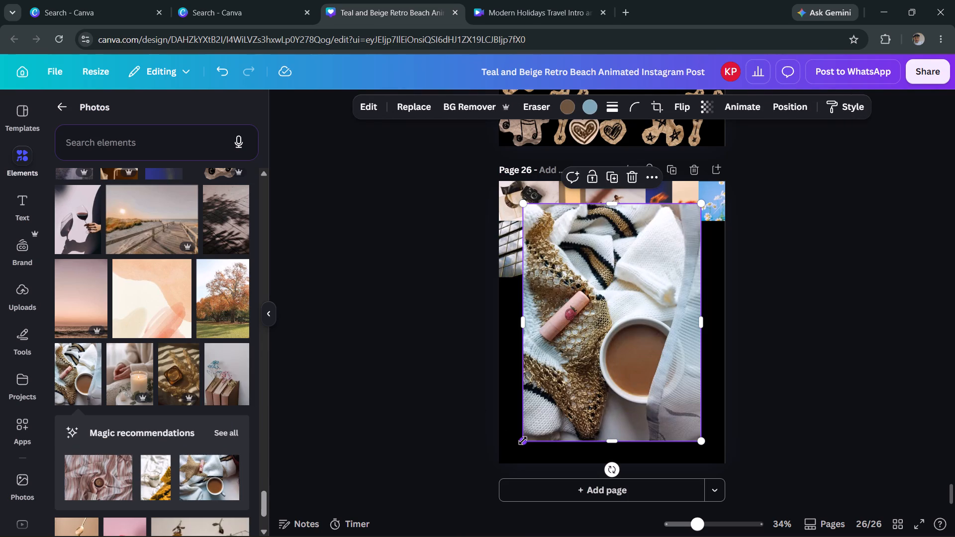
{"action": "left_click_drag", "start_coordinate": [523, 441], "coordinate": [700, 287]}
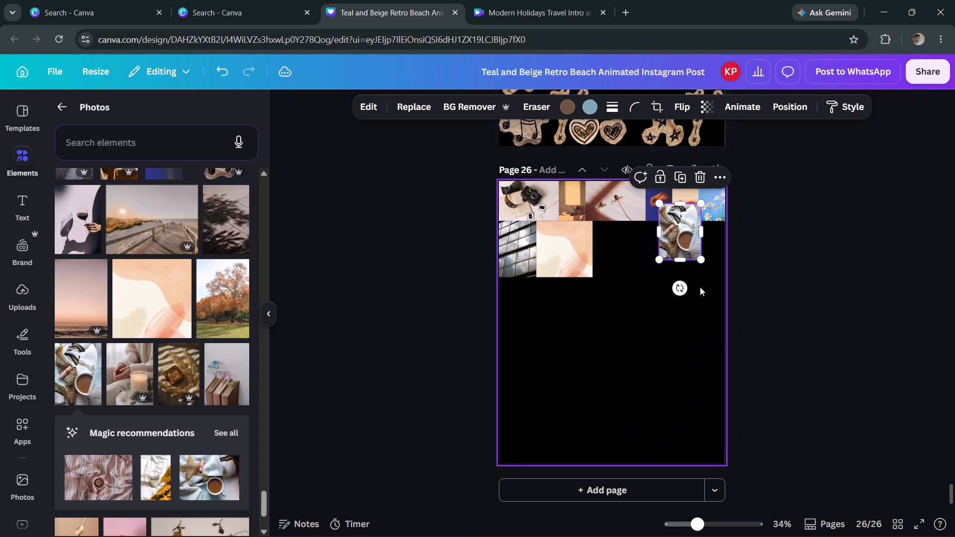
{"action": "left_click_drag", "start_coordinate": [680, 248], "coordinate": [618, 268]}
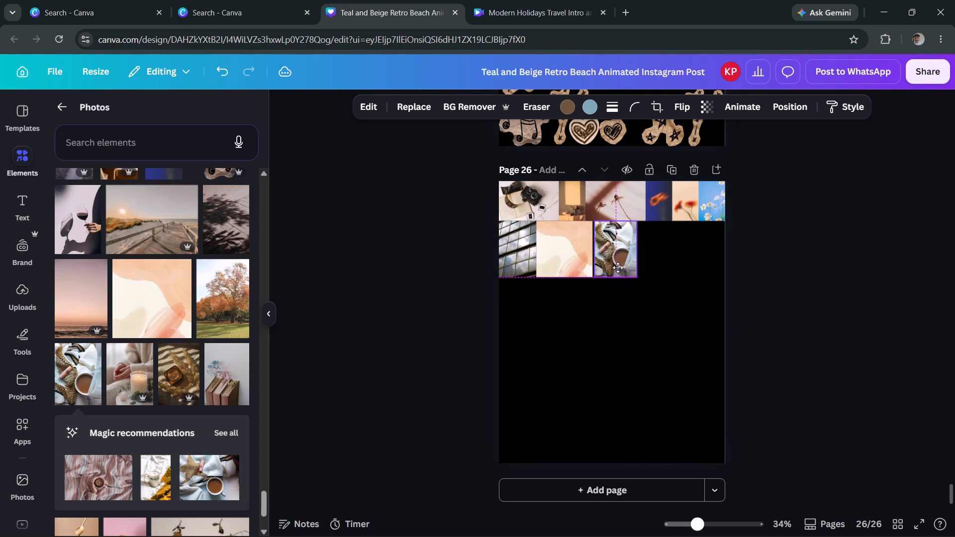
{"action": "left_click_drag", "start_coordinate": [618, 268], "coordinate": [615, 269]}
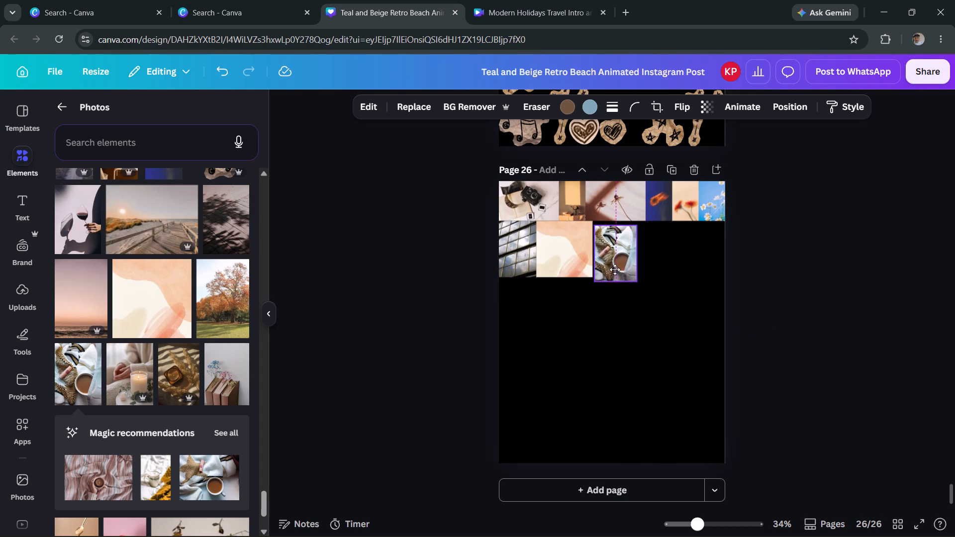
{"action": "left_click_drag", "start_coordinate": [615, 269], "coordinate": [613, 270]}
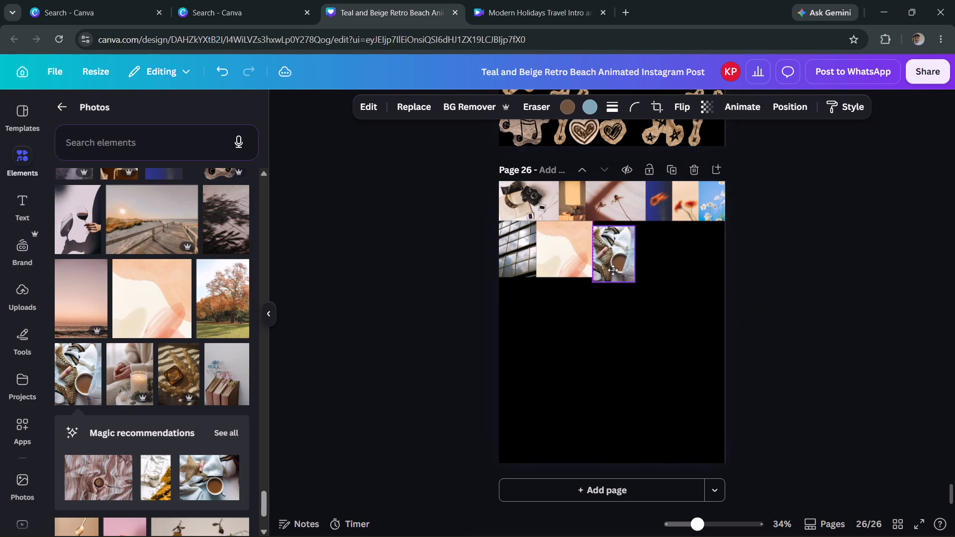
{"action": "left_click_drag", "start_coordinate": [613, 270], "coordinate": [613, 268]}
{"action": "left_click", "coordinate": [376, 335]}
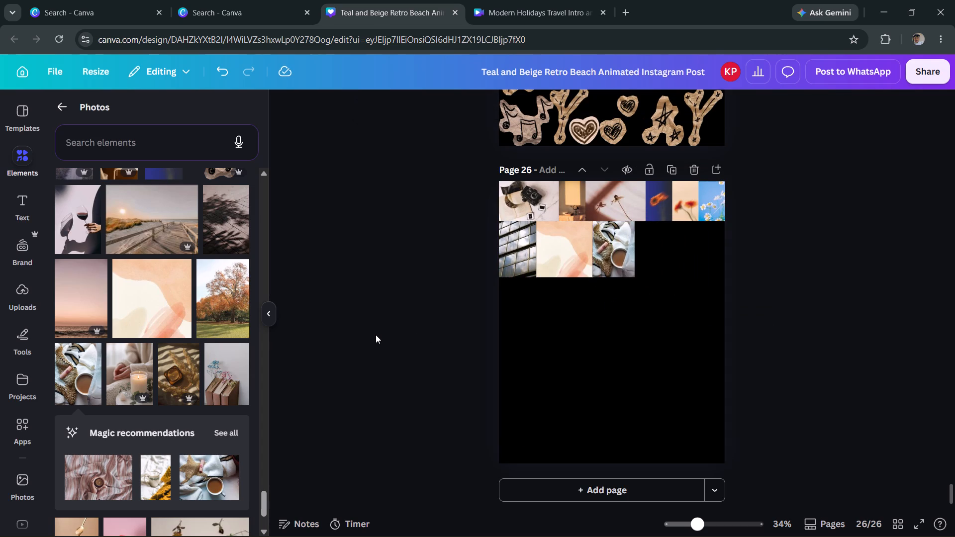
Add the blurred red flowers on pink photo, place it right of the coffee cup photo, and shrink it to the second row's height.
{"action": "scroll", "coordinate": [126, 372], "scroll_direction": "down", "scroll_amount": 2}
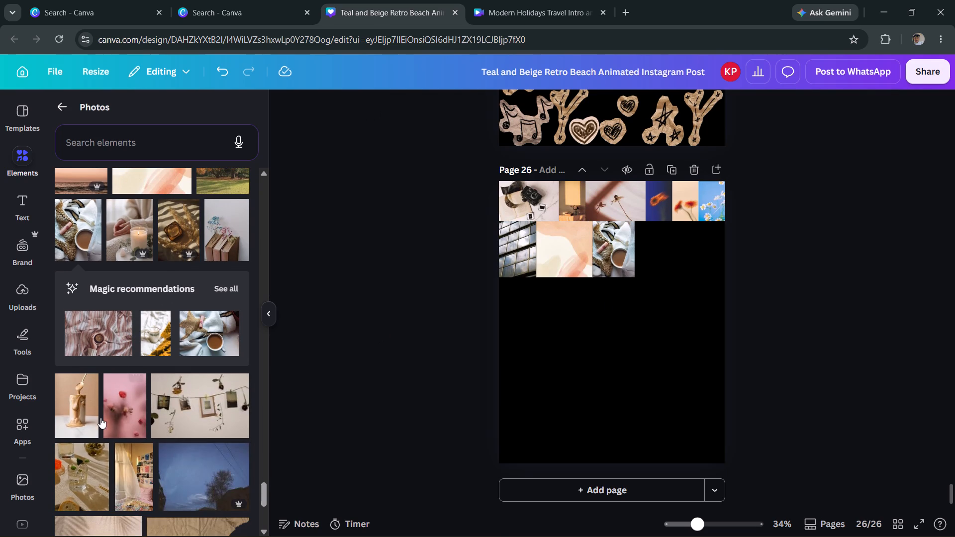
{"action": "left_click", "coordinate": [114, 419]}
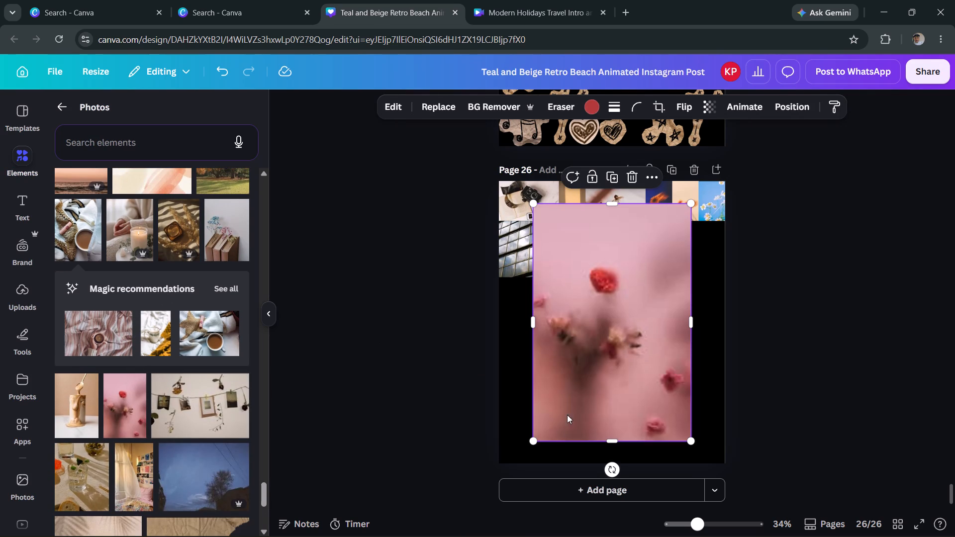
{"action": "left_click_drag", "start_coordinate": [536, 440], "coordinate": [674, 325]}
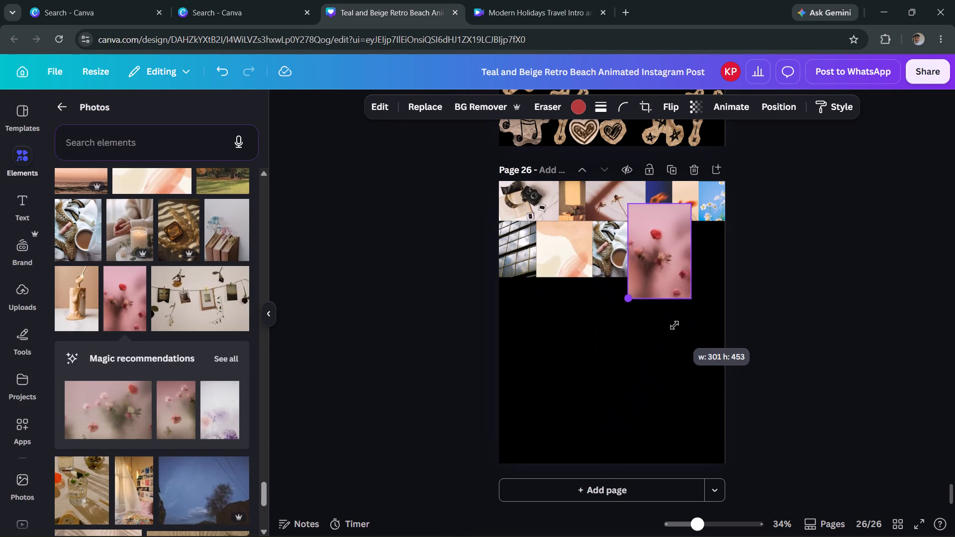
{"action": "left_click_drag", "start_coordinate": [674, 325], "coordinate": [687, 308]}
{"action": "left_click_drag", "start_coordinate": [671, 259], "coordinate": [664, 278]}
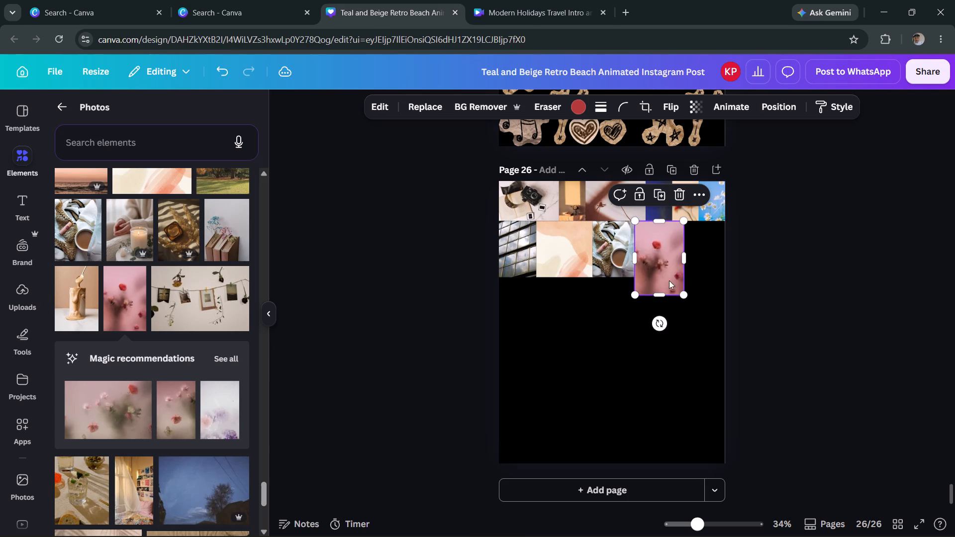
{"action": "left_click_drag", "start_coordinate": [687, 294], "coordinate": [671, 279]}
{"action": "left_click", "coordinate": [380, 306]}
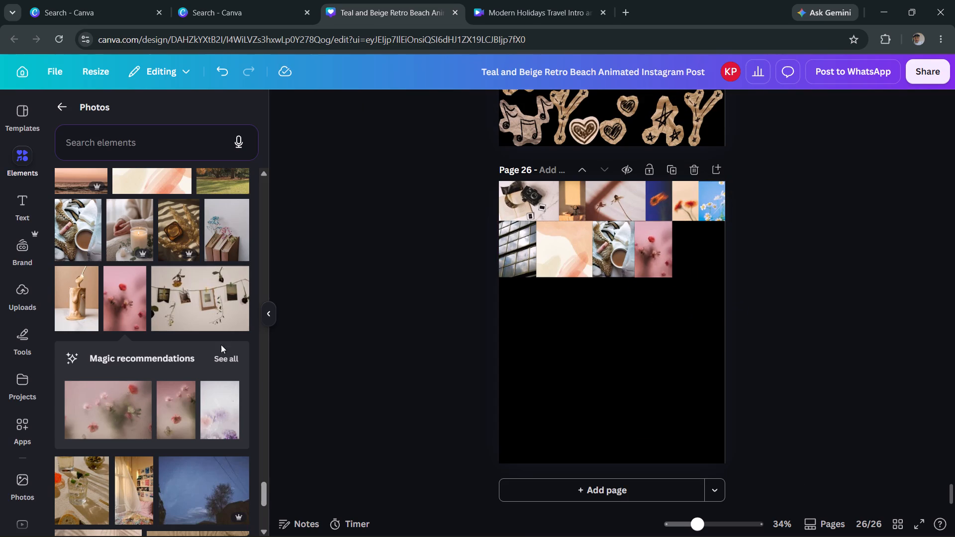
Add the pale lavender blurred flowers photo, place it right of the blurred red flowers photo, and shrink it to the second row's height.
{"action": "left_click", "coordinate": [218, 401]}
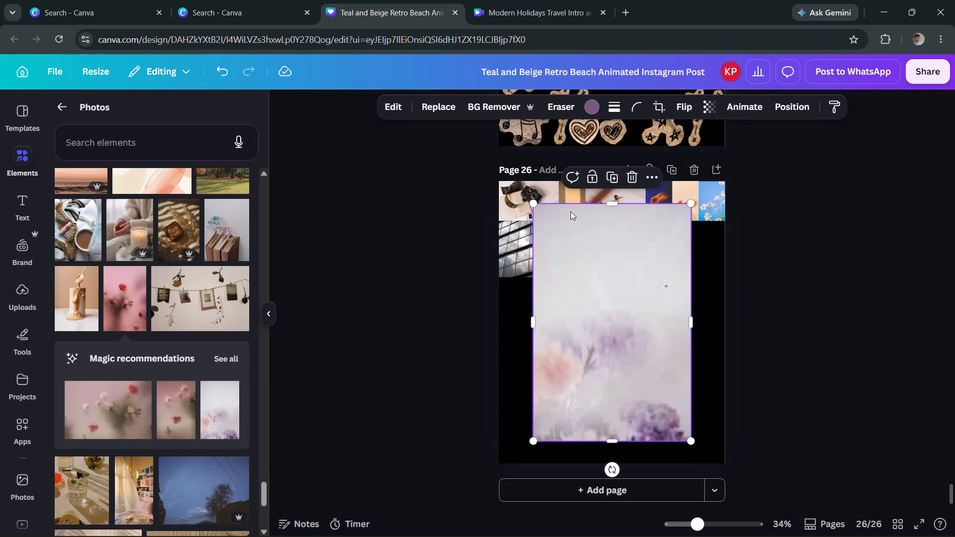
{"action": "left_click_drag", "start_coordinate": [536, 203], "coordinate": [621, 329]}
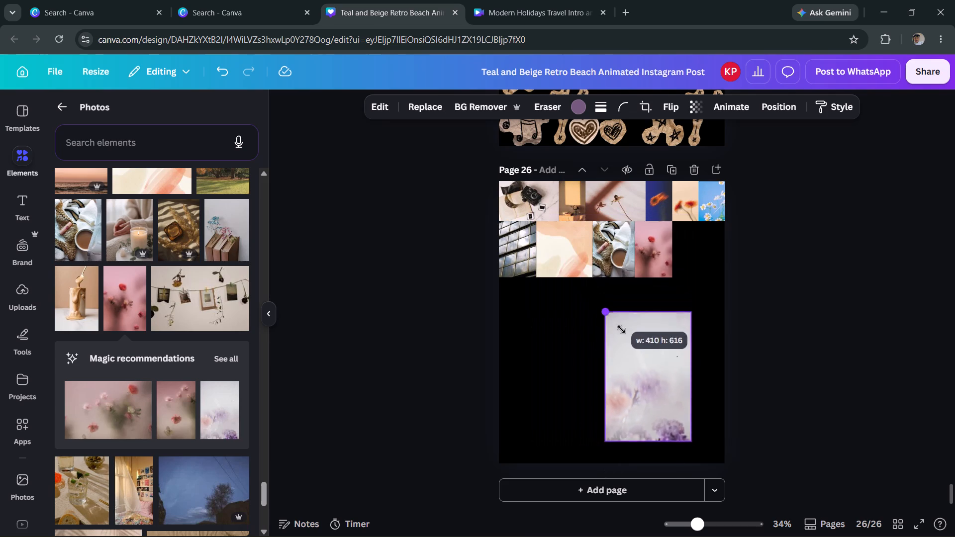
{"action": "left_click_drag", "start_coordinate": [621, 329], "coordinate": [639, 389]}
{"action": "left_click_drag", "start_coordinate": [665, 390], "coordinate": [685, 315]}
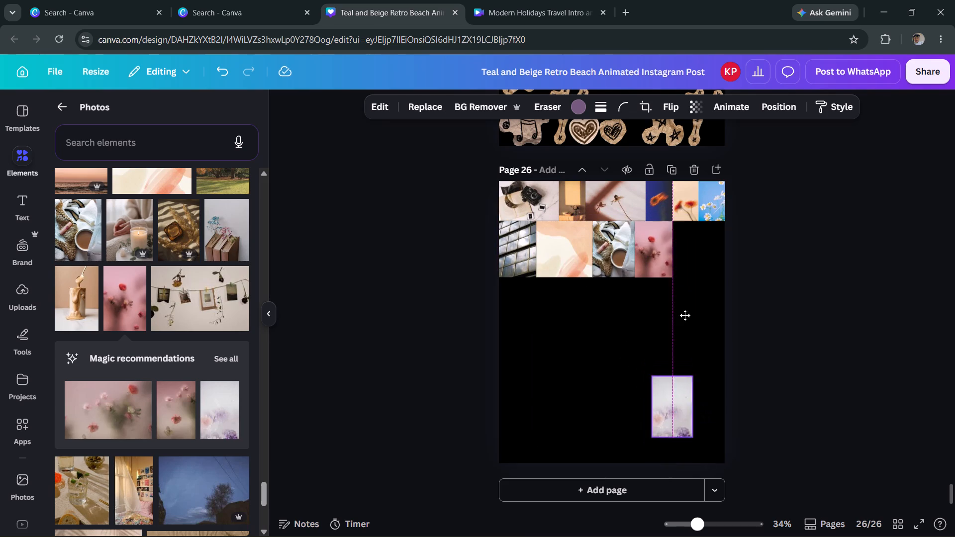
{"action": "left_click_drag", "start_coordinate": [685, 315], "coordinate": [686, 233]}
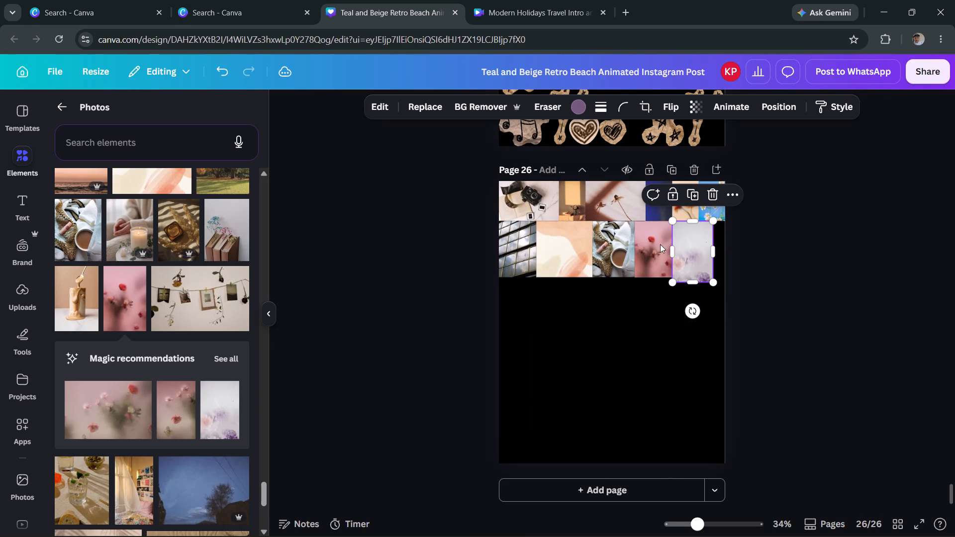
{"action": "left_click_drag", "start_coordinate": [713, 284], "coordinate": [710, 278]}
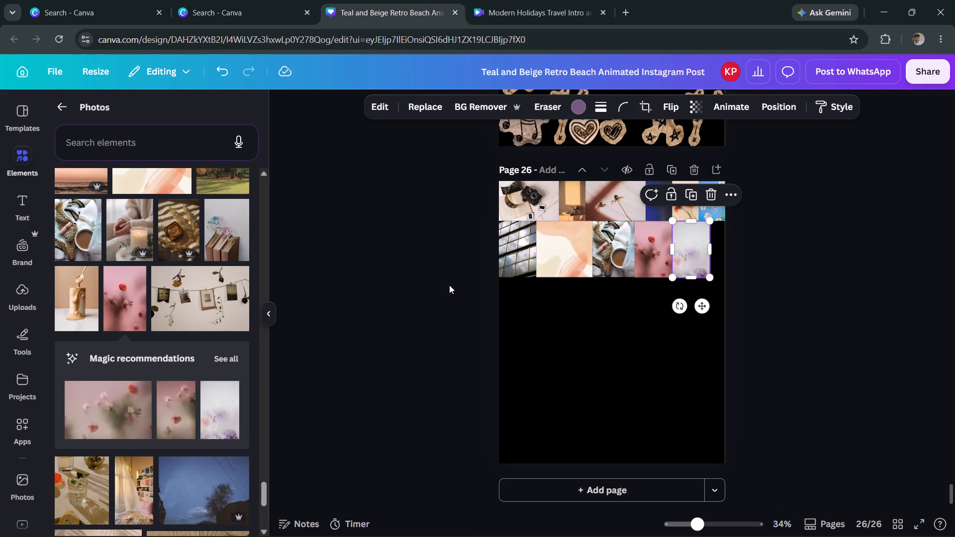
{"action": "left_click", "coordinate": [449, 285]}
Add the sunlit bedroom with sheer curtain photo, place it at the second row's right end past the page edge, and match the row's height.
{"action": "left_click", "coordinate": [130, 487]}
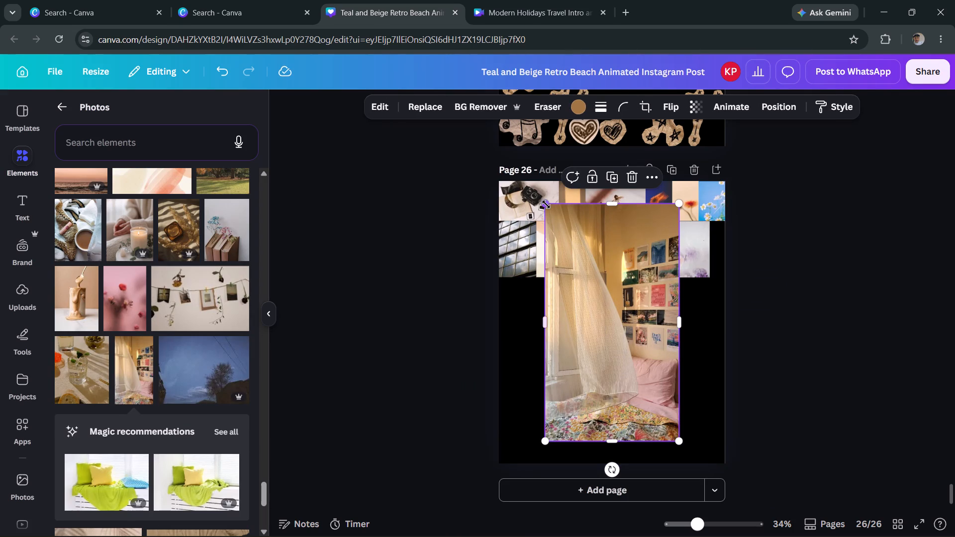
{"action": "left_click_drag", "start_coordinate": [546, 203], "coordinate": [669, 393]}
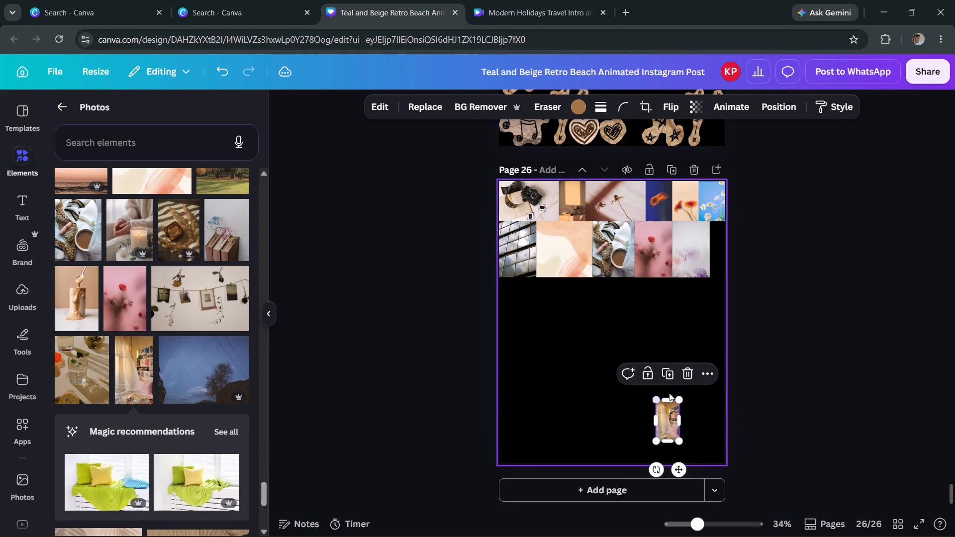
{"action": "left_click_drag", "start_coordinate": [667, 421], "coordinate": [726, 259]}
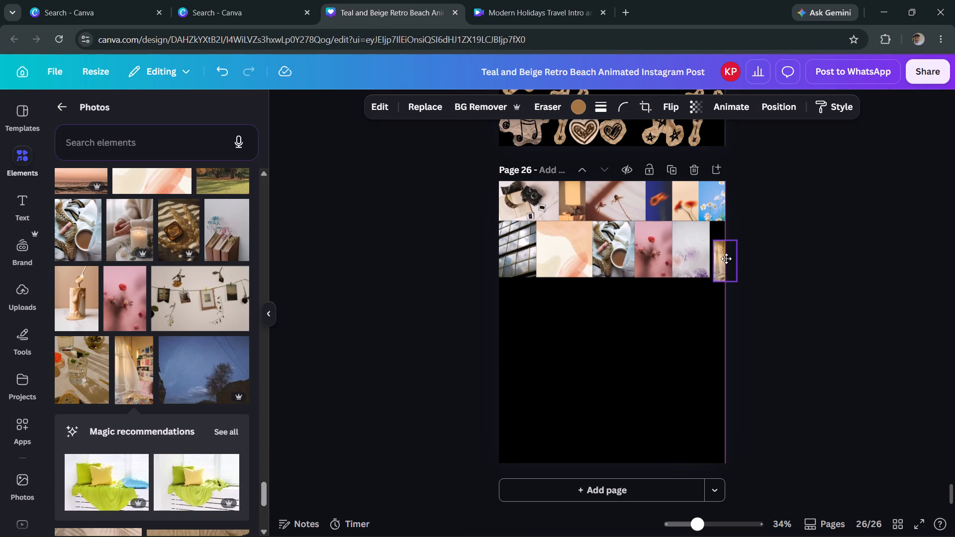
{"action": "left_click_drag", "start_coordinate": [726, 259], "coordinate": [721, 245]}
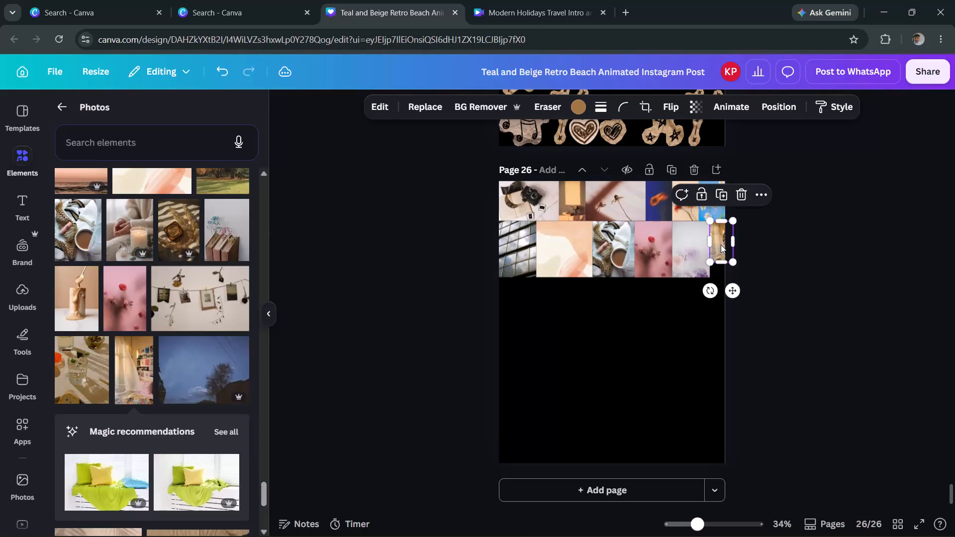
{"action": "left_click_drag", "start_coordinate": [723, 263], "coordinate": [722, 276]}
{"action": "left_click", "coordinate": [335, 324]}
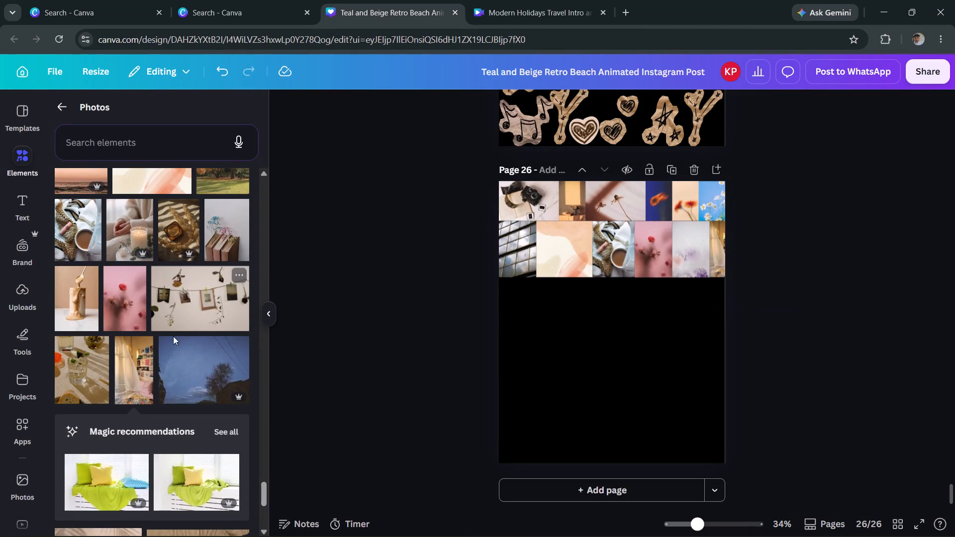
Add a second copy of the sheer curtain bedroom photo and place it at the left page edge to start the third row.
{"action": "left_click", "coordinate": [133, 382]}
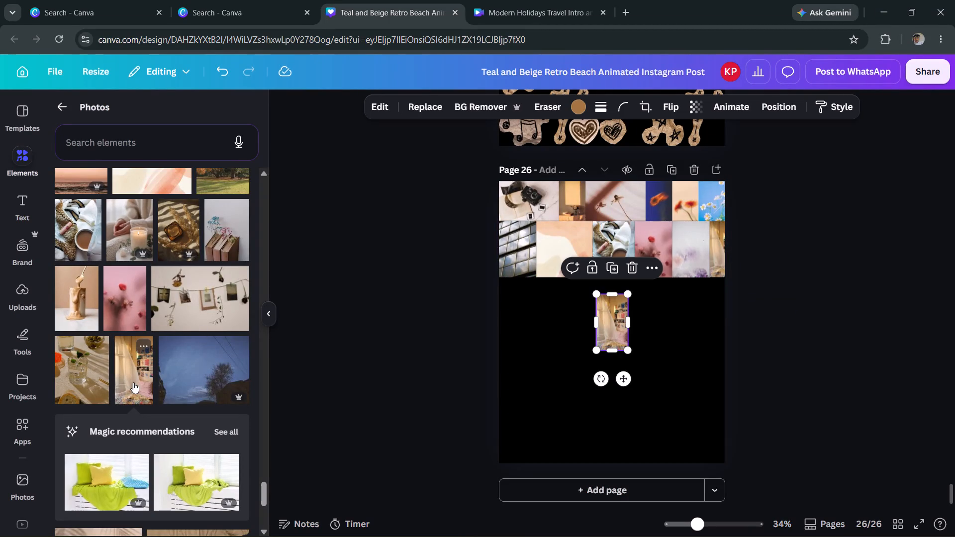
{"action": "left_click_drag", "start_coordinate": [610, 319], "coordinate": [575, 318]}
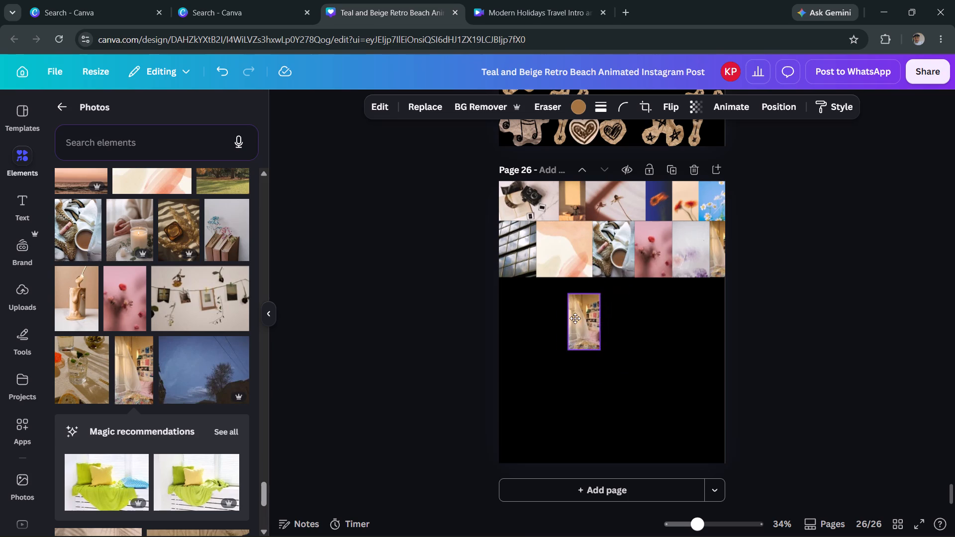
{"action": "left_click_drag", "start_coordinate": [575, 318], "coordinate": [524, 307]}
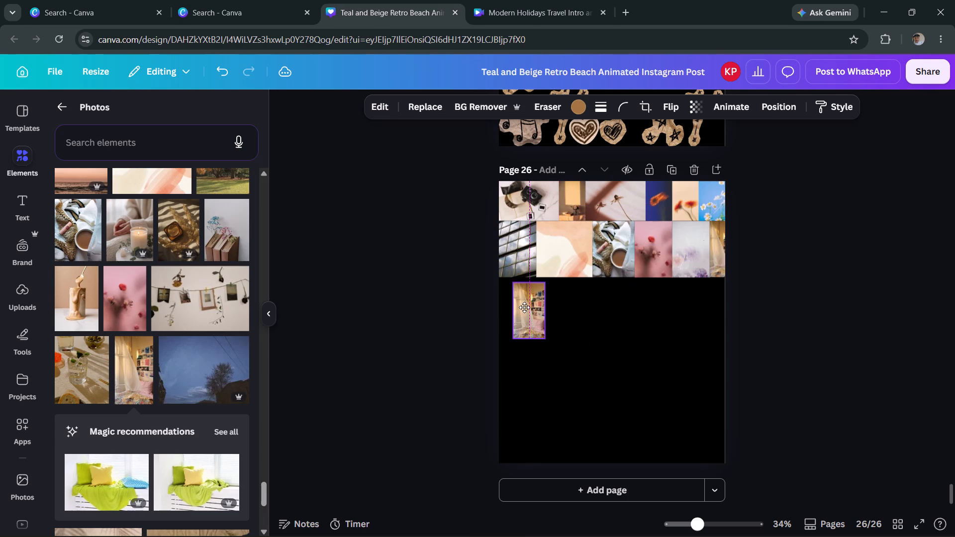
{"action": "left_click_drag", "start_coordinate": [524, 307], "coordinate": [522, 310]}
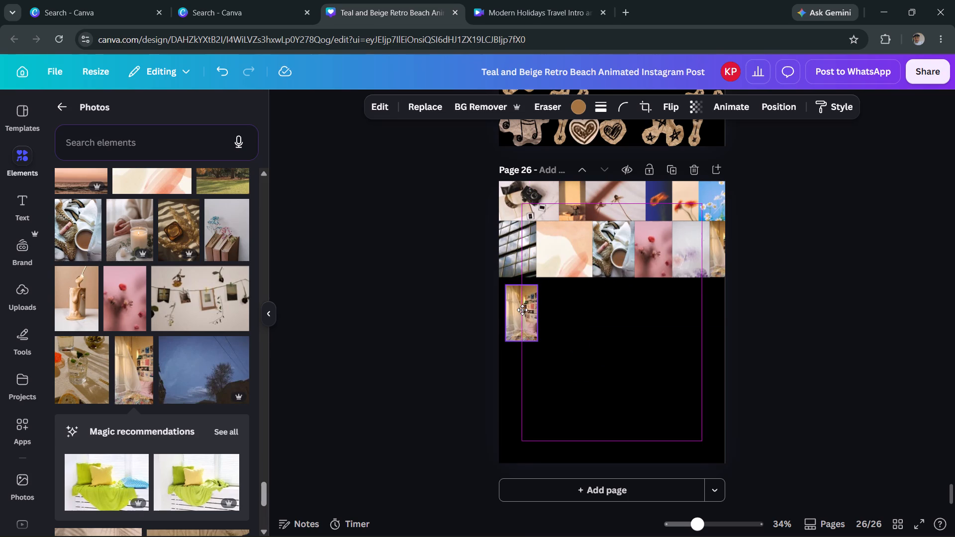
{"action": "left_click_drag", "start_coordinate": [522, 310], "coordinate": [517, 308]}
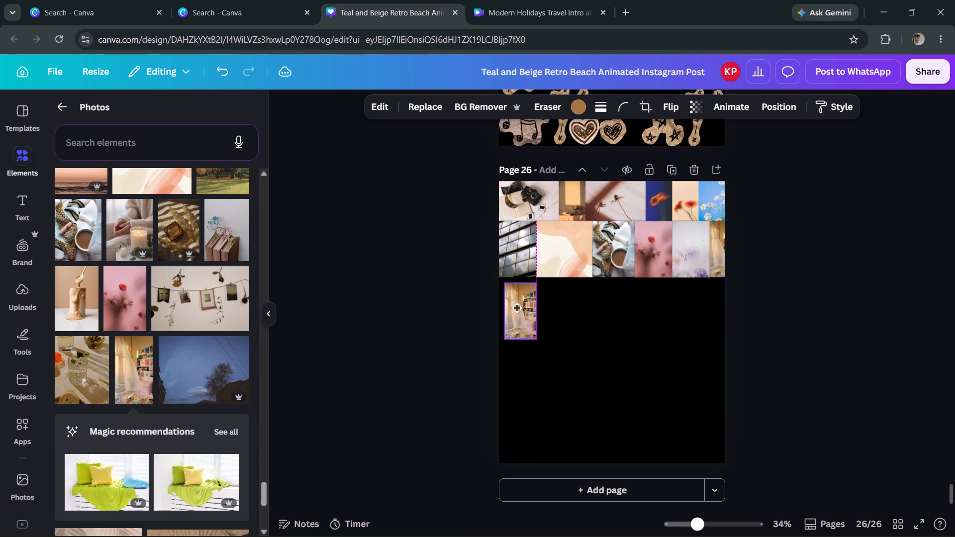
{"action": "left_click_drag", "start_coordinate": [517, 308], "coordinate": [513, 307]}
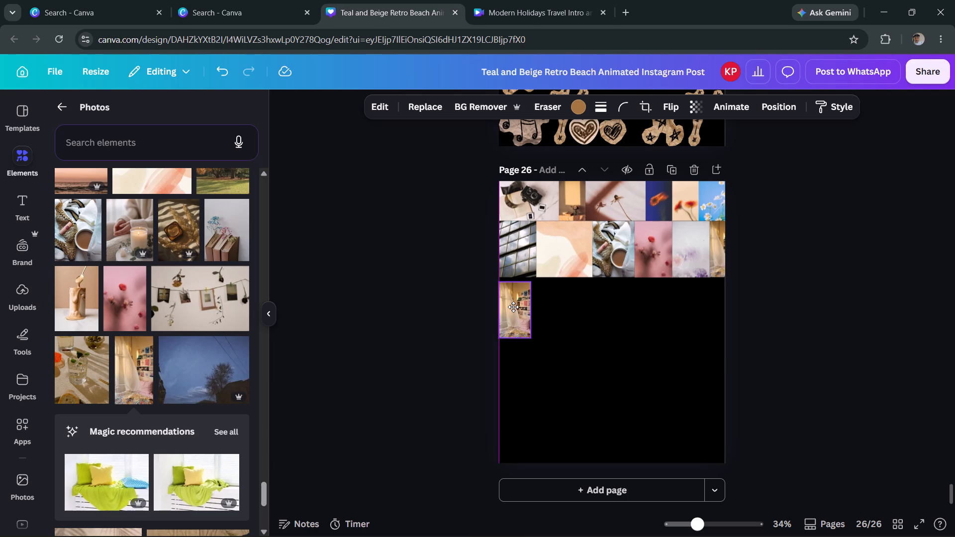
{"action": "left_click_drag", "start_coordinate": [513, 307], "coordinate": [517, 303]}
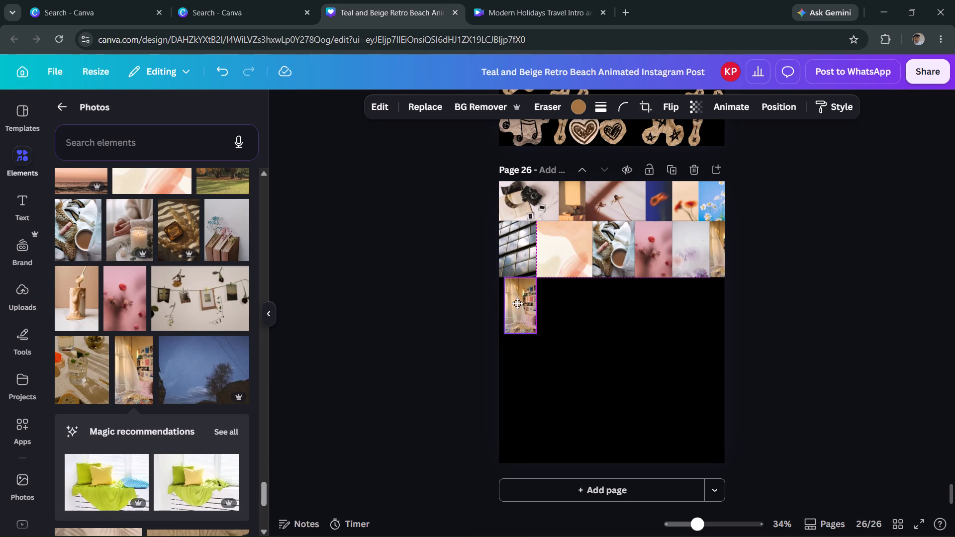
{"action": "left_click_drag", "start_coordinate": [517, 303], "coordinate": [513, 305]}
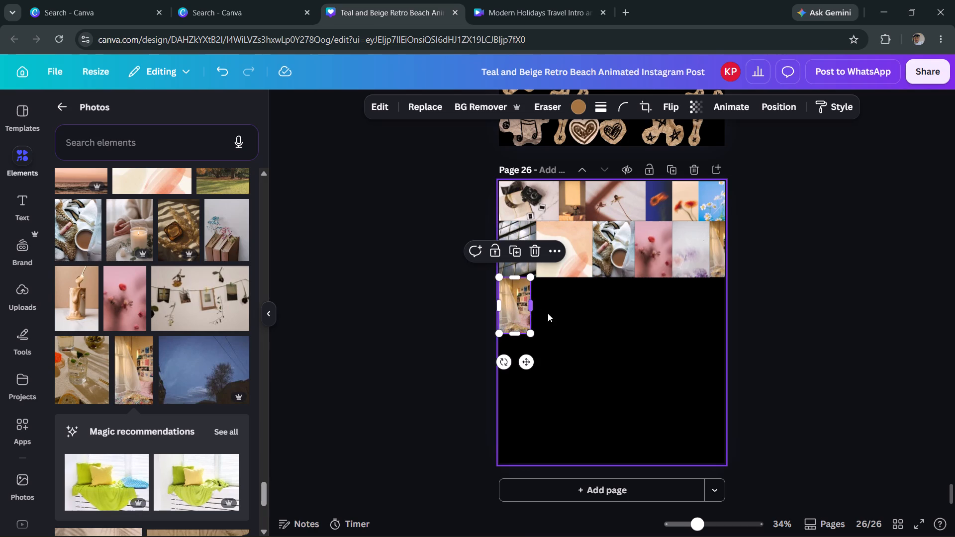
{"action": "left_click", "coordinate": [559, 313]}
Add the blue dusk sky with tree photo, place it right of the third row's bedroom photo, and size it to about 359 × 269.
{"action": "left_click", "coordinate": [187, 366]}
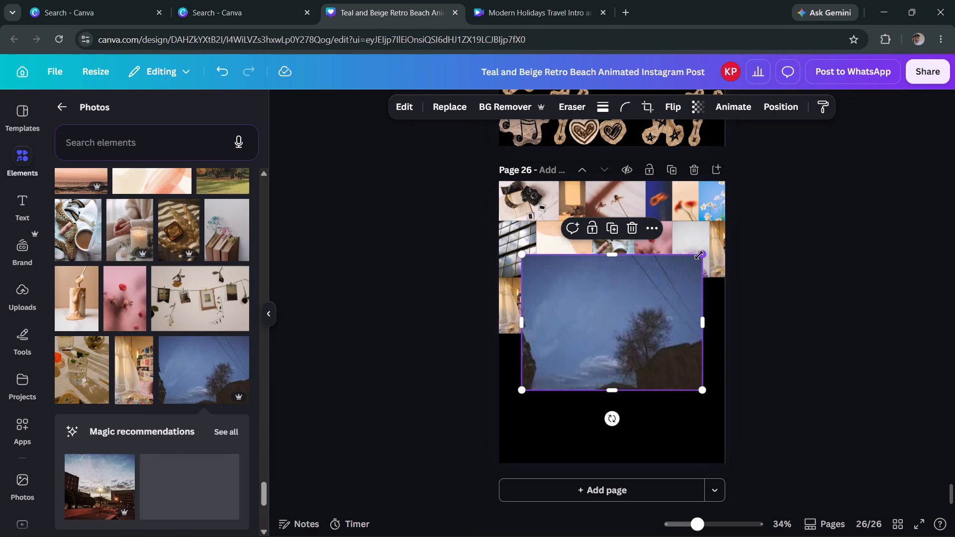
{"action": "left_click_drag", "start_coordinate": [699, 255], "coordinate": [599, 351]}
{"action": "left_click_drag", "start_coordinate": [568, 358], "coordinate": [601, 324]}
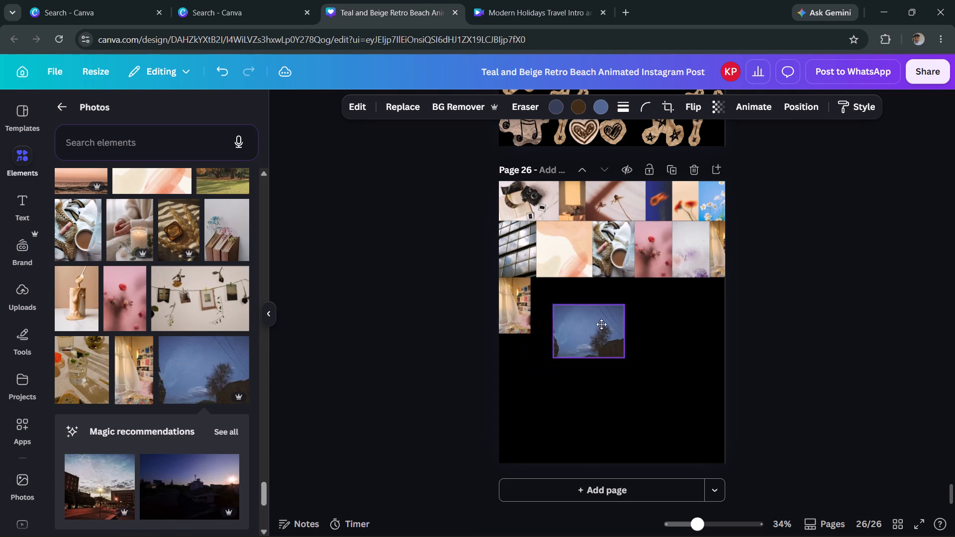
{"action": "left_click_drag", "start_coordinate": [601, 324], "coordinate": [578, 304]}
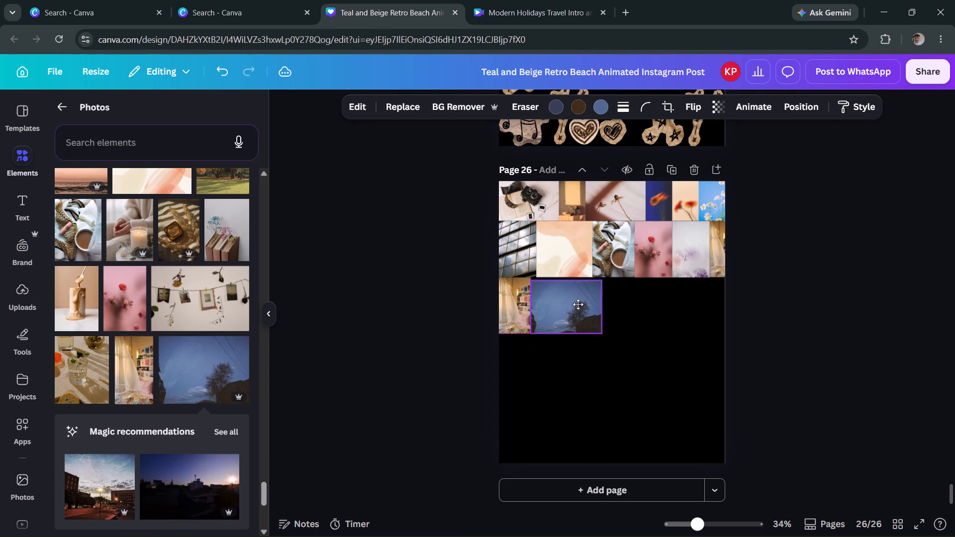
{"action": "left_click_drag", "start_coordinate": [578, 304], "coordinate": [580, 299]}
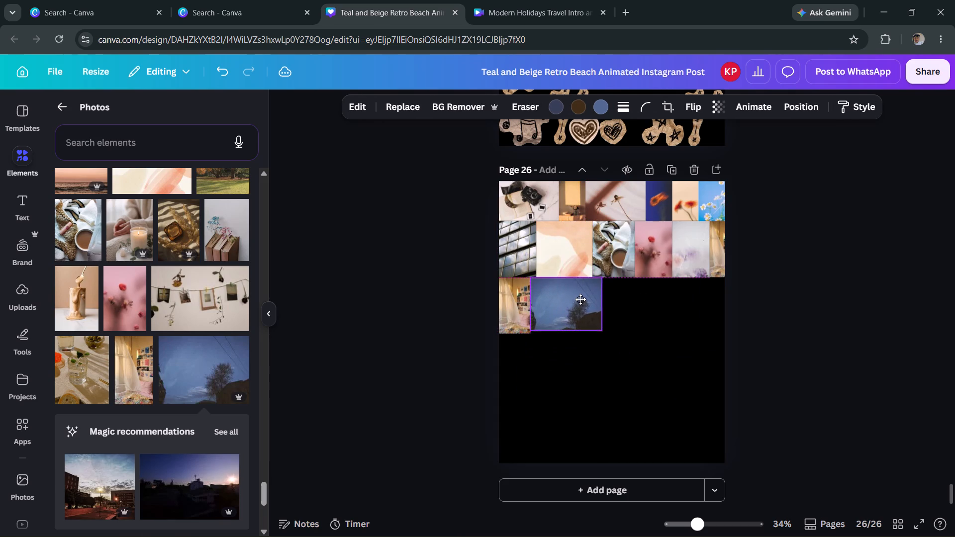
{"action": "left_click_drag", "start_coordinate": [580, 299], "coordinate": [577, 299]}
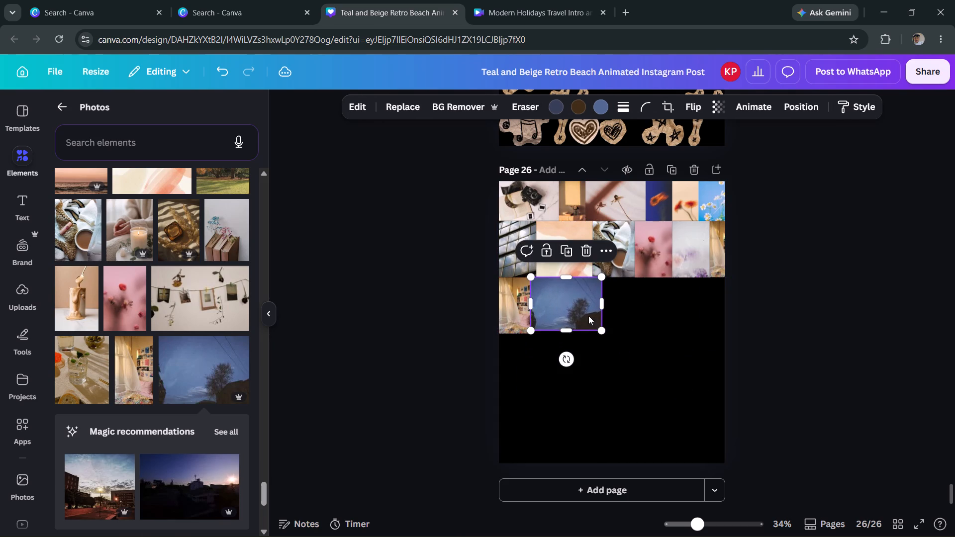
{"action": "left_click", "coordinate": [599, 327]}
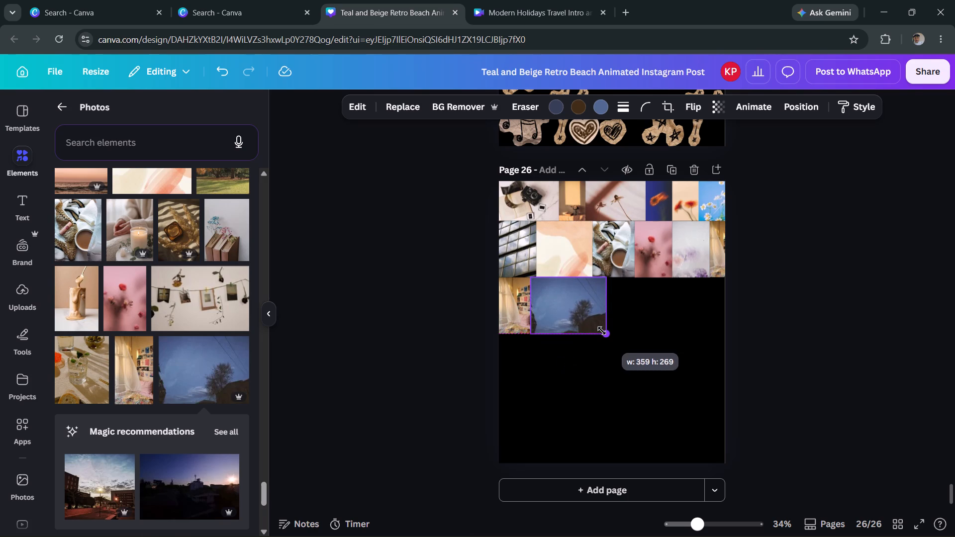
{"action": "left_click", "coordinate": [416, 333]}
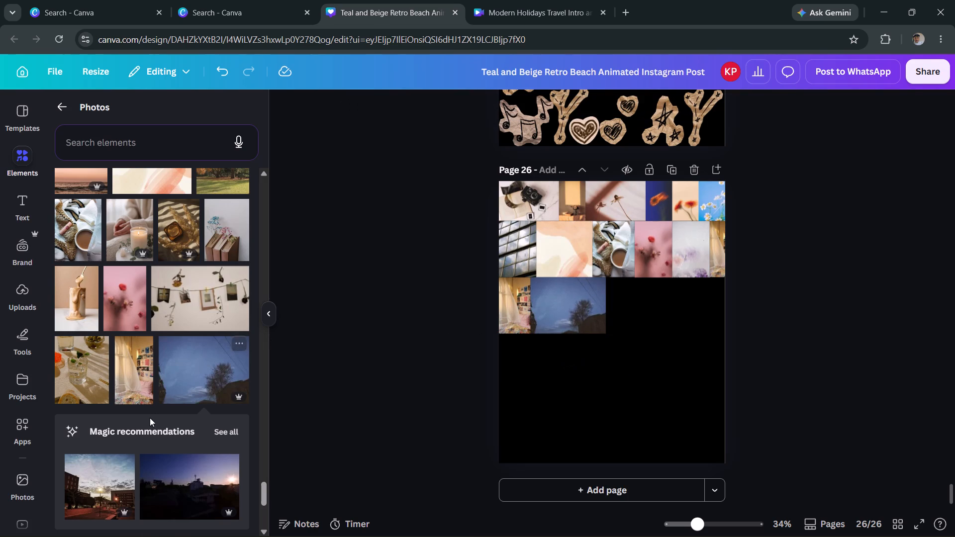
Add the iced mint drink on a sunlit table photo, shrink it to the third row's height, and place it right of the dusk sky photo.
{"action": "scroll", "coordinate": [150, 418], "scroll_direction": "down", "scroll_amount": 2}
{"action": "left_click", "coordinate": [94, 284]}
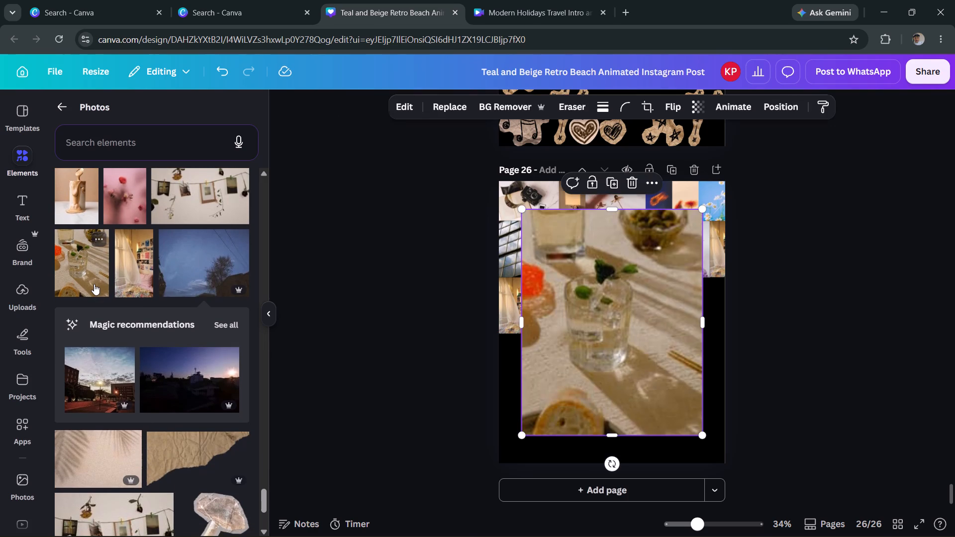
{"action": "left_click_drag", "start_coordinate": [521, 212], "coordinate": [639, 396]}
{"action": "left_click", "coordinate": [663, 402]}
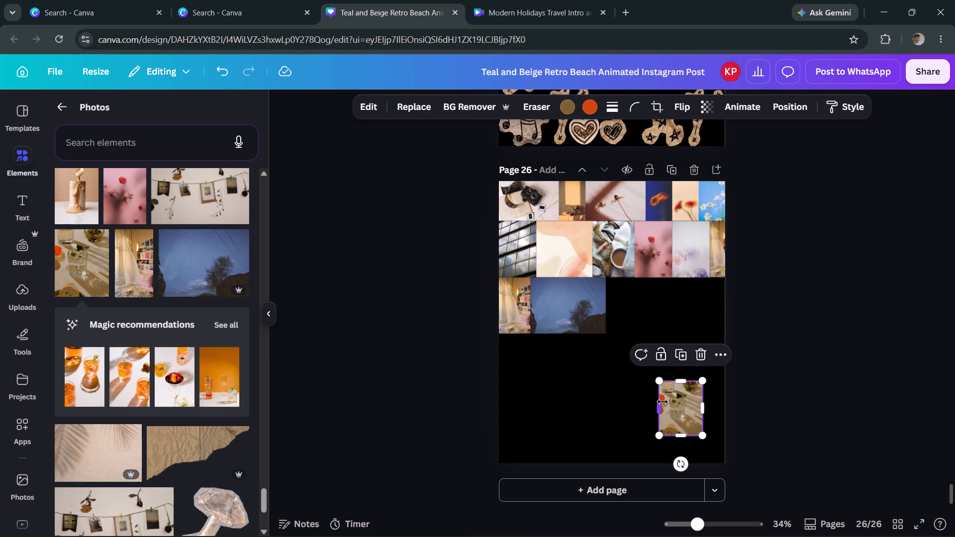
{"action": "left_click_drag", "start_coordinate": [671, 403], "coordinate": [623, 305]}
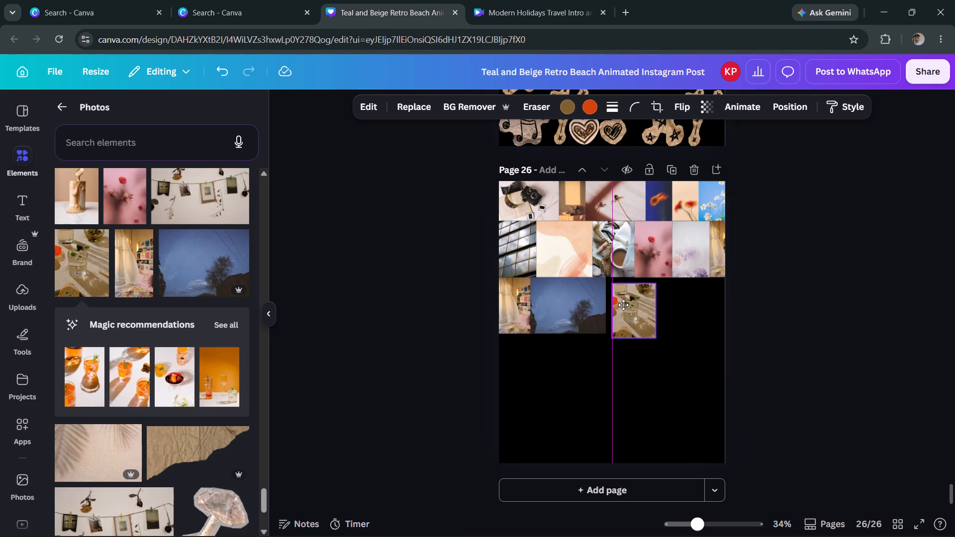
{"action": "left_click_drag", "start_coordinate": [623, 305], "coordinate": [620, 304]}
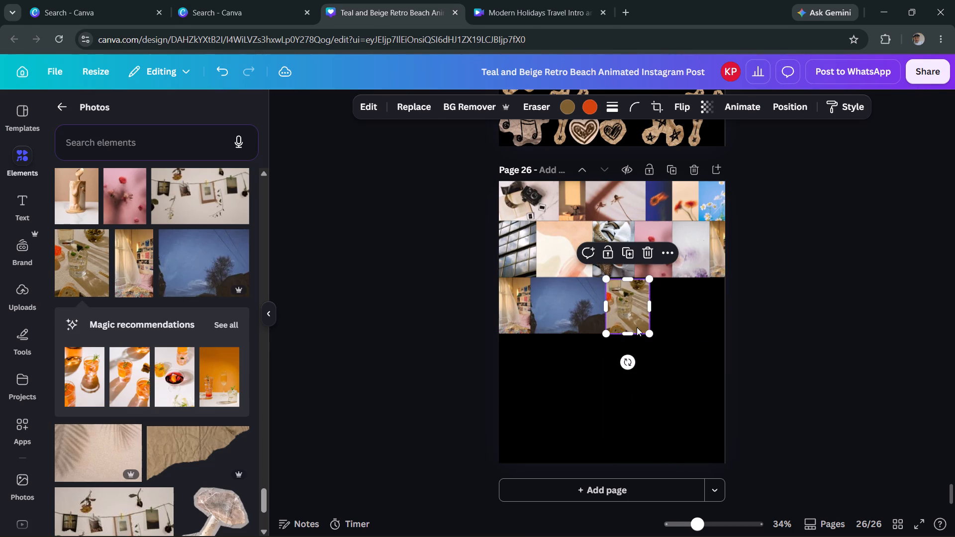
{"action": "left_click", "coordinate": [646, 335]}
{"action": "left_click", "coordinate": [376, 323]}
Add the photo of prints and dried flowers on a string, and fit it right of the slightly left-shifted mint drink photo to finish row three.
{"action": "scroll", "coordinate": [193, 434], "scroll_direction": "down", "scroll_amount": 2}
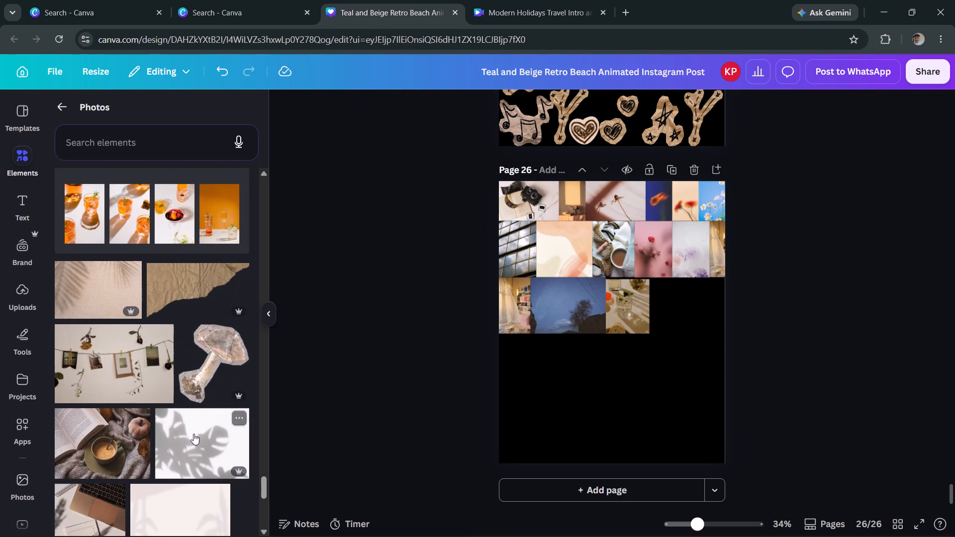
{"action": "left_click", "coordinate": [127, 379]}
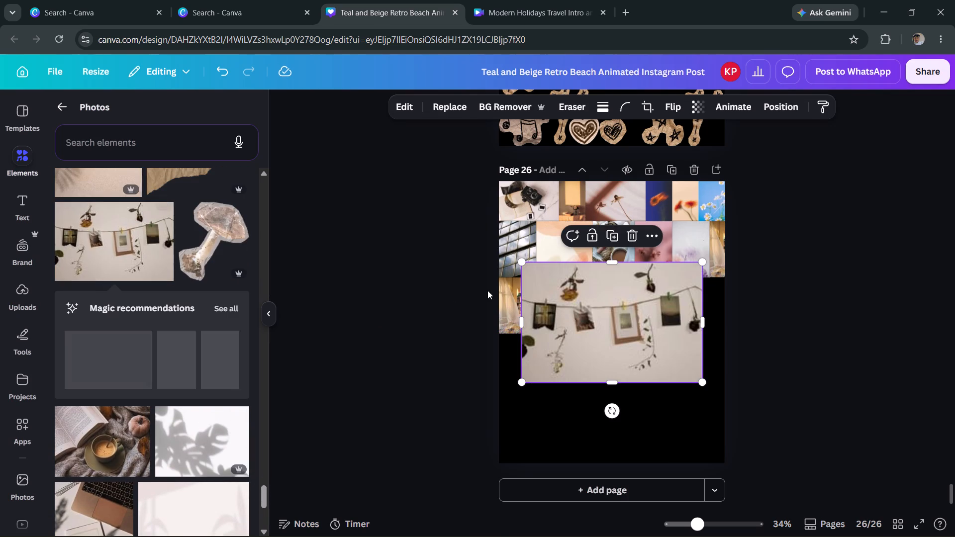
{"action": "left_click_drag", "start_coordinate": [522, 265], "coordinate": [619, 349]}
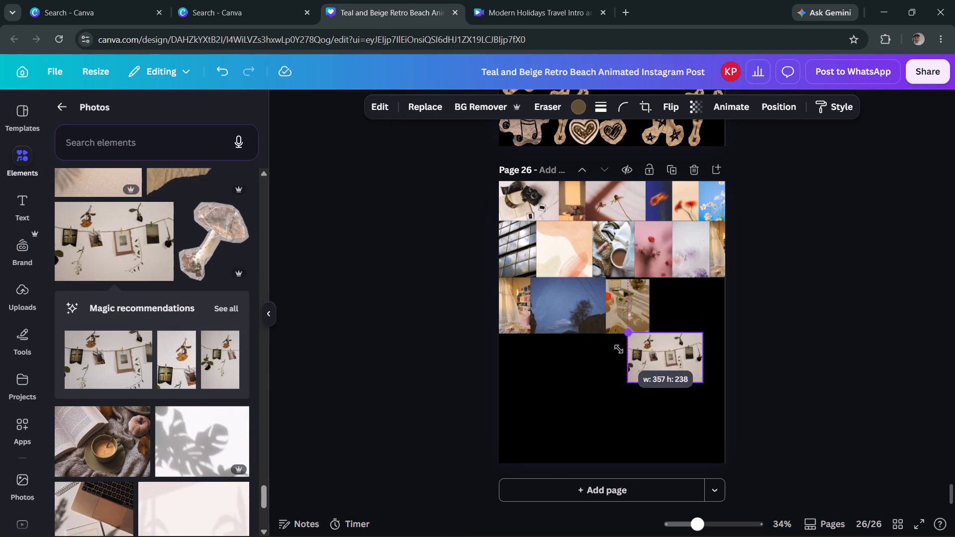
{"action": "left_click_drag", "start_coordinate": [619, 349], "coordinate": [630, 356]}
{"action": "left_click", "coordinate": [617, 288]}
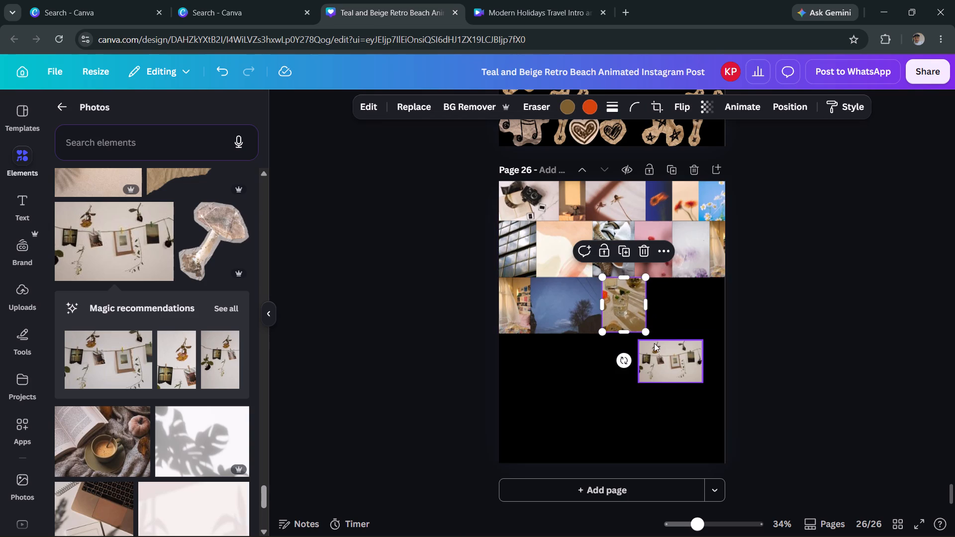
{"action": "left_click_drag", "start_coordinate": [654, 343], "coordinate": [662, 282]}
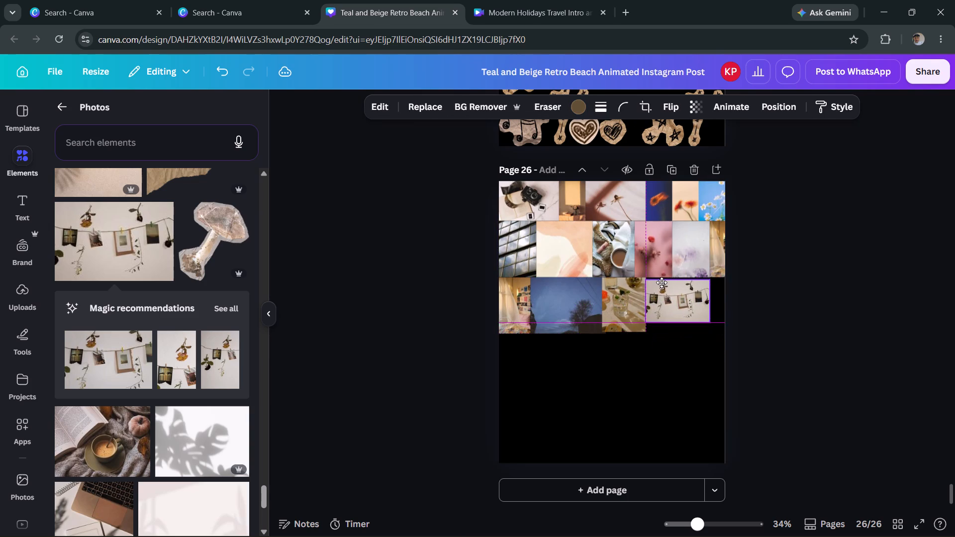
{"action": "left_click_drag", "start_coordinate": [662, 282], "coordinate": [664, 281]}
{"action": "left_click_drag", "start_coordinate": [712, 319], "coordinate": [724, 336]}
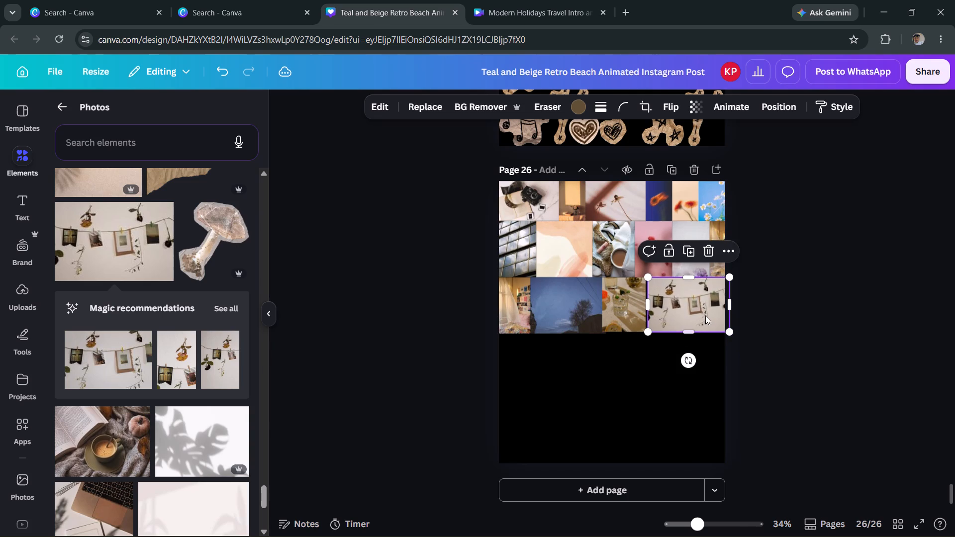
{"action": "left_click", "coordinate": [705, 316]}
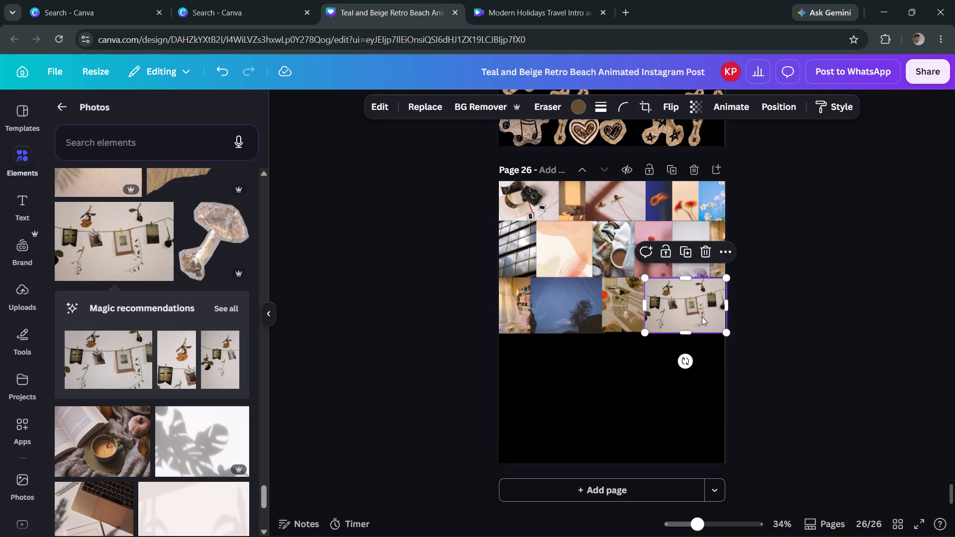
{"action": "left_click", "coordinate": [382, 315]}
Add the white pressed flower with dark red centre, shrink it to a thumbnail, and place it in page 26's bottom-left corner.
{"action": "scroll", "coordinate": [123, 434], "scroll_direction": "down", "scroll_amount": 3}
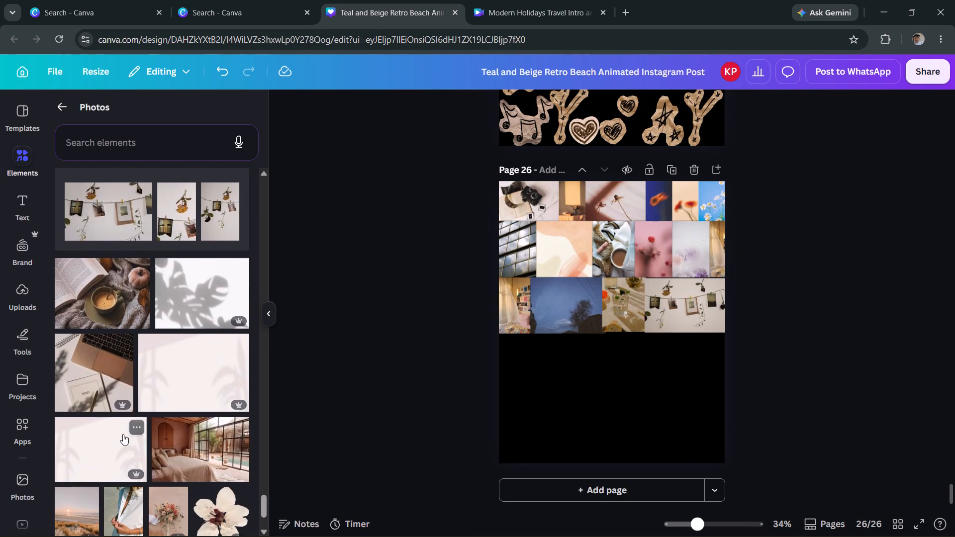
{"action": "left_click", "coordinate": [207, 514]}
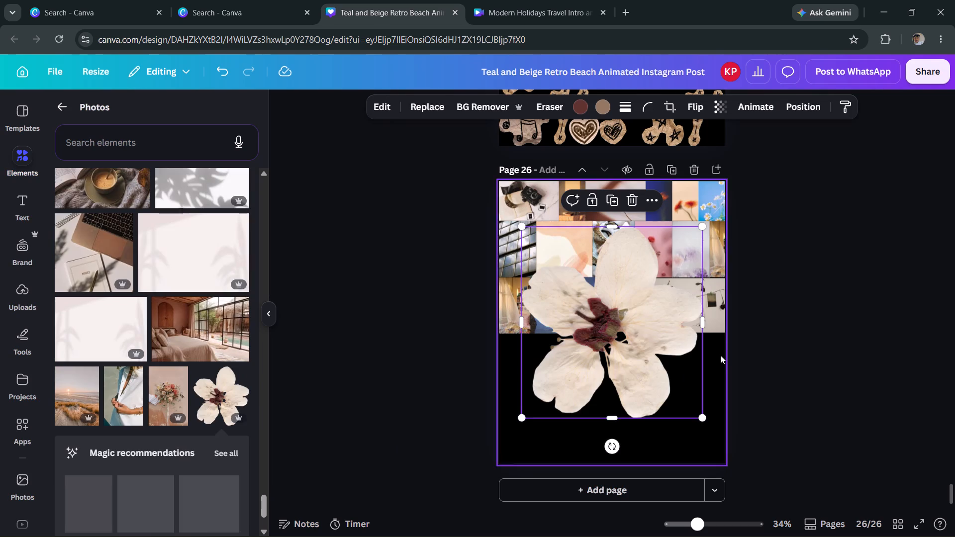
{"action": "left_click_drag", "start_coordinate": [704, 229], "coordinate": [643, 317]}
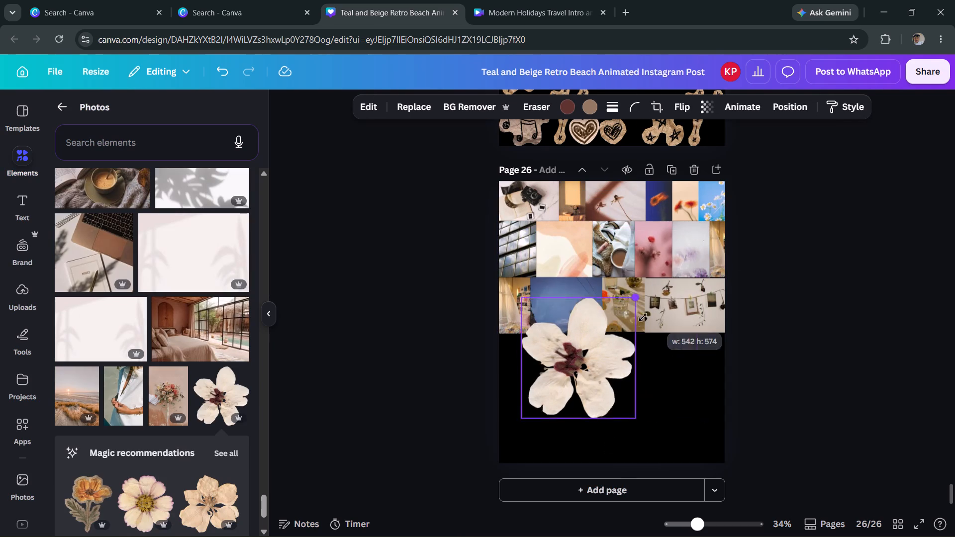
{"action": "left_click_drag", "start_coordinate": [643, 317], "coordinate": [598, 392]}
{"action": "left_click_drag", "start_coordinate": [550, 391], "coordinate": [528, 428]}
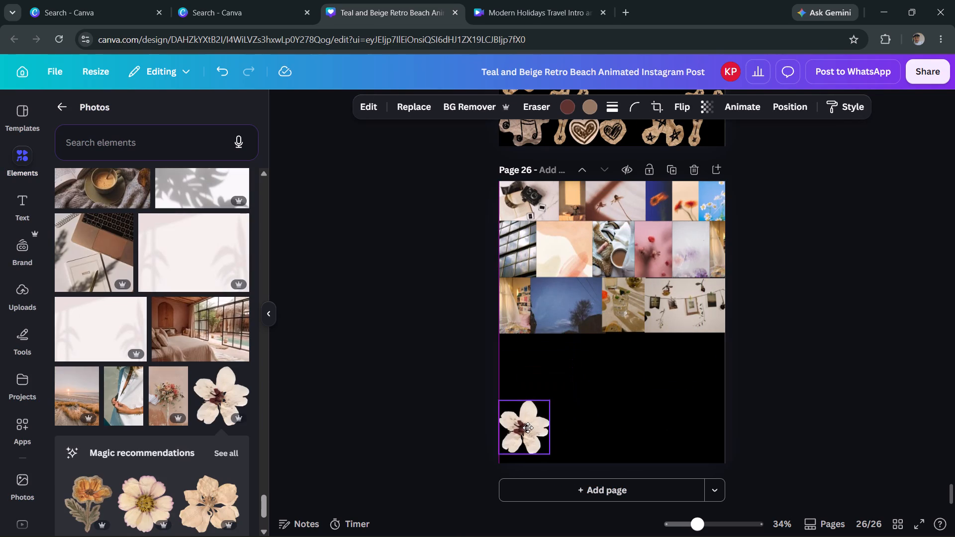
{"action": "left_click_drag", "start_coordinate": [528, 428], "coordinate": [527, 435]}
{"action": "left_click", "coordinate": [388, 432]}
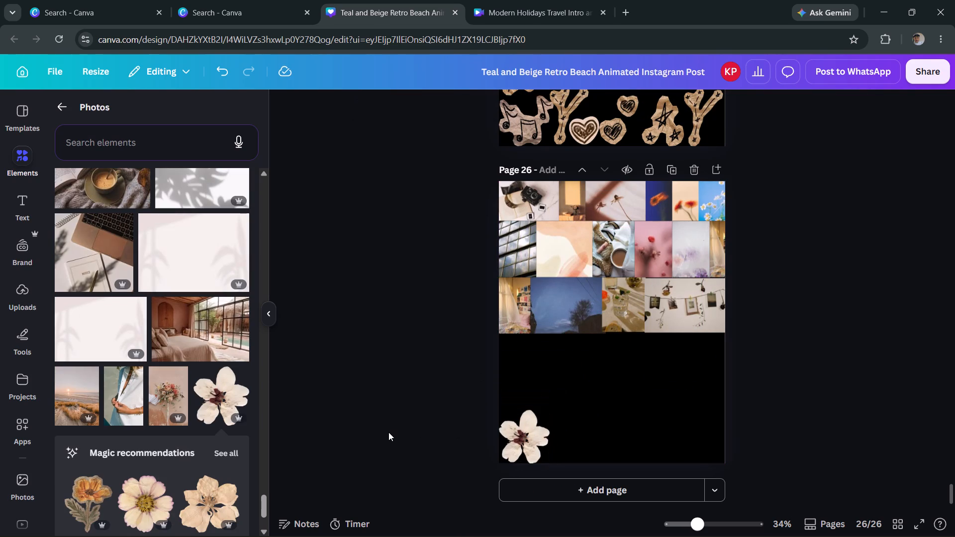
Add the recommended cream daisy with pink-edged petals, shrink it, and place it right of the white flower along the page bottom.
{"action": "scroll", "coordinate": [195, 459], "scroll_direction": "down", "scroll_amount": 1}
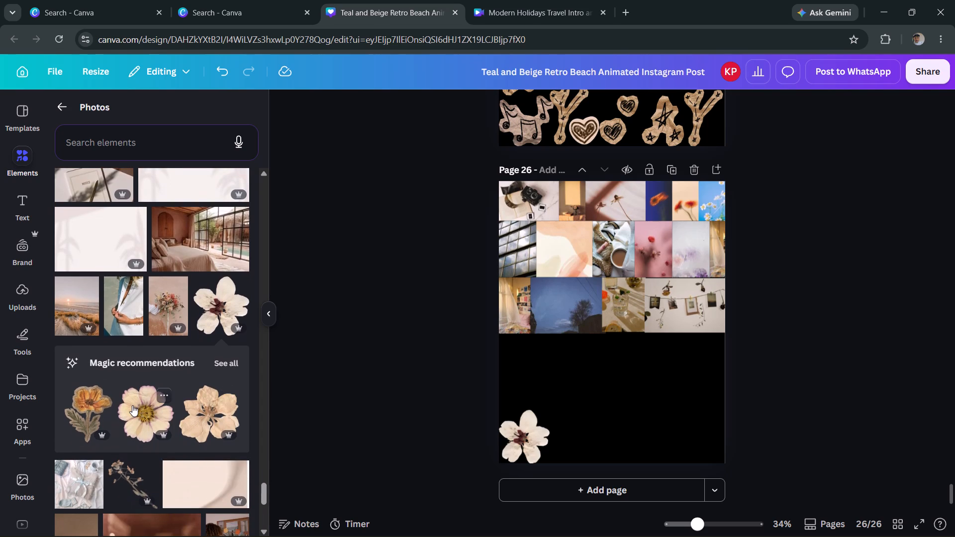
{"action": "left_click", "coordinate": [132, 405]}
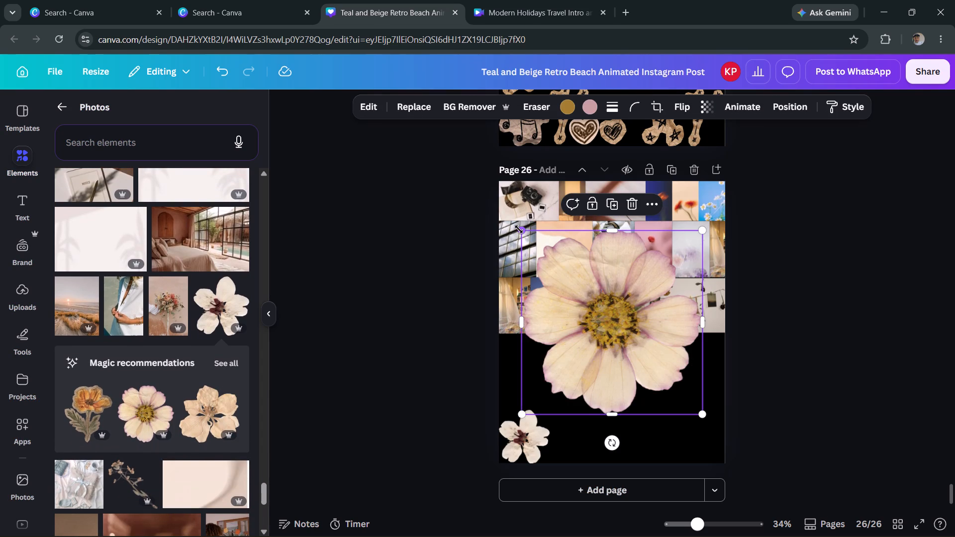
{"action": "left_click_drag", "start_coordinate": [519, 229], "coordinate": [651, 381]}
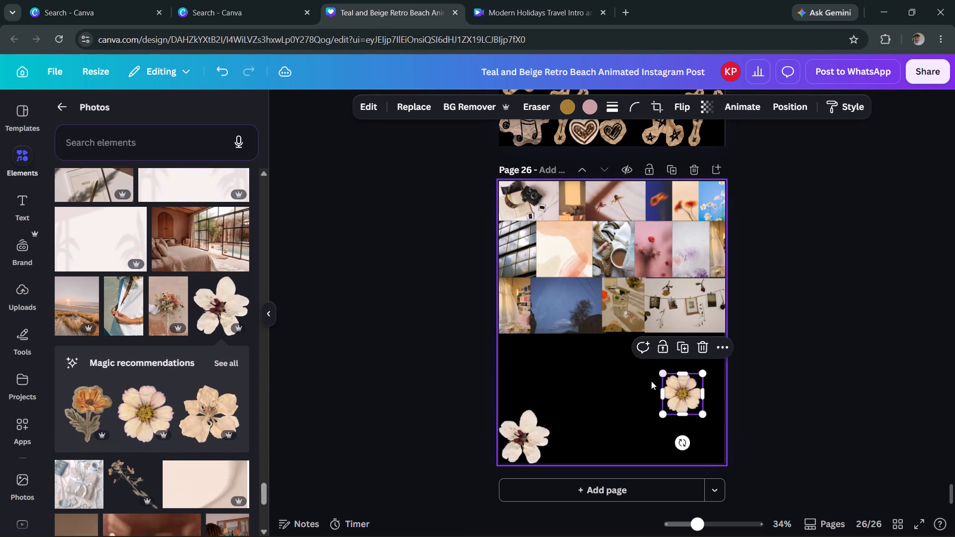
{"action": "left_click_drag", "start_coordinate": [677, 387], "coordinate": [569, 435]}
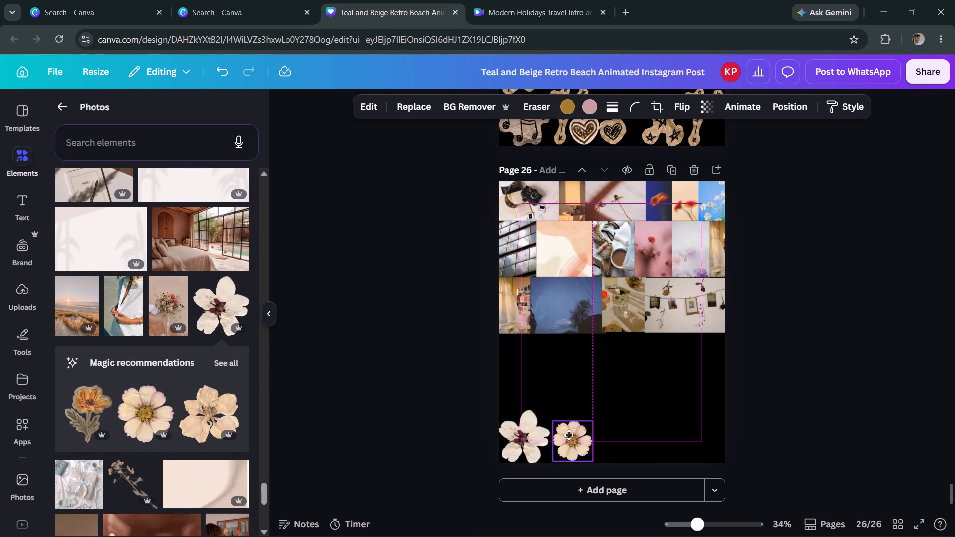
{"action": "left_click_drag", "start_coordinate": [569, 435], "coordinate": [567, 435]}
{"action": "left_click", "coordinate": [347, 430]}
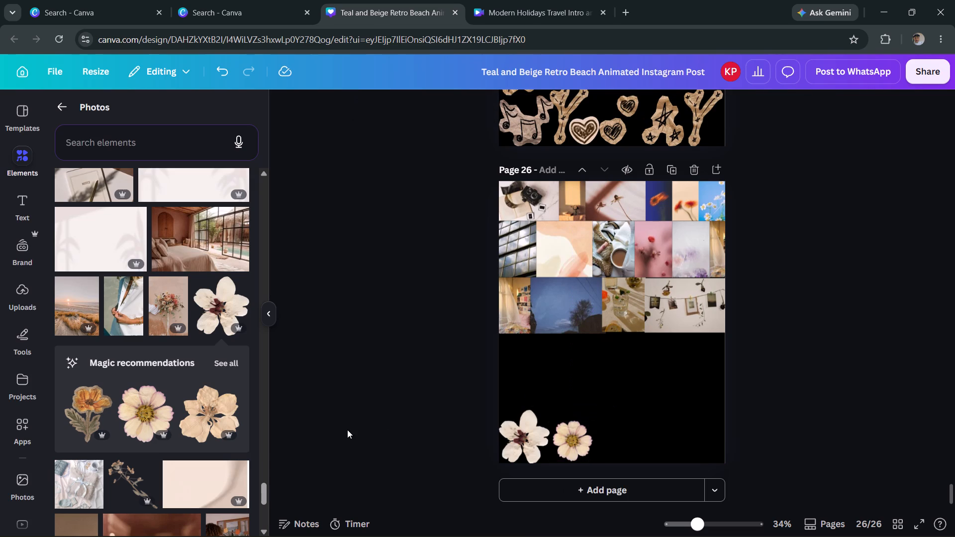
Add the recommended orange flower with leafy stem cutout, shrink it, and place it right of the cream daisy along the page bottom.
{"action": "left_click", "coordinate": [95, 418]}
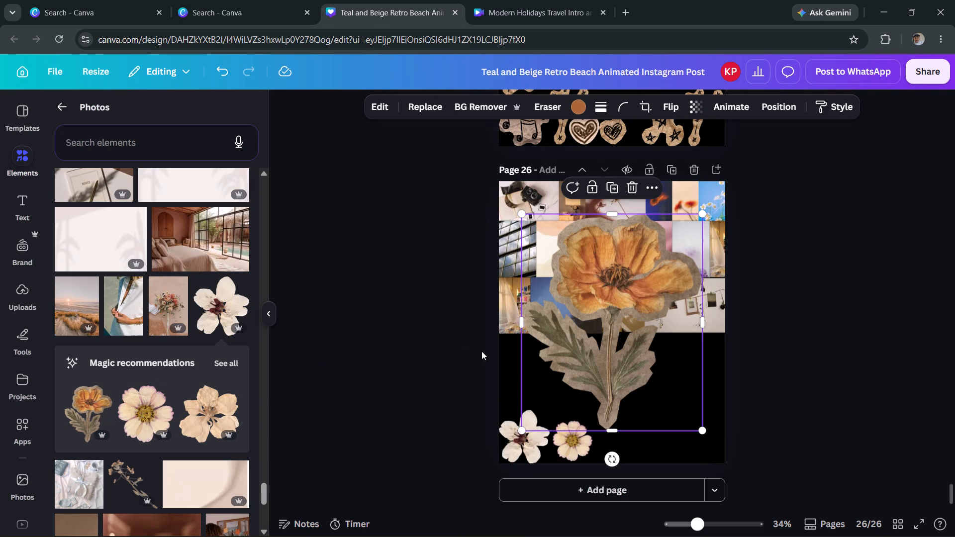
{"action": "left_click_drag", "start_coordinate": [522, 431], "coordinate": [643, 318]}
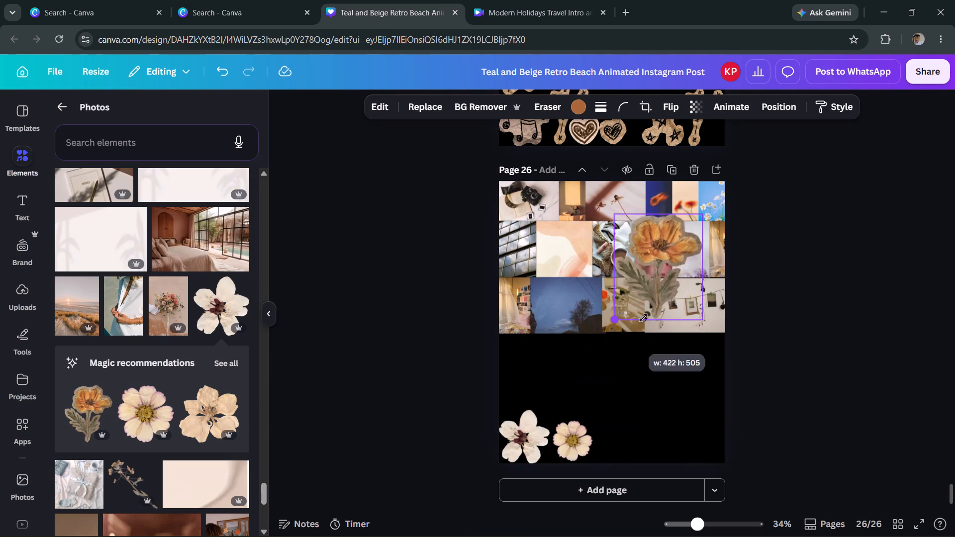
{"action": "left_click_drag", "start_coordinate": [643, 318], "coordinate": [667, 286]}
{"action": "left_click_drag", "start_coordinate": [685, 257], "coordinate": [624, 423]}
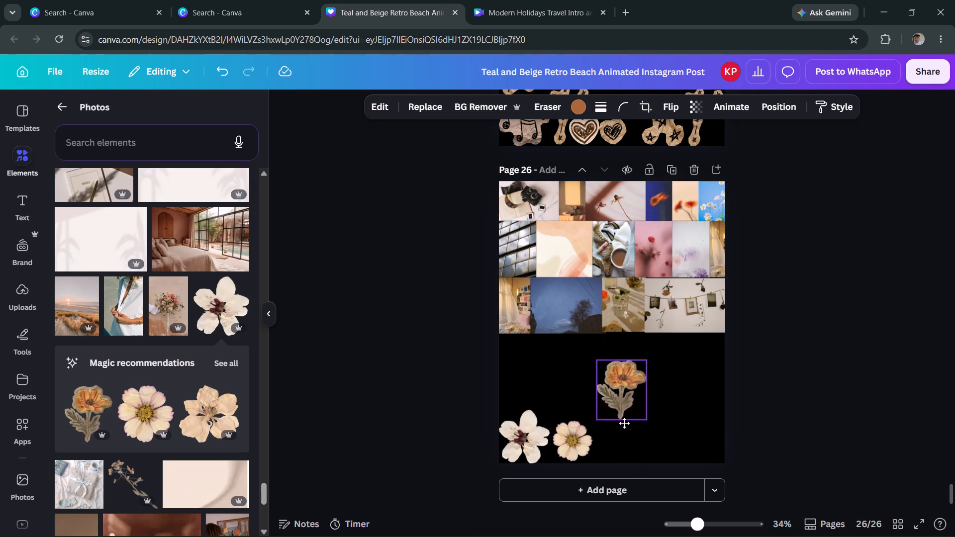
{"action": "left_click_drag", "start_coordinate": [624, 423], "coordinate": [624, 442]}
{"action": "left_click_drag", "start_coordinate": [639, 403], "coordinate": [633, 416]}
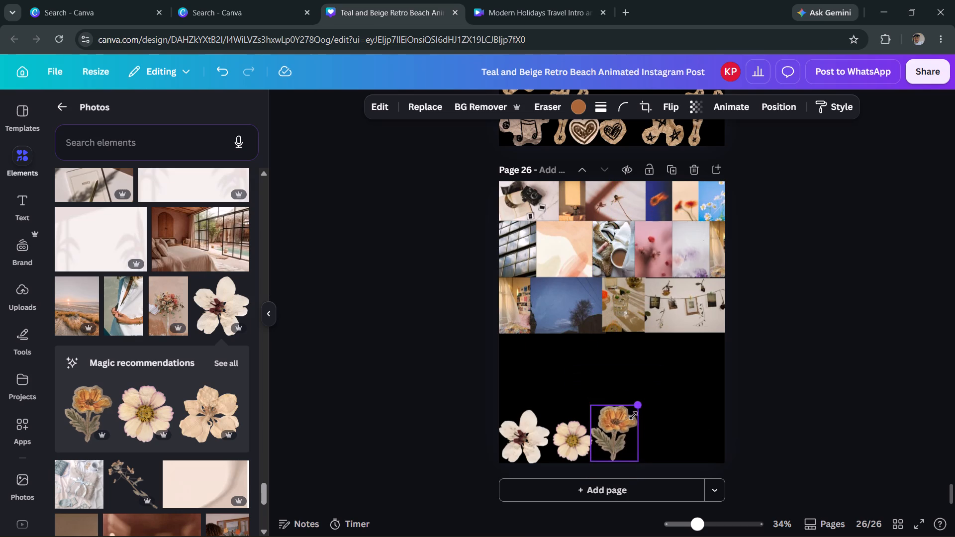
{"action": "left_click_drag", "start_coordinate": [633, 416], "coordinate": [631, 421]}
{"action": "left_click", "coordinate": [598, 435]}
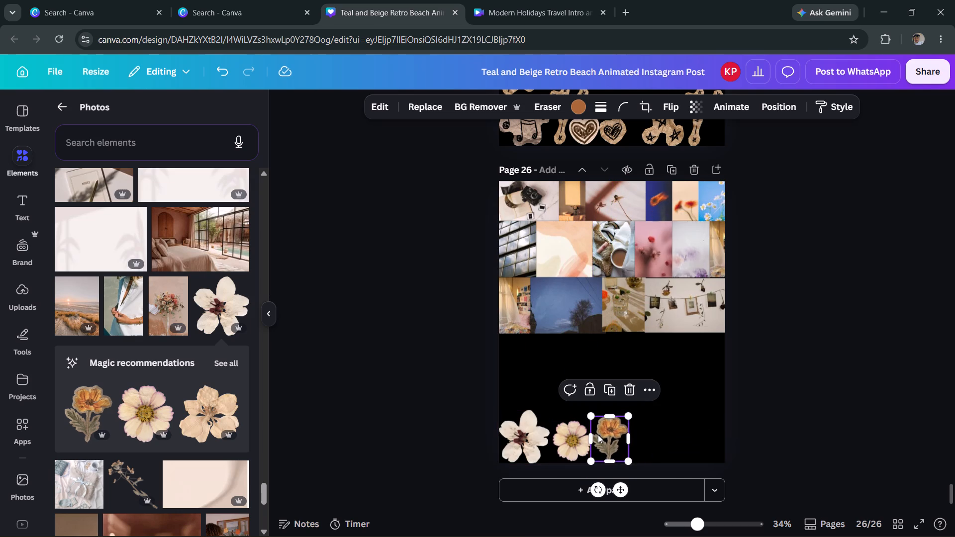
{"action": "left_click", "coordinate": [413, 435]}
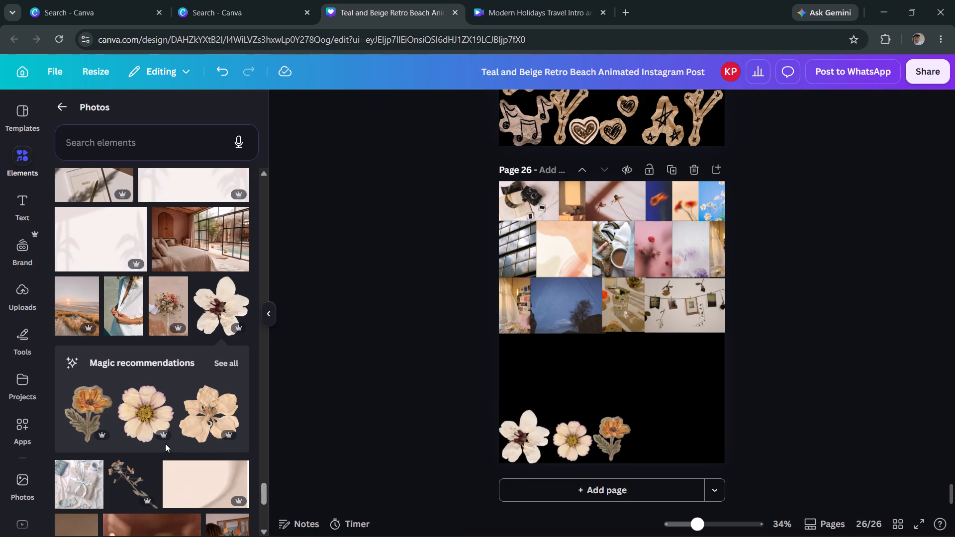
Add the dried flower branch cutout, shrink it to a thumbnail, and place it in the page's bottom-right corner.
{"action": "scroll", "coordinate": [165, 444], "scroll_direction": "down", "scroll_amount": 2}
{"action": "left_click", "coordinate": [119, 368]}
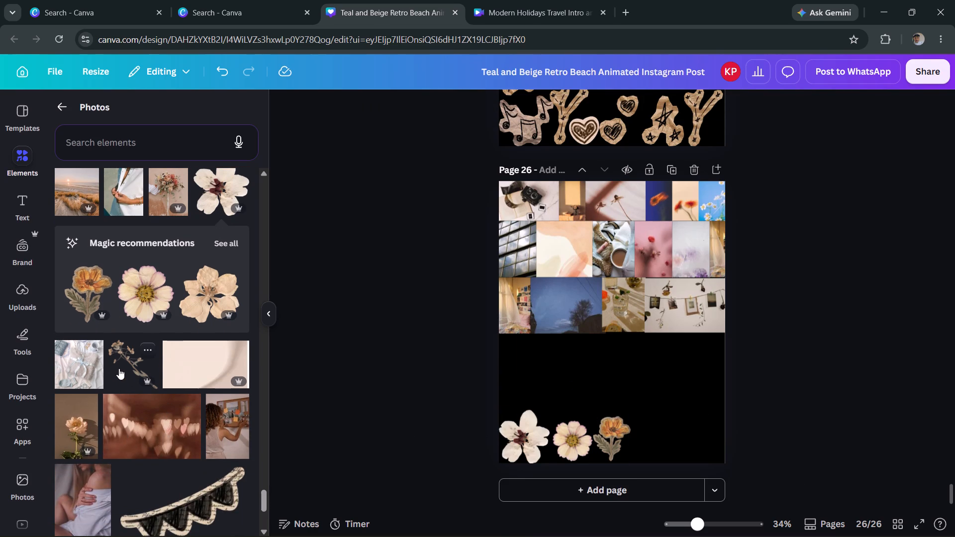
{"action": "left_click_drag", "start_coordinate": [522, 234], "coordinate": [614, 312]}
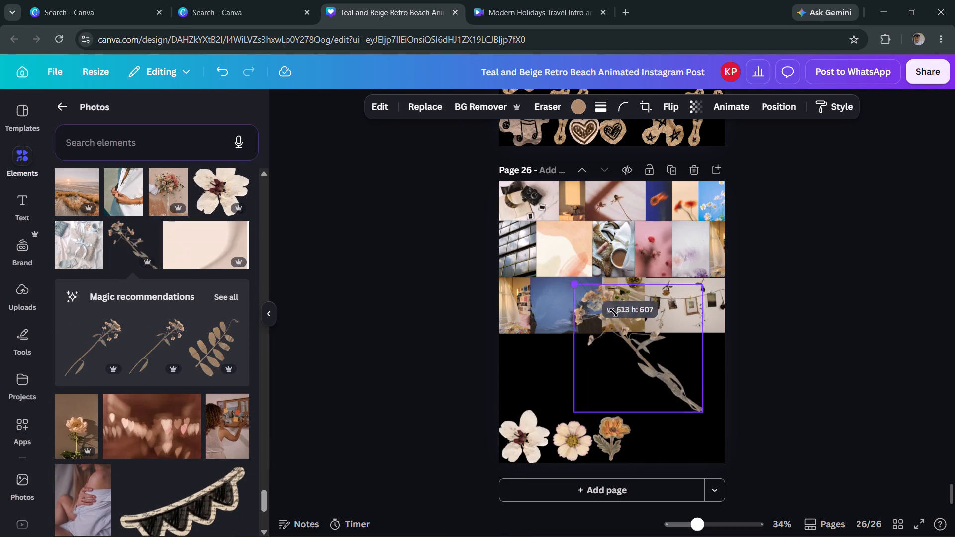
{"action": "left_click_drag", "start_coordinate": [614, 312], "coordinate": [667, 376]}
{"action": "left_click_drag", "start_coordinate": [684, 393], "coordinate": [699, 432]}
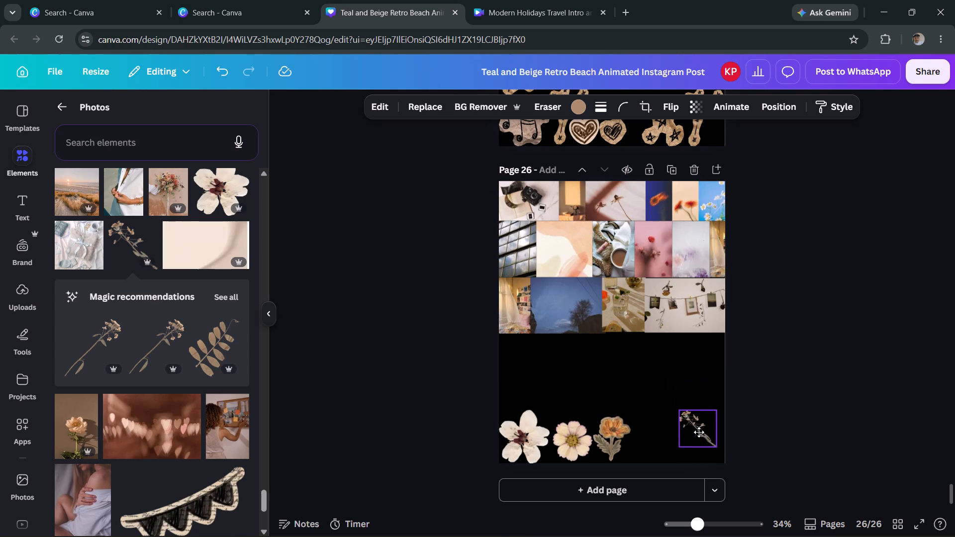
{"action": "left_click_drag", "start_coordinate": [699, 432], "coordinate": [705, 444]}
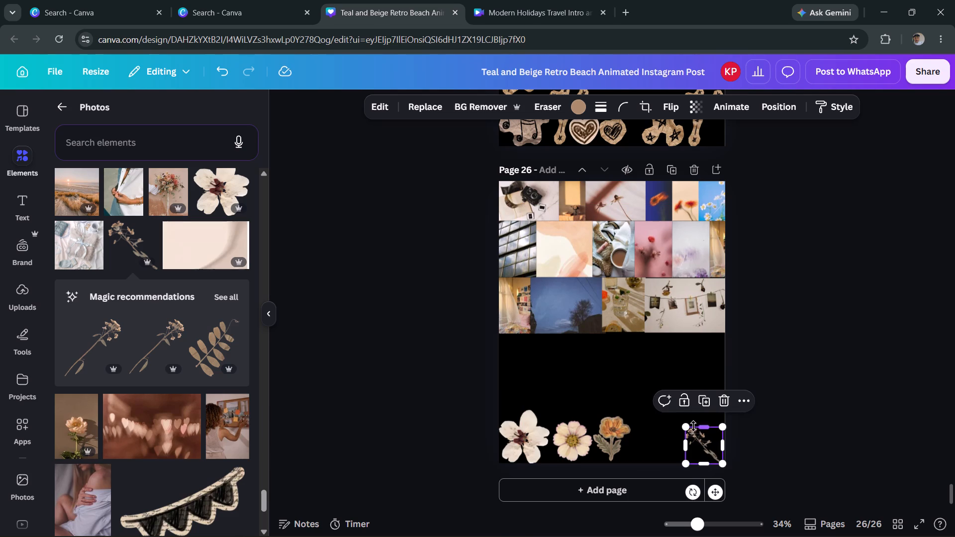
{"action": "left_click_drag", "start_coordinate": [688, 427], "coordinate": [678, 420]}
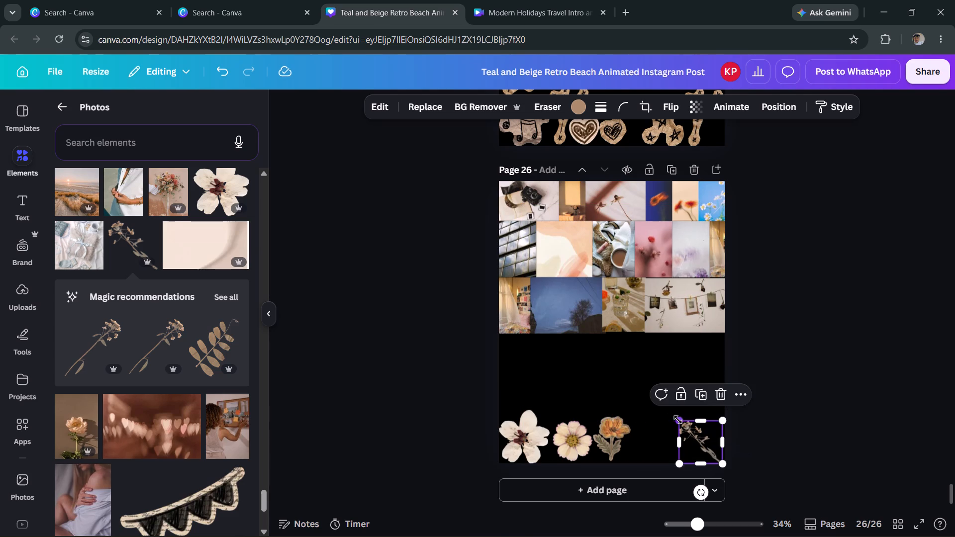
{"action": "left_click", "coordinate": [371, 382]}
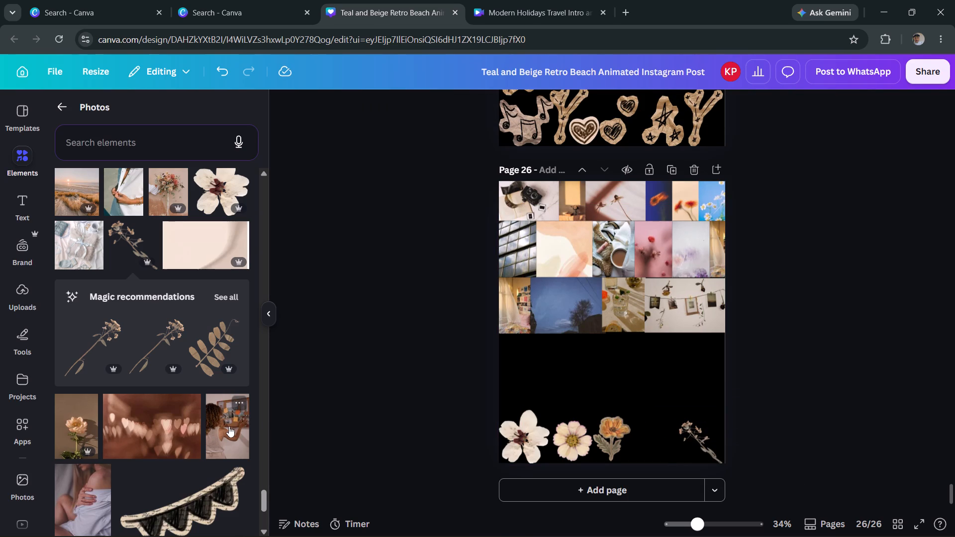
Add the guitar headstock photo, shrink it, and place it on the page bottom between the orange flower and the dried branch.
{"action": "scroll", "coordinate": [174, 428], "scroll_direction": "down", "scroll_amount": 5}
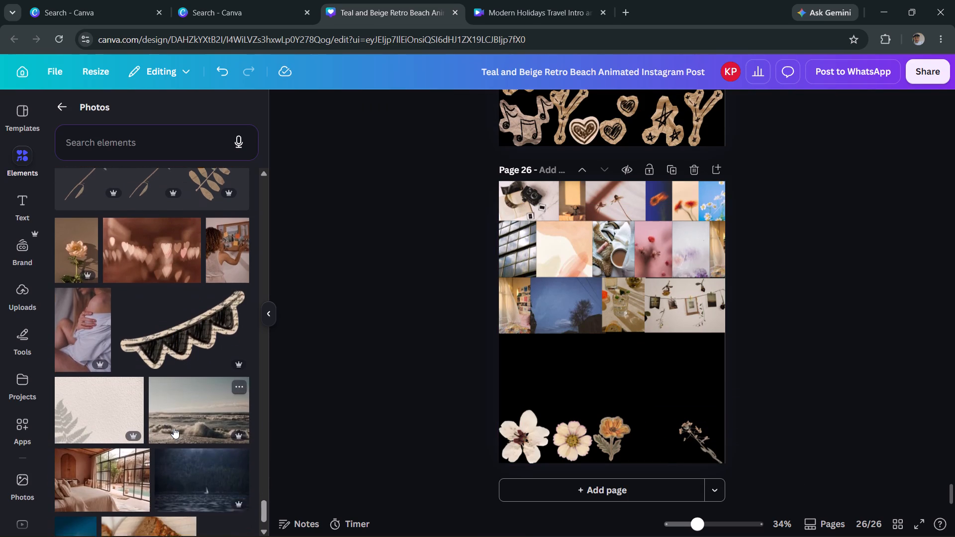
{"action": "scroll", "coordinate": [174, 428], "scroll_direction": "down", "scroll_amount": 1}
{"action": "left_click", "coordinate": [224, 473]}
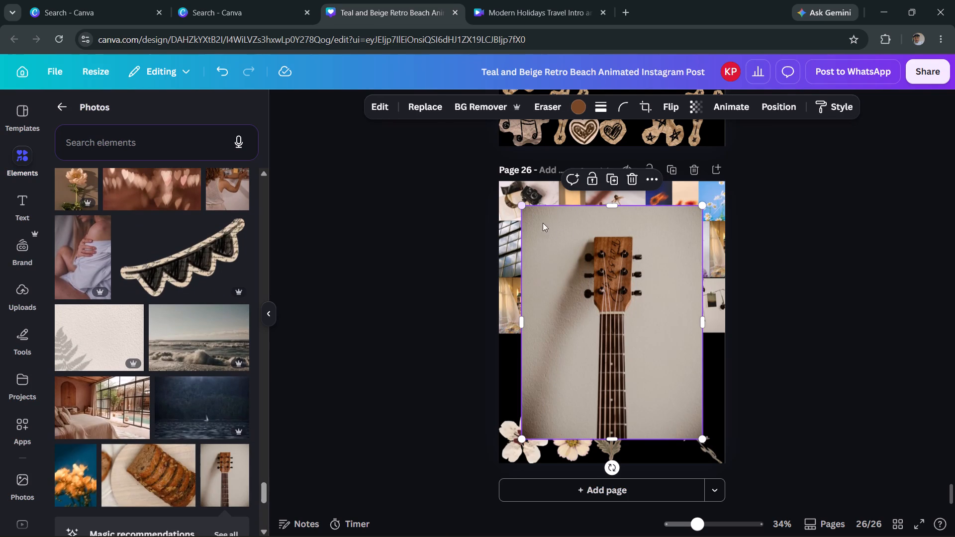
{"action": "left_click_drag", "start_coordinate": [522, 206], "coordinate": [652, 364]}
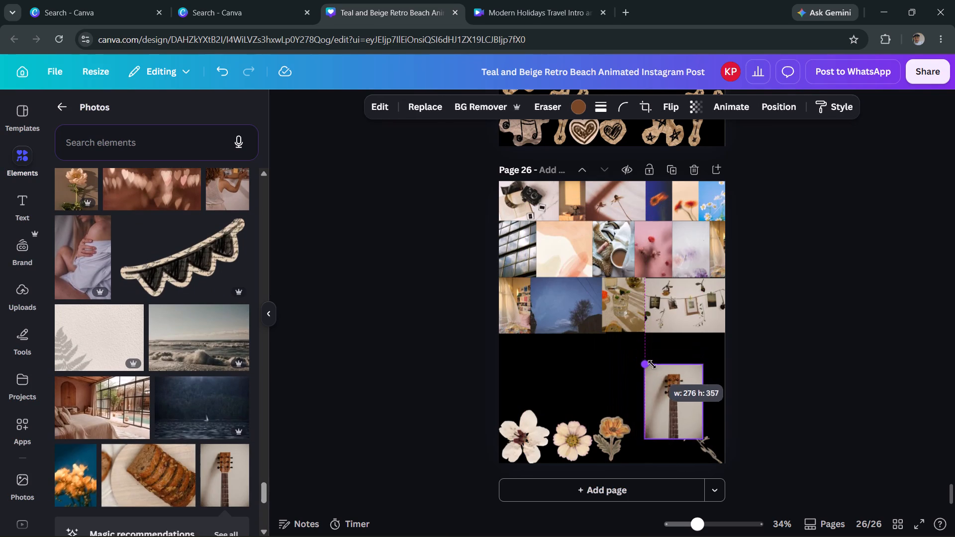
{"action": "left_click_drag", "start_coordinate": [652, 364], "coordinate": [668, 384]}
{"action": "left_click_drag", "start_coordinate": [680, 418], "coordinate": [649, 429]}
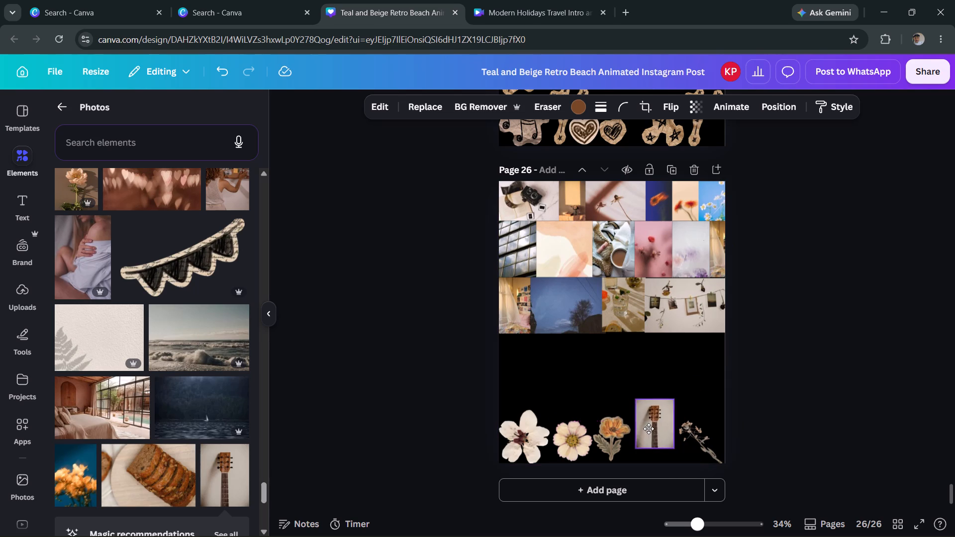
{"action": "left_click_drag", "start_coordinate": [649, 429], "coordinate": [645, 442]}
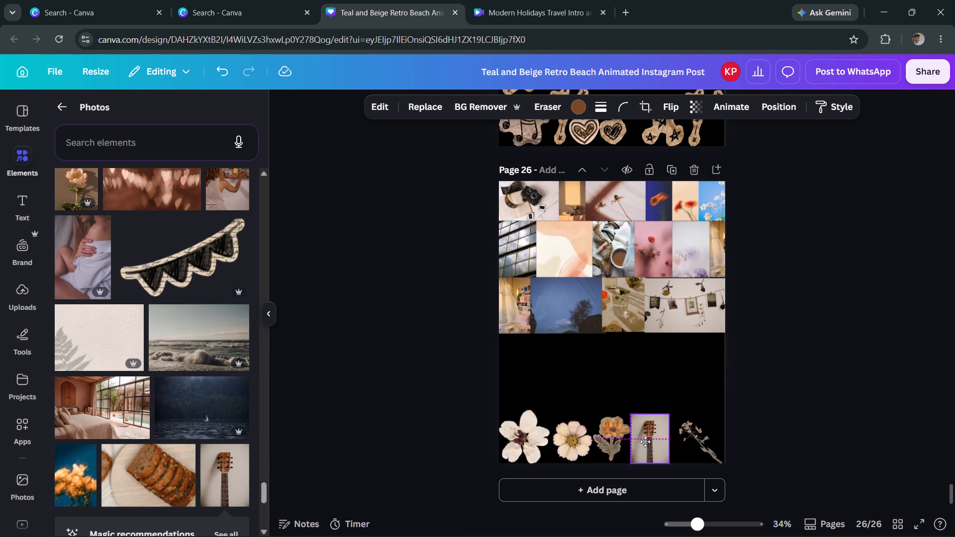
{"action": "left_click_drag", "start_coordinate": [645, 442], "coordinate": [647, 443]}
{"action": "left_click", "coordinate": [365, 415]}
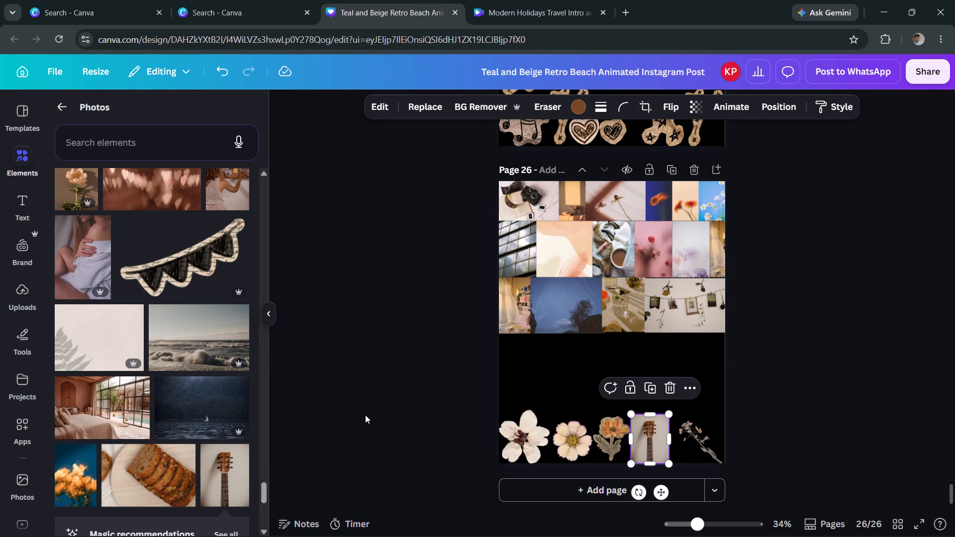
{"action": "left_click", "coordinate": [183, 419]}
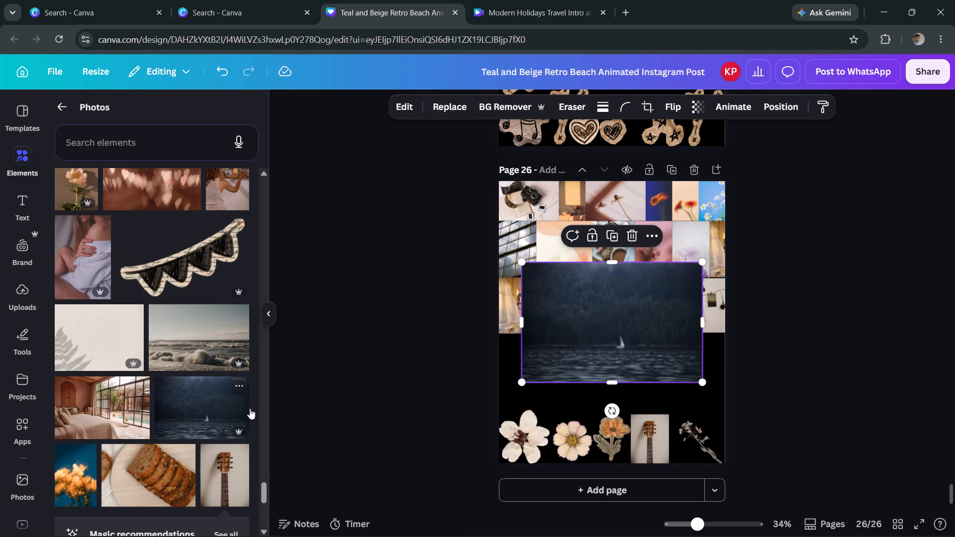
{"action": "left_click_drag", "start_coordinate": [702, 379], "coordinate": [637, 346]}
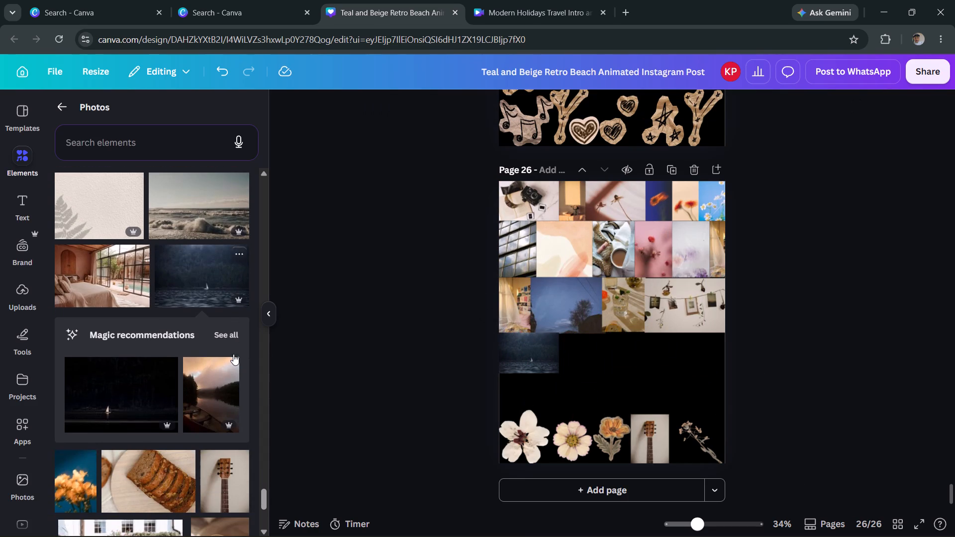
{"action": "scroll", "coordinate": [233, 354], "scroll_direction": "down", "scroll_amount": 2}
{"action": "left_click", "coordinate": [215, 326]}
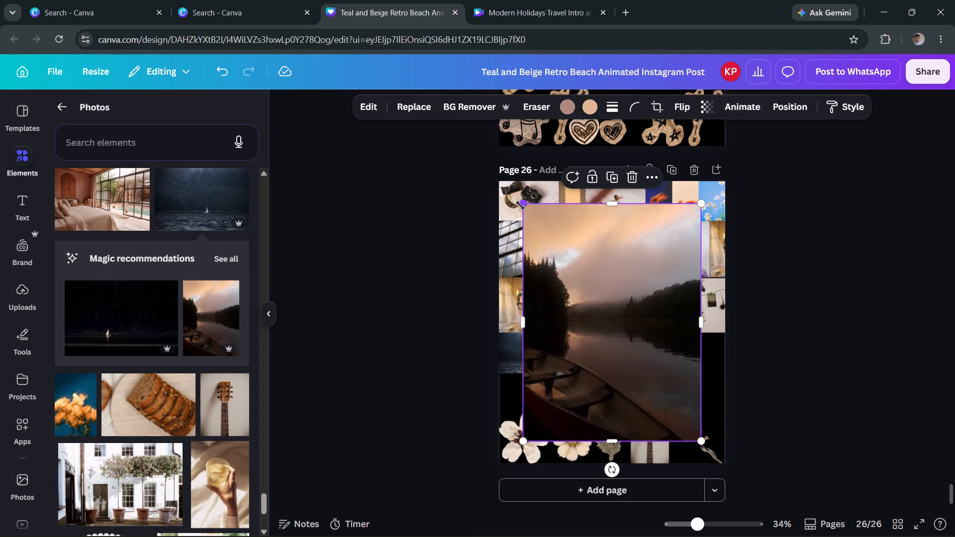
{"action": "left_click_drag", "start_coordinate": [526, 204], "coordinate": [689, 378]}
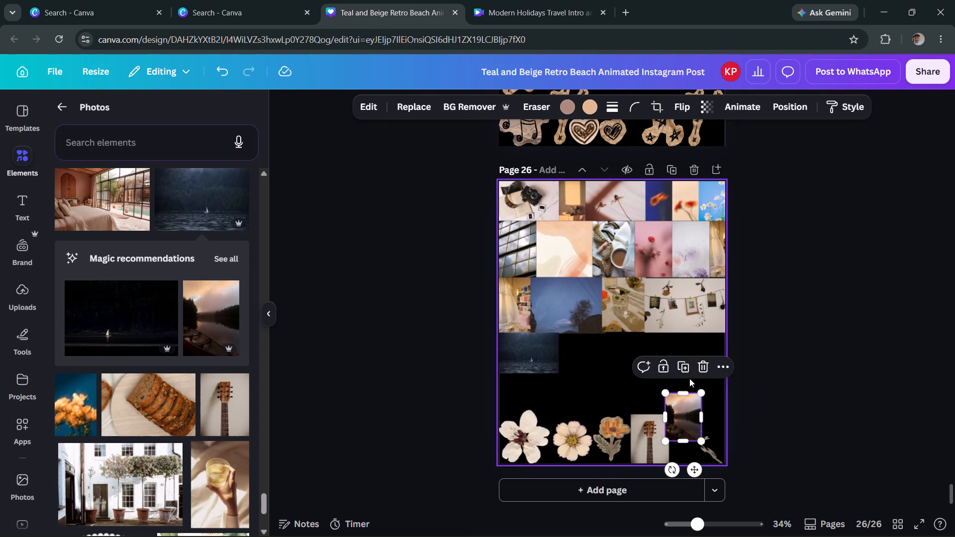
{"action": "left_click_drag", "start_coordinate": [677, 407], "coordinate": [571, 351]}
{"action": "left_click", "coordinate": [384, 360]}
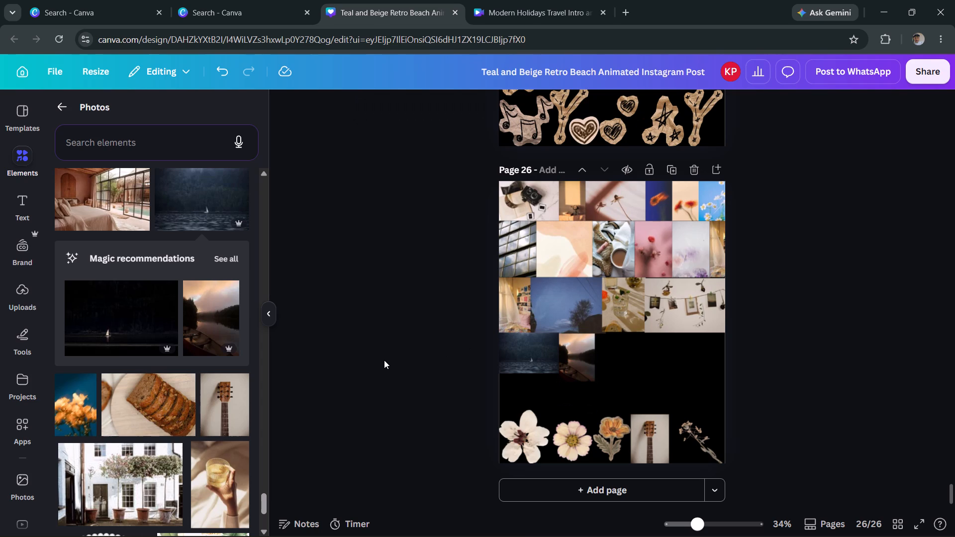
Add the orange flowers on blue photo, place it right of the lake photo, and shrink it to match that photo's height.
{"action": "scroll", "coordinate": [175, 430], "scroll_direction": "down", "scroll_amount": 3}
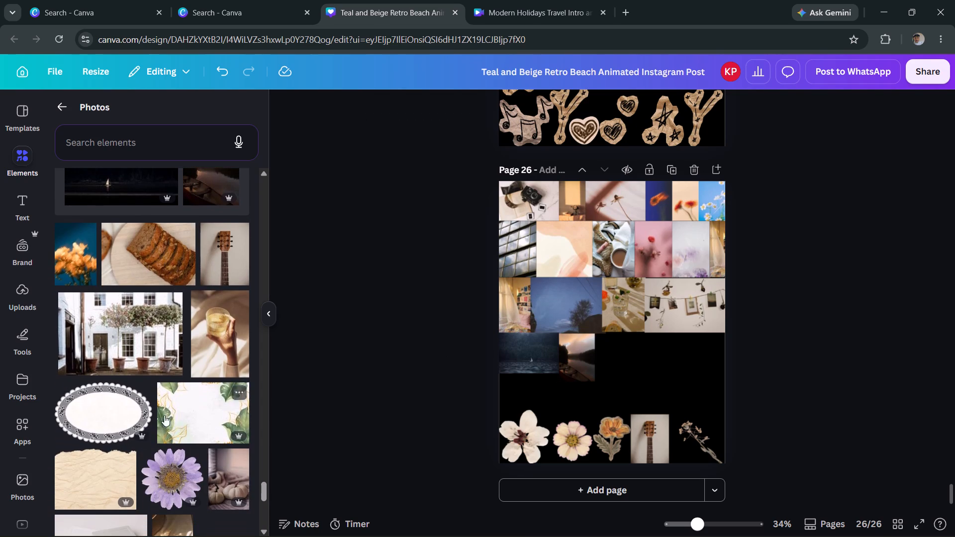
{"action": "left_click", "coordinate": [73, 266]}
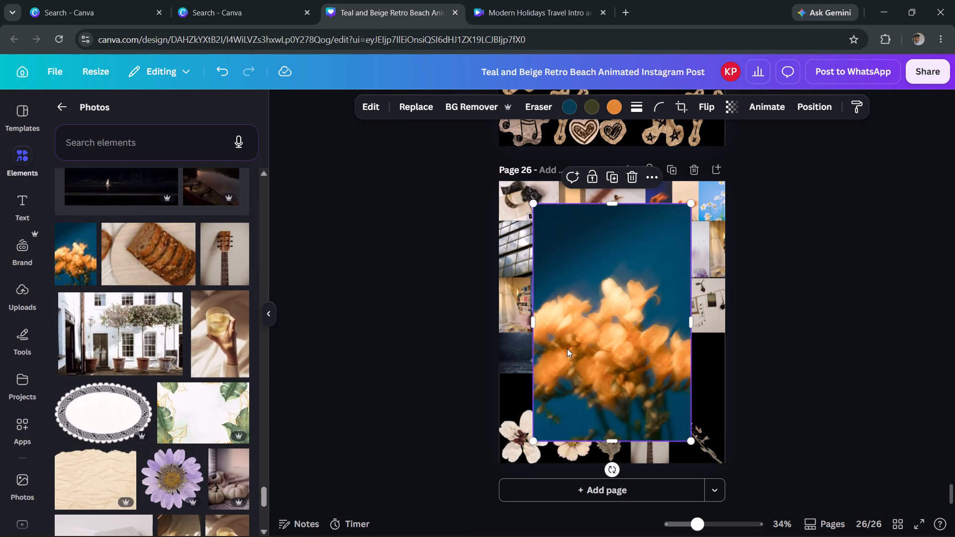
{"action": "left_click_drag", "start_coordinate": [533, 446], "coordinate": [630, 269]}
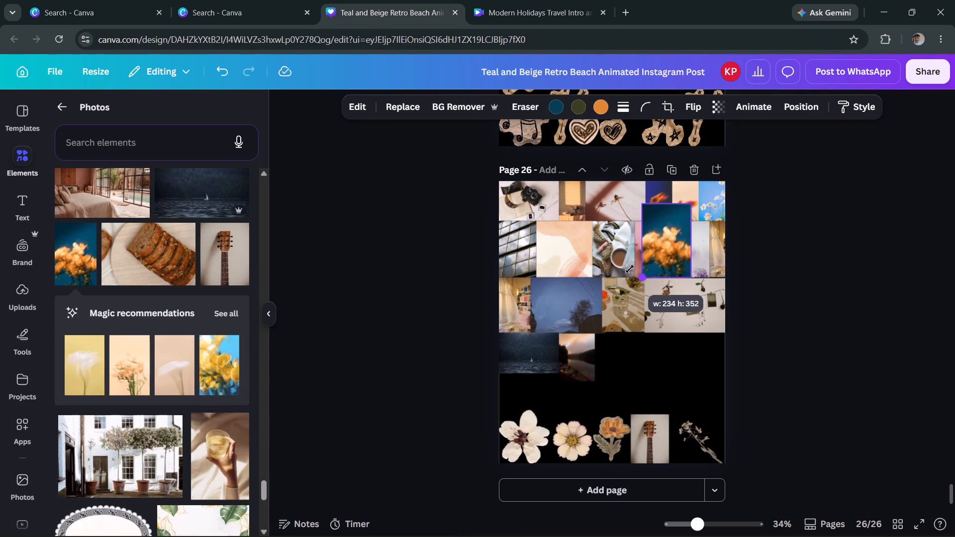
{"action": "left_click_drag", "start_coordinate": [630, 269], "coordinate": [636, 256]}
{"action": "left_click_drag", "start_coordinate": [668, 236], "coordinate": [646, 384]}
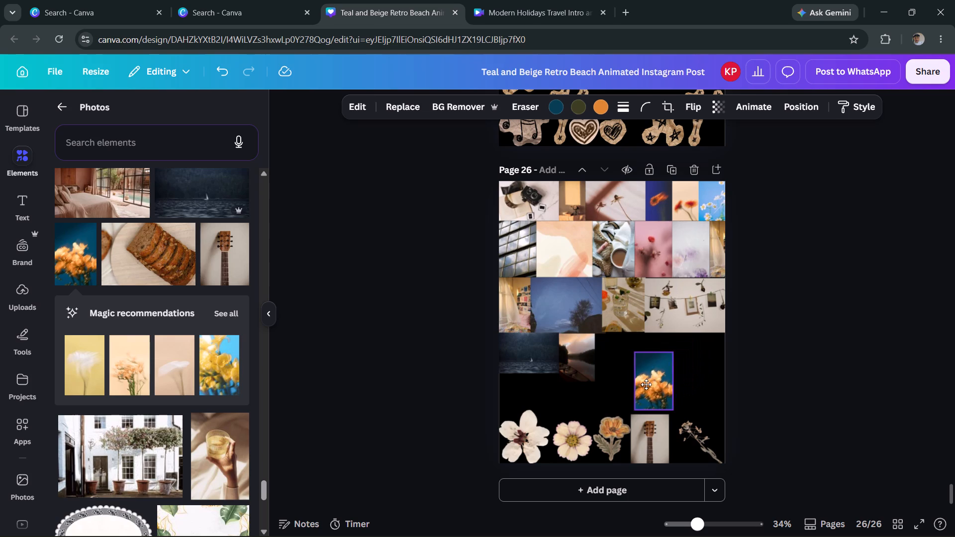
{"action": "left_click_drag", "start_coordinate": [646, 384], "coordinate": [613, 365]}
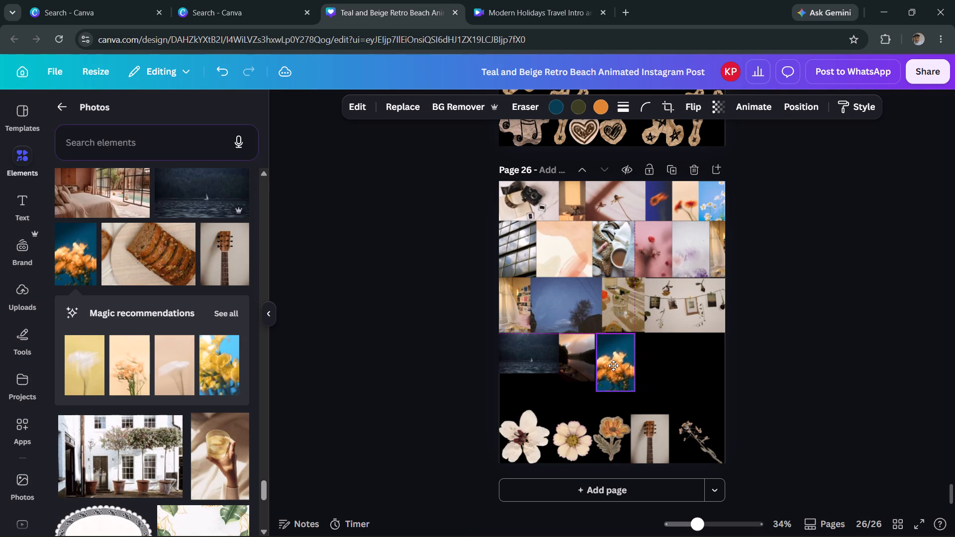
{"action": "left_click_drag", "start_coordinate": [613, 365], "coordinate": [614, 365]}
{"action": "left_click_drag", "start_coordinate": [633, 387], "coordinate": [631, 383]}
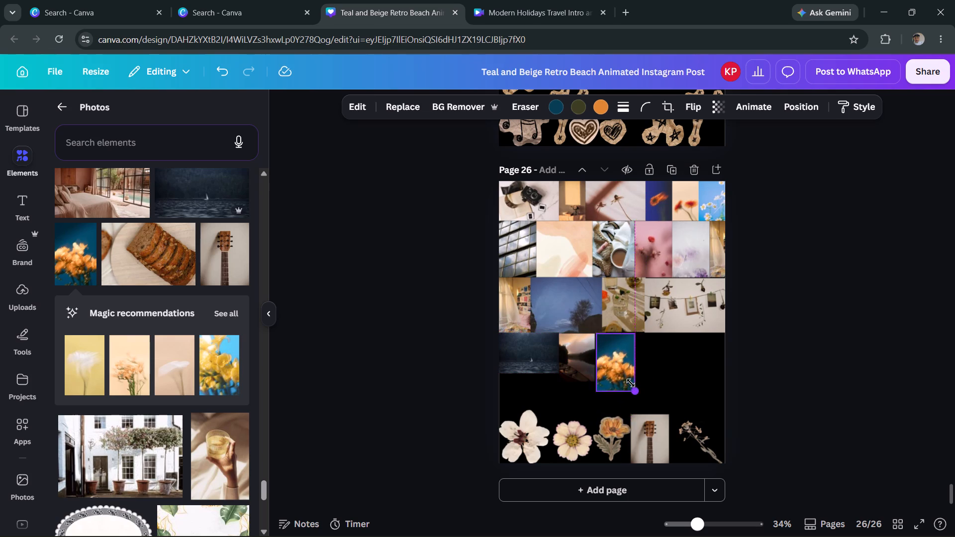
{"action": "left_click_drag", "start_coordinate": [631, 383], "coordinate": [628, 379]}
{"action": "left_click", "coordinate": [343, 377]}
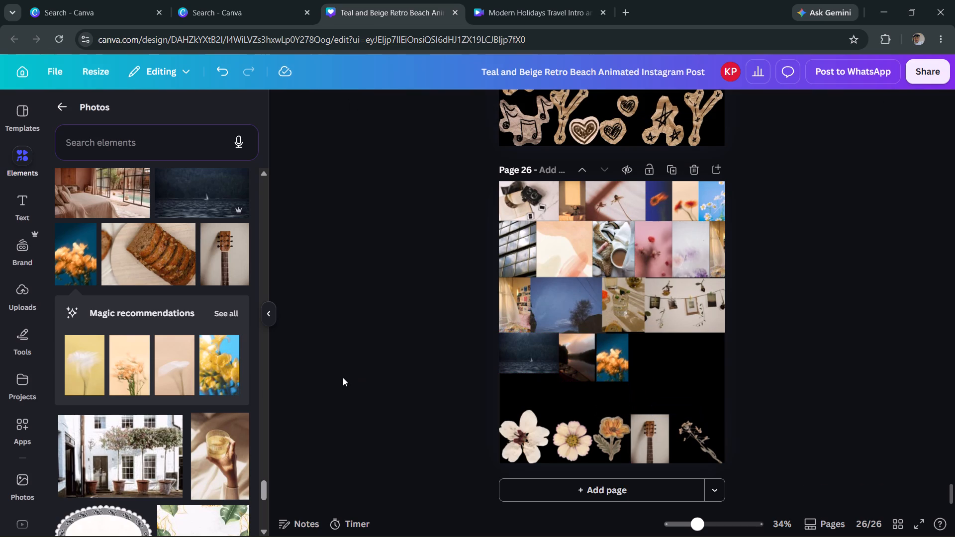
Add the white house with potted trees photo, shrink it beside the orange flowers, and extend its height to match the row.
{"action": "left_click", "coordinate": [111, 449]}
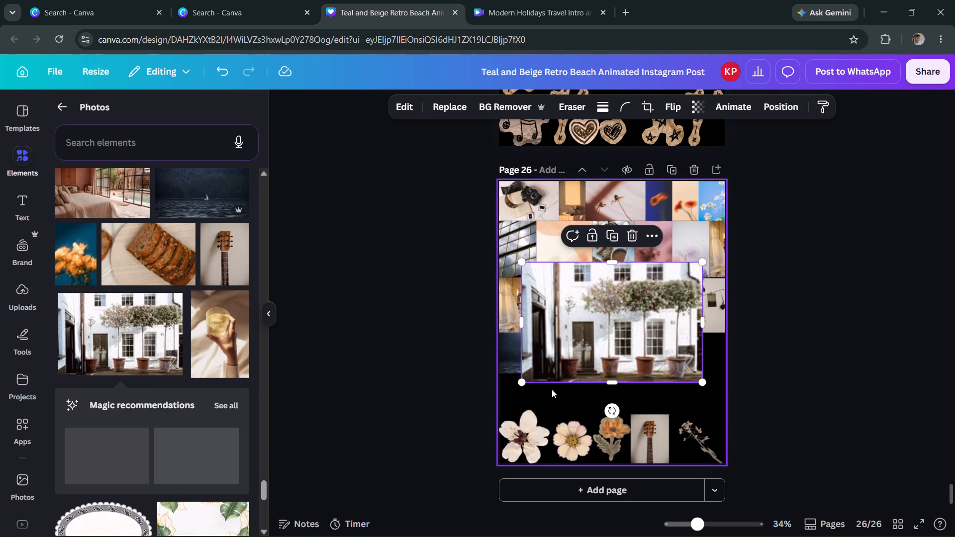
{"action": "left_click_drag", "start_coordinate": [522, 383], "coordinate": [654, 322]}
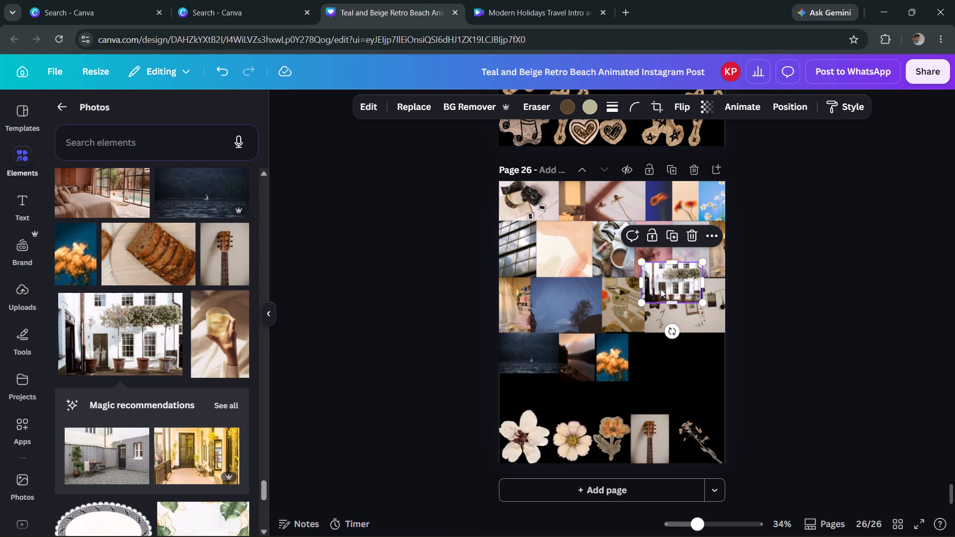
{"action": "left_click_drag", "start_coordinate": [664, 280], "coordinate": [653, 350]}
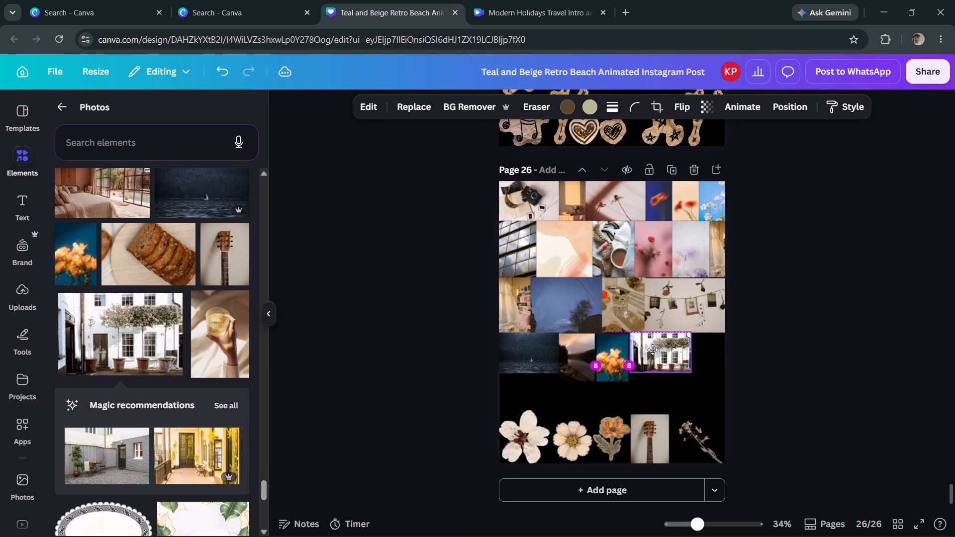
{"action": "left_click_drag", "start_coordinate": [653, 350], "coordinate": [651, 351]}
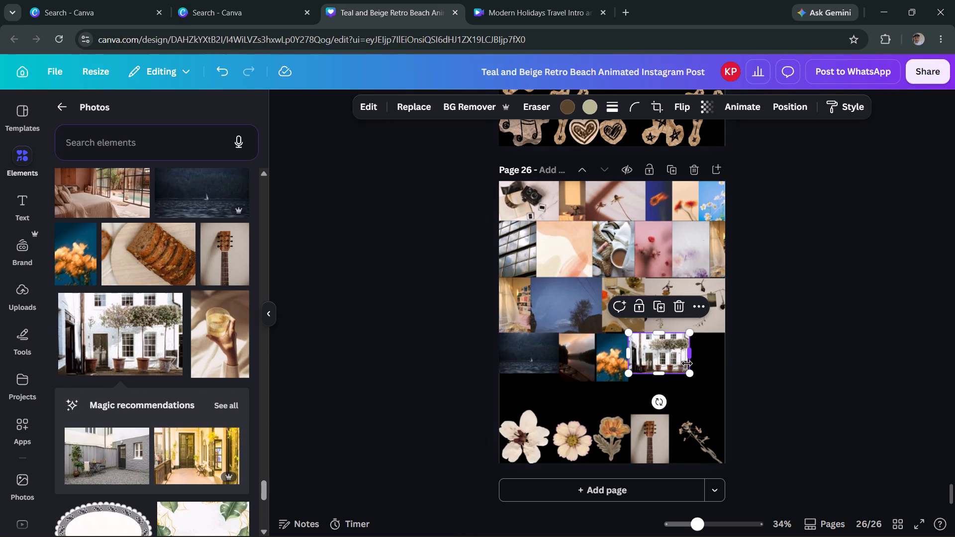
{"action": "left_click_drag", "start_coordinate": [661, 373], "coordinate": [660, 385]}
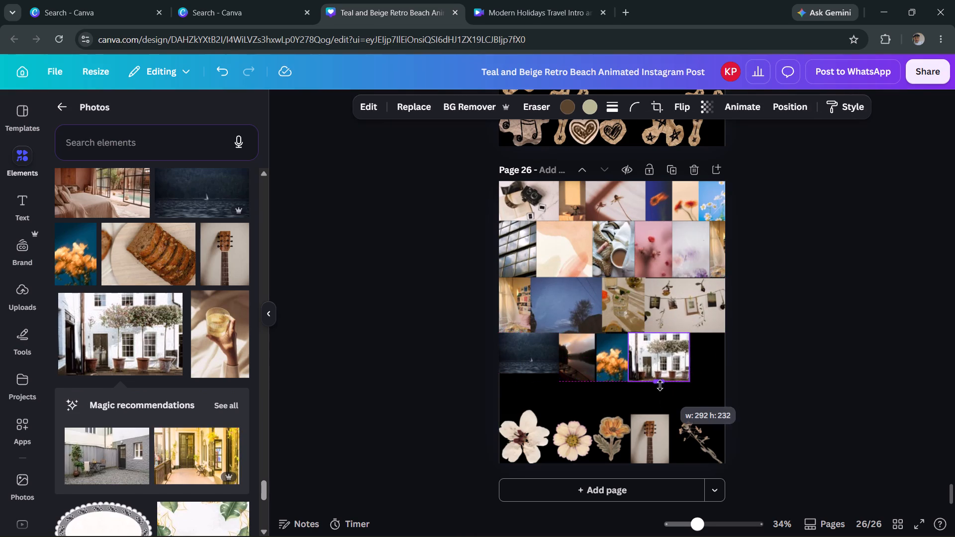
{"action": "left_click_drag", "start_coordinate": [660, 385], "coordinate": [660, 381]}
{"action": "left_click", "coordinate": [472, 354]}
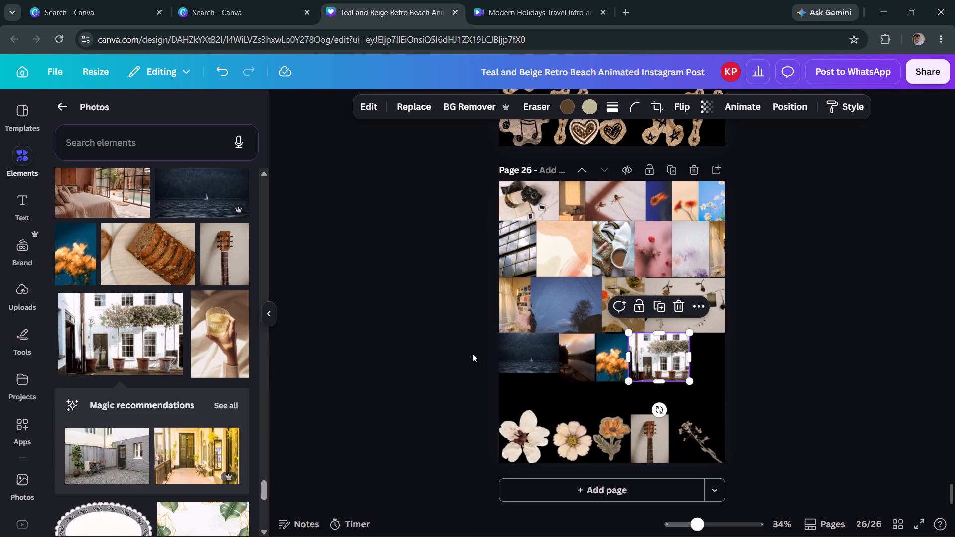
Add the purple daisy cutout, shrink it into the gap at the fourth row's right end, and stretch it down to the row's height.
{"action": "scroll", "coordinate": [132, 332], "scroll_direction": "down", "scroll_amount": 1}
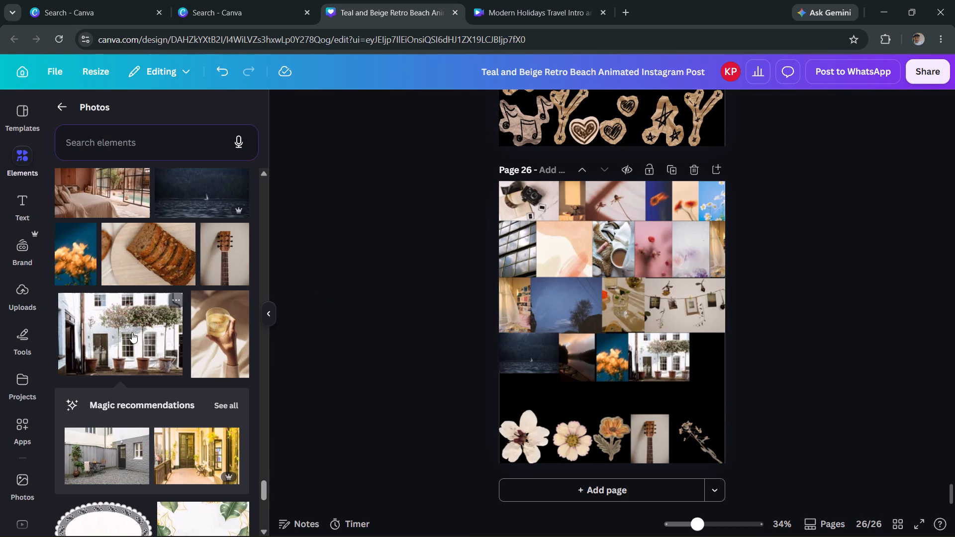
{"action": "scroll", "coordinate": [132, 332], "scroll_direction": "down", "scroll_amount": 3}
{"action": "left_click", "coordinate": [162, 273]}
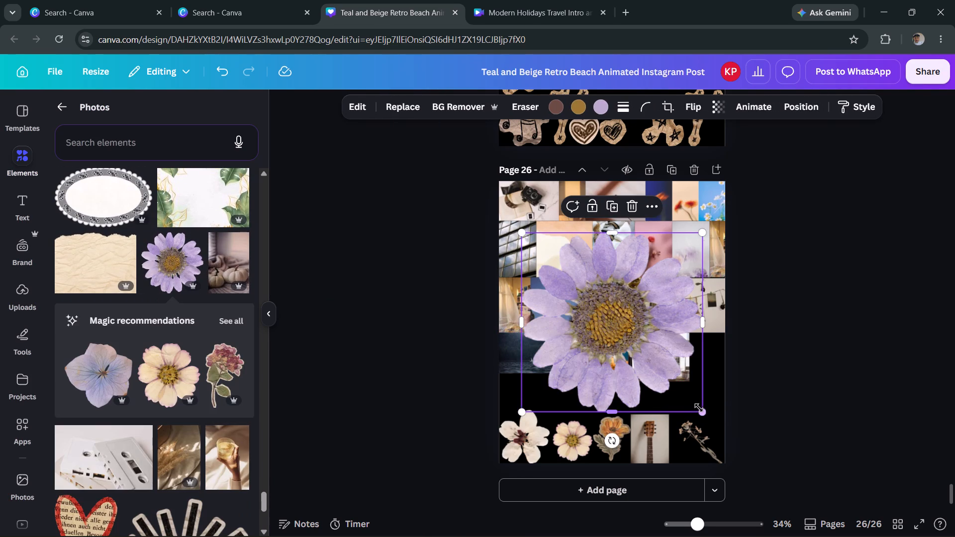
{"action": "left_click_drag", "start_coordinate": [700, 409], "coordinate": [572, 285]}
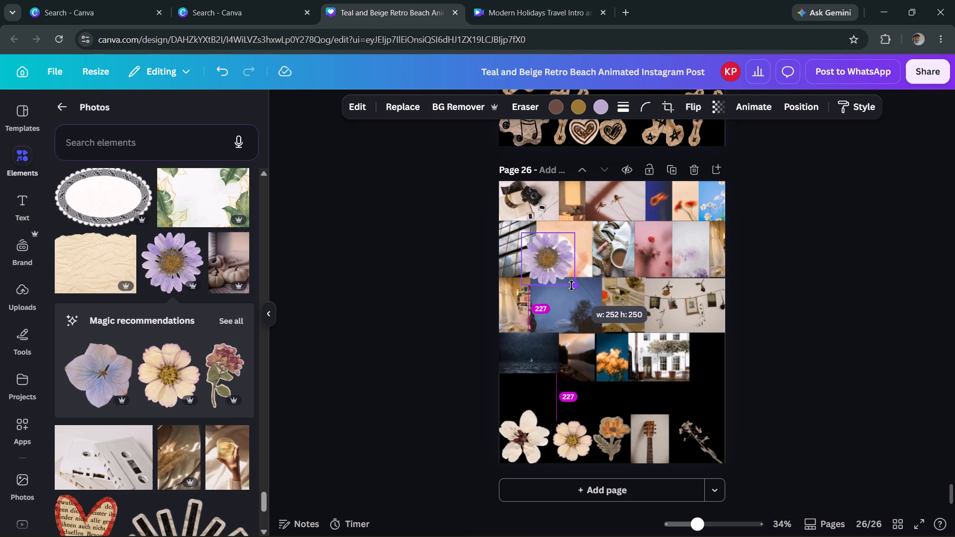
{"action": "left_click_drag", "start_coordinate": [542, 258], "coordinate": [698, 352]}
{"action": "left_click_drag", "start_coordinate": [698, 352], "coordinate": [698, 357]}
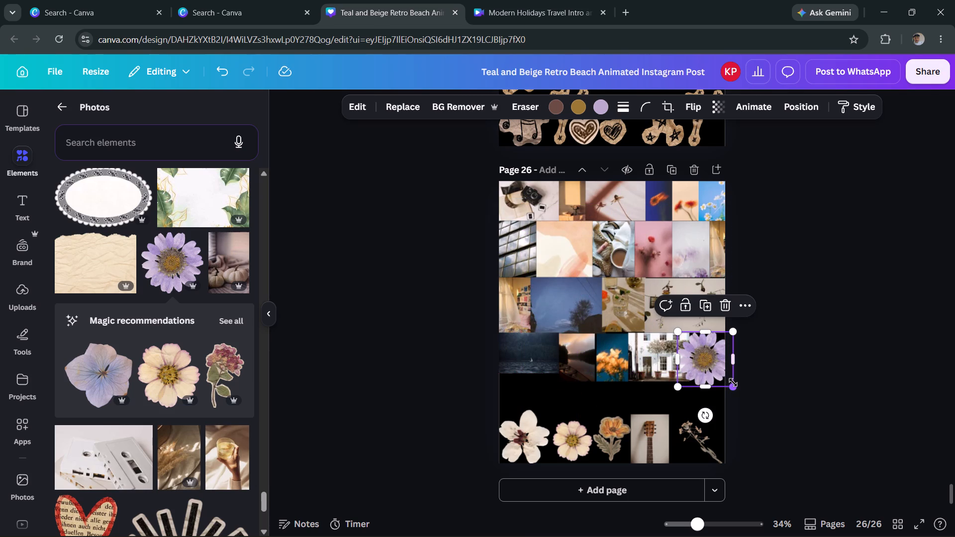
{"action": "left_click_drag", "start_coordinate": [733, 382], "coordinate": [707, 362]}
{"action": "left_click_drag", "start_coordinate": [692, 342], "coordinate": [708, 355]}
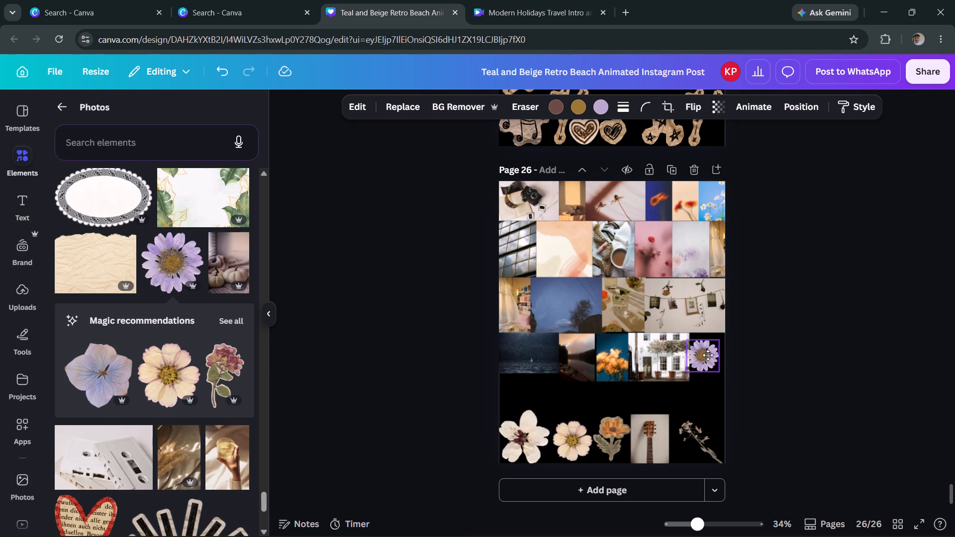
{"action": "left_click_drag", "start_coordinate": [708, 355], "coordinate": [705, 349]}
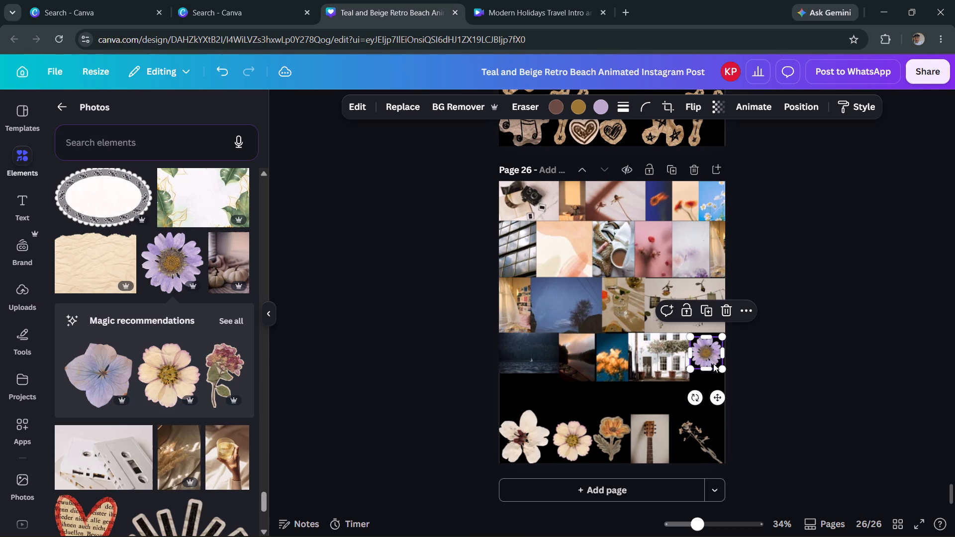
{"action": "left_click_drag", "start_coordinate": [710, 365], "coordinate": [711, 375]}
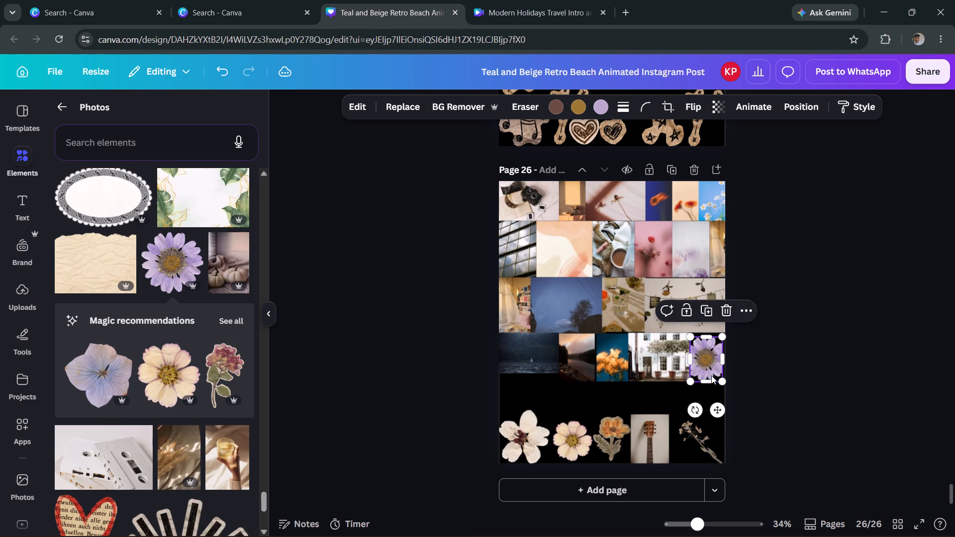
{"action": "left_click", "coordinate": [776, 318]}
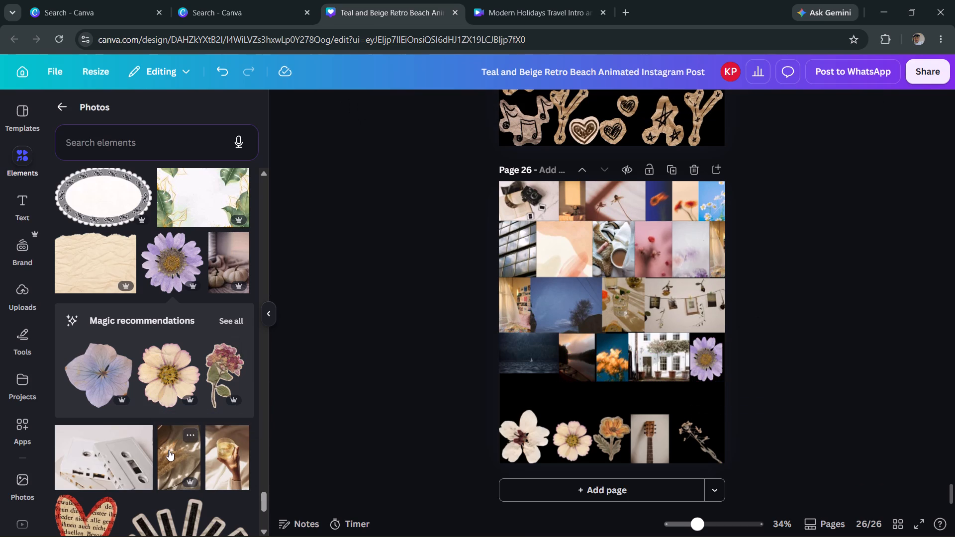
Add the recommended pink flower with leafy stem cutout and place it about 130 wide below the sailboat photo at the page's left edge.
{"action": "scroll", "coordinate": [169, 450], "scroll_direction": "down", "scroll_amount": 3}
{"action": "left_click", "coordinate": [213, 217]}
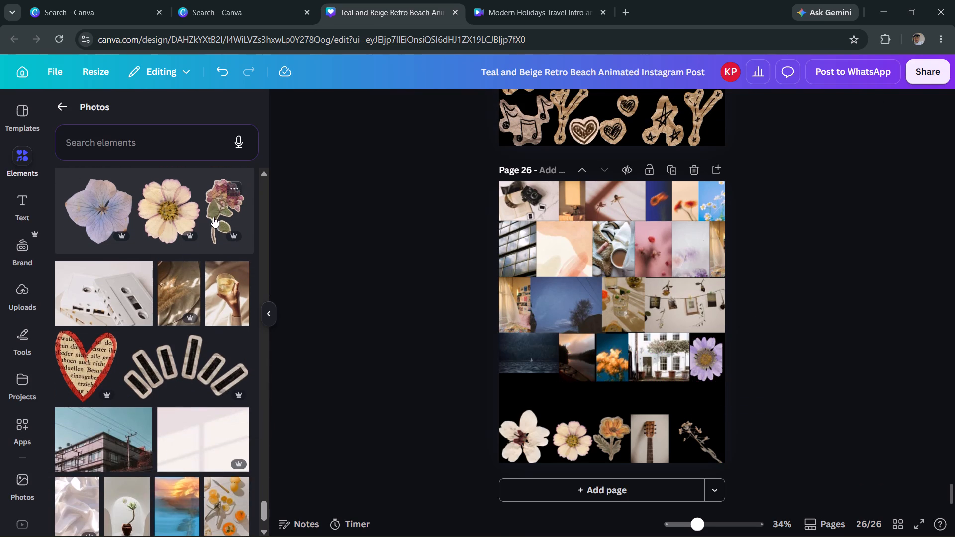
{"action": "left_click_drag", "start_coordinate": [539, 202], "coordinate": [655, 399]}
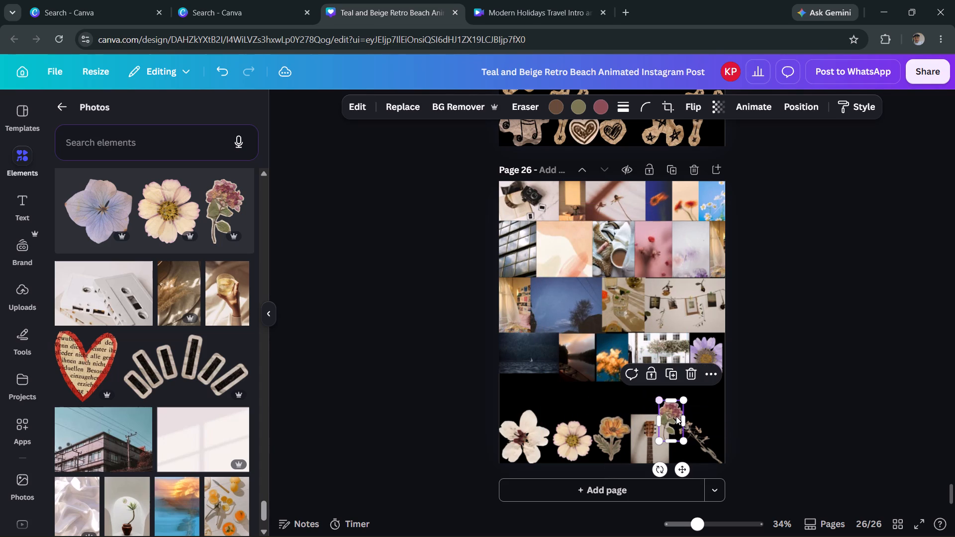
{"action": "left_click_drag", "start_coordinate": [676, 416], "coordinate": [522, 392]}
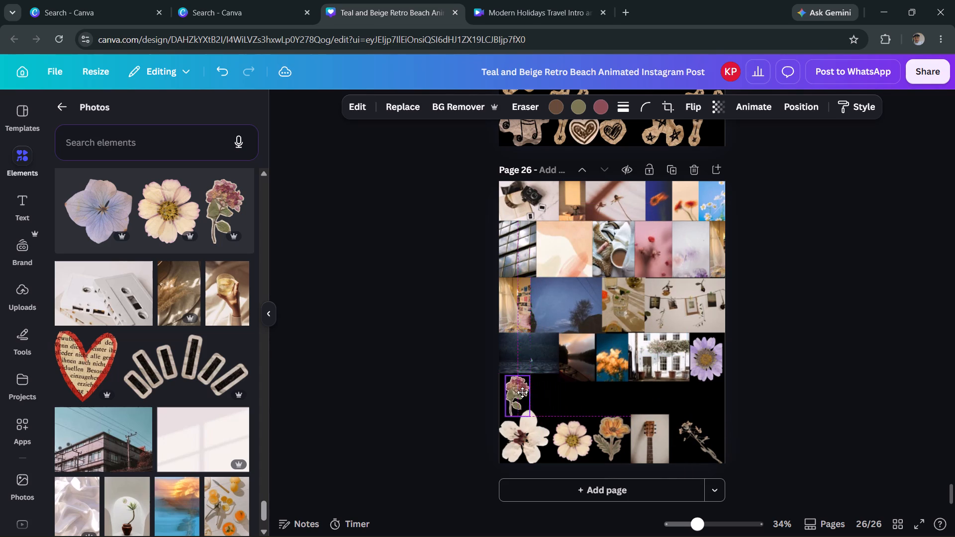
{"action": "left_click_drag", "start_coordinate": [522, 392], "coordinate": [518, 389]}
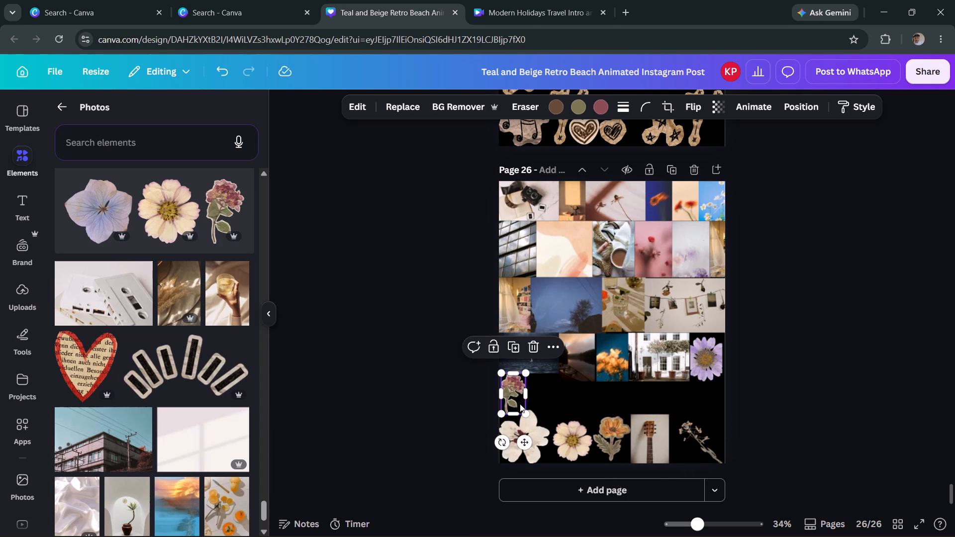
{"action": "left_click_drag", "start_coordinate": [523, 409], "coordinate": [528, 414]}
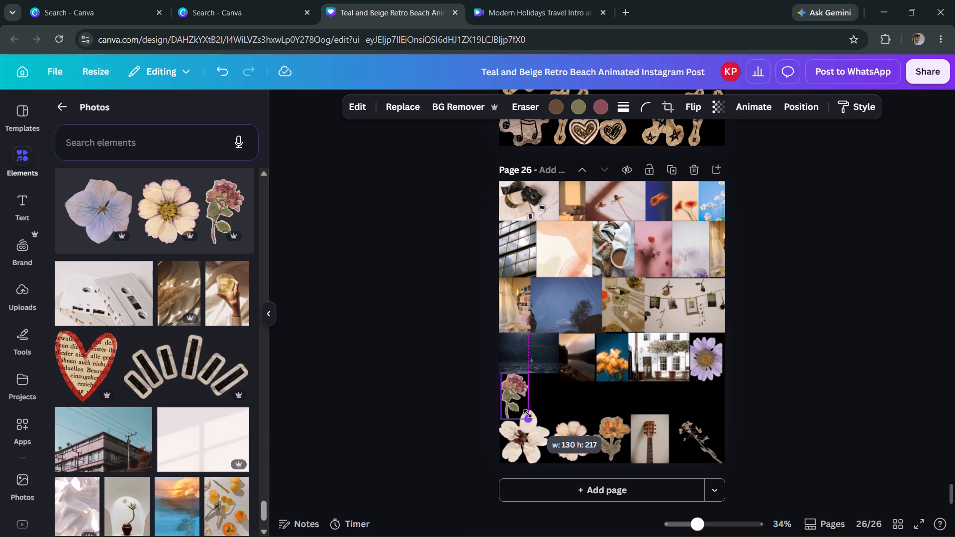
{"action": "left_click_drag", "start_coordinate": [528, 414], "coordinate": [527, 415]}
{"action": "left_click", "coordinate": [369, 399]}
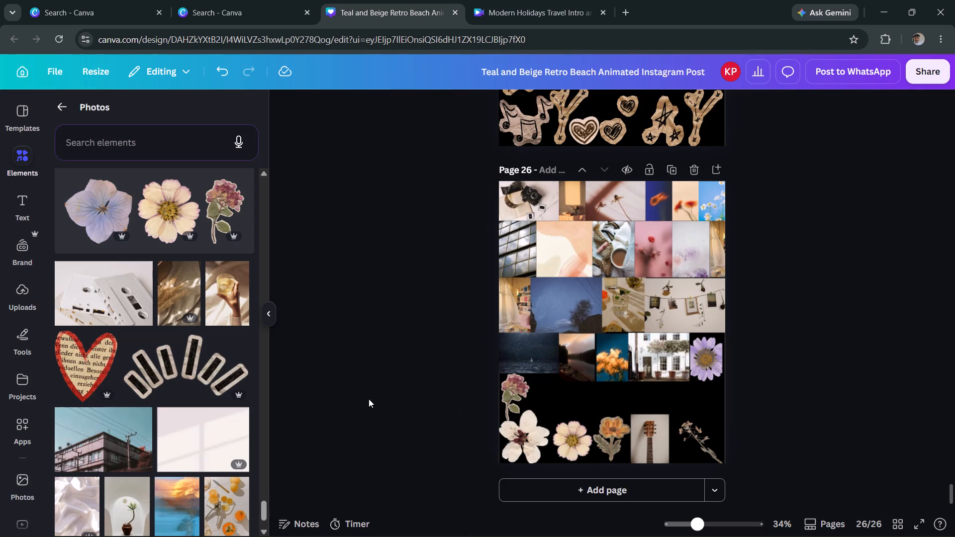
Add the fanned black-and-cream bars cutout, shrink it, and place it beside the pink stemmed flower, below the sailboat and lake photos.
{"action": "left_click", "coordinate": [177, 371]}
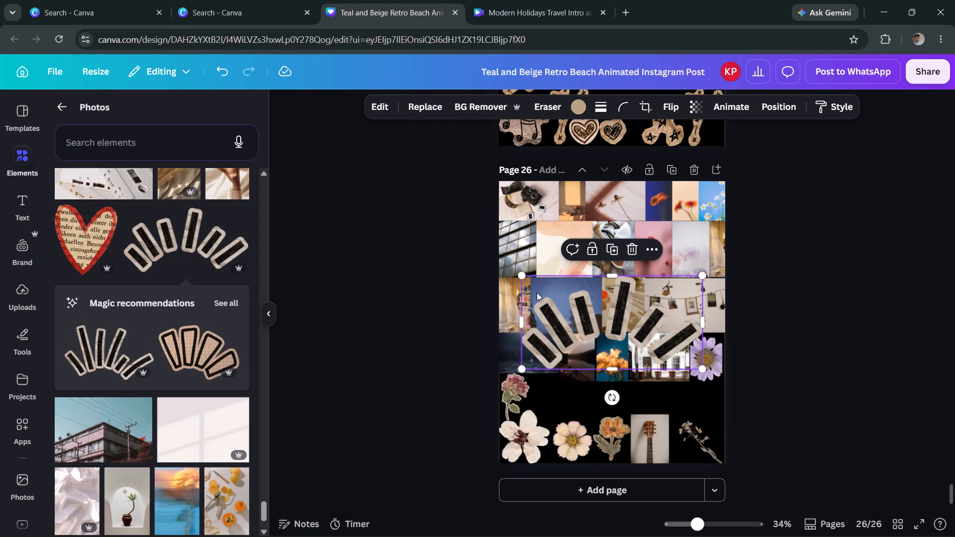
{"action": "left_click_drag", "start_coordinate": [520, 279], "coordinate": [648, 341]}
{"action": "left_click_drag", "start_coordinate": [674, 361], "coordinate": [571, 397]}
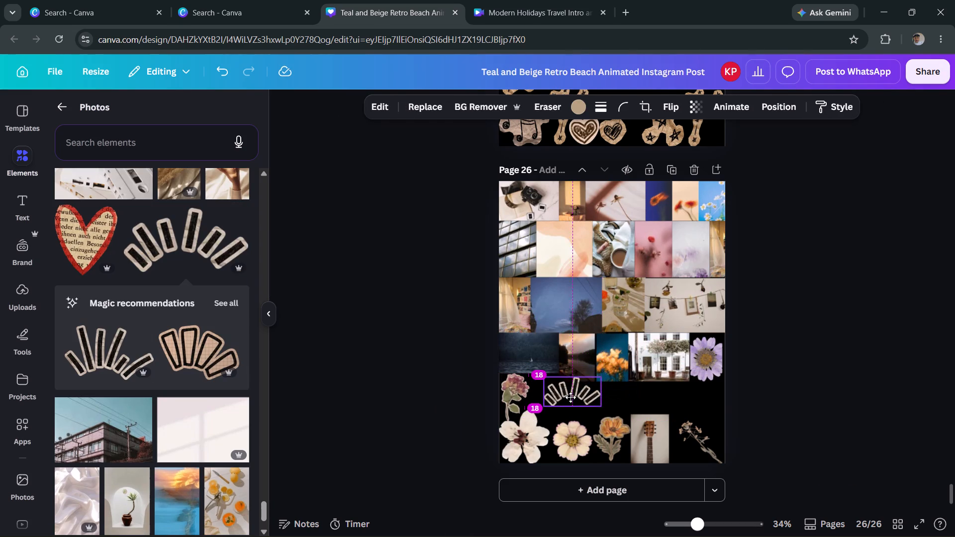
{"action": "left_click_drag", "start_coordinate": [571, 397], "coordinate": [560, 401]}
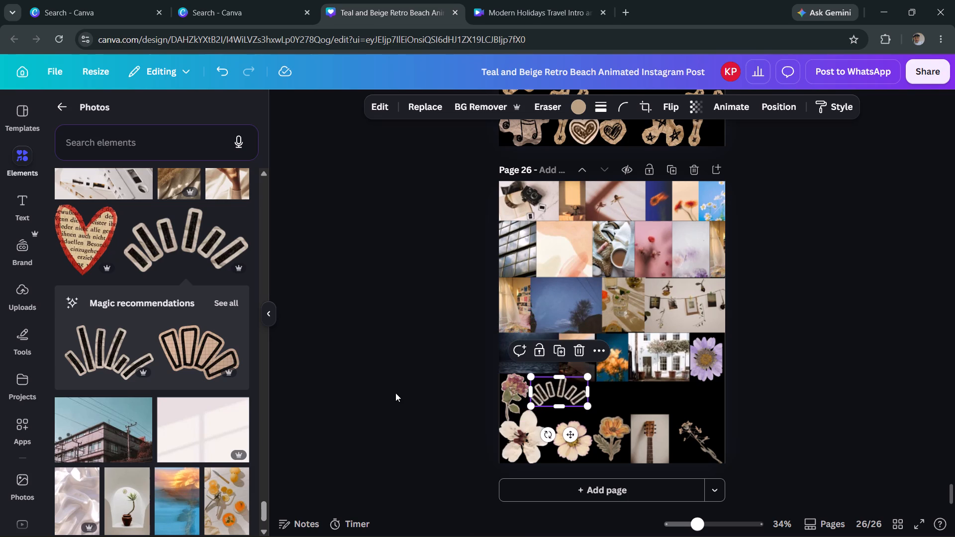
{"action": "left_click", "coordinate": [395, 393]}
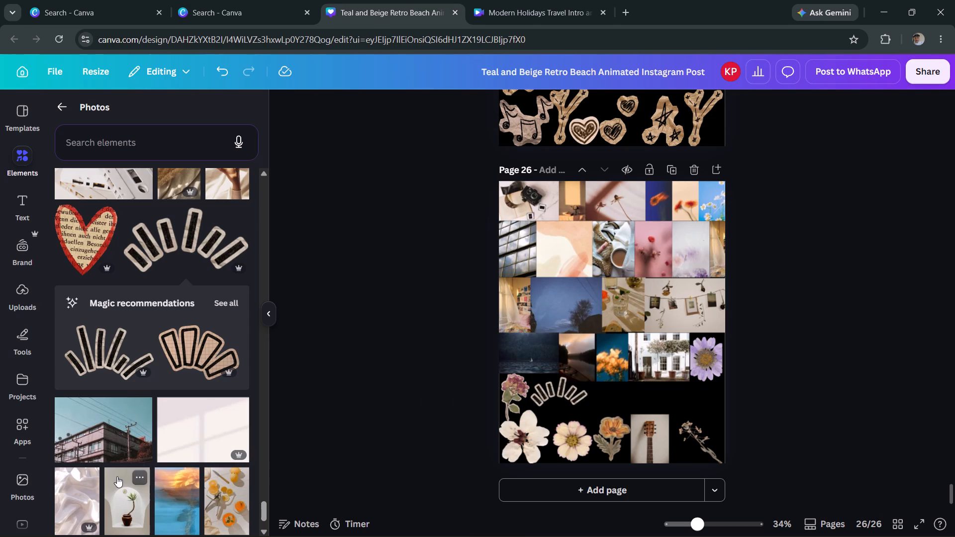
Add the pink building with power lines photo, shrink it right of the bars cutout, and trim its top edge to fit below the fourth row.
{"action": "left_click", "coordinate": [120, 435]}
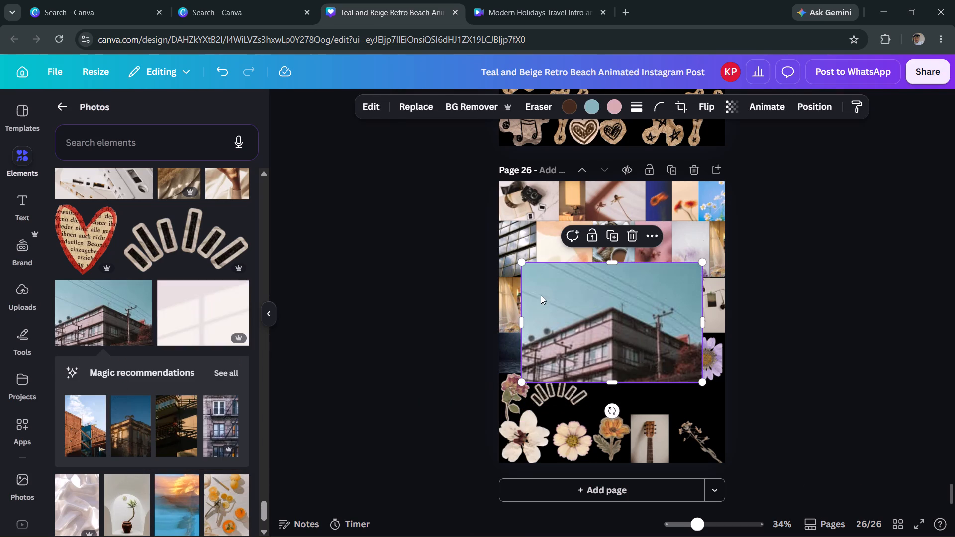
{"action": "left_click_drag", "start_coordinate": [524, 259], "coordinate": [623, 337]}
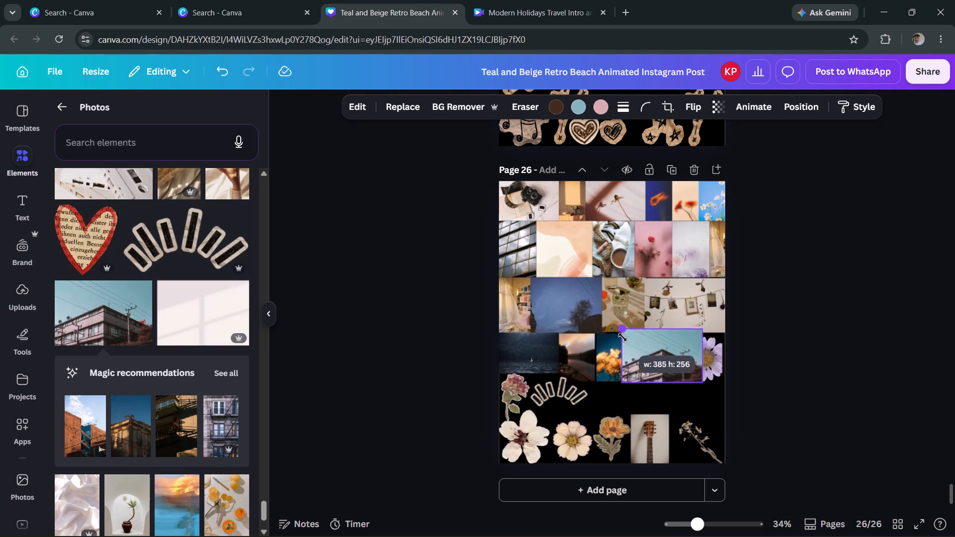
{"action": "left_click_drag", "start_coordinate": [623, 337], "coordinate": [641, 352]}
{"action": "left_click_drag", "start_coordinate": [664, 367], "coordinate": [610, 401]}
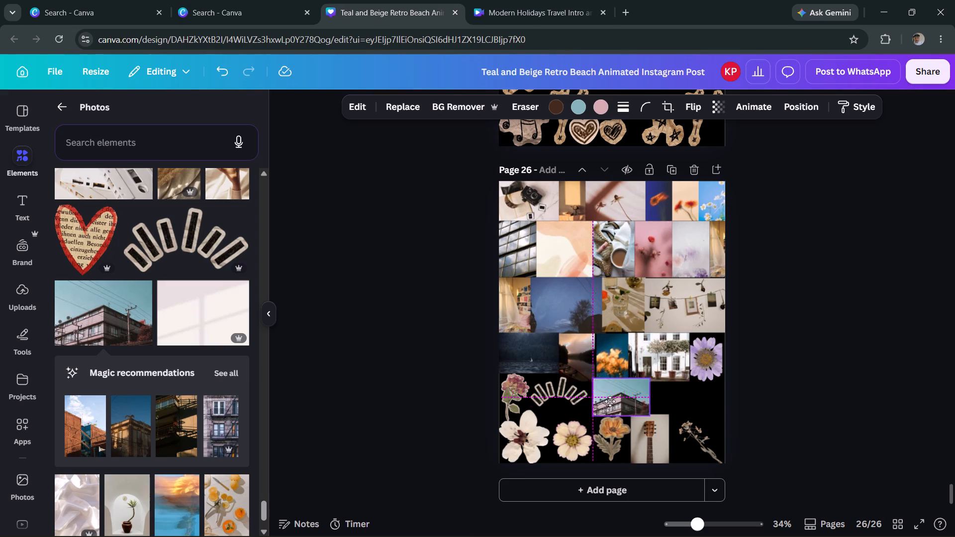
{"action": "left_click_drag", "start_coordinate": [610, 401], "coordinate": [604, 405]}
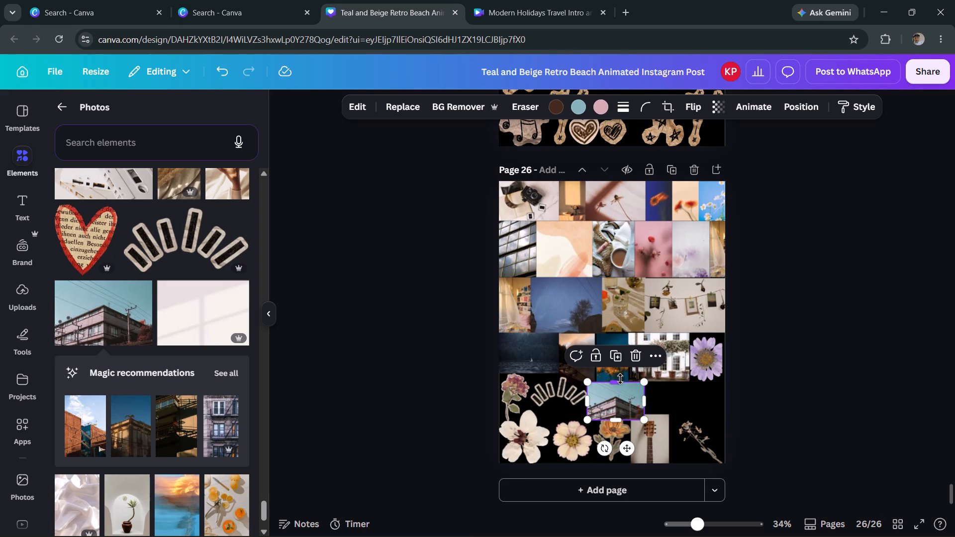
{"action": "left_click_drag", "start_coordinate": [615, 383], "coordinate": [615, 391]}
{"action": "left_click_drag", "start_coordinate": [611, 404], "coordinate": [609, 396]}
{"action": "left_click", "coordinate": [381, 366]}
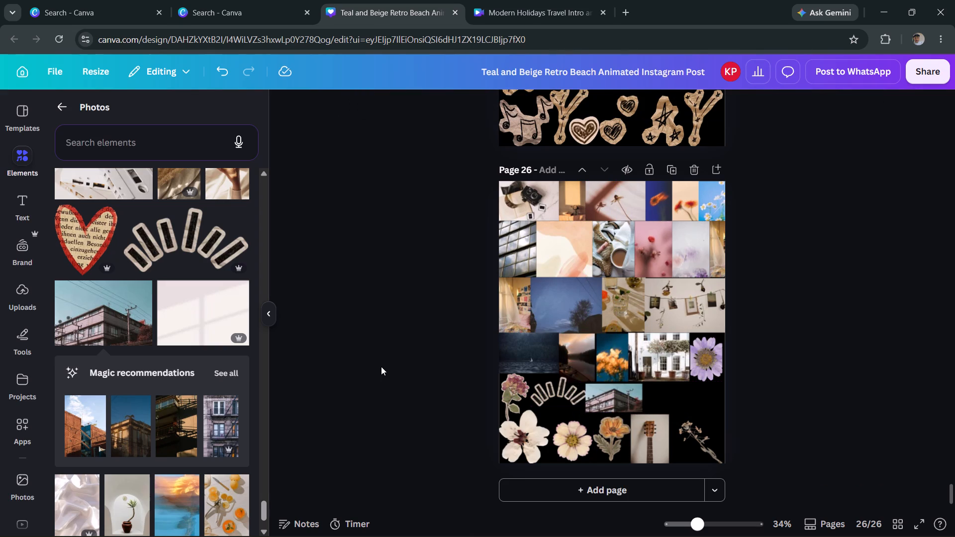
Add the cutout of two crumpled-paper hearts, shrink it, and place it below the purple daisy near the page's right edge.
{"action": "scroll", "coordinate": [156, 377], "scroll_direction": "down", "scroll_amount": 2}
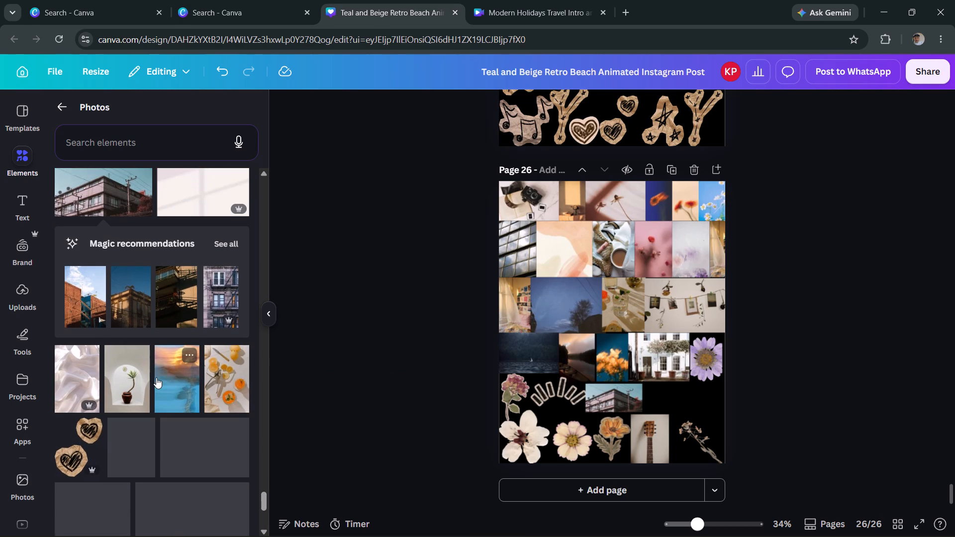
{"action": "left_click", "coordinate": [70, 449]}
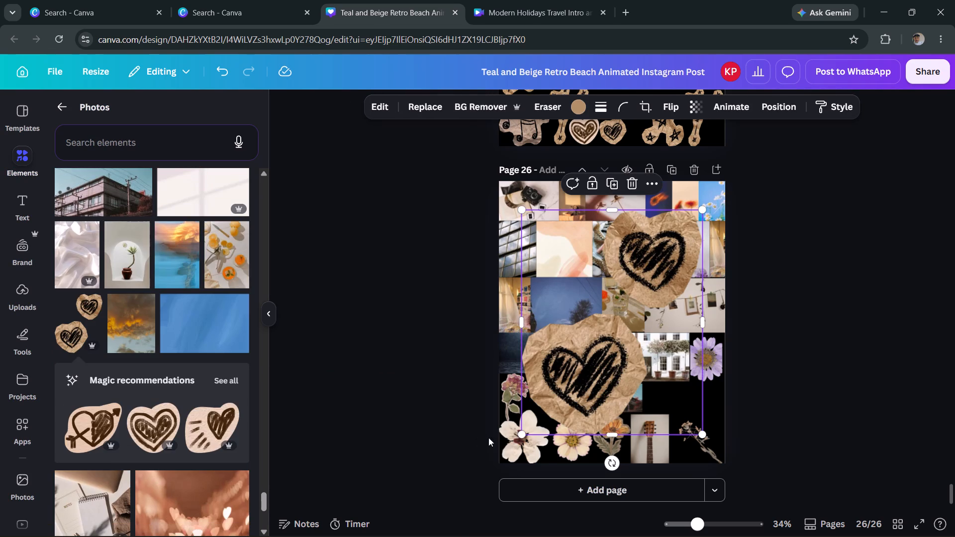
{"action": "left_click_drag", "start_coordinate": [522, 434], "coordinate": [672, 266]}
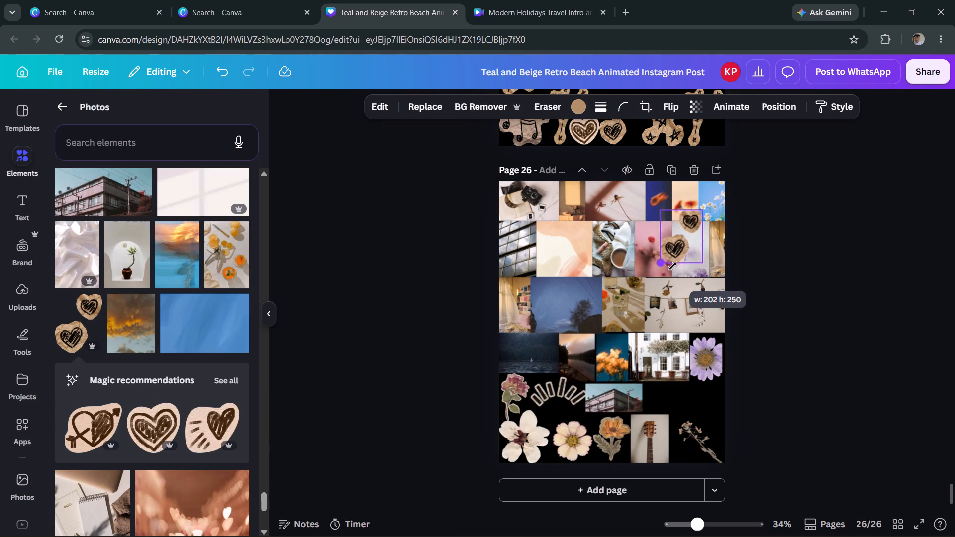
{"action": "left_click_drag", "start_coordinate": [672, 266], "coordinate": [675, 263]}
{"action": "left_click_drag", "start_coordinate": [689, 234], "coordinate": [703, 405]}
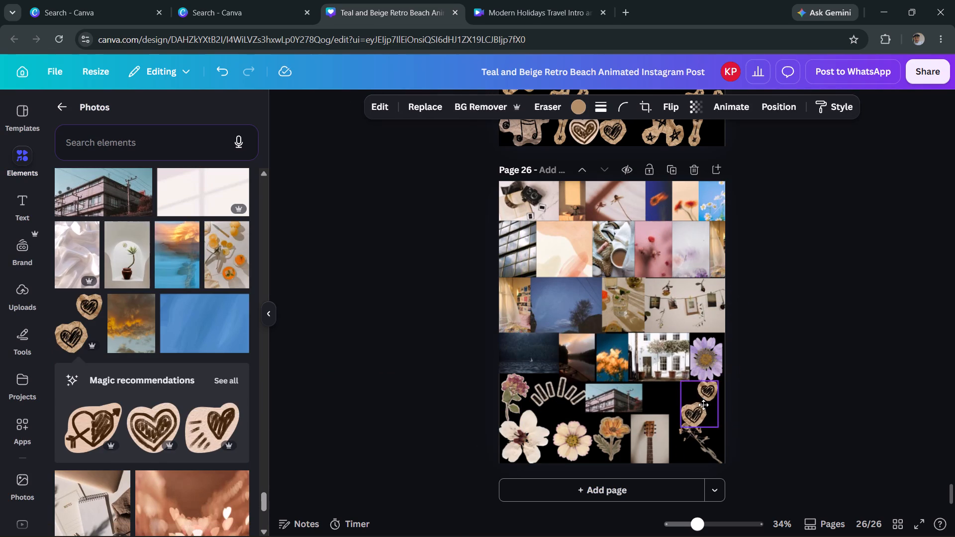
{"action": "left_click_drag", "start_coordinate": [703, 405], "coordinate": [704, 405]}
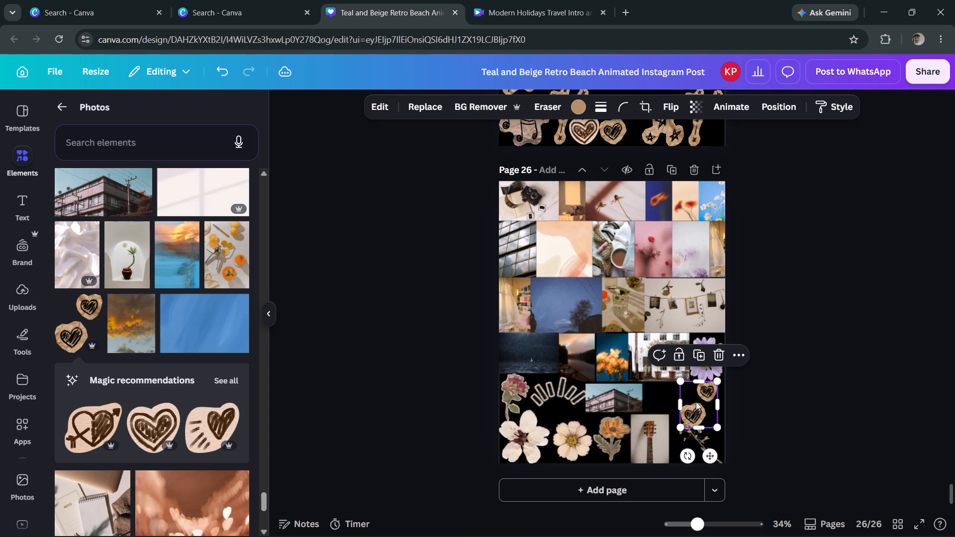
{"action": "left_click", "coordinate": [290, 346]}
Add the recommended paper heart with ray strokes cutout, shrink it, and place it between the pink building photo and the two paper hearts.
{"action": "left_click", "coordinate": [192, 421]}
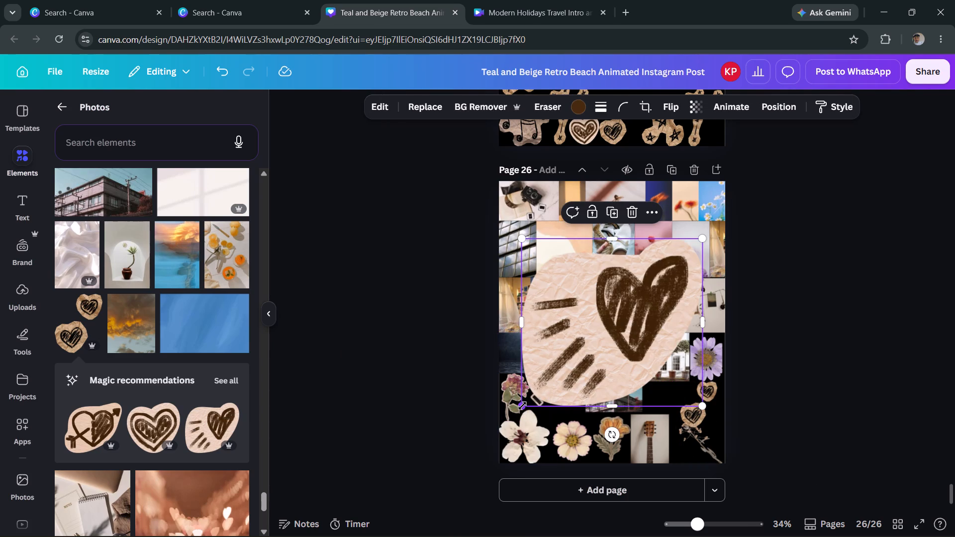
{"action": "left_click_drag", "start_coordinate": [522, 406], "coordinate": [678, 285]}
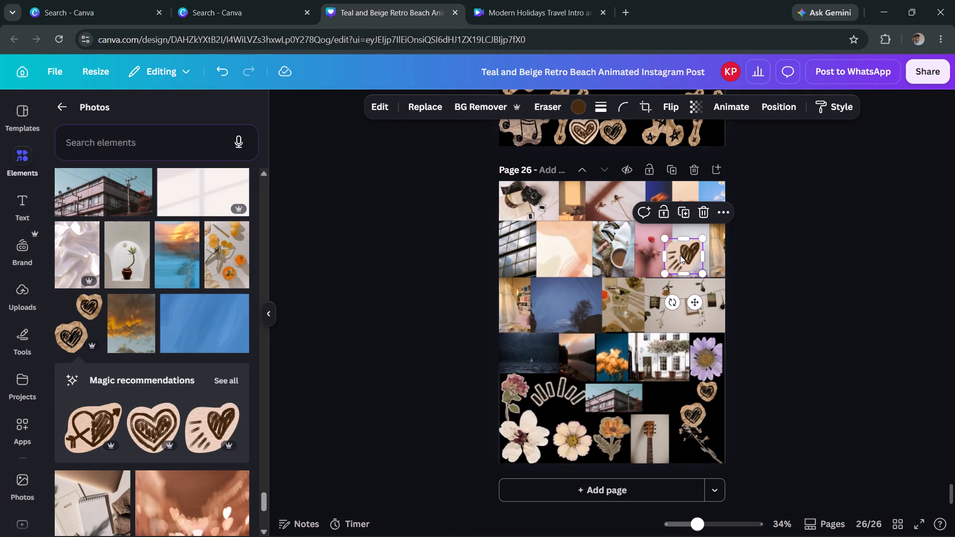
{"action": "left_click_drag", "start_coordinate": [680, 255], "coordinate": [668, 396]}
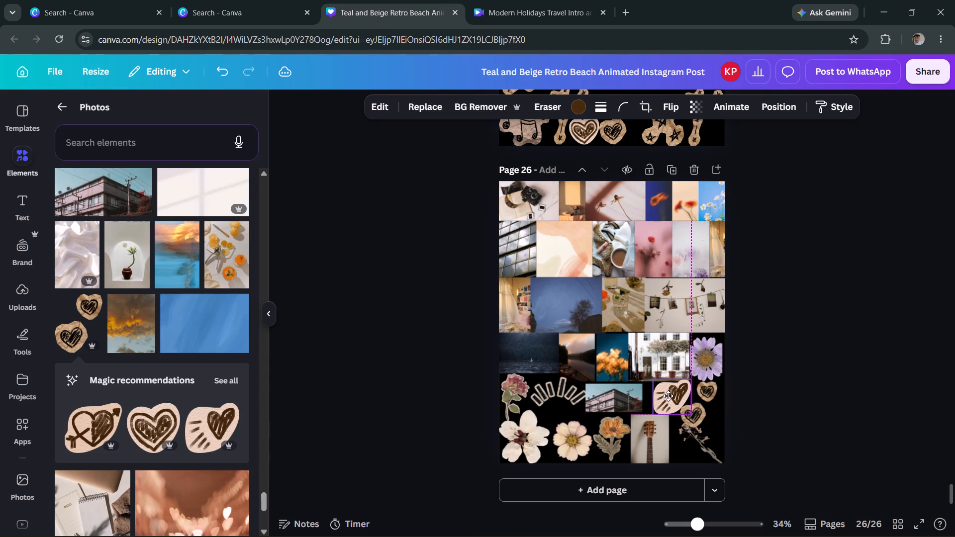
{"action": "left_click_drag", "start_coordinate": [668, 396], "coordinate": [667, 397]}
{"action": "left_click", "coordinate": [428, 391]}
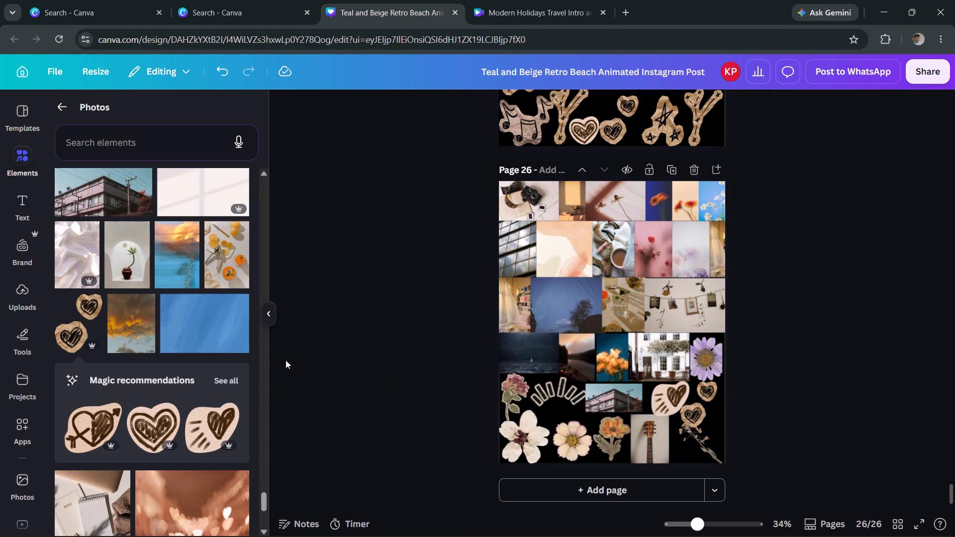
Add a blank page after page 26.
{"action": "scroll", "coordinate": [189, 357], "scroll_direction": "down", "scroll_amount": 4}
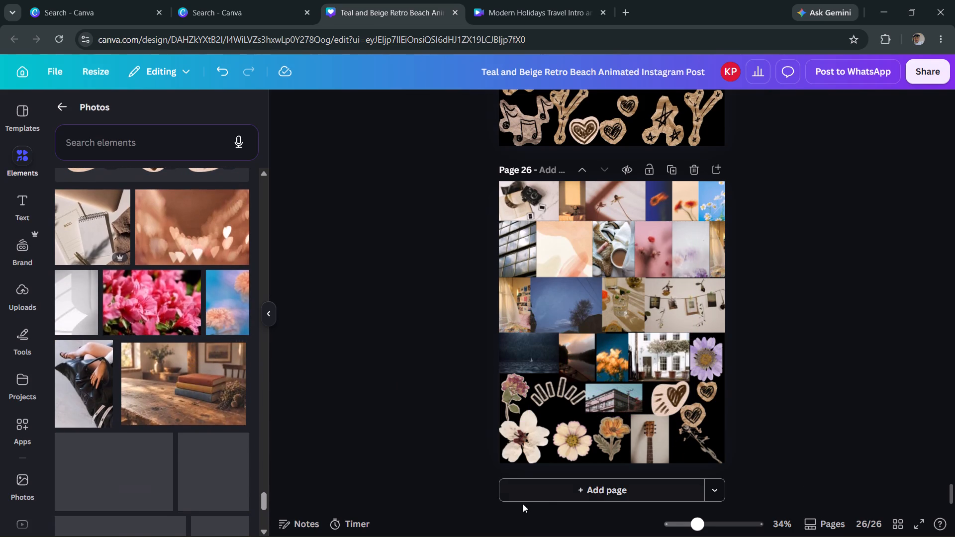
{"action": "left_click", "coordinate": [570, 494]}
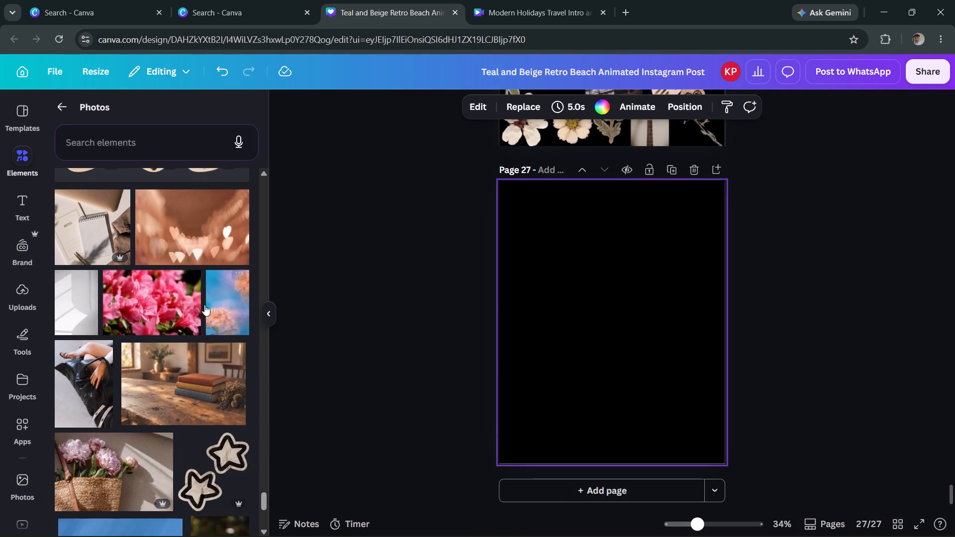
Place the photo of stacked books on a wooden table, shrunk to a thumbnail, in page 27's top-left corner.
{"action": "left_click_drag", "start_coordinate": [152, 381], "coordinate": [268, 360]}
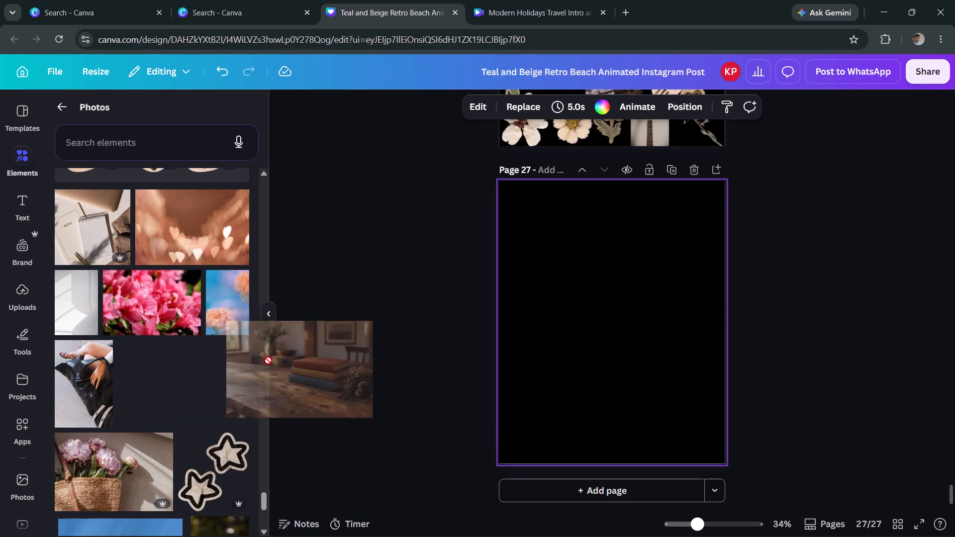
{"action": "left_click_drag", "start_coordinate": [268, 360], "coordinate": [541, 270]}
{"action": "scroll", "coordinate": [292, 349], "scroll_direction": "right", "scroll_amount": 2}
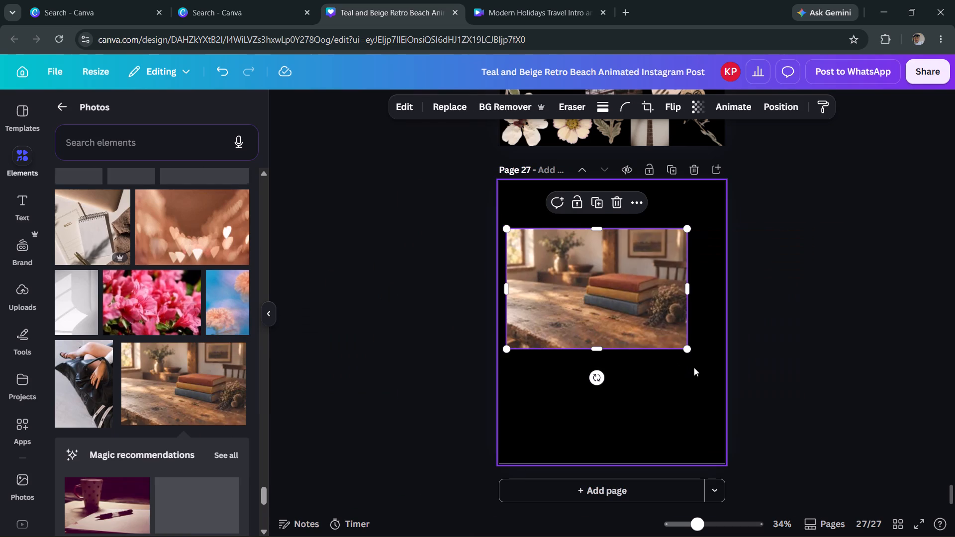
{"action": "left_click_drag", "start_coordinate": [685, 349], "coordinate": [530, 263]}
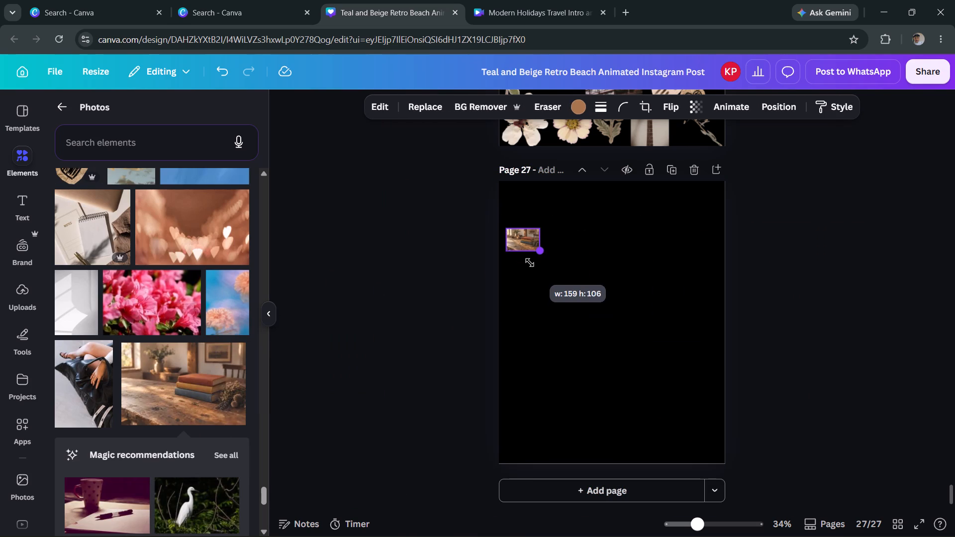
{"action": "left_click_drag", "start_coordinate": [530, 263], "coordinate": [544, 268]}
{"action": "left_click_drag", "start_coordinate": [535, 237], "coordinate": [531, 193]}
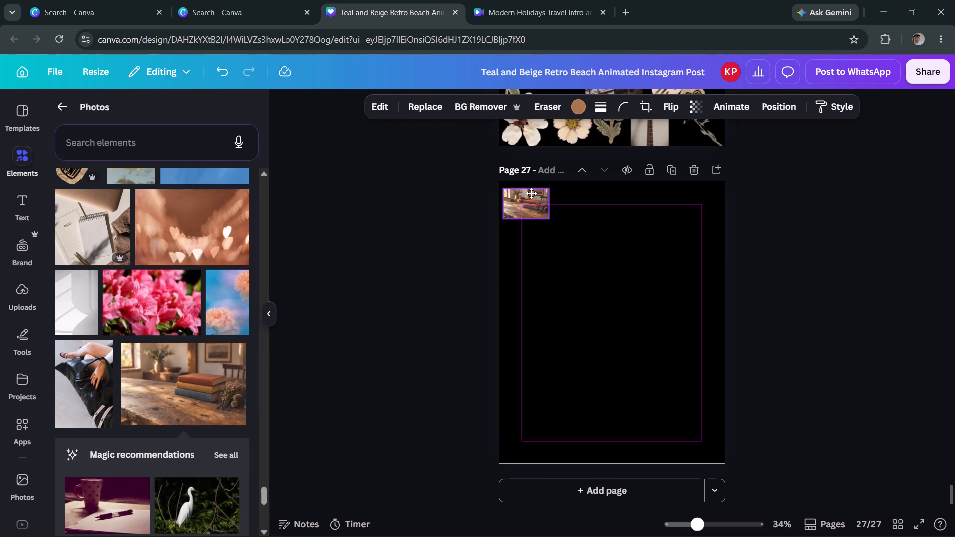
{"action": "left_click_drag", "start_coordinate": [531, 193], "coordinate": [527, 188]}
Add the blue photo with peach flowers and fit it as a small thumbnail in page 27's top-right corner.
{"action": "left_click", "coordinate": [230, 325]}
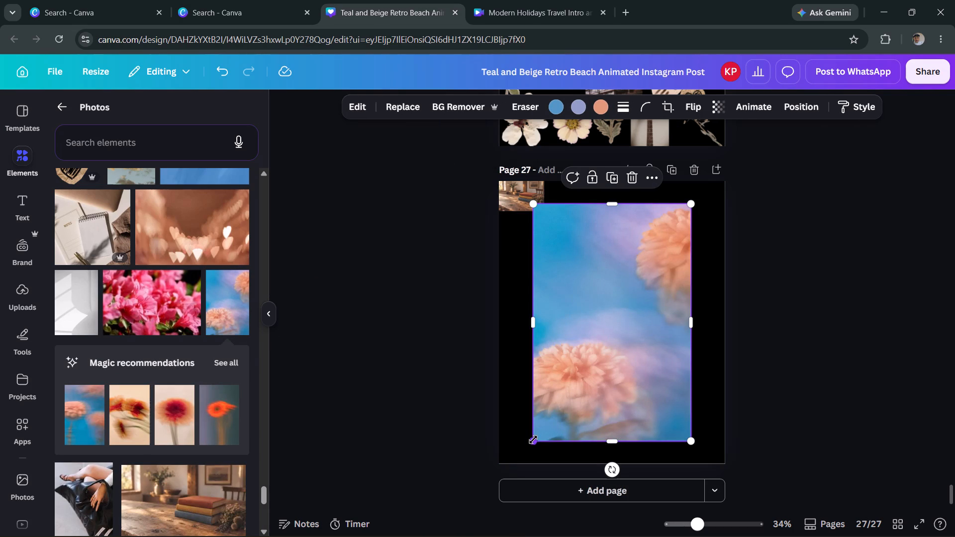
{"action": "left_click_drag", "start_coordinate": [533, 440], "coordinate": [660, 263]}
{"action": "left_click_drag", "start_coordinate": [671, 232], "coordinate": [683, 225]}
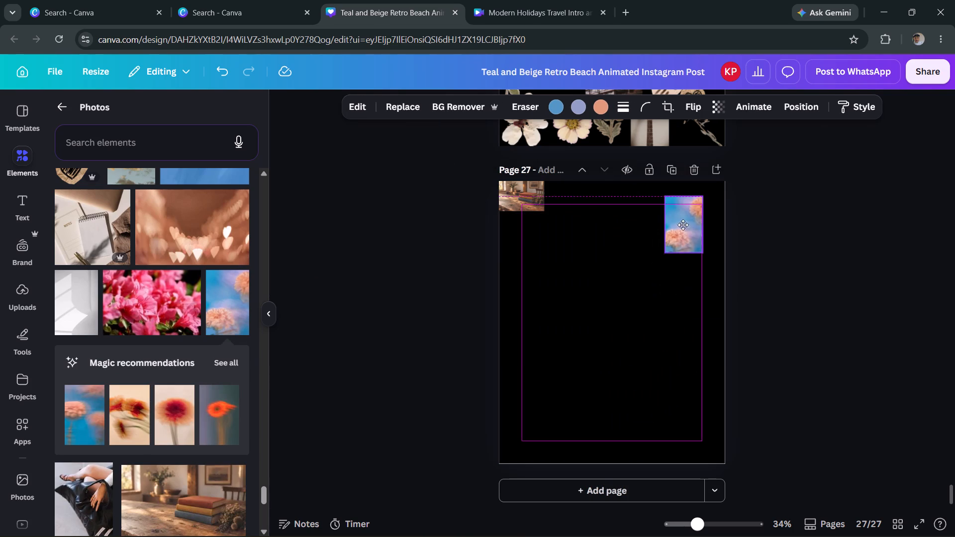
{"action": "left_click_drag", "start_coordinate": [683, 225], "coordinate": [705, 210]}
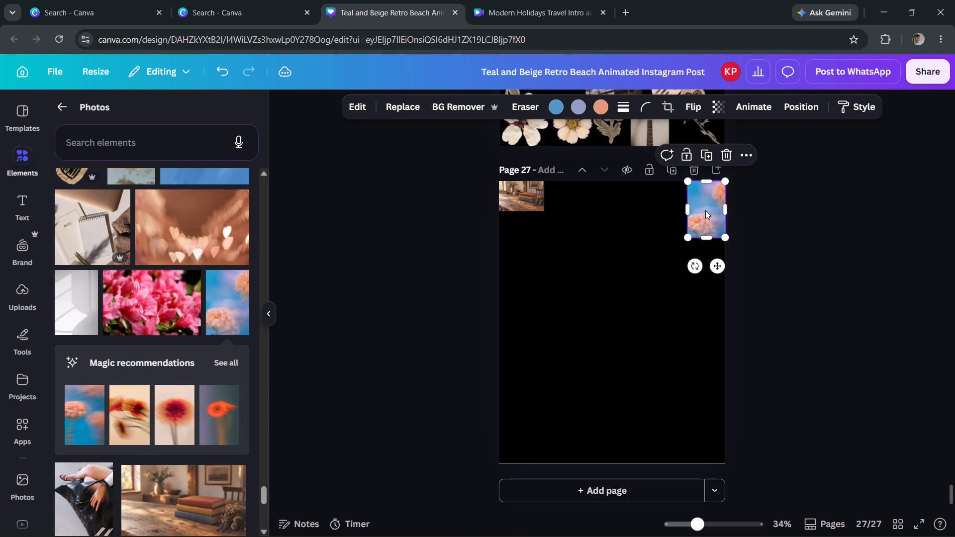
{"action": "left_click", "coordinate": [412, 255]}
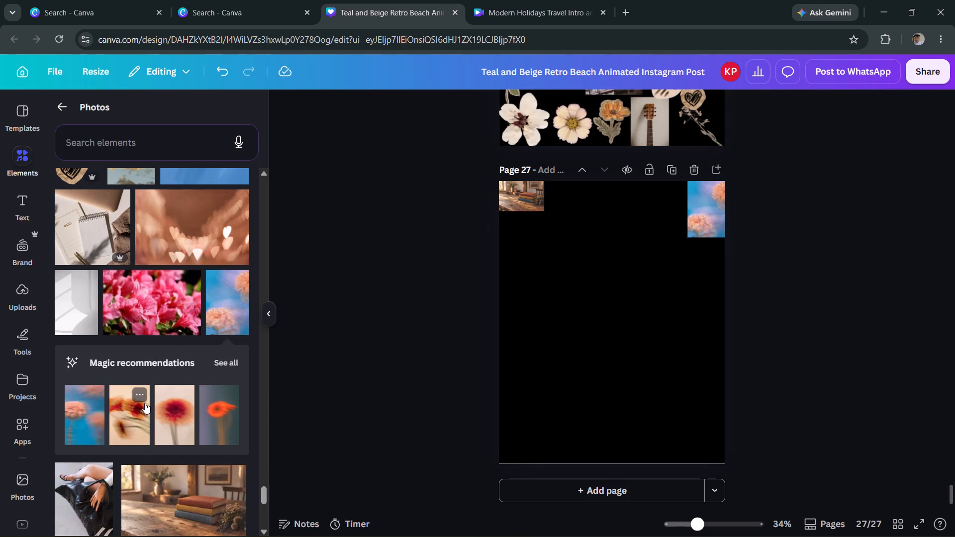
Add the recommended blurred peach flower photo, shrink it beside the corner flower photo, and trim its bottom edge to the same height.
{"action": "left_click", "coordinate": [92, 414]}
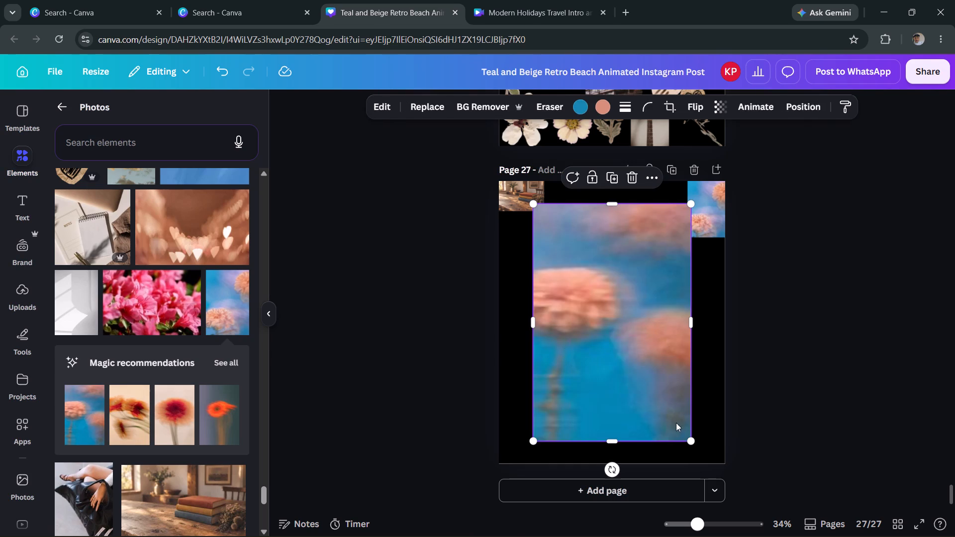
{"action": "left_click", "coordinate": [695, 445]}
{"action": "left_click", "coordinate": [683, 437]}
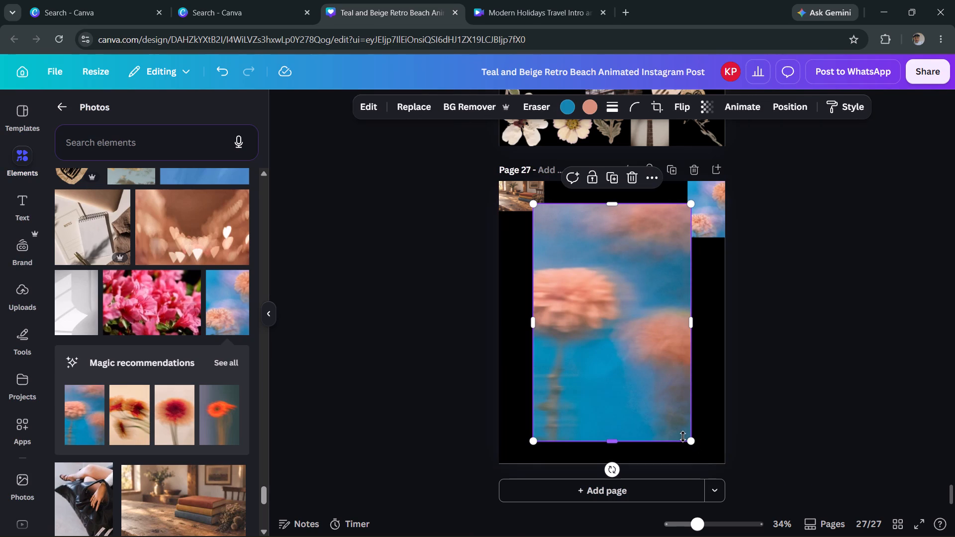
{"action": "left_click_drag", "start_coordinate": [694, 441], "coordinate": [562, 266]}
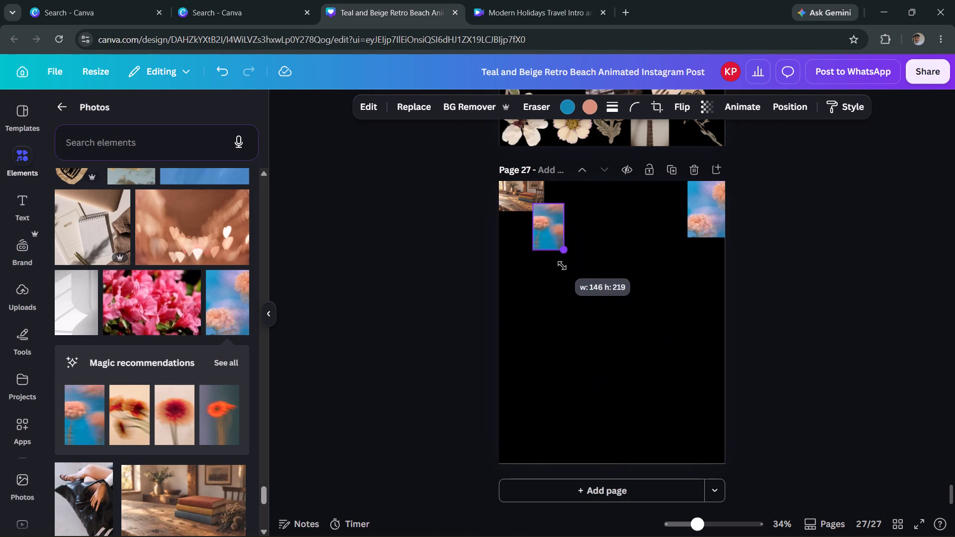
{"action": "left_click_drag", "start_coordinate": [562, 266], "coordinate": [566, 269]}
{"action": "left_click_drag", "start_coordinate": [561, 233], "coordinate": [678, 212]}
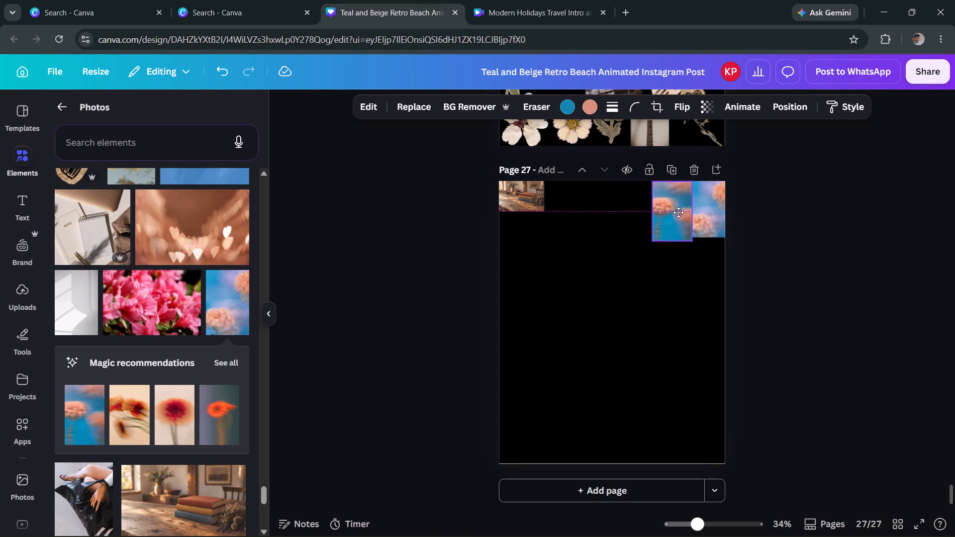
{"action": "left_click_drag", "start_coordinate": [678, 212], "coordinate": [675, 210]}
{"action": "left_click", "coordinate": [422, 214]}
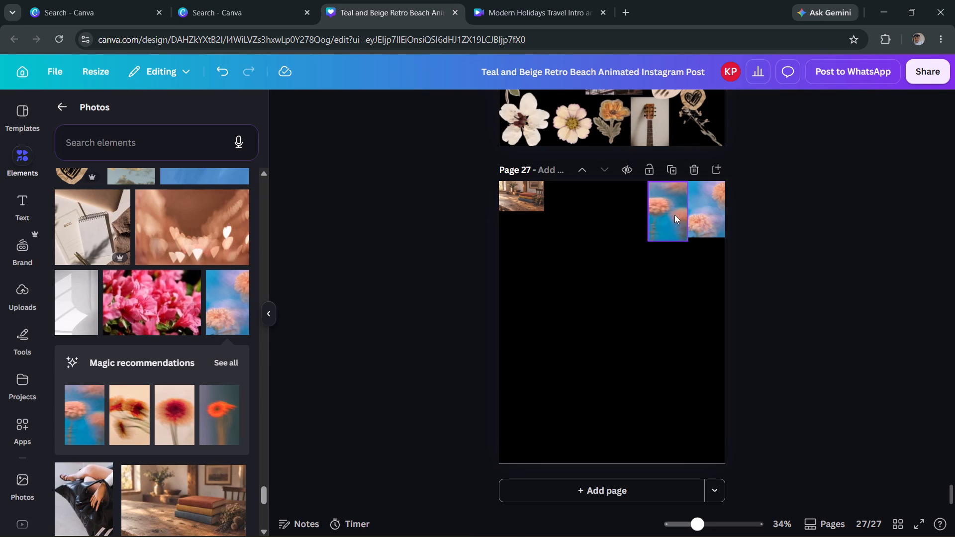
{"action": "left_click", "coordinate": [669, 215]}
{"action": "left_click", "coordinate": [665, 243]}
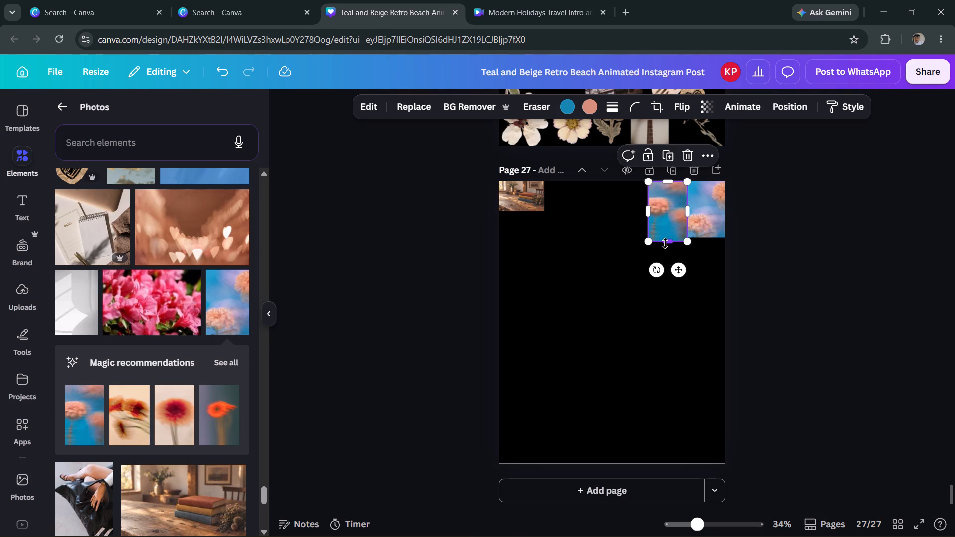
{"action": "left_click", "coordinate": [403, 259]}
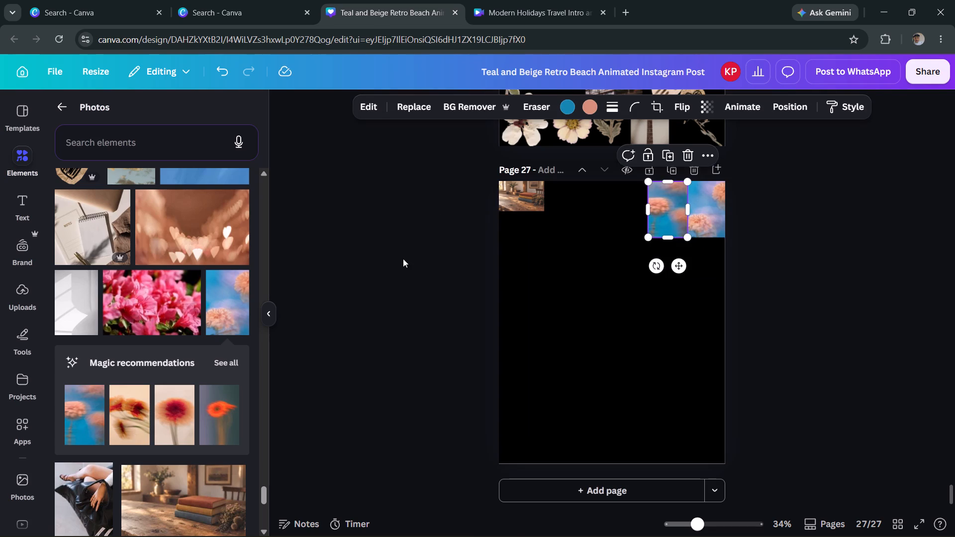
Add the recommended red-orange flower photo on beige and scale it to the row height, directly left of the two blue flower photos.
{"action": "left_click", "coordinate": [170, 416]}
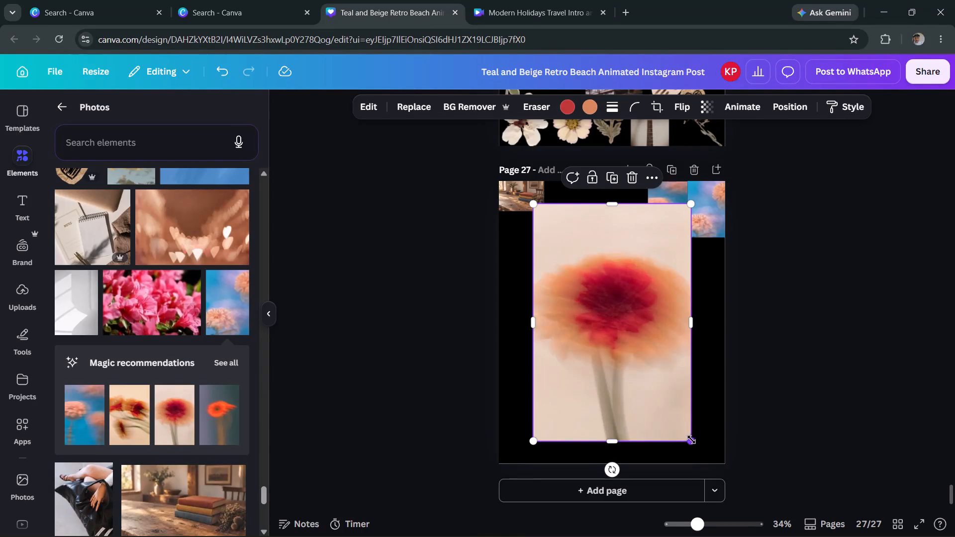
{"action": "left_click_drag", "start_coordinate": [690, 442], "coordinate": [563, 283]}
{"action": "left_click_drag", "start_coordinate": [549, 239], "coordinate": [618, 220]}
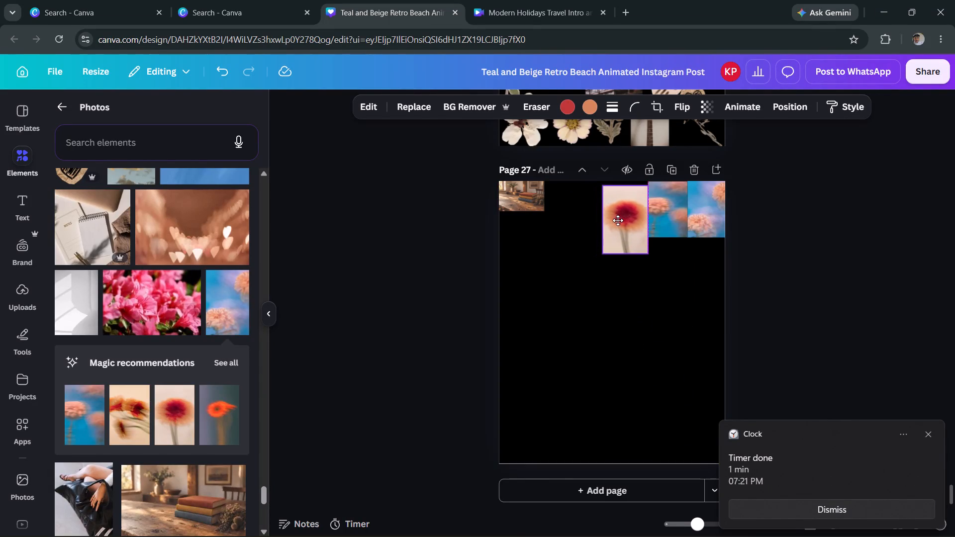
{"action": "left_click_drag", "start_coordinate": [618, 220], "coordinate": [617, 218]}
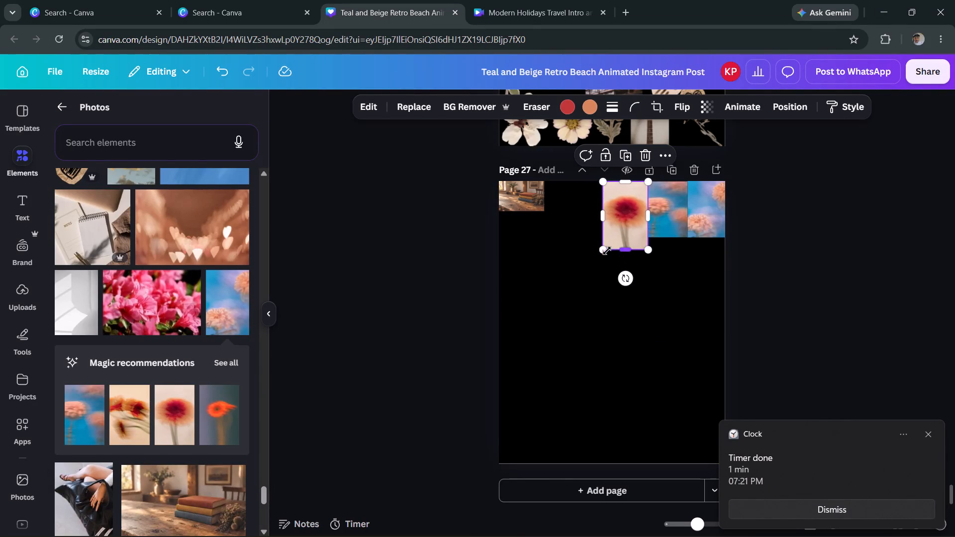
{"action": "left_click_drag", "start_coordinate": [603, 250], "coordinate": [619, 232]}
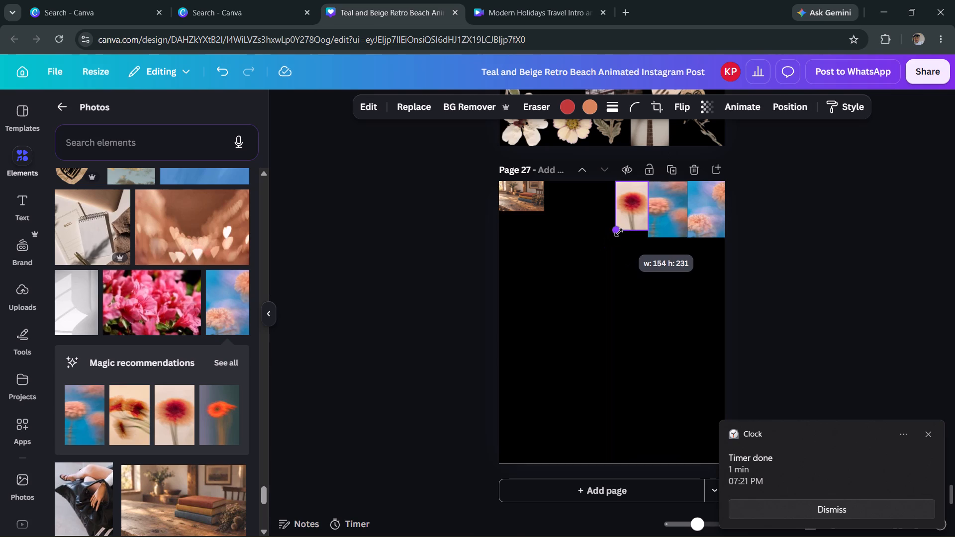
{"action": "left_click_drag", "start_coordinate": [619, 232], "coordinate": [617, 235]}
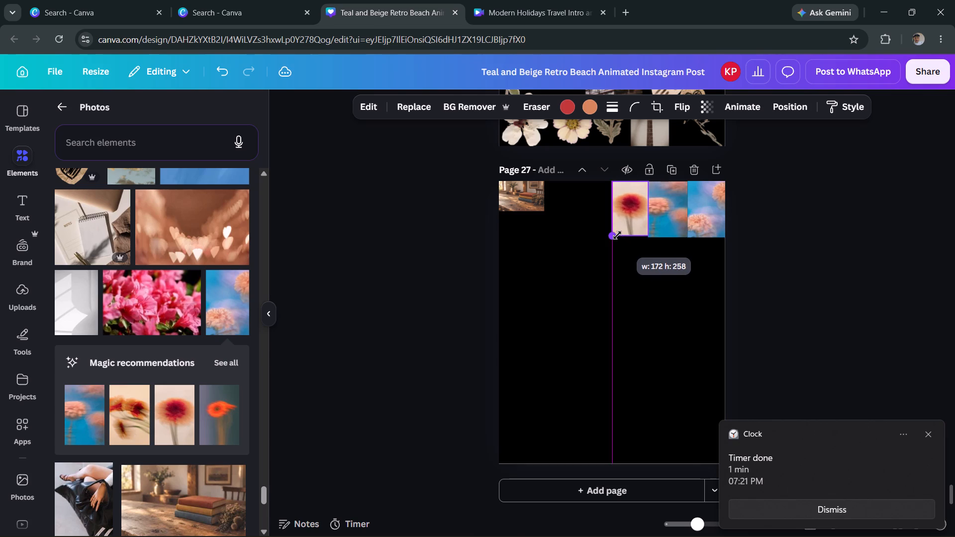
{"action": "left_click_drag", "start_coordinate": [617, 235], "coordinate": [617, 236]}
{"action": "left_click", "coordinate": [617, 236]}
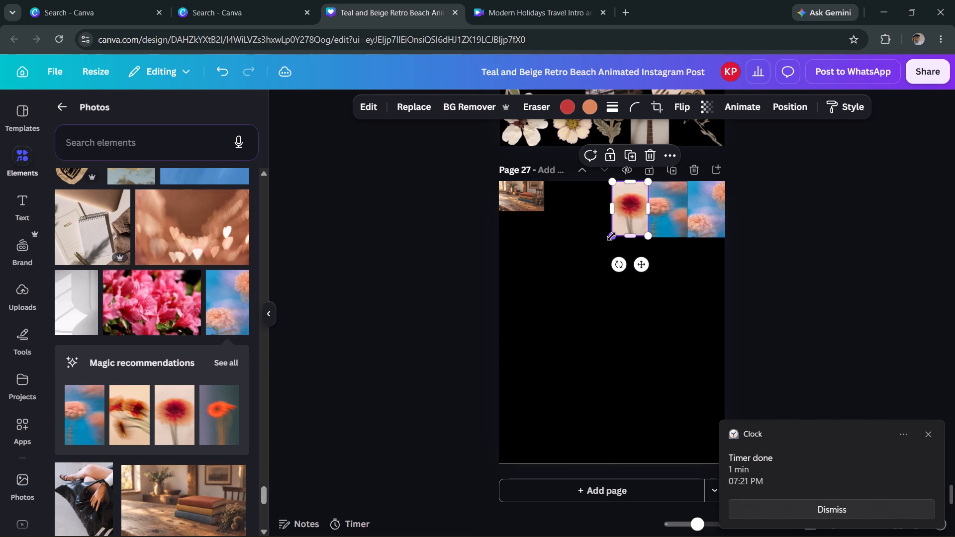
{"action": "left_click", "coordinate": [611, 236]}
{"action": "left_click", "coordinate": [403, 268]}
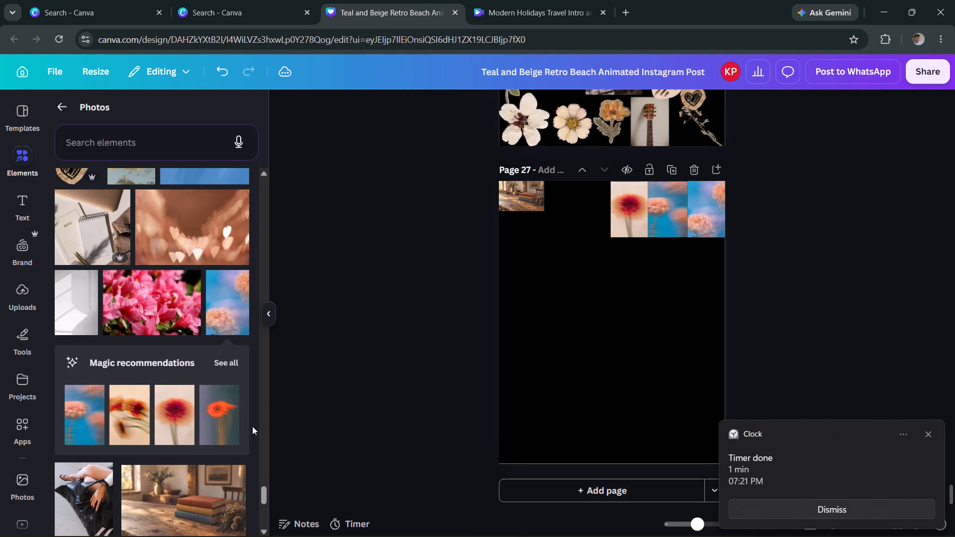
Add the recommended orange flower photo on grey and fit it to the row height, left of the beige flower photo.
{"action": "left_click", "coordinate": [215, 422]}
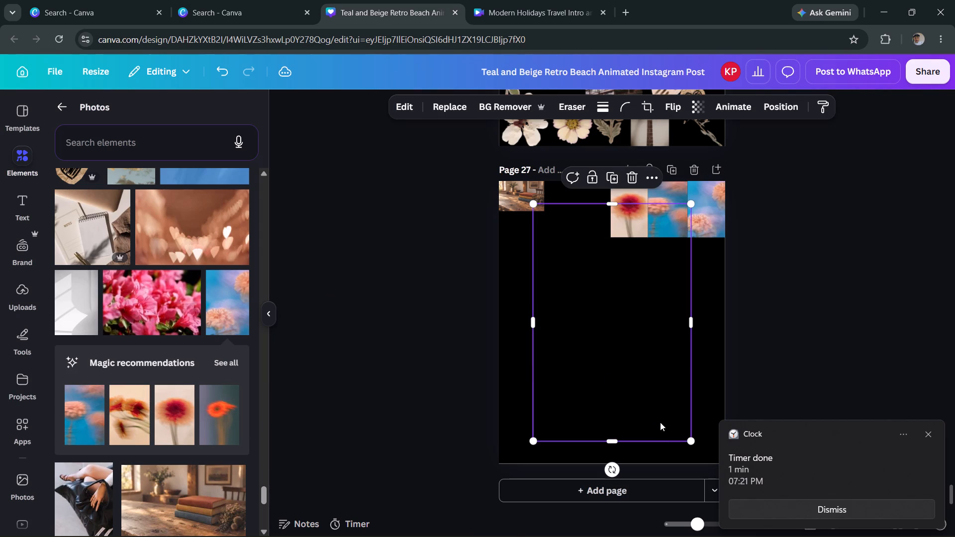
{"action": "left_click_drag", "start_coordinate": [688, 440], "coordinate": [558, 279]}
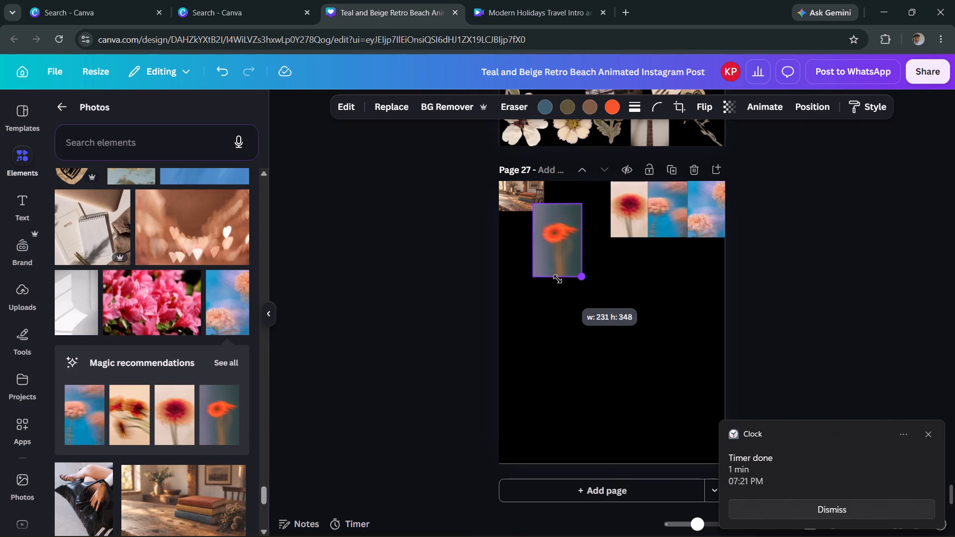
{"action": "left_click_drag", "start_coordinate": [558, 279], "coordinate": [554, 272]}
{"action": "left_click_drag", "start_coordinate": [555, 242], "coordinate": [590, 221]}
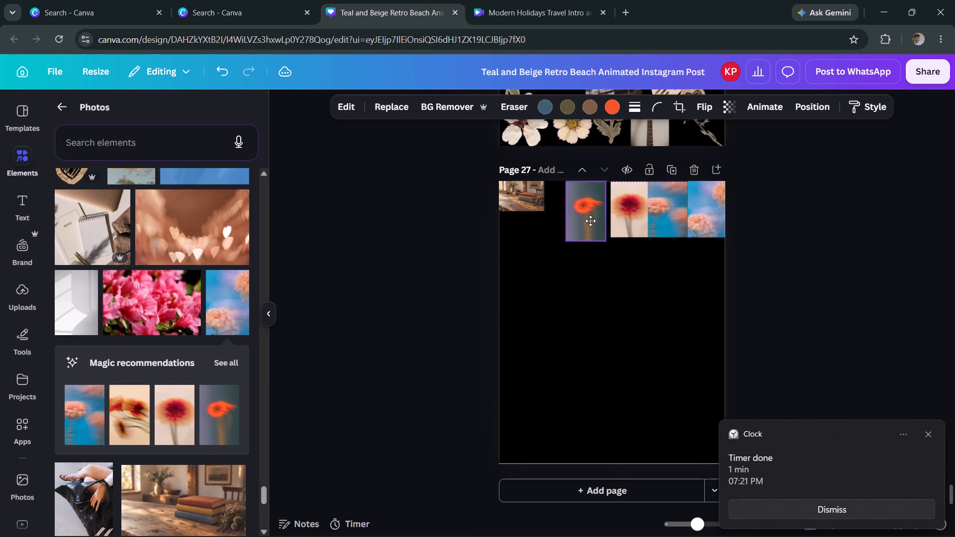
{"action": "left_click_drag", "start_coordinate": [590, 221], "coordinate": [593, 221]}
{"action": "left_click_drag", "start_coordinate": [573, 239], "coordinate": [583, 240]}
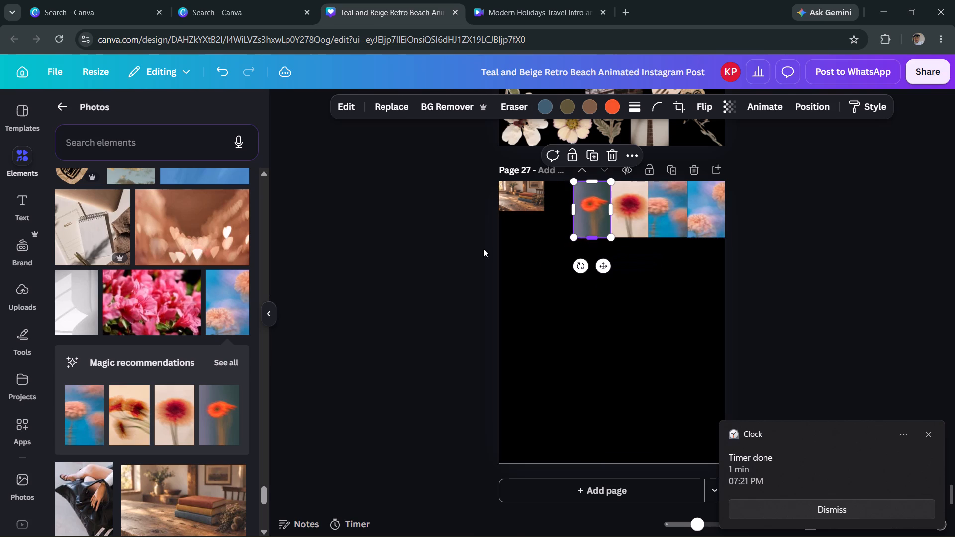
{"action": "left_click", "coordinate": [399, 251]}
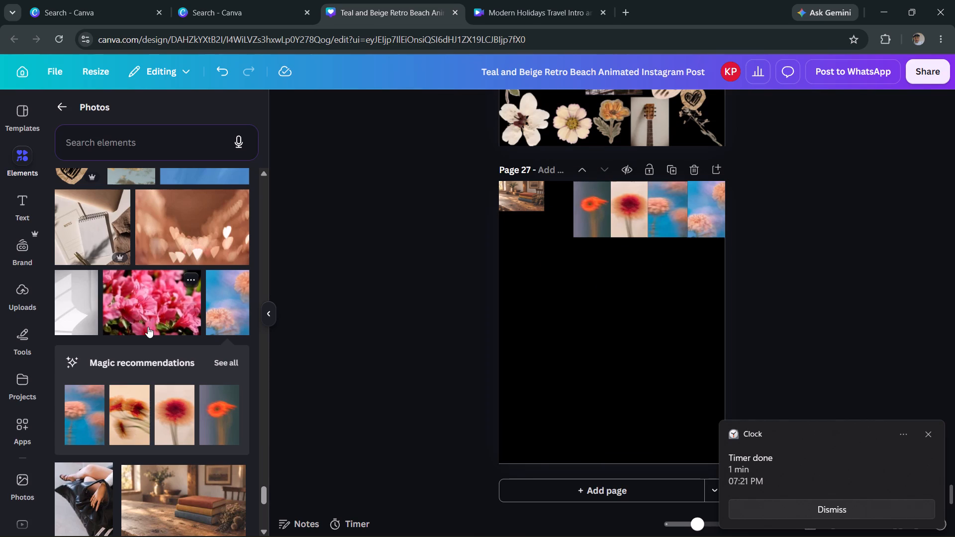
Add the orange flower photo again and align it with the page's top edge, left of the first one and overlapping the books photo.
{"action": "scroll", "coordinate": [148, 327], "scroll_direction": "down", "scroll_amount": 2}
{"action": "left_click", "coordinate": [215, 287]}
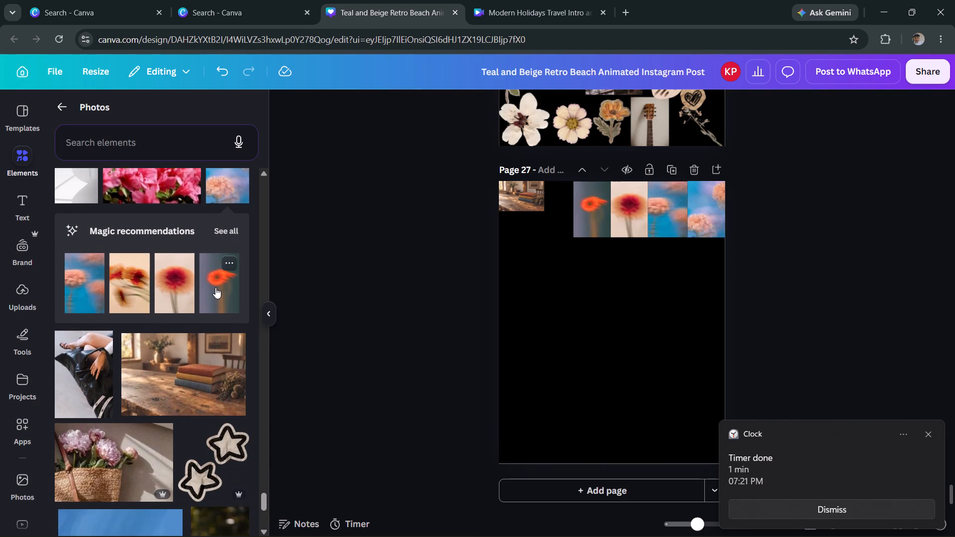
{"action": "left_click_drag", "start_coordinate": [610, 329], "coordinate": [608, 328]}
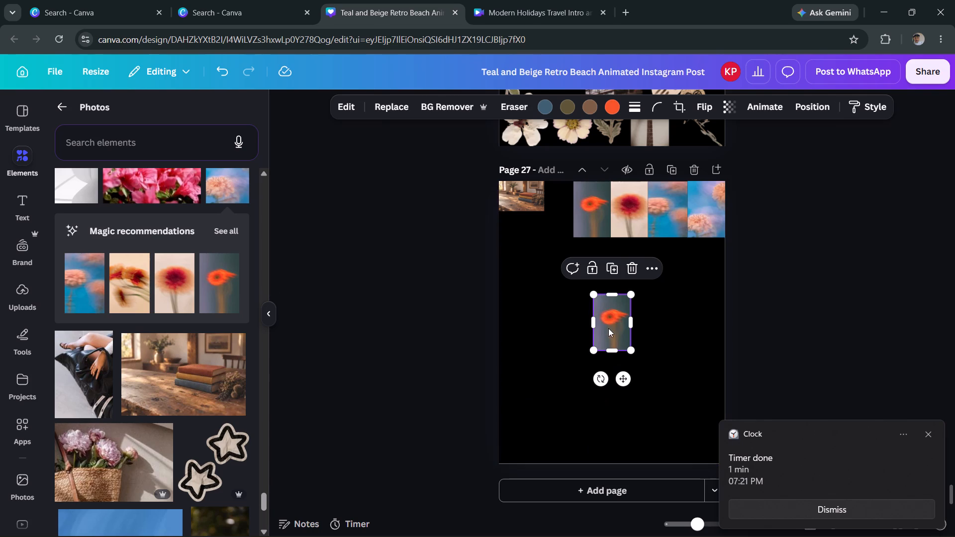
{"action": "left_click_drag", "start_coordinate": [608, 328], "coordinate": [554, 220]}
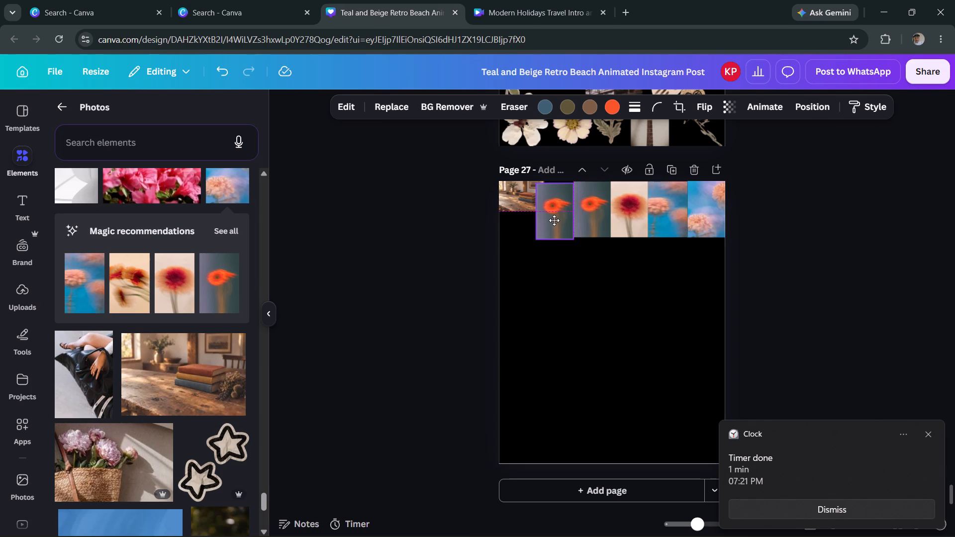
{"action": "left_click_drag", "start_coordinate": [554, 220], "coordinate": [554, 221]}
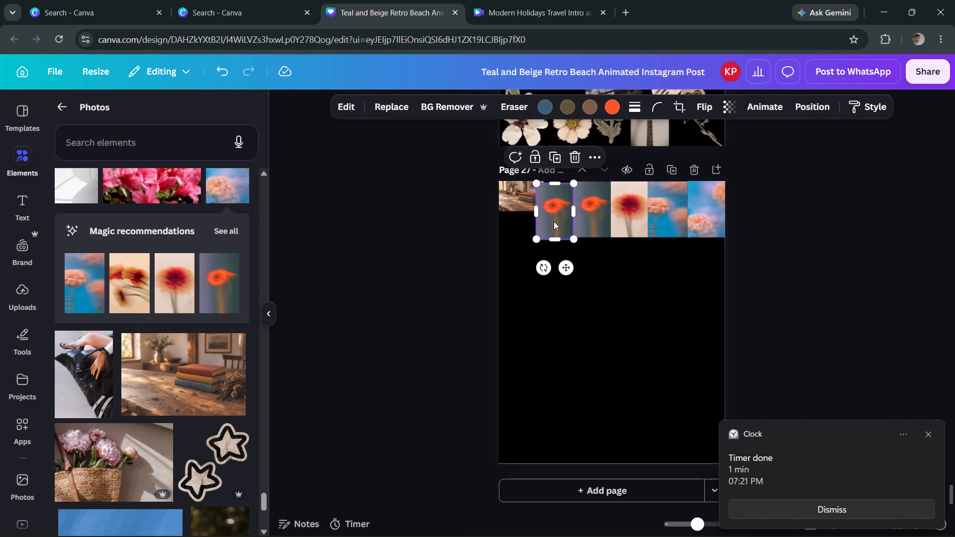
{"action": "key", "text": "Up"}
{"action": "key", "text": "Up"}
{"action": "key", "text": "Up"}
{"action": "key", "text": "Up"}
{"action": "key", "text": "Up"}
{"action": "key", "text": "Up"}
{"action": "key", "text": "Up"}
{"action": "key", "text": "Up"}
{"action": "key", "text": "Up"}
{"action": "key", "text": "Up"}
{"action": "key", "text": "Up"}
{"action": "key", "text": "Up"}
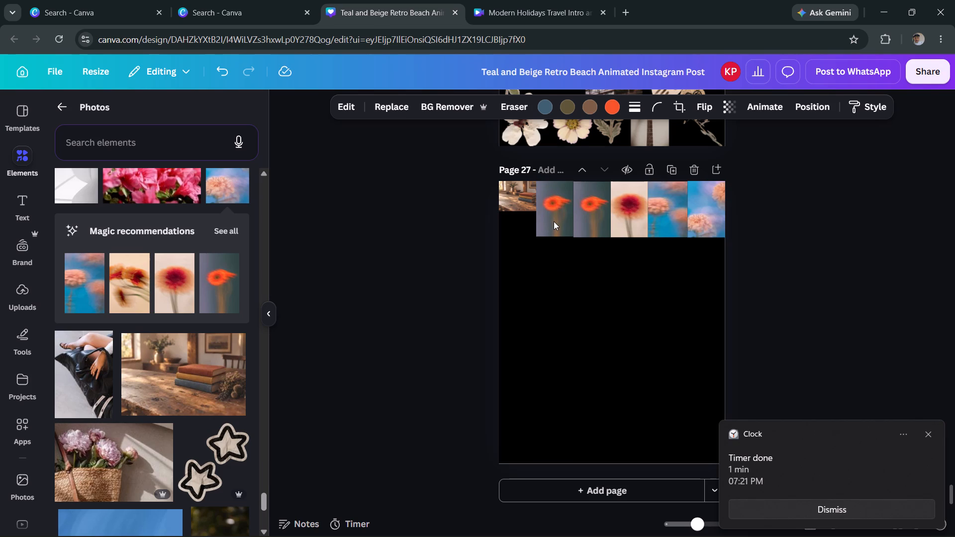
Add the photo of pink peonies in a straw bag, shrink it, and place it at the page's right edge under the blue flower photos.
{"action": "left_click", "coordinate": [107, 472]}
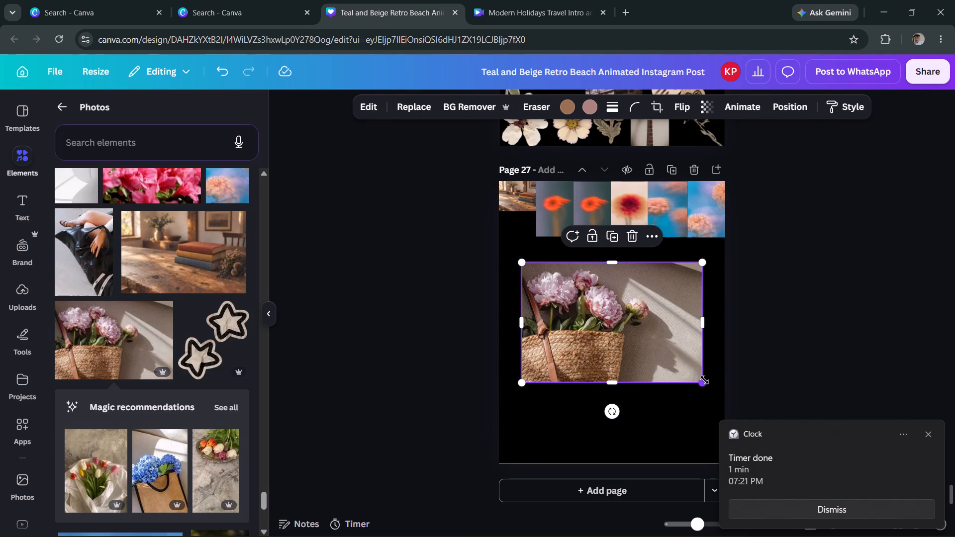
{"action": "left_click_drag", "start_coordinate": [704, 381], "coordinate": [584, 310]}
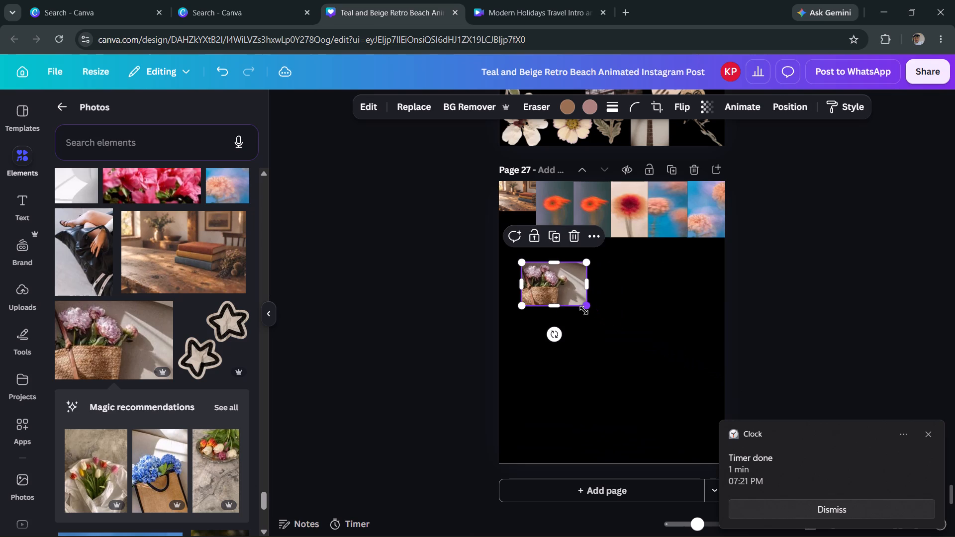
{"action": "left_click_drag", "start_coordinate": [563, 292], "coordinate": [705, 268]}
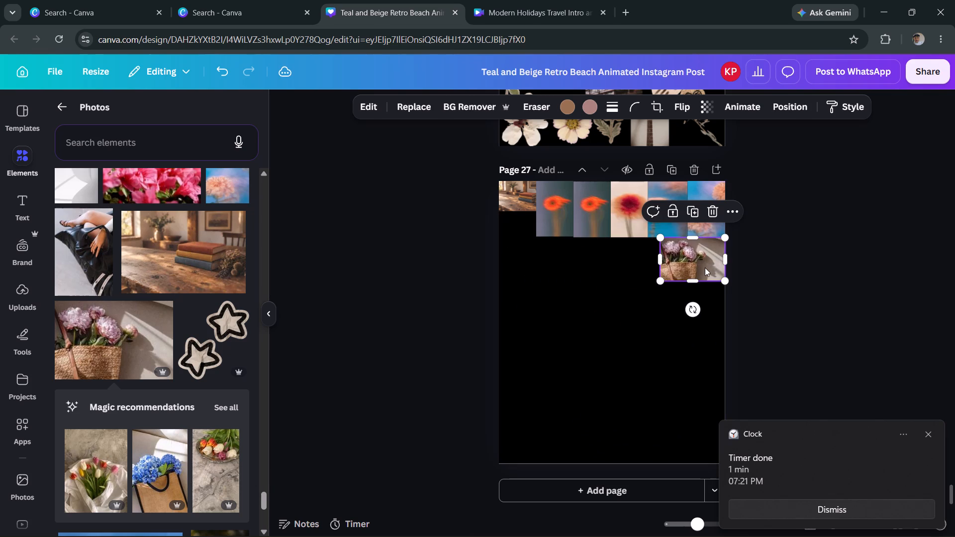
Add the paper-cut two-star sticker and scale it to fit the gap beneath the books photo at the page's left edge.
{"action": "left_click", "coordinate": [219, 362]}
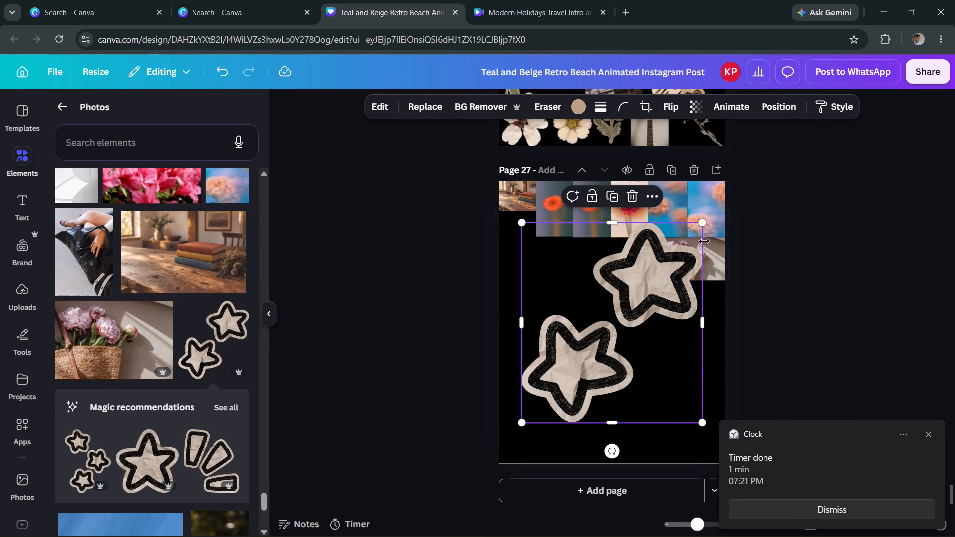
{"action": "left_click_drag", "start_coordinate": [698, 226], "coordinate": [567, 380]}
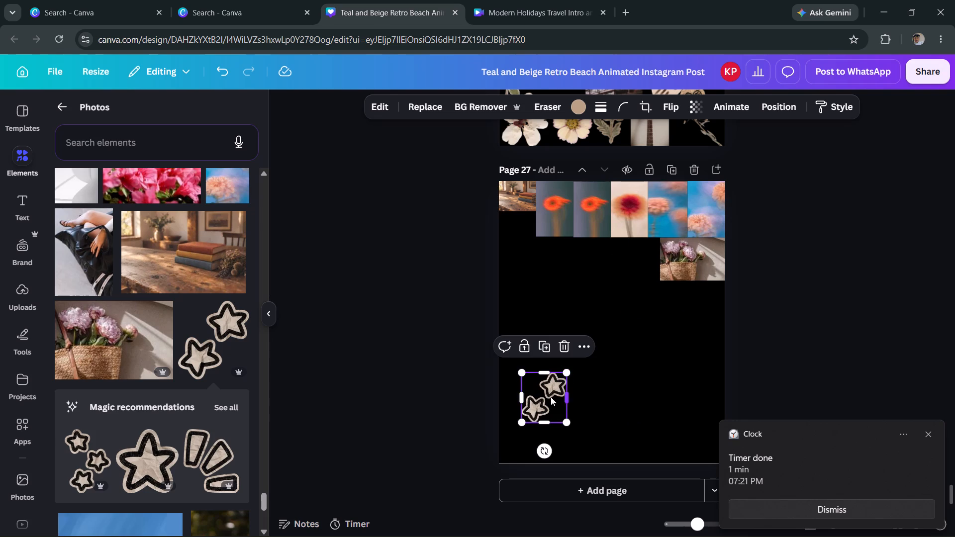
{"action": "left_click_drag", "start_coordinate": [545, 402], "coordinate": [522, 250]}
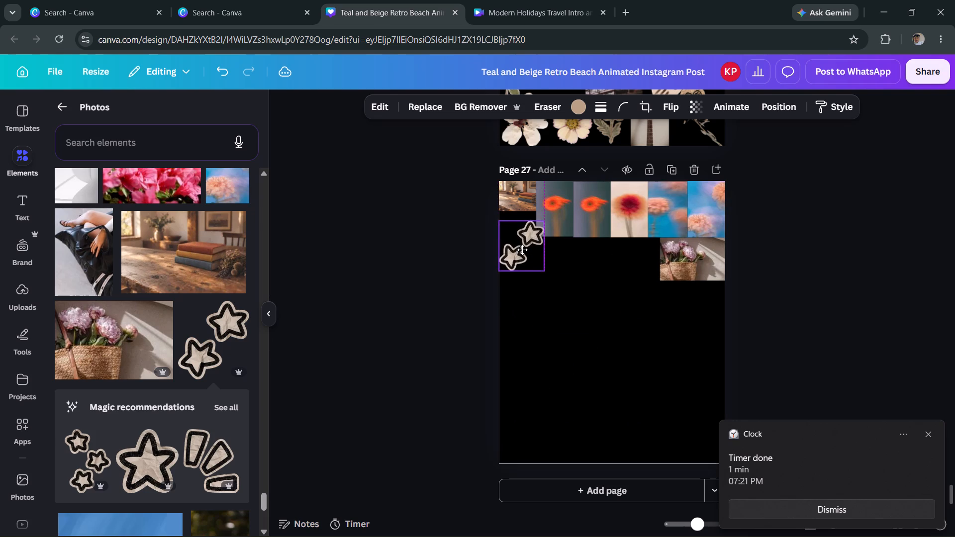
{"action": "left_click_drag", "start_coordinate": [522, 250], "coordinate": [522, 240]}
{"action": "left_click_drag", "start_coordinate": [541, 260], "coordinate": [523, 229]}
{"action": "left_click_drag", "start_coordinate": [506, 222], "coordinate": [511, 226]}
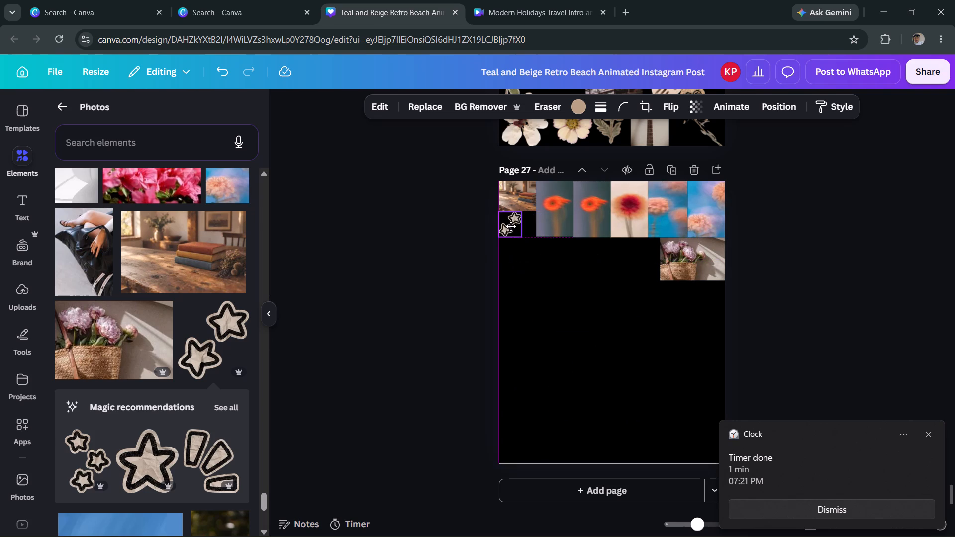
{"action": "left_click_drag", "start_coordinate": [511, 226], "coordinate": [510, 229]}
{"action": "left_click_drag", "start_coordinate": [524, 220], "coordinate": [538, 214]}
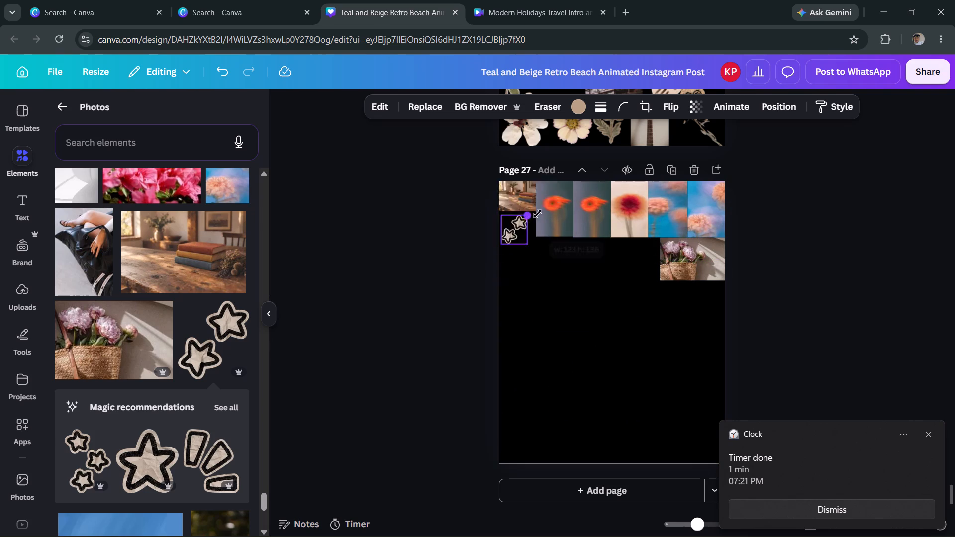
{"action": "left_click_drag", "start_coordinate": [538, 214], "coordinate": [537, 218]}
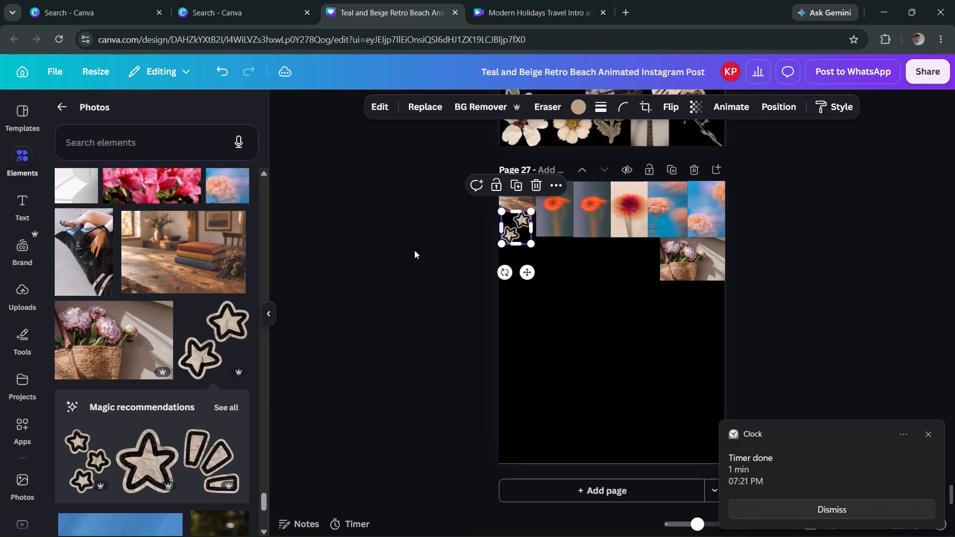
{"action": "left_click", "coordinate": [404, 254]}
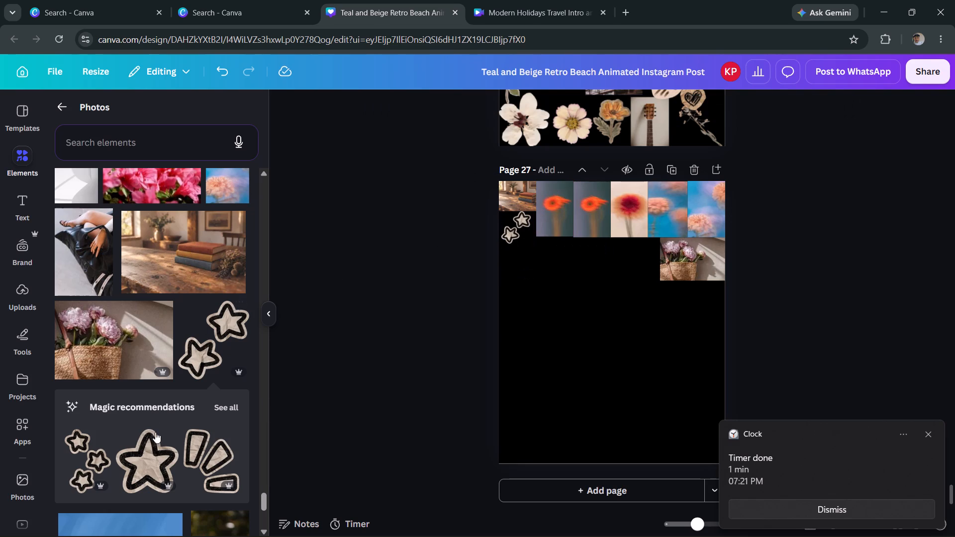
Add the white blossom branches on blue sky photo, shrink it, and place it just below the star sticker, level with the peony photo's bottom.
{"action": "scroll", "coordinate": [164, 402], "scroll_direction": "down", "scroll_amount": 3}
{"action": "left_click", "coordinate": [149, 406]}
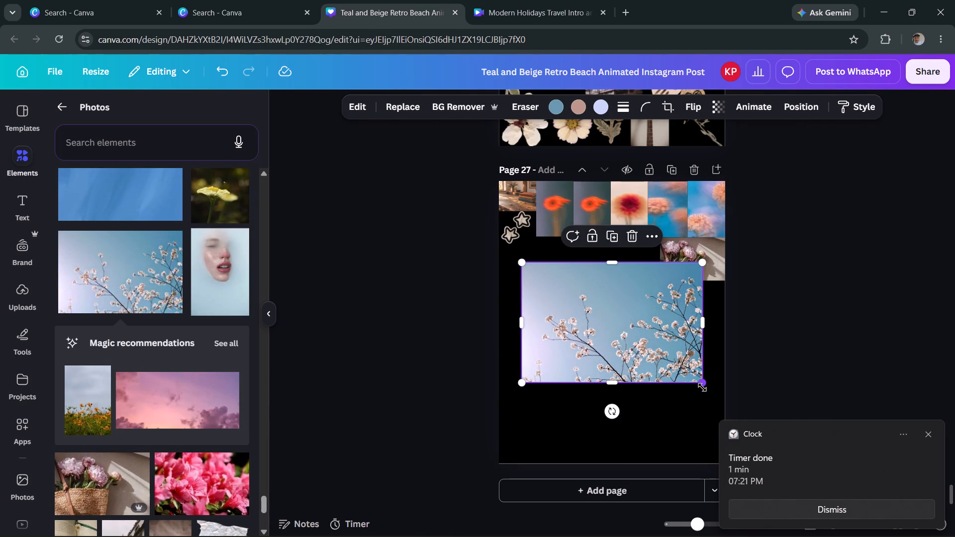
{"action": "left_click_drag", "start_coordinate": [702, 387], "coordinate": [572, 314]}
{"action": "left_click_drag", "start_coordinate": [556, 286], "coordinate": [535, 268]}
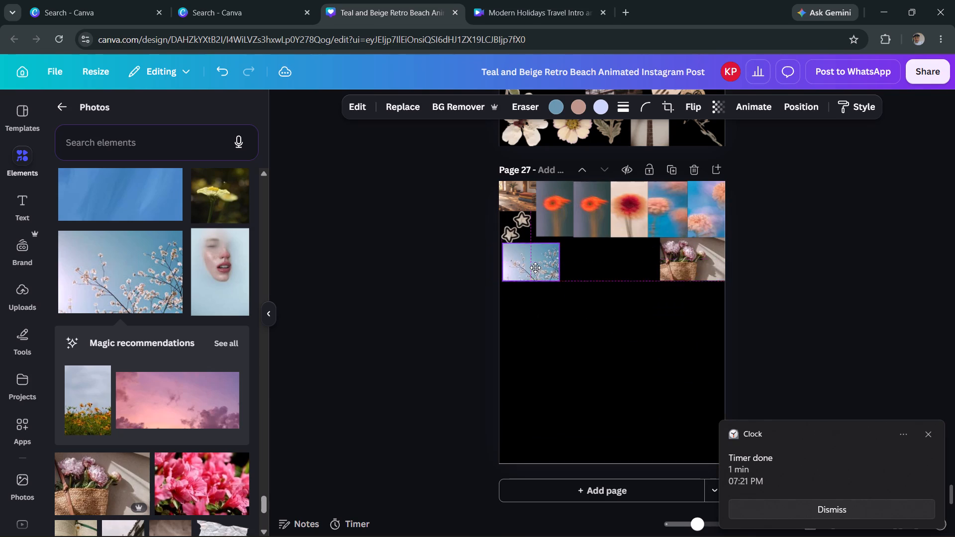
{"action": "left_click_drag", "start_coordinate": [535, 268], "coordinate": [535, 269]}
{"action": "left_click", "coordinate": [277, 270]}
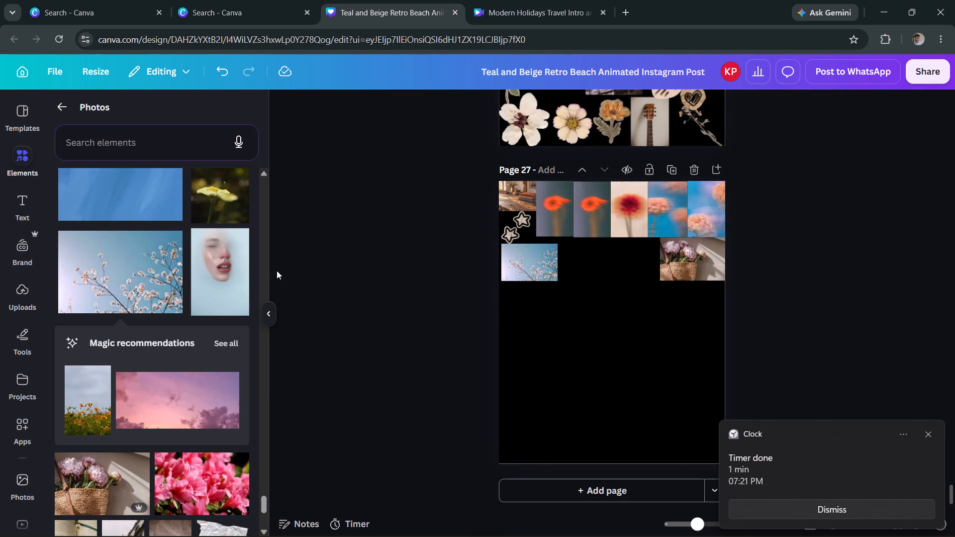
Add the paper-cut double exclamation mark sticker, scale it to the peony photo's height, and place it directly left of that photo.
{"action": "scroll", "coordinate": [188, 346], "scroll_direction": "down", "scroll_amount": 3}
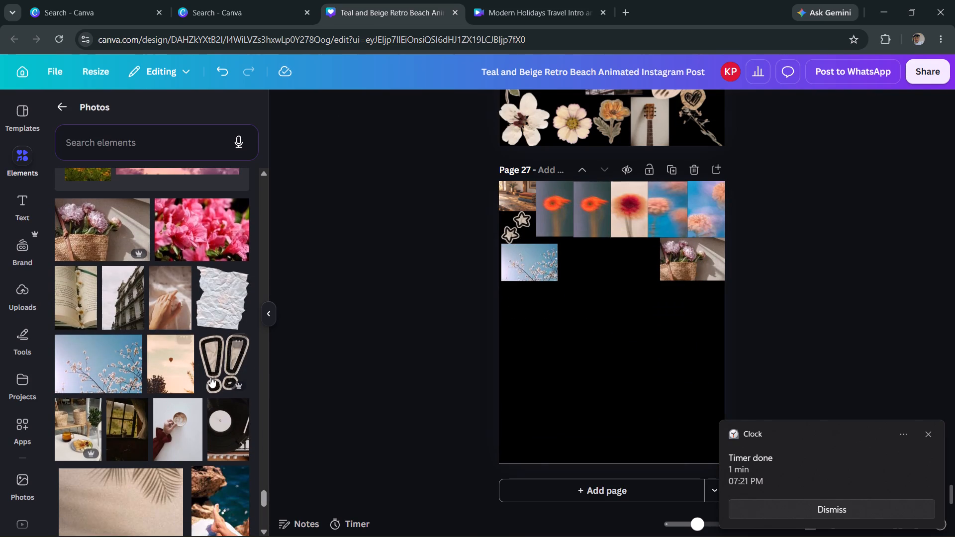
{"action": "left_click", "coordinate": [219, 368]}
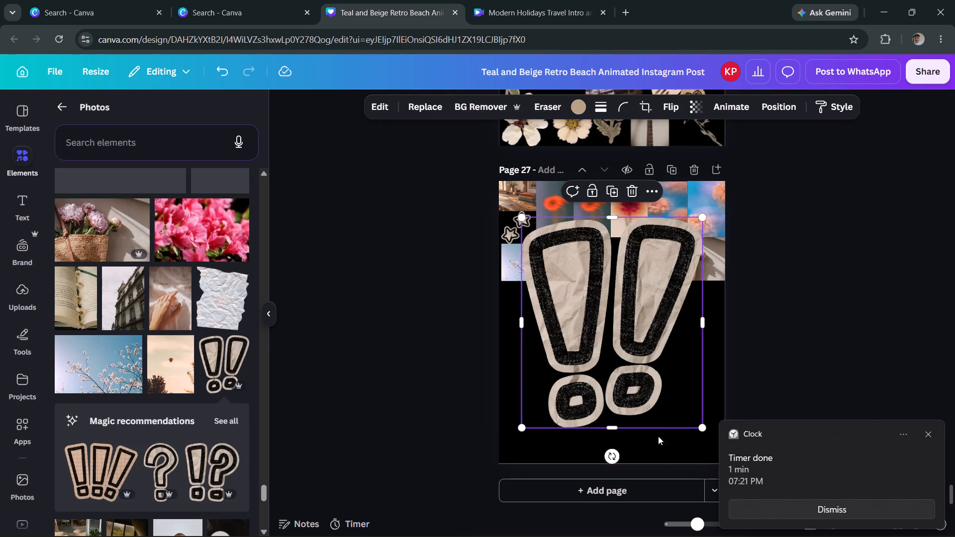
{"action": "left_click_drag", "start_coordinate": [699, 430], "coordinate": [569, 287]}
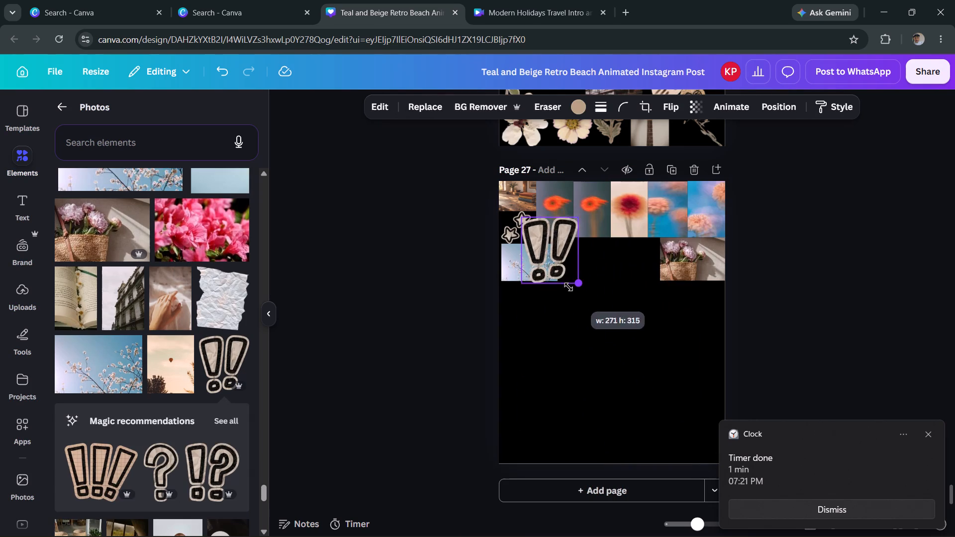
{"action": "left_click_drag", "start_coordinate": [569, 287], "coordinate": [559, 275]}
{"action": "left_click_drag", "start_coordinate": [546, 245], "coordinate": [628, 282]}
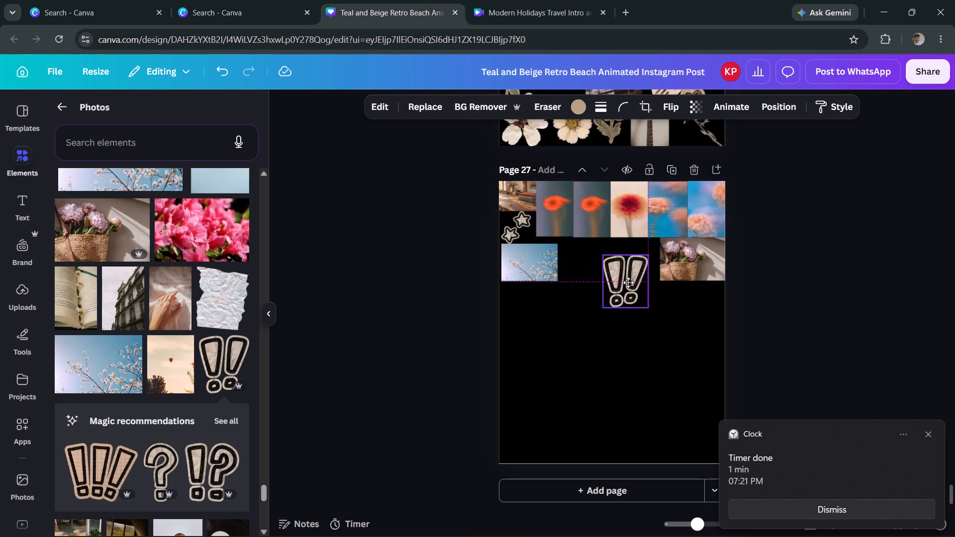
{"action": "left_click_drag", "start_coordinate": [628, 282], "coordinate": [637, 264]}
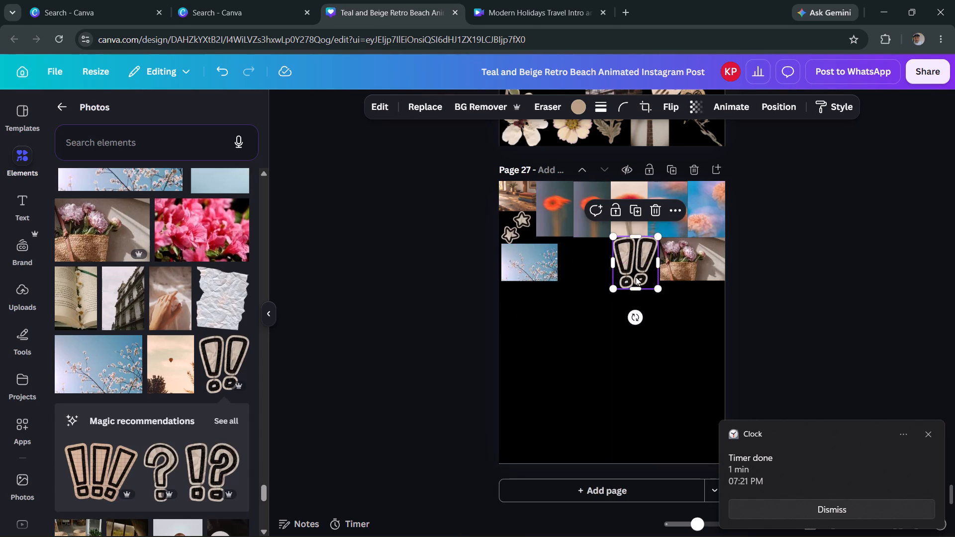
{"action": "left_click_drag", "start_coordinate": [657, 287], "coordinate": [652, 280]}
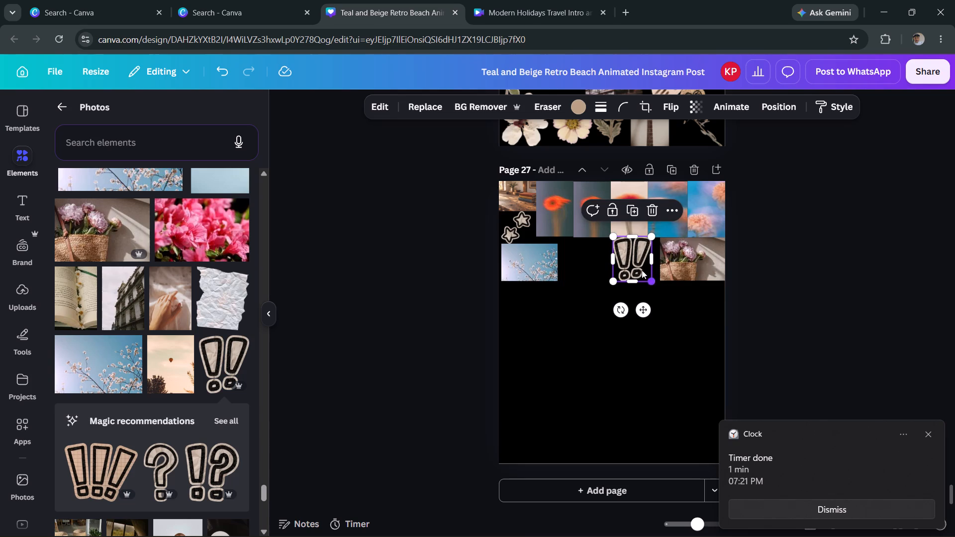
{"action": "left_click_drag", "start_coordinate": [637, 266], "coordinate": [645, 267]}
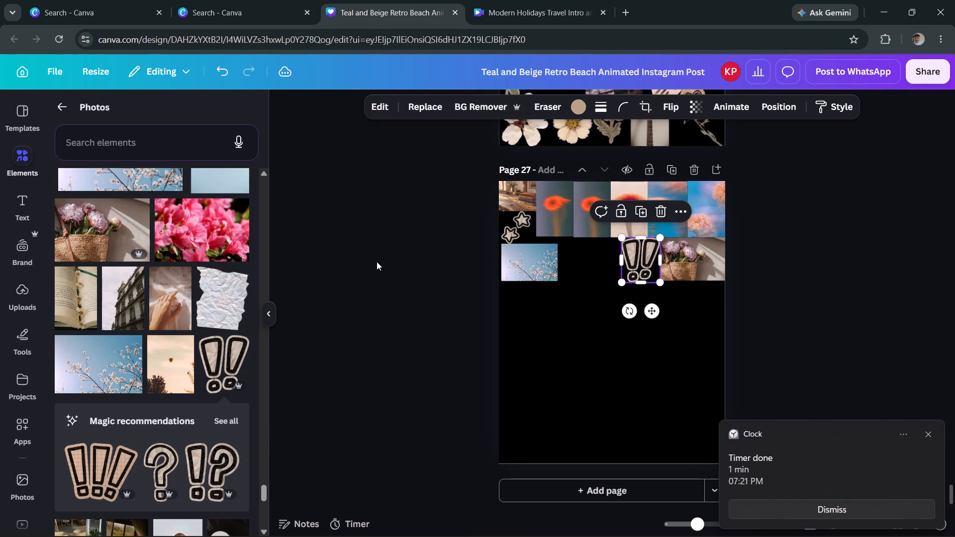
{"action": "left_click", "coordinate": [353, 261]}
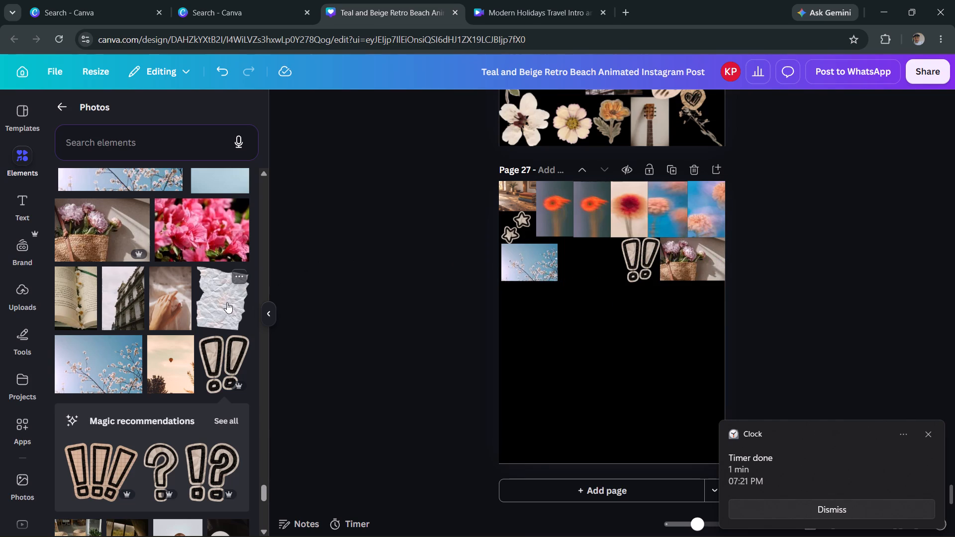
Add the crumpled white paper cutout, scale it to the second row's height, and place it directly right of the blossom photo.
{"action": "left_click", "coordinate": [227, 302]}
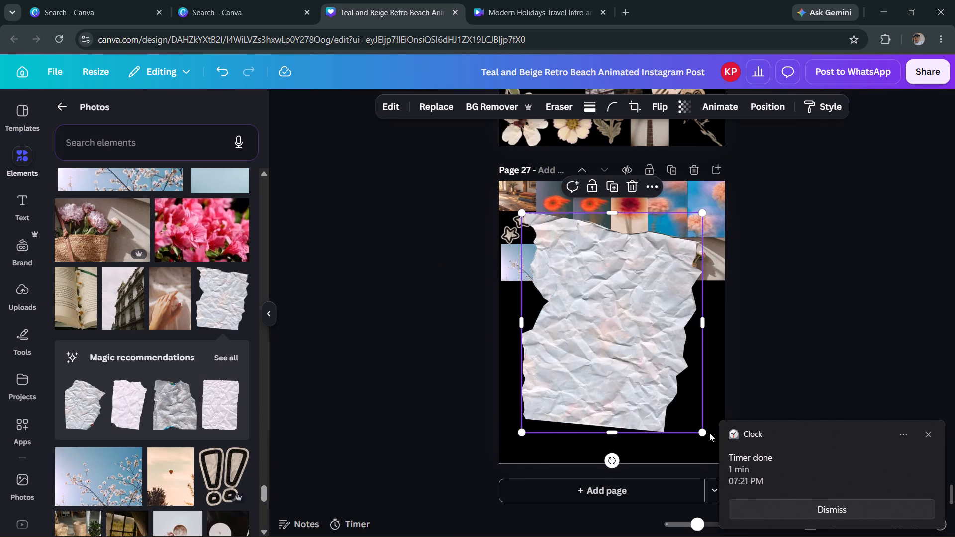
{"action": "left_click_drag", "start_coordinate": [699, 431], "coordinate": [578, 287]}
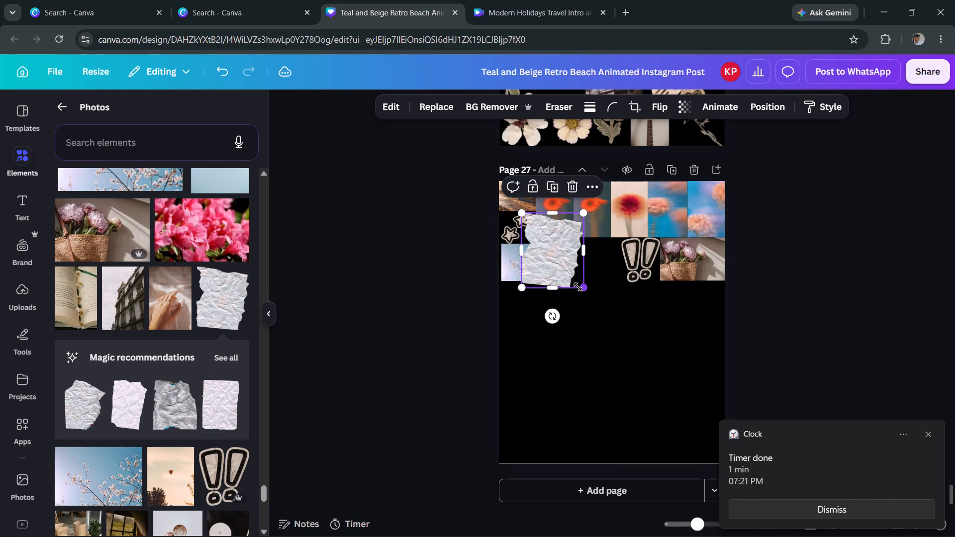
{"action": "left_click_drag", "start_coordinate": [550, 257], "coordinate": [589, 286]}
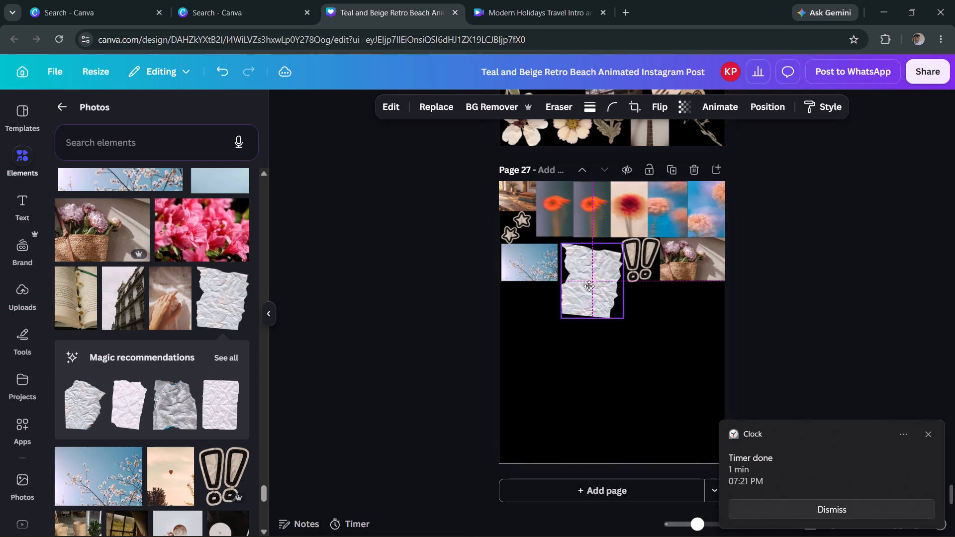
{"action": "left_click_drag", "start_coordinate": [589, 286], "coordinate": [589, 282]}
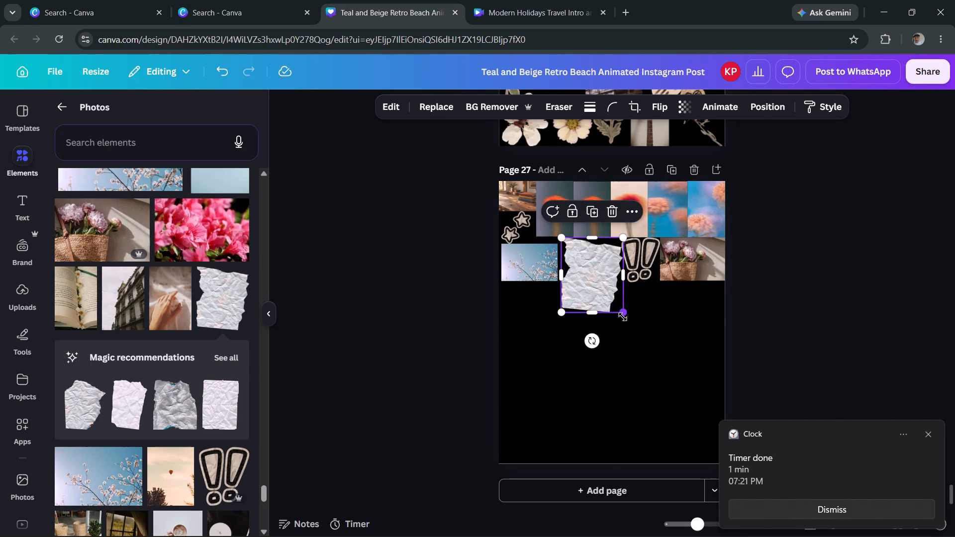
{"action": "left_click_drag", "start_coordinate": [623, 317], "coordinate": [605, 287]}
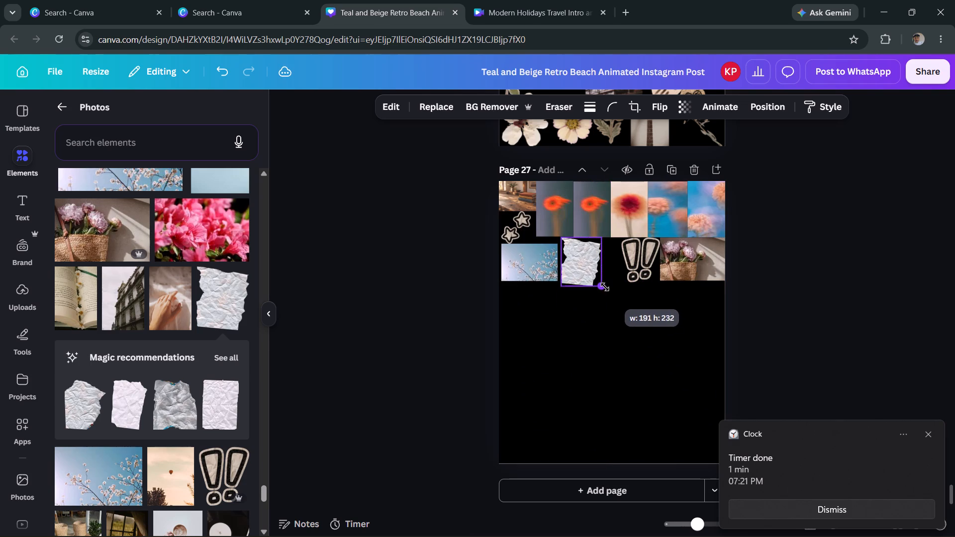
{"action": "left_click_drag", "start_coordinate": [605, 287], "coordinate": [603, 285]}
{"action": "left_click", "coordinate": [368, 253]}
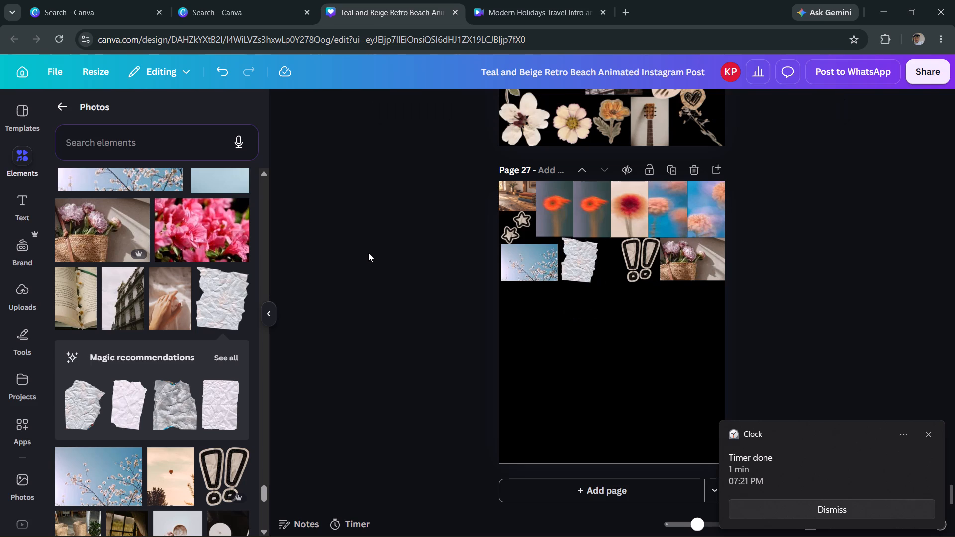
Add the breakfast table photo with woven baskets, shrink it, and place it in the page's bottom-left corner.
{"action": "scroll", "coordinate": [168, 353], "scroll_direction": "down", "scroll_amount": 3}
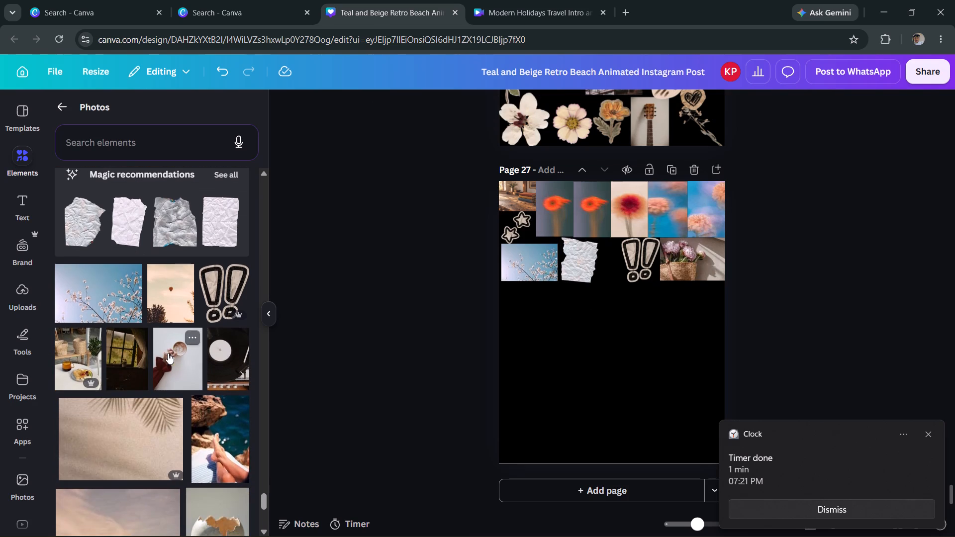
{"action": "left_click", "coordinate": [69, 368]}
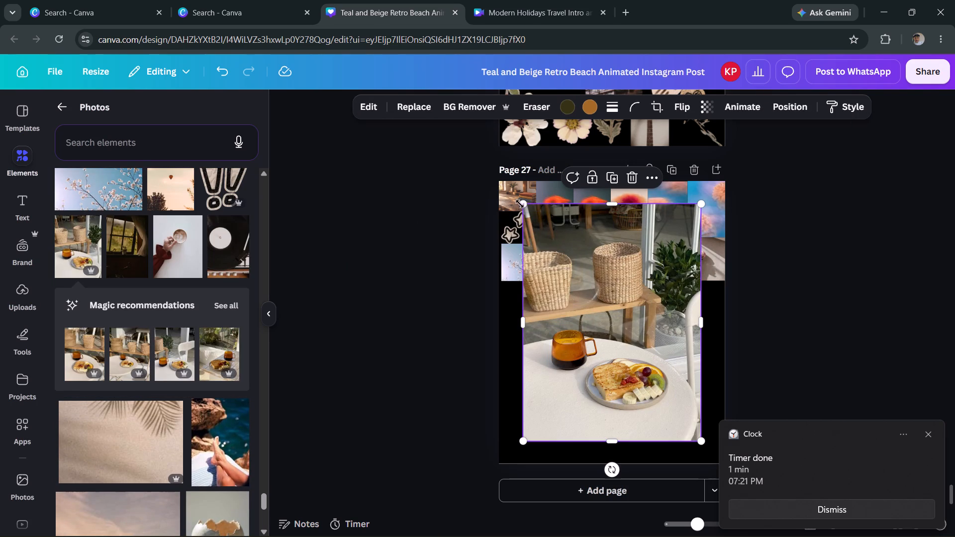
{"action": "left_click_drag", "start_coordinate": [521, 203], "coordinate": [642, 383]}
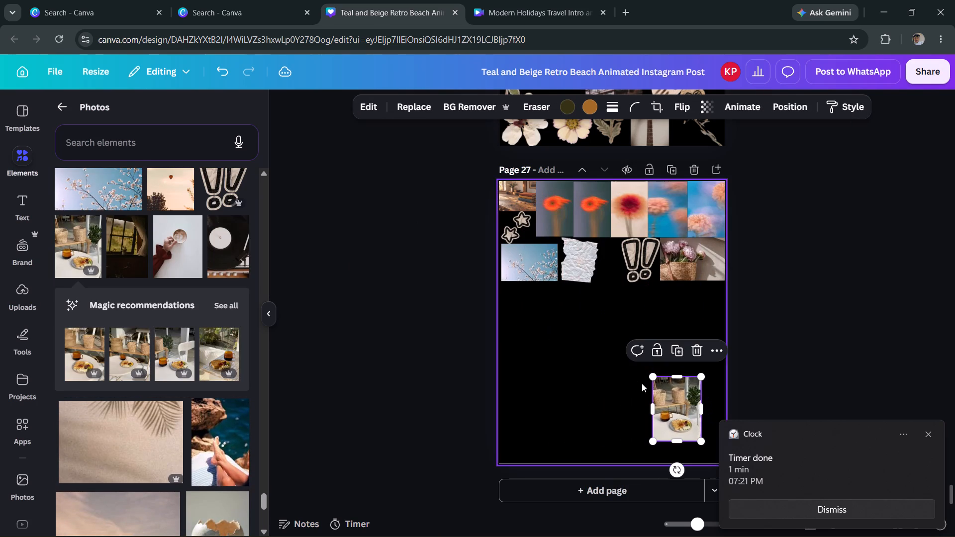
{"action": "left_click_drag", "start_coordinate": [671, 402], "coordinate": [521, 419]}
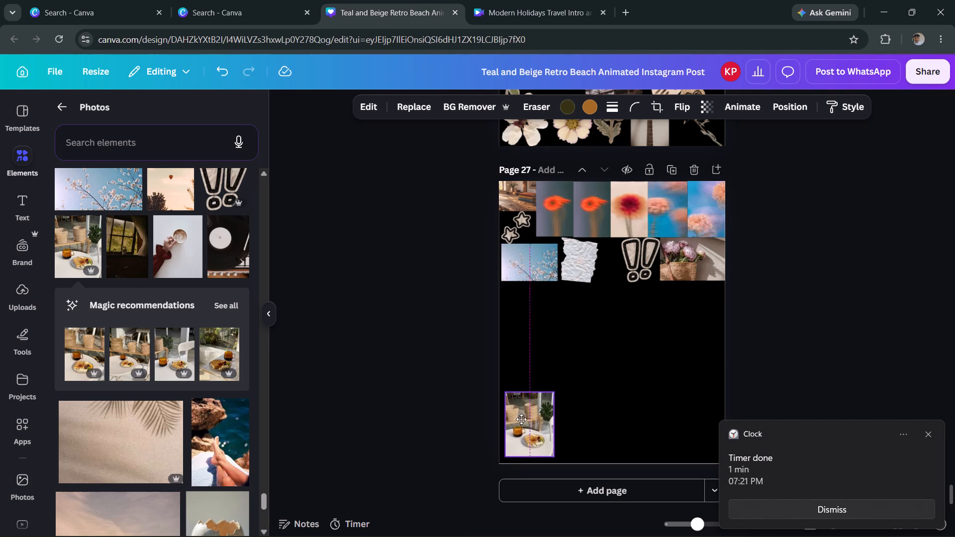
{"action": "left_click_drag", "start_coordinate": [521, 419], "coordinate": [516, 423]}
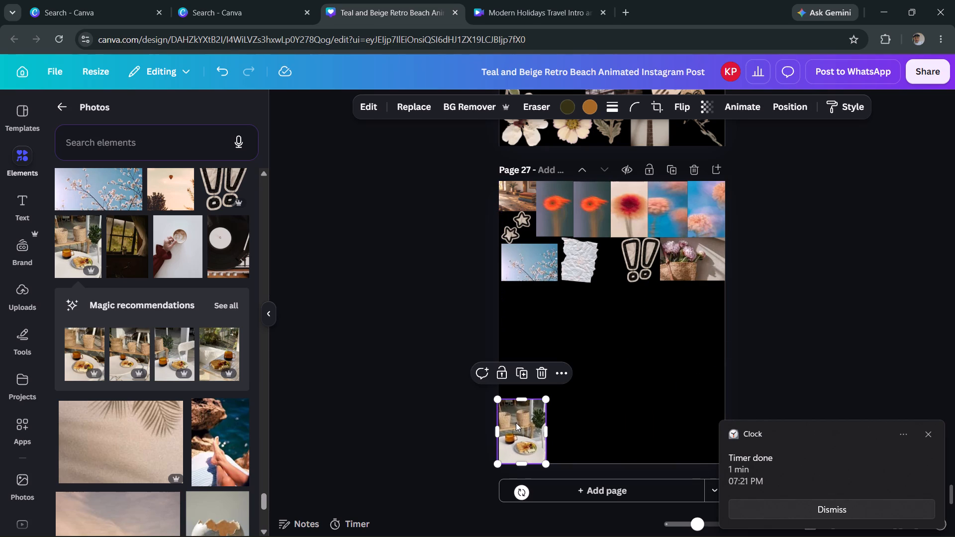
{"action": "left_click", "coordinate": [516, 423]}
{"action": "left_click", "coordinate": [328, 412]}
Add the palm shadow on beige sand photo, shrink it, and place it on the page's bottom edge directly right of the breakfast table photo.
{"action": "left_click", "coordinate": [86, 431]}
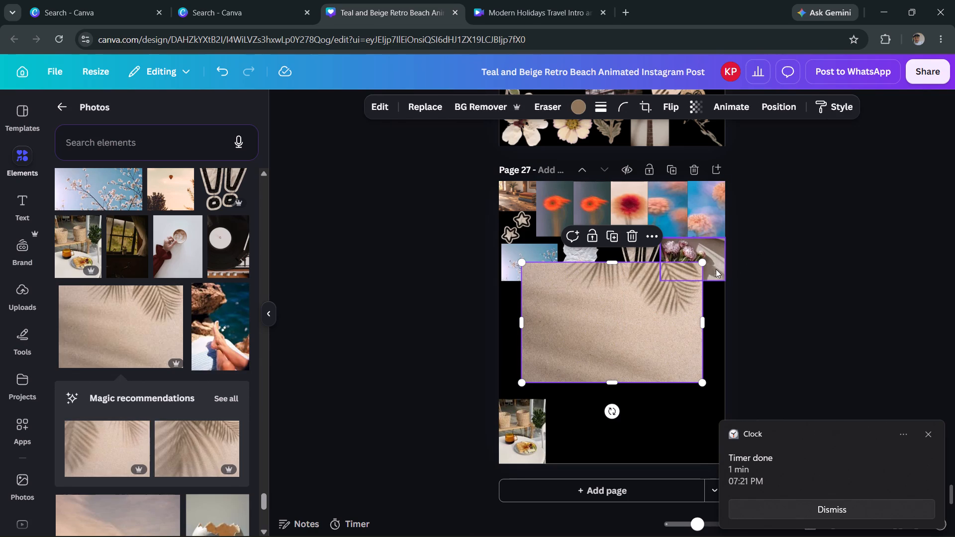
{"action": "left_click_drag", "start_coordinate": [701, 263], "coordinate": [581, 337]}
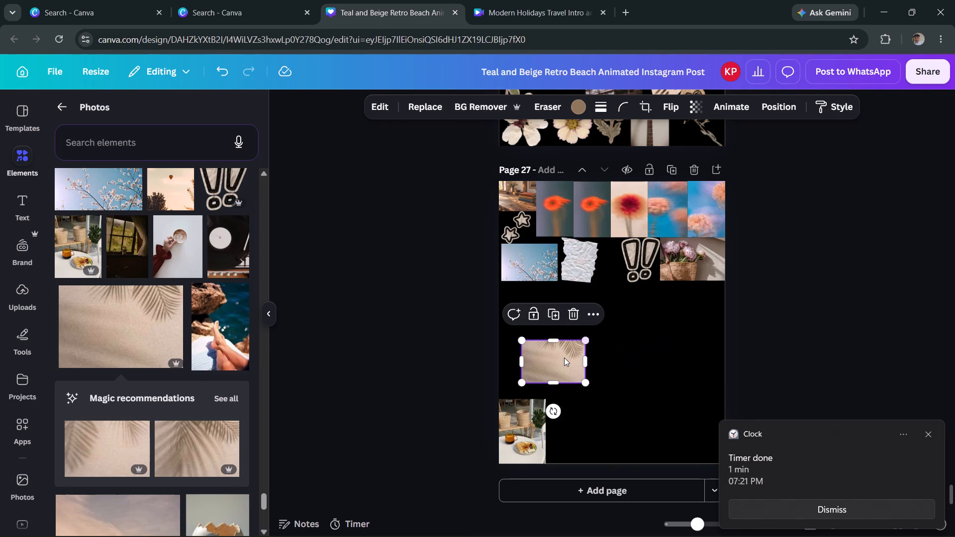
{"action": "left_click_drag", "start_coordinate": [564, 358], "coordinate": [589, 438]}
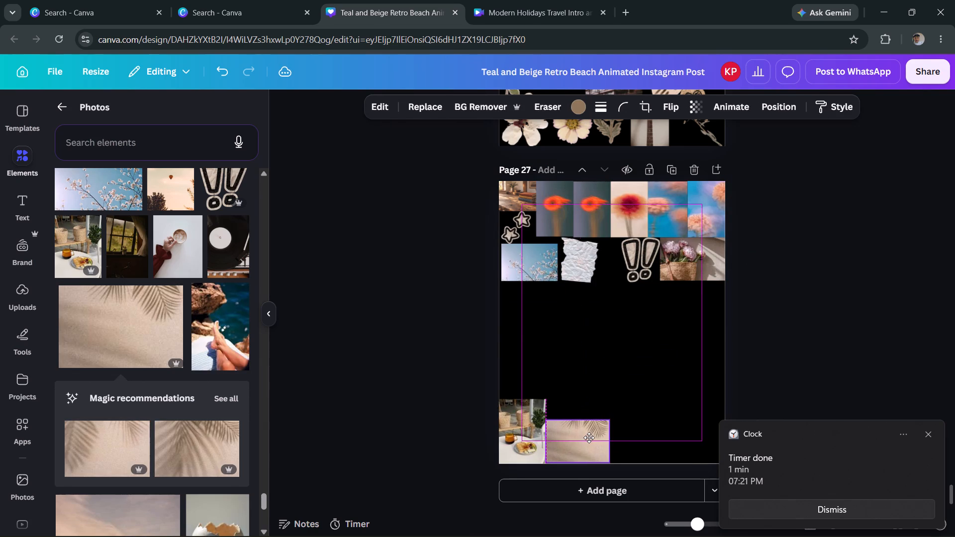
{"action": "left_click_drag", "start_coordinate": [589, 438], "coordinate": [588, 438]}
{"action": "left_click", "coordinate": [360, 393]}
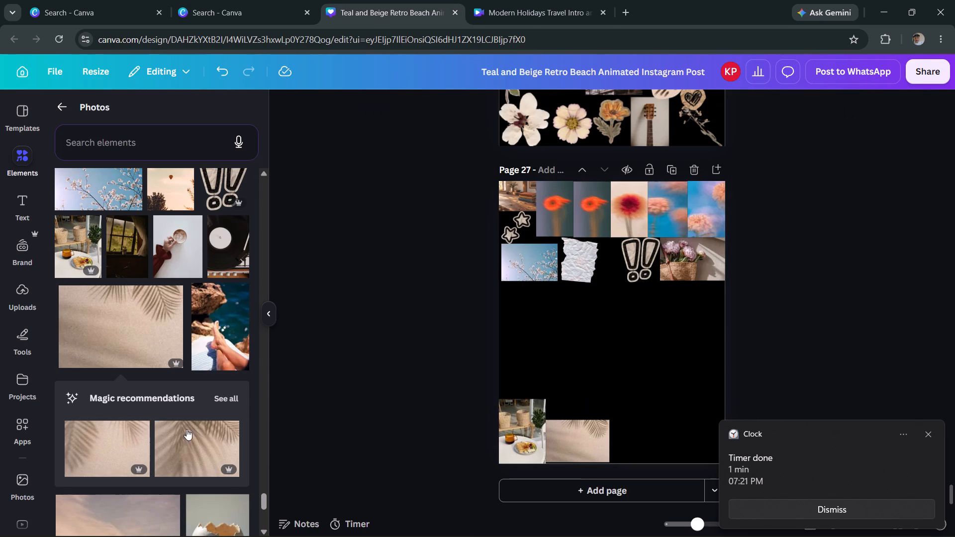
Add the photo of feet on a towel by the rocky sea, shrink it, and place it in the page's bottom-right corner.
{"action": "left_click", "coordinate": [227, 328]}
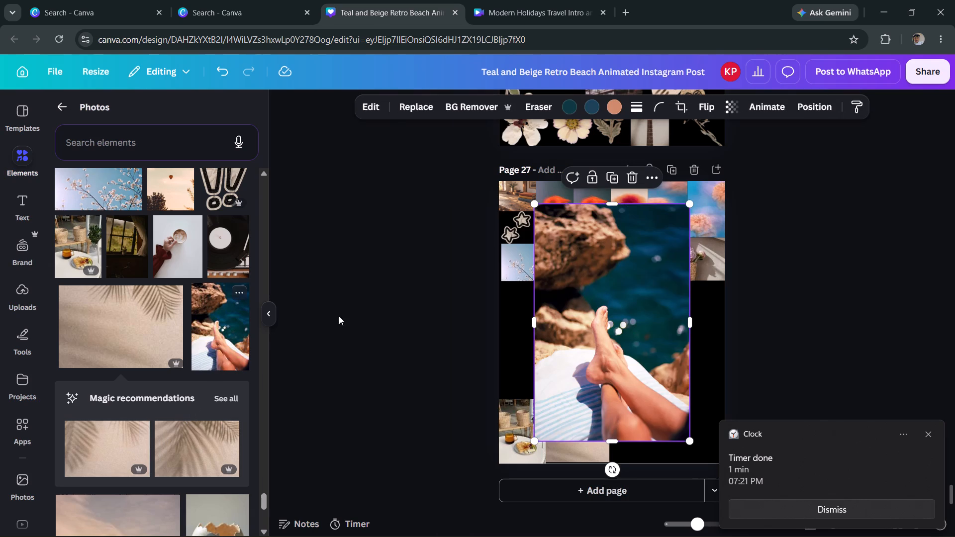
{"action": "left_click_drag", "start_coordinate": [534, 206], "coordinate": [646, 371]}
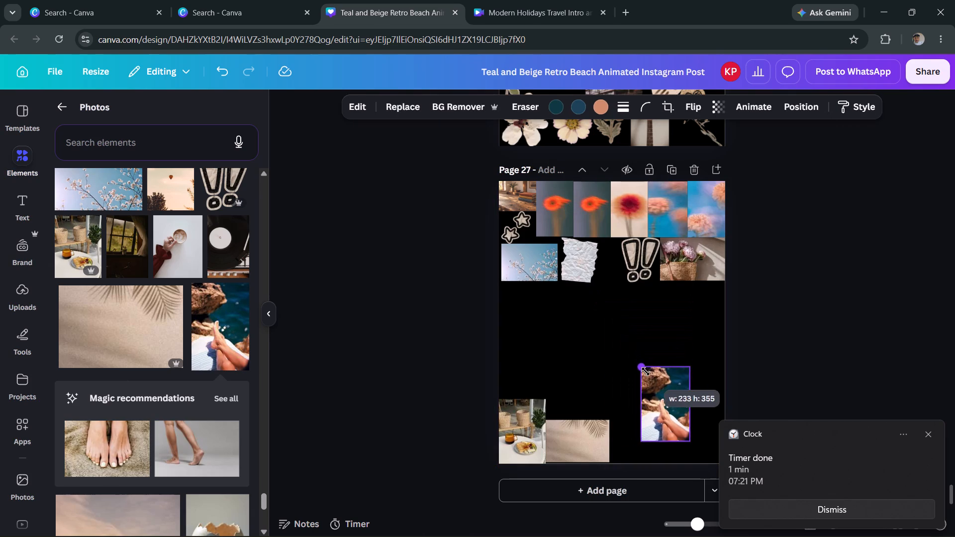
{"action": "left_click_drag", "start_coordinate": [646, 371], "coordinate": [646, 373]}
{"action": "left_click_drag", "start_coordinate": [658, 393], "coordinate": [686, 412]}
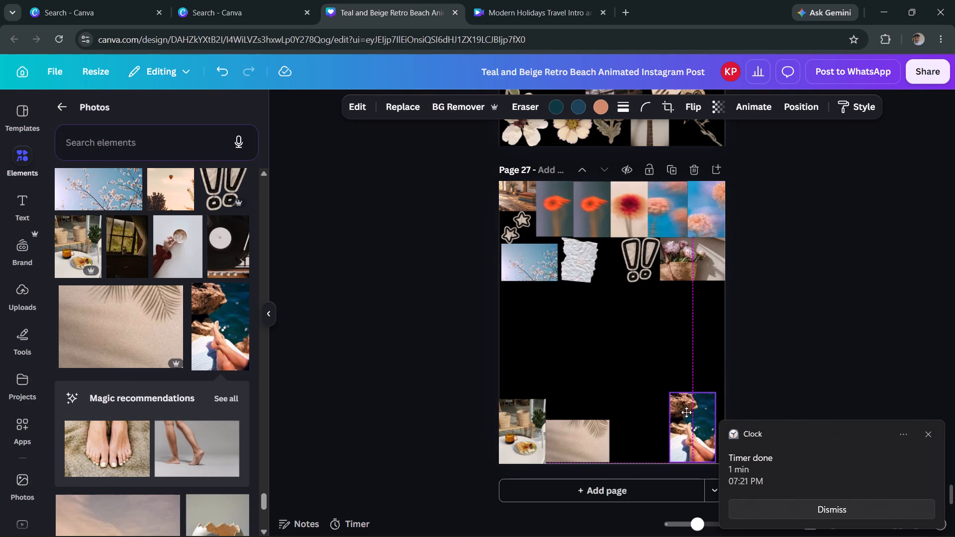
{"action": "left_click_drag", "start_coordinate": [686, 412], "coordinate": [689, 413]}
{"action": "left_click", "coordinate": [929, 433]}
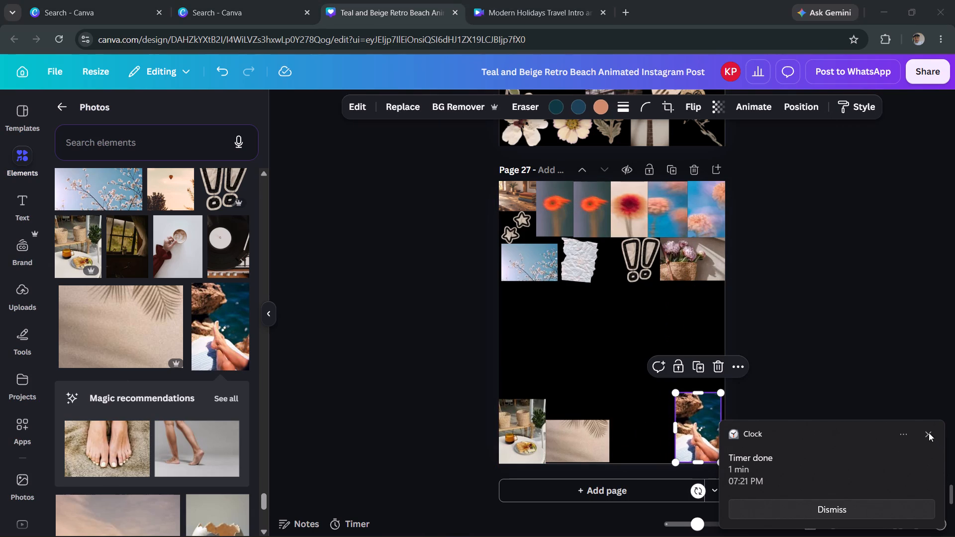
{"action": "left_click", "coordinate": [707, 444]}
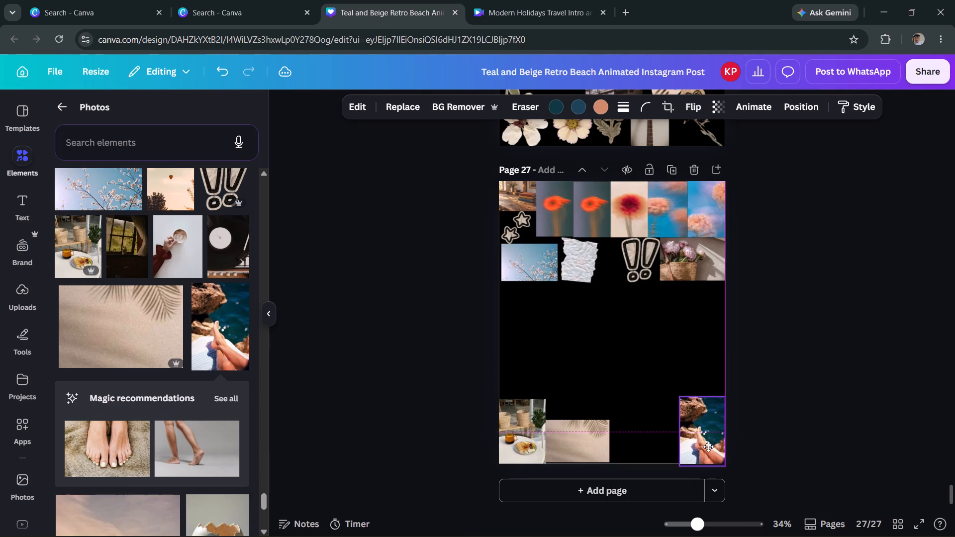
{"action": "left_click", "coordinate": [773, 415]}
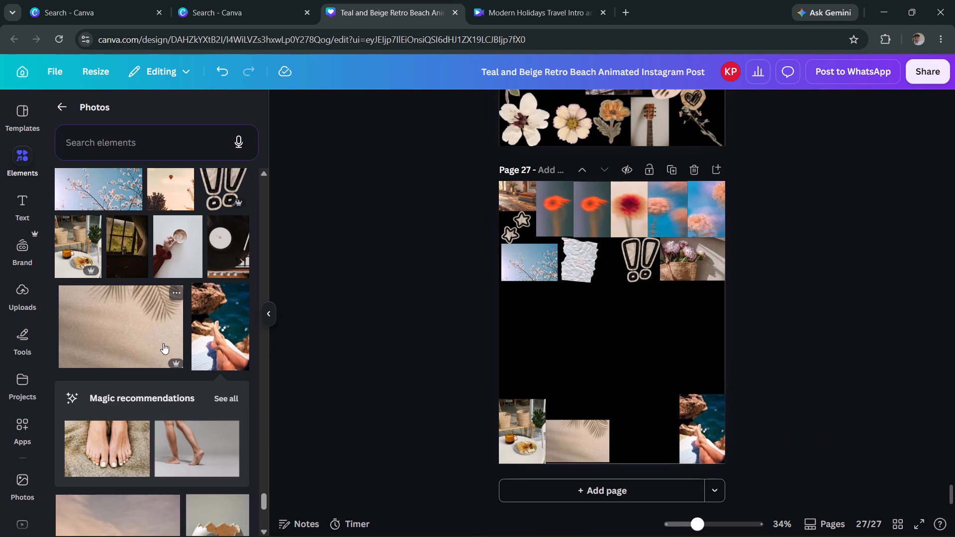
Add the record player photo, scale it to the breakfast table photo's width, and place it directly above that photo.
{"action": "left_click", "coordinate": [221, 241]}
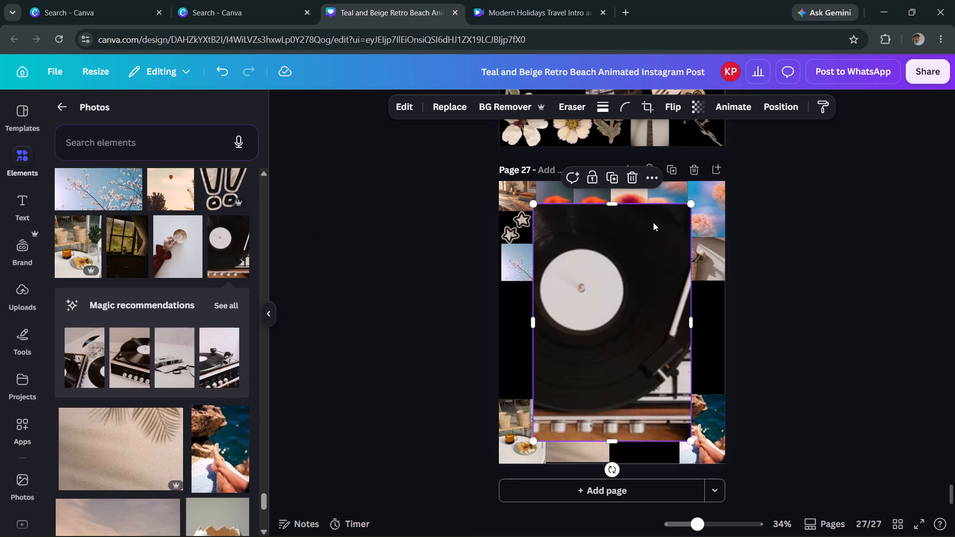
{"action": "left_click_drag", "start_coordinate": [691, 206], "coordinate": [604, 328]}
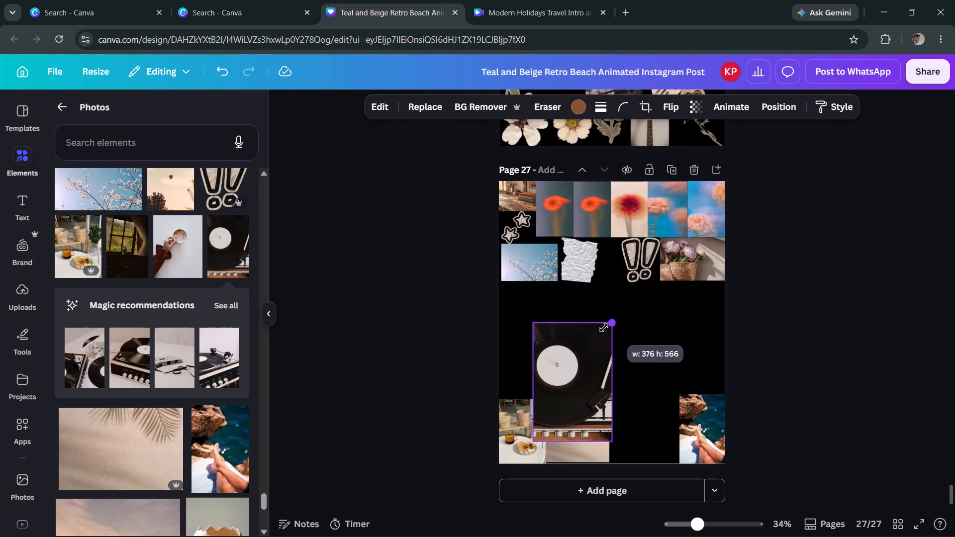
{"action": "left_click_drag", "start_coordinate": [604, 328], "coordinate": [589, 352]}
{"action": "left_click_drag", "start_coordinate": [566, 382], "coordinate": [649, 405]}
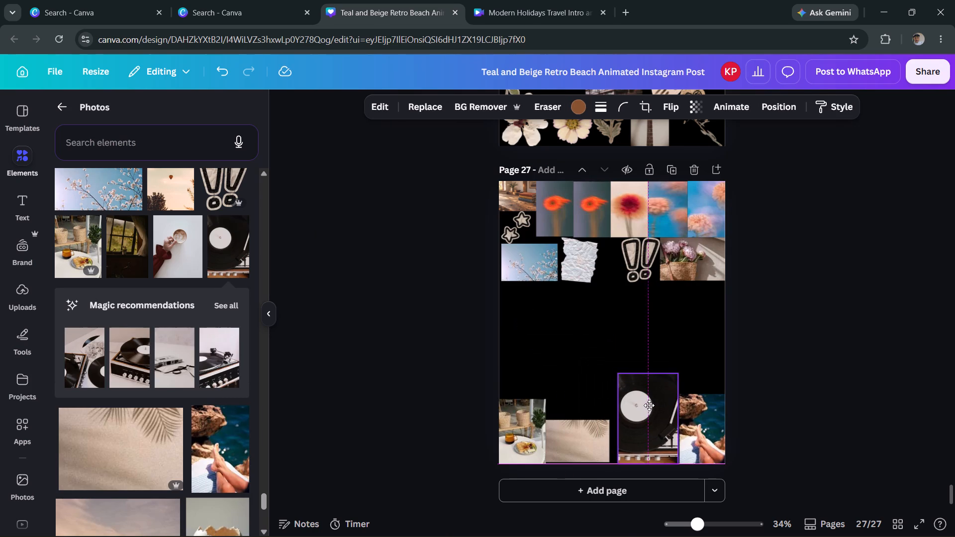
{"action": "left_click_drag", "start_coordinate": [649, 405], "coordinate": [561, 341]}
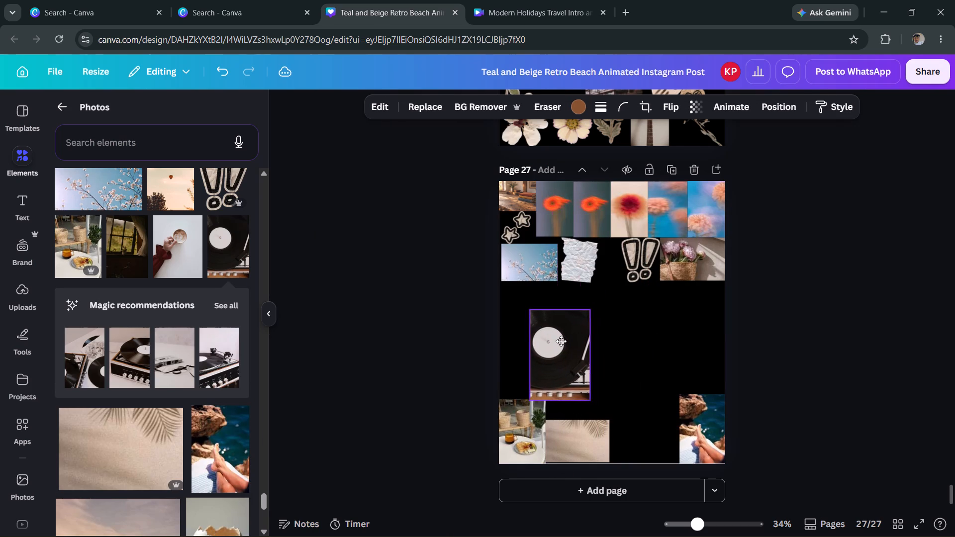
{"action": "left_click_drag", "start_coordinate": [561, 341], "coordinate": [536, 340]}
{"action": "left_click_drag", "start_coordinate": [536, 340], "coordinate": [531, 340]}
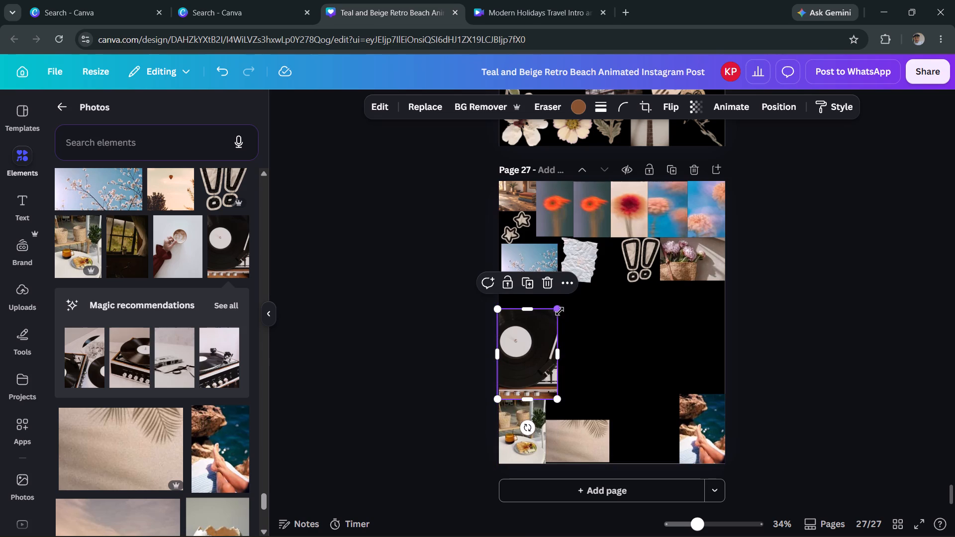
{"action": "left_click_drag", "start_coordinate": [559, 311], "coordinate": [543, 330]}
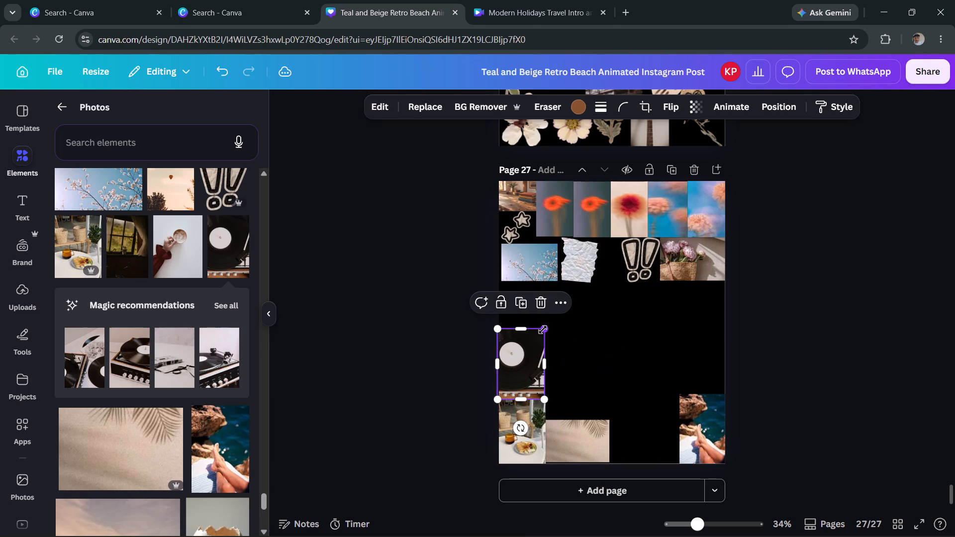
{"action": "left_click", "coordinate": [565, 329]}
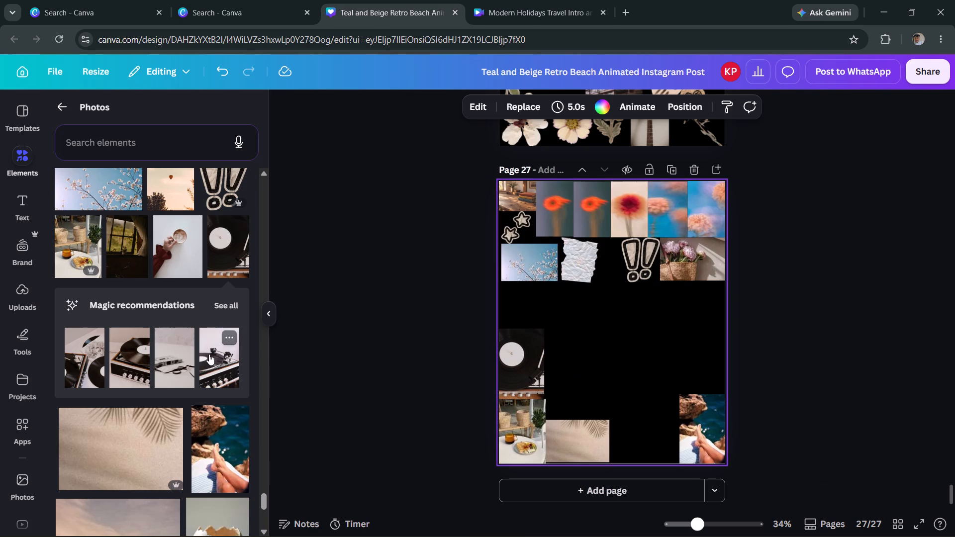
Add the cracked vase photo, fit it between the palm shadow and seaside photos, and crop its top to the palm shadow photo's height.
{"action": "scroll", "coordinate": [223, 273], "scroll_direction": "down", "scroll_amount": 3}
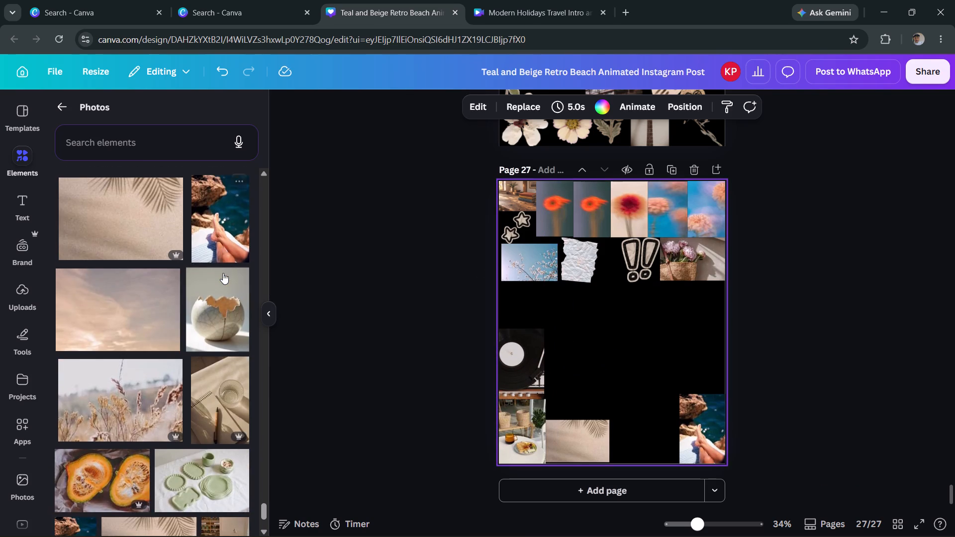
{"action": "left_click", "coordinate": [202, 333]}
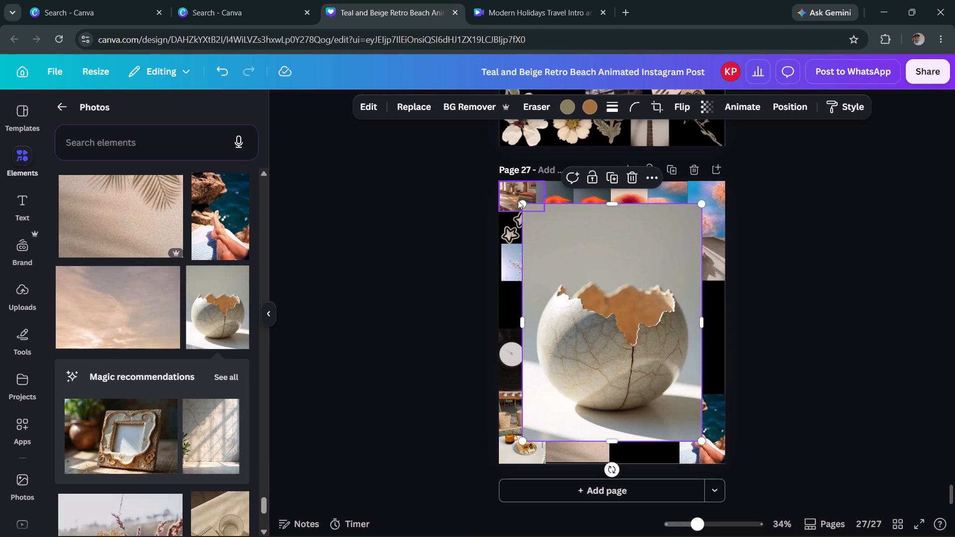
{"action": "left_click_drag", "start_coordinate": [518, 204], "coordinate": [674, 316]}
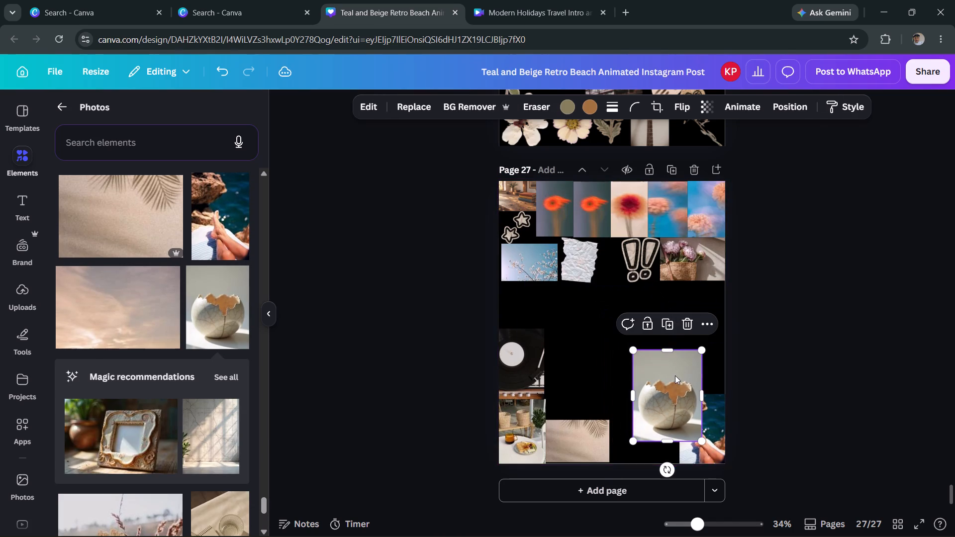
{"action": "left_click_drag", "start_coordinate": [675, 375], "coordinate": [654, 400]}
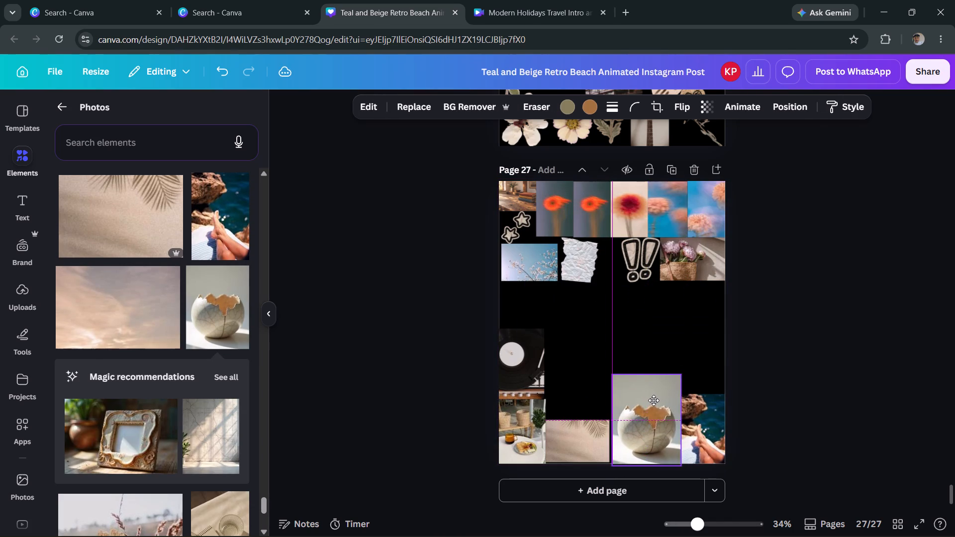
{"action": "left_click_drag", "start_coordinate": [654, 400], "coordinate": [651, 401]}
{"action": "left_click_drag", "start_coordinate": [644, 372], "coordinate": [642, 418]}
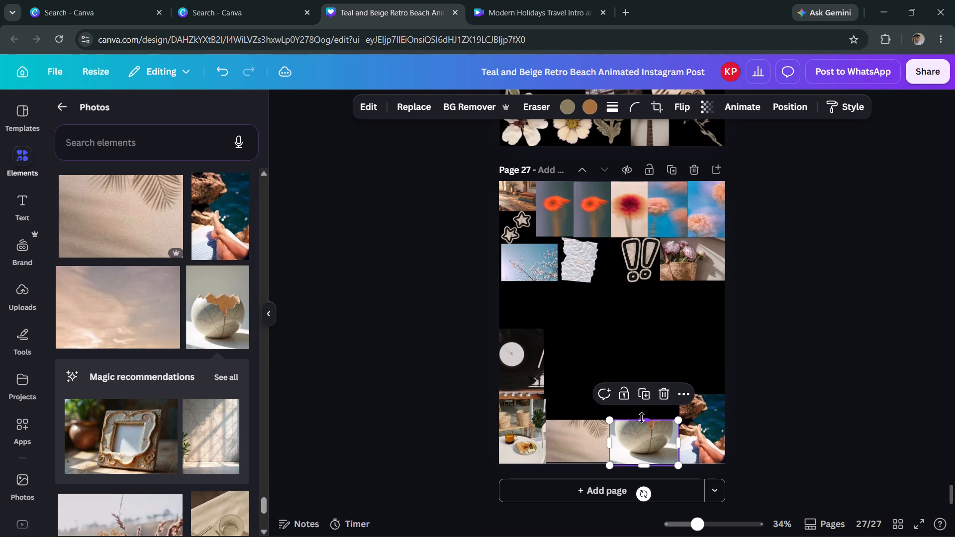
{"action": "left_click", "coordinate": [330, 370]}
Add the recommended ornate picture frame photo and scale it to fit at the page's left edge between the blossom and record player photos.
{"action": "left_click", "coordinate": [127, 440]}
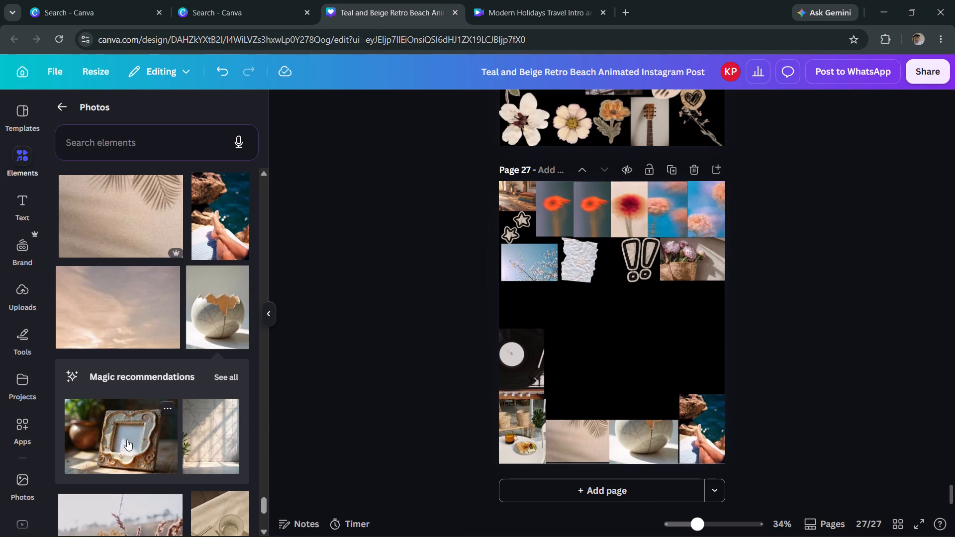
{"action": "left_click_drag", "start_coordinate": [521, 382], "coordinate": [673, 323]}
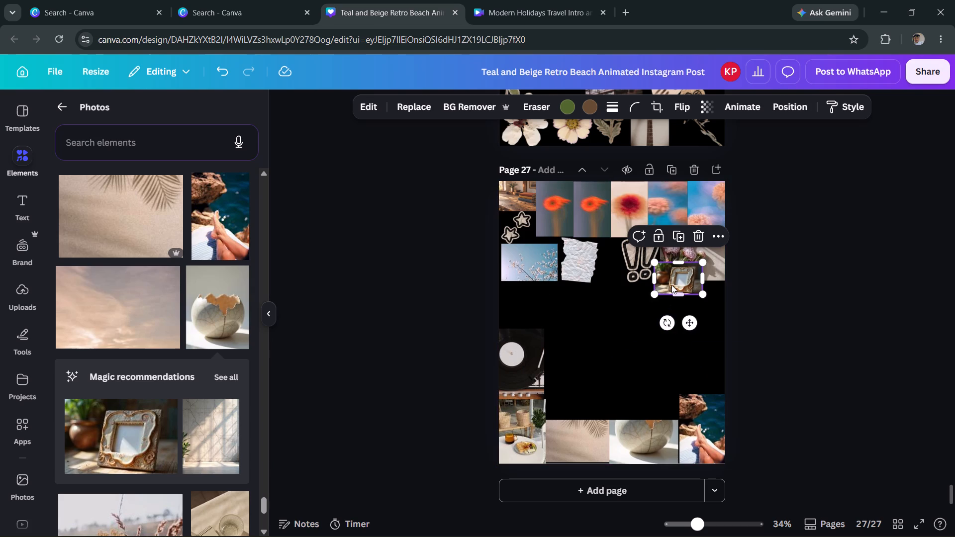
{"action": "left_click_drag", "start_coordinate": [671, 285], "coordinate": [518, 307]}
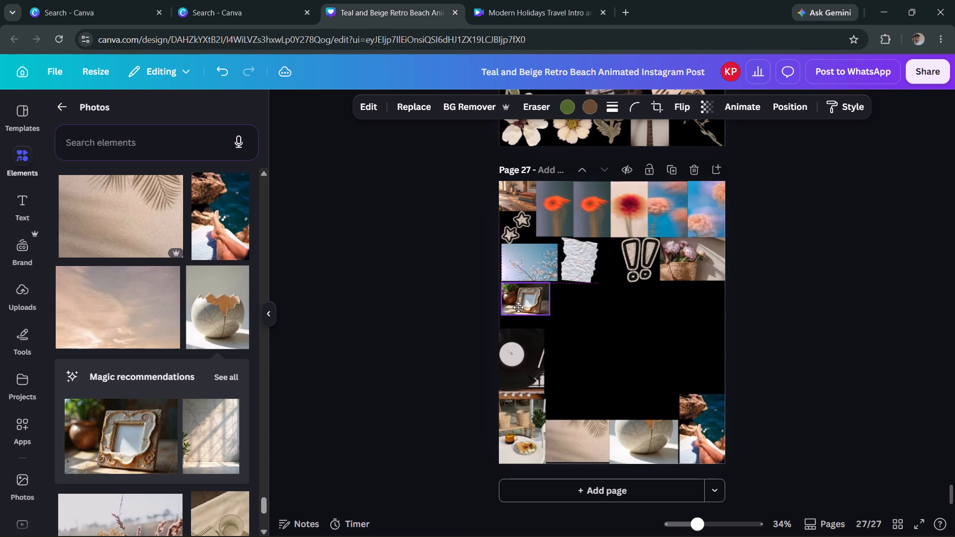
{"action": "left_click_drag", "start_coordinate": [518, 307], "coordinate": [517, 307]}
{"action": "left_click_drag", "start_coordinate": [552, 316], "coordinate": [547, 314]}
{"action": "left_click_drag", "start_coordinate": [547, 314], "coordinate": [563, 330]}
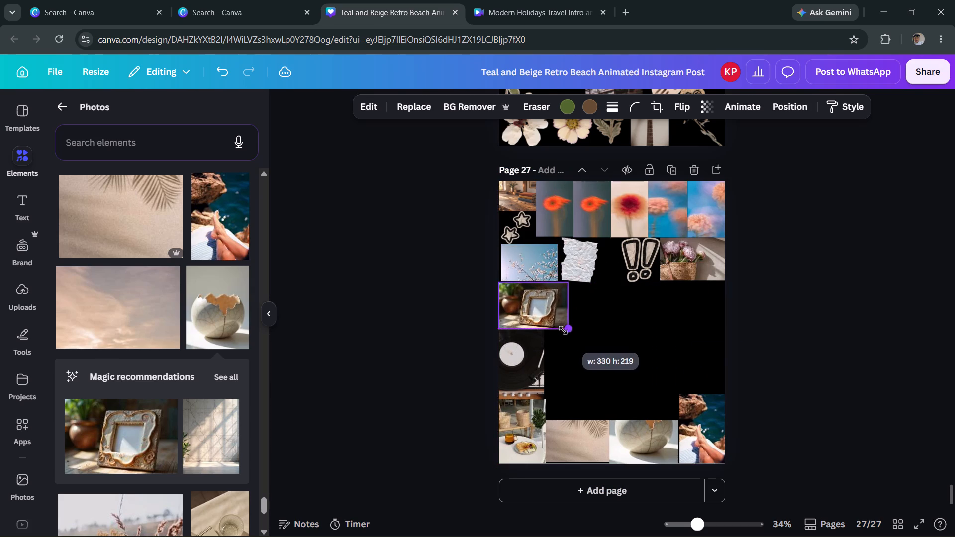
{"action": "left_click_drag", "start_coordinate": [563, 330], "coordinate": [560, 325]}
{"action": "left_click", "coordinate": [350, 302]}
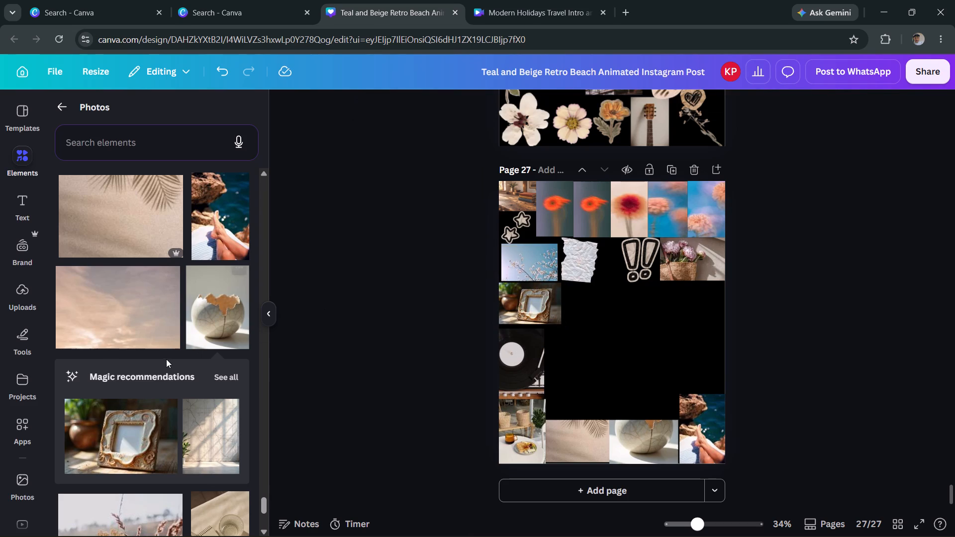
Add the close-up photo of the halved pumpkin, shrink it, and place it directly above the palm shadow photo.
{"action": "scroll", "coordinate": [166, 359], "scroll_direction": "down", "scroll_amount": 2}
{"action": "left_click", "coordinate": [115, 451]}
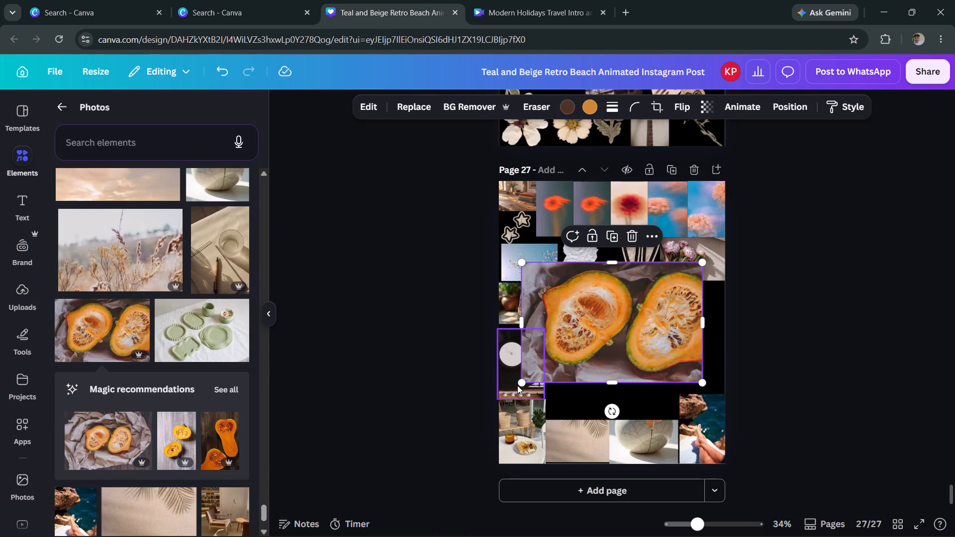
{"action": "left_click_drag", "start_coordinate": [521, 385], "coordinate": [655, 304]}
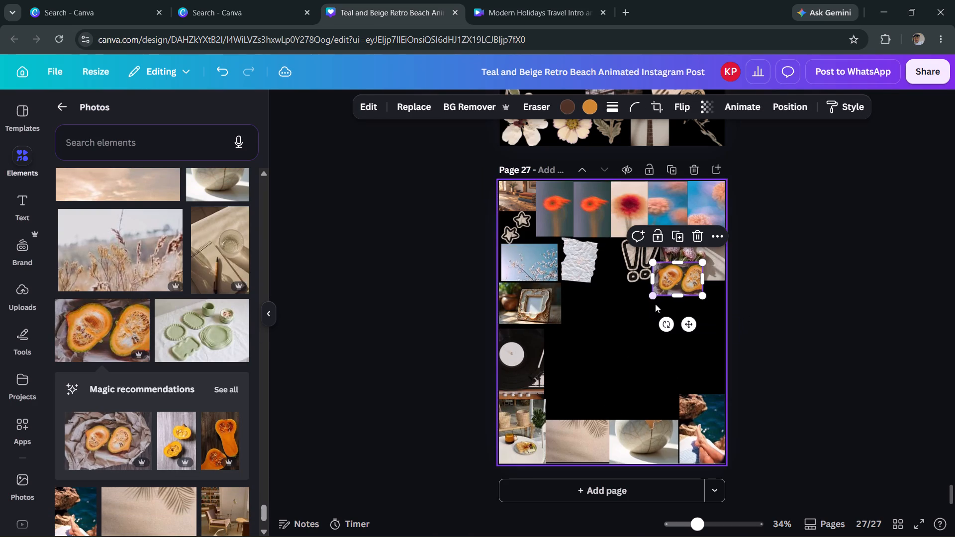
{"action": "left_click_drag", "start_coordinate": [670, 283], "coordinate": [570, 406]}
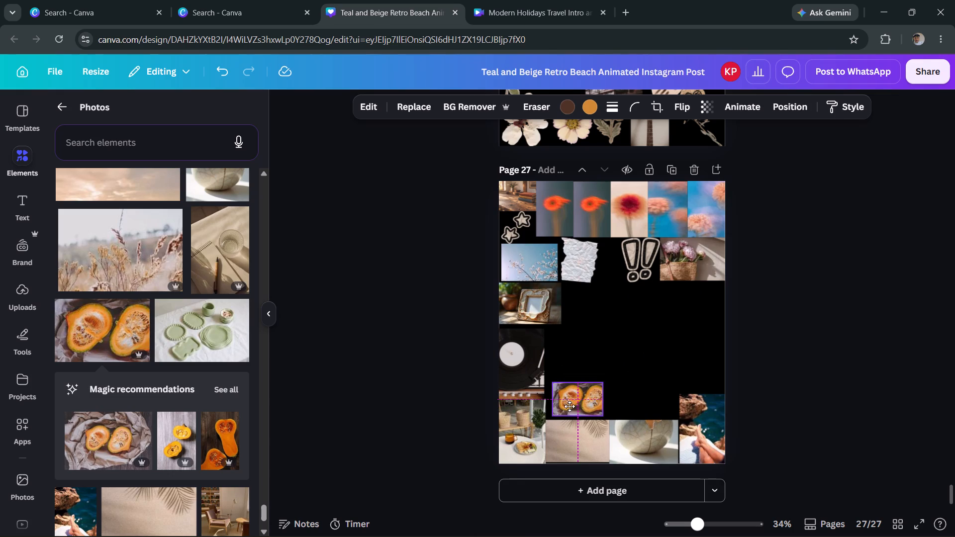
{"action": "left_click_drag", "start_coordinate": [570, 406], "coordinate": [566, 406]}
{"action": "left_click", "coordinate": [363, 383]}
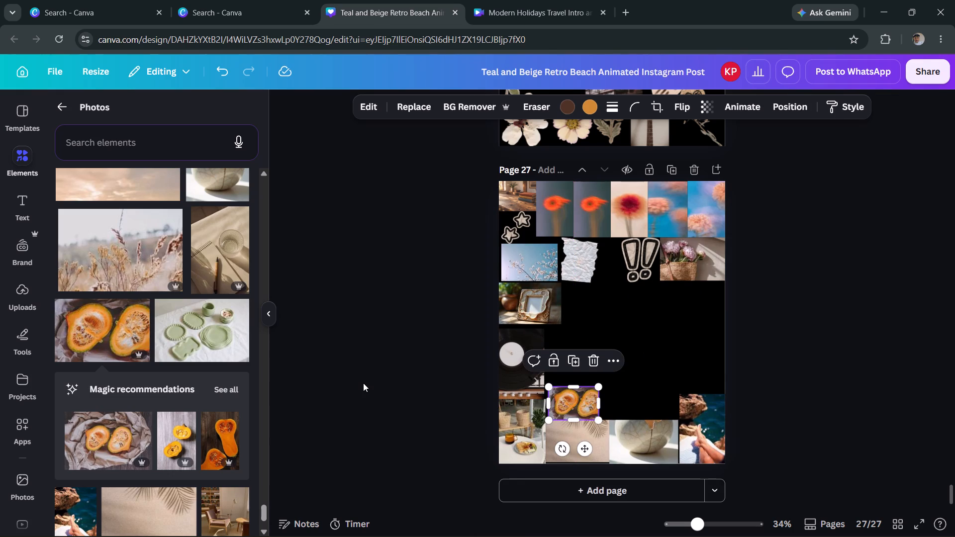
Add the recommended photo of pumpkin halves on crumpled paper, shrink it, and place it at the page's right edge directly below the peony photo.
{"action": "left_click", "coordinate": [95, 444]}
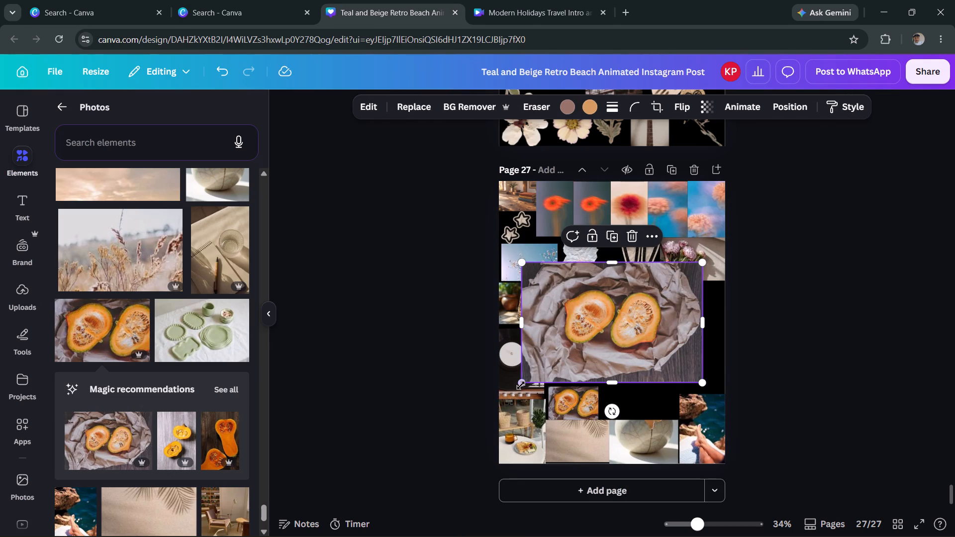
{"action": "left_click_drag", "start_coordinate": [522, 384], "coordinate": [633, 330]}
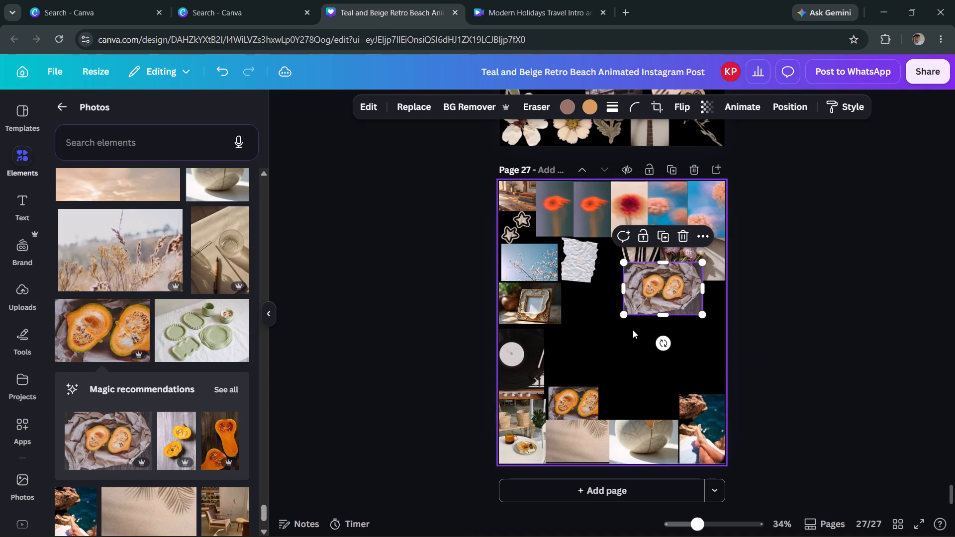
{"action": "left_click_drag", "start_coordinate": [660, 289], "coordinate": [688, 325]}
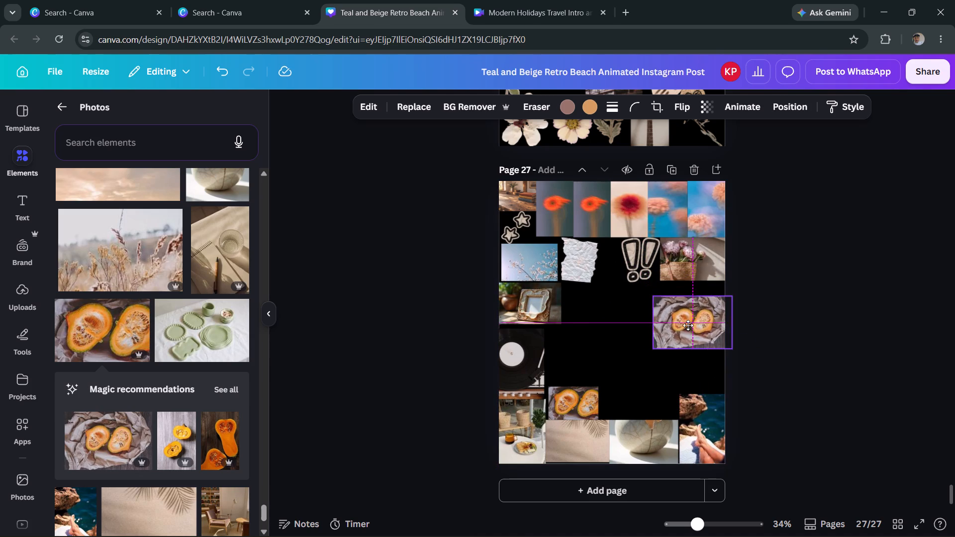
{"action": "left_click_drag", "start_coordinate": [688, 325], "coordinate": [683, 311]}
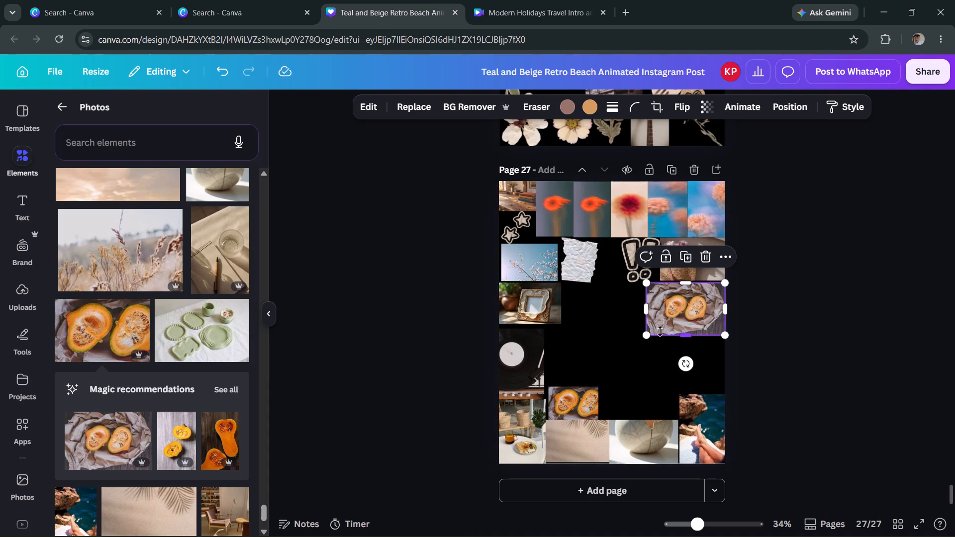
Shrink the photo of pumpkin halves on crumpled paper to the height of the ornate frame photo in the same row.
{"action": "left_click_drag", "start_coordinate": [648, 332], "coordinate": [668, 323]}
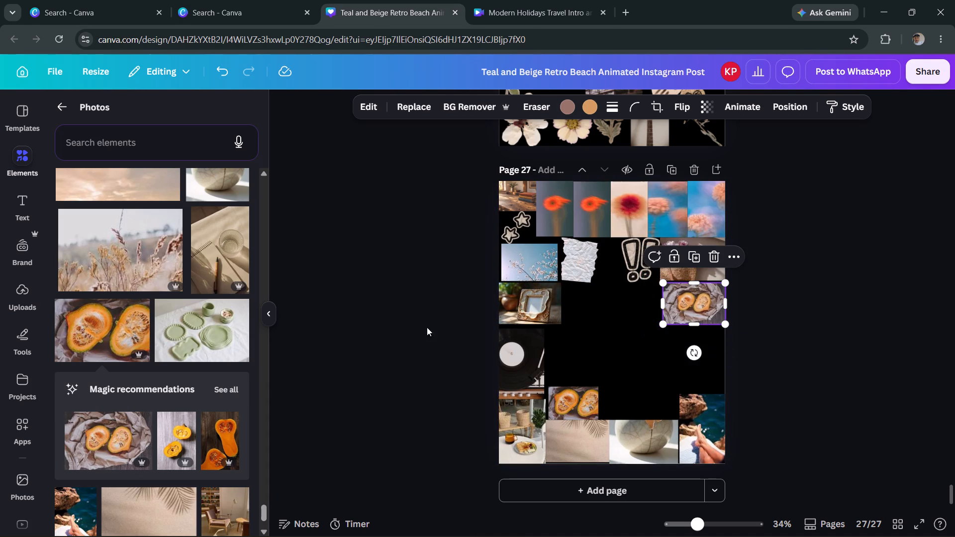
{"action": "left_click", "coordinate": [360, 337]}
Add another palm shadow photo, place it directly beside the ornate frame photo, and shrink it to that row's height.
{"action": "scroll", "coordinate": [162, 400], "scroll_direction": "down", "scroll_amount": 2}
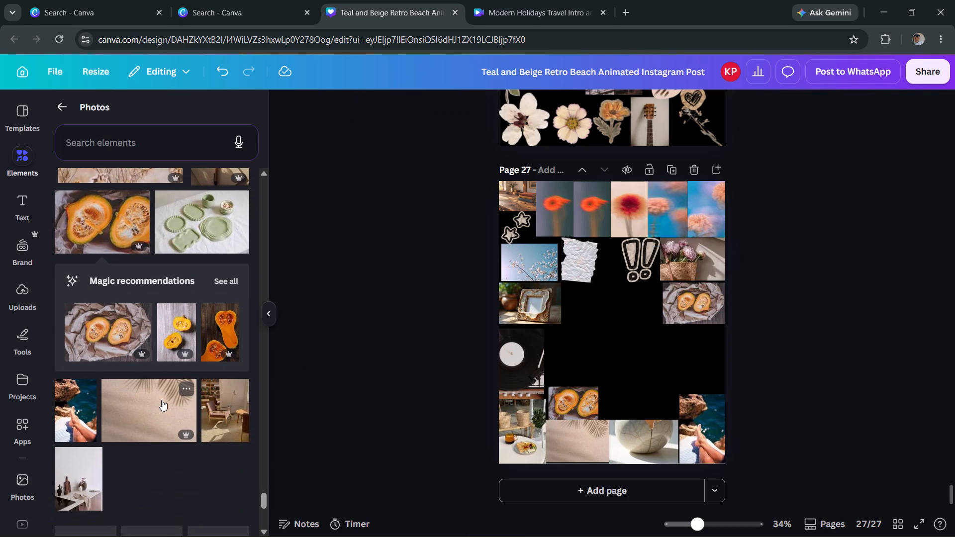
{"action": "left_click", "coordinate": [162, 400]}
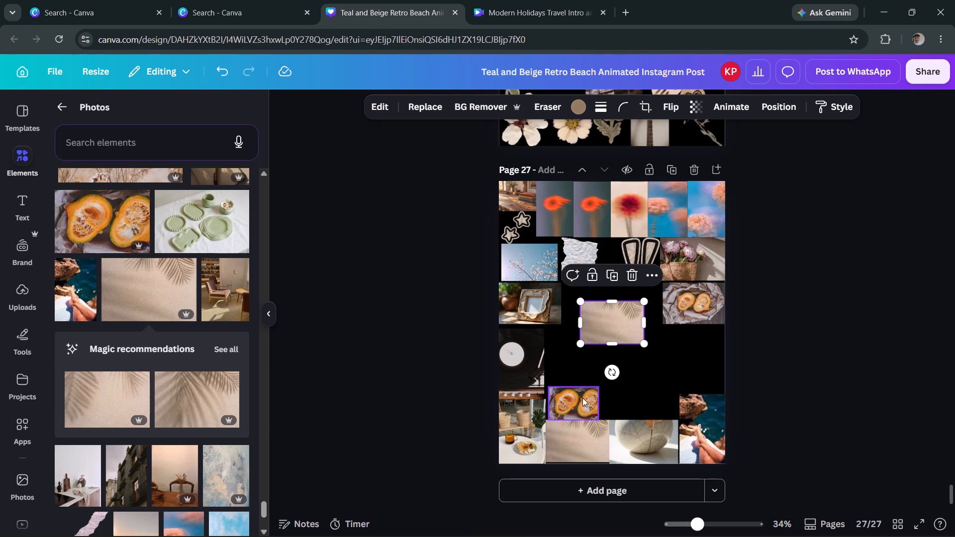
{"action": "left_click_drag", "start_coordinate": [625, 316], "coordinate": [610, 298]}
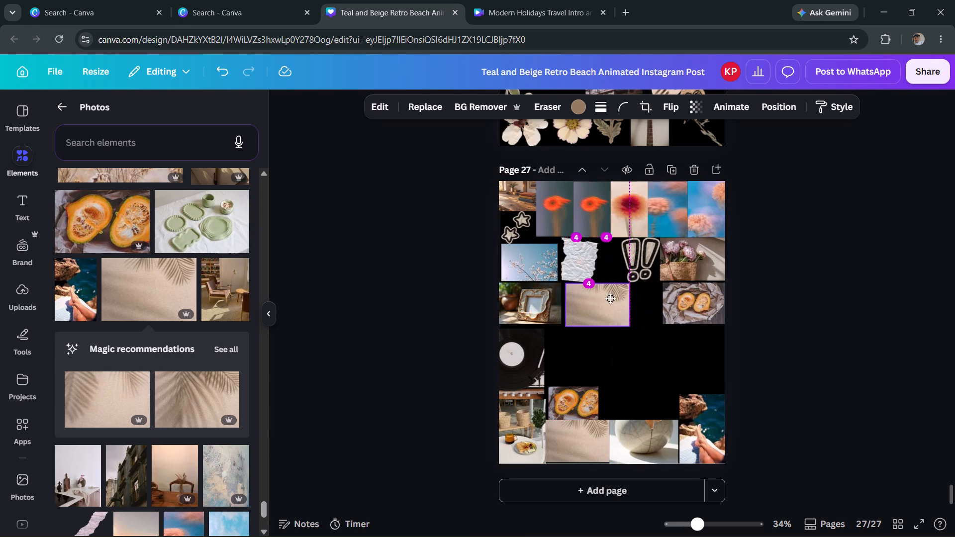
{"action": "left_click_drag", "start_coordinate": [610, 298], "coordinate": [606, 298]}
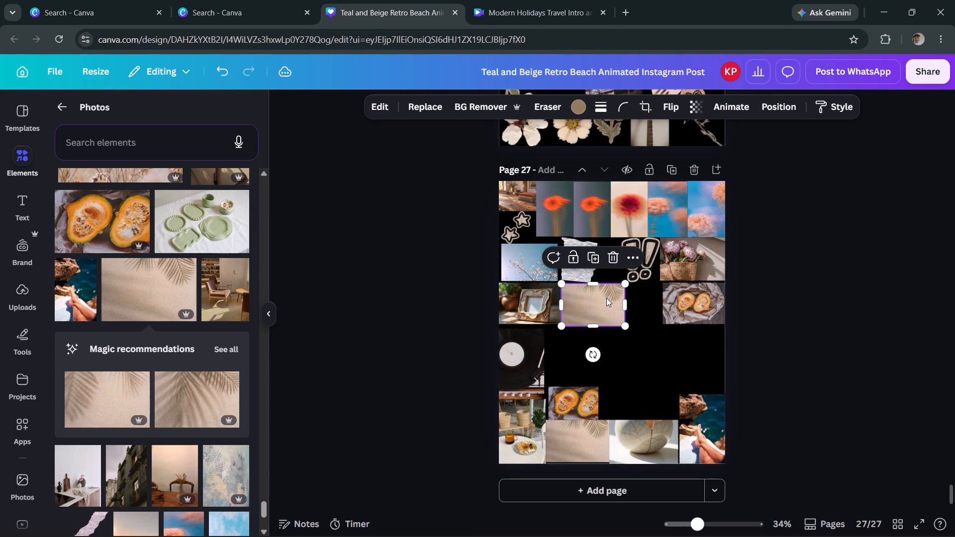
{"action": "left_click", "coordinate": [626, 326]}
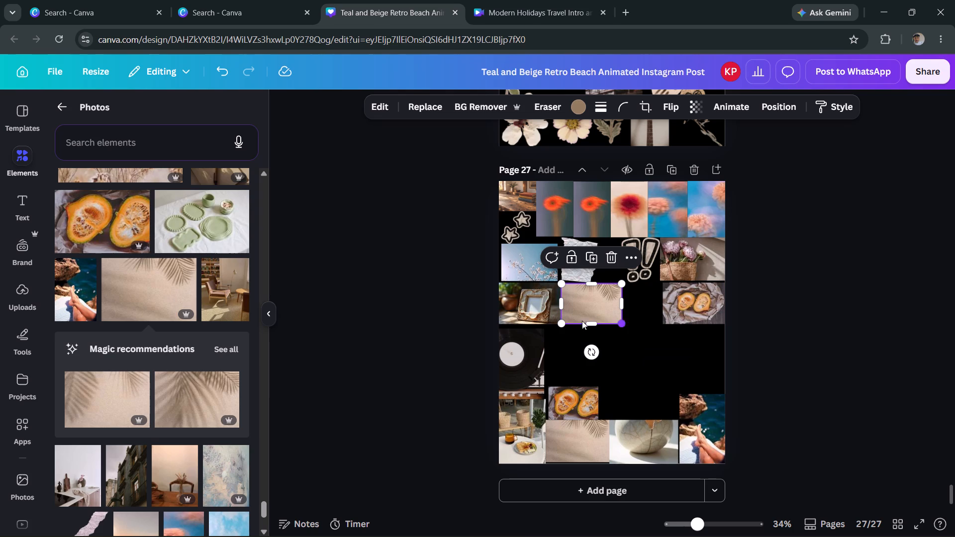
Add the armchair interior photo, shrink it, and fit it beside the record player photo, extended down to the halved pumpkin close-up.
{"action": "left_click", "coordinate": [217, 284]}
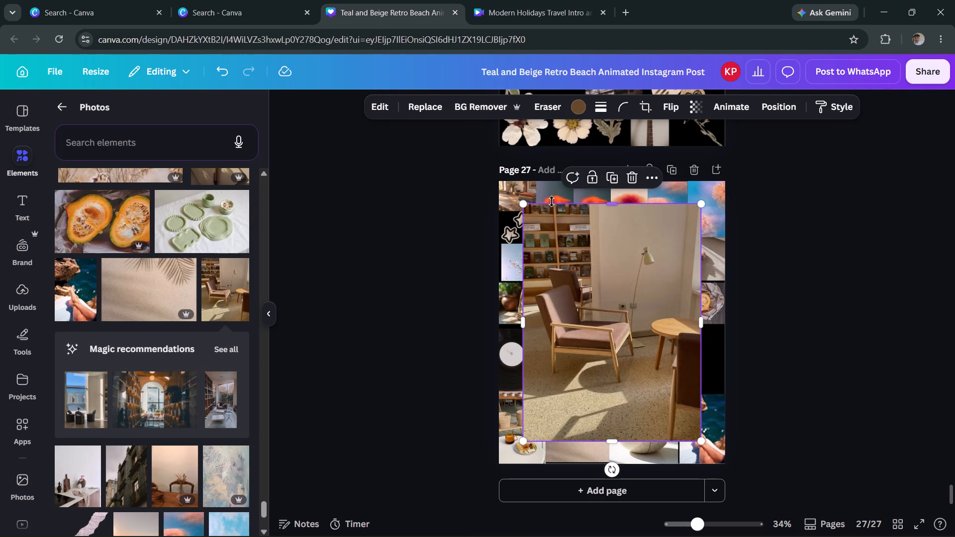
{"action": "left_click_drag", "start_coordinate": [524, 200], "coordinate": [608, 320]}
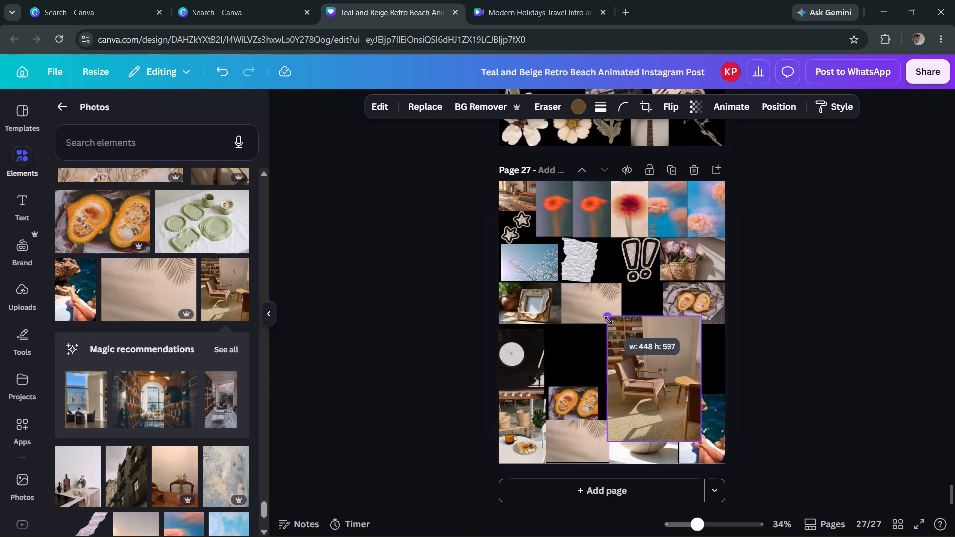
{"action": "left_click_drag", "start_coordinate": [608, 320], "coordinate": [644, 374]}
{"action": "left_click_drag", "start_coordinate": [664, 396], "coordinate": [640, 350]}
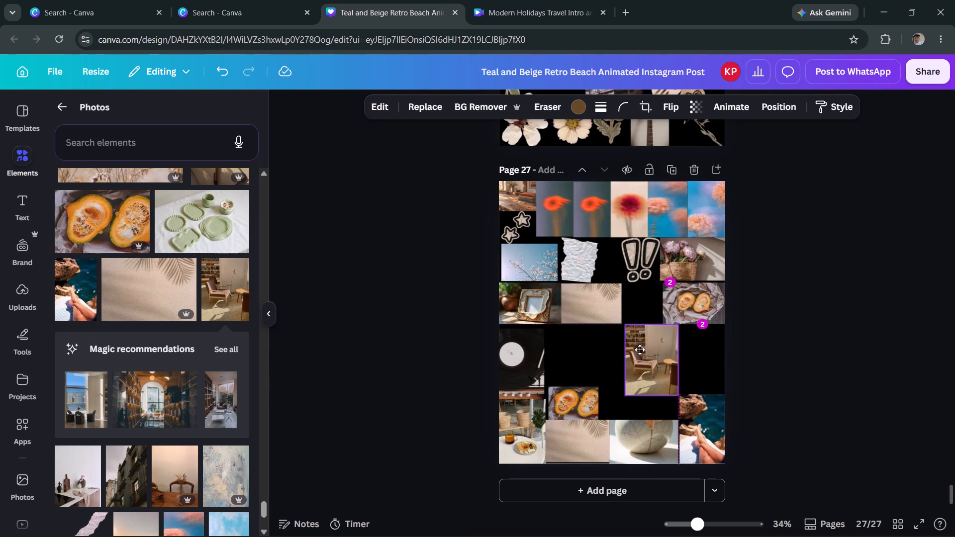
{"action": "left_click_drag", "start_coordinate": [640, 350], "coordinate": [638, 349]}
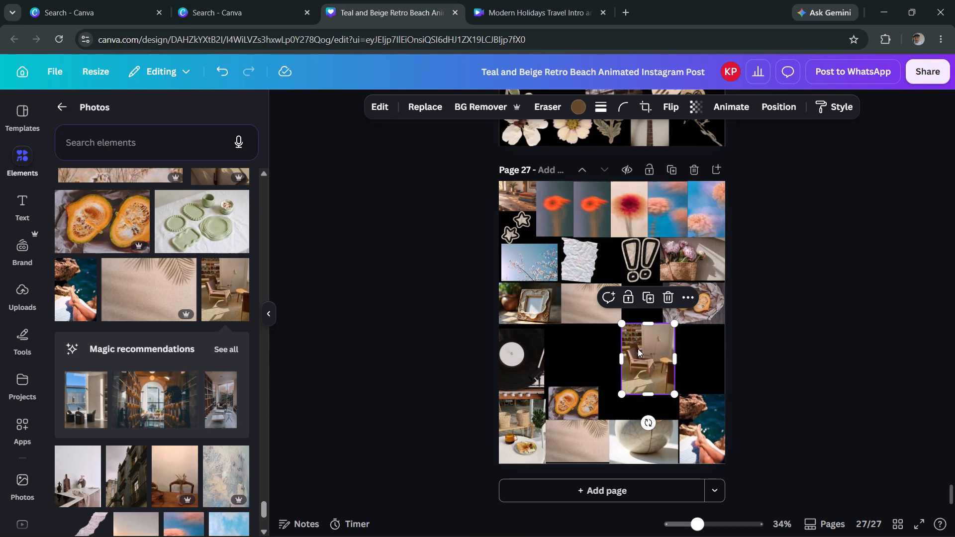
{"action": "left_click_drag", "start_coordinate": [675, 393], "coordinate": [664, 382]}
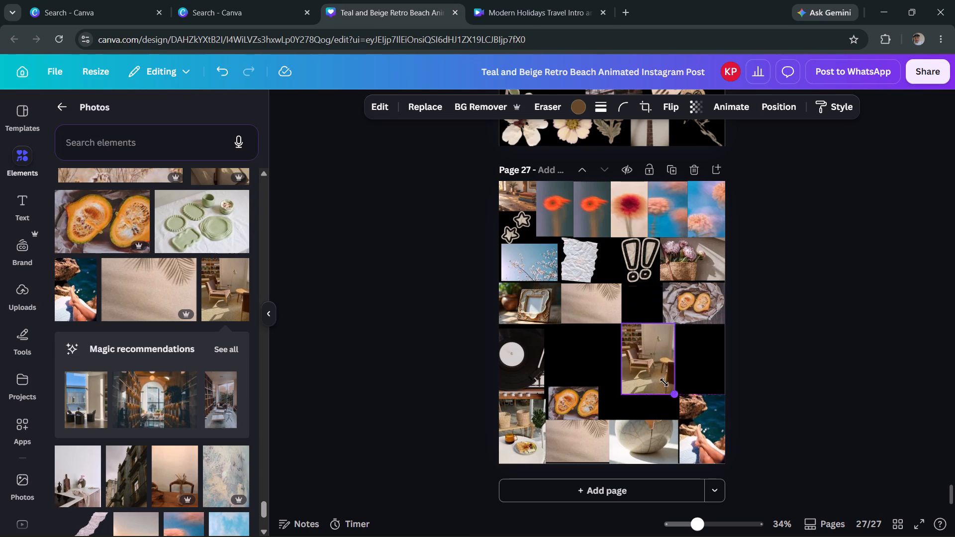
{"action": "left_click_drag", "start_coordinate": [664, 382], "coordinate": [657, 371]}
{"action": "left_click_drag", "start_coordinate": [644, 349], "coordinate": [578, 350]}
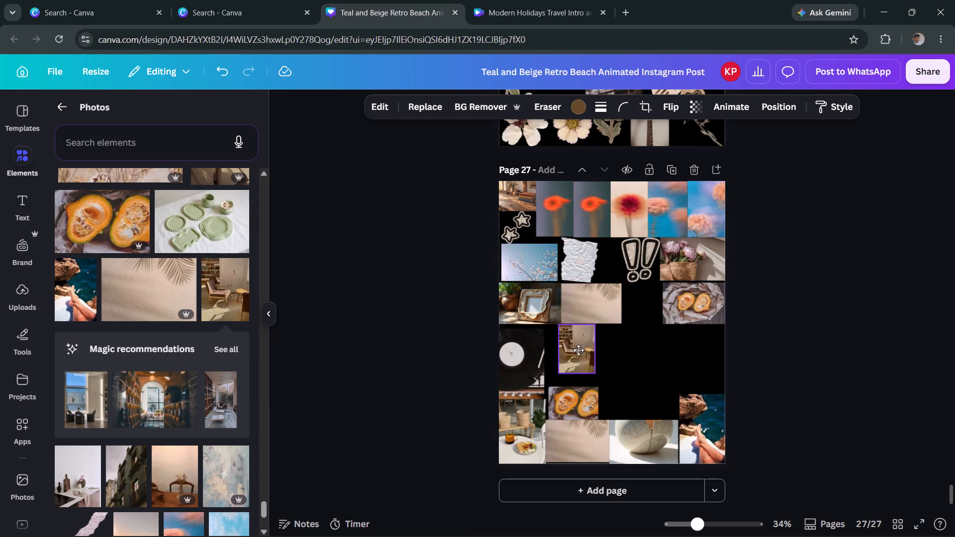
{"action": "left_click_drag", "start_coordinate": [578, 350], "coordinate": [568, 349]}
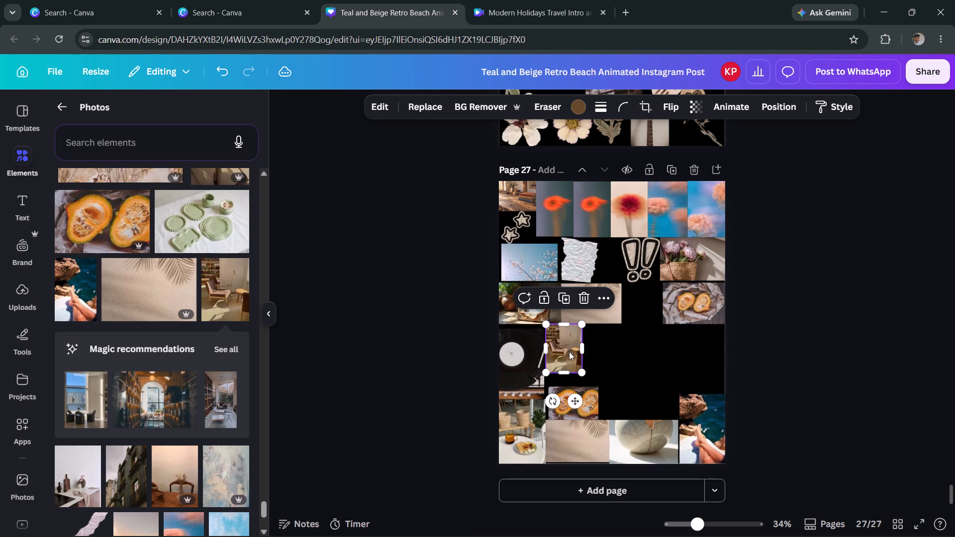
{"action": "left_click_drag", "start_coordinate": [564, 371], "coordinate": [563, 380]}
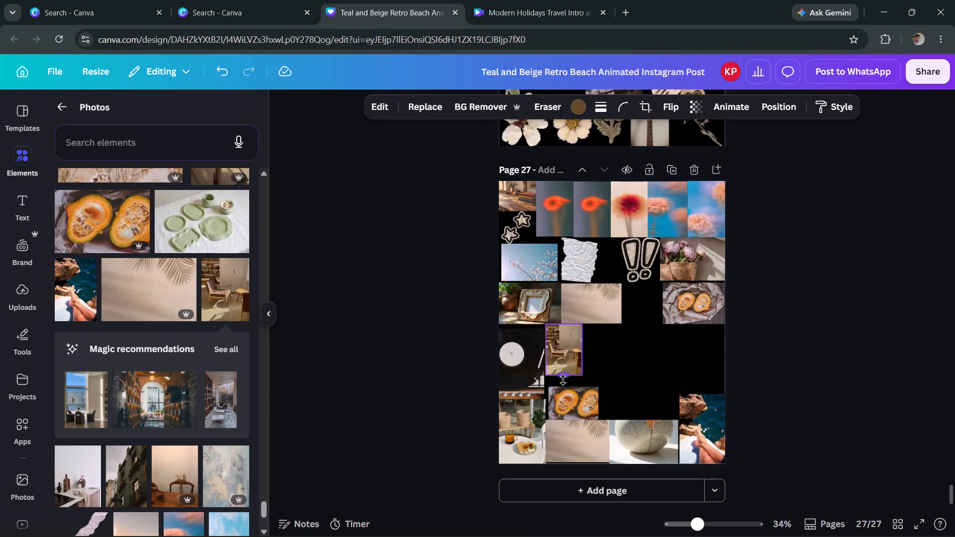
{"action": "left_click_drag", "start_coordinate": [563, 380], "coordinate": [563, 384]}
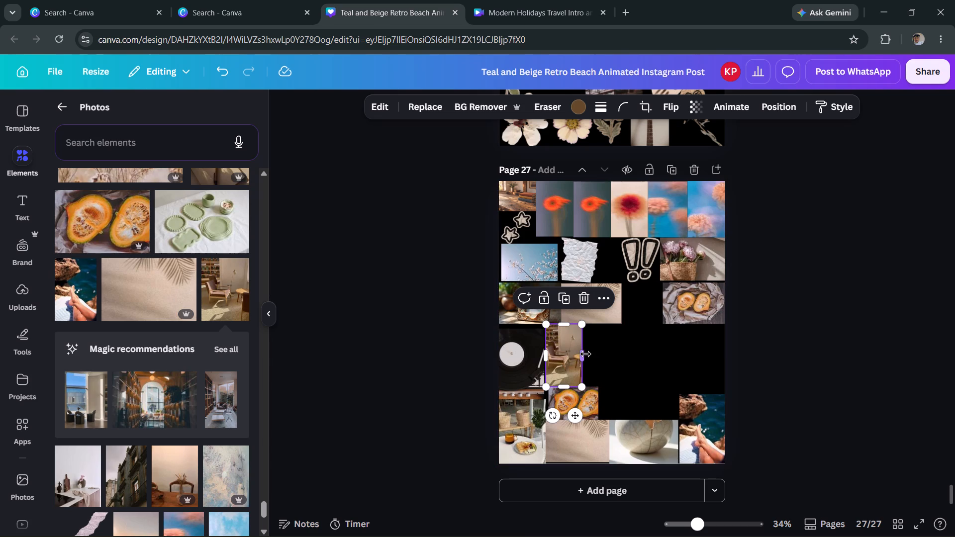
{"action": "left_click_drag", "start_coordinate": [585, 355], "coordinate": [596, 354]}
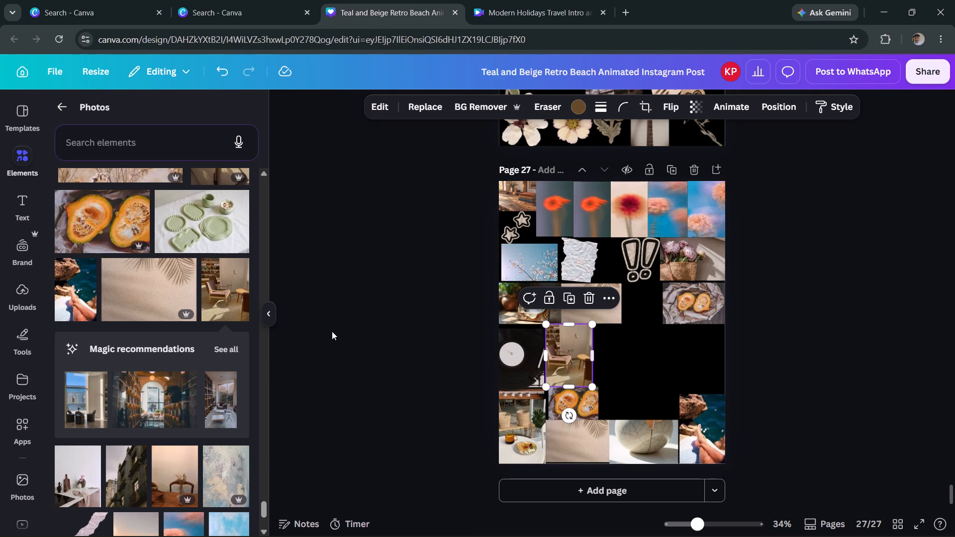
{"action": "left_click", "coordinate": [332, 331]}
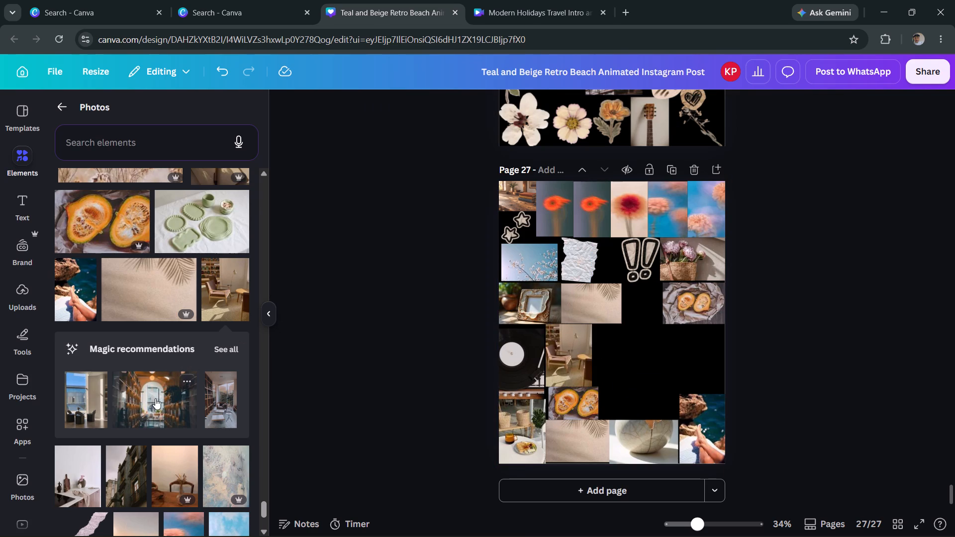
Add the recommended glass-walled reading room photo, fit it between the palm shadow and crumpled-paper pumpkin photos, and crop its bottom to the row.
{"action": "left_click", "coordinate": [219, 401]}
{"action": "left_click_drag", "start_coordinate": [548, 207], "coordinate": [566, 223]}
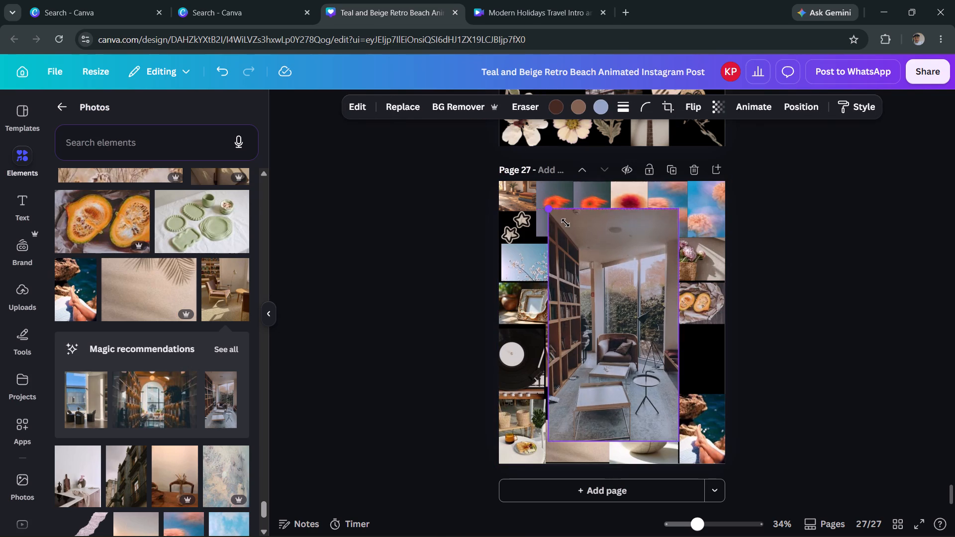
{"action": "left_click_drag", "start_coordinate": [566, 223], "coordinate": [636, 370]}
{"action": "left_click_drag", "start_coordinate": [661, 402], "coordinate": [651, 328]}
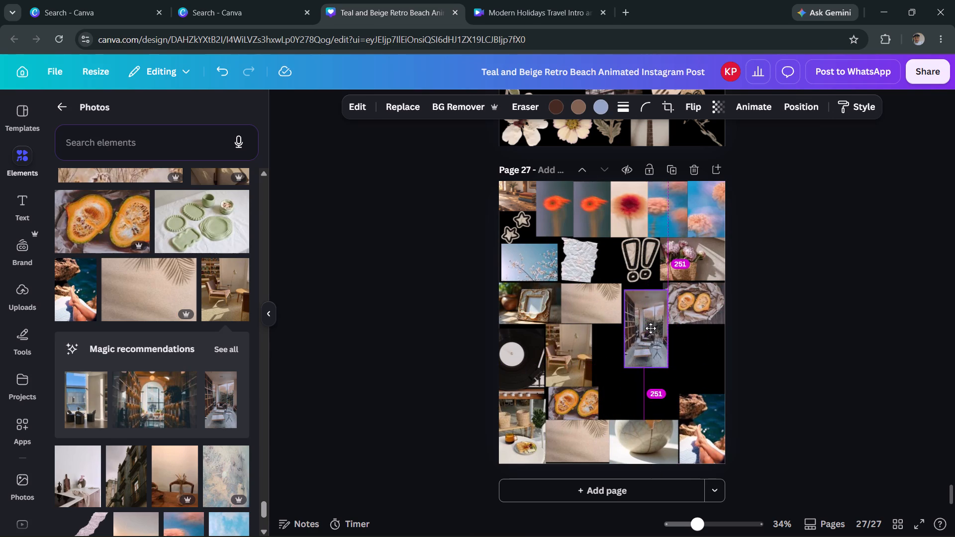
{"action": "left_click_drag", "start_coordinate": [651, 328], "coordinate": [649, 325]}
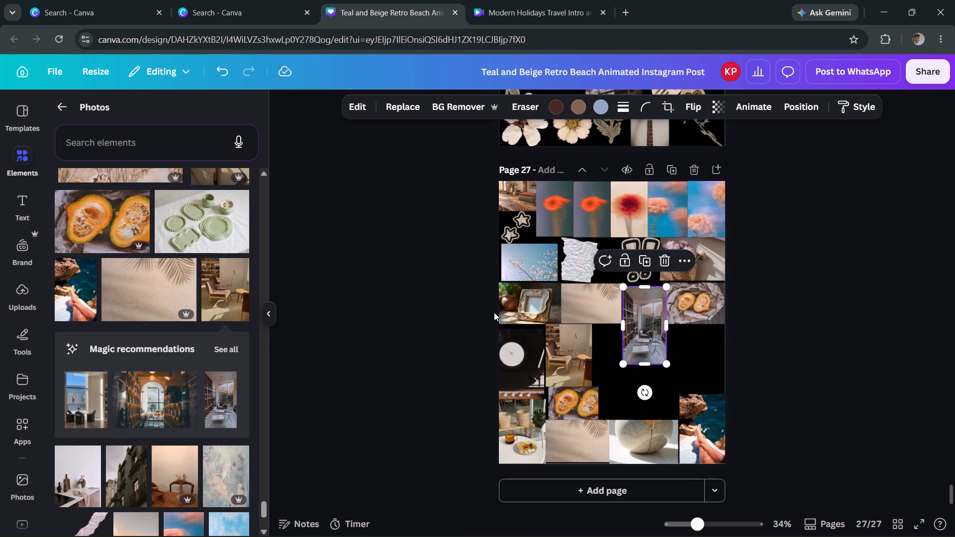
{"action": "left_click", "coordinate": [465, 305]}
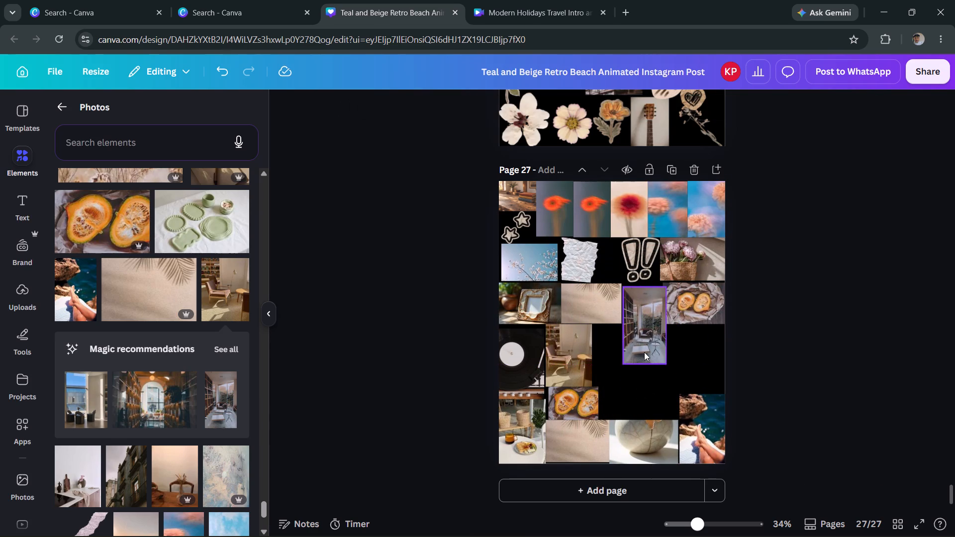
{"action": "left_click", "coordinate": [644, 352]}
{"action": "left_click_drag", "start_coordinate": [651, 365], "coordinate": [650, 334]}
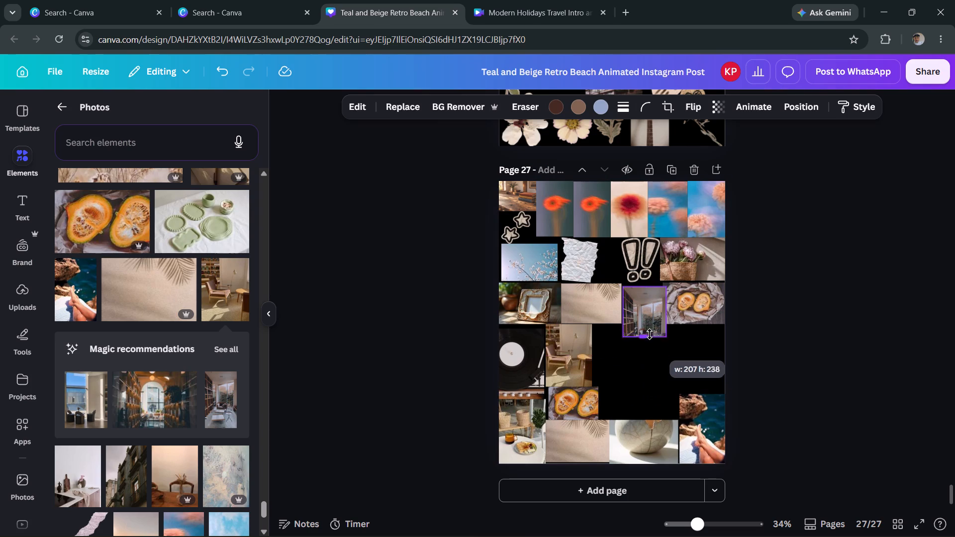
{"action": "left_click_drag", "start_coordinate": [650, 334], "coordinate": [648, 328]}
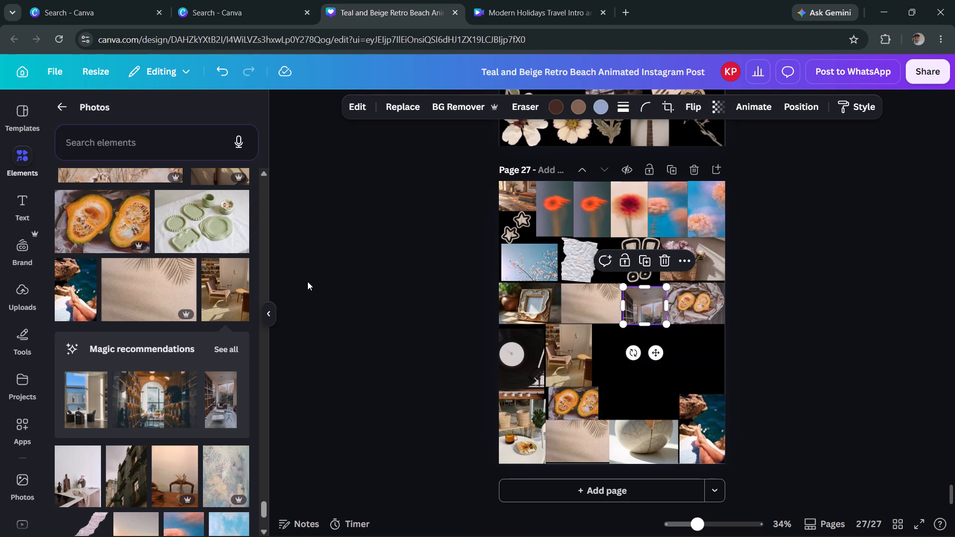
{"action": "left_click", "coordinate": [307, 281]}
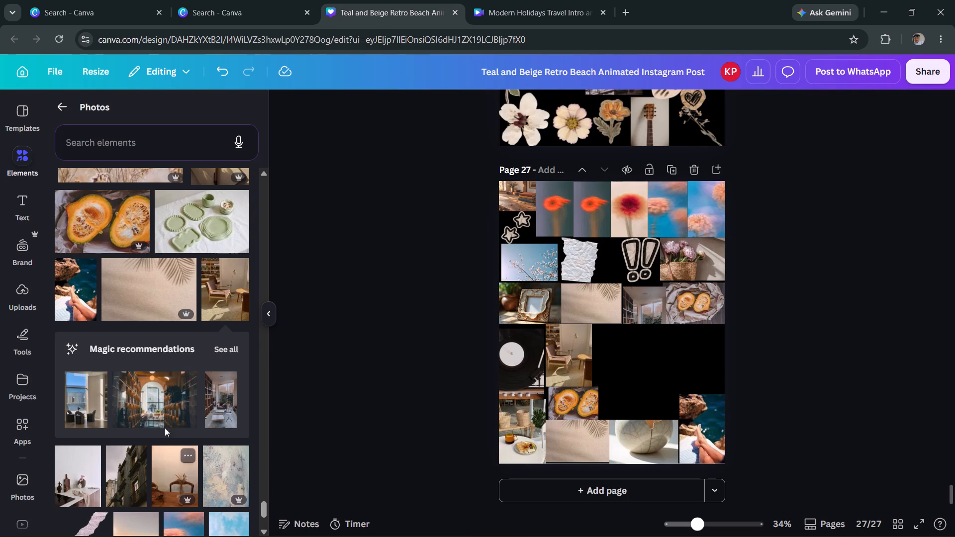
Add the recommended arched-window library photo, shrink it, and place it directly beside the armchair photo, below the reading room photo.
{"action": "left_click", "coordinate": [171, 394]}
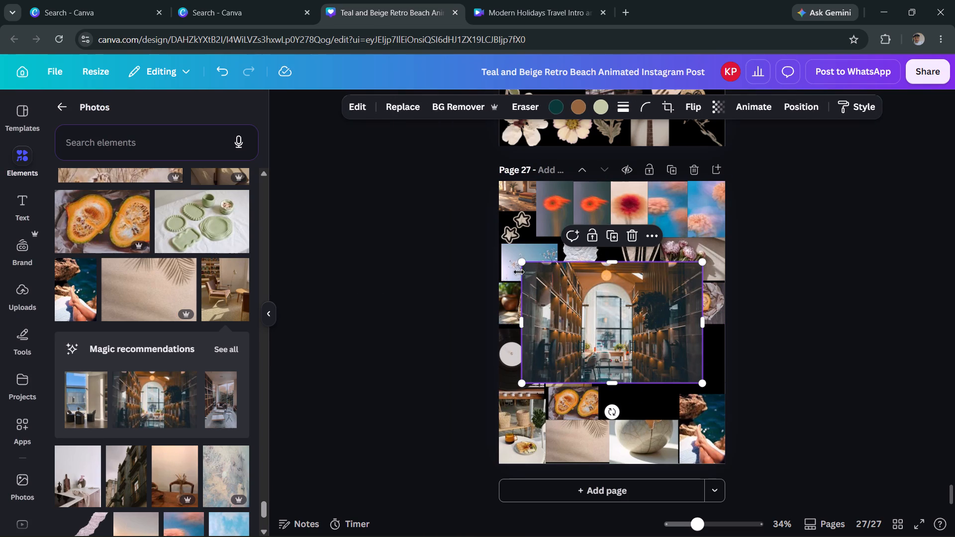
{"action": "left_click_drag", "start_coordinate": [523, 265], "coordinate": [625, 354]}
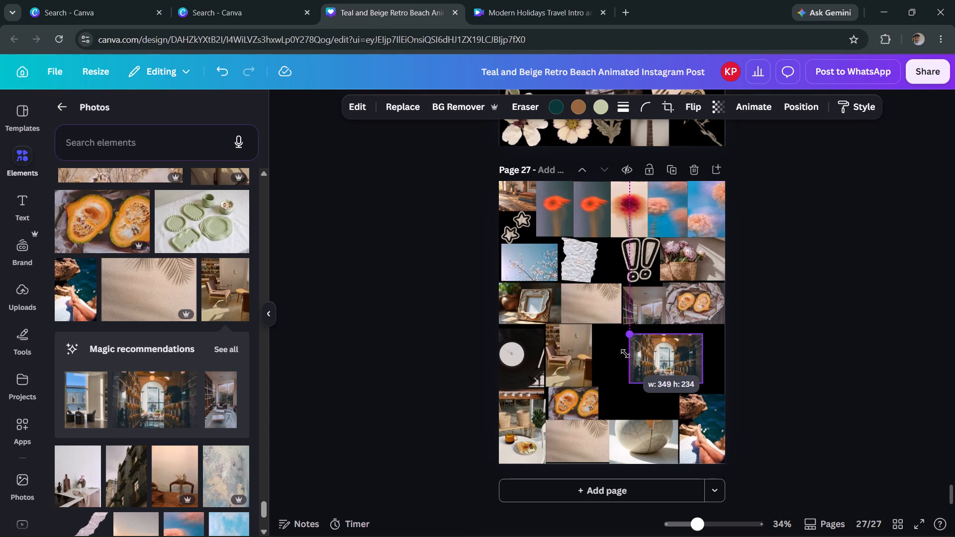
{"action": "left_click_drag", "start_coordinate": [625, 354], "coordinate": [625, 354]}
{"action": "left_click_drag", "start_coordinate": [655, 349], "coordinate": [620, 336]}
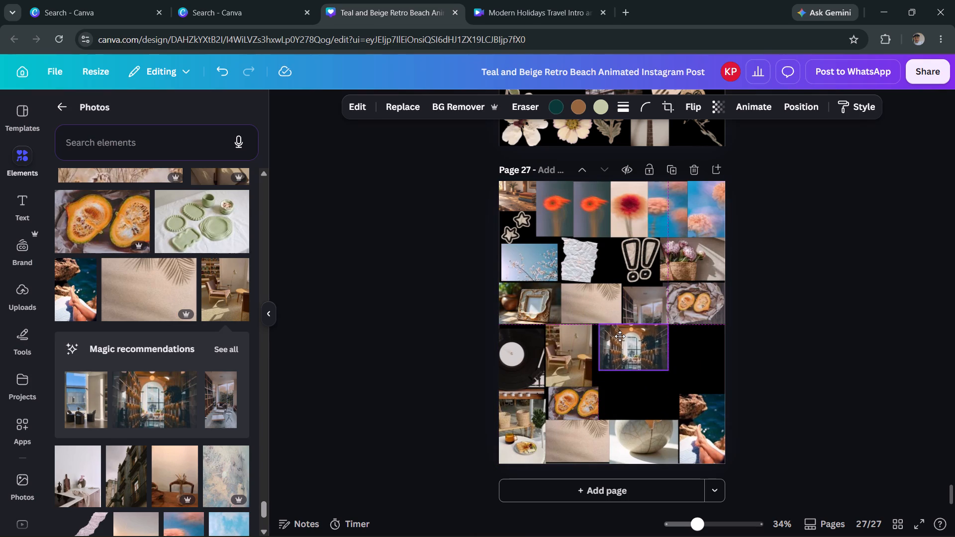
{"action": "left_click_drag", "start_coordinate": [620, 336], "coordinate": [614, 335]}
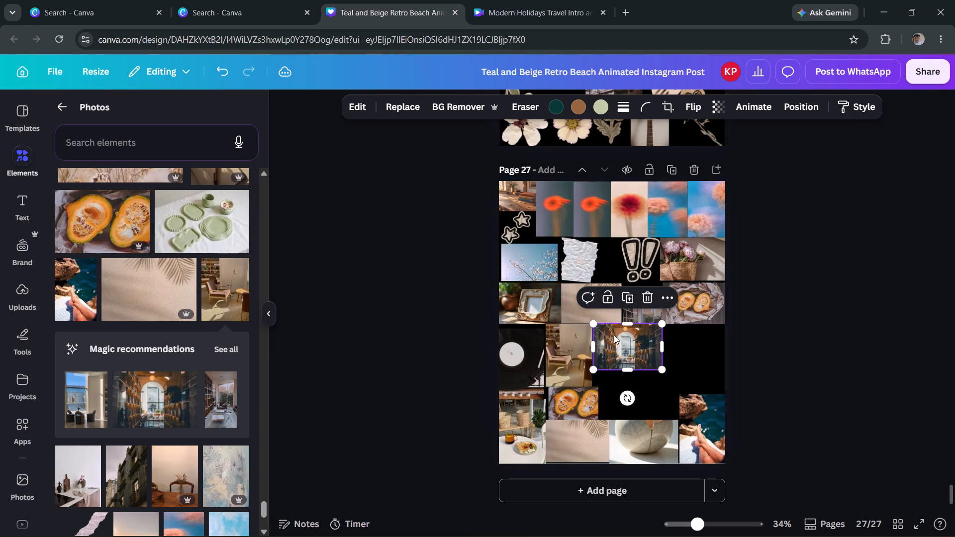
{"action": "left_click", "coordinate": [374, 335]}
Add the pink flowers on blue photo, enlarge it slightly, and fit it at the page's right edge above the seaside rocks photo.
{"action": "scroll", "coordinate": [166, 373], "scroll_direction": "down", "scroll_amount": 1}
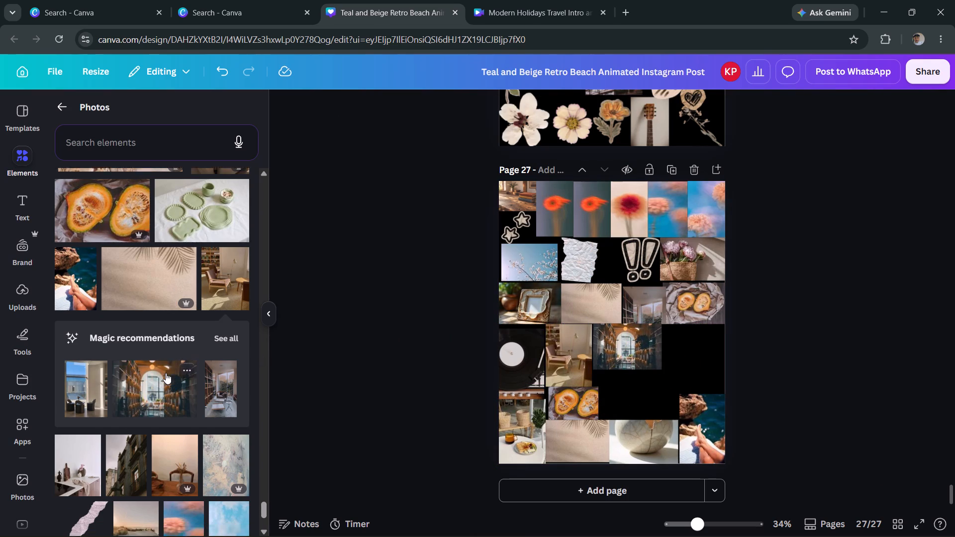
{"action": "scroll", "coordinate": [166, 373], "scroll_direction": "down", "scroll_amount": 2}
{"action": "left_click", "coordinate": [179, 359]}
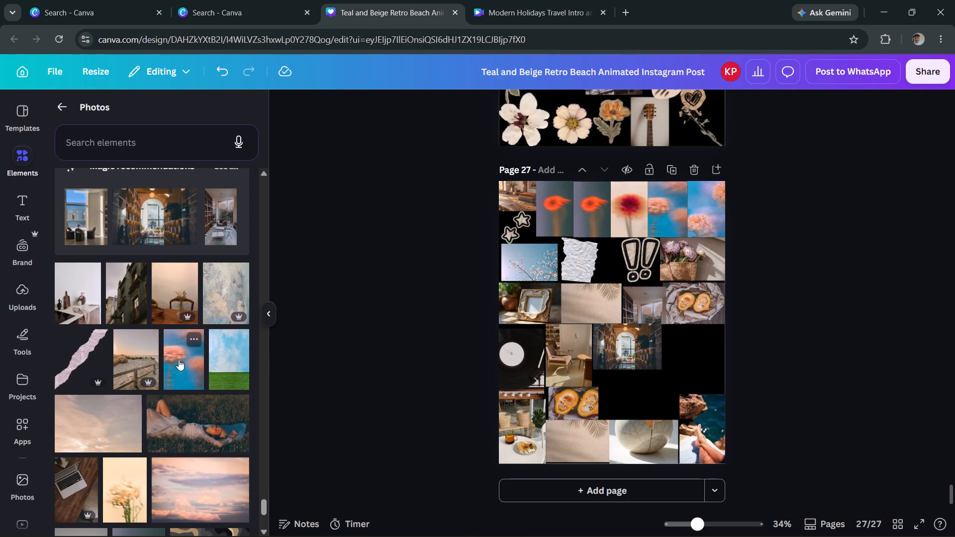
{"action": "left_click_drag", "start_coordinate": [610, 331], "coordinate": [660, 348]}
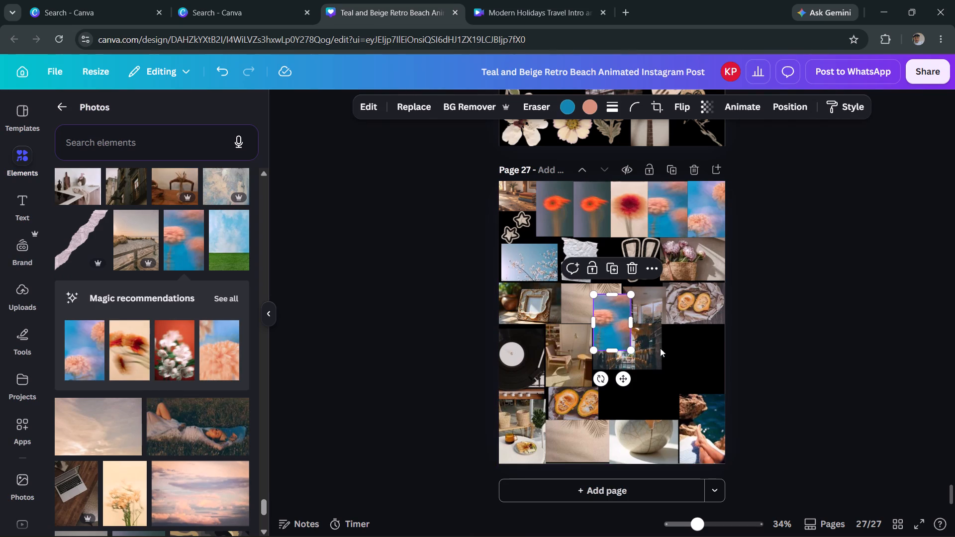
{"action": "left_click_drag", "start_coordinate": [660, 348], "coordinate": [702, 362]}
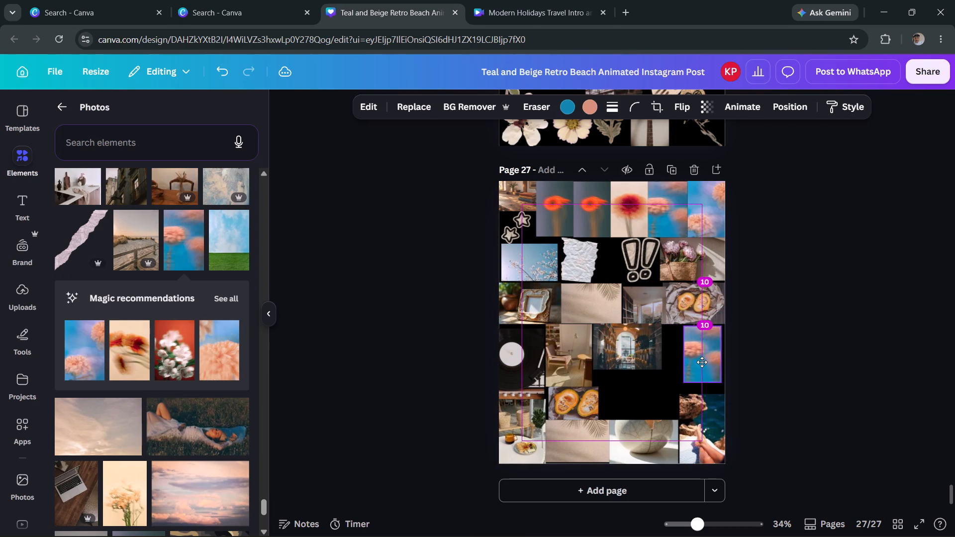
{"action": "left_click_drag", "start_coordinate": [702, 362], "coordinate": [702, 361]}
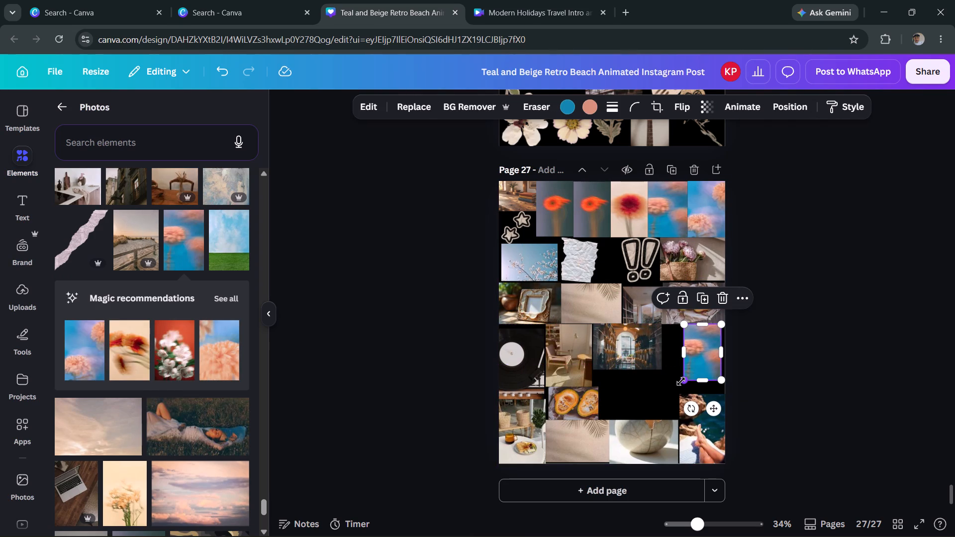
{"action": "left_click_drag", "start_coordinate": [683, 381], "coordinate": [675, 391]}
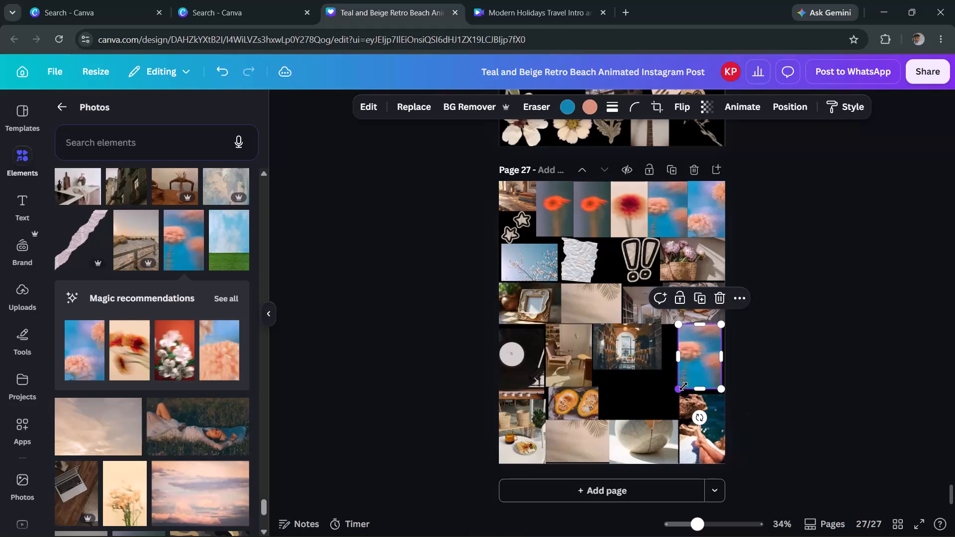
{"action": "left_click", "coordinate": [699, 373]}
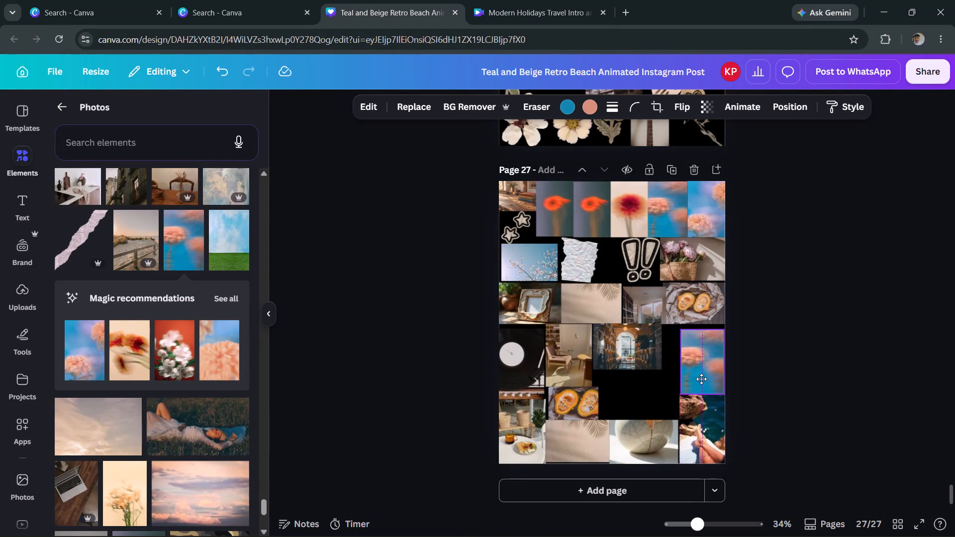
{"action": "left_click", "coordinate": [430, 379]}
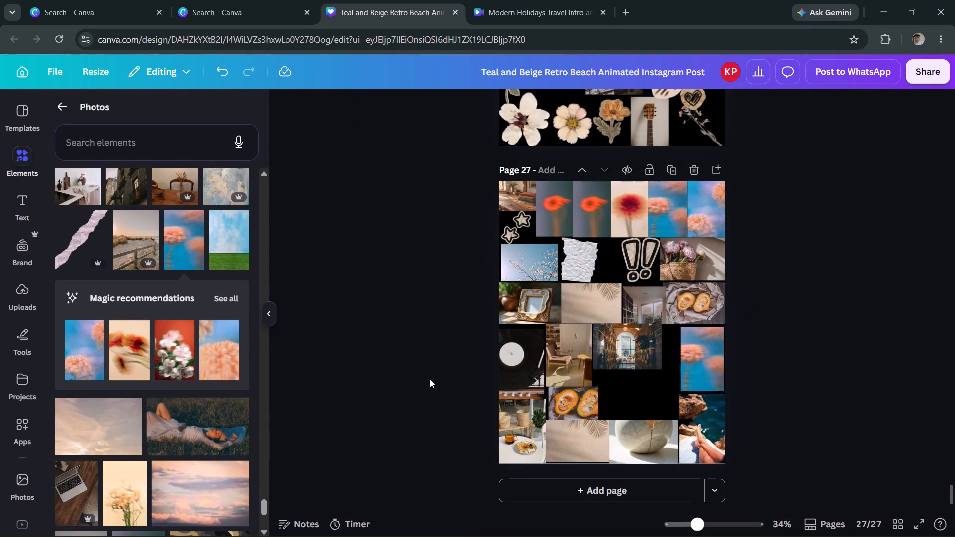
Add the photo of the woman lying in grass, shrink it, and fit it below the arched-window library photo, beside the halved pumpkin close-up.
{"action": "left_click", "coordinate": [196, 418]}
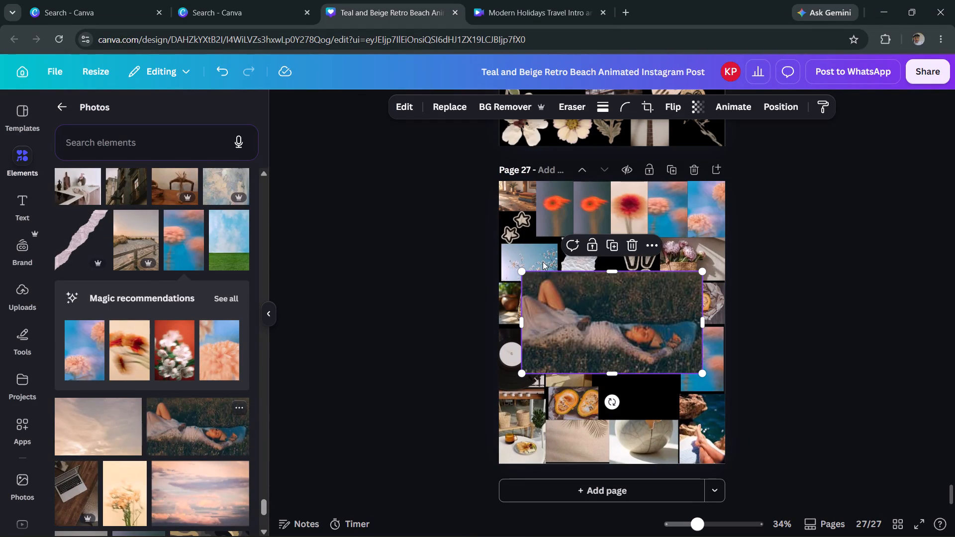
{"action": "left_click_drag", "start_coordinate": [522, 272], "coordinate": [648, 325]}
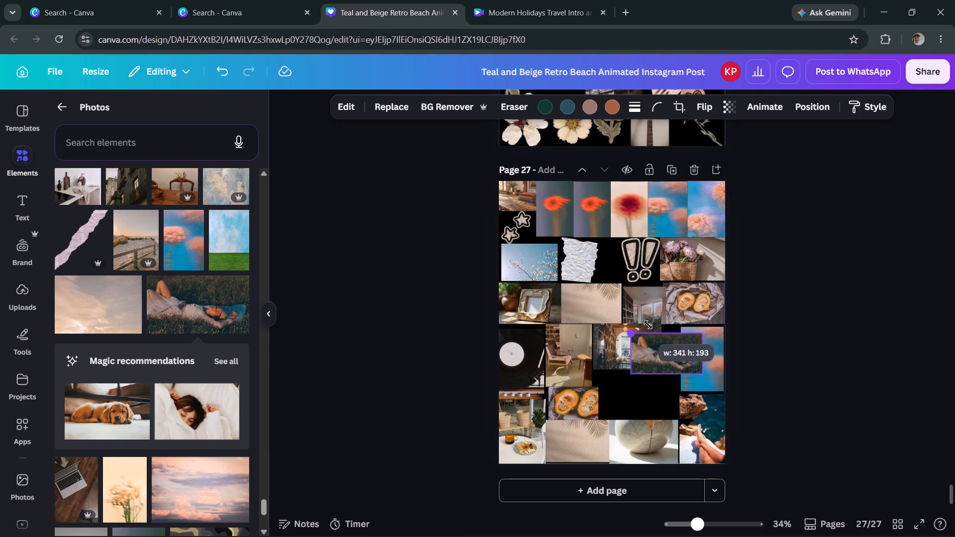
{"action": "left_click_drag", "start_coordinate": [648, 325], "coordinate": [650, 325]}
{"action": "left_click_drag", "start_coordinate": [677, 364], "coordinate": [638, 393]}
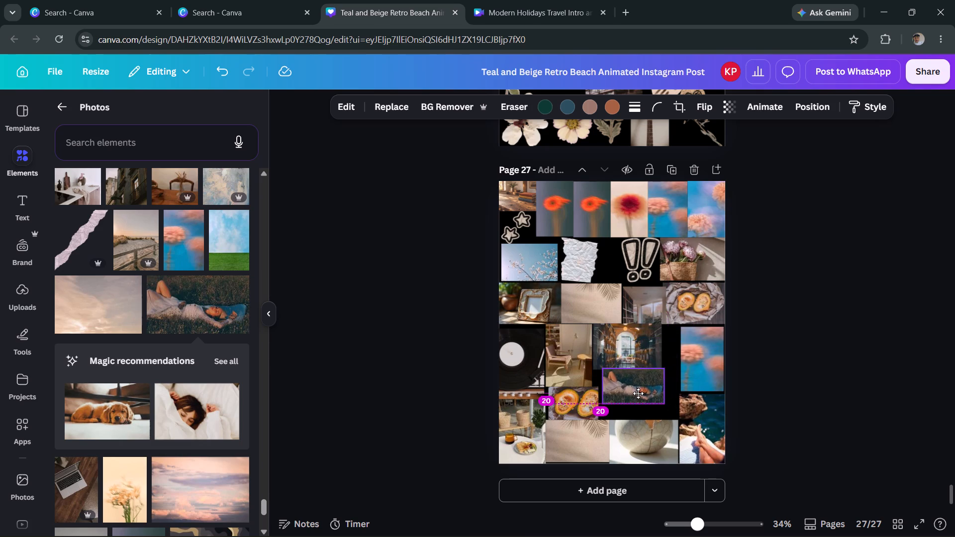
{"action": "left_click_drag", "start_coordinate": [638, 393], "coordinate": [636, 398]}
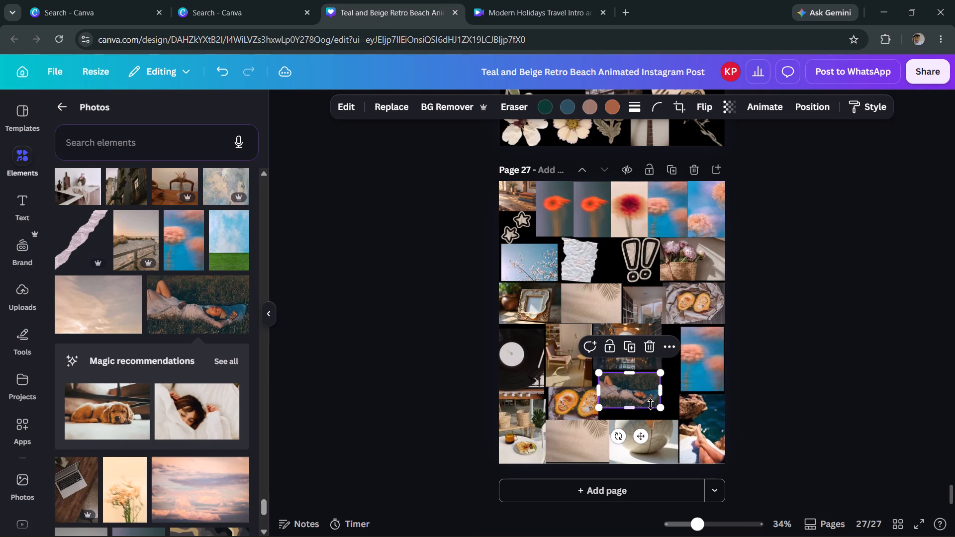
{"action": "left_click_drag", "start_coordinate": [658, 408], "coordinate": [675, 411]}
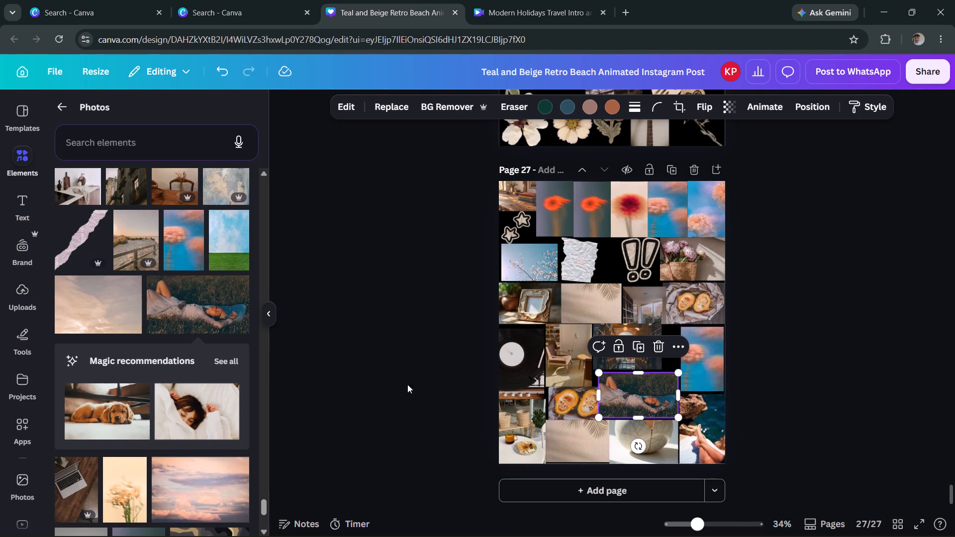
{"action": "left_click", "coordinate": [370, 384]}
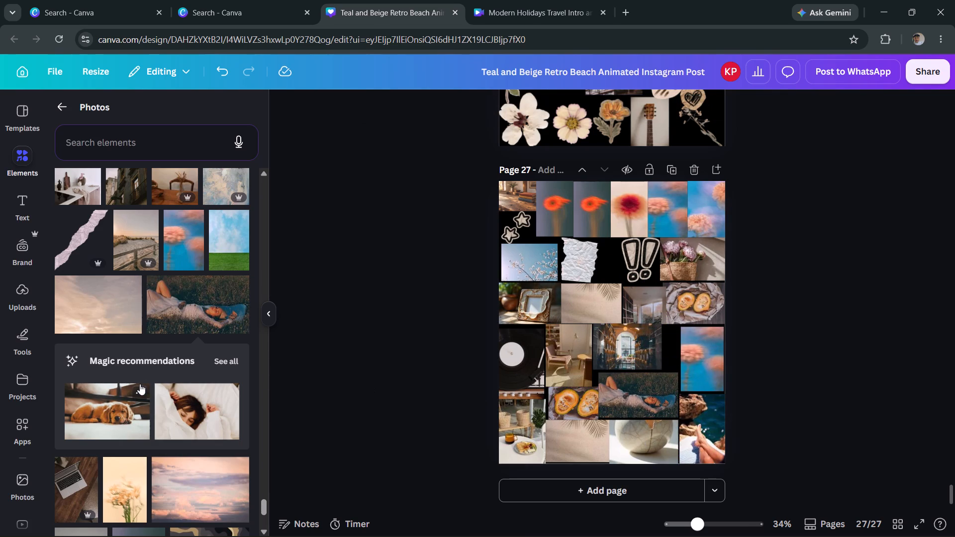
Add a new blank page after page 27.
{"action": "scroll", "coordinate": [140, 384], "scroll_direction": "down", "scroll_amount": 5}
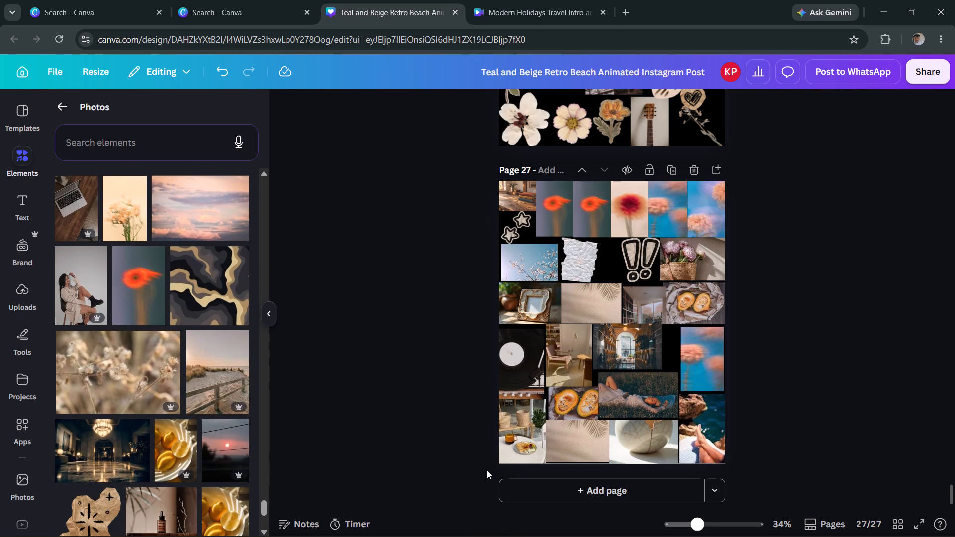
{"action": "left_click", "coordinate": [567, 484]}
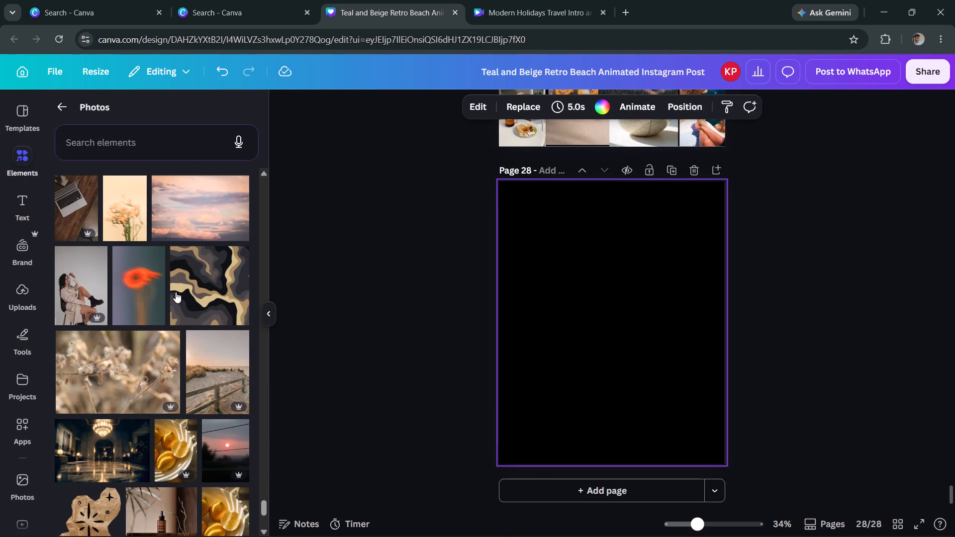
Add the black and gold wavy pattern to page 28, shrink it to a small square, and place it in the top-left corner.
{"action": "left_click", "coordinate": [183, 291]}
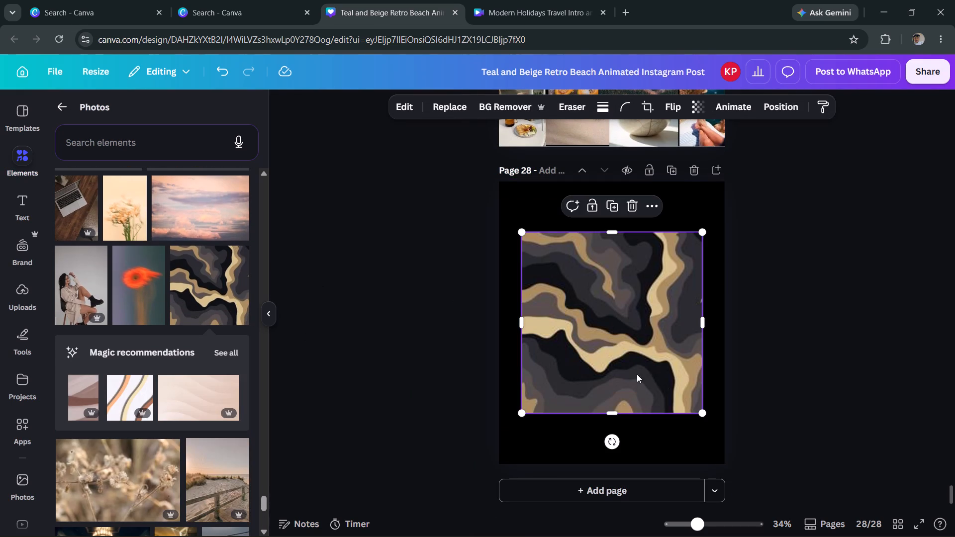
{"action": "left_click_drag", "start_coordinate": [703, 414], "coordinate": [557, 281]}
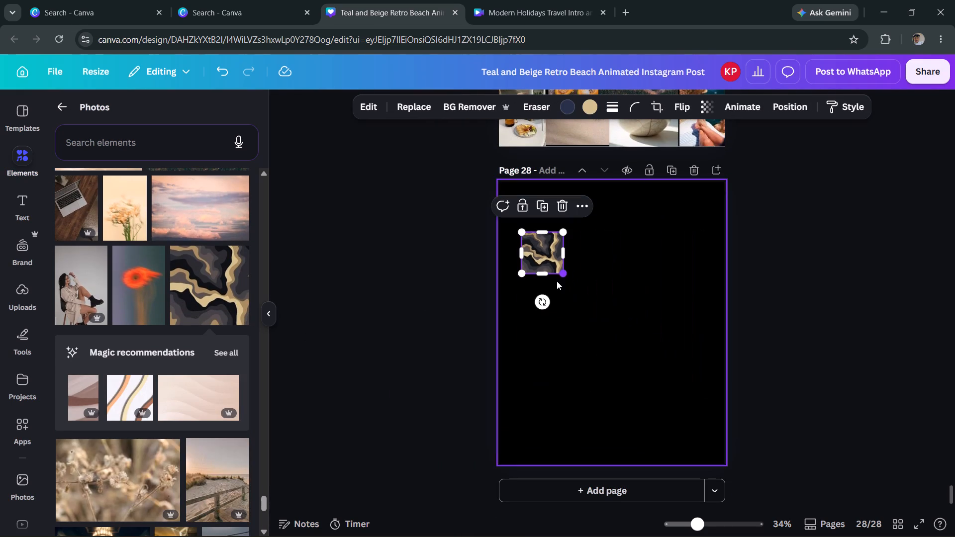
{"action": "left_click_drag", "start_coordinate": [544, 249], "coordinate": [525, 203]}
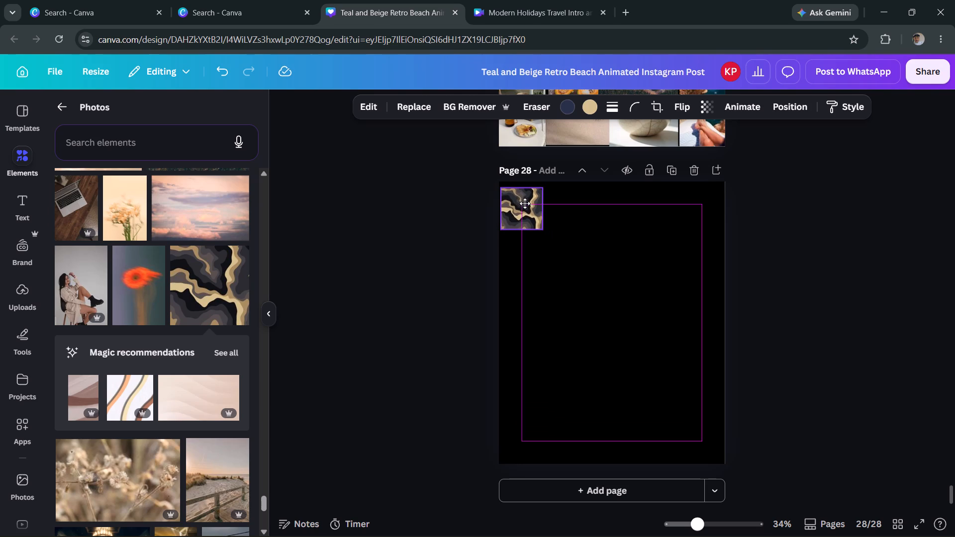
{"action": "left_click_drag", "start_coordinate": [525, 203], "coordinate": [524, 201]}
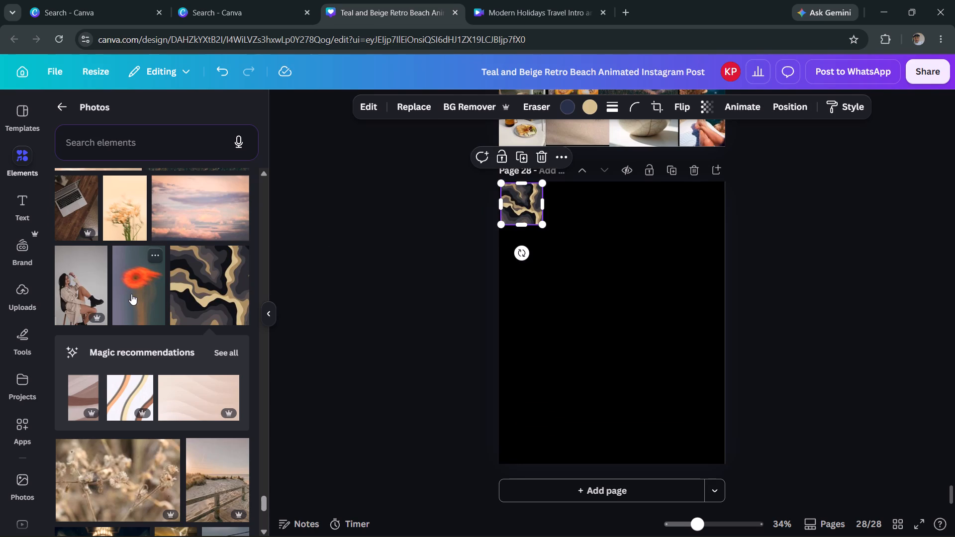
Add the blurred orange flower photo, place it directly beside the wavy pattern, and shrink it to the same height.
{"action": "left_click", "coordinate": [131, 294]}
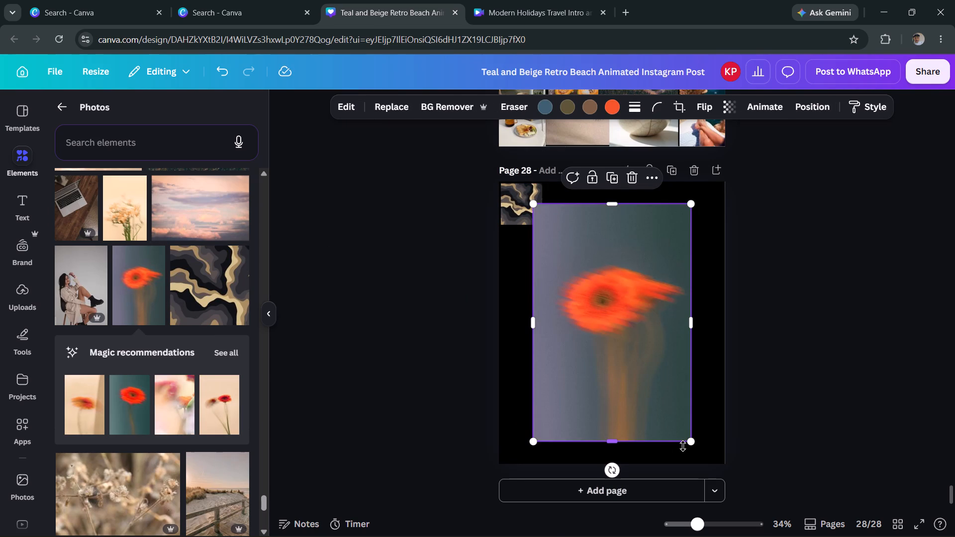
{"action": "left_click_drag", "start_coordinate": [689, 444], "coordinate": [563, 279]}
{"action": "left_click_drag", "start_coordinate": [559, 243], "coordinate": [566, 225]}
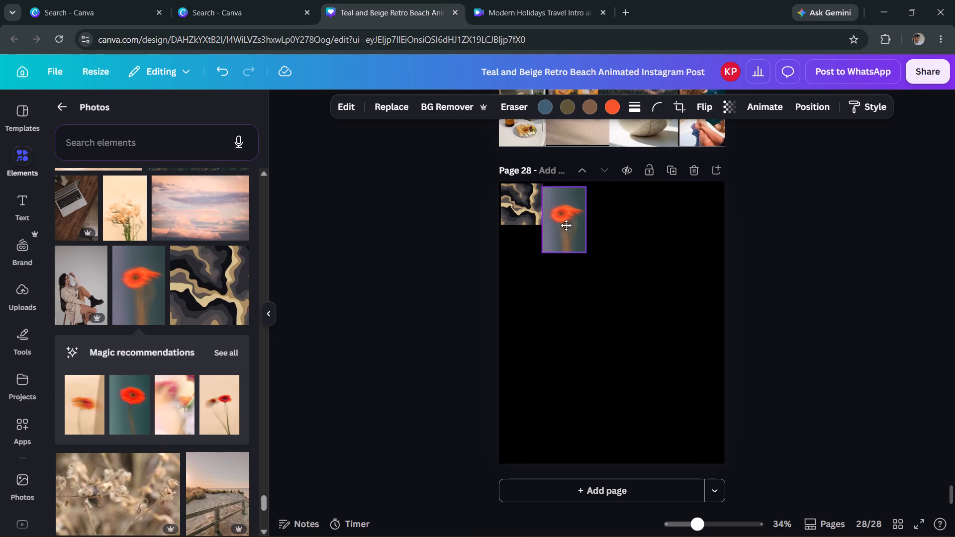
{"action": "left_click_drag", "start_coordinate": [566, 225], "coordinate": [566, 224]}
{"action": "left_click_drag", "start_coordinate": [586, 249], "coordinate": [575, 224]}
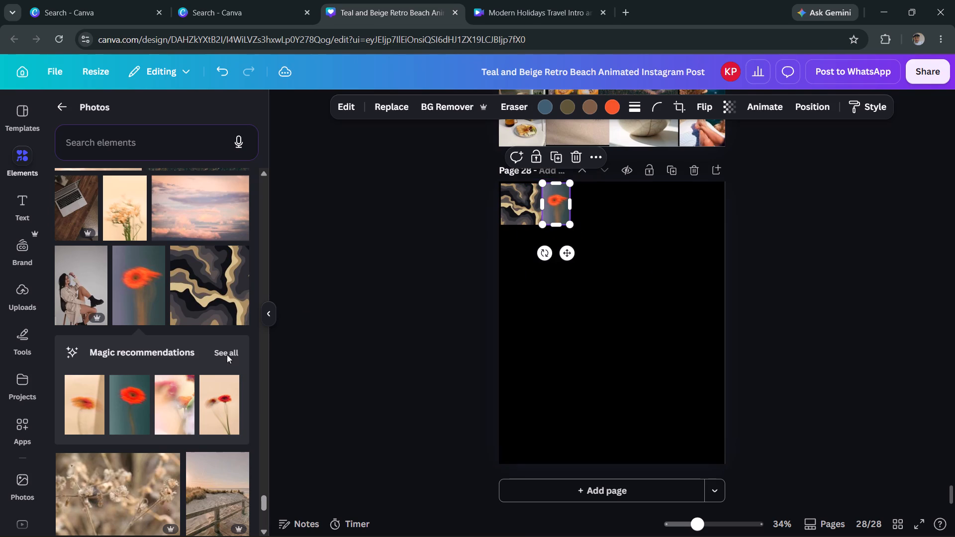
Add the recommended red flower on beige photo, place it directly beside the orange flower photo, and shrink it to the row's height.
{"action": "left_click", "coordinate": [206, 400]}
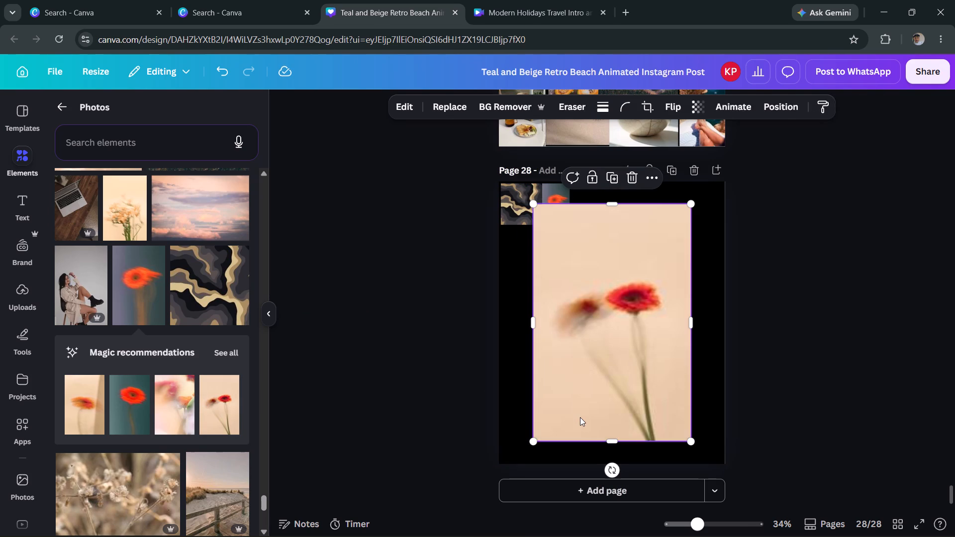
{"action": "left_click_drag", "start_coordinate": [533, 443], "coordinate": [648, 260]}
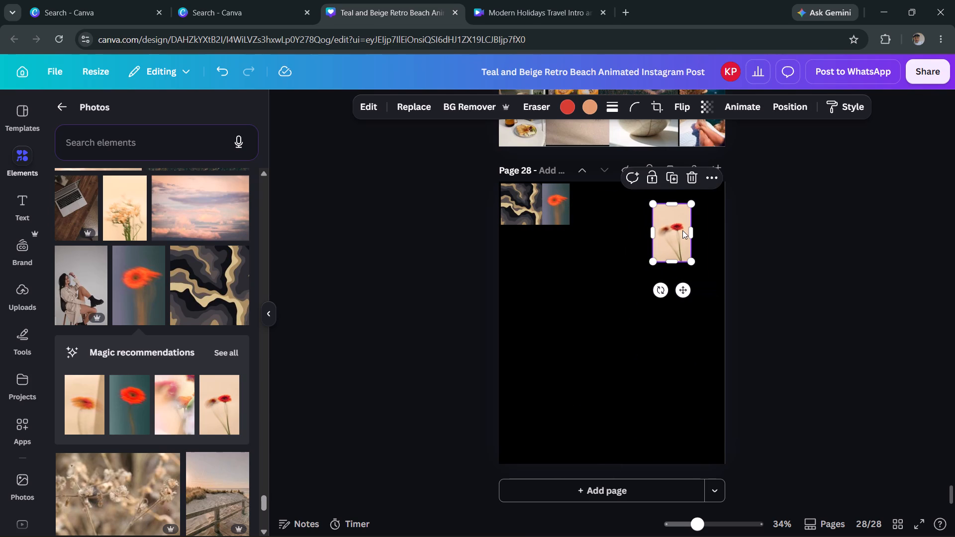
{"action": "left_click_drag", "start_coordinate": [682, 230], "coordinate": [607, 213]}
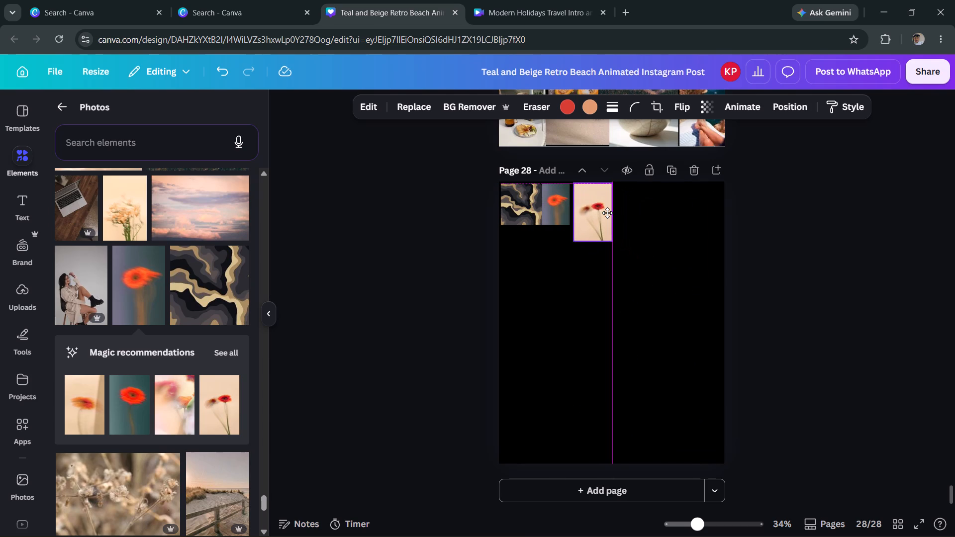
{"action": "left_click_drag", "start_coordinate": [607, 213], "coordinate": [598, 212]}
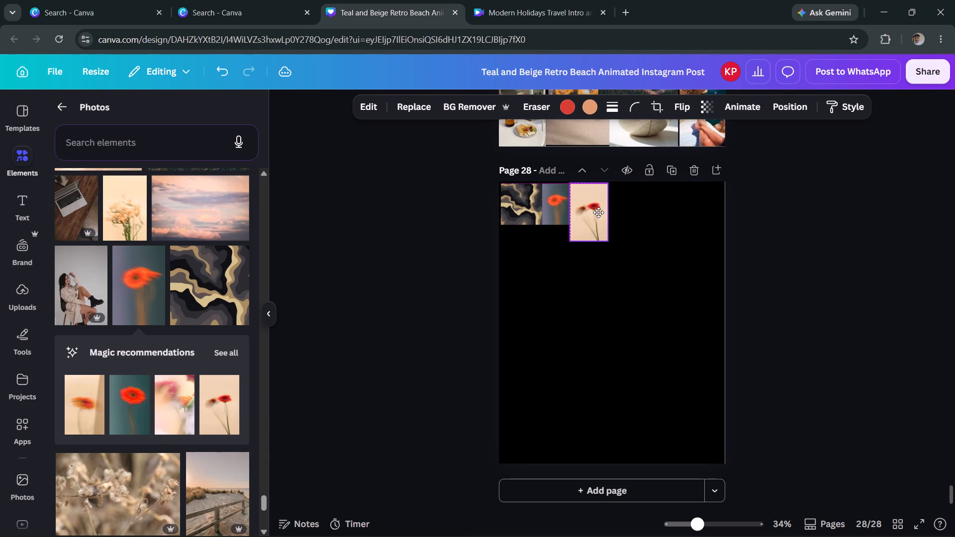
{"action": "left_click_drag", "start_coordinate": [598, 212], "coordinate": [599, 211]}
{"action": "left_click_drag", "start_coordinate": [607, 241], "coordinate": [601, 233]}
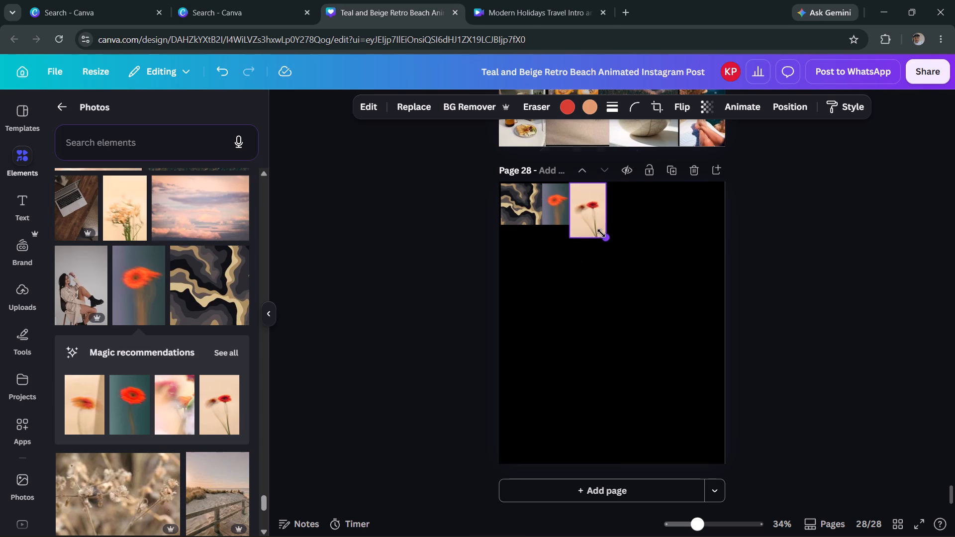
{"action": "left_click_drag", "start_coordinate": [601, 233], "coordinate": [598, 227]}
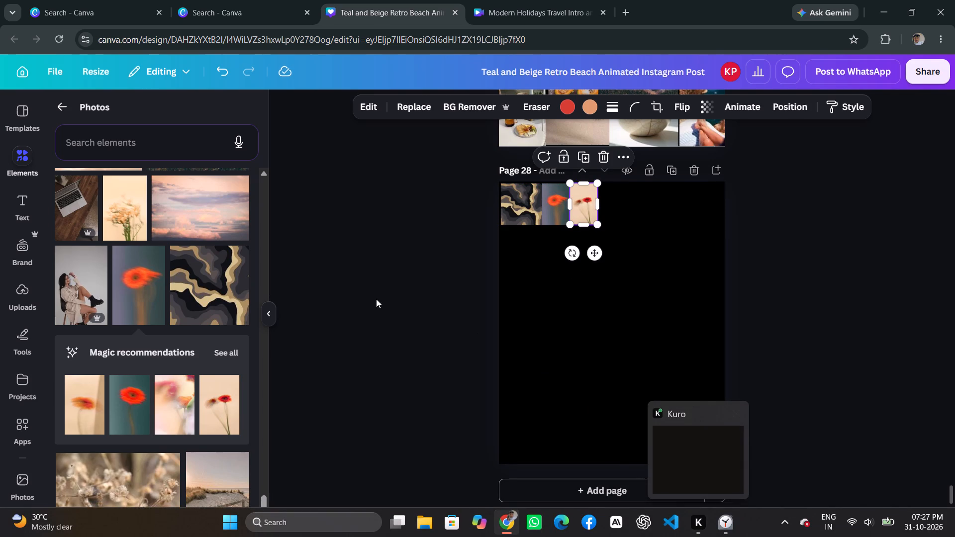
Add the photo of the seated woman in a trench coat, place it beside the red flower photo, and shrink it to the row's height.
{"action": "left_click", "coordinate": [76, 307]}
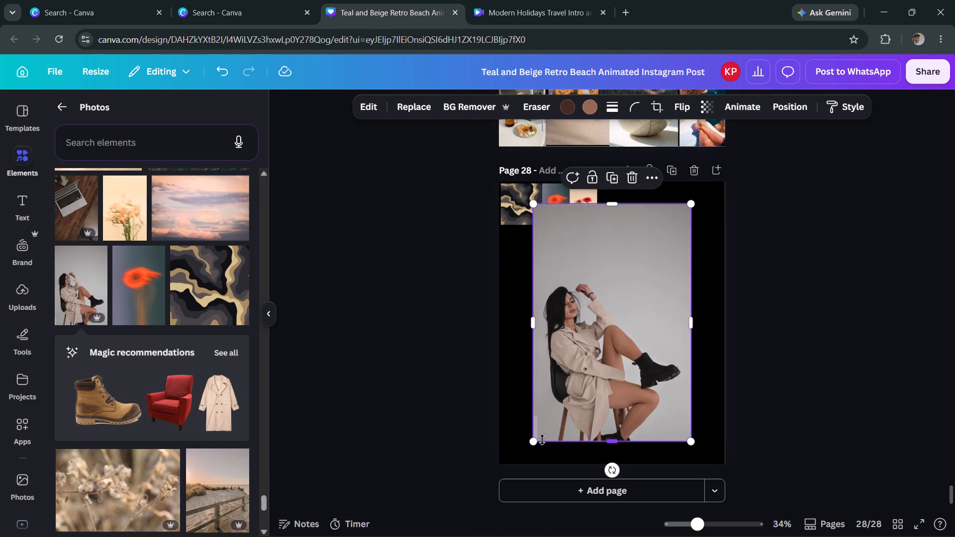
{"action": "left_click_drag", "start_coordinate": [536, 441], "coordinate": [653, 258]}
{"action": "left_click_drag", "start_coordinate": [663, 233], "coordinate": [615, 215]}
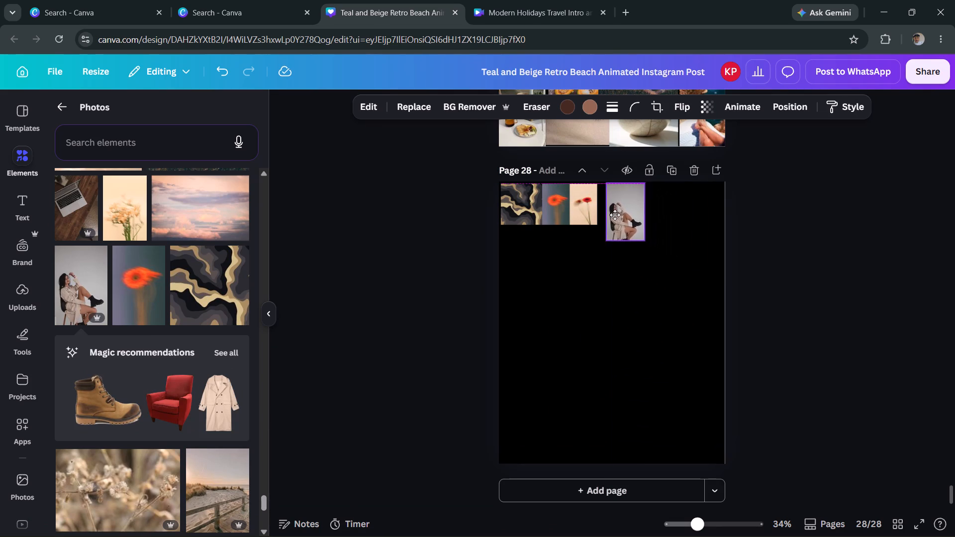
{"action": "left_click_drag", "start_coordinate": [615, 215], "coordinate": [608, 214]}
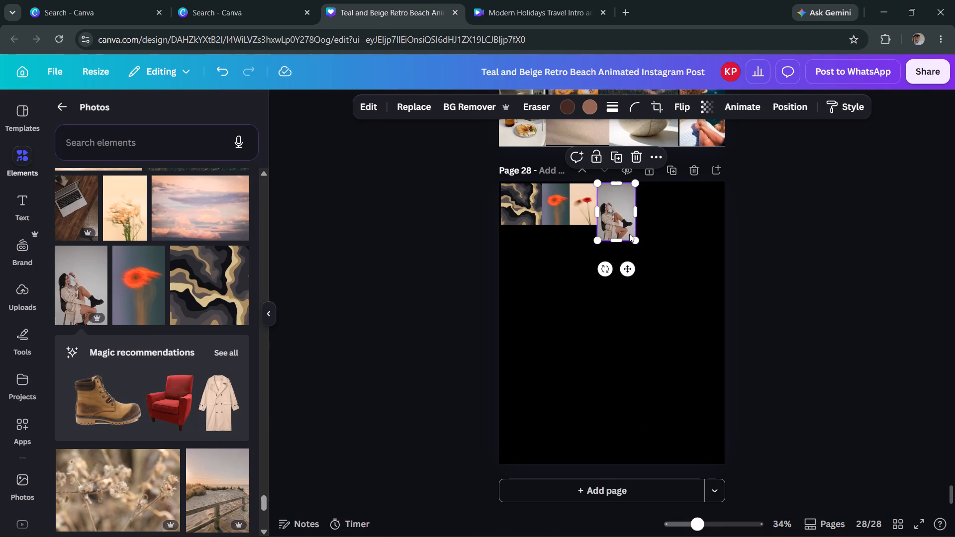
{"action": "left_click_drag", "start_coordinate": [632, 236], "coordinate": [625, 225]}
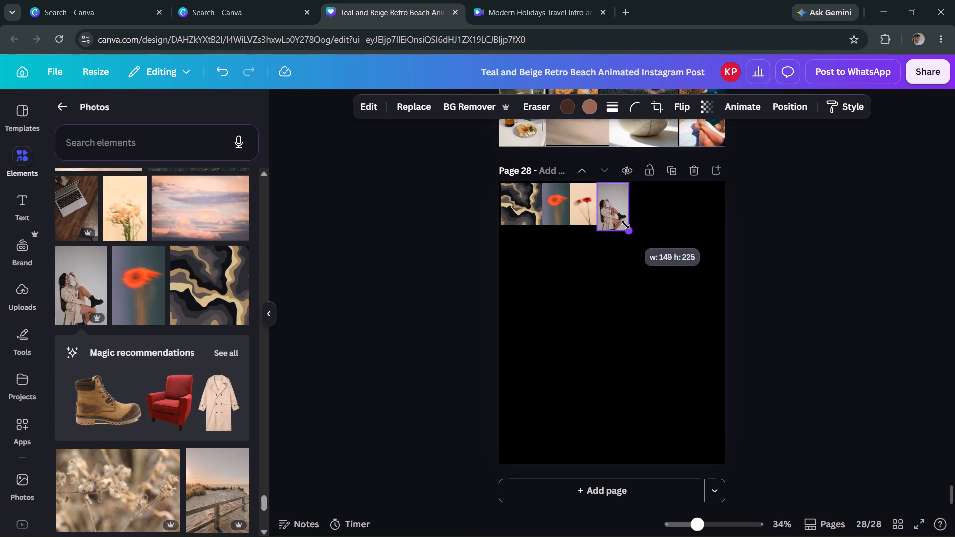
{"action": "left_click_drag", "start_coordinate": [625, 225], "coordinate": [622, 218]}
{"action": "left_click", "coordinate": [299, 238]}
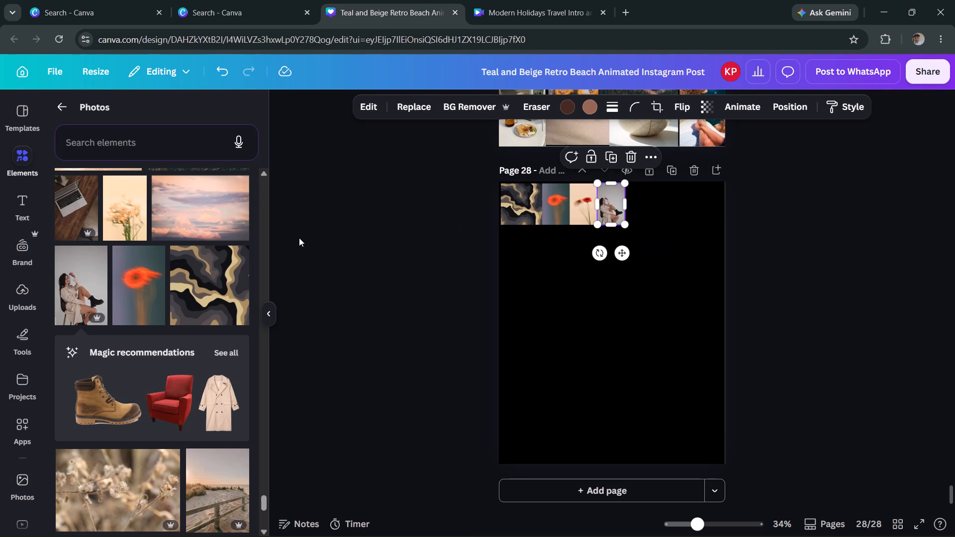
Add the recommended beige trench coat cutout, shrink it to the row's height, and place it beside the seated woman photo.
{"action": "left_click", "coordinate": [202, 418]}
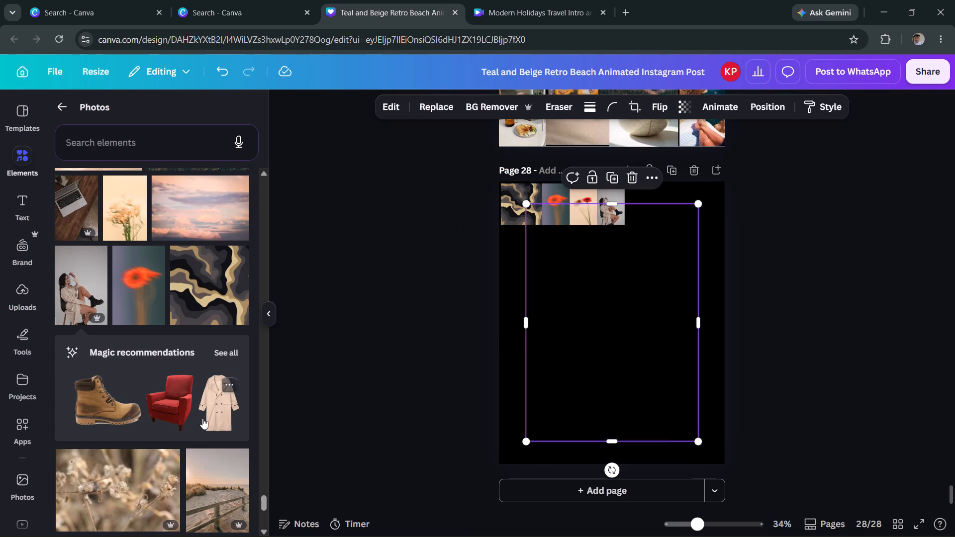
{"action": "left_click_drag", "start_coordinate": [528, 442], "coordinate": [673, 251]}
{"action": "left_click_drag", "start_coordinate": [681, 227], "coordinate": [639, 209]}
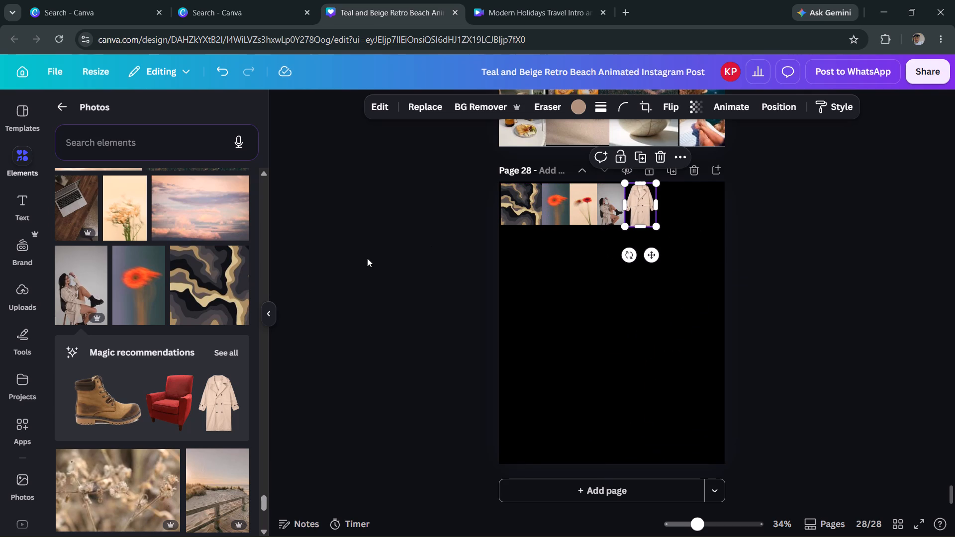
{"action": "left_click", "coordinate": [367, 258]}
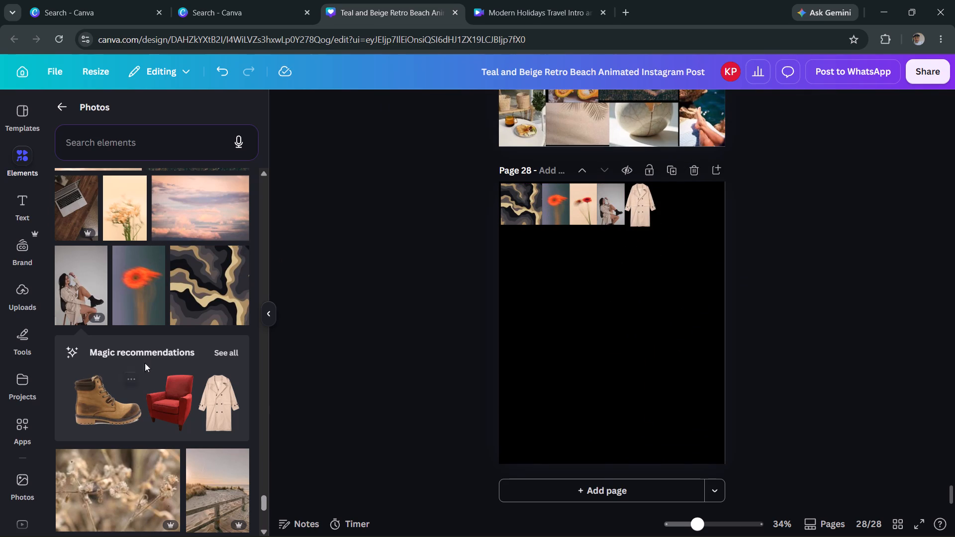
Add the crumpled brown paper cutout with black sparkles, shrink it to the row's height, and place it beside the trench coat.
{"action": "scroll", "coordinate": [165, 380], "scroll_direction": "down", "scroll_amount": 4}
{"action": "left_click", "coordinate": [97, 378]}
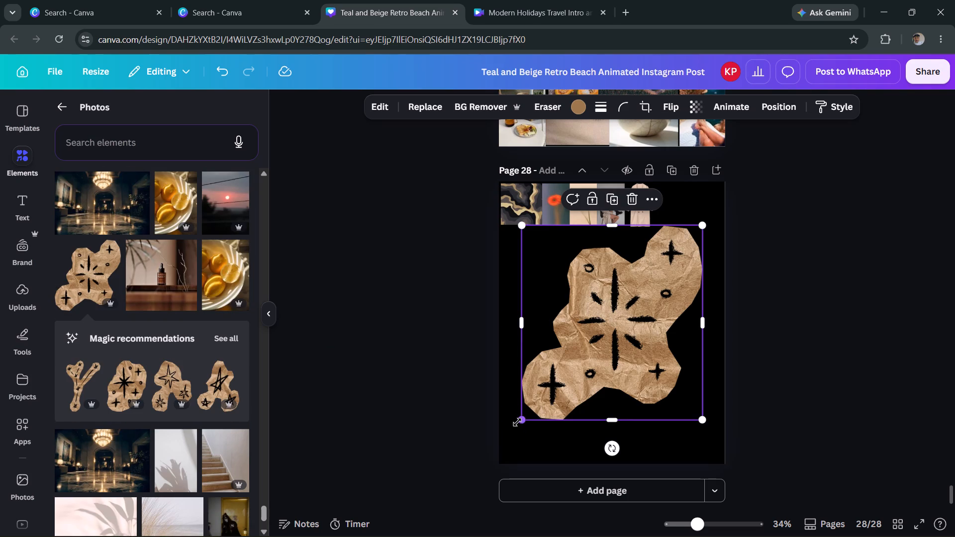
{"action": "left_click_drag", "start_coordinate": [517, 422], "coordinate": [649, 260]}
{"action": "left_click_drag", "start_coordinate": [679, 240], "coordinate": [674, 200]}
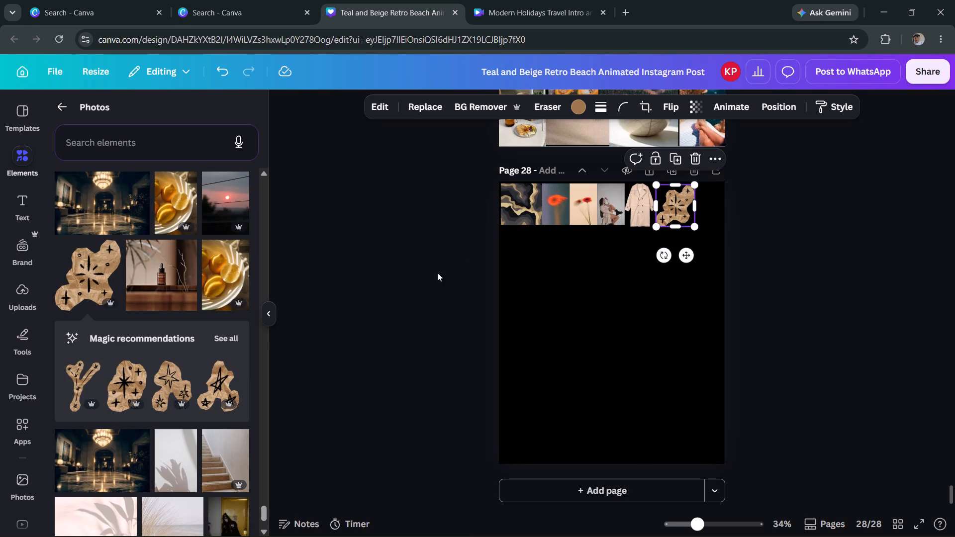
{"action": "left_click", "coordinate": [407, 291]}
Add the recommended brown paper cutout with three black stars, shrink it, and place it at the right end of the first row.
{"action": "left_click", "coordinate": [208, 397]}
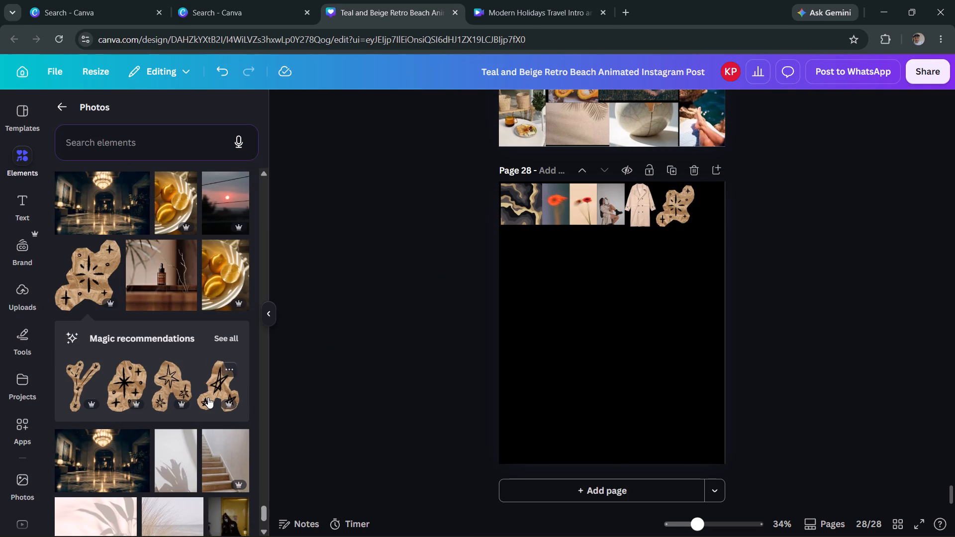
{"action": "left_click_drag", "start_coordinate": [519, 434], "coordinate": [525, 426]}
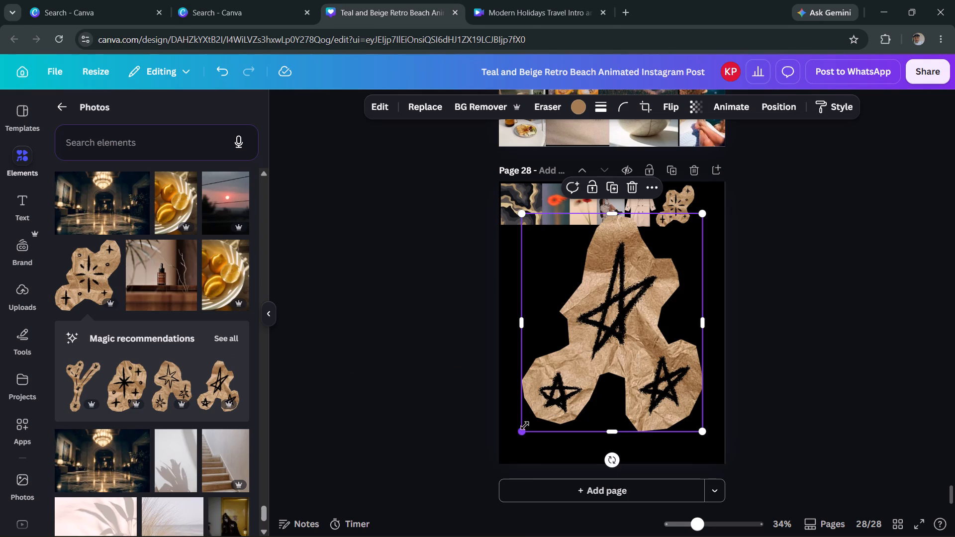
{"action": "left_click_drag", "start_coordinate": [525, 426], "coordinate": [661, 251]}
{"action": "left_click_drag", "start_coordinate": [684, 235], "coordinate": [706, 209]}
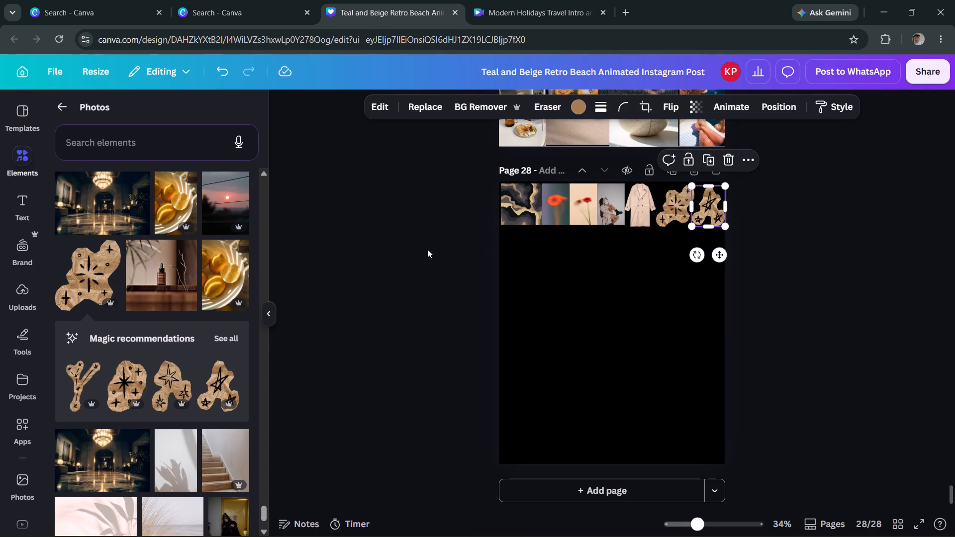
{"action": "left_click", "coordinate": [427, 249]}
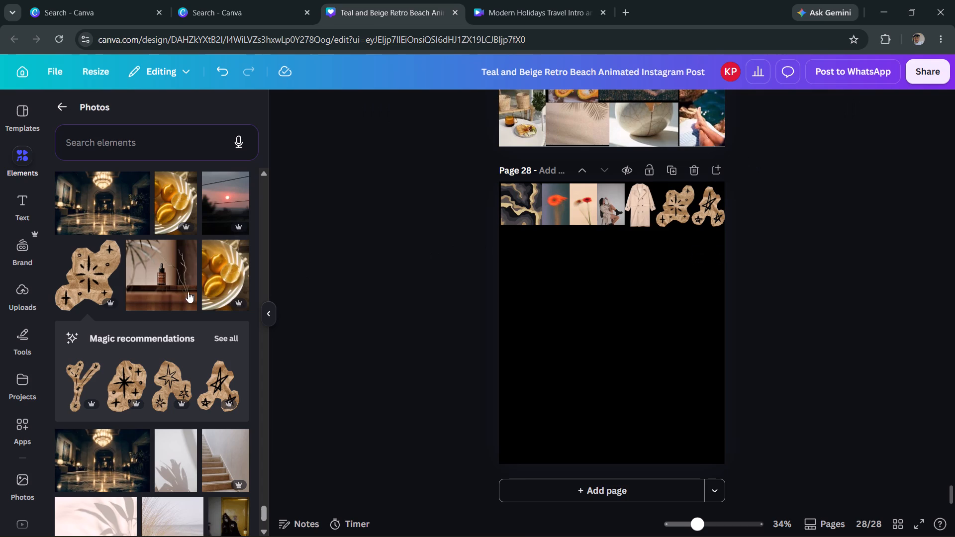
Add the pale pink leaf-shadow photo, shrink it, and place it at the page's left edge to start the second row.
{"action": "scroll", "coordinate": [141, 322], "scroll_direction": "down", "scroll_amount": 3}
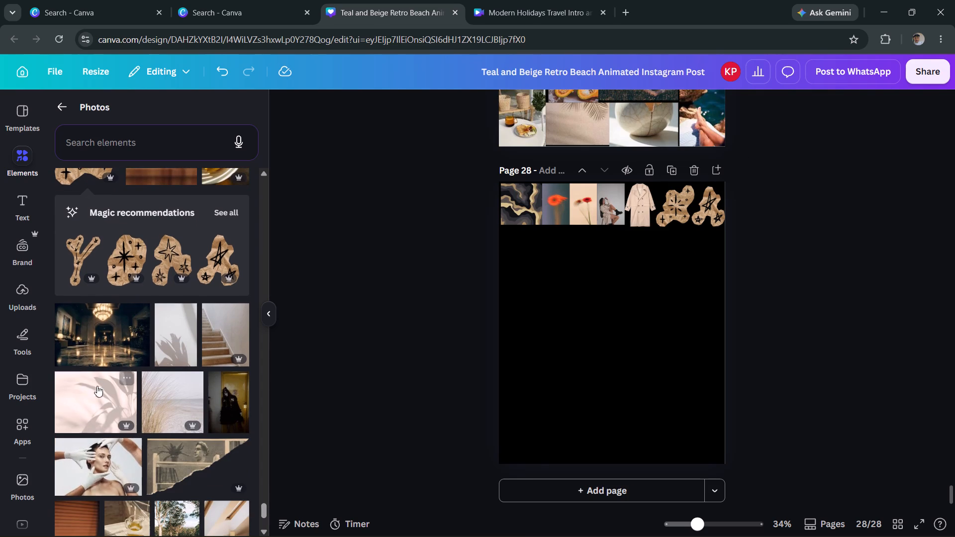
{"action": "left_click", "coordinate": [96, 398]}
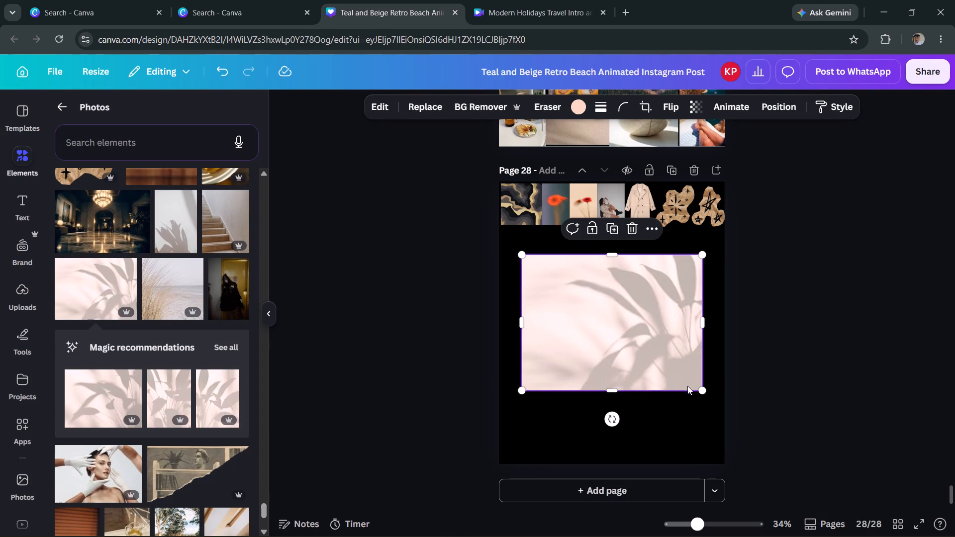
{"action": "left_click_drag", "start_coordinate": [701, 391], "coordinate": [601, 308]}
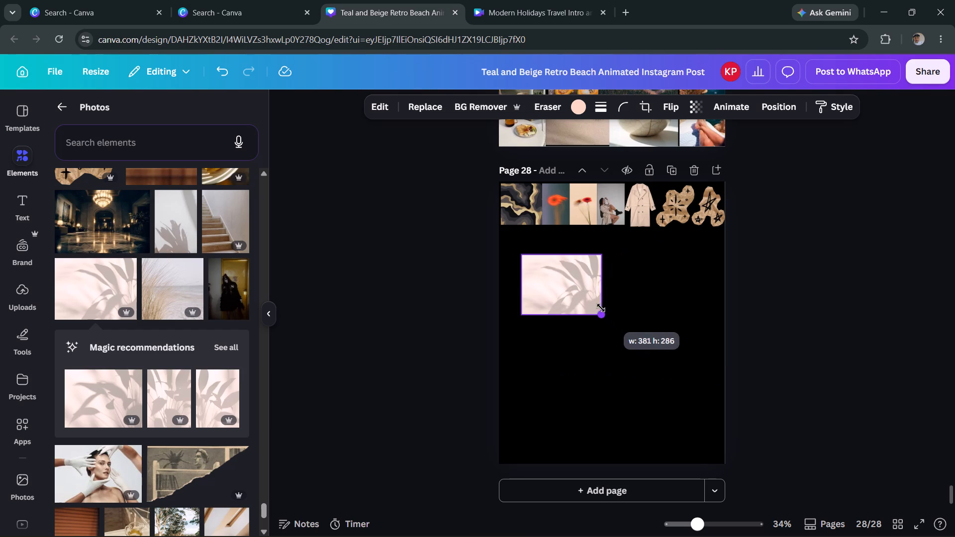
{"action": "left_click_drag", "start_coordinate": [601, 308], "coordinate": [581, 298]}
{"action": "left_click_drag", "start_coordinate": [551, 270], "coordinate": [532, 243]}
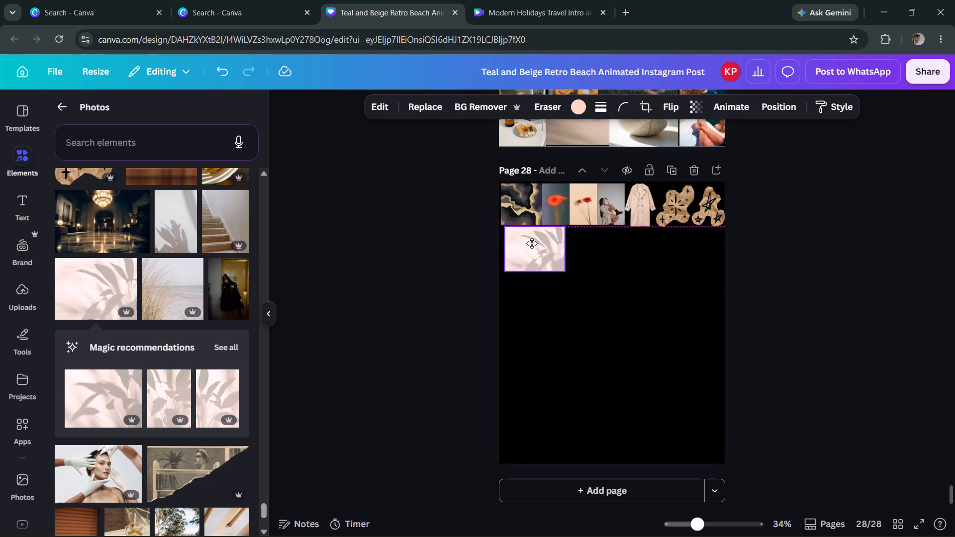
{"action": "left_click_drag", "start_coordinate": [532, 243], "coordinate": [531, 243]}
{"action": "left_click", "coordinate": [318, 268]}
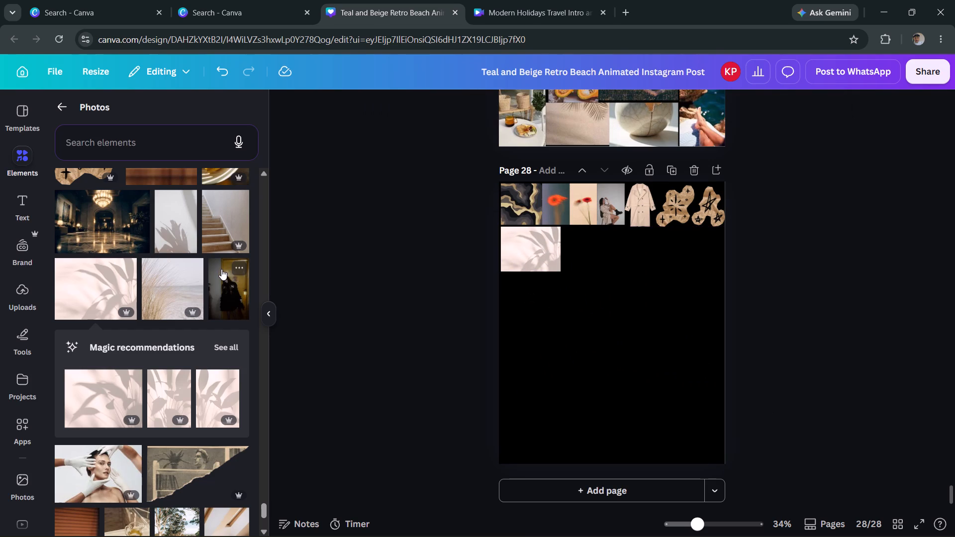
Add the photo of the black-dressed figure by a yellow door, place it beside the leaf-shadow photo, and shrink it to the row's height.
{"action": "left_click", "coordinate": [221, 269]}
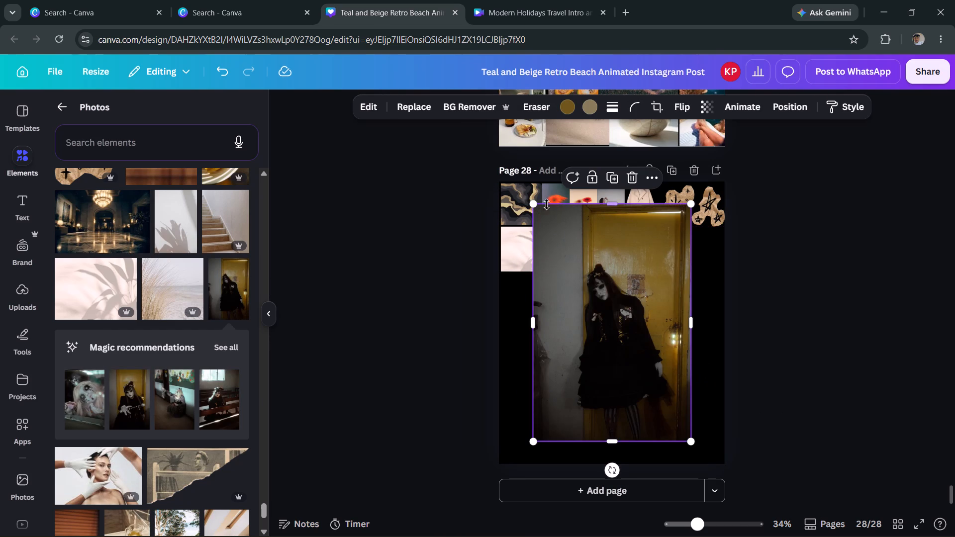
{"action": "left_click_drag", "start_coordinate": [534, 204], "coordinate": [624, 335]}
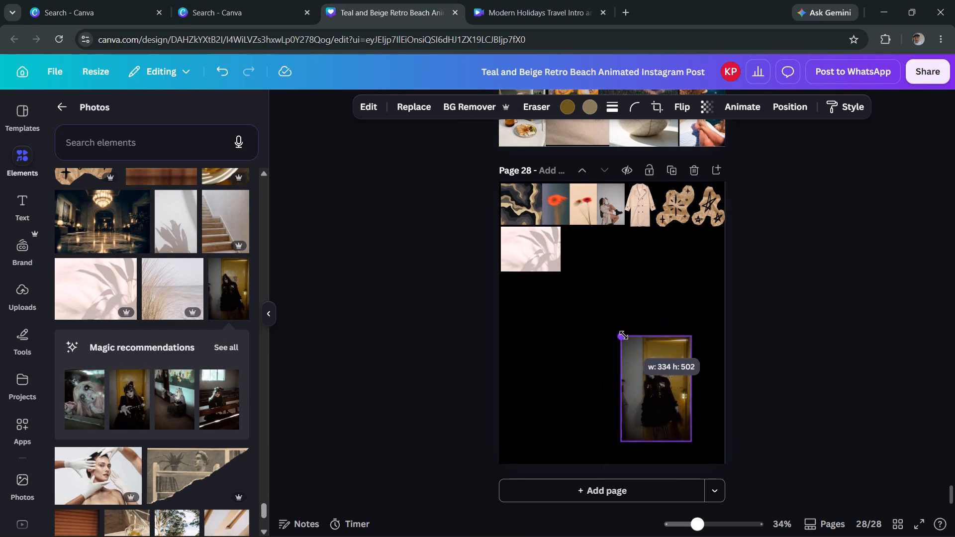
{"action": "left_click_drag", "start_coordinate": [624, 335], "coordinate": [646, 388]}
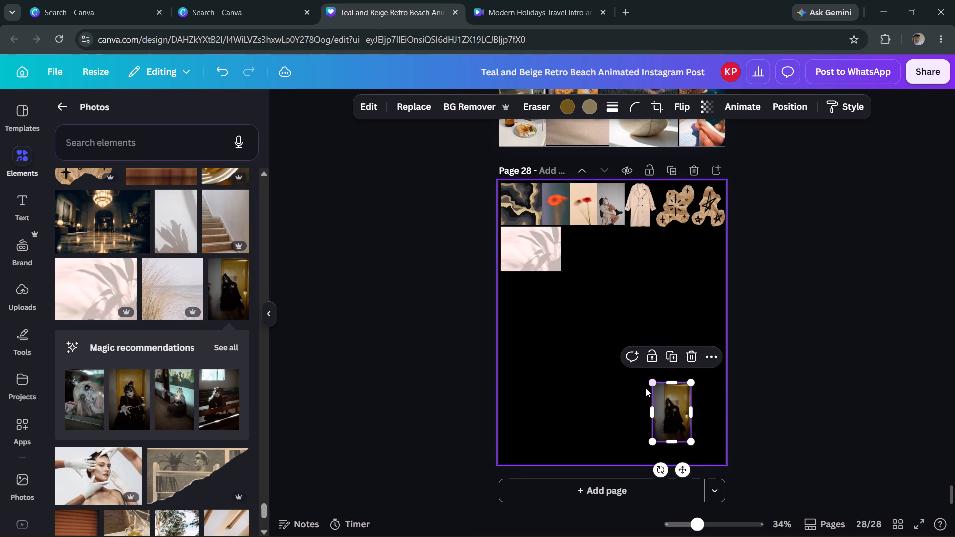
{"action": "left_click_drag", "start_coordinate": [668, 403], "coordinate": [590, 217]}
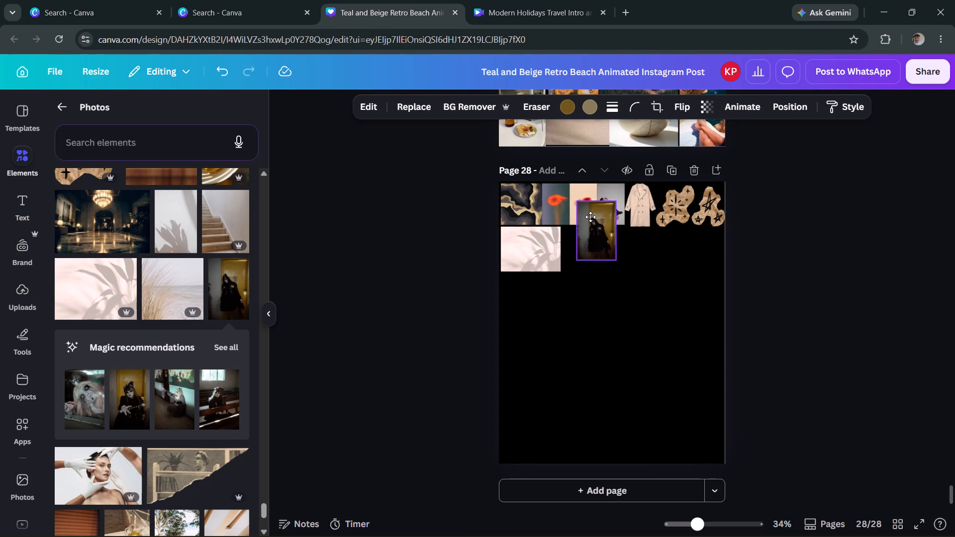
{"action": "left_click_drag", "start_coordinate": [590, 217], "coordinate": [576, 247]}
{"action": "left_click_drag", "start_coordinate": [598, 282], "coordinate": [592, 274]}
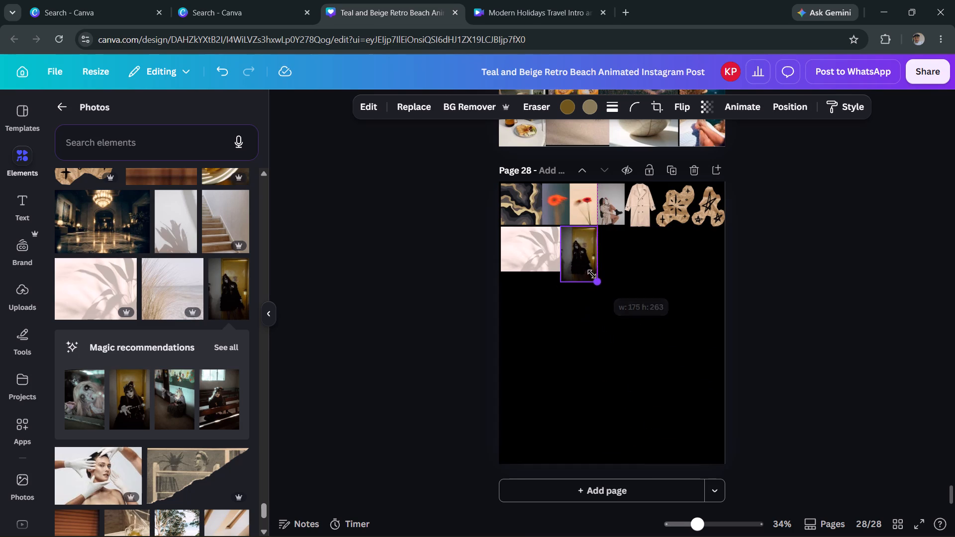
{"action": "left_click_drag", "start_coordinate": [592, 274], "coordinate": [590, 273]}
{"action": "left_click", "coordinate": [381, 257]}
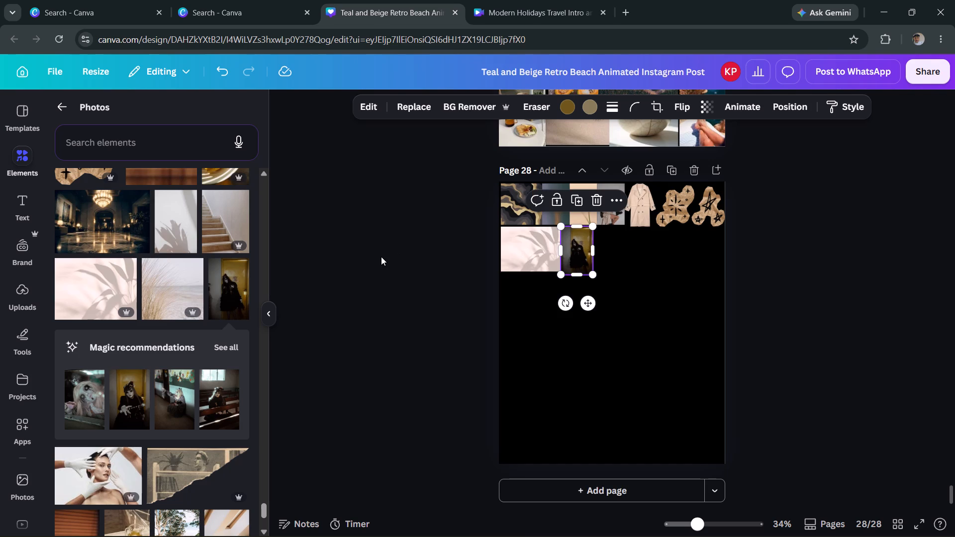
Add the photo of a picnic under trees, shrink it to the row's height, and place it beside the dark yellow-door photo.
{"action": "scroll", "coordinate": [175, 417], "scroll_direction": "down", "scroll_amount": 2}
{"action": "left_click", "coordinate": [167, 416]}
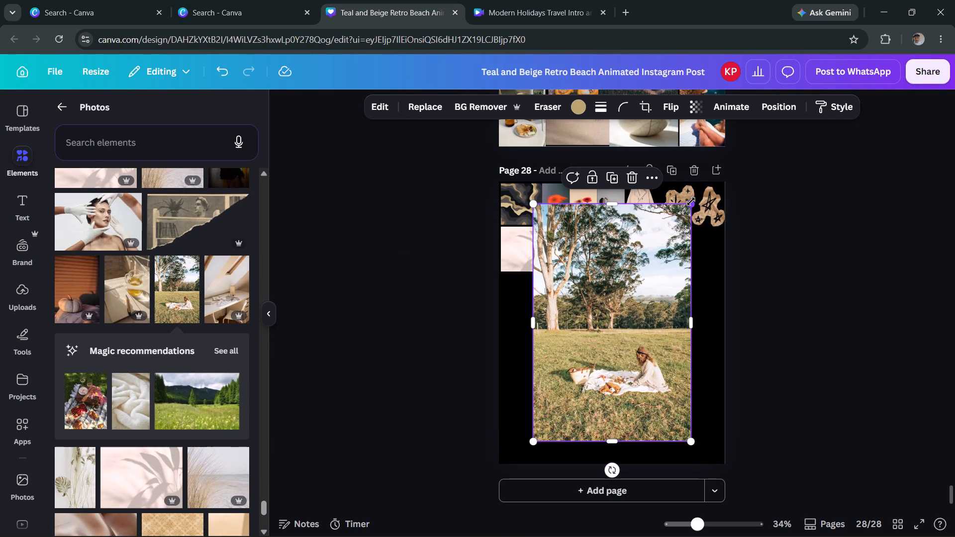
{"action": "left_click_drag", "start_coordinate": [691, 201], "coordinate": [560, 390]}
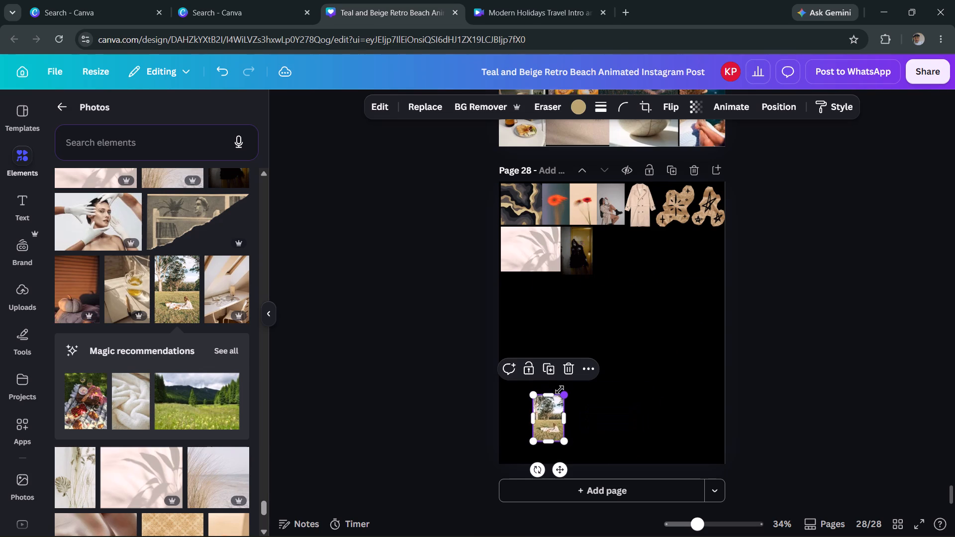
{"action": "left_click_drag", "start_coordinate": [547, 415], "coordinate": [609, 251]}
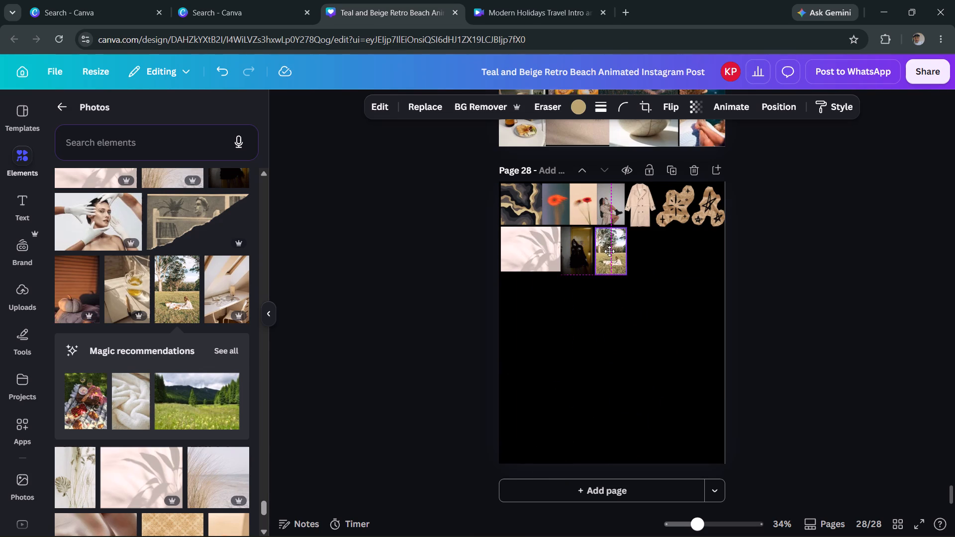
{"action": "left_click_drag", "start_coordinate": [609, 251], "coordinate": [608, 250]}
{"action": "left_click", "coordinate": [375, 293]}
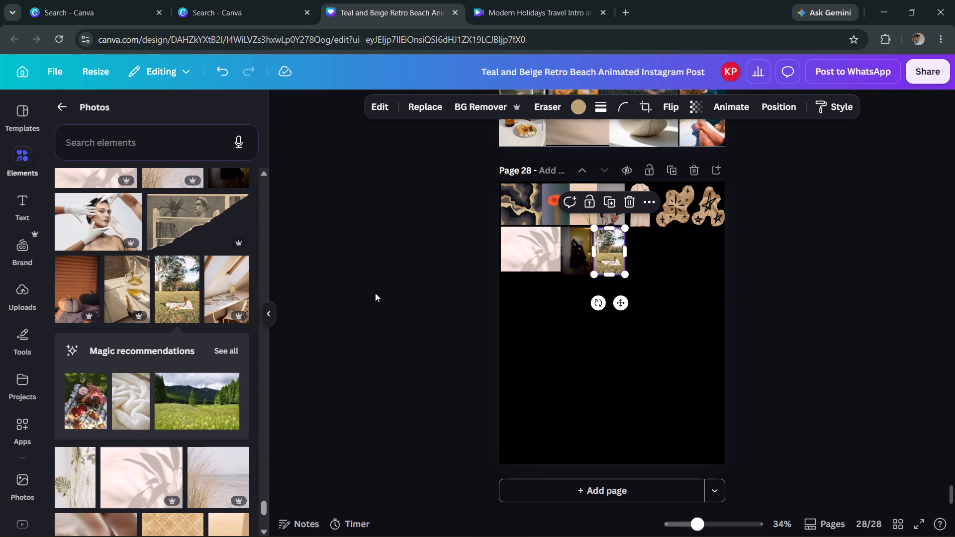
Add the recommended picnic basket and strawberries photo, place it beside the tree picnic photo, and shrink it to about 177 by 236.
{"action": "left_click_drag", "start_coordinate": [84, 407], "coordinate": [252, 408]}
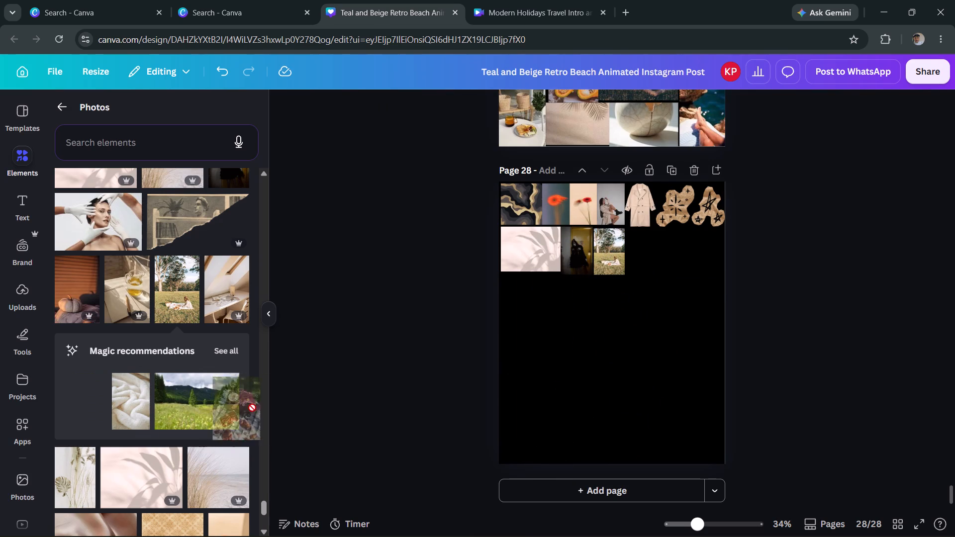
{"action": "left_click_drag", "start_coordinate": [252, 408], "coordinate": [547, 306]}
{"action": "scroll", "coordinate": [286, 399], "scroll_direction": "right", "scroll_amount": 3}
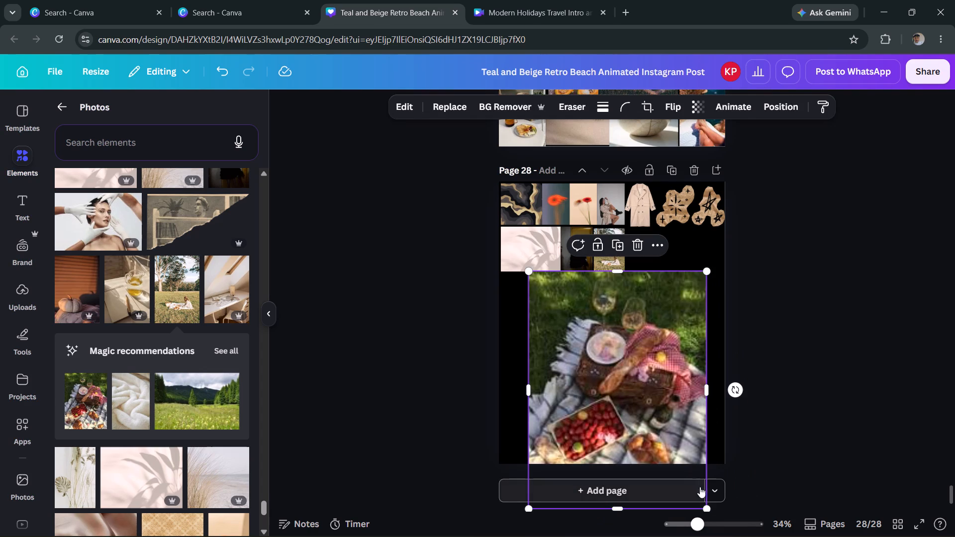
{"action": "left_click_drag", "start_coordinate": [708, 509], "coordinate": [568, 333]}
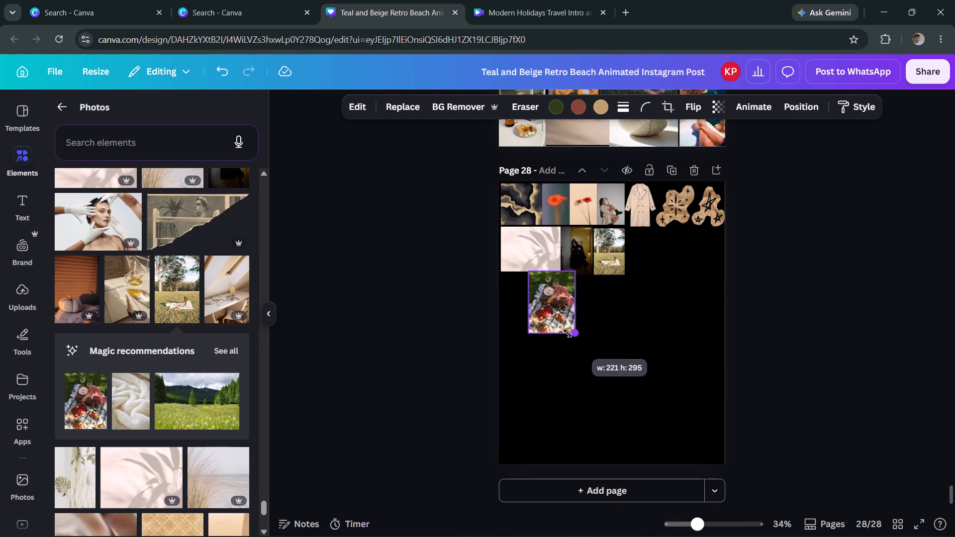
{"action": "left_click_drag", "start_coordinate": [568, 333], "coordinate": [563, 330]}
{"action": "left_click_drag", "start_coordinate": [551, 293], "coordinate": [651, 253]}
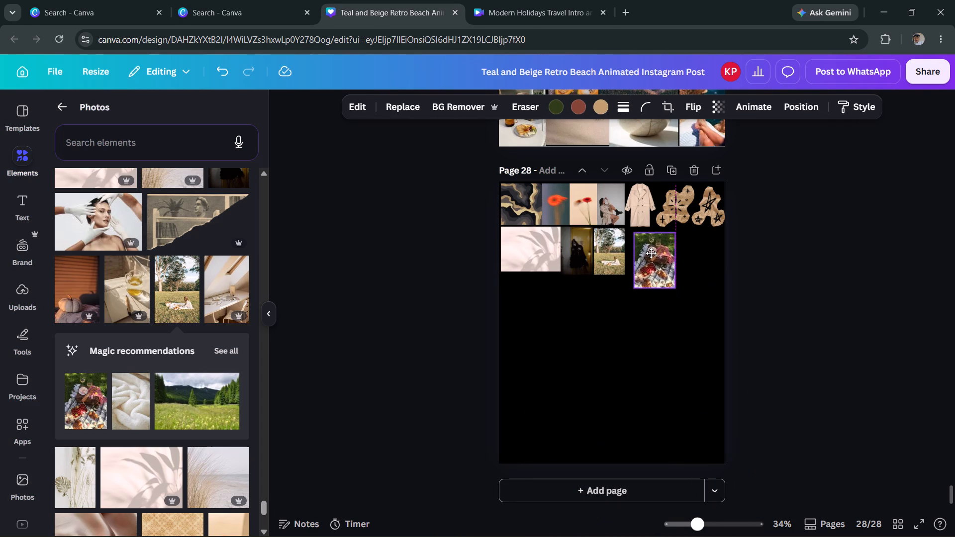
{"action": "left_click_drag", "start_coordinate": [651, 253], "coordinate": [647, 250]}
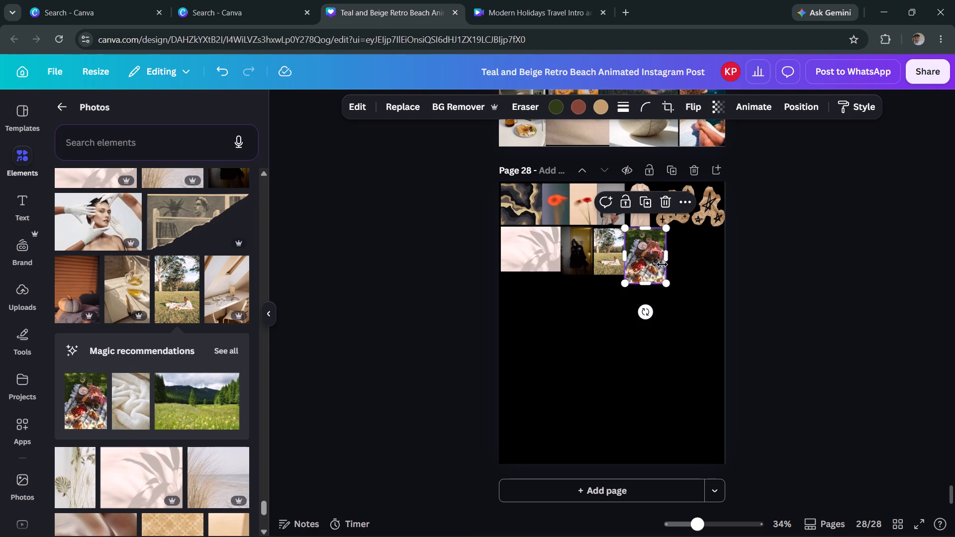
{"action": "left_click_drag", "start_coordinate": [668, 282], "coordinate": [663, 276]}
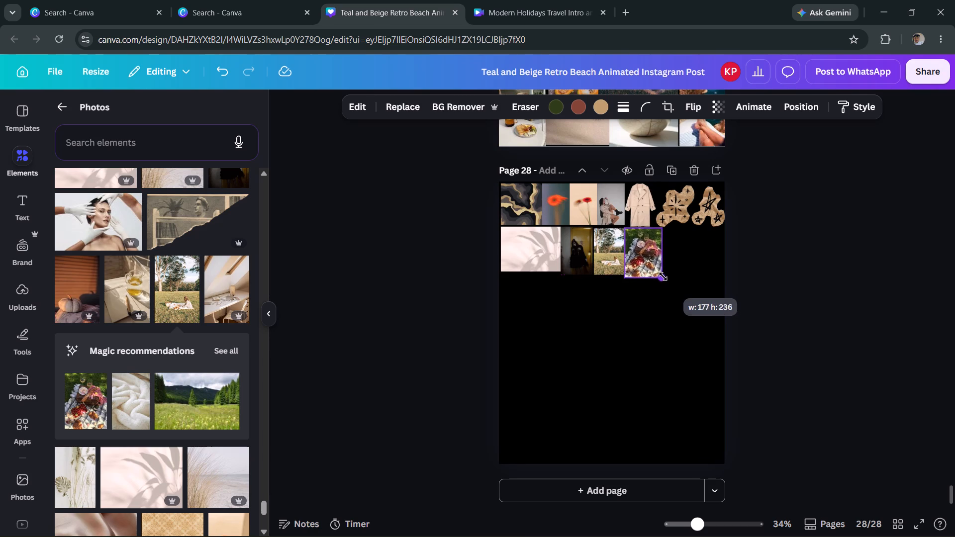
{"action": "left_click_drag", "start_coordinate": [663, 276], "coordinate": [663, 277]}
{"action": "left_click", "coordinate": [369, 281]}
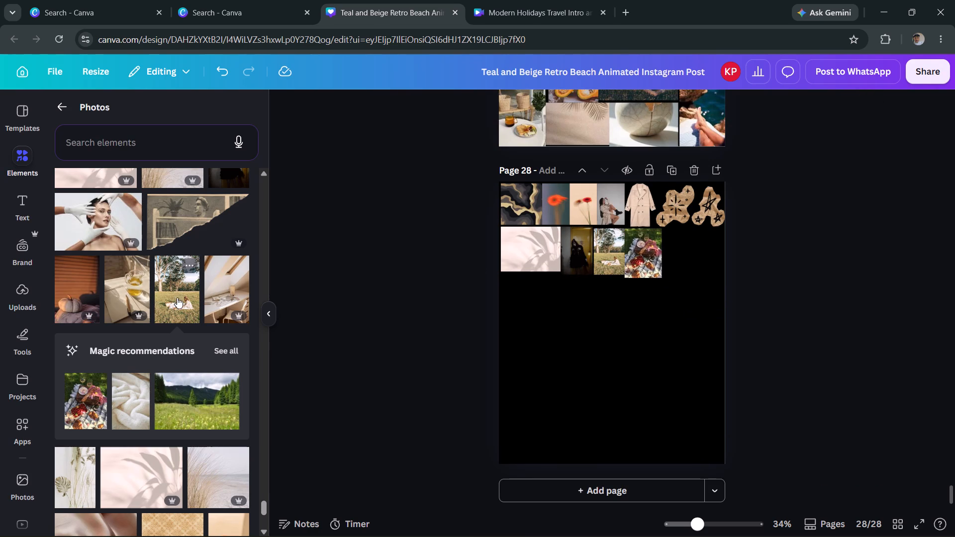
Add a second copy of the picnic basket and strawberries photo and place it directly beside the first in the second row.
{"action": "left_click", "coordinate": [88, 404]}
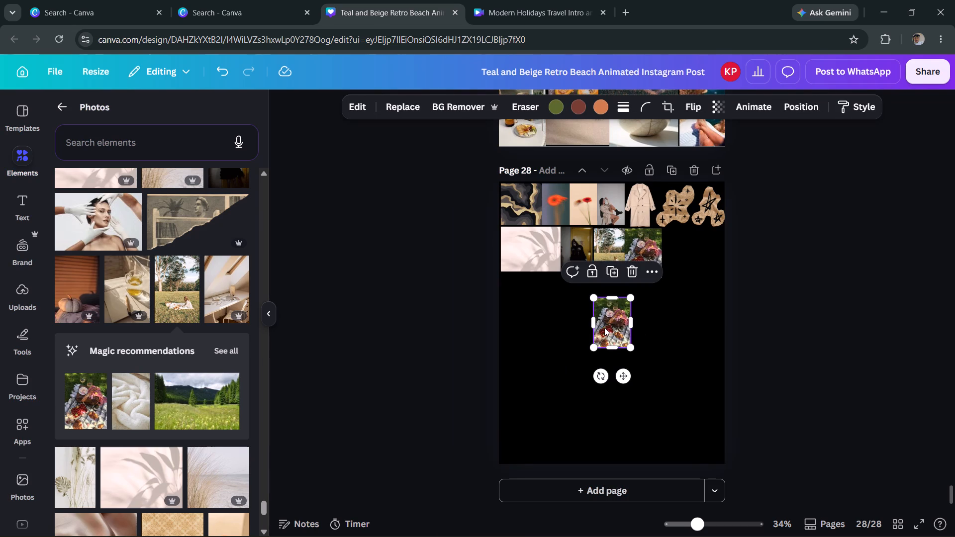
{"action": "left_click_drag", "start_coordinate": [604, 327], "coordinate": [675, 261]}
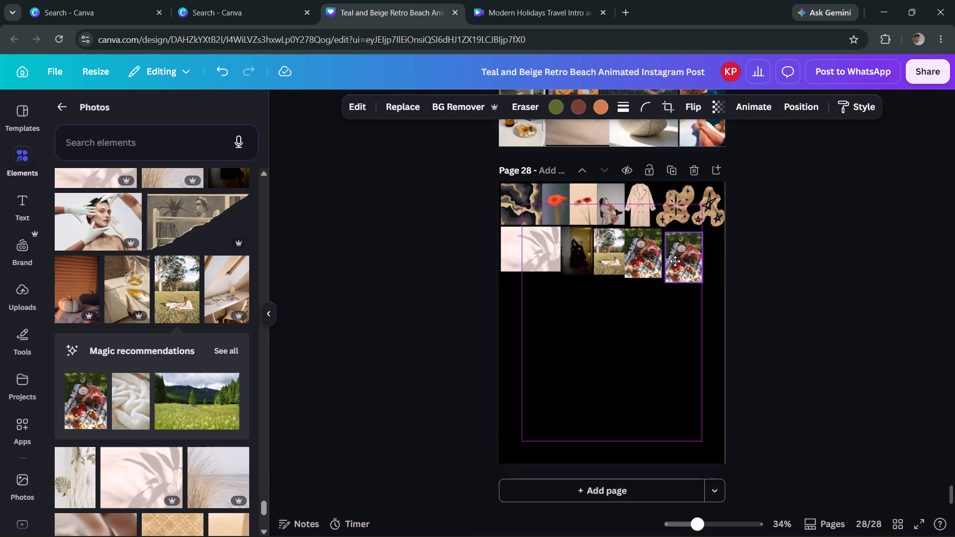
{"action": "left_click_drag", "start_coordinate": [675, 261], "coordinate": [673, 260]}
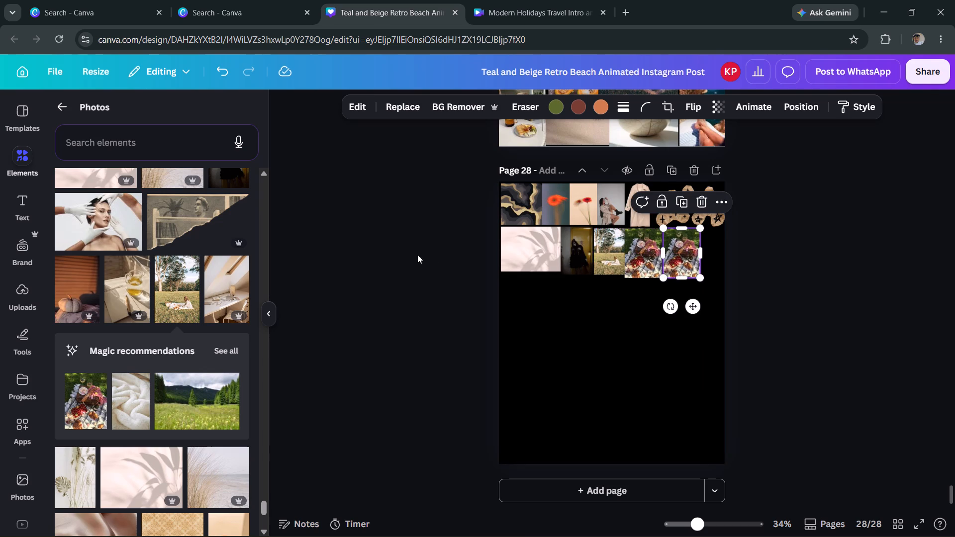
{"action": "left_click", "coordinate": [368, 261]}
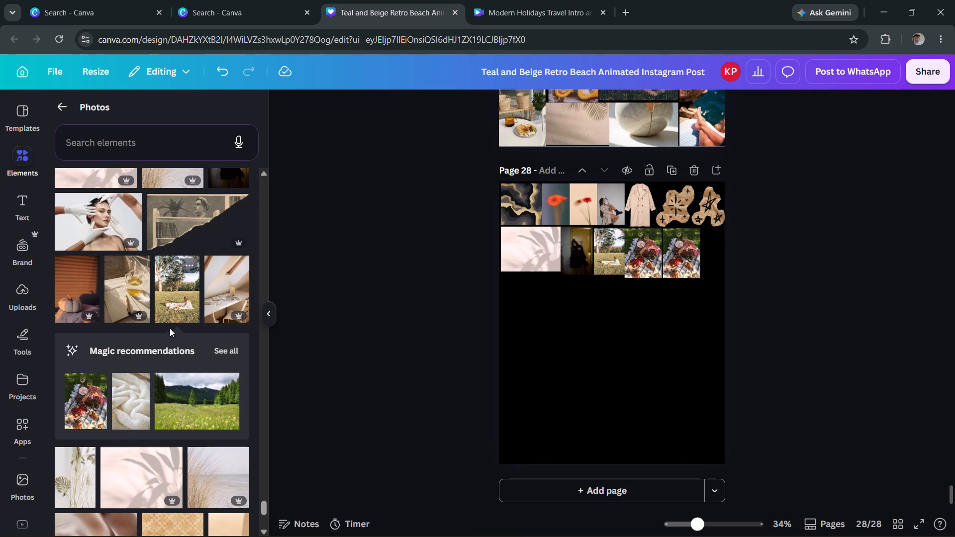
Add the photo of green leaves in a glass vase, shrink it, and place it under the leaf-shadow photo to start the third row.
{"action": "scroll", "coordinate": [161, 339], "scroll_direction": "down", "scroll_amount": 3}
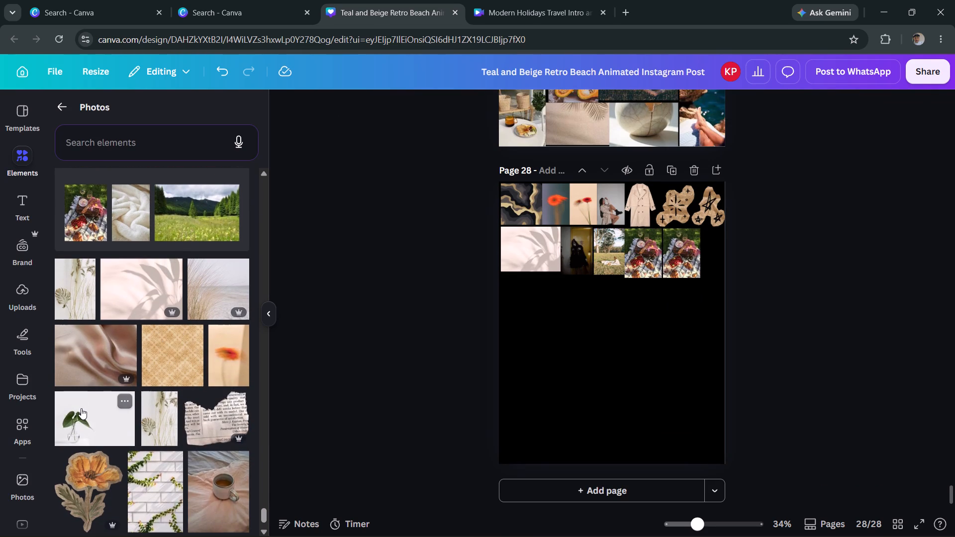
{"action": "left_click", "coordinate": [81, 408]}
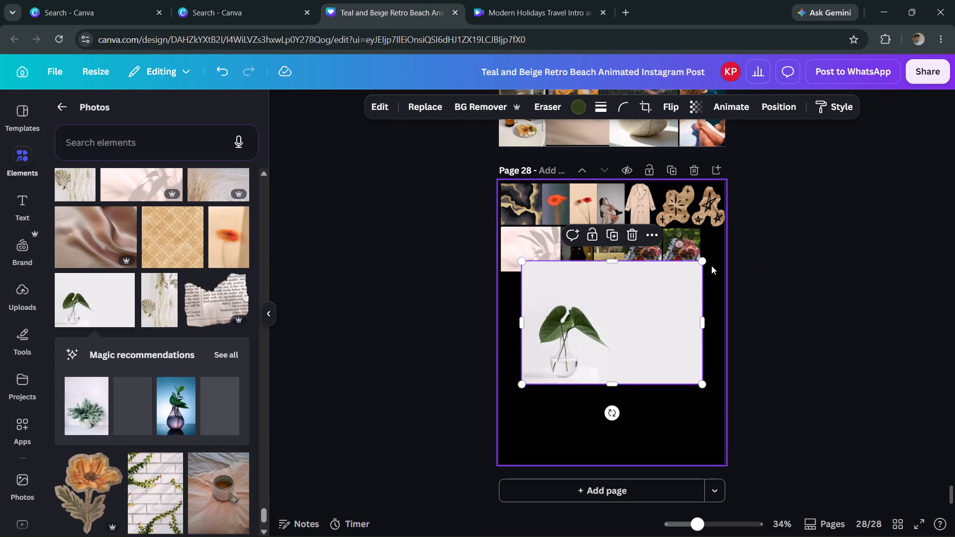
{"action": "left_click_drag", "start_coordinate": [704, 264], "coordinate": [585, 357]}
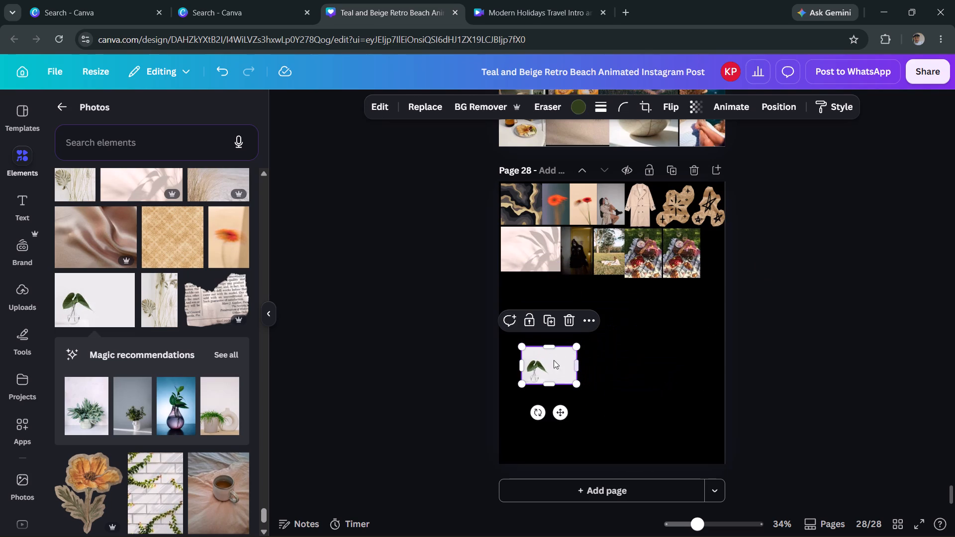
{"action": "left_click_drag", "start_coordinate": [548, 360], "coordinate": [529, 288]}
{"action": "left_click_drag", "start_coordinate": [557, 312], "coordinate": [550, 308]}
{"action": "left_click", "coordinate": [532, 293]}
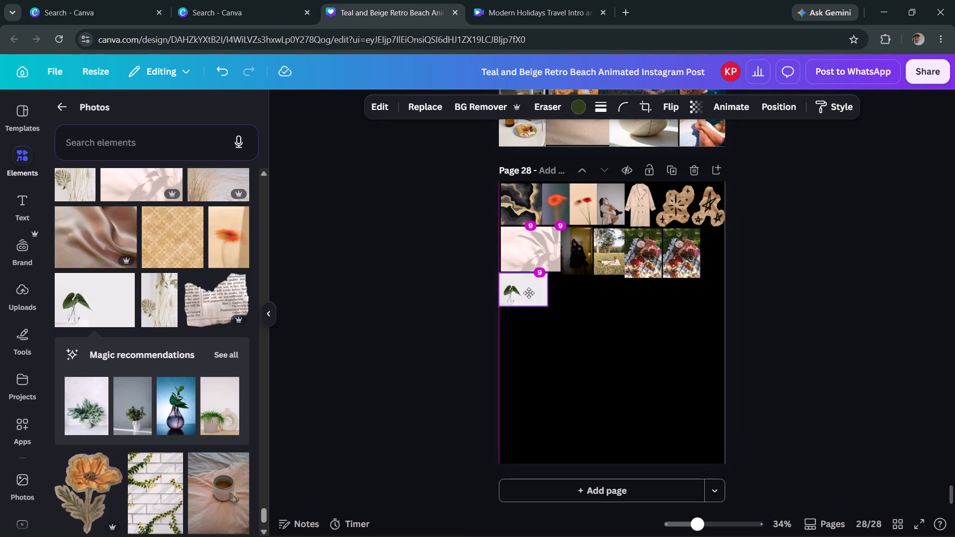
{"action": "left_click", "coordinate": [358, 277]}
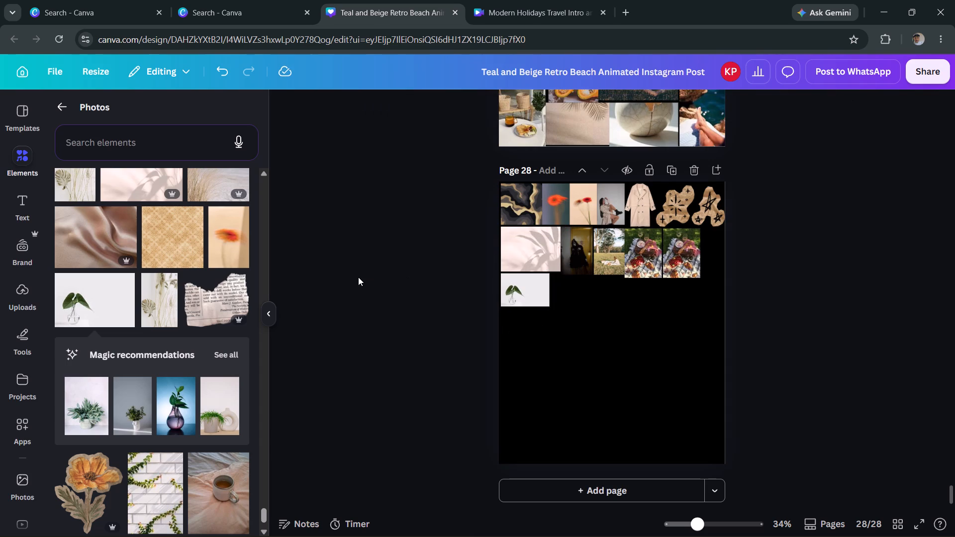
Add the orange dried flower cutout, shrink it, and place it in the page's bottom-left corner.
{"action": "left_click", "coordinate": [92, 497]}
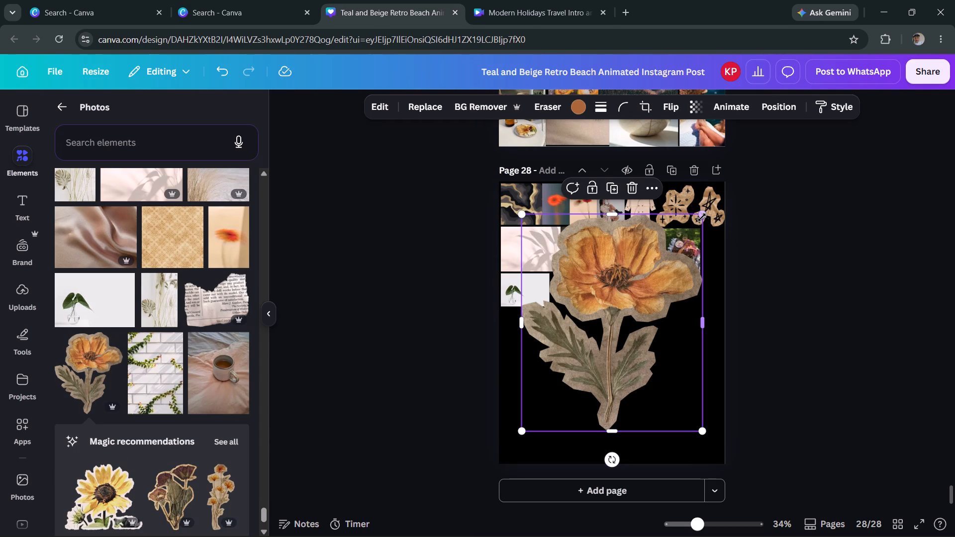
{"action": "left_click_drag", "start_coordinate": [702, 217], "coordinate": [581, 391]}
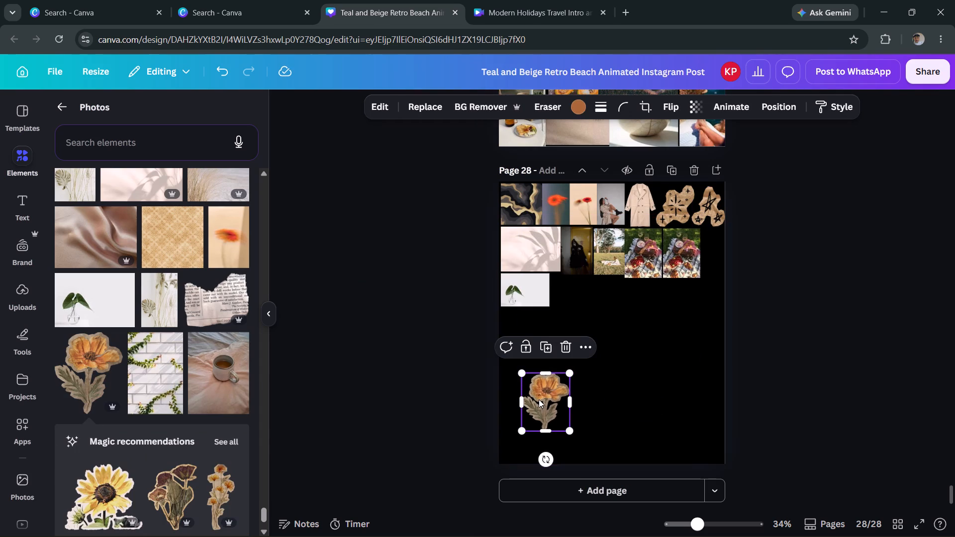
{"action": "left_click_drag", "start_coordinate": [539, 399], "coordinate": [516, 428]}
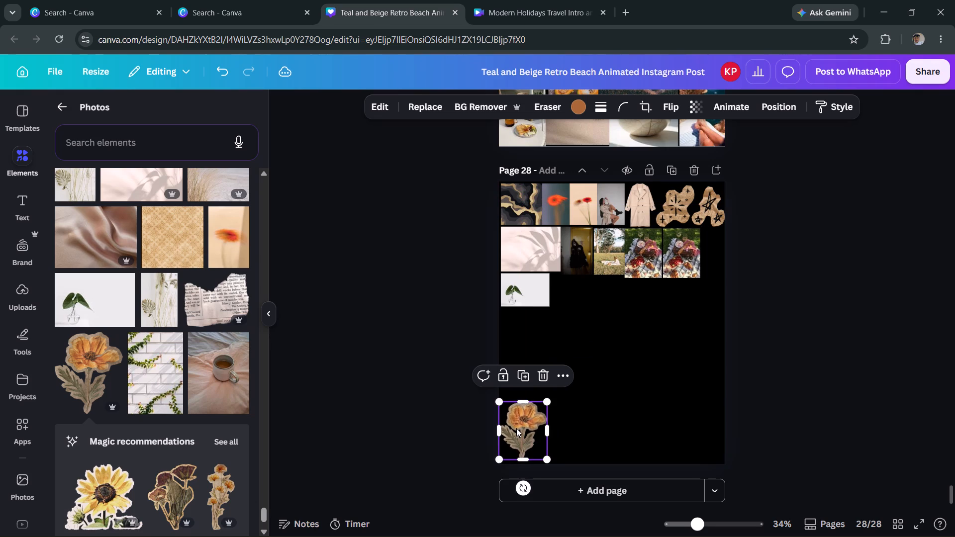
{"action": "left_click", "coordinate": [516, 428]}
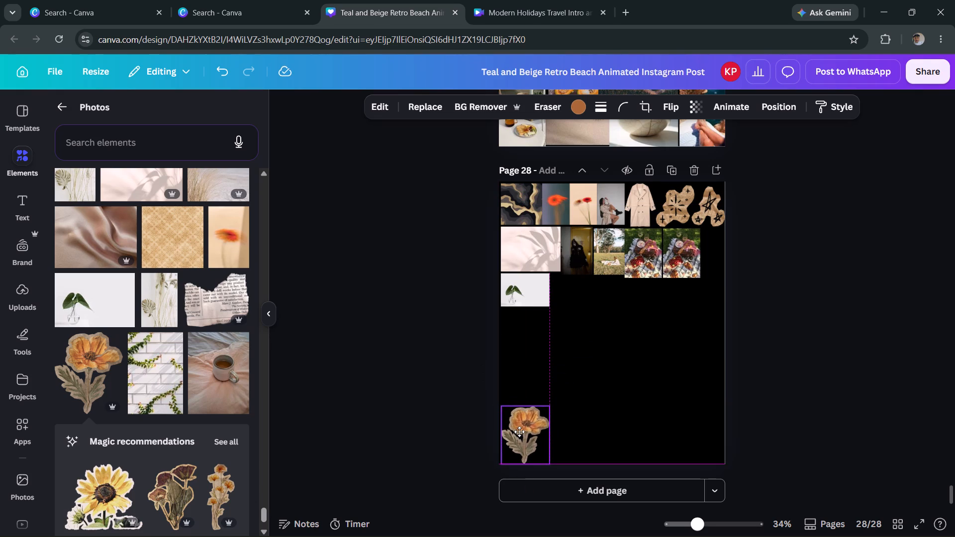
{"action": "left_click", "coordinate": [351, 422]}
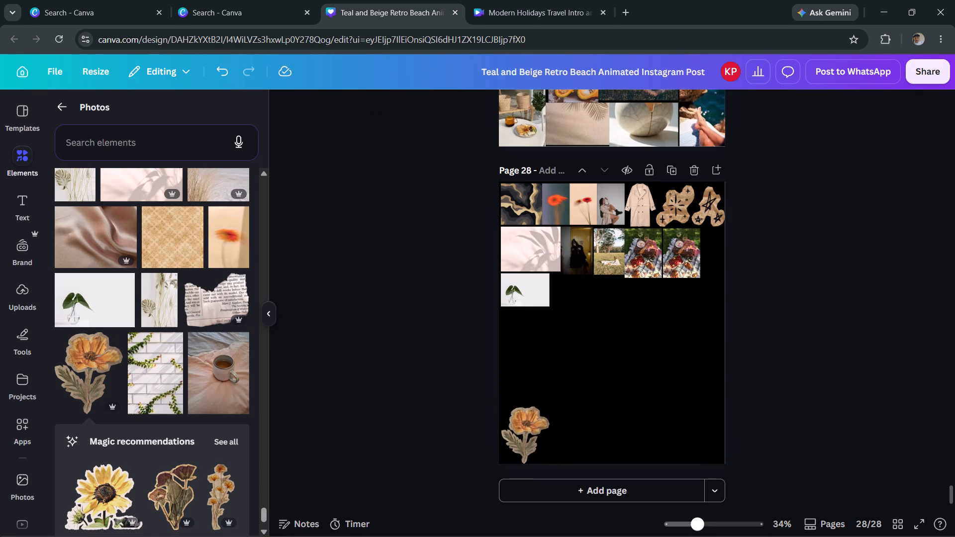
Add the photo of ivy on a white brick wall, shrink it, and place it in the page's bottom-right corner.
{"action": "left_click", "coordinate": [158, 385]}
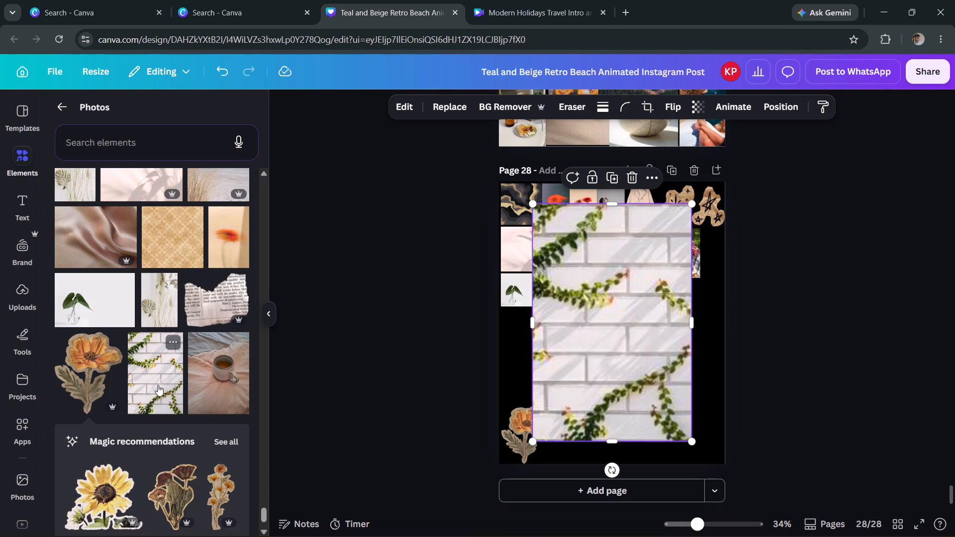
{"action": "left_click_drag", "start_coordinate": [536, 202], "coordinate": [590, 263]}
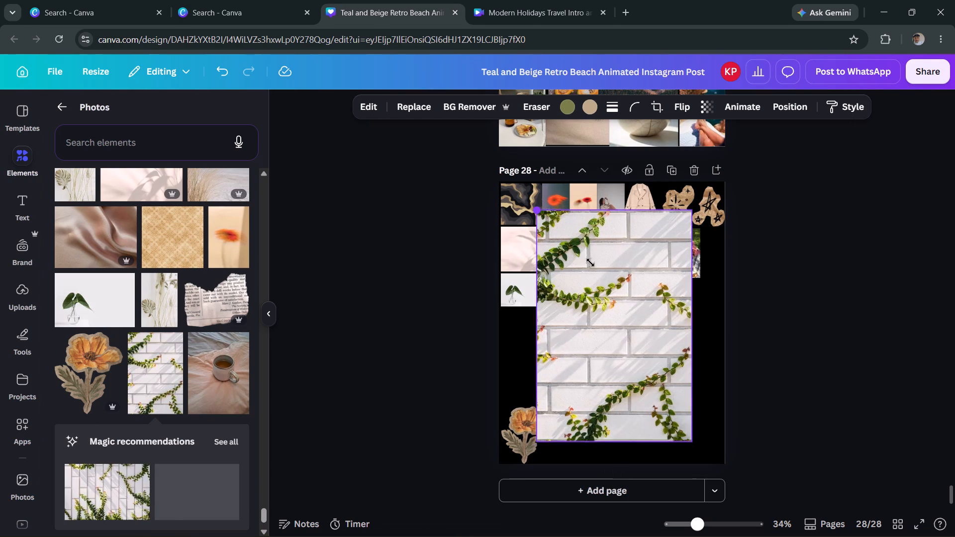
{"action": "left_click_drag", "start_coordinate": [590, 263], "coordinate": [646, 383]}
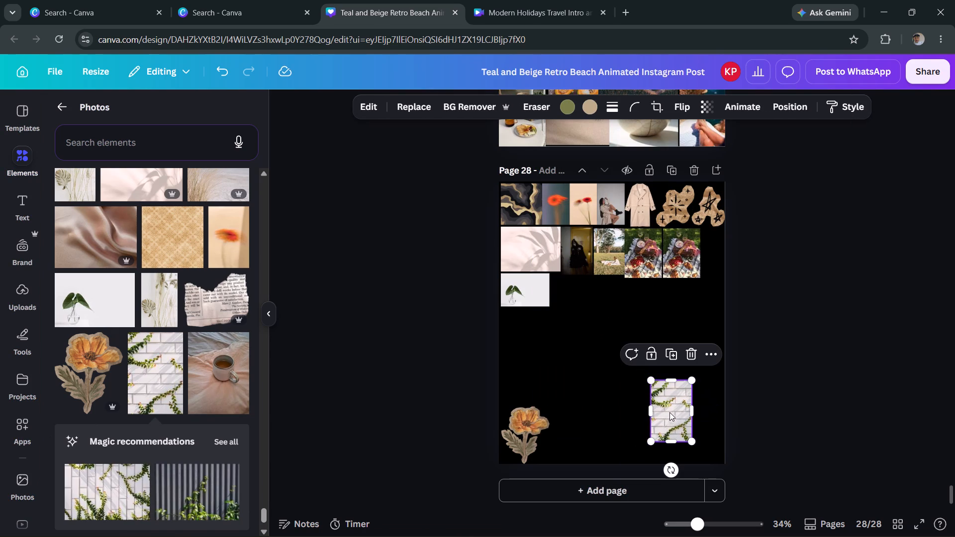
{"action": "left_click_drag", "start_coordinate": [669, 412], "coordinate": [700, 433]}
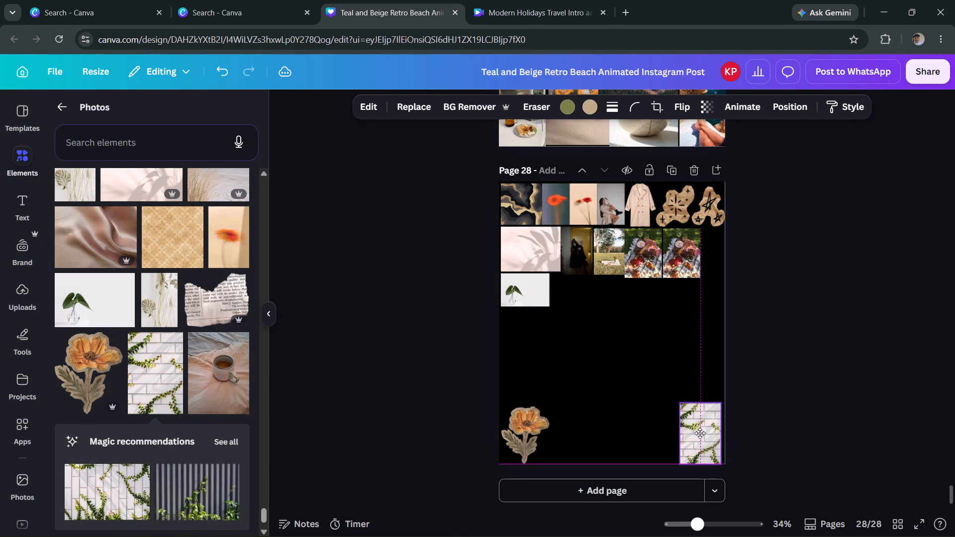
{"action": "left_click_drag", "start_coordinate": [700, 433], "coordinate": [701, 433]}
{"action": "left_click", "coordinate": [400, 382]}
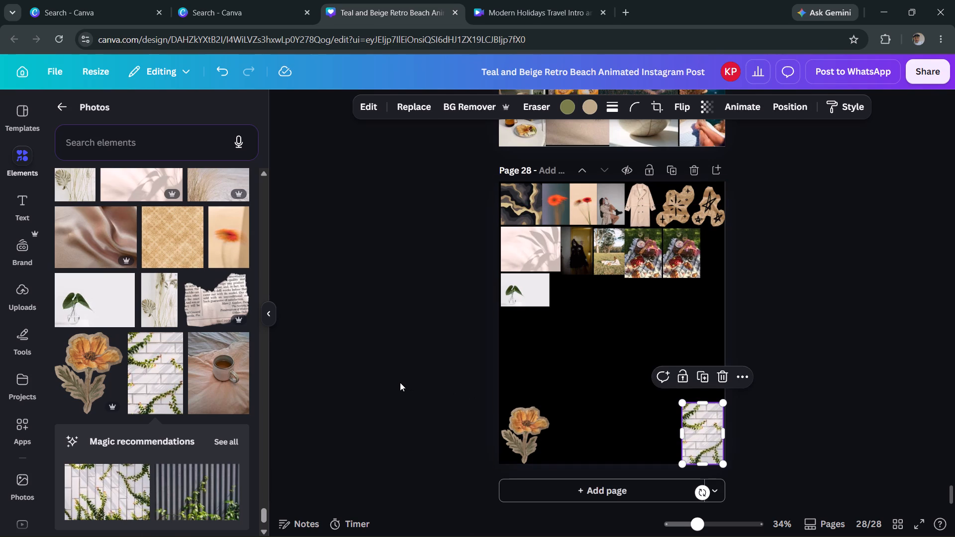
Add the photo of a coffee mug on pink bedding, shrink it, and place it beside the orange flower cutout along the page's bottom edge.
{"action": "left_click", "coordinate": [216, 367]}
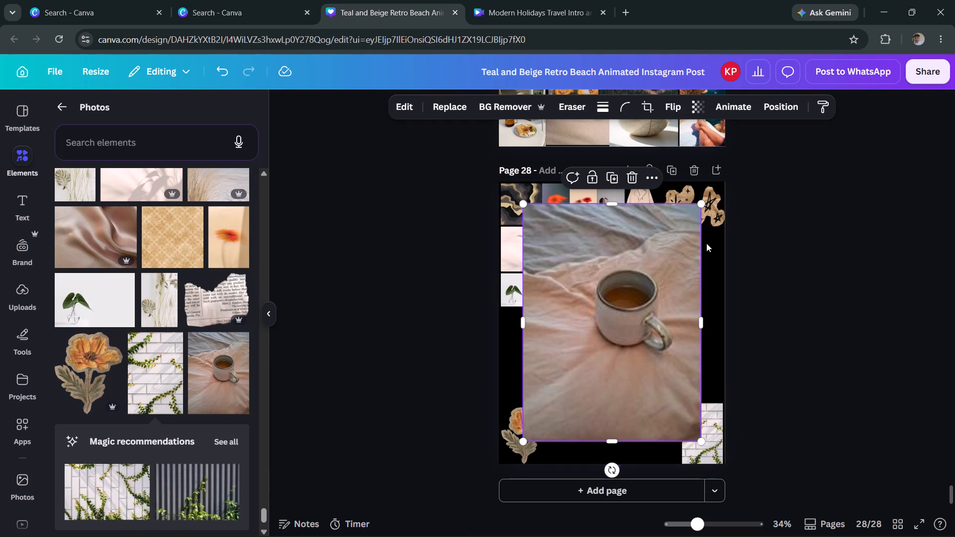
{"action": "left_click_drag", "start_coordinate": [702, 204], "coordinate": [609, 299]}
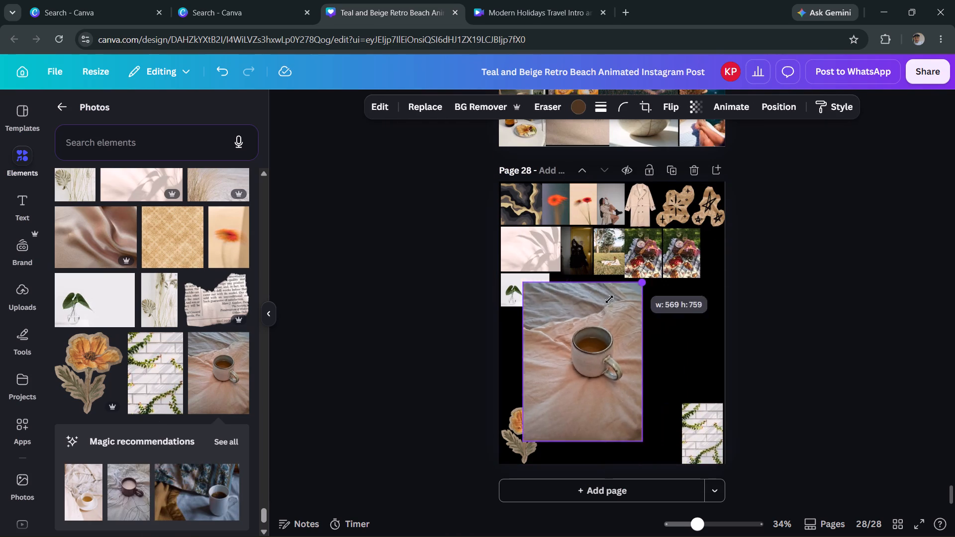
{"action": "left_click_drag", "start_coordinate": [609, 299], "coordinate": [548, 395]}
{"action": "left_click_drag", "start_coordinate": [541, 417], "coordinate": [547, 417]}
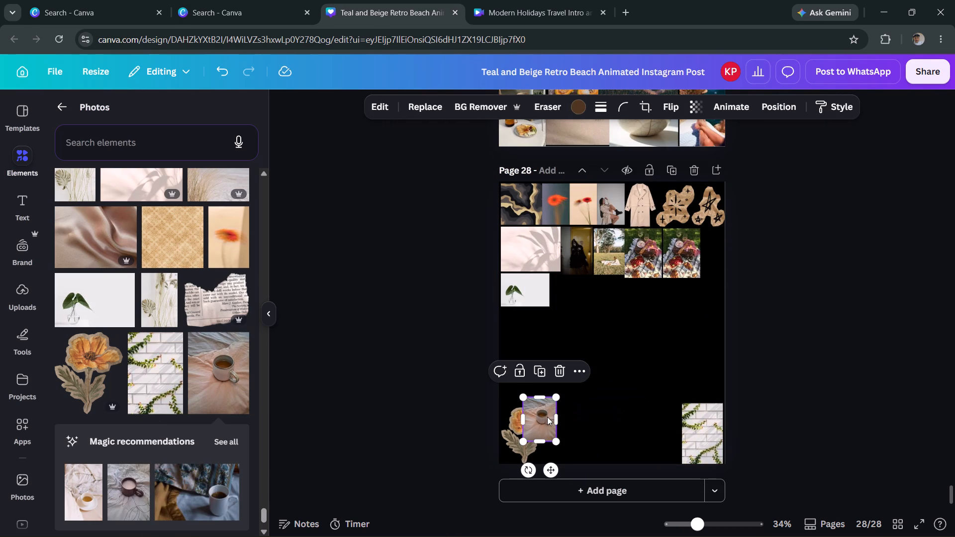
{"action": "left_click_drag", "start_coordinate": [547, 417], "coordinate": [560, 437]}
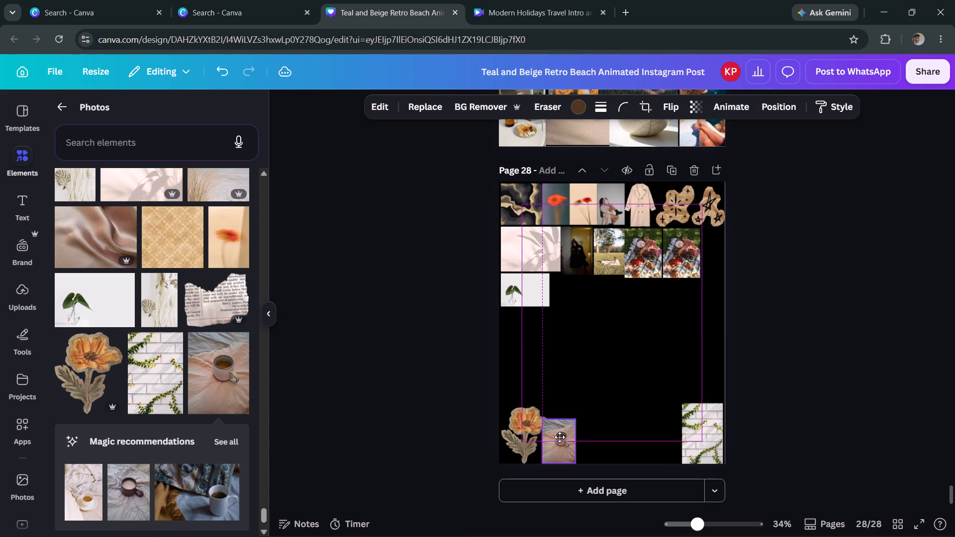
{"action": "left_click_drag", "start_coordinate": [560, 437], "coordinate": [559, 437]}
{"action": "left_click", "coordinate": [342, 404]}
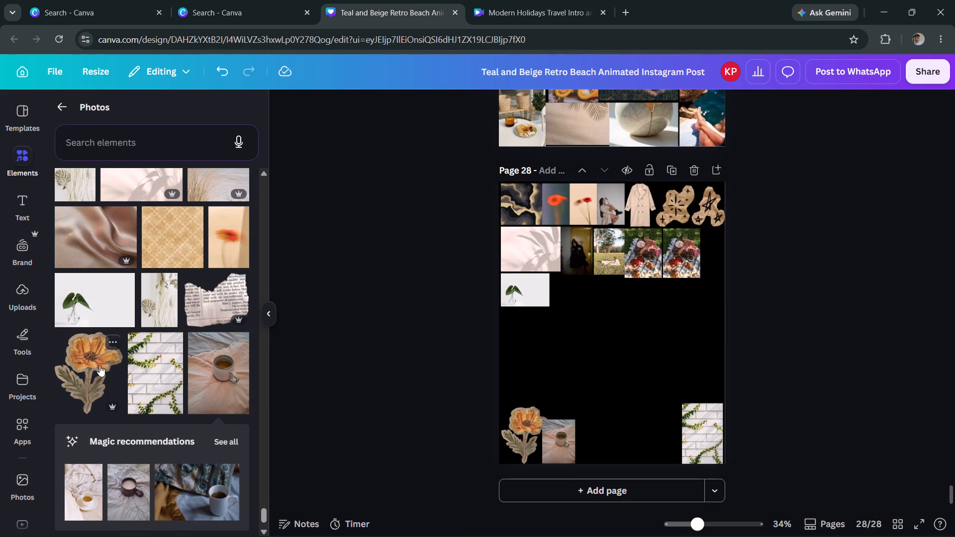
Add a second copy of the leaves-in-vase photo and place it directly beside the first in the third row.
{"action": "left_click_drag", "start_coordinate": [99, 310], "coordinate": [571, 247]}
{"action": "scroll", "coordinate": [273, 319], "scroll_direction": "right", "scroll_amount": 1}
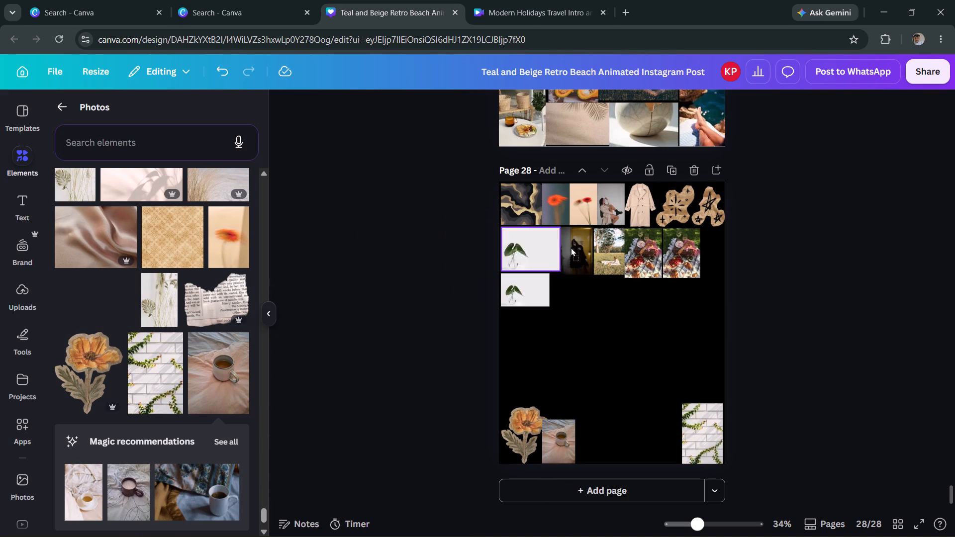
{"action": "scroll", "coordinate": [571, 247], "scroll_direction": "right", "scroll_amount": 1}
{"action": "left_click_drag", "start_coordinate": [571, 247], "coordinate": [607, 331]}
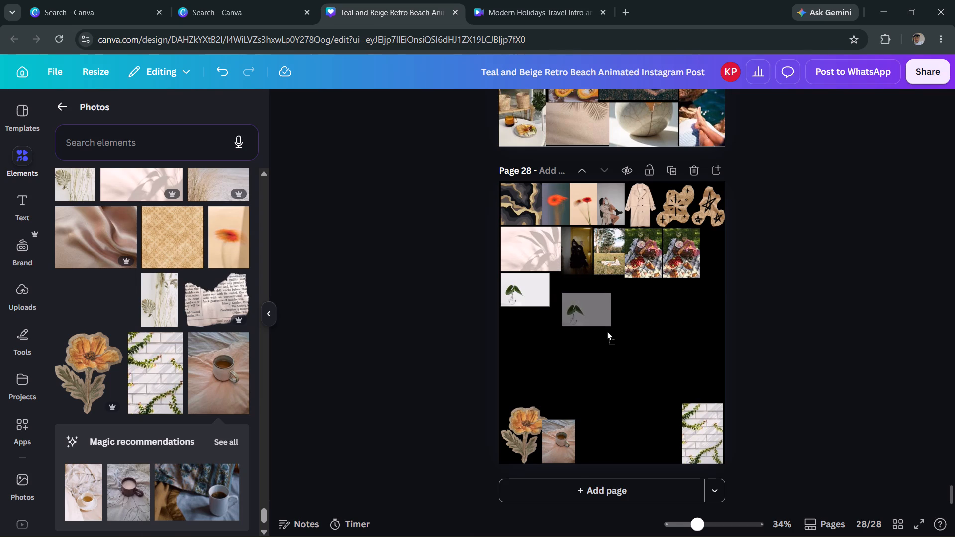
{"action": "left_click_drag", "start_coordinate": [607, 331], "coordinate": [605, 331]}
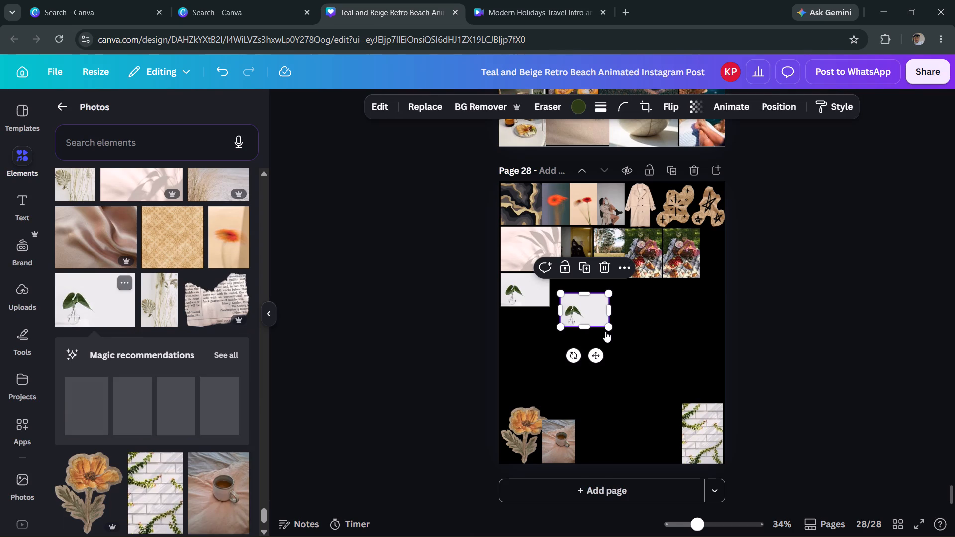
{"action": "left_click_drag", "start_coordinate": [597, 315], "coordinate": [593, 293]}
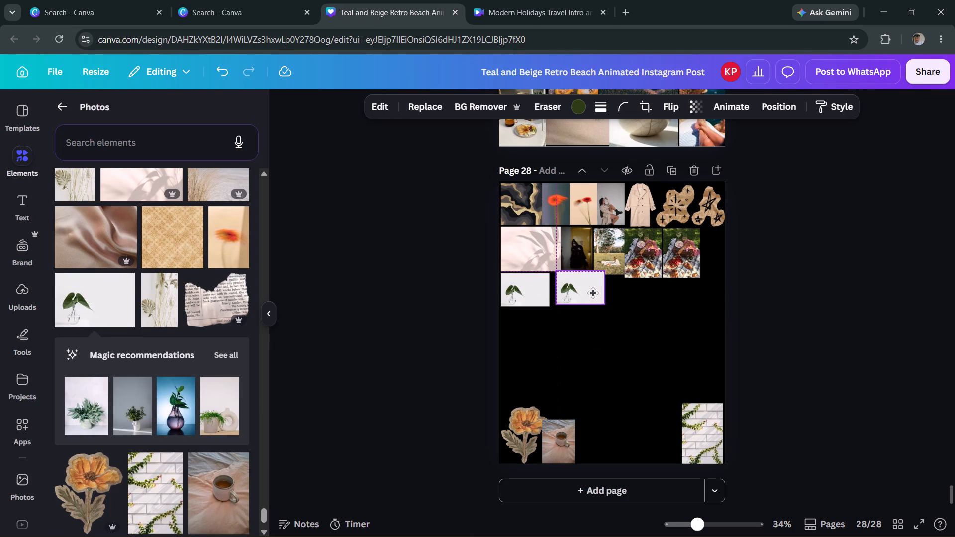
{"action": "left_click_drag", "start_coordinate": [593, 293], "coordinate": [588, 295]}
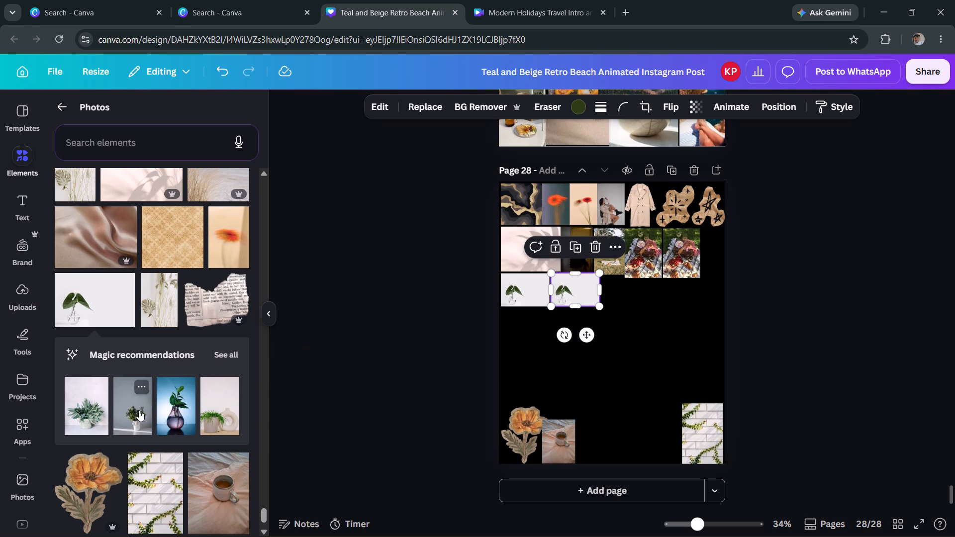
Add a second, smaller copy of the orange dried flower cutout and place it beside the coffee mug photo in the bottom row.
{"action": "left_click_drag", "start_coordinate": [95, 480], "coordinate": [636, 409]}
{"action": "scroll", "coordinate": [296, 412], "scroll_direction": "right", "scroll_amount": 3}
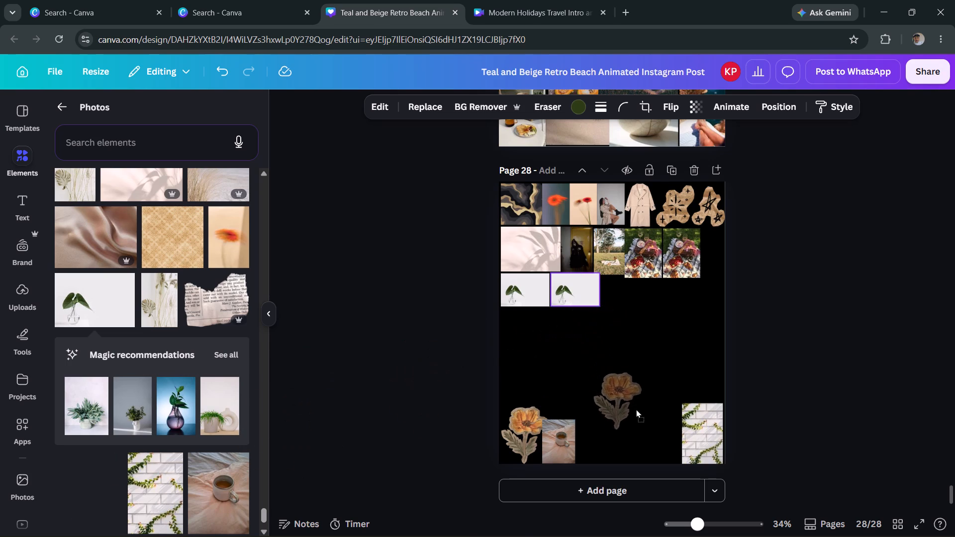
{"action": "left_click_drag", "start_coordinate": [636, 409], "coordinate": [635, 422]}
{"action": "left_click_drag", "start_coordinate": [643, 395], "coordinate": [629, 412]}
{"action": "left_click_drag", "start_coordinate": [612, 425], "coordinate": [597, 433]}
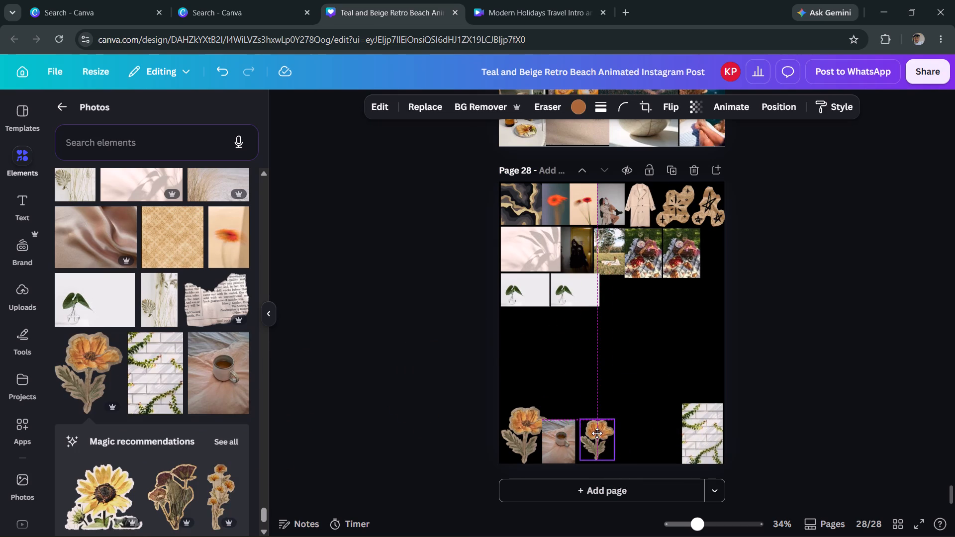
{"action": "left_click_drag", "start_coordinate": [597, 433], "coordinate": [593, 436]}
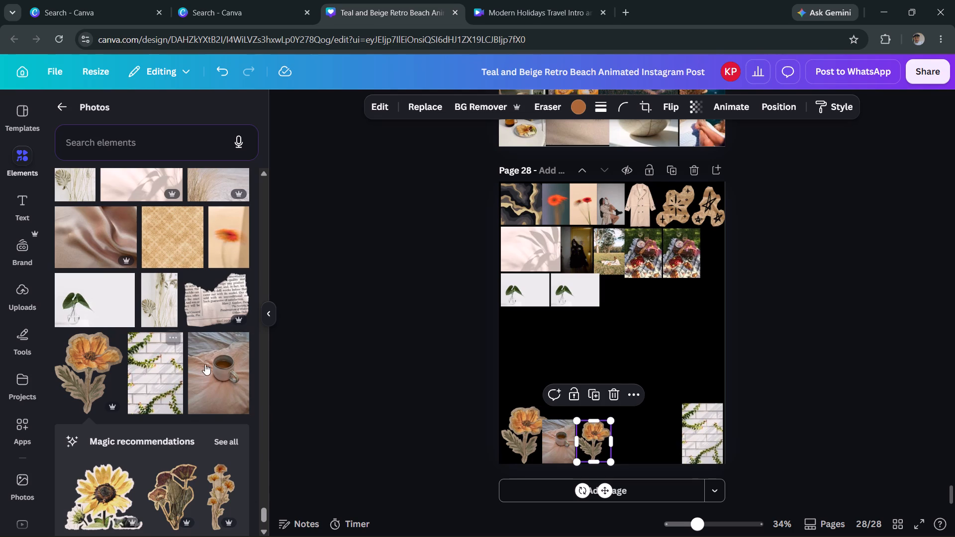
Add the beige pressed flower cutout, shrink it, and place it beside the second leaves-in-vase photo in the third row.
{"action": "scroll", "coordinate": [222, 366], "scroll_direction": "down", "scroll_amount": 2}
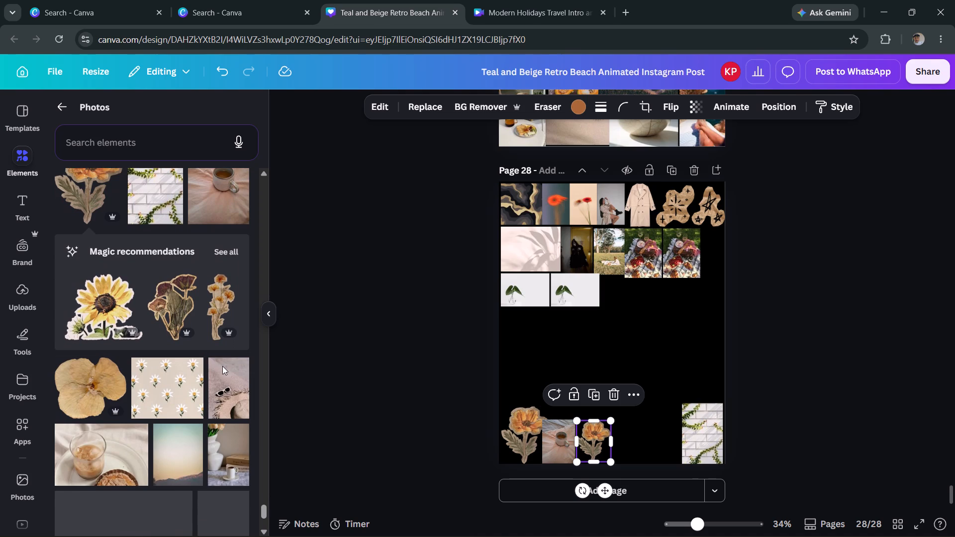
{"action": "left_click_drag", "start_coordinate": [94, 376], "coordinate": [524, 341]}
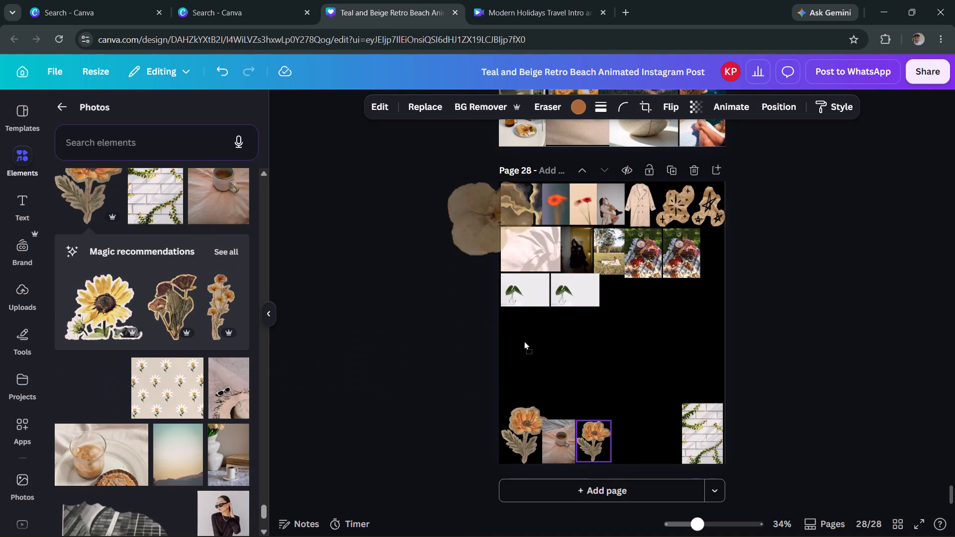
{"action": "left_click_drag", "start_coordinate": [524, 341], "coordinate": [553, 338]}
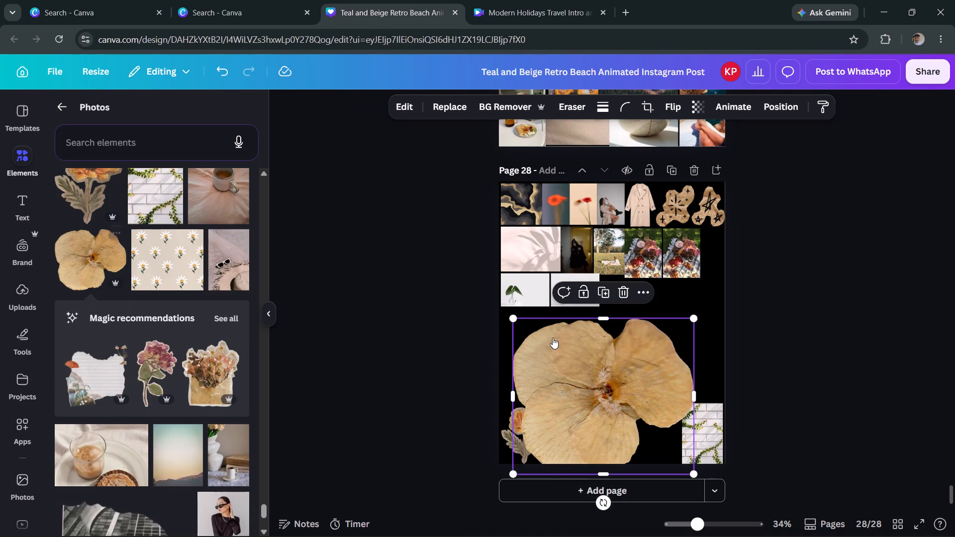
{"action": "left_click_drag", "start_coordinate": [512, 472], "coordinate": [635, 346]}
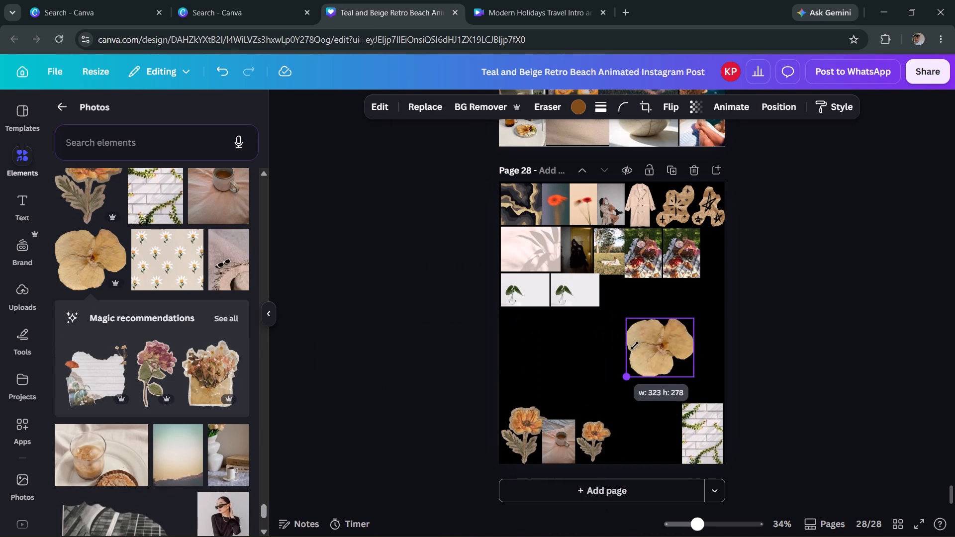
{"action": "left_click_drag", "start_coordinate": [635, 346], "coordinate": [639, 338]}
{"action": "left_click_drag", "start_coordinate": [669, 338], "coordinate": [644, 311]}
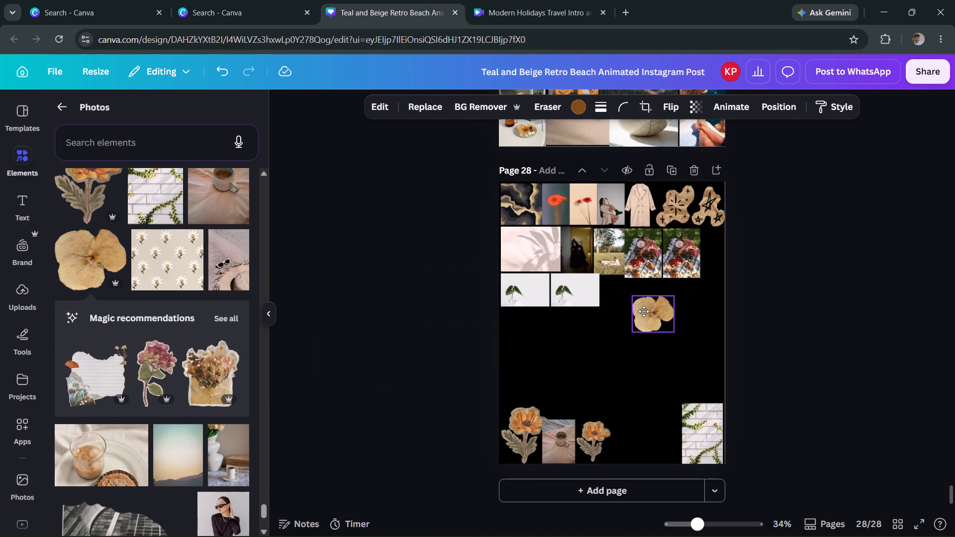
{"action": "left_click_drag", "start_coordinate": [644, 311], "coordinate": [615, 293]}
{"action": "left_click", "coordinate": [615, 293]}
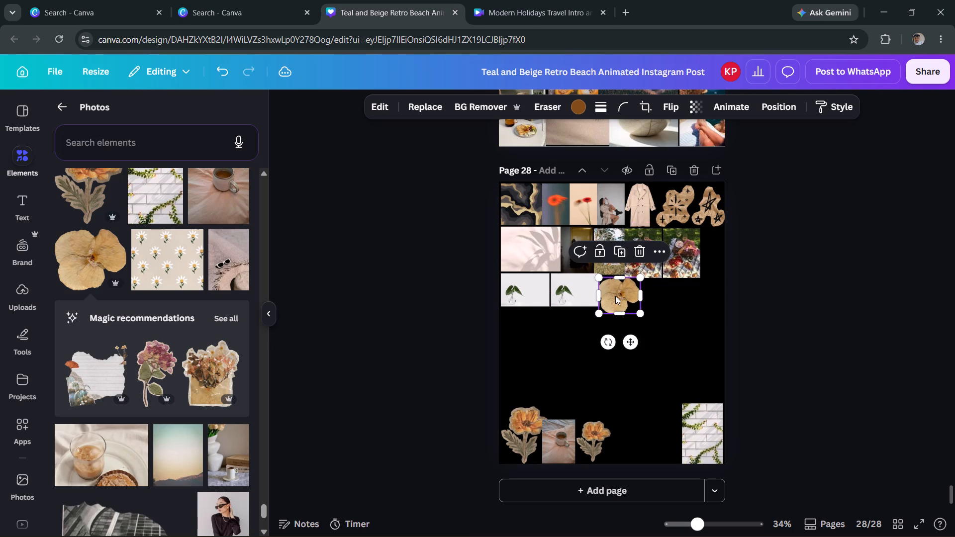
{"action": "left_click", "coordinate": [399, 319]}
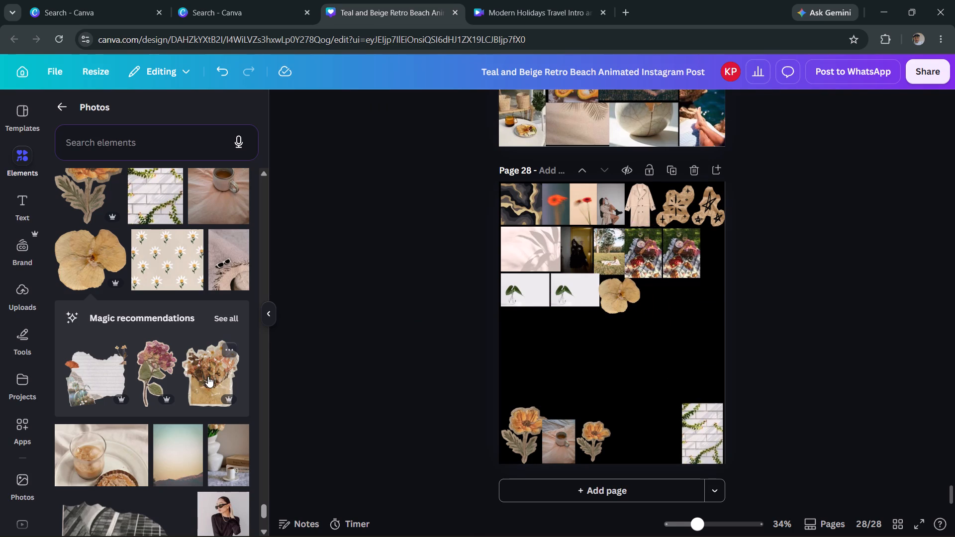
Add the dried-bouquet envelope cutout, shrink it, and place it on top of the white brick wall photo at the page's right edge.
{"action": "left_click", "coordinate": [208, 376]}
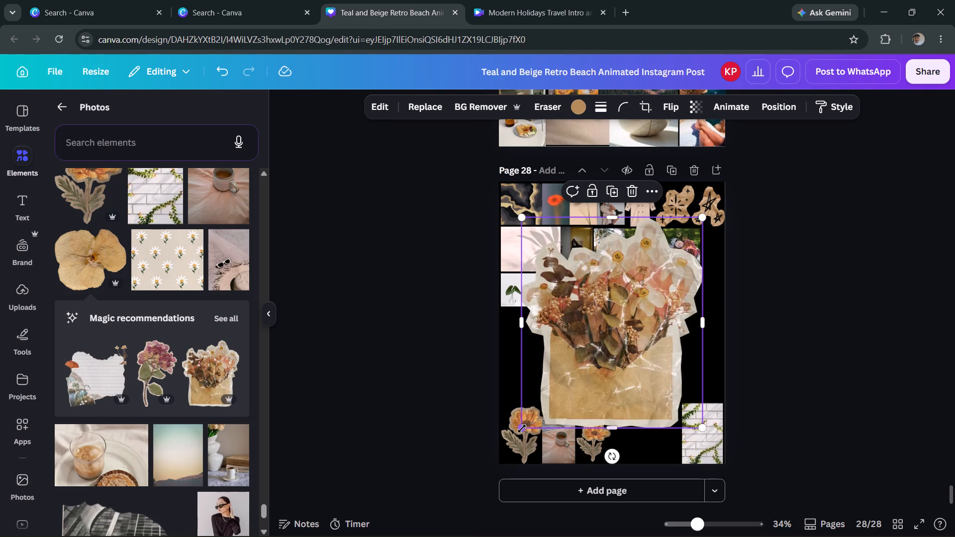
{"action": "left_click_drag", "start_coordinate": [522, 429], "coordinate": [683, 268]}
{"action": "left_click_drag", "start_coordinate": [686, 245], "coordinate": [711, 386]}
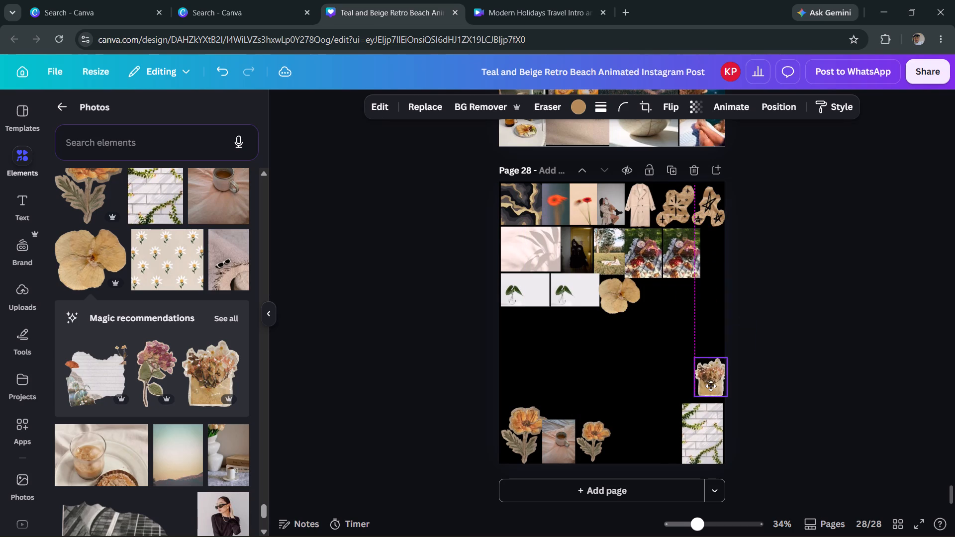
{"action": "left_click_drag", "start_coordinate": [711, 386], "coordinate": [710, 390]}
{"action": "left_click", "coordinate": [323, 305]}
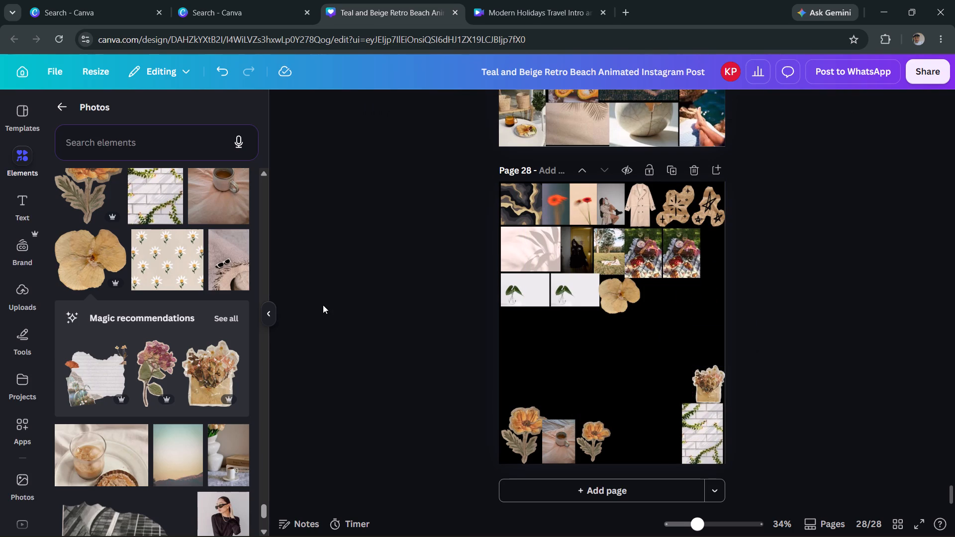
Add the torn lined paper cutout, shrink it, and place it beside the beige pressed flower in the third row.
{"action": "scroll", "coordinate": [136, 283], "scroll_direction": "down", "scroll_amount": 2}
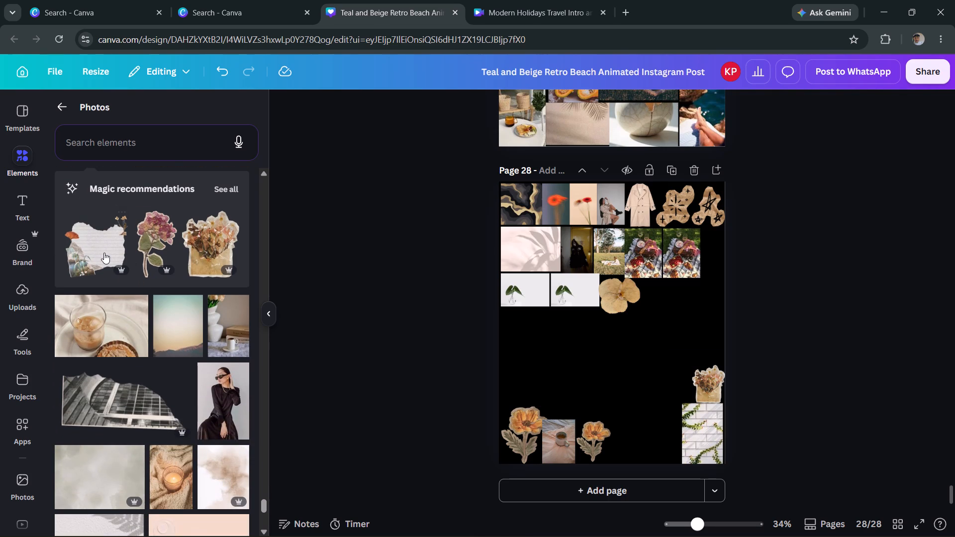
{"action": "left_click", "coordinate": [104, 253]}
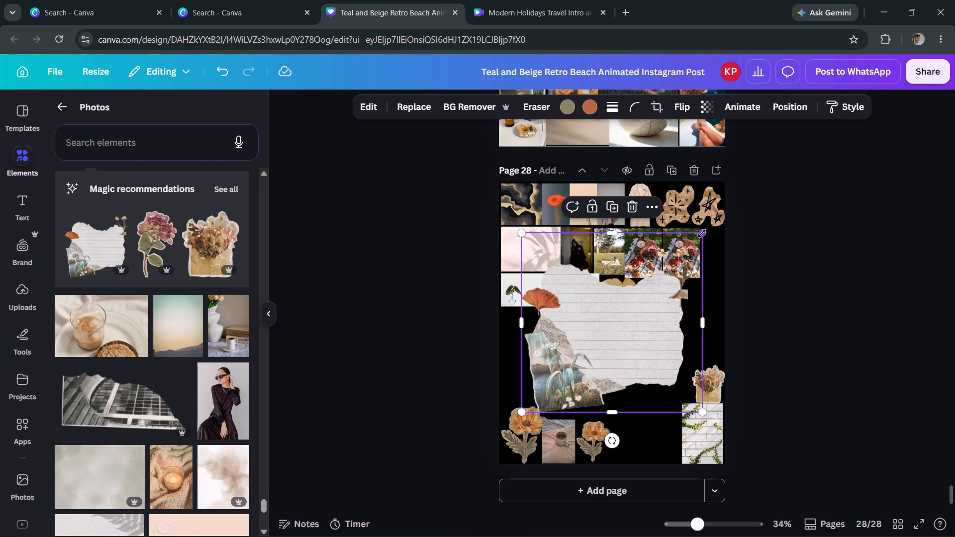
{"action": "left_click_drag", "start_coordinate": [702, 233], "coordinate": [542, 377]}
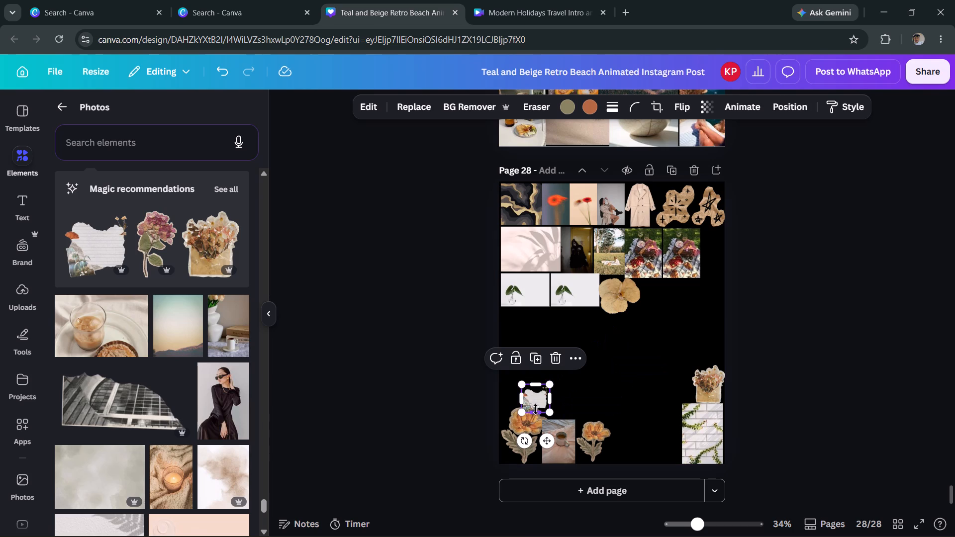
{"action": "left_click_drag", "start_coordinate": [536, 401], "coordinate": [656, 293]}
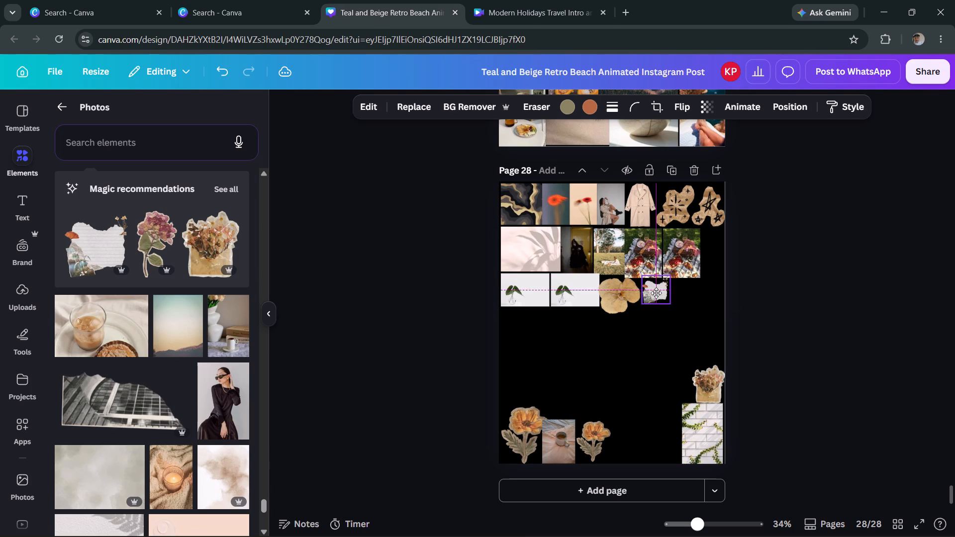
{"action": "left_click_drag", "start_coordinate": [656, 293], "coordinate": [658, 295]}
{"action": "left_click_drag", "start_coordinate": [672, 305], "coordinate": [680, 313]}
{"action": "left_click", "coordinate": [421, 311]}
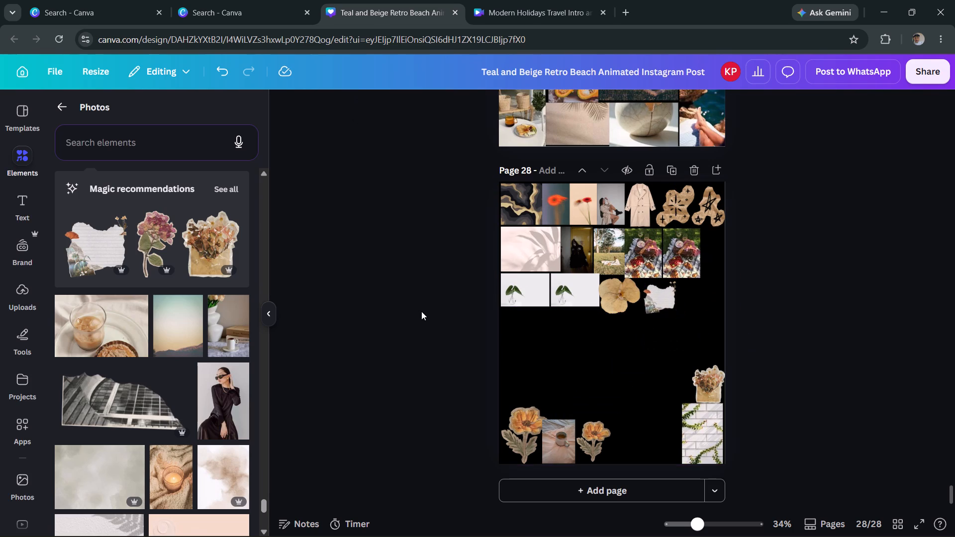
Add the pink sunset photo with utility poles, shrink it, and place it beside the torn paper cutout against the page's right edge.
{"action": "scroll", "coordinate": [146, 323], "scroll_direction": "down", "scroll_amount": 3}
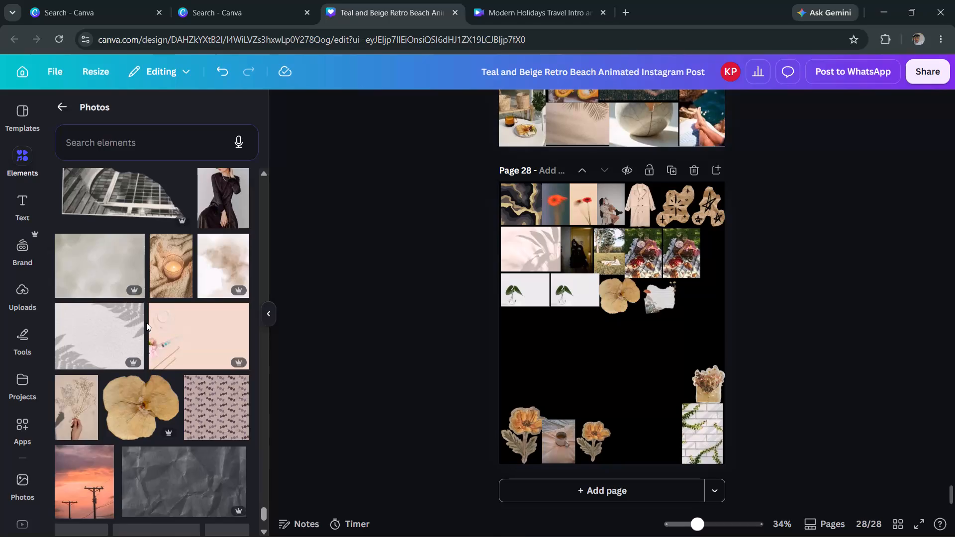
{"action": "scroll", "coordinate": [130, 433], "scroll_direction": "down", "scroll_amount": 2}
{"action": "scroll", "coordinate": [130, 433], "scroll_direction": "up", "scroll_amount": 1}
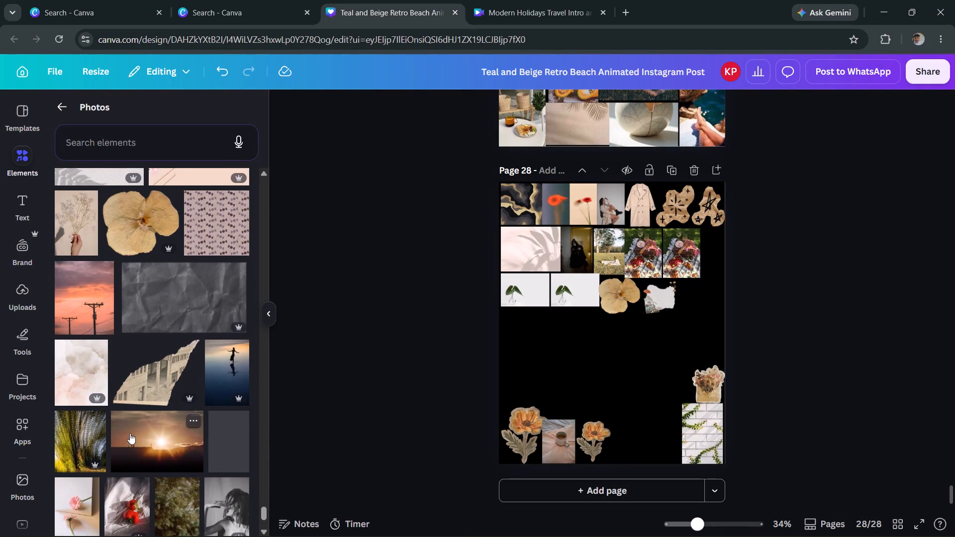
{"action": "scroll", "coordinate": [130, 433], "scroll_direction": "up", "scroll_amount": 1}
{"action": "left_click", "coordinate": [90, 353]}
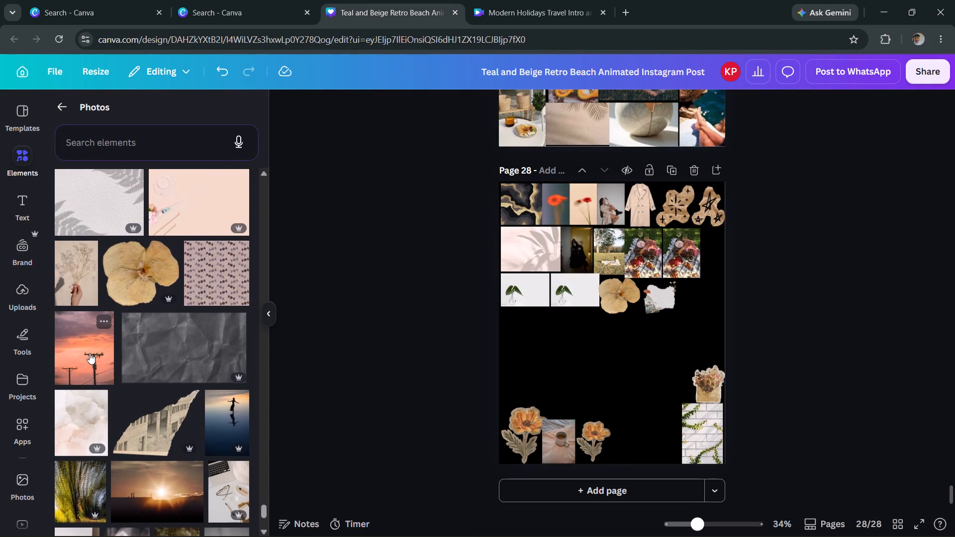
{"action": "left_click_drag", "start_coordinate": [523, 435], "coordinate": [524, 431]}
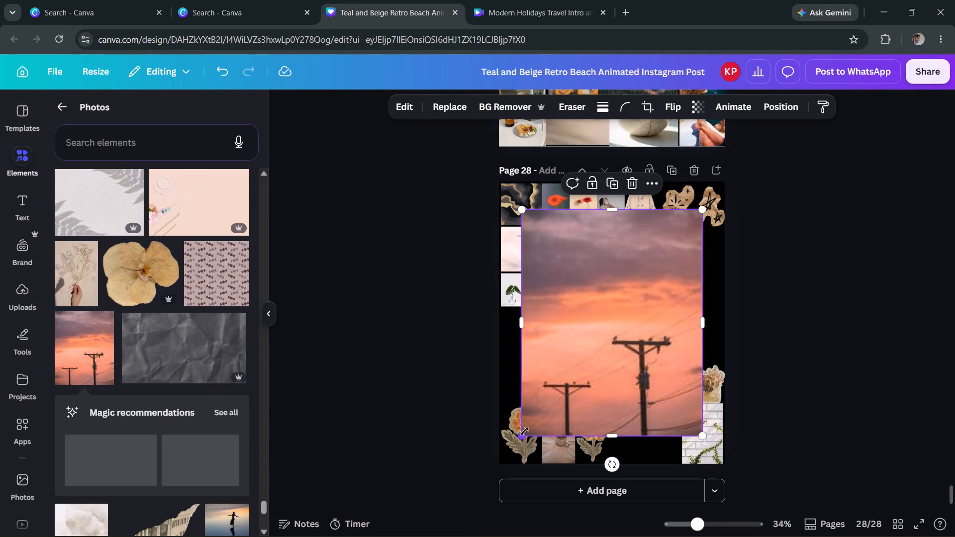
{"action": "left_click_drag", "start_coordinate": [524, 431], "coordinate": [650, 261]}
{"action": "left_click_drag", "start_coordinate": [684, 239], "coordinate": [736, 286]}
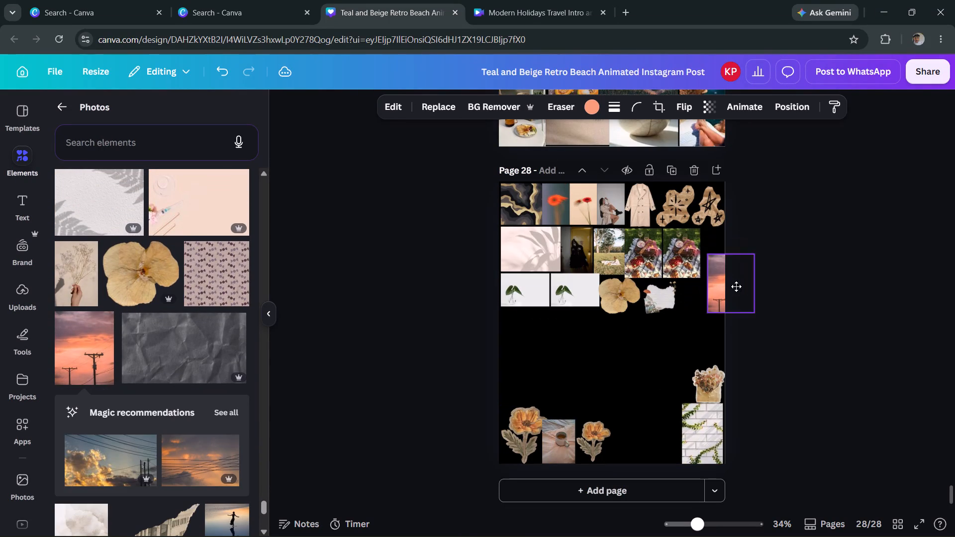
{"action": "left_click_drag", "start_coordinate": [736, 286], "coordinate": [707, 311]}
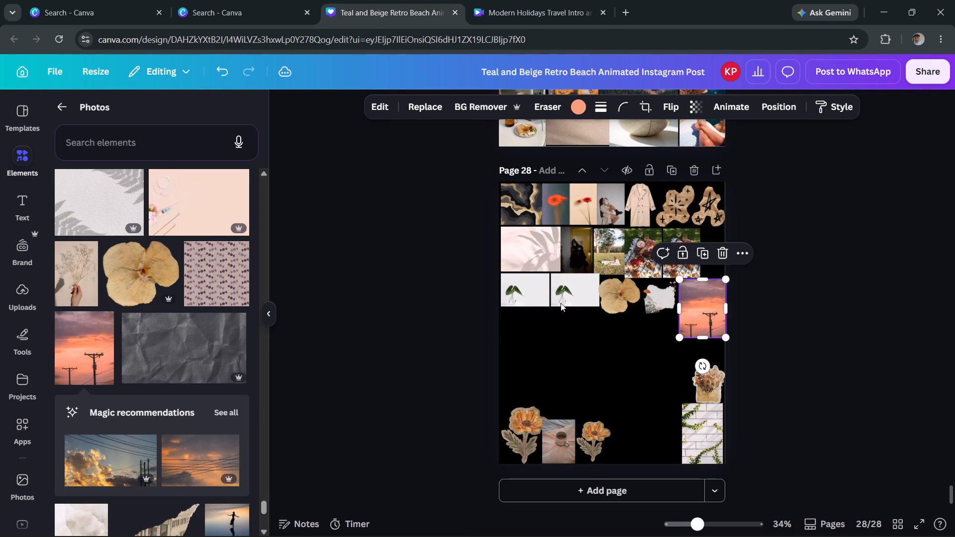
{"action": "left_click", "coordinate": [407, 311]}
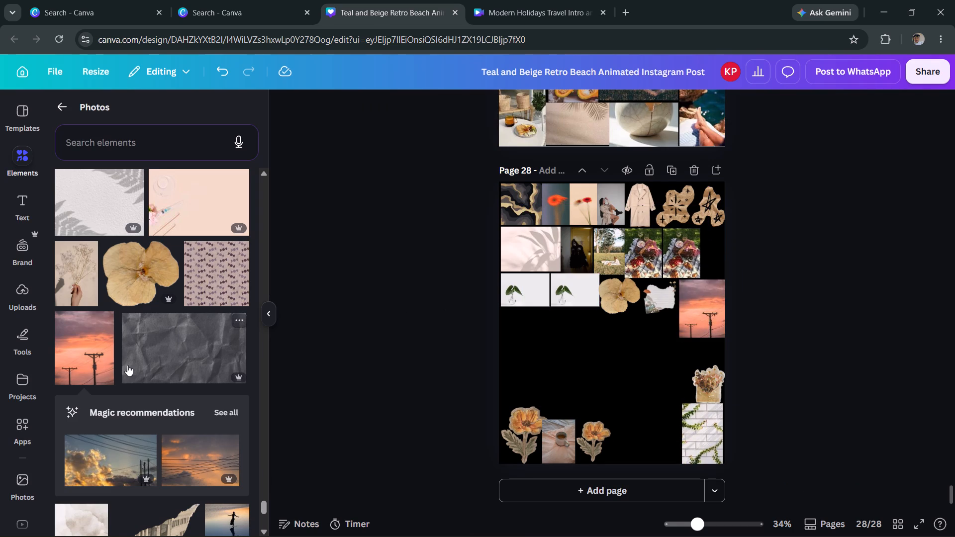
Add the photo of strawberries on white fabric, shrink it, and place it beside the brick wall photo in the bottom row.
{"action": "scroll", "coordinate": [127, 365], "scroll_direction": "down", "scroll_amount": 5}
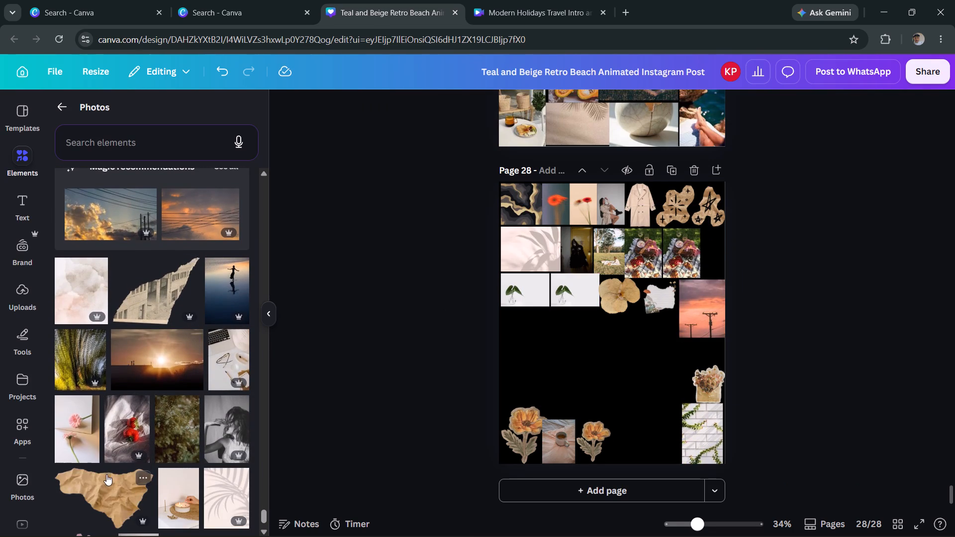
{"action": "left_click", "coordinate": [121, 433]}
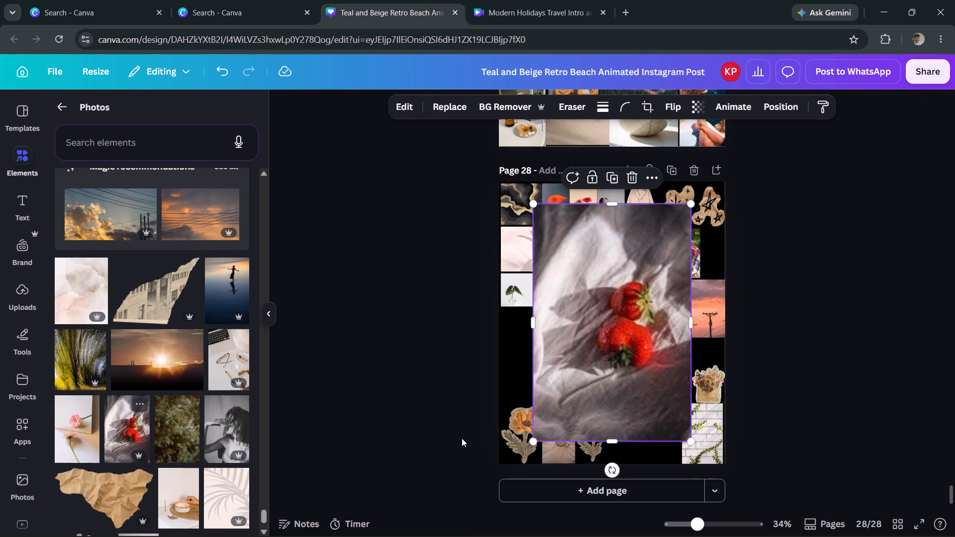
{"action": "left_click_drag", "start_coordinate": [691, 204], "coordinate": [604, 331]}
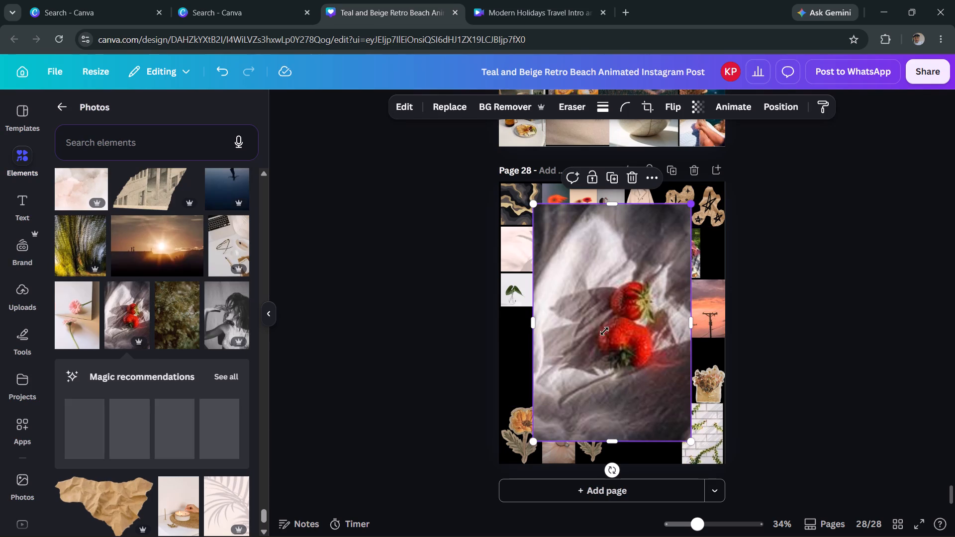
{"action": "left_click_drag", "start_coordinate": [604, 331], "coordinate": [579, 388]}
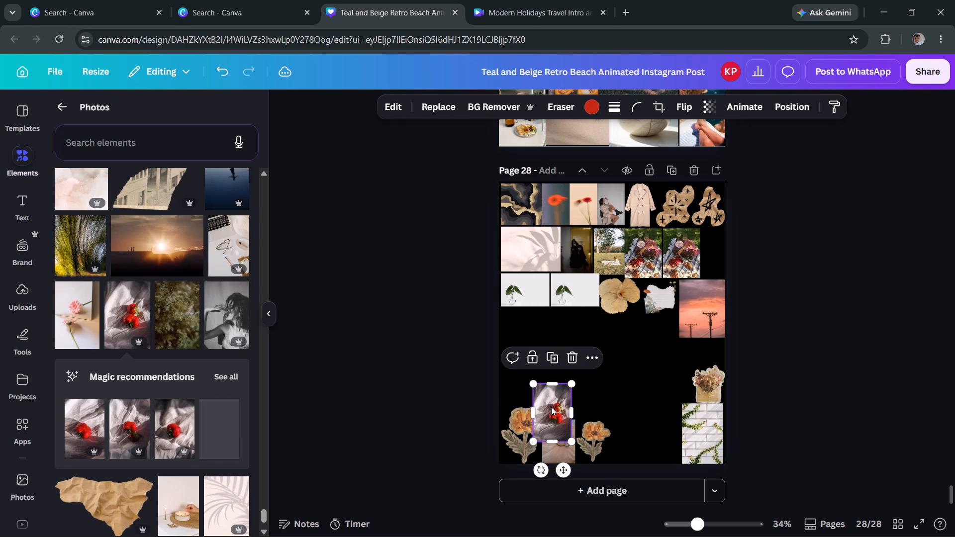
{"action": "left_click_drag", "start_coordinate": [551, 407], "coordinate": [659, 426]}
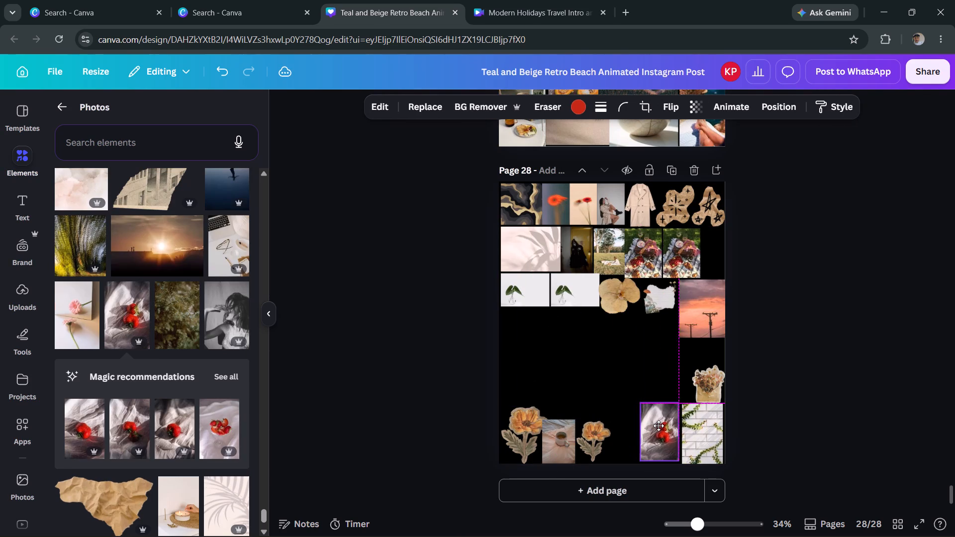
{"action": "left_click_drag", "start_coordinate": [659, 426], "coordinate": [661, 429]}
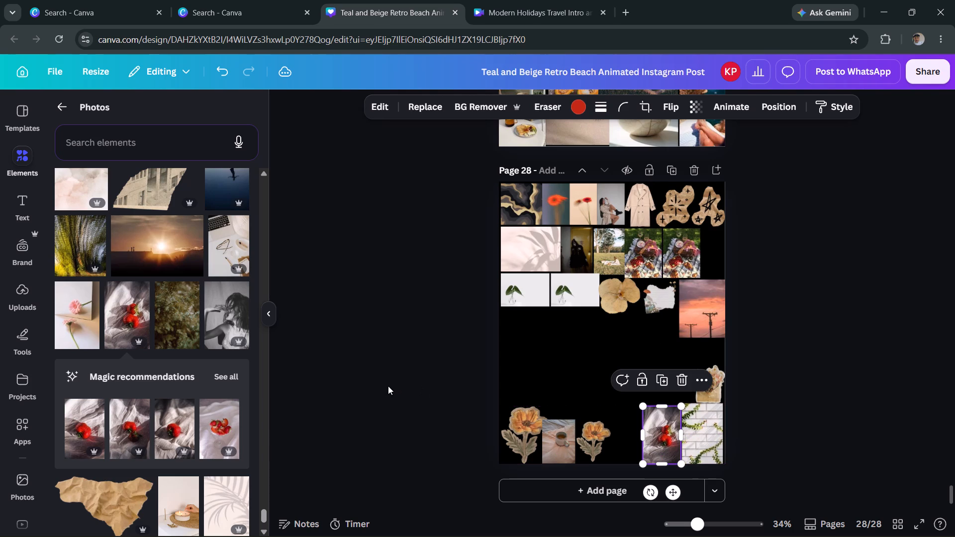
{"action": "left_click", "coordinate": [388, 386]}
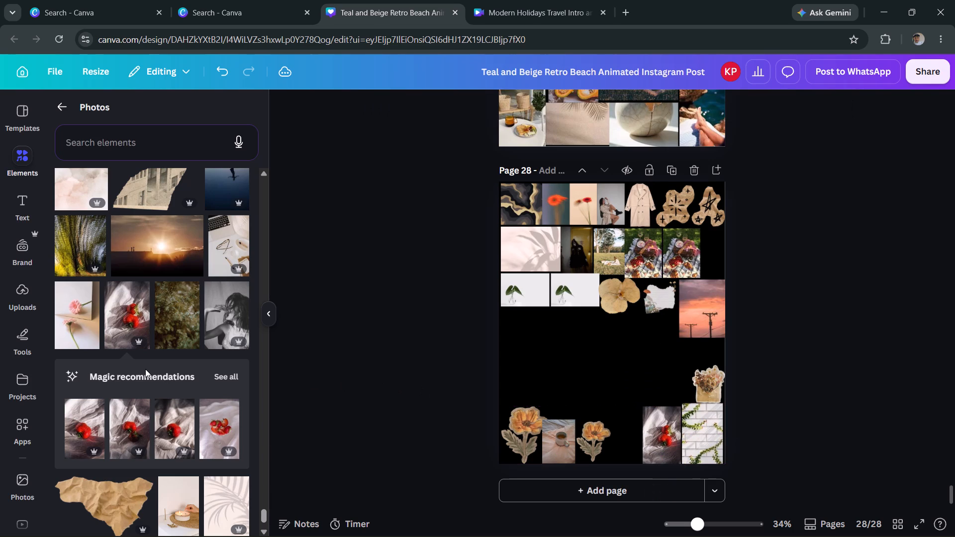
Add the lilac pressed daisy cutout, shrink it, and place it above the strawberries photo, beside the bouquet envelope.
{"action": "scroll", "coordinate": [145, 369], "scroll_direction": "down", "scroll_amount": 5}
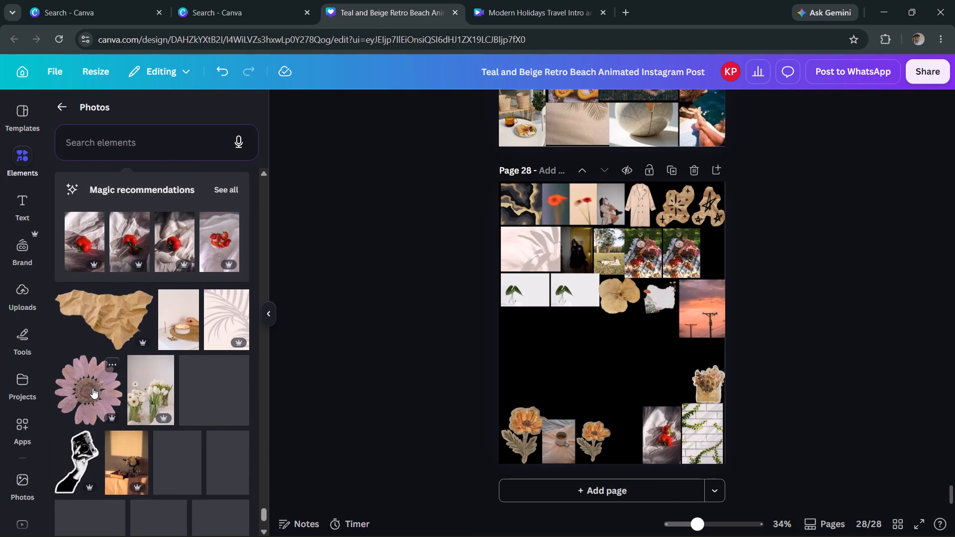
{"action": "left_click", "coordinate": [93, 388]}
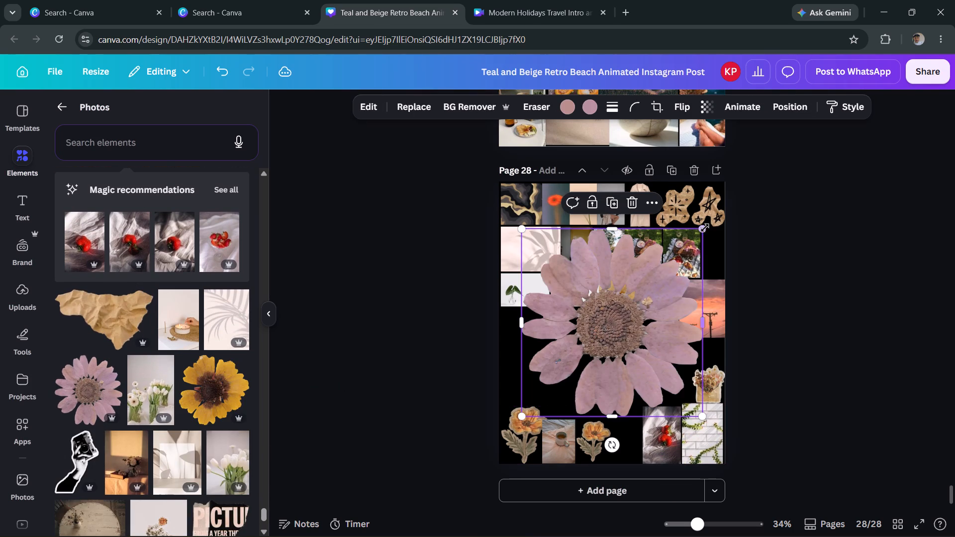
{"action": "left_click_drag", "start_coordinate": [701, 228], "coordinate": [563, 348]}
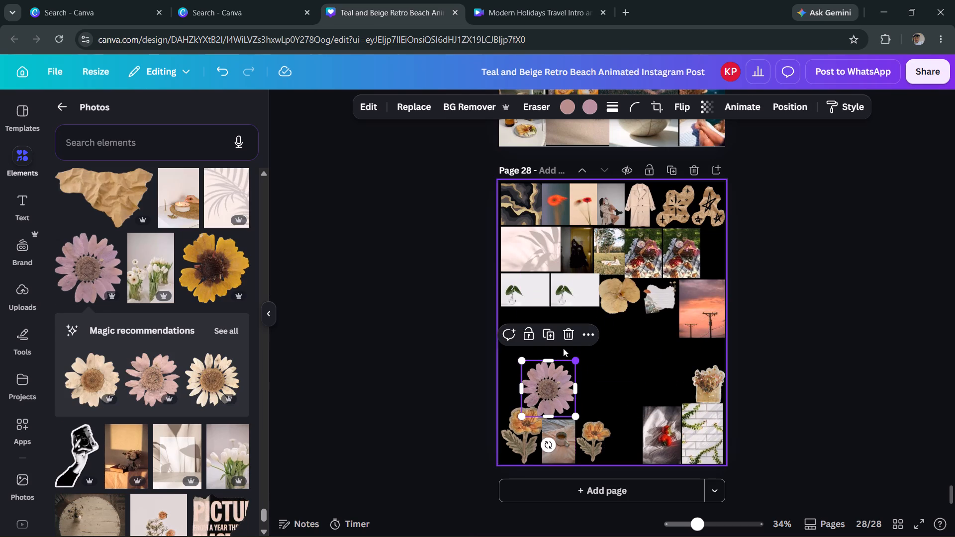
{"action": "left_click_drag", "start_coordinate": [553, 380], "coordinate": [665, 358]}
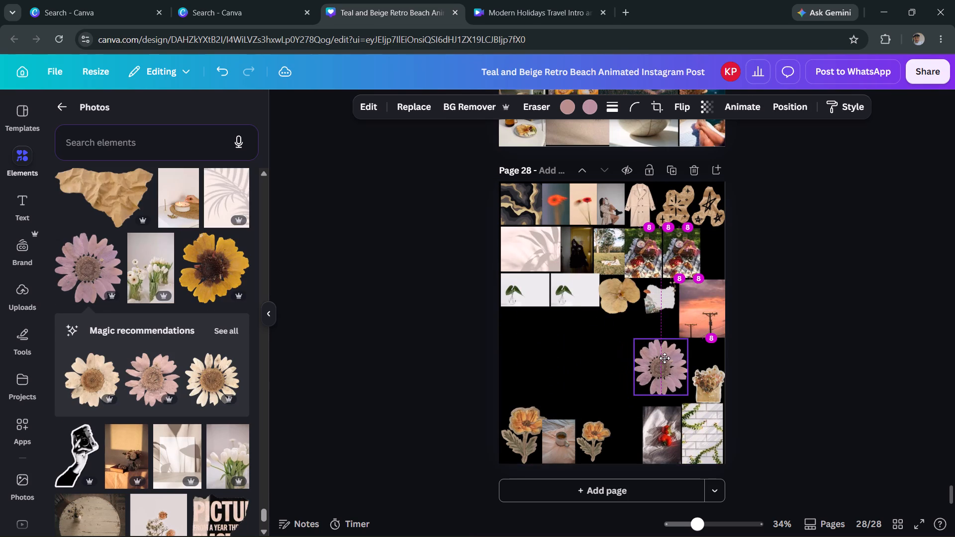
{"action": "left_click_drag", "start_coordinate": [665, 358], "coordinate": [666, 358]}
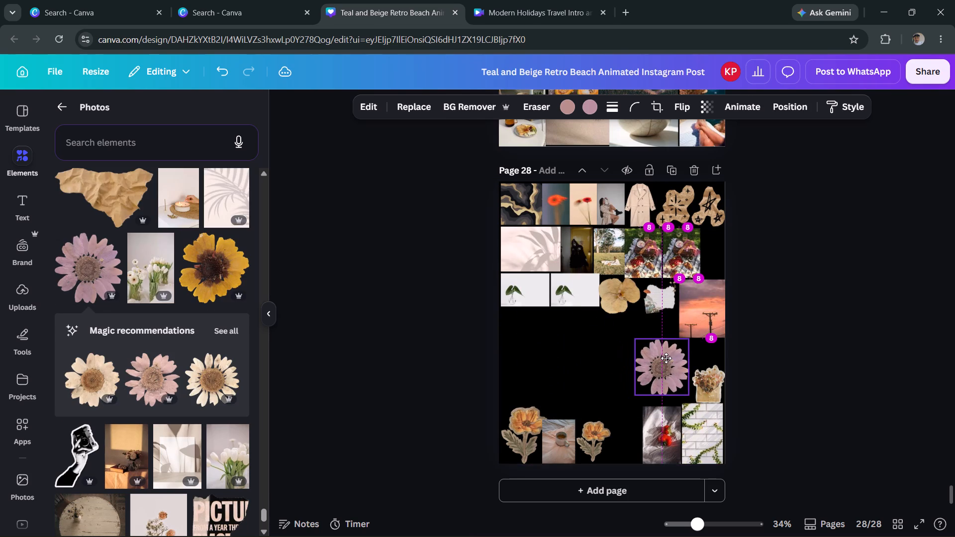
{"action": "left_click_drag", "start_coordinate": [666, 358], "coordinate": [667, 359]}
{"action": "left_click", "coordinate": [354, 381]}
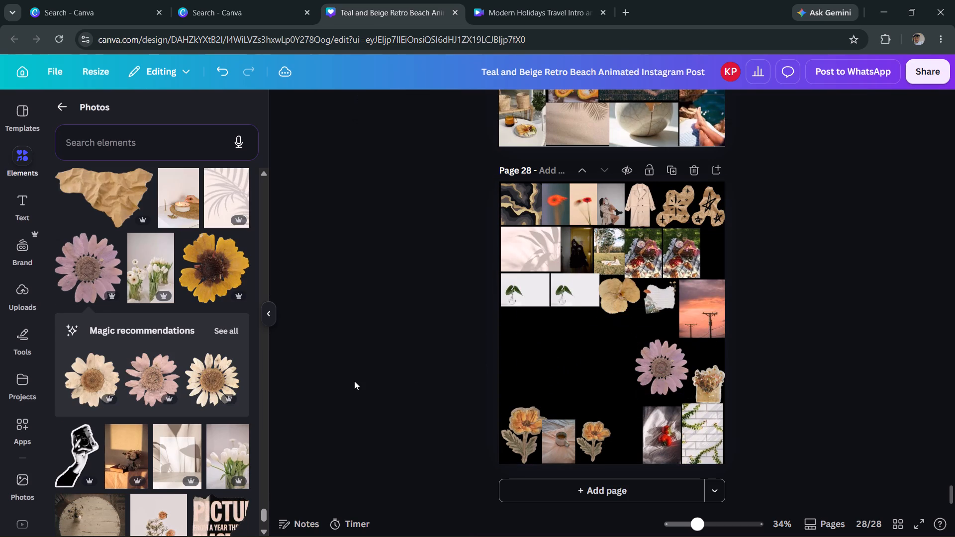
Add the cream daisy cutout with narrow petals, shrink it, and place it diagonally below the lilac daisy, above the smaller orange flower.
{"action": "left_click", "coordinate": [207, 375]}
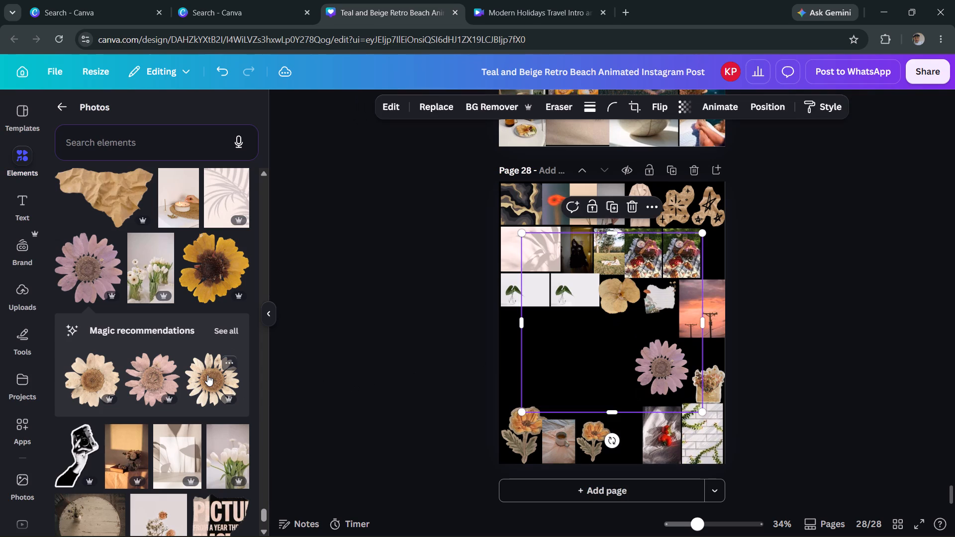
{"action": "left_click", "coordinate": [702, 232]}
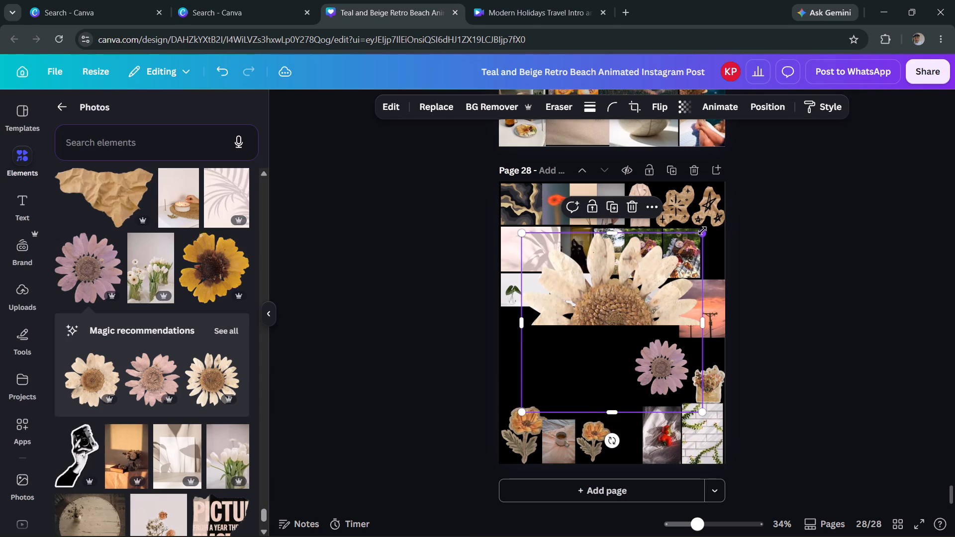
{"action": "left_click_drag", "start_coordinate": [702, 231], "coordinate": [558, 371]}
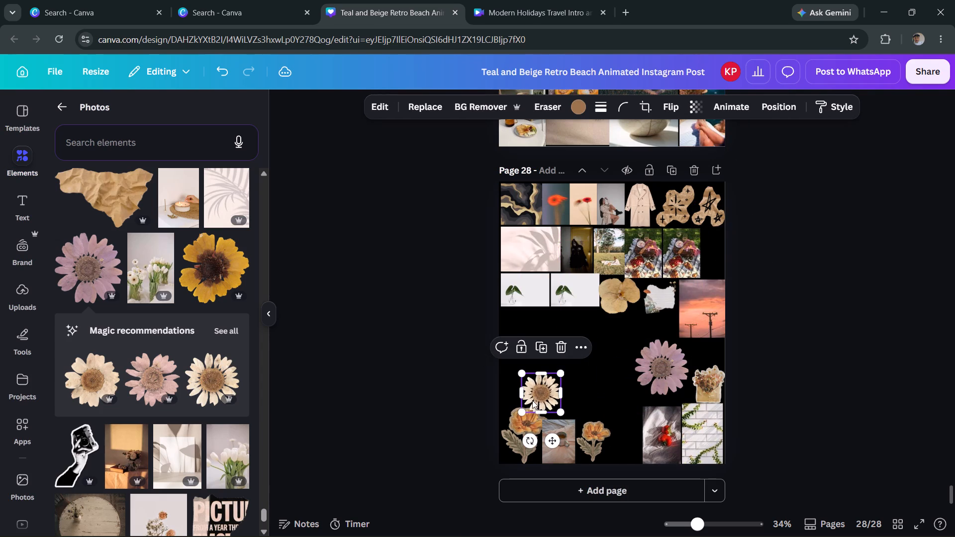
{"action": "left_click_drag", "start_coordinate": [532, 400], "coordinate": [607, 411]}
{"action": "left_click", "coordinate": [364, 387]}
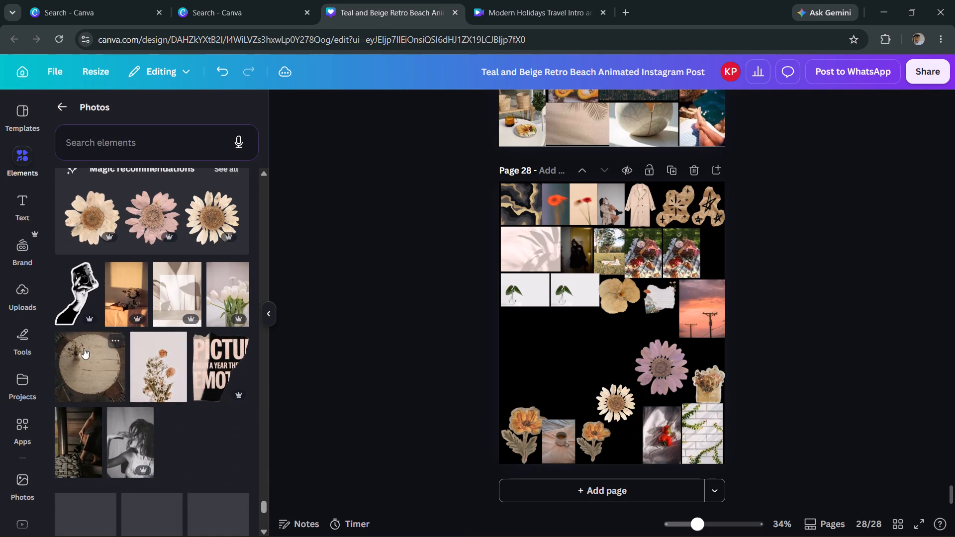
Add the black-and-white cutout of a raised arm holding a camera, shrink it, and place it below the first leaf photo at the page's left edge.
{"action": "left_click", "coordinate": [77, 287]}
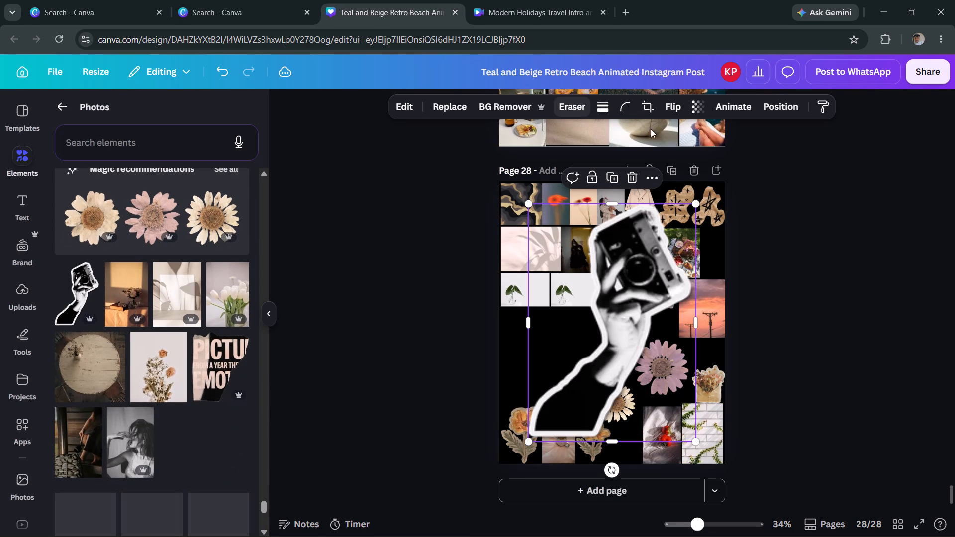
{"action": "left_click_drag", "start_coordinate": [696, 204], "coordinate": [599, 347]}
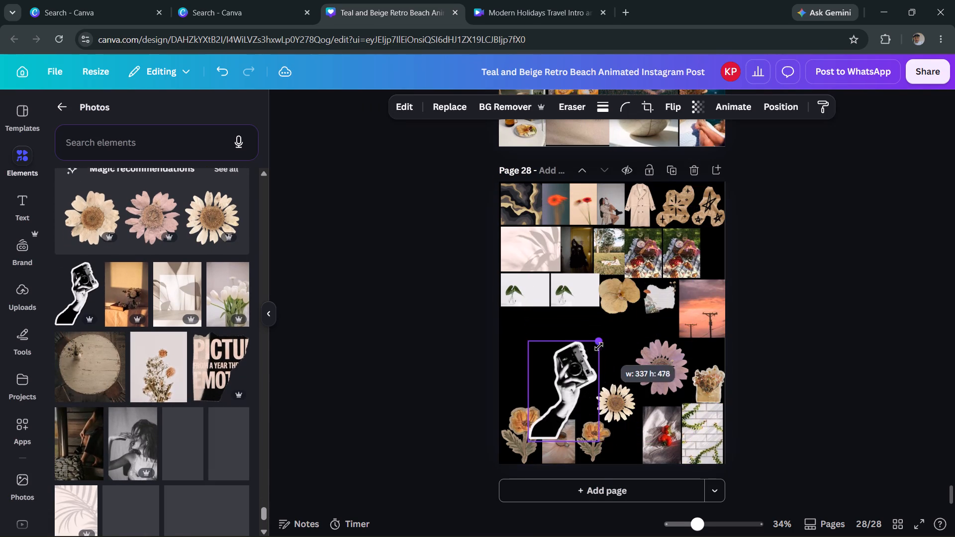
{"action": "left_click_drag", "start_coordinate": [599, 347], "coordinate": [576, 377]}
{"action": "left_click_drag", "start_coordinate": [546, 421], "coordinate": [547, 376]}
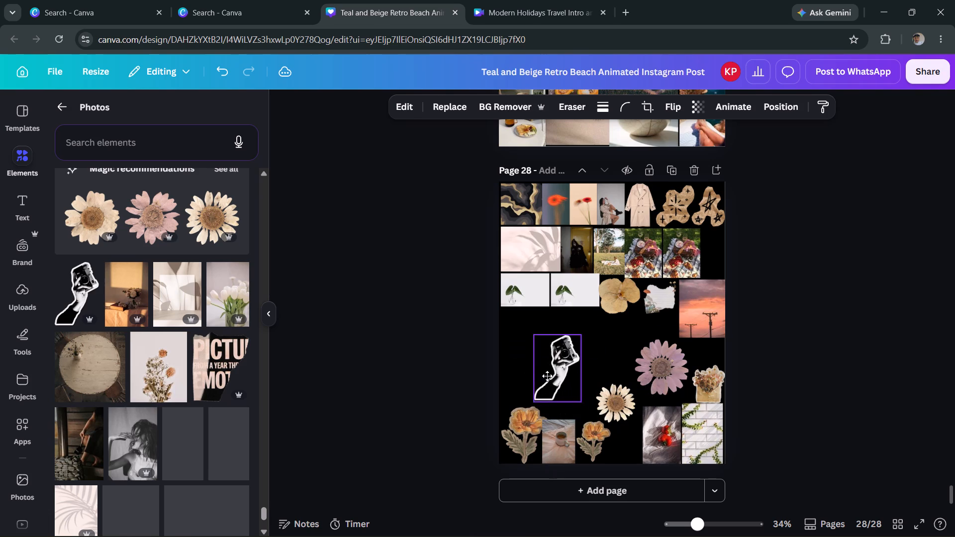
{"action": "left_click_drag", "start_coordinate": [547, 376], "coordinate": [518, 355]}
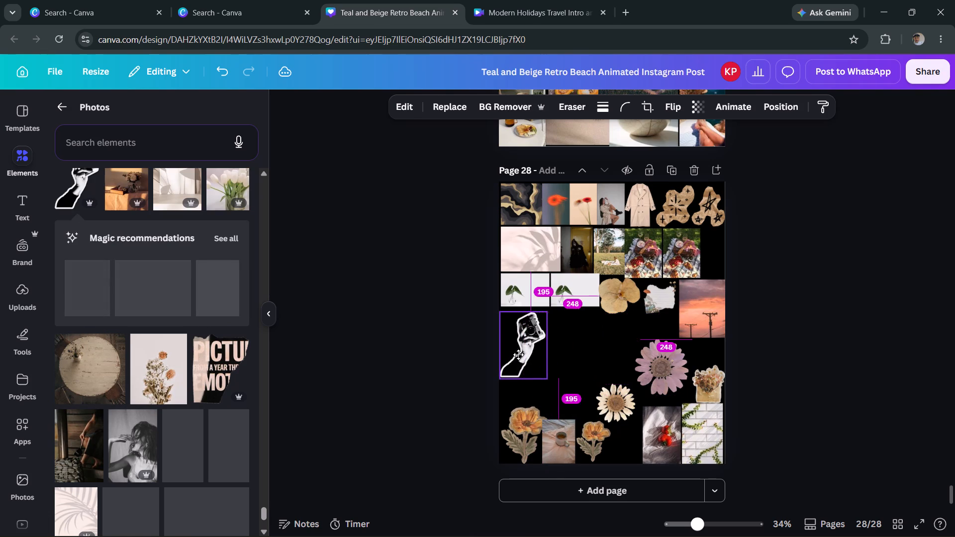
{"action": "left_click_drag", "start_coordinate": [518, 355], "coordinate": [519, 353]}
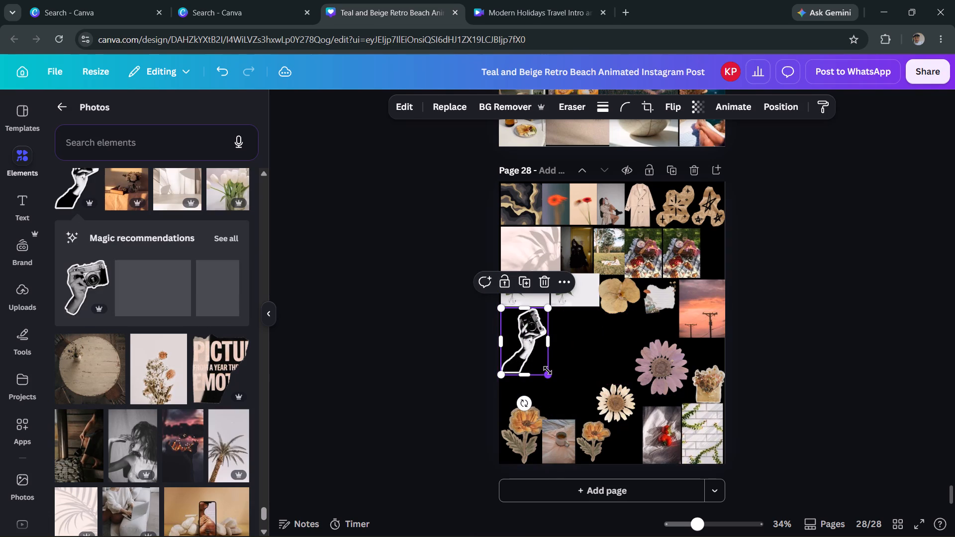
{"action": "left_click_drag", "start_coordinate": [548, 370], "coordinate": [539, 358]}
{"action": "left_click", "coordinate": [382, 325]}
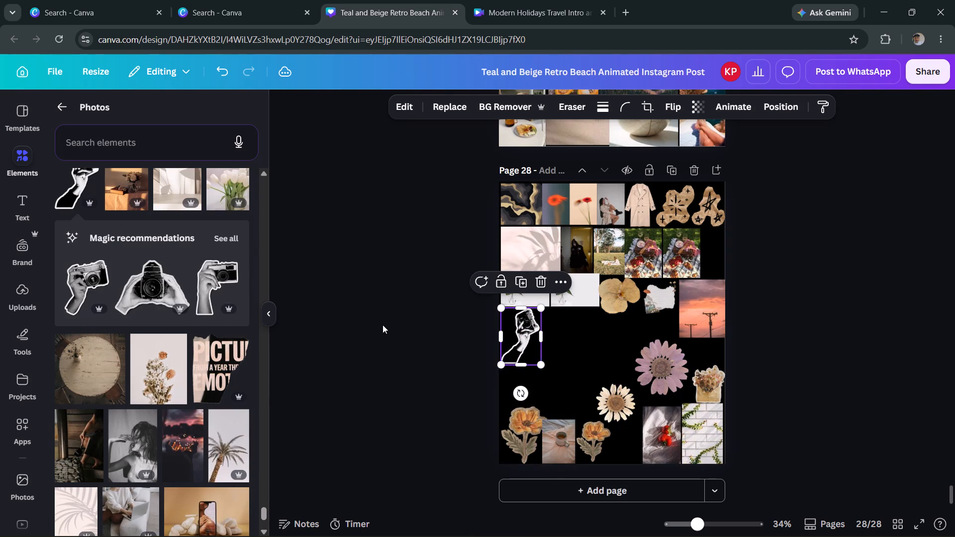
Add the cutout of two hands holding a camera from the recommendations, shrink it, and place it beside the raised arm cutout.
{"action": "left_click", "coordinate": [147, 288]}
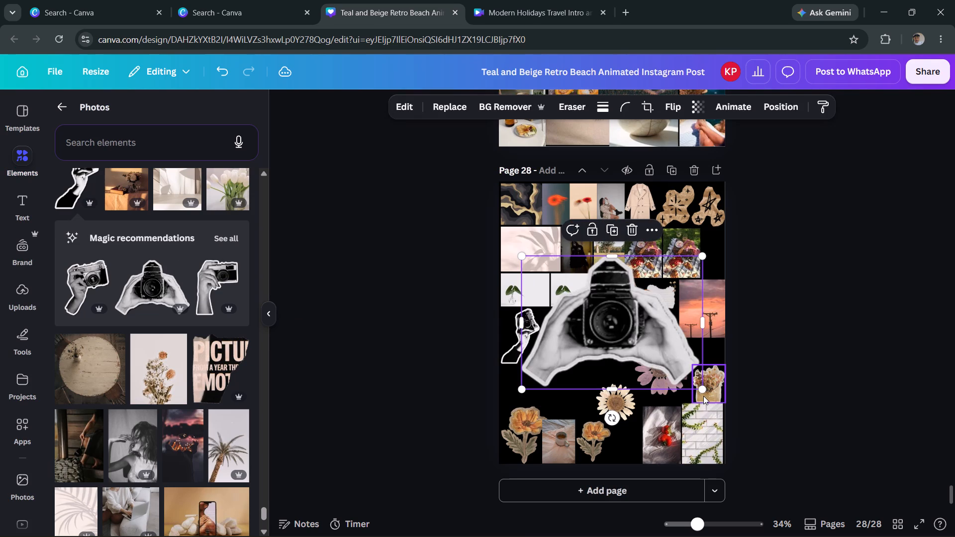
{"action": "left_click_drag", "start_coordinate": [700, 391], "coordinate": [552, 313]}
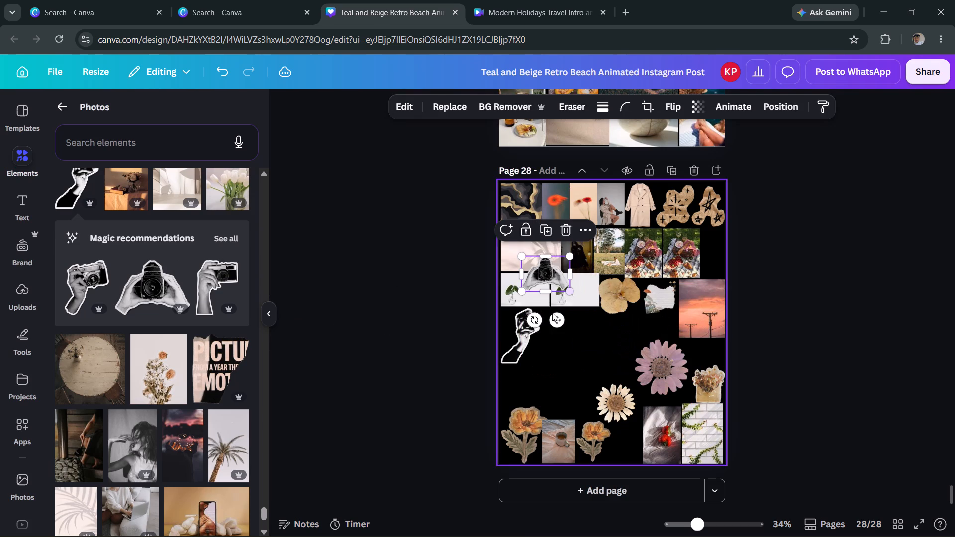
{"action": "left_click_drag", "start_coordinate": [549, 280], "coordinate": [578, 338]}
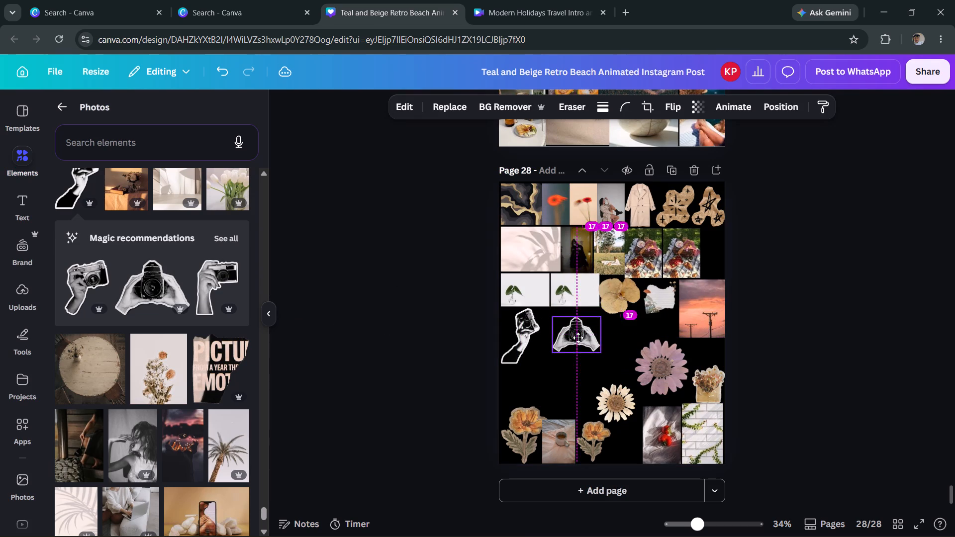
{"action": "left_click_drag", "start_coordinate": [578, 338], "coordinate": [571, 333]}
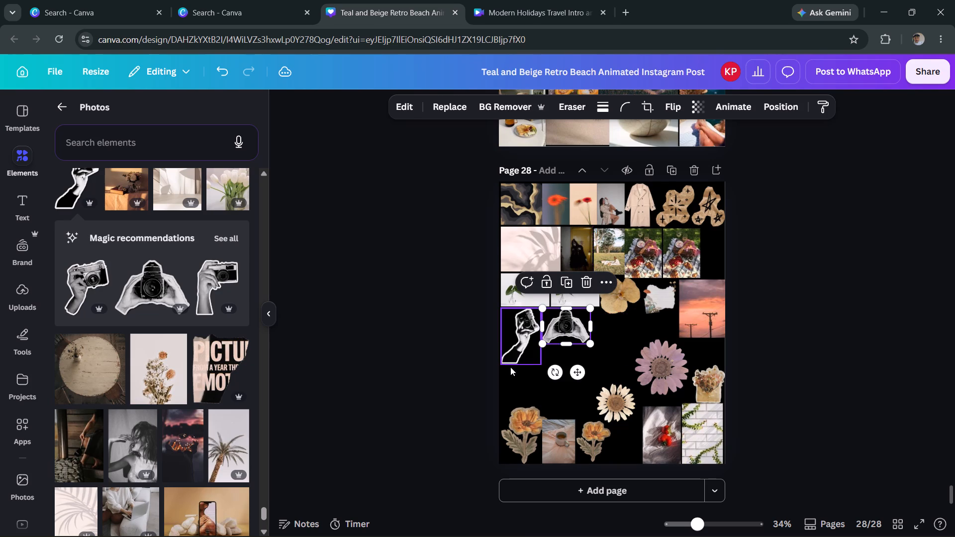
Shrink the raised arm cutout further and move the two-handed camera cutout up against it.
{"action": "left_click", "coordinate": [512, 358]}
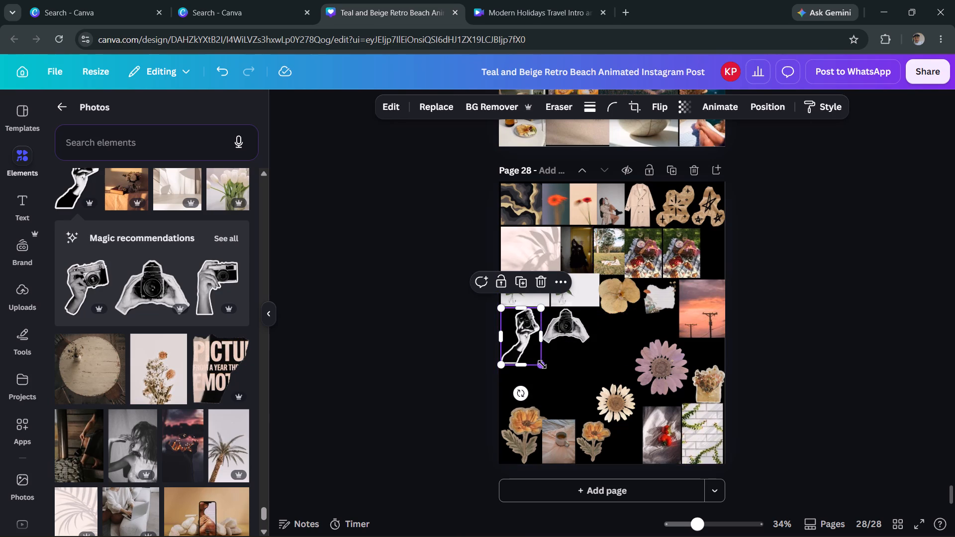
{"action": "left_click_drag", "start_coordinate": [542, 364], "coordinate": [531, 355]}
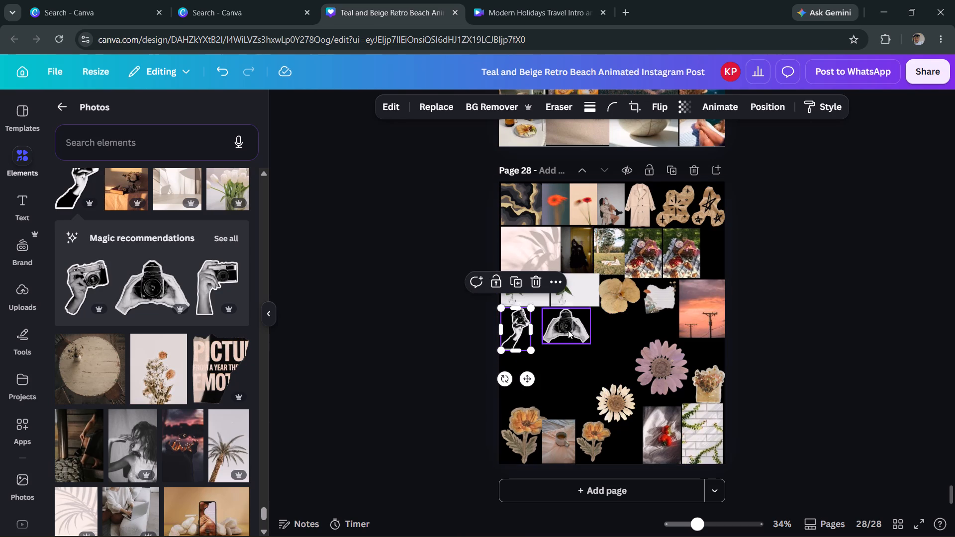
{"action": "left_click_drag", "start_coordinate": [569, 330], "coordinate": [560, 329]}
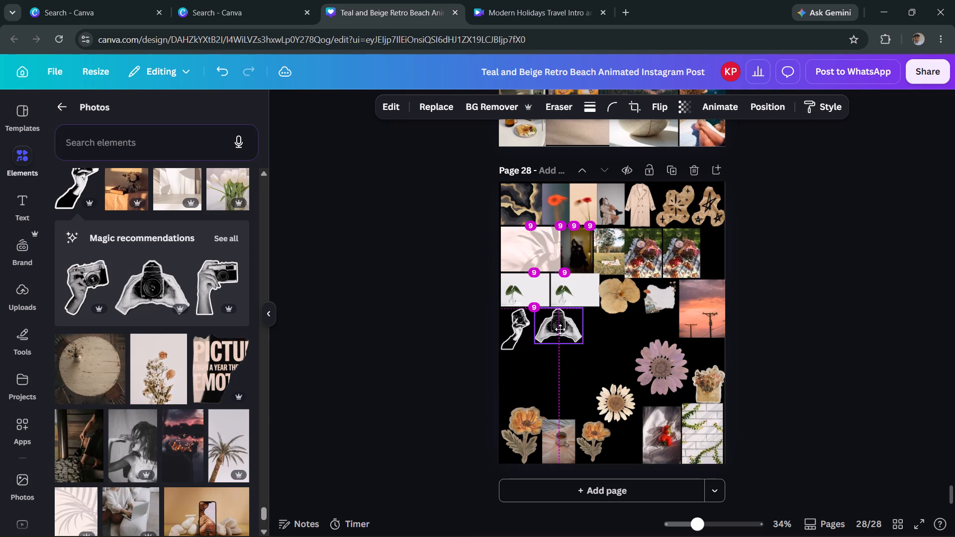
{"action": "left_click_drag", "start_coordinate": [560, 329], "coordinate": [560, 329]}
{"action": "left_click", "coordinate": [365, 335]}
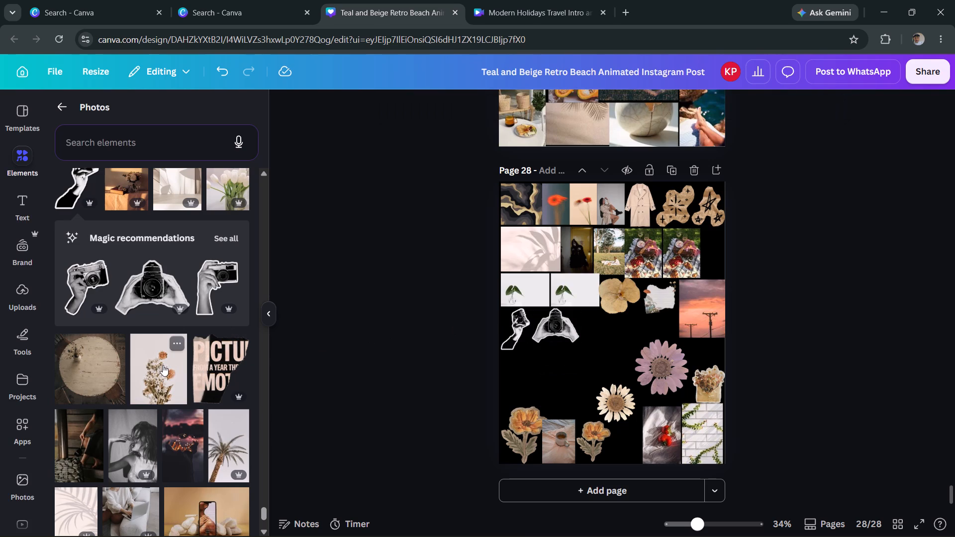
Add the photo of dried orange and white flowers on a pale background, shrink it, and fit it between the raised arm cutout and larger orange flower.
{"action": "left_click", "coordinate": [163, 365]}
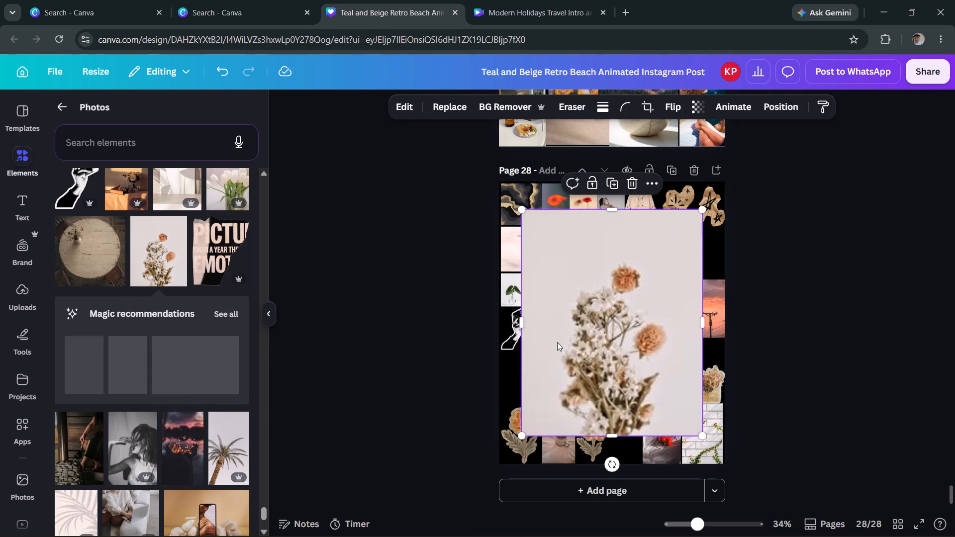
{"action": "left_click_drag", "start_coordinate": [700, 436], "coordinate": [601, 300]}
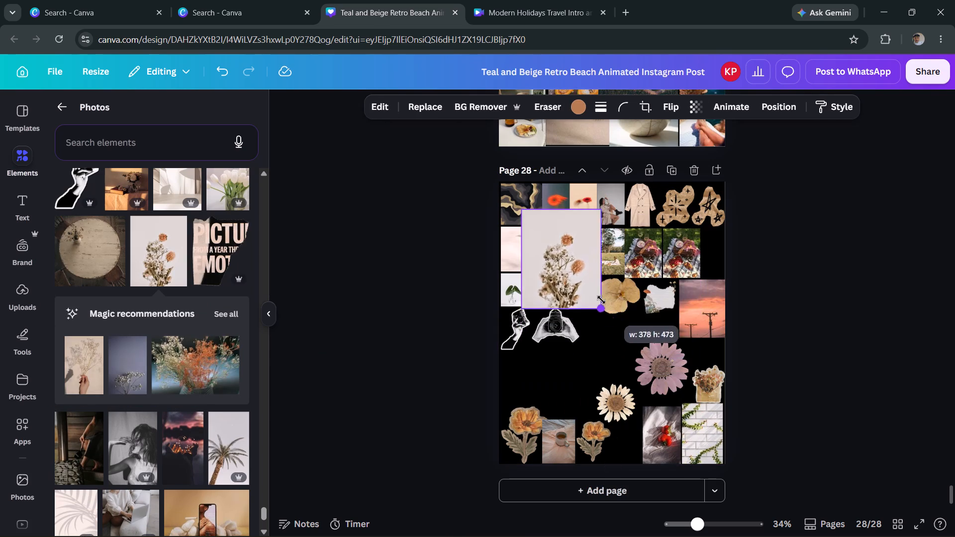
{"action": "left_click_drag", "start_coordinate": [601, 300], "coordinate": [563, 242]}
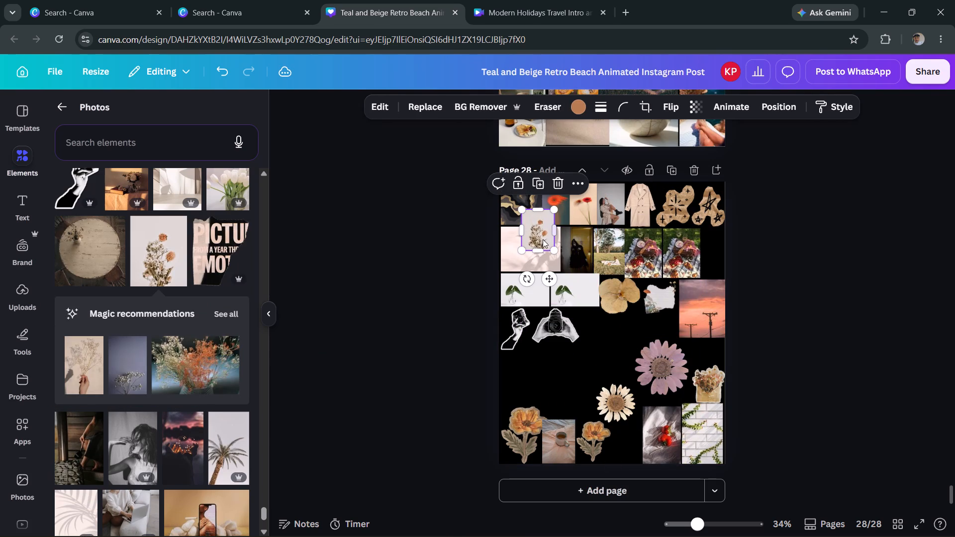
{"action": "left_click_drag", "start_coordinate": [533, 236], "coordinate": [516, 388]}
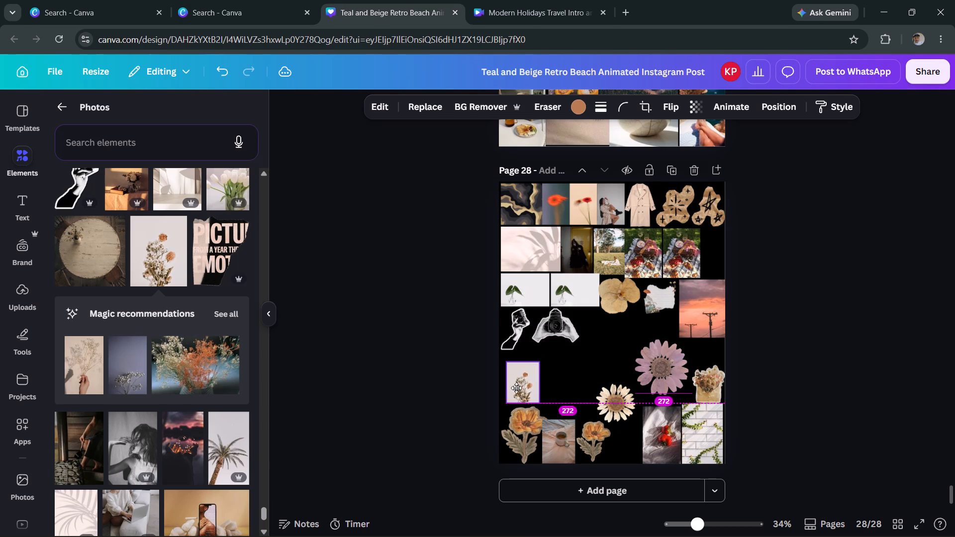
{"action": "left_click_drag", "start_coordinate": [516, 388], "coordinate": [513, 387]}
{"action": "left_click", "coordinate": [513, 387]}
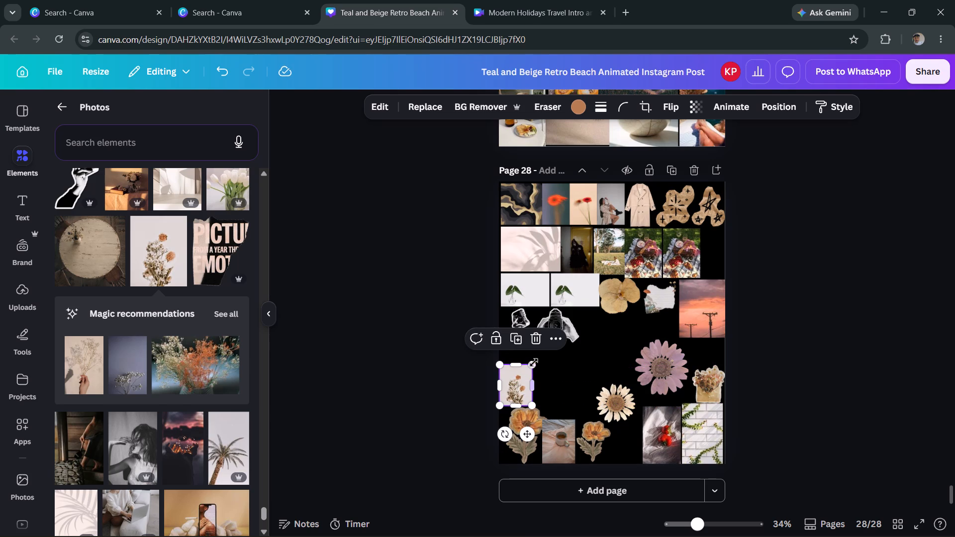
{"action": "left_click_drag", "start_coordinate": [535, 359], "coordinate": [538, 346]}
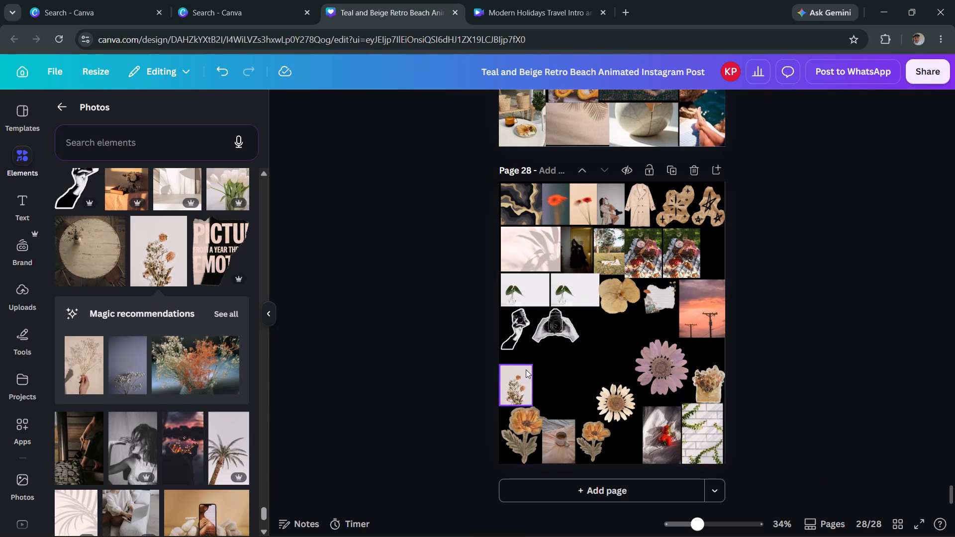
{"action": "left_click", "coordinate": [526, 369]}
{"action": "left_click_drag", "start_coordinate": [532, 363], "coordinate": [538, 346]}
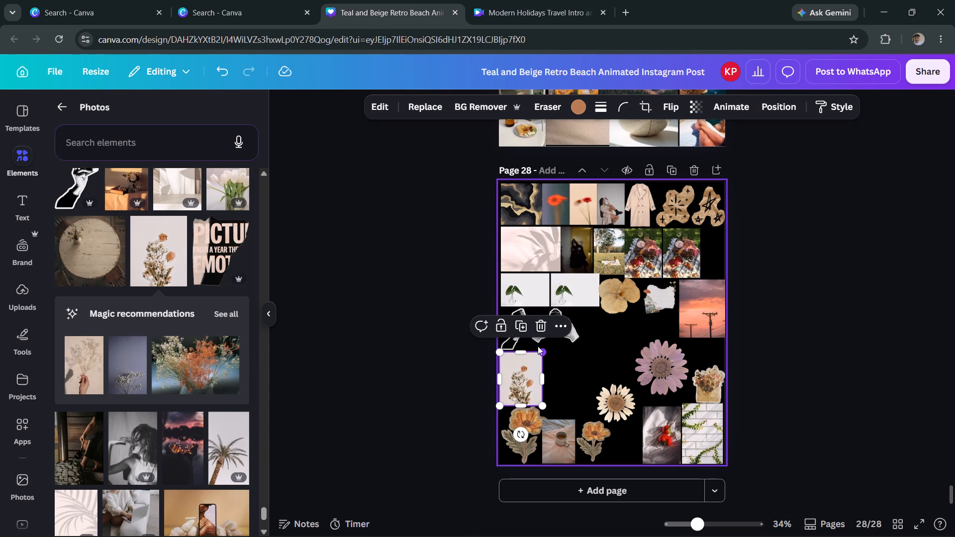
{"action": "left_click", "coordinate": [388, 366]}
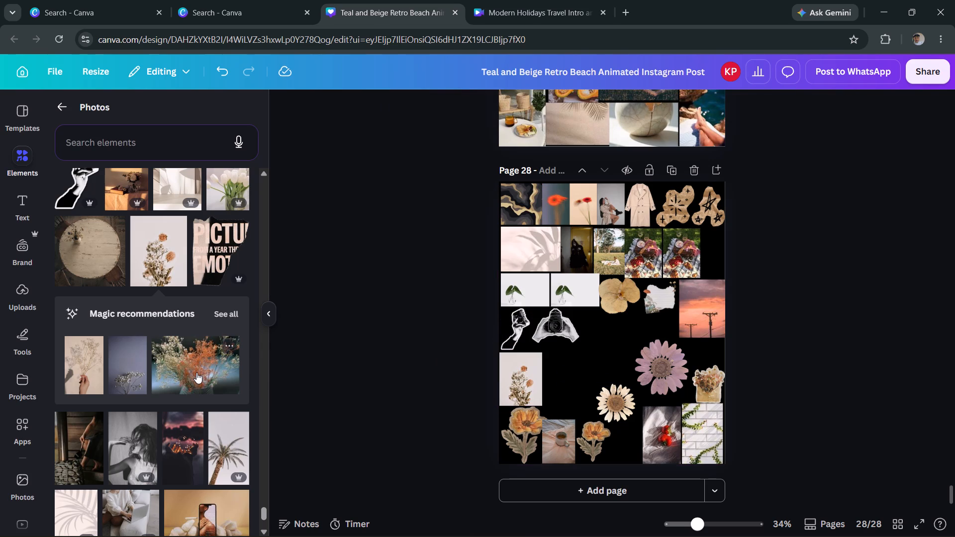
Add the recommended photo of an orange and white bouquet on blue, shrink it, and place it beside the dried flowers photo.
{"action": "left_click", "coordinate": [196, 372]}
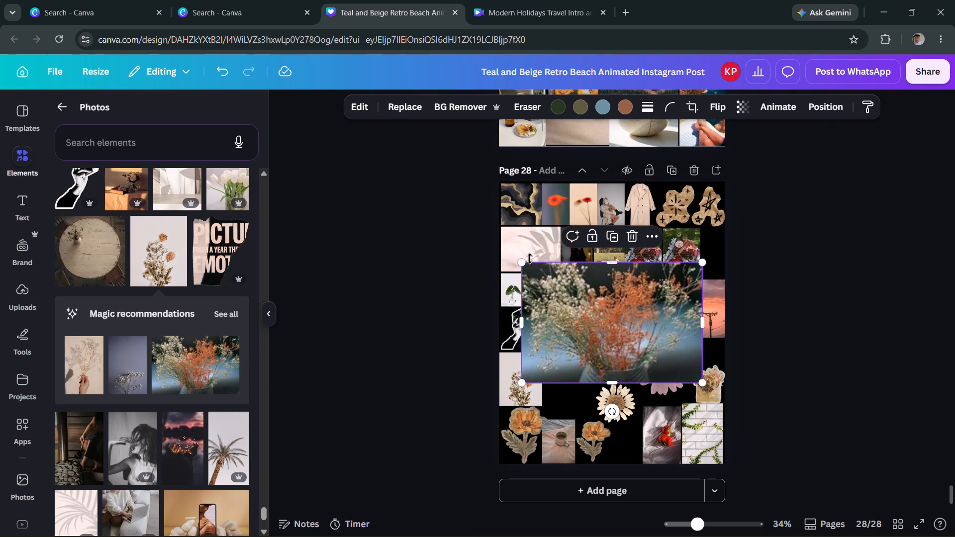
{"action": "left_click_drag", "start_coordinate": [524, 262], "coordinate": [662, 348]}
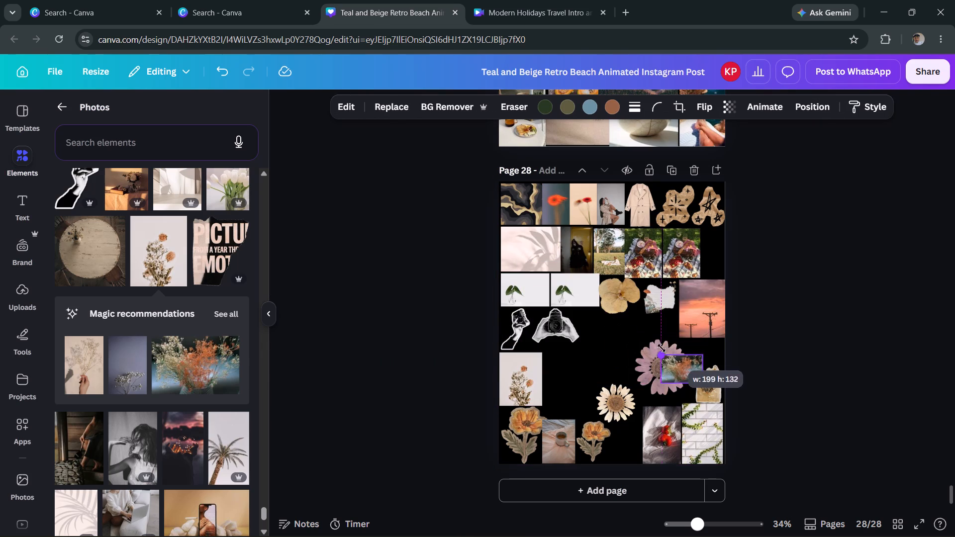
{"action": "left_click_drag", "start_coordinate": [662, 348], "coordinate": [651, 346]}
{"action": "left_click_drag", "start_coordinate": [668, 361], "coordinate": [607, 370]}
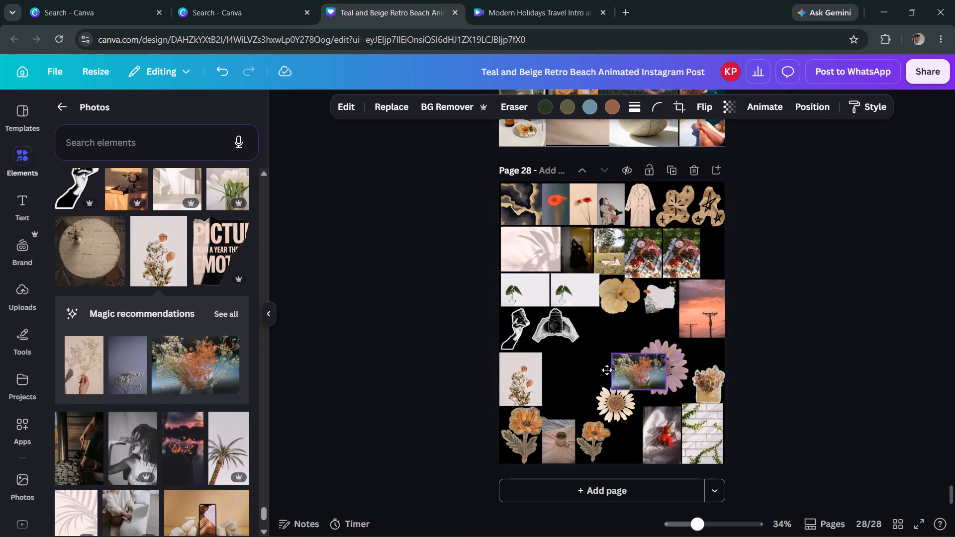
{"action": "left_click_drag", "start_coordinate": [607, 370], "coordinate": [562, 384]}
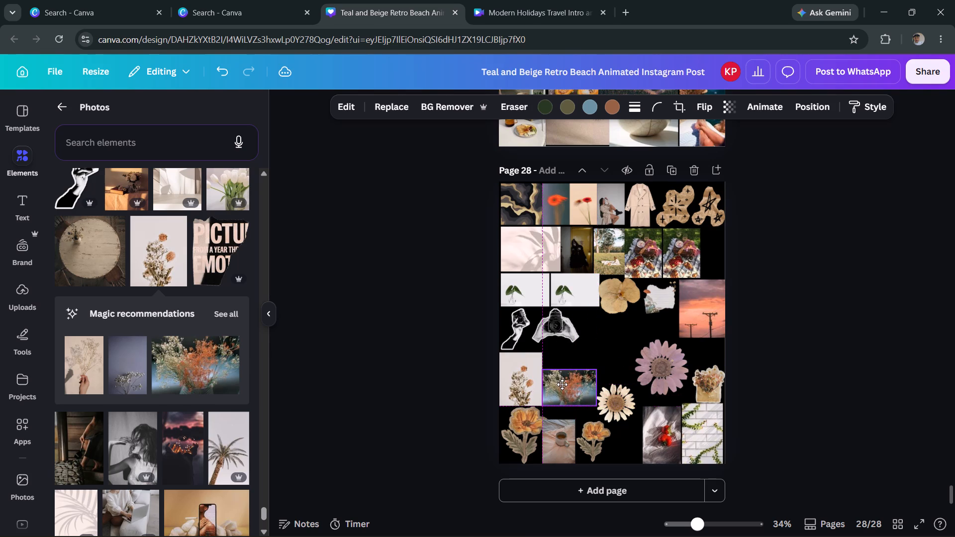
{"action": "left_click_drag", "start_coordinate": [562, 384], "coordinate": [563, 384]}
{"action": "left_click", "coordinate": [340, 391]}
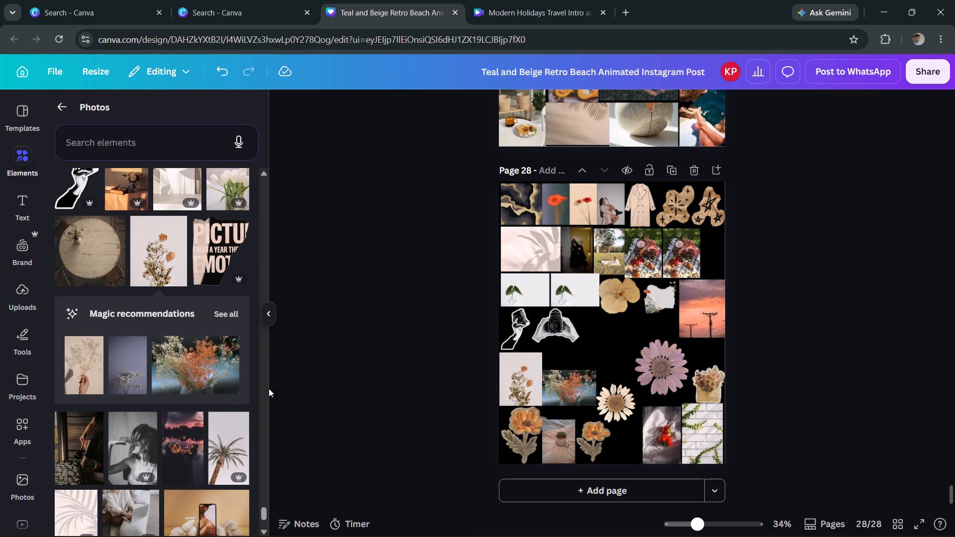
Add the photo of a single palm tree, shrink it, and place it above the cream daisy, beside the lilac daisy.
{"action": "scroll", "coordinate": [172, 408], "scroll_direction": "down", "scroll_amount": 3}
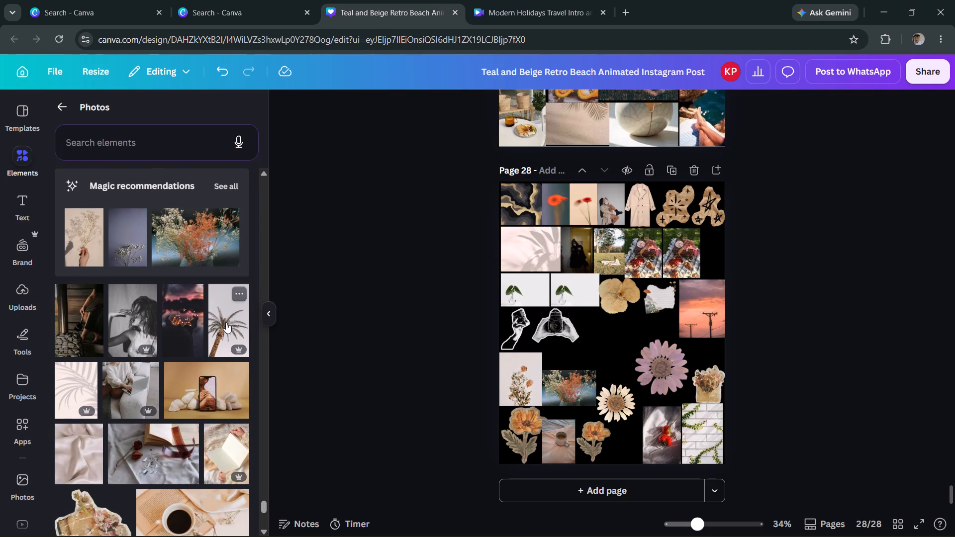
{"action": "left_click", "coordinate": [226, 322]}
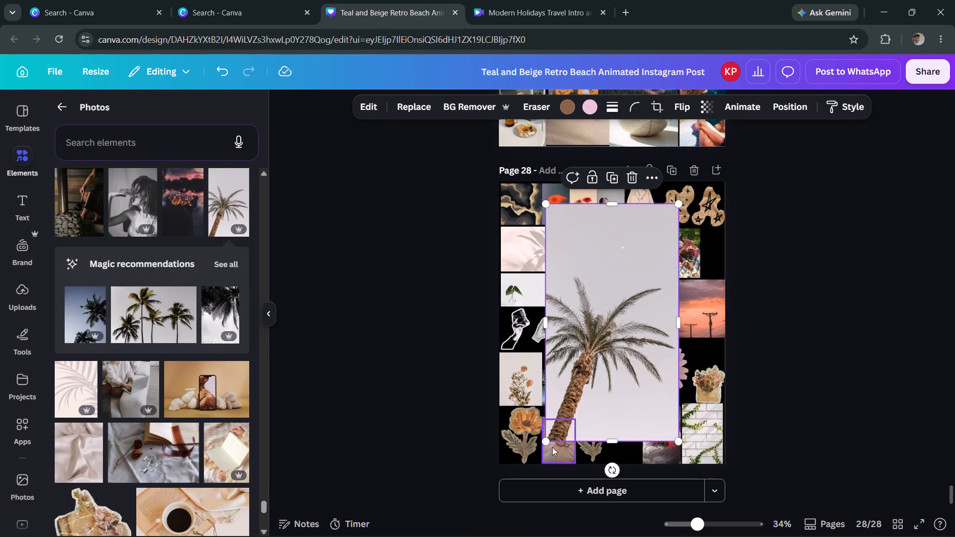
{"action": "left_click_drag", "start_coordinate": [544, 442], "coordinate": [630, 257]}
{"action": "left_click_drag", "start_coordinate": [660, 235], "coordinate": [617, 347]}
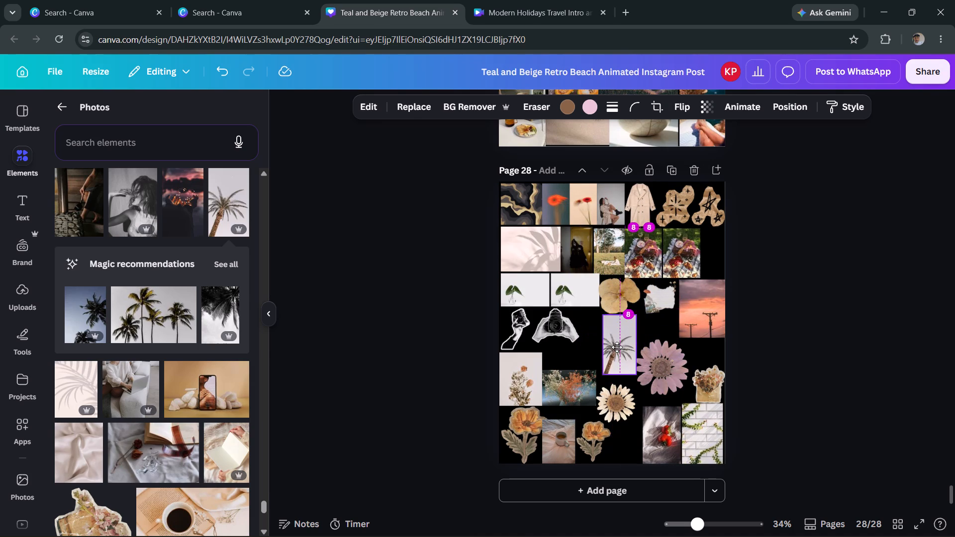
{"action": "left_click_drag", "start_coordinate": [617, 347], "coordinate": [617, 354]}
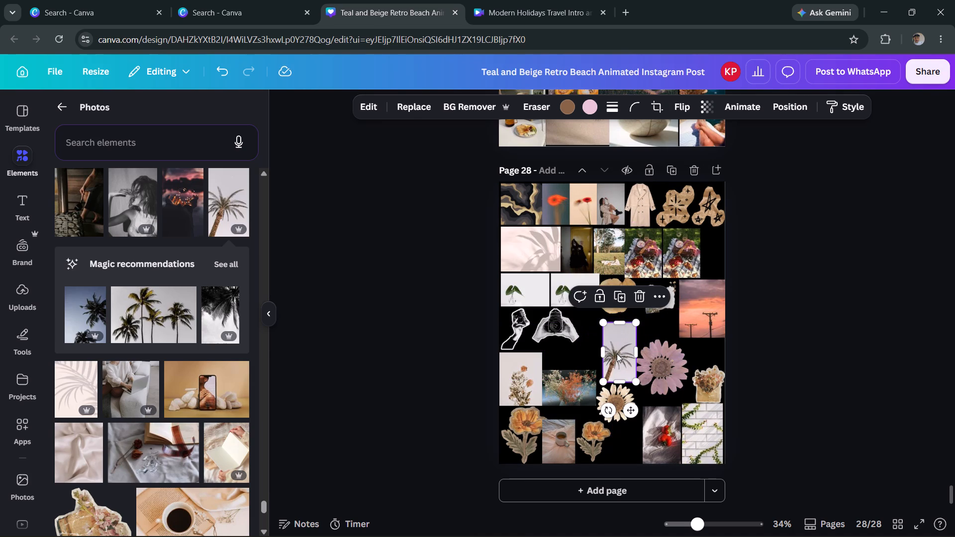
{"action": "left_click", "coordinate": [400, 363]}
Add the cutout of a book with pale pink flowers, shrink it, and fit it beside the palm tree photo, above the blue bouquet photo.
{"action": "scroll", "coordinate": [229, 391], "scroll_direction": "down", "scroll_amount": 4}
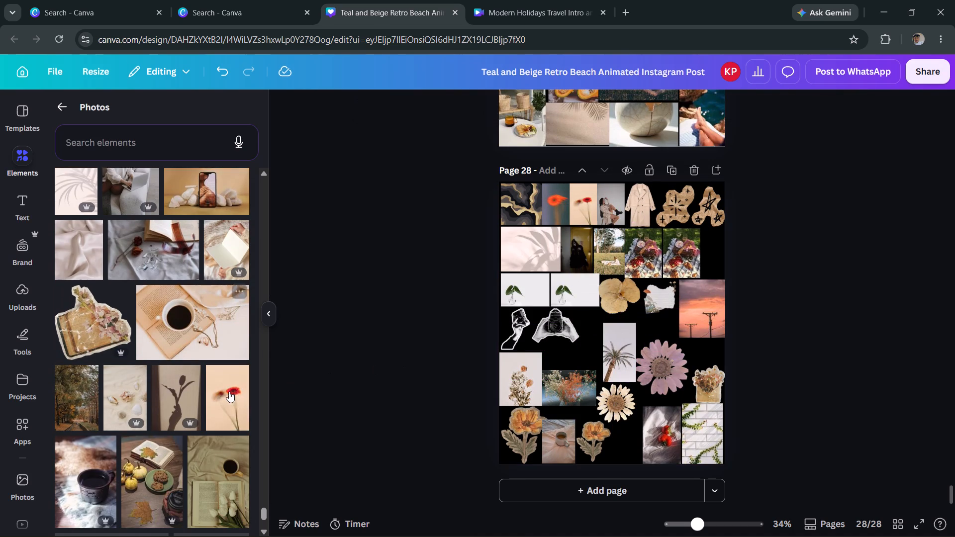
{"action": "left_click", "coordinate": [95, 312]}
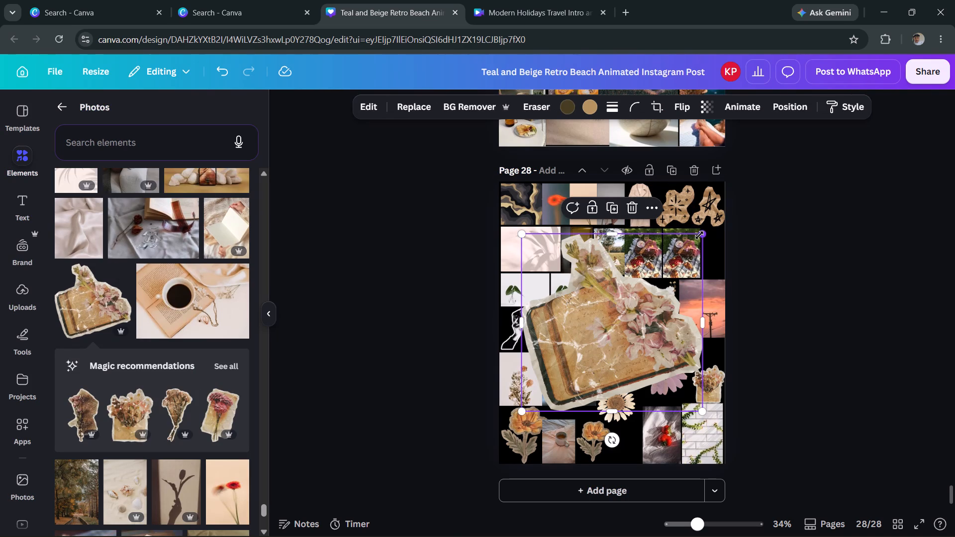
{"action": "left_click_drag", "start_coordinate": [699, 236], "coordinate": [559, 375]}
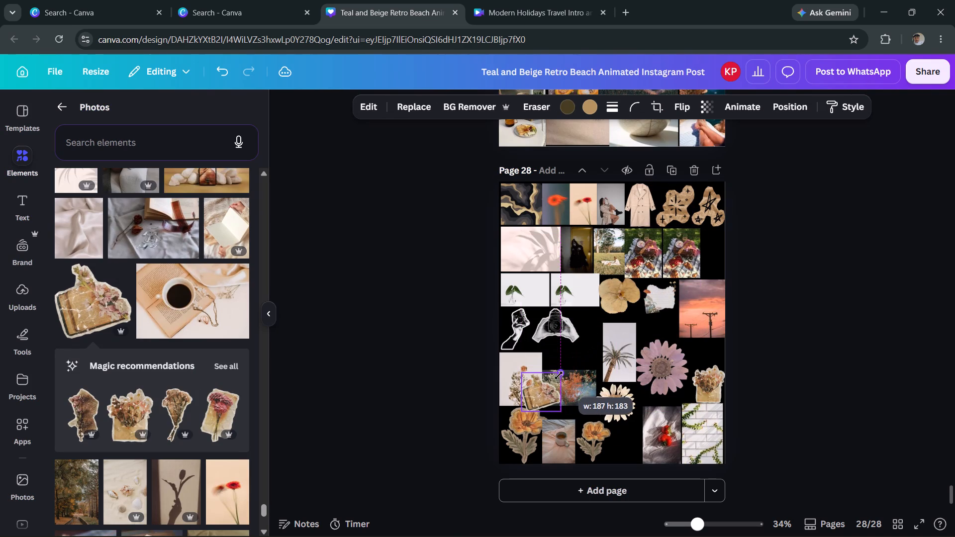
{"action": "left_click_drag", "start_coordinate": [559, 375], "coordinate": [555, 379]}
{"action": "left_click_drag", "start_coordinate": [539, 390], "coordinate": [586, 353]}
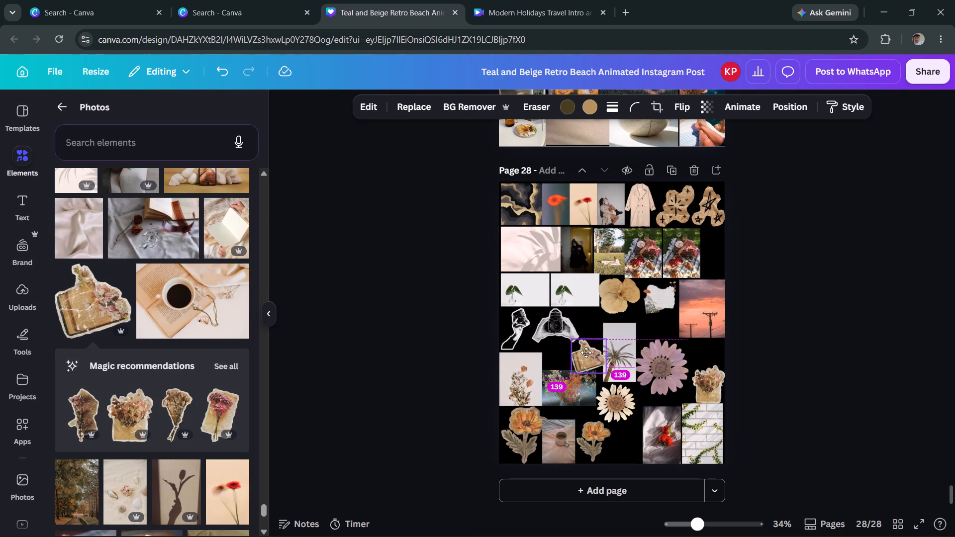
{"action": "left_click_drag", "start_coordinate": [586, 353], "coordinate": [582, 355]}
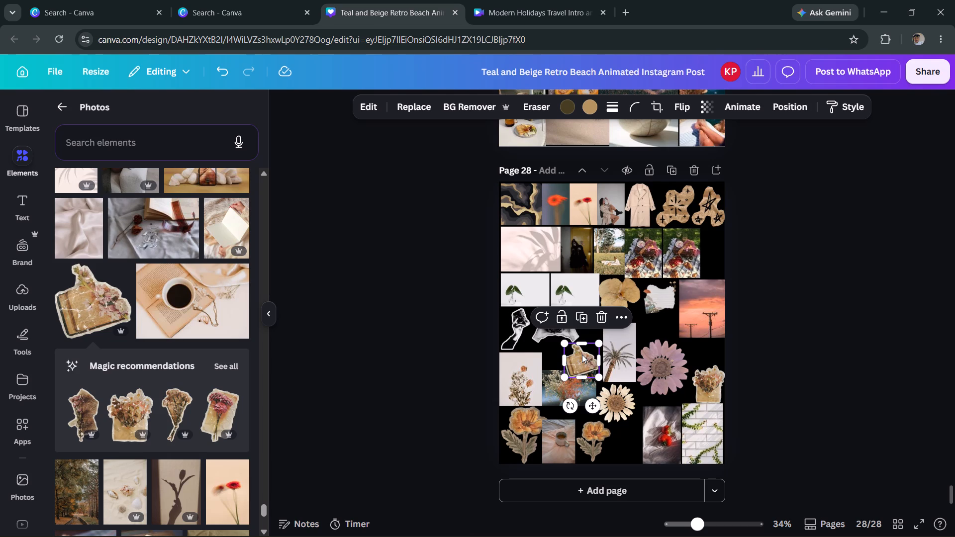
{"action": "left_click", "coordinate": [357, 372]}
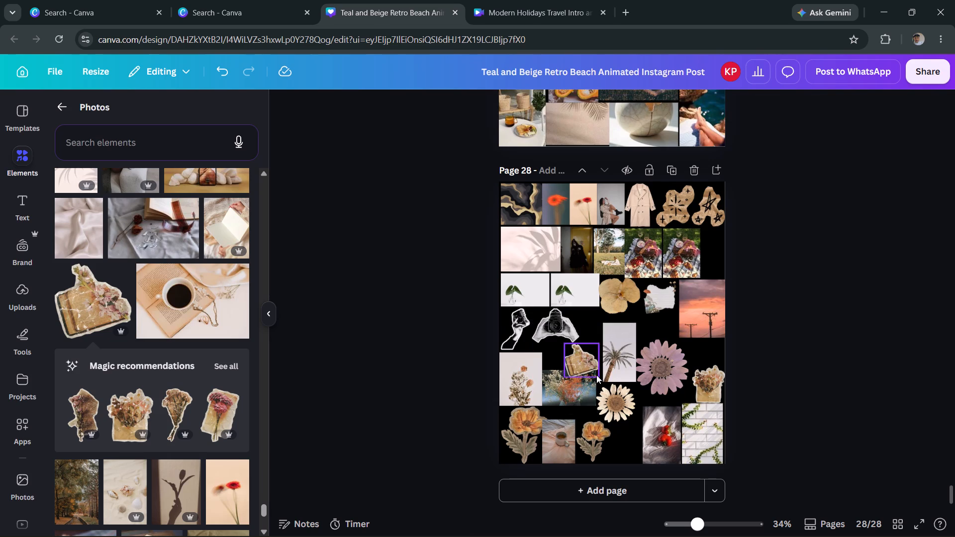
Add a new blank page after page 28.
{"action": "left_click", "coordinate": [621, 495]}
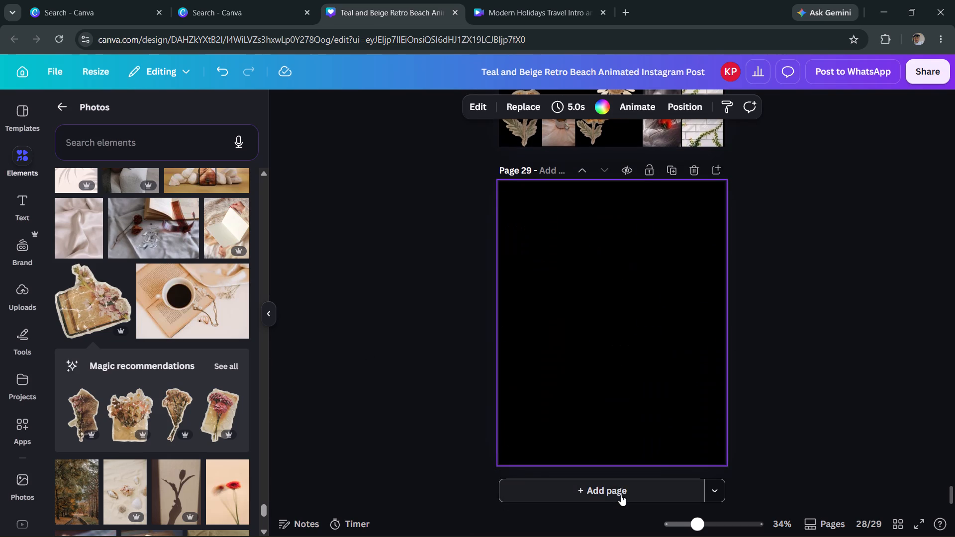
Add the recommended cutout of pink flowers on crumpled paper, shrink it, and place it in the page's upper-left corner.
{"action": "left_click", "coordinate": [221, 421]}
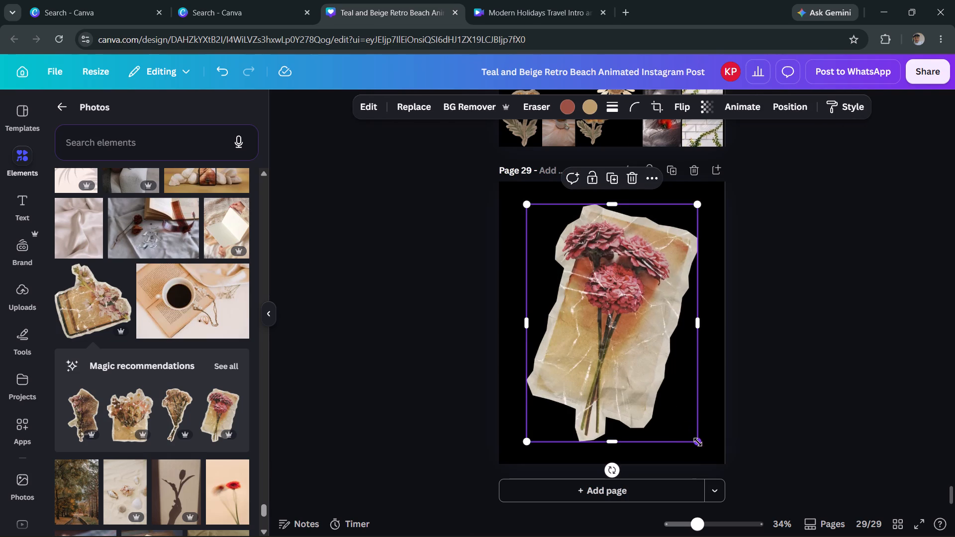
{"action": "left_click_drag", "start_coordinate": [698, 442], "coordinate": [584, 265]}
{"action": "left_click_drag", "start_coordinate": [555, 235], "coordinate": [541, 225]}
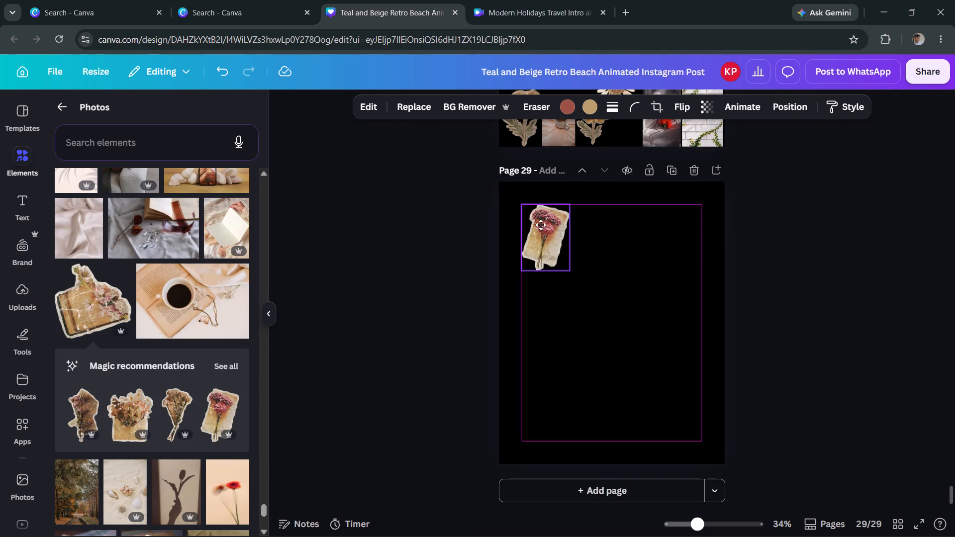
{"action": "left_click_drag", "start_coordinate": [541, 225], "coordinate": [527, 214]}
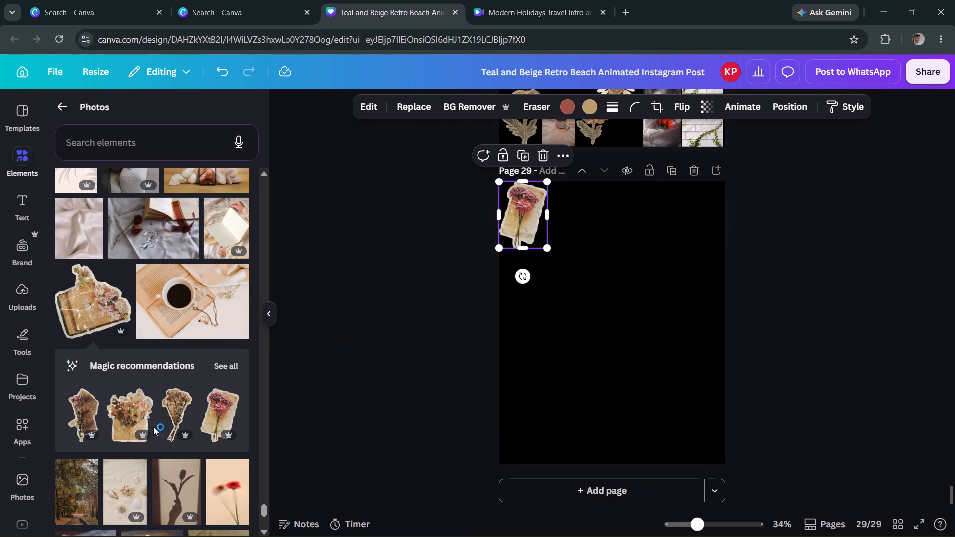
Add the recommended cutout of flowers in a paper envelope, shrink it, and place it in the page's upper-right corner.
{"action": "left_click", "coordinate": [133, 418]}
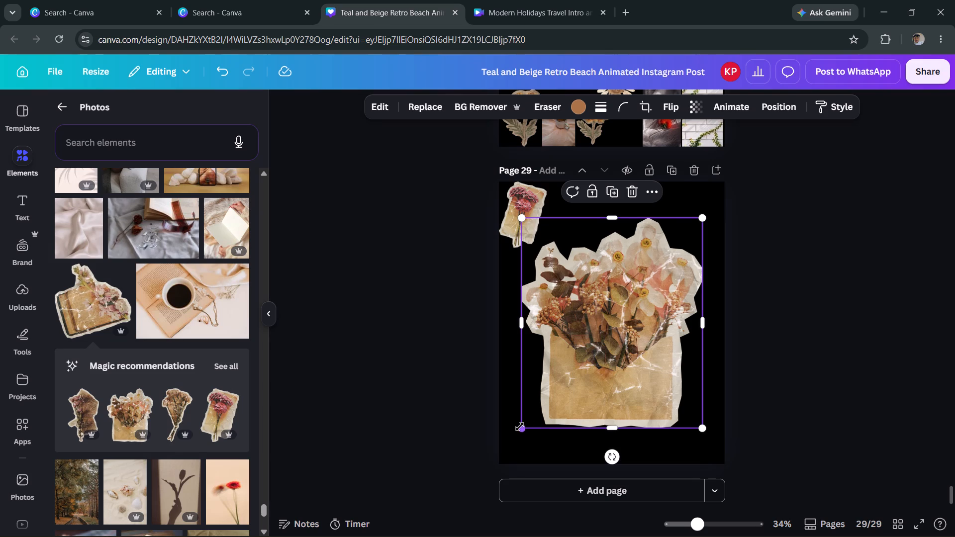
{"action": "left_click_drag", "start_coordinate": [520, 427], "coordinate": [655, 251]}
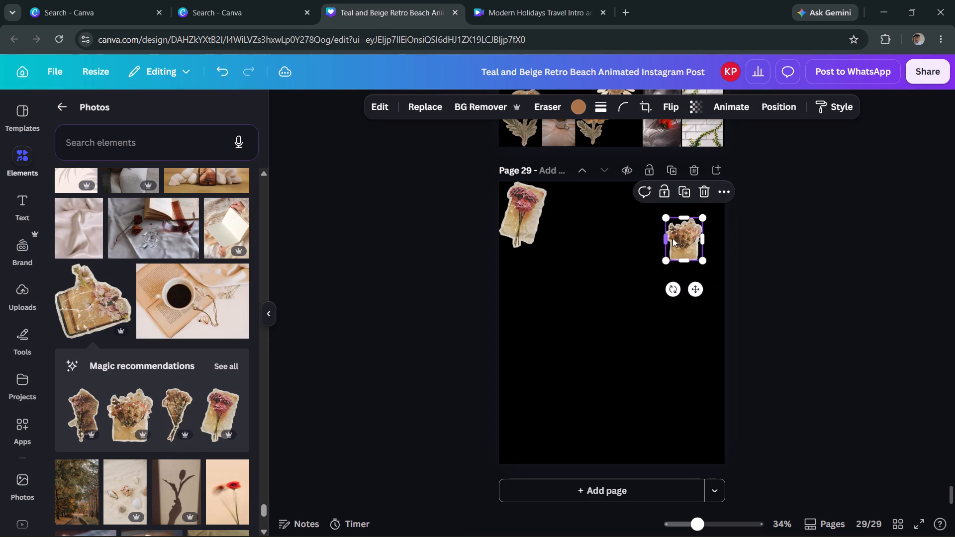
{"action": "left_click_drag", "start_coordinate": [673, 237], "coordinate": [698, 197]}
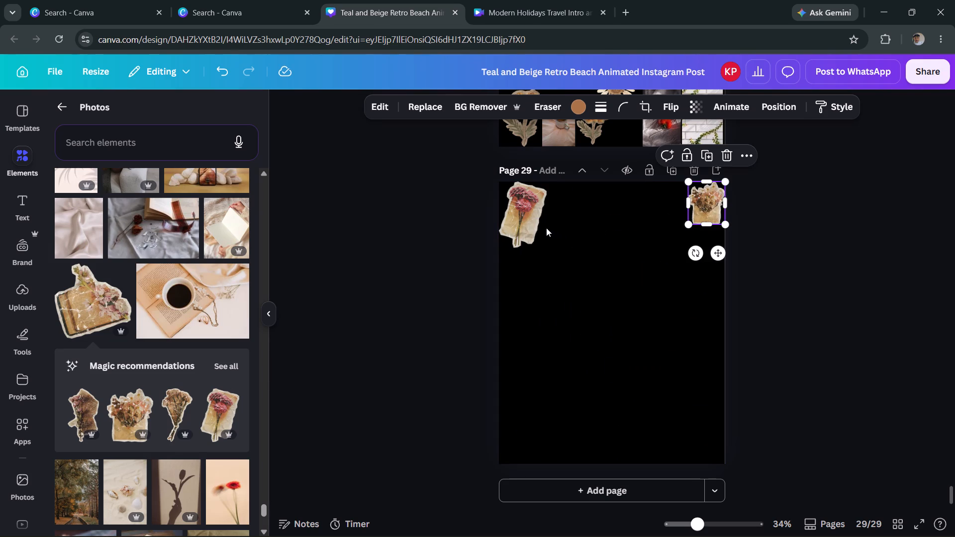
Shrink the pink flowers cutout to about 147 by 205, matching the bottom edge of the flower envelope cutout.
{"action": "left_click", "coordinate": [544, 227]}
{"action": "left_click_drag", "start_coordinate": [548, 246], "coordinate": [540, 240]}
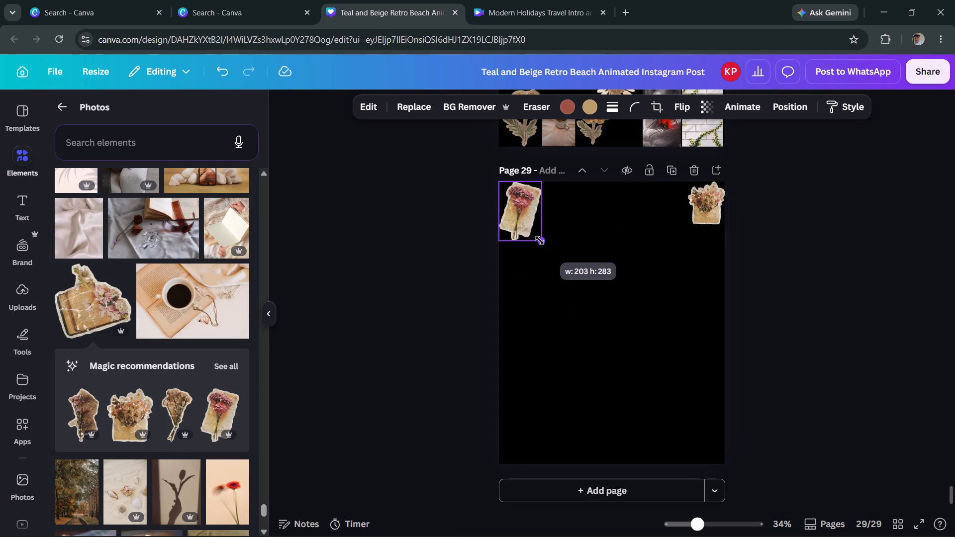
{"action": "left_click_drag", "start_coordinate": [540, 240], "coordinate": [525, 228]}
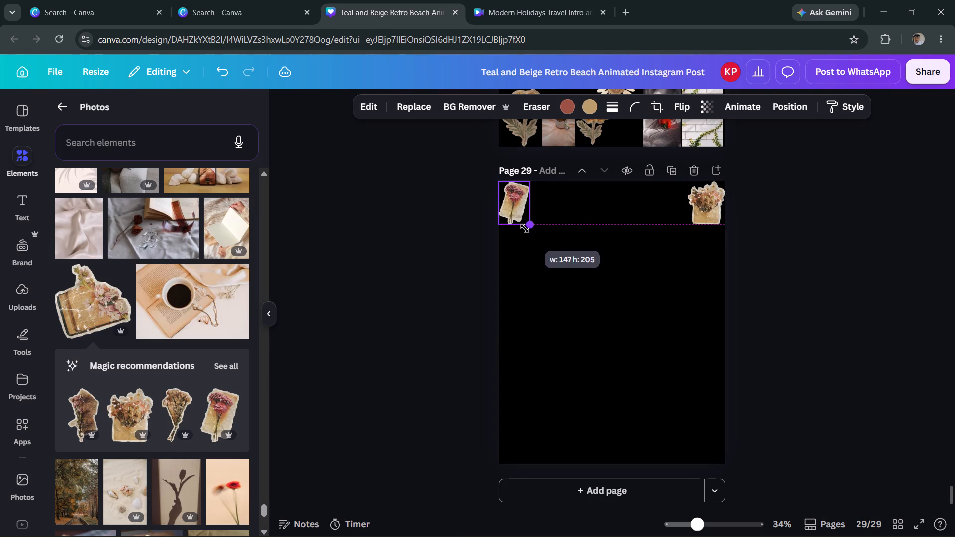
Add the recommended dried bouquet cutout to page 29.
{"action": "left_click", "coordinate": [167, 406]}
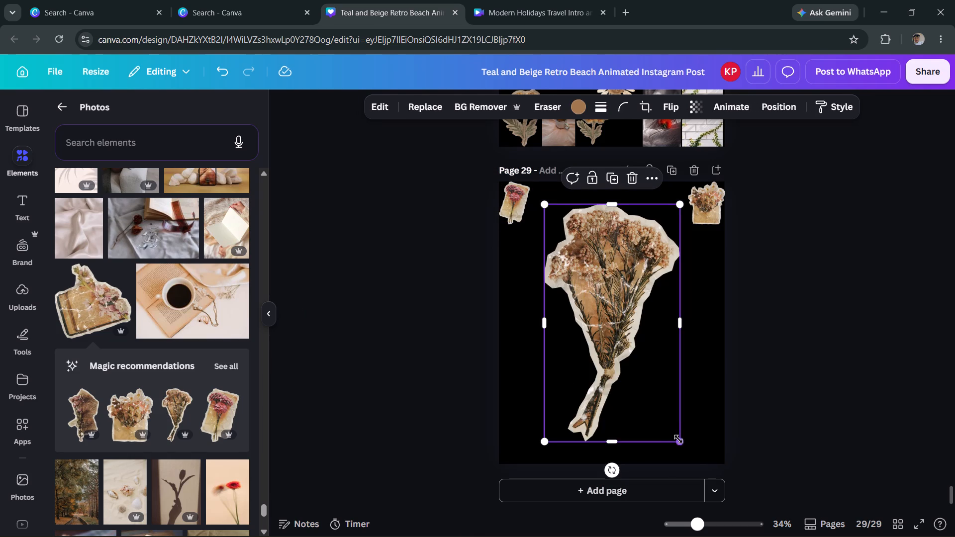
Shrink the dried bouquet cutout and place it at the page's top edge, right beside the pink flowers cutout.
{"action": "left_click_drag", "start_coordinate": [678, 439], "coordinate": [547, 215]}
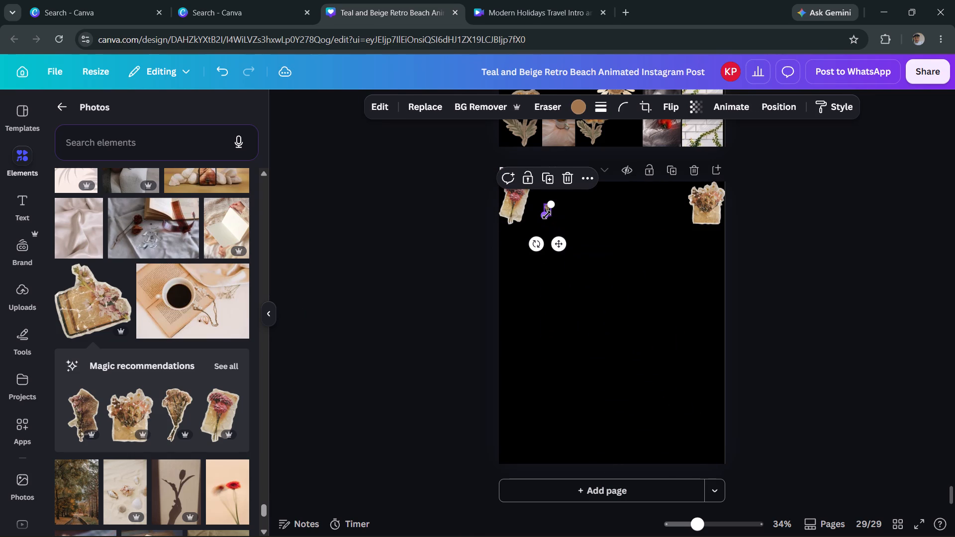
{"action": "left_click_drag", "start_coordinate": [547, 215], "coordinate": [514, 252]}
{"action": "left_click", "coordinate": [522, 239]}
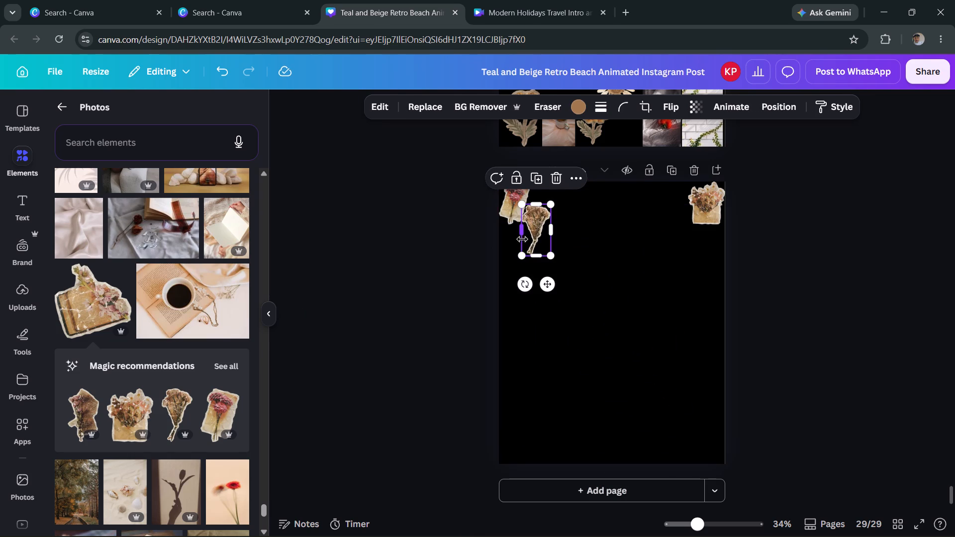
{"action": "left_click_drag", "start_coordinate": [530, 236], "coordinate": [540, 217]}
{"action": "left_click", "coordinate": [335, 259]}
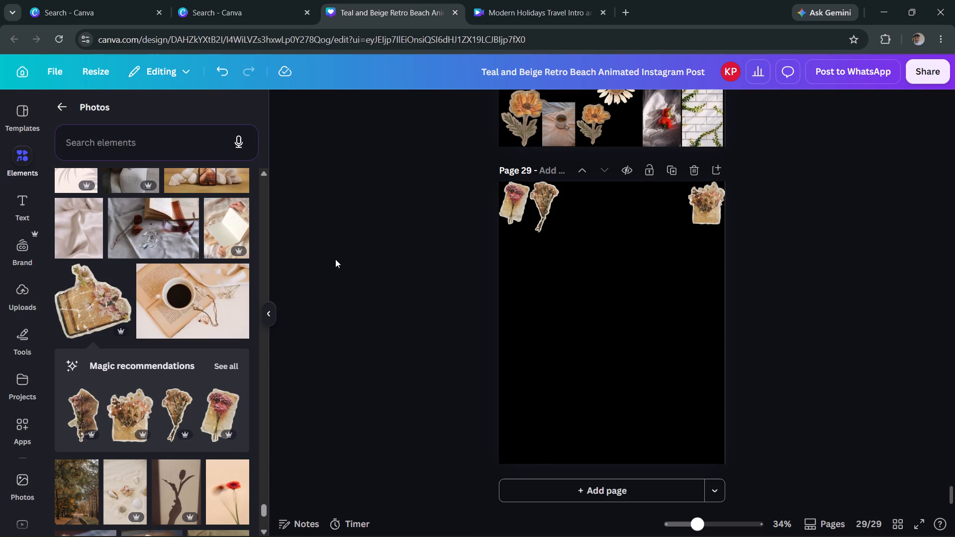
Add the photo of red flowers on a peach background, shrink it, and place it at the page's top edge beside the dried bouquet.
{"action": "scroll", "coordinate": [173, 395], "scroll_direction": "down", "scroll_amount": 3}
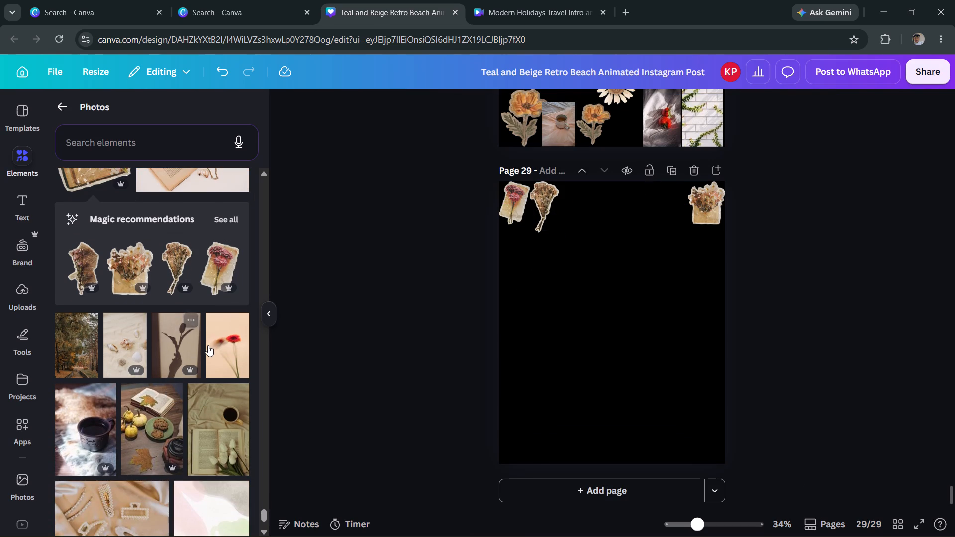
{"action": "left_click", "coordinate": [215, 343]}
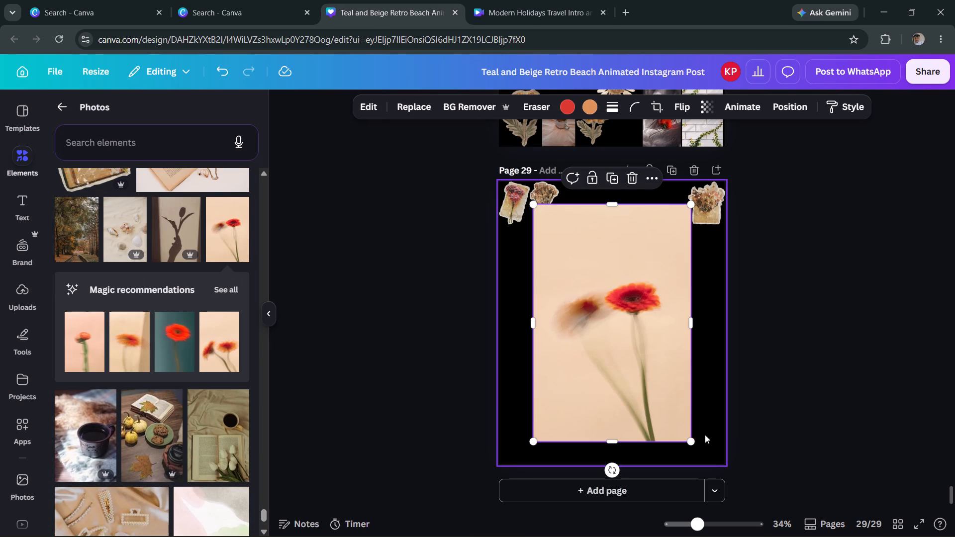
{"action": "left_click_drag", "start_coordinate": [690, 440], "coordinate": [544, 286]}
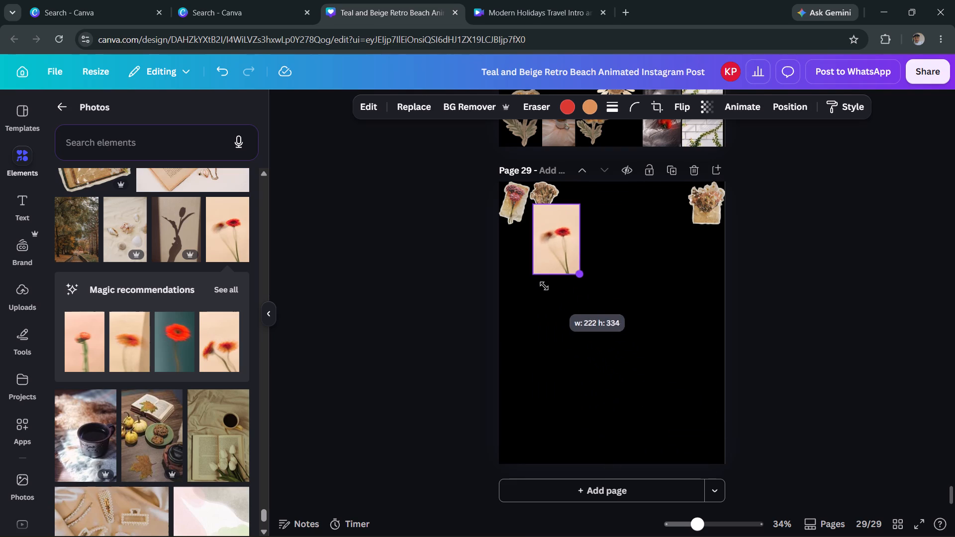
{"action": "left_click_drag", "start_coordinate": [544, 286], "coordinate": [558, 256]}
{"action": "left_click_drag", "start_coordinate": [551, 230], "coordinate": [580, 207]}
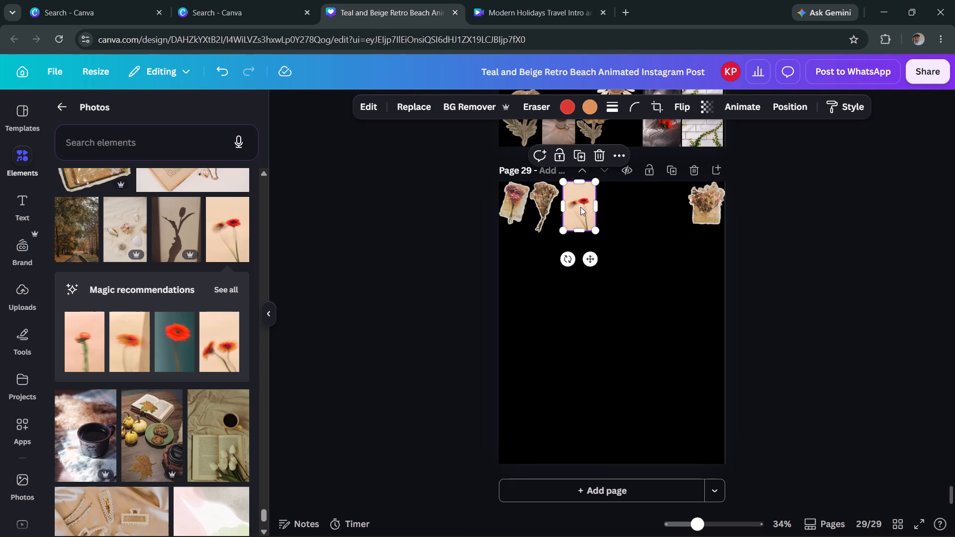
{"action": "left_click_drag", "start_coordinate": [594, 227], "coordinate": [588, 222]}
{"action": "left_click", "coordinate": [374, 264]}
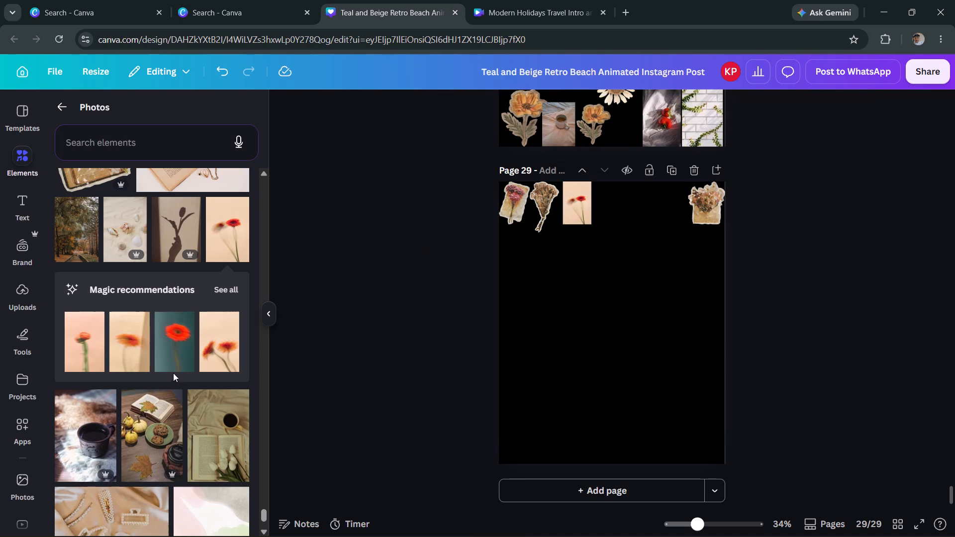
Add the photo of a hand-and-tulip shadow on a beige wall to page 29.
{"action": "scroll", "coordinate": [183, 385], "scroll_direction": "down", "scroll_amount": 3}
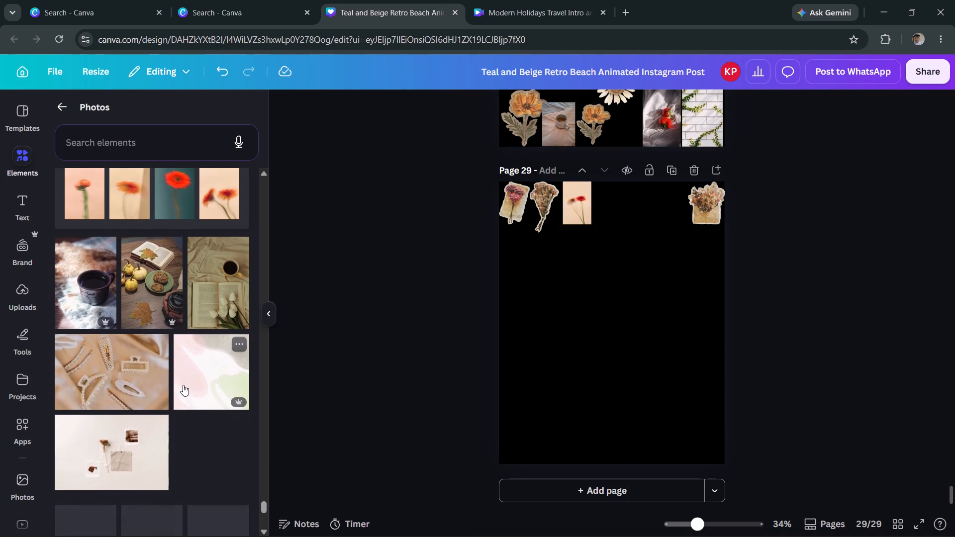
{"action": "scroll", "coordinate": [183, 385], "scroll_direction": "down", "scroll_amount": 3}
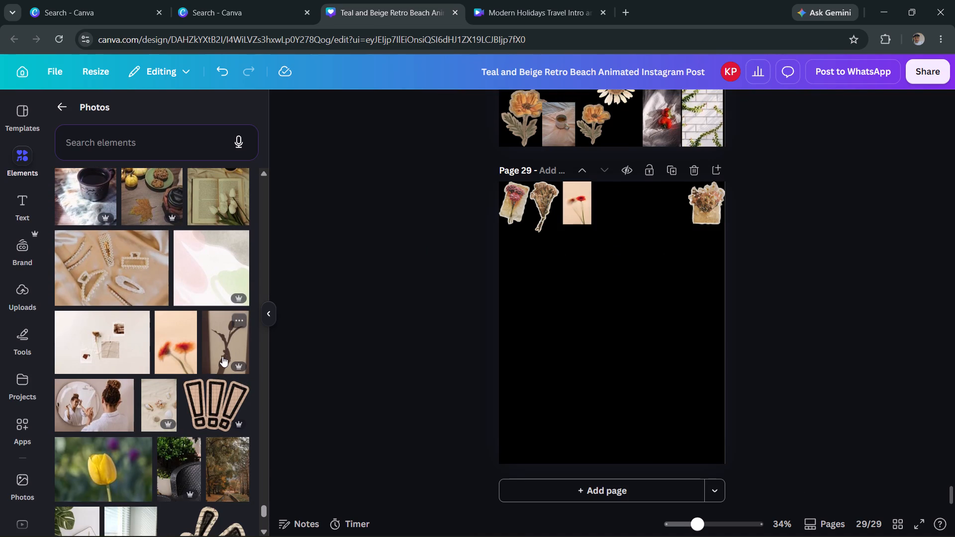
{"action": "left_click", "coordinate": [222, 356]}
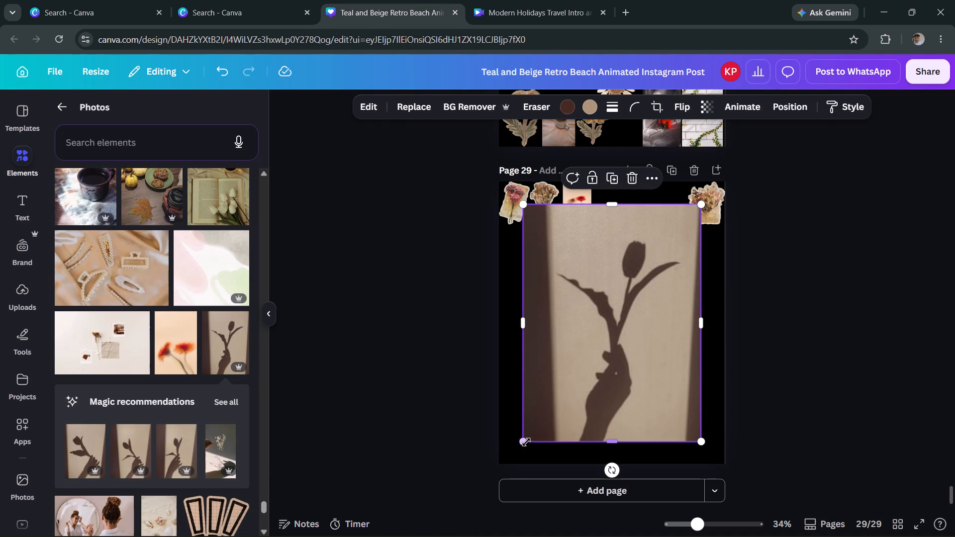
Shrink the tulip shadow photo to about 184 by 245 and place it at the page's top edge against the flower envelope cutout.
{"action": "left_click_drag", "start_coordinate": [526, 443], "coordinate": [651, 231]}
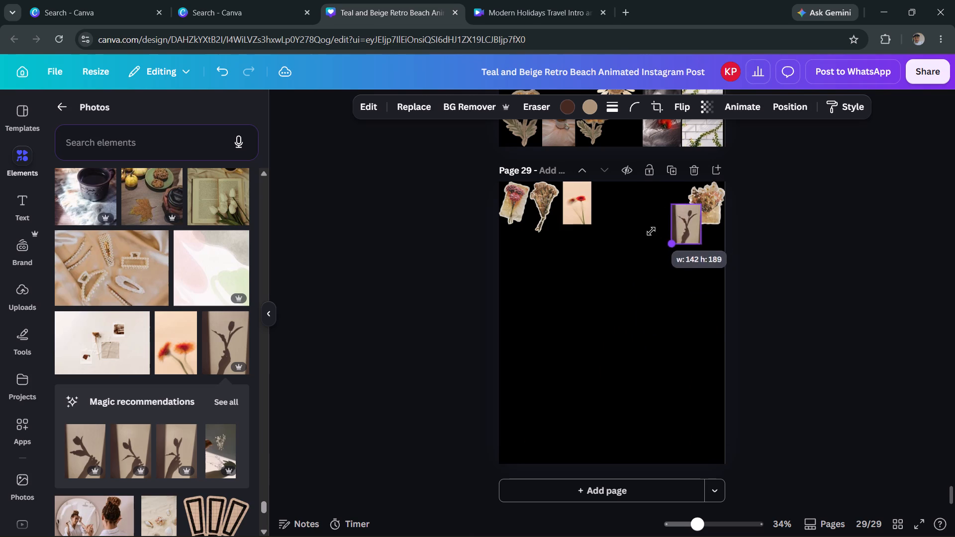
{"action": "left_click_drag", "start_coordinate": [651, 231], "coordinate": [641, 267]}
{"action": "left_click_drag", "start_coordinate": [672, 257], "coordinate": [666, 242]}
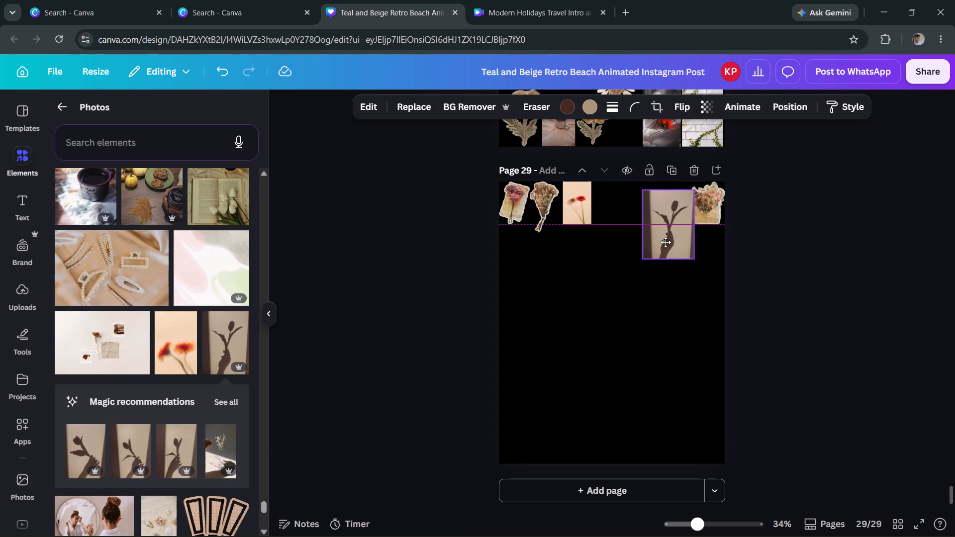
{"action": "left_click_drag", "start_coordinate": [666, 242], "coordinate": [661, 236]}
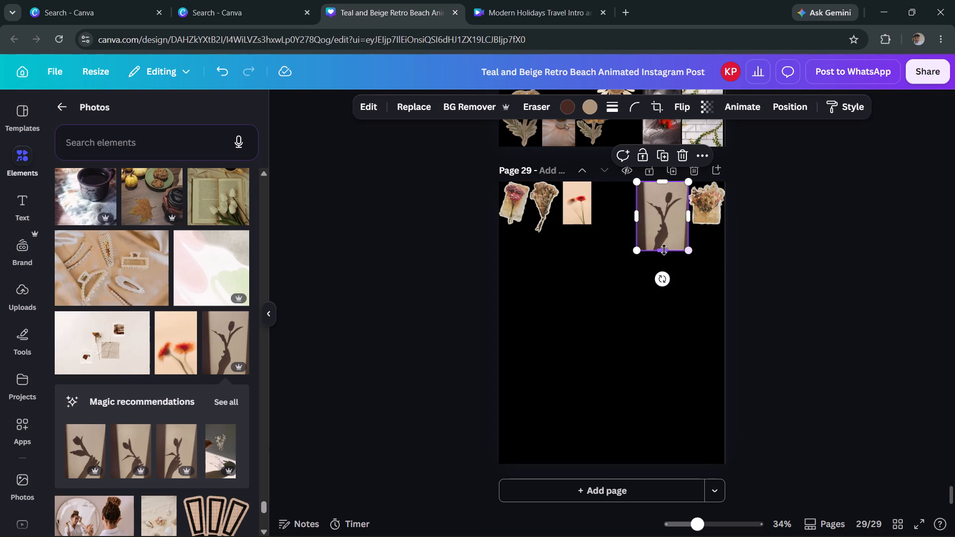
{"action": "left_click_drag", "start_coordinate": [639, 249], "coordinate": [646, 225]}
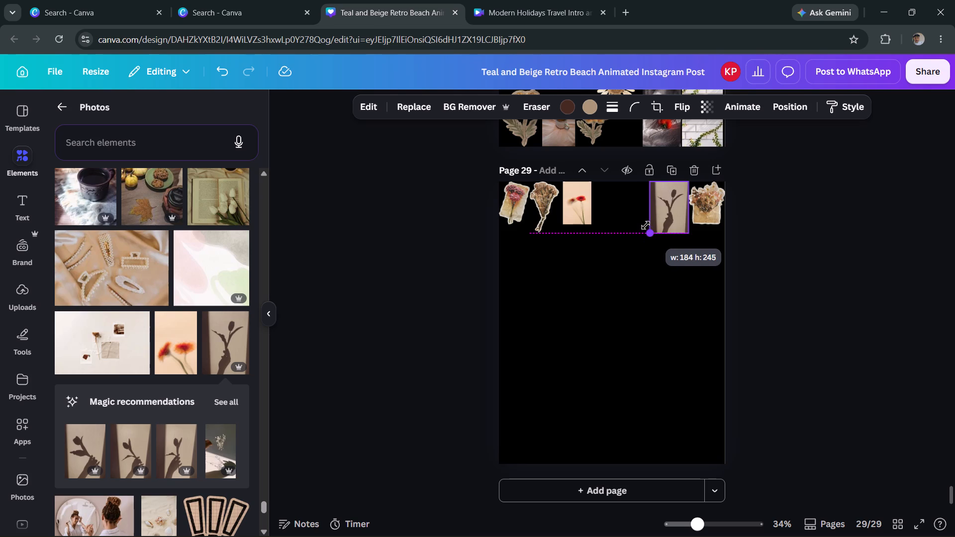
{"action": "left_click_drag", "start_coordinate": [646, 225], "coordinate": [647, 224]}
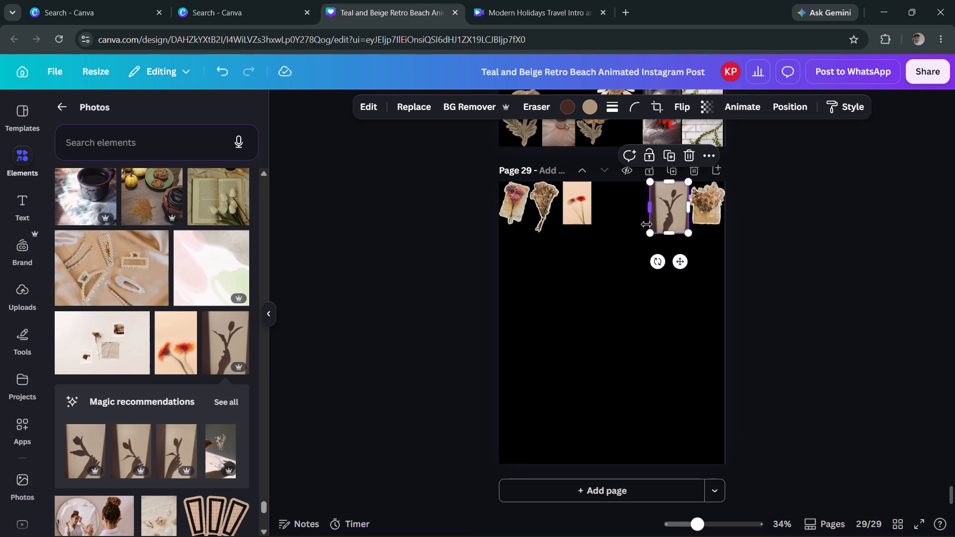
{"action": "left_click", "coordinate": [336, 240]}
Add the cutout of three exclamation marks, shrink it, and fit it between the red flowers photo and the tulip shadow photo.
{"action": "scroll", "coordinate": [179, 274], "scroll_direction": "down", "scroll_amount": 3}
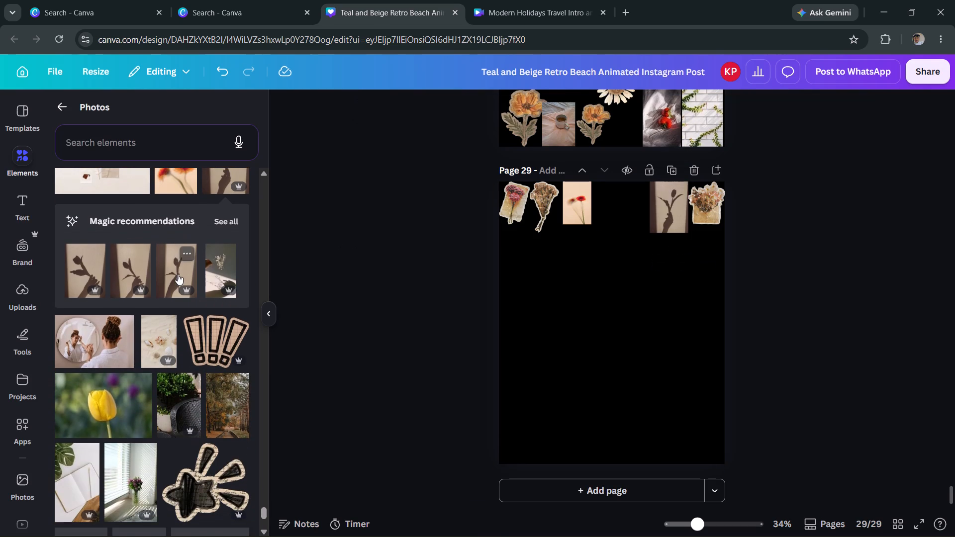
{"action": "left_click", "coordinate": [207, 331]}
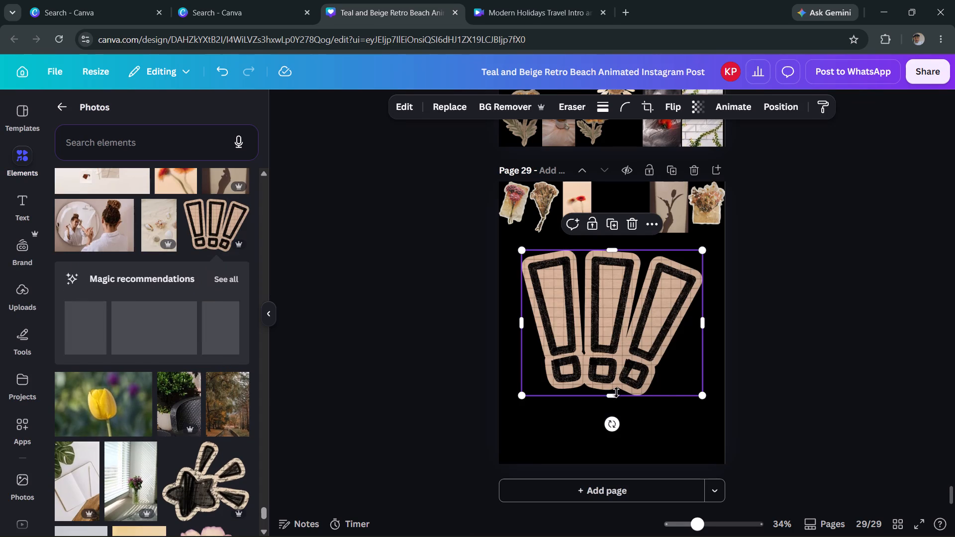
{"action": "left_click_drag", "start_coordinate": [702, 395], "coordinate": [632, 341]}
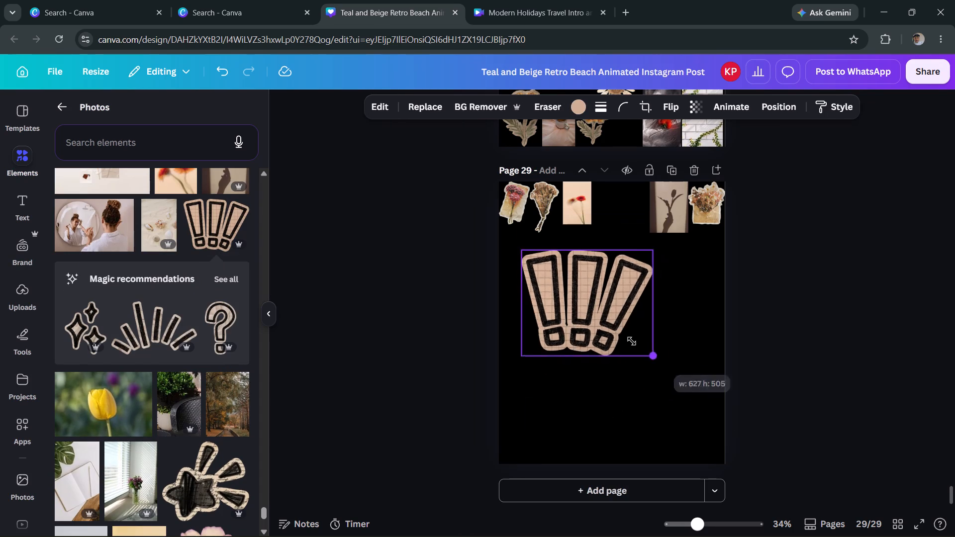
{"action": "left_click_drag", "start_coordinate": [632, 341], "coordinate": [568, 299]}
{"action": "left_click_drag", "start_coordinate": [551, 275], "coordinate": [627, 217]}
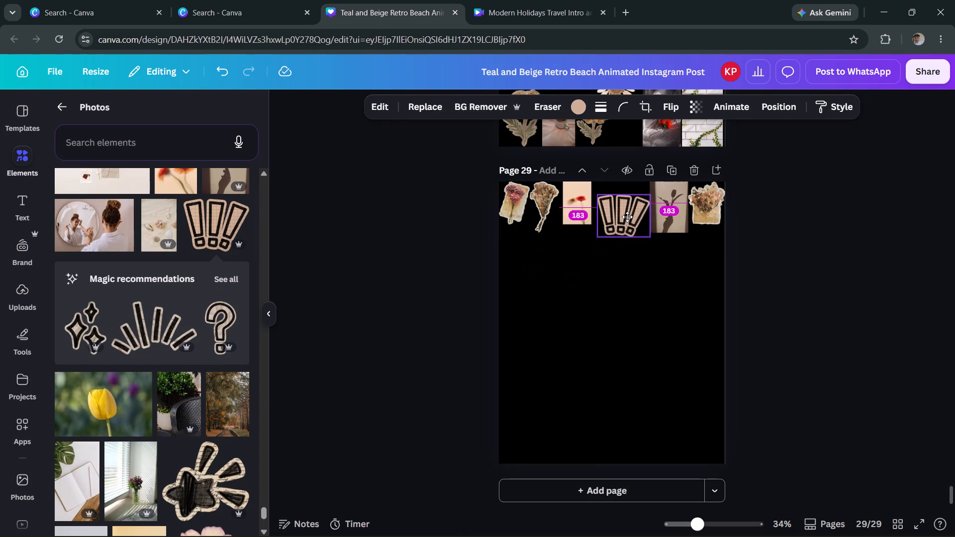
{"action": "left_click_drag", "start_coordinate": [627, 217], "coordinate": [624, 210]}
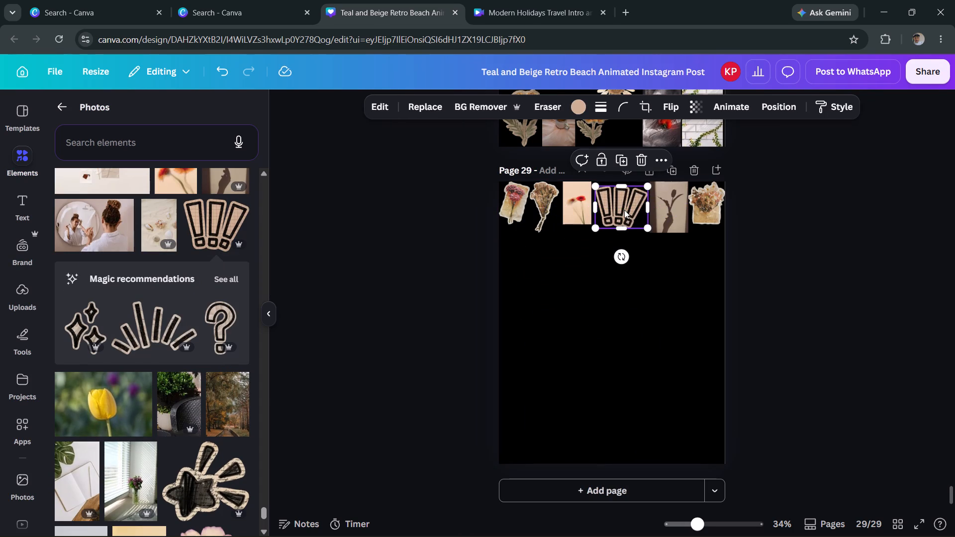
{"action": "left_click", "coordinate": [407, 253]}
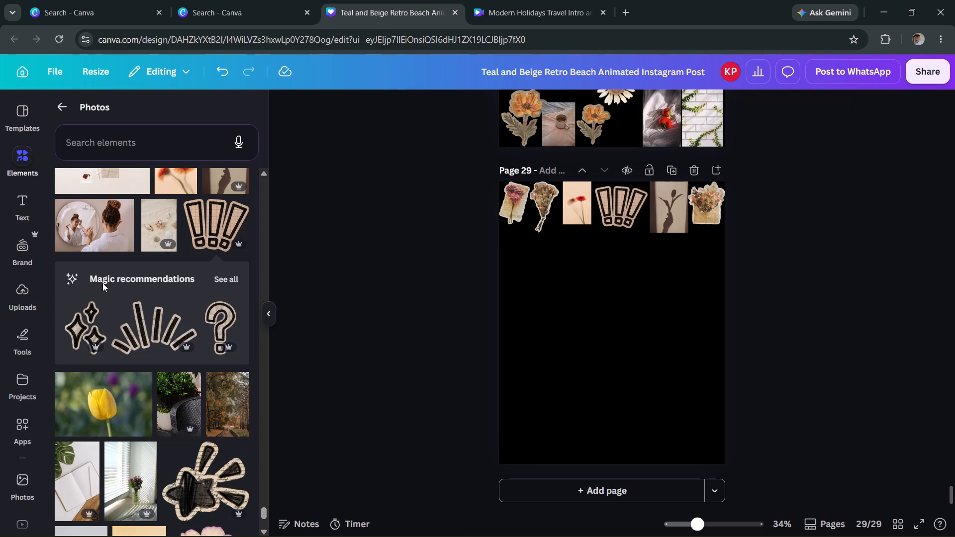
Add the recommended cutout of three sparkles, shrink it, and place it at the page's left edge below the pink flowers cutout.
{"action": "left_click", "coordinate": [76, 326]}
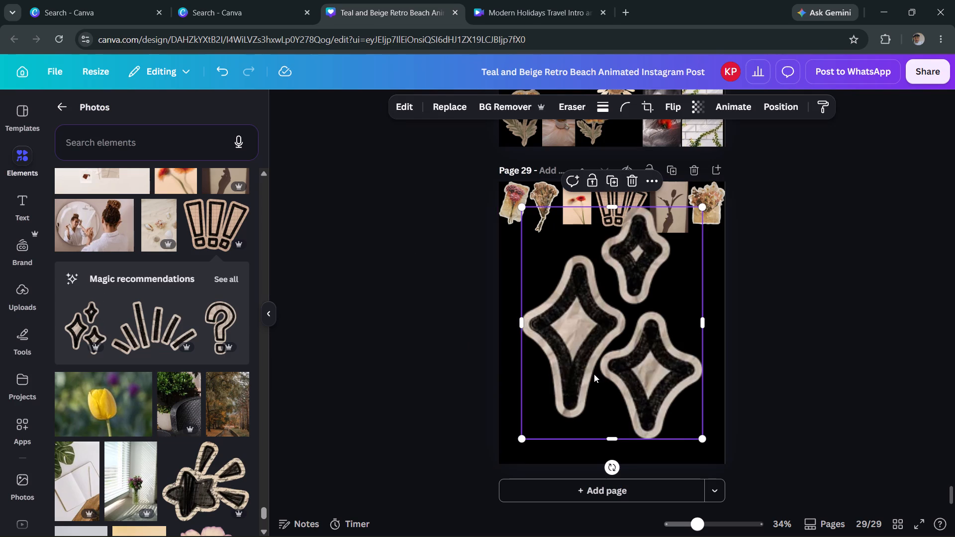
{"action": "left_click_drag", "start_coordinate": [701, 438], "coordinate": [565, 251]}
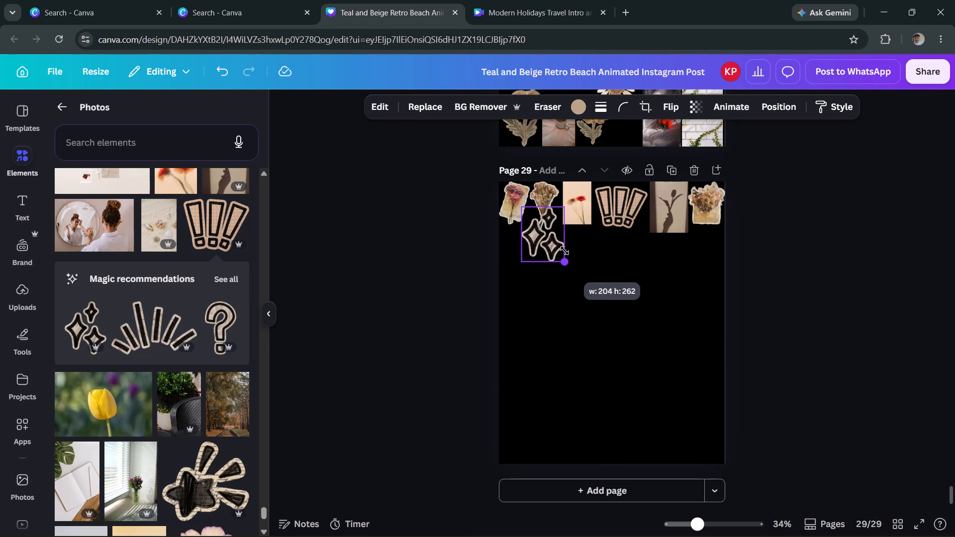
{"action": "left_click_drag", "start_coordinate": [565, 251], "coordinate": [558, 252]}
{"action": "left_click", "coordinate": [526, 235]}
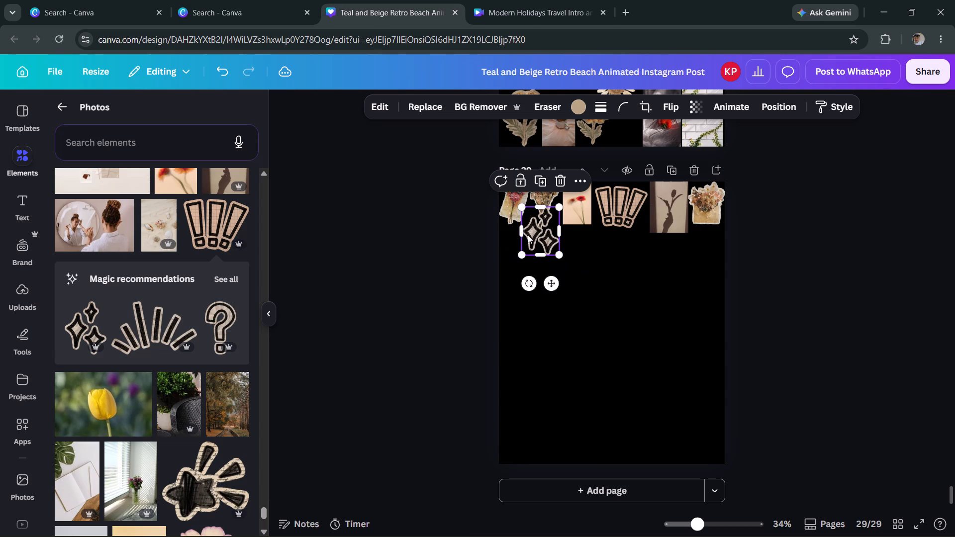
{"action": "left_click_drag", "start_coordinate": [539, 236], "coordinate": [513, 256]}
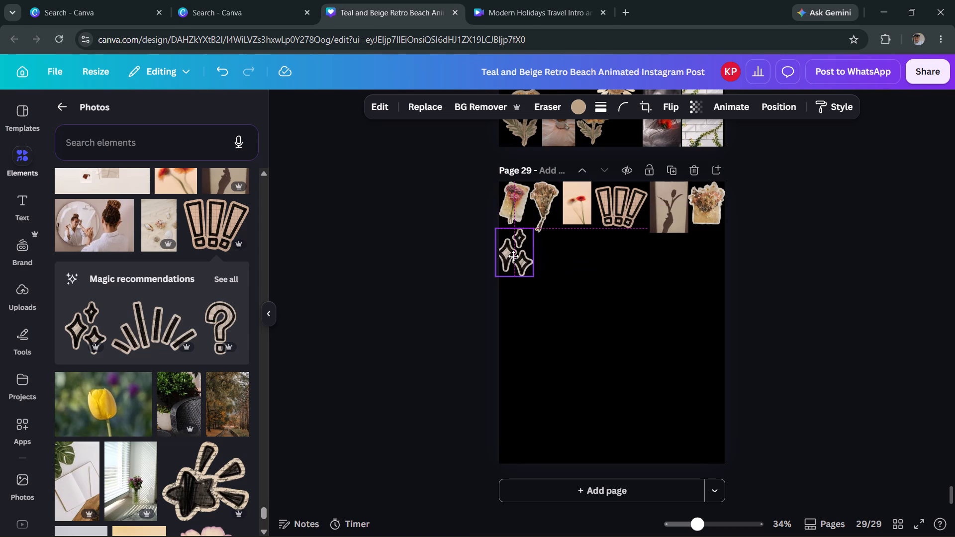
{"action": "left_click_drag", "start_coordinate": [513, 256], "coordinate": [516, 256]}
{"action": "left_click", "coordinate": [382, 272]}
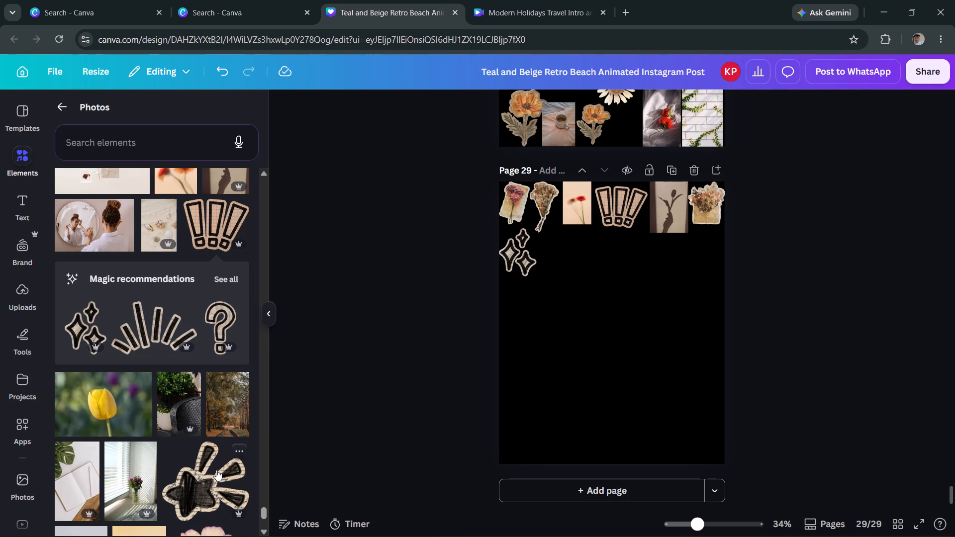
Add the shooting star cutout, shrink it, and fit it beside the sparkles cutout just below the dried bouquet.
{"action": "left_click", "coordinate": [211, 483]}
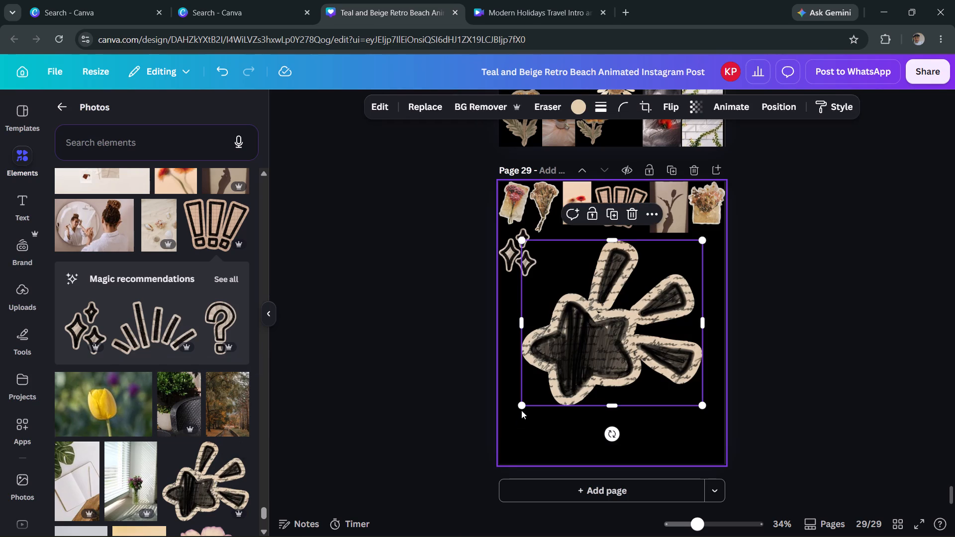
{"action": "left_click_drag", "start_coordinate": [522, 408], "coordinate": [648, 270]}
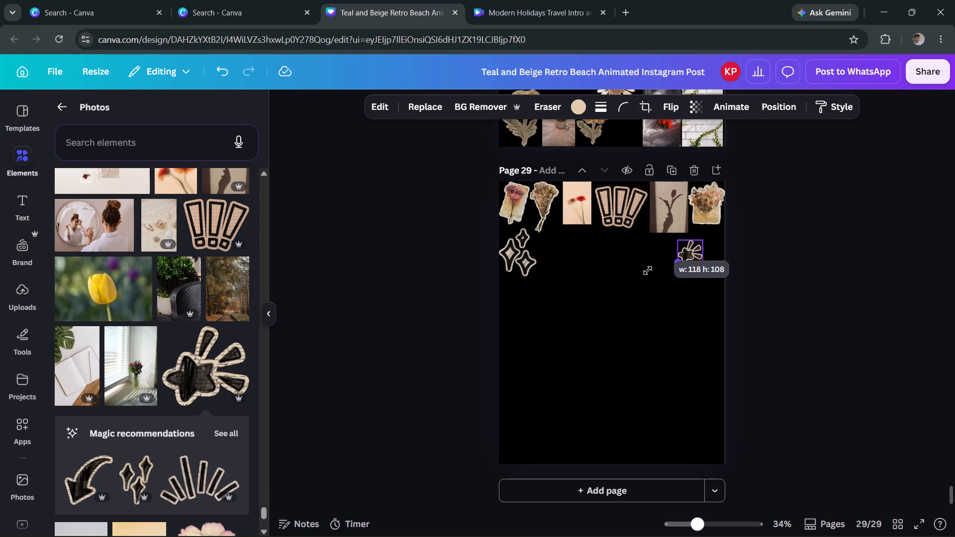
{"action": "left_click_drag", "start_coordinate": [648, 270], "coordinate": [643, 281]}
{"action": "left_click_drag", "start_coordinate": [676, 260], "coordinate": [571, 245]}
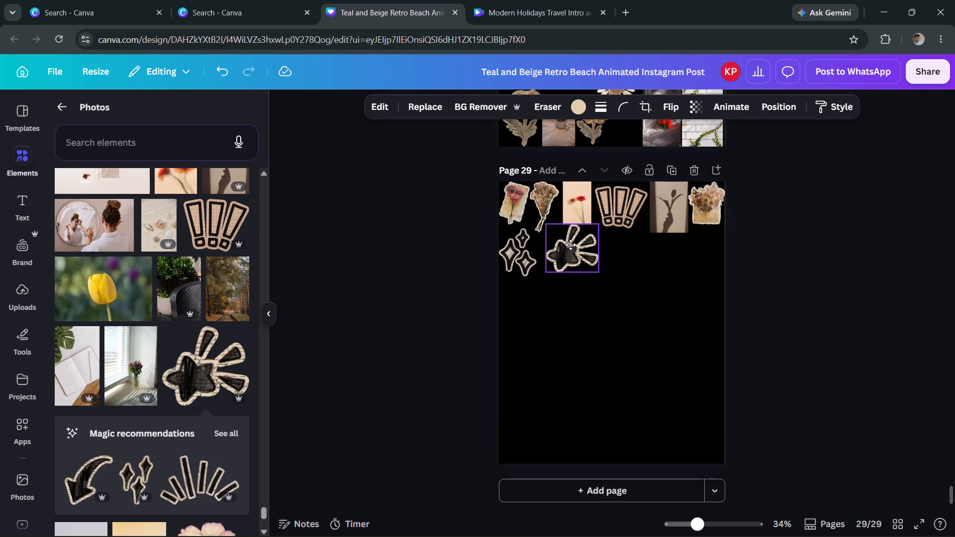
{"action": "left_click_drag", "start_coordinate": [571, 245], "coordinate": [561, 245]}
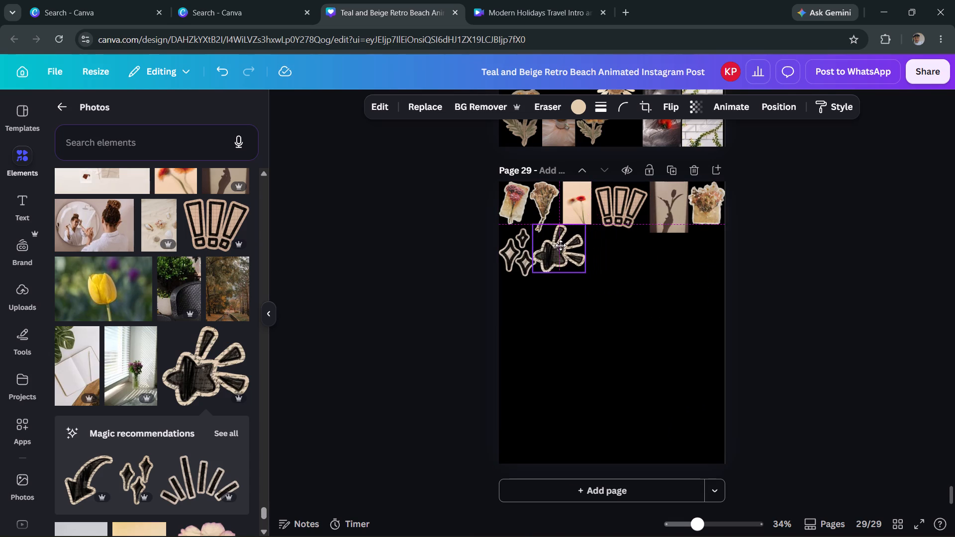
{"action": "left_click_drag", "start_coordinate": [561, 245], "coordinate": [562, 246]}
{"action": "left_click_drag", "start_coordinate": [587, 273], "coordinate": [561, 260]}
{"action": "left_click", "coordinate": [431, 284]}
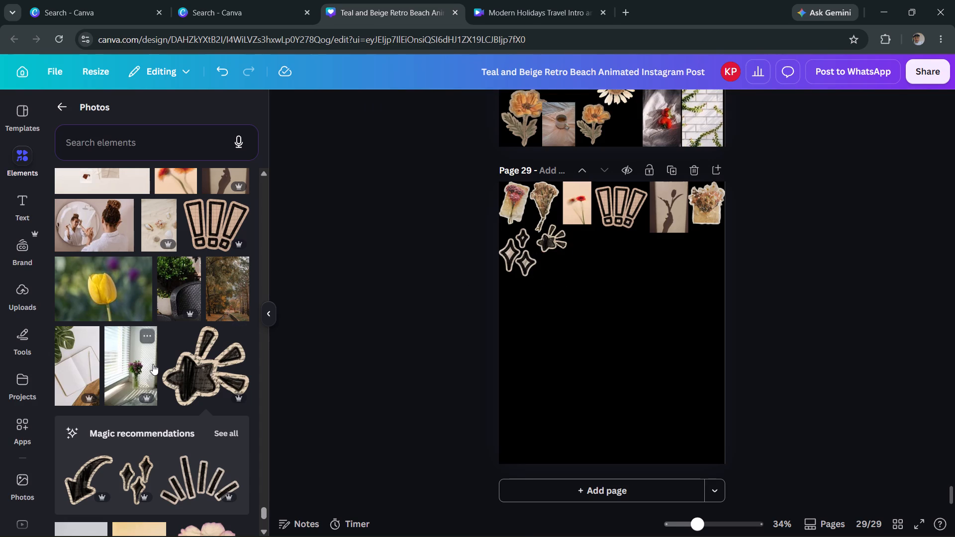
Add the recommended burst lines cutout, rotate it 180°, shrink it, and tuck it below the shooting star beside the sparkles.
{"action": "left_click", "coordinate": [191, 472]}
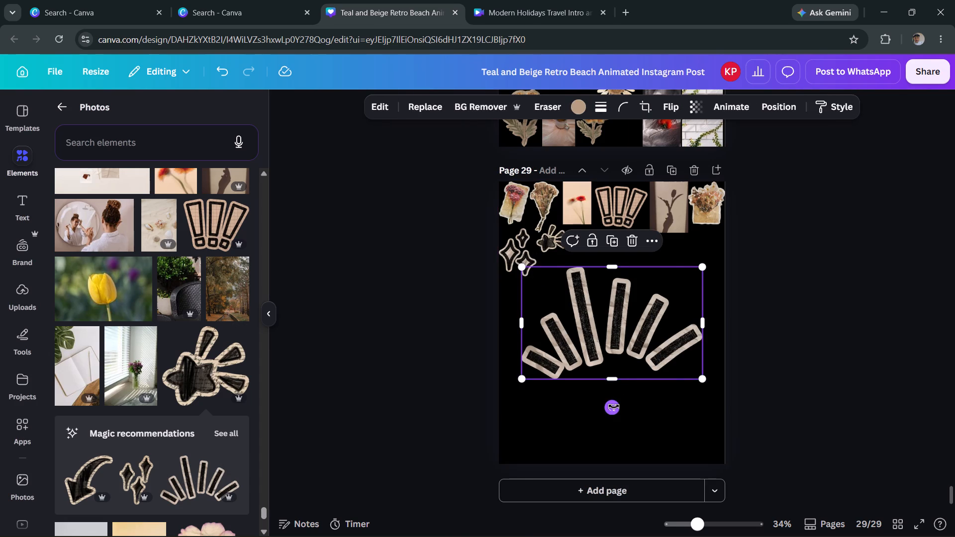
{"action": "left_click_drag", "start_coordinate": [614, 406], "coordinate": [607, 238]}
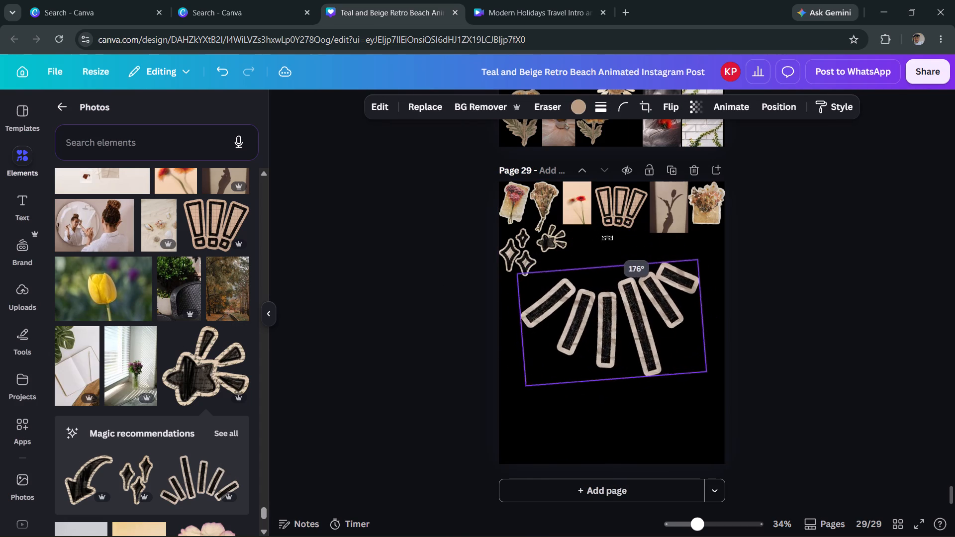
{"action": "left_click_drag", "start_coordinate": [607, 238], "coordinate": [611, 240]}
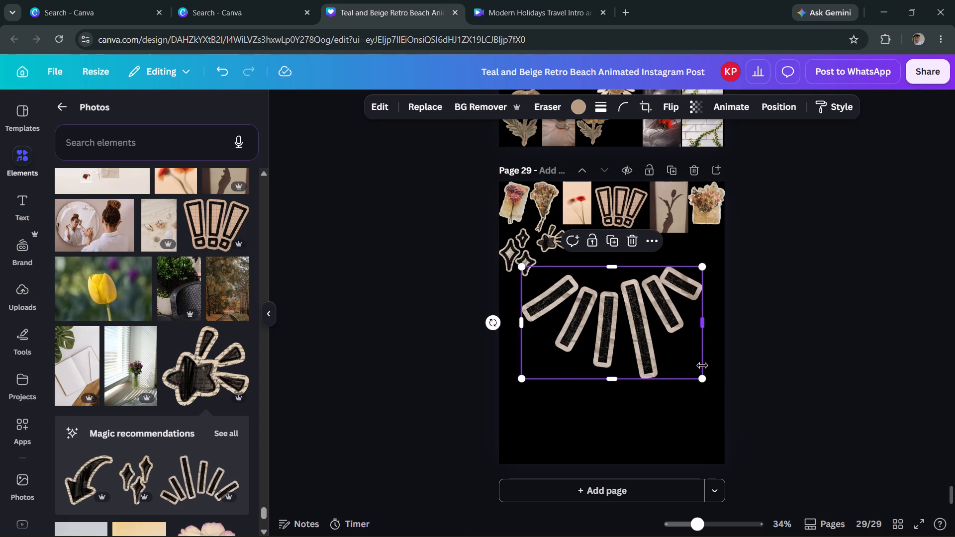
{"action": "left_click_drag", "start_coordinate": [703, 376], "coordinate": [576, 301]}
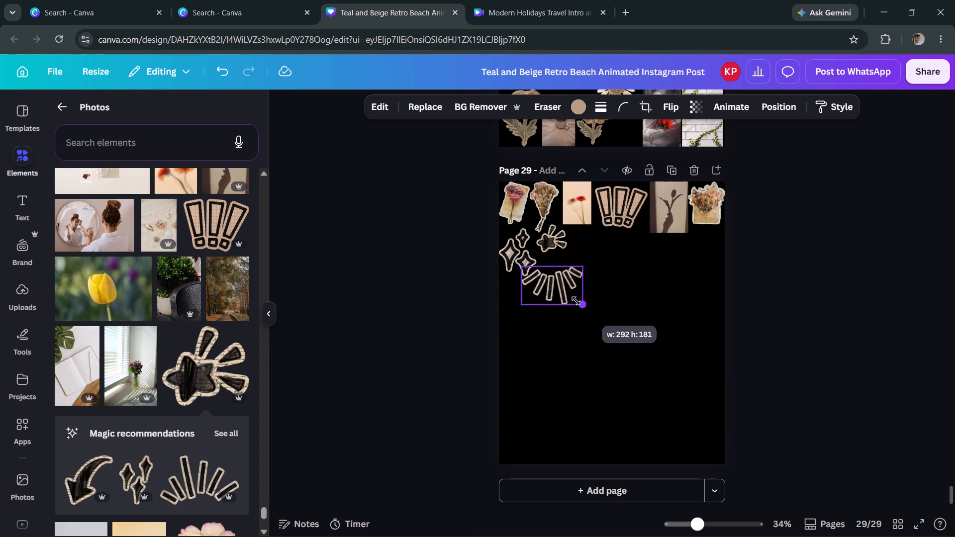
{"action": "left_click_drag", "start_coordinate": [576, 301], "coordinate": [572, 299]}
{"action": "left_click_drag", "start_coordinate": [541, 278], "coordinate": [556, 268]}
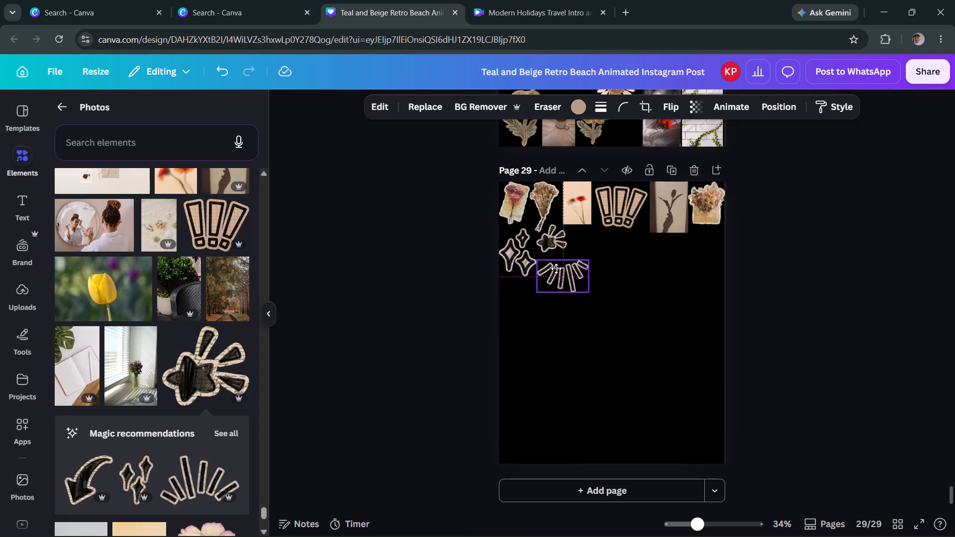
{"action": "left_click_drag", "start_coordinate": [556, 268], "coordinate": [555, 267]}
{"action": "left_click", "coordinate": [408, 286]}
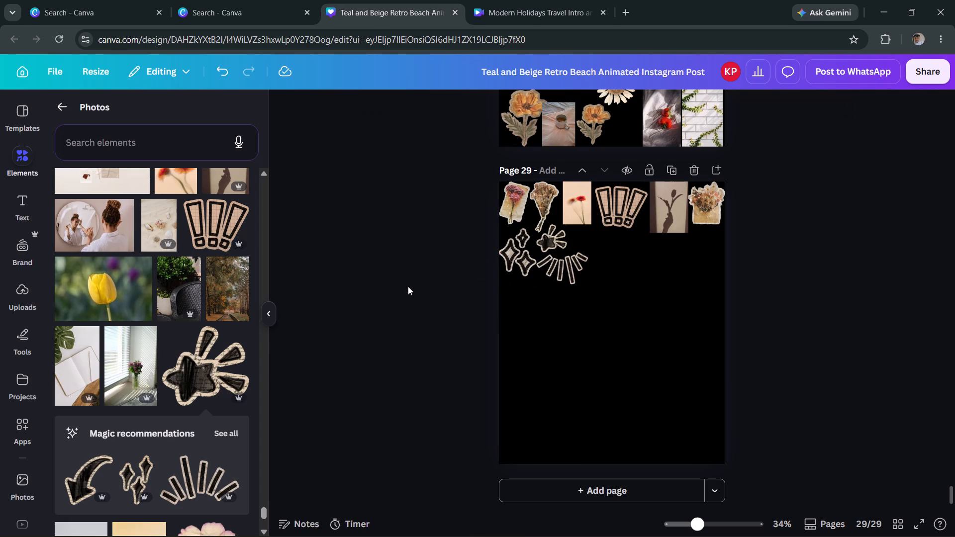
Add the photo of a hand holding dried flowers, shrink it, and place it at the page's right edge below the flower envelope cutout.
{"action": "scroll", "coordinate": [191, 367], "scroll_direction": "down", "scroll_amount": 4}
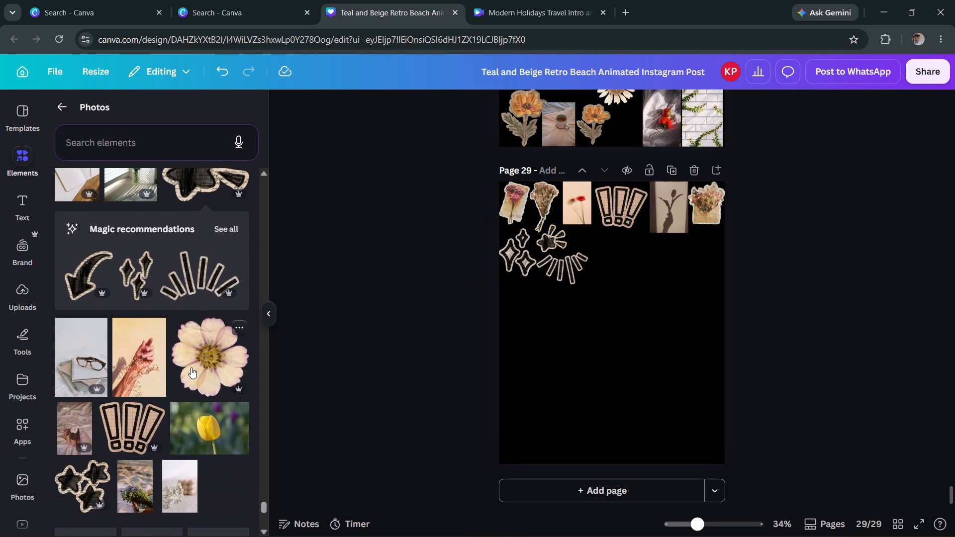
{"action": "left_click", "coordinate": [145, 356]}
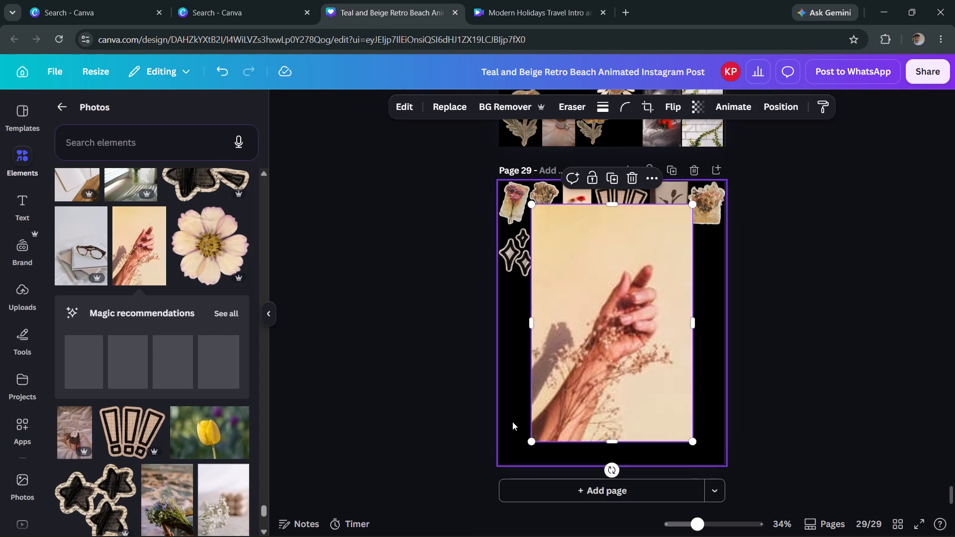
{"action": "left_click_drag", "start_coordinate": [532, 442], "coordinate": [654, 286]}
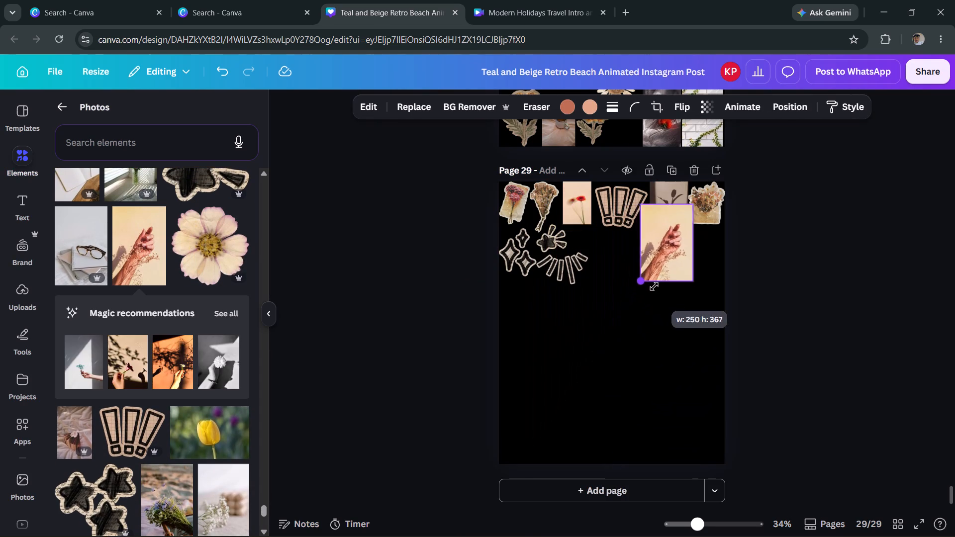
{"action": "left_click_drag", "start_coordinate": [654, 286], "coordinate": [647, 257]}
{"action": "left_click_drag", "start_coordinate": [673, 235], "coordinate": [707, 260]}
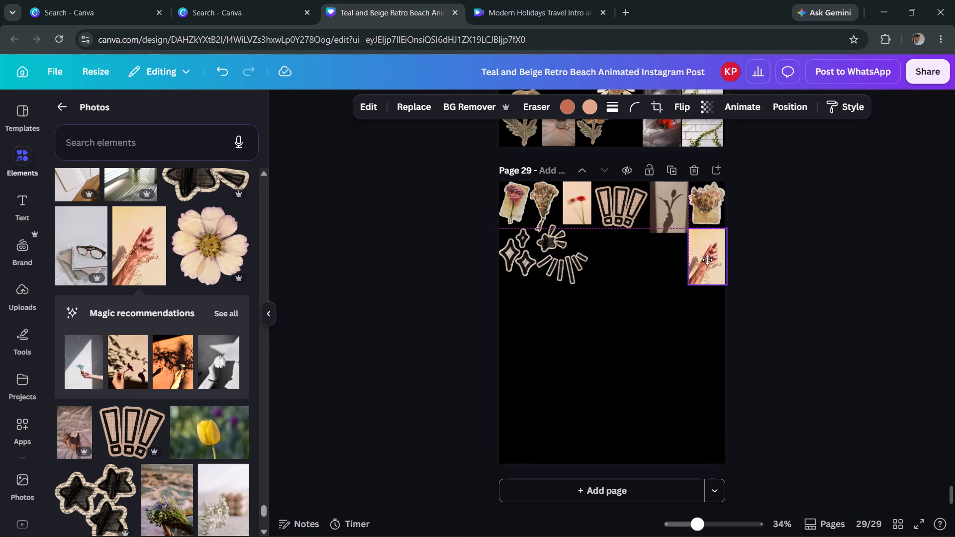
{"action": "left_click_drag", "start_coordinate": [707, 260], "coordinate": [707, 259]}
{"action": "left_click", "coordinate": [427, 294]}
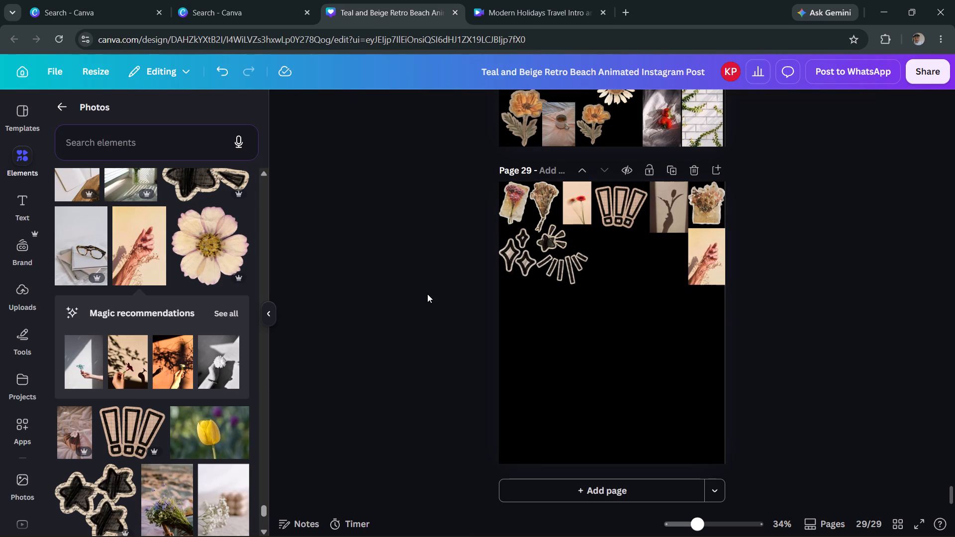
Add the pale daisy-like flower cutout, shrink it to about 179 by 182, and place it below the exclamation marks beside the burst lines.
{"action": "left_click", "coordinate": [201, 252]}
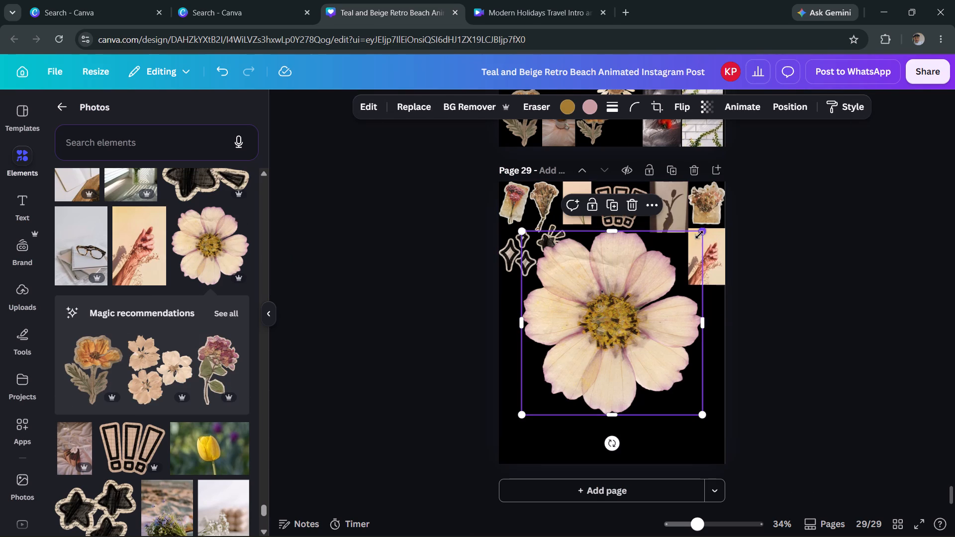
{"action": "left_click_drag", "start_coordinate": [701, 232], "coordinate": [559, 379]}
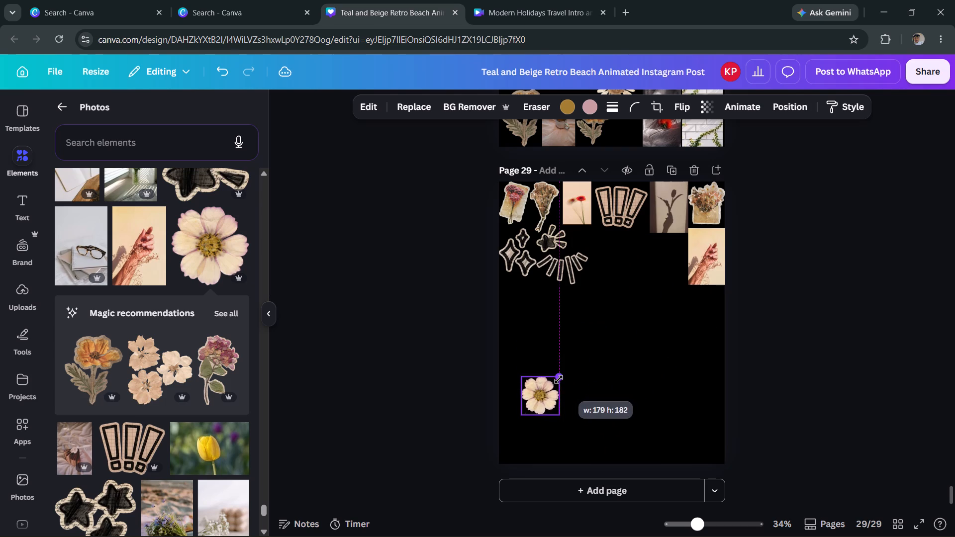
{"action": "left_click_drag", "start_coordinate": [545, 388], "coordinate": [613, 248]}
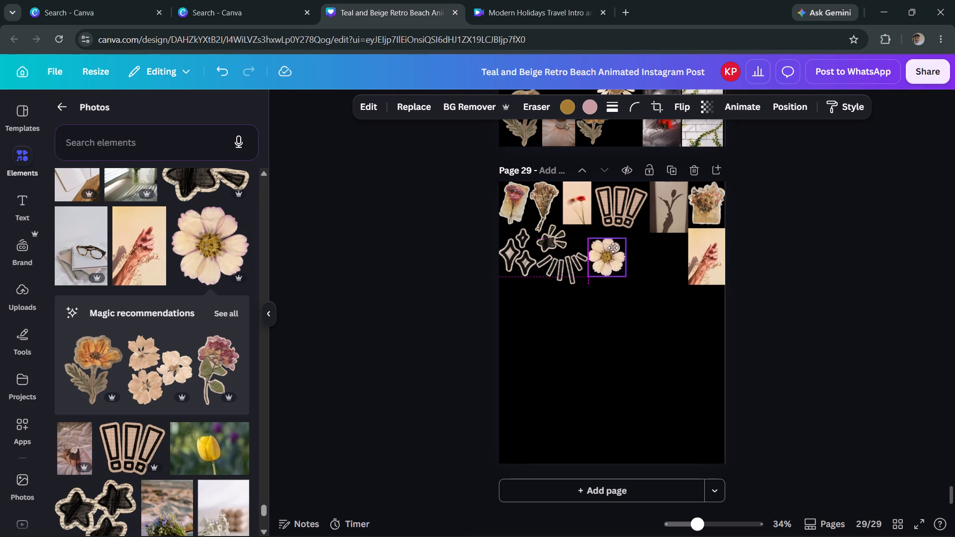
{"action": "left_click_drag", "start_coordinate": [613, 248], "coordinate": [611, 242]}
{"action": "left_click", "coordinate": [410, 252]}
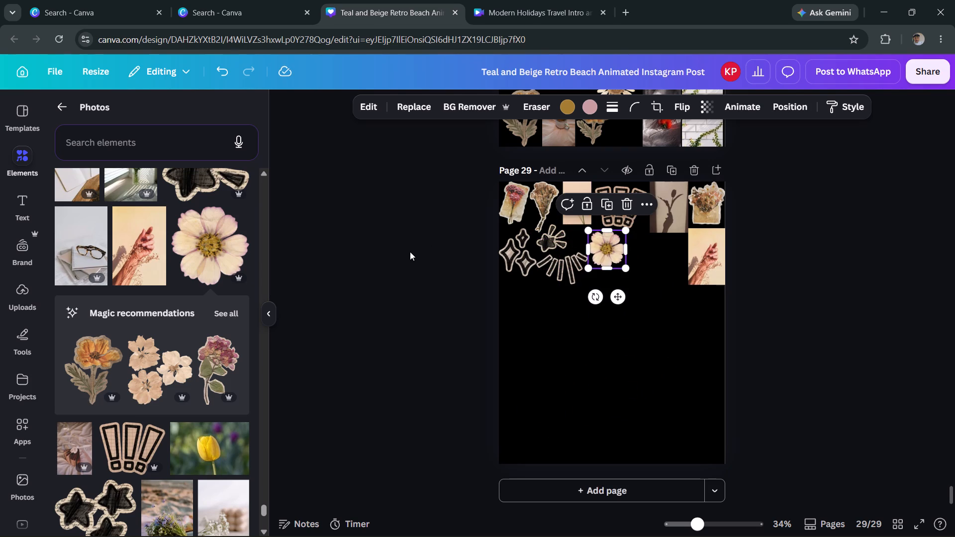
Add the recommended pink hydrangea stem cutout, shrink it, and place it directly beside the pale flower cutout.
{"action": "left_click", "coordinate": [218, 365]}
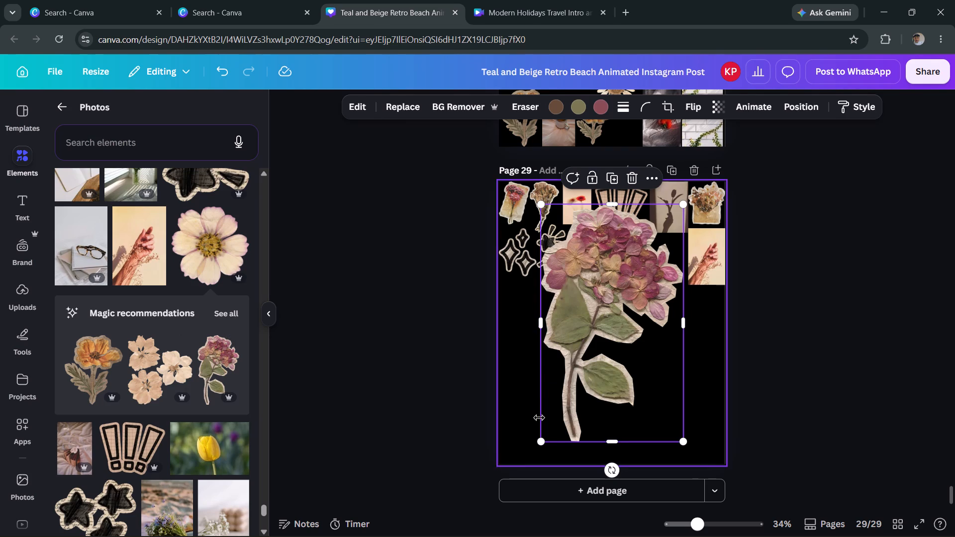
{"action": "left_click_drag", "start_coordinate": [682, 204], "coordinate": [677, 206]}
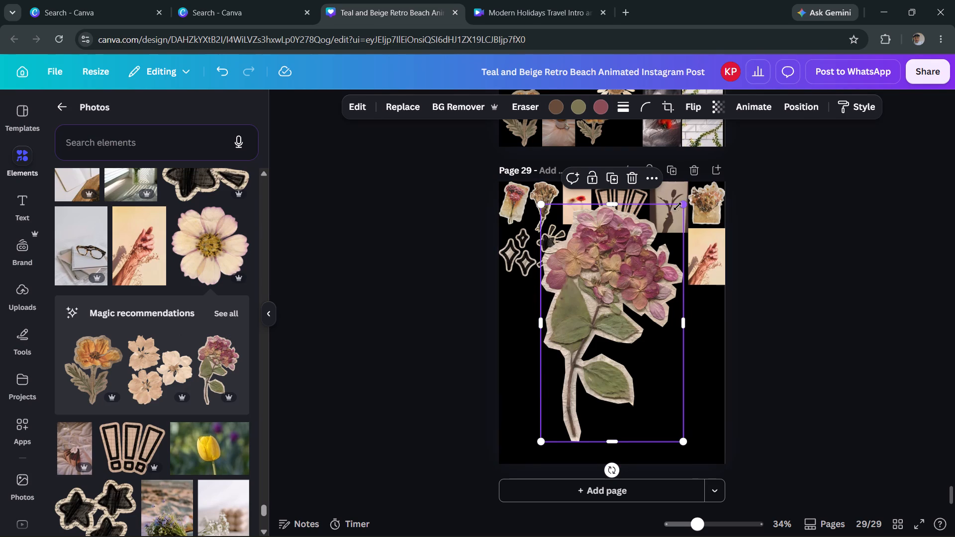
{"action": "left_click_drag", "start_coordinate": [677, 206], "coordinate": [581, 378]}
{"action": "left_click_drag", "start_coordinate": [560, 408], "coordinate": [649, 267]}
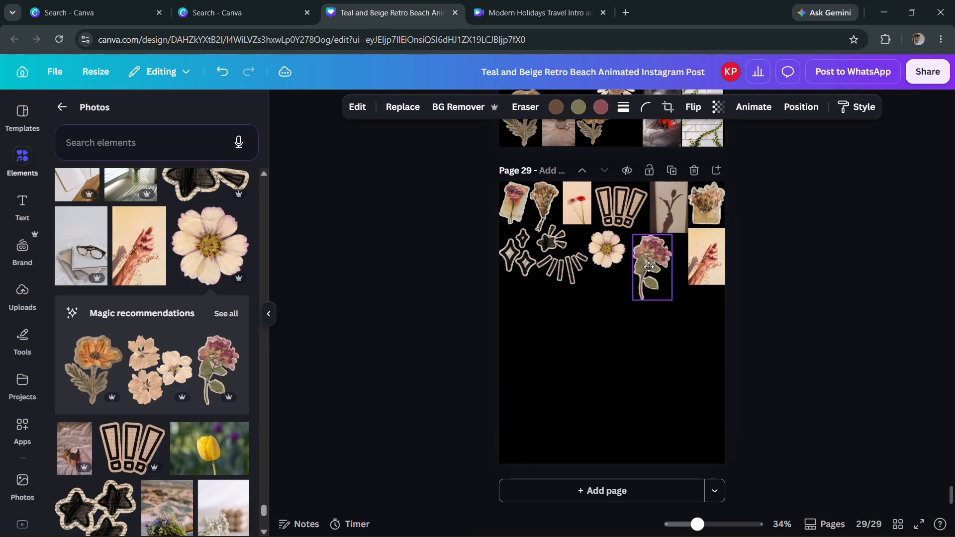
{"action": "left_click_drag", "start_coordinate": [649, 267], "coordinate": [647, 267]}
{"action": "left_click_drag", "start_coordinate": [667, 300], "coordinate": [661, 291]}
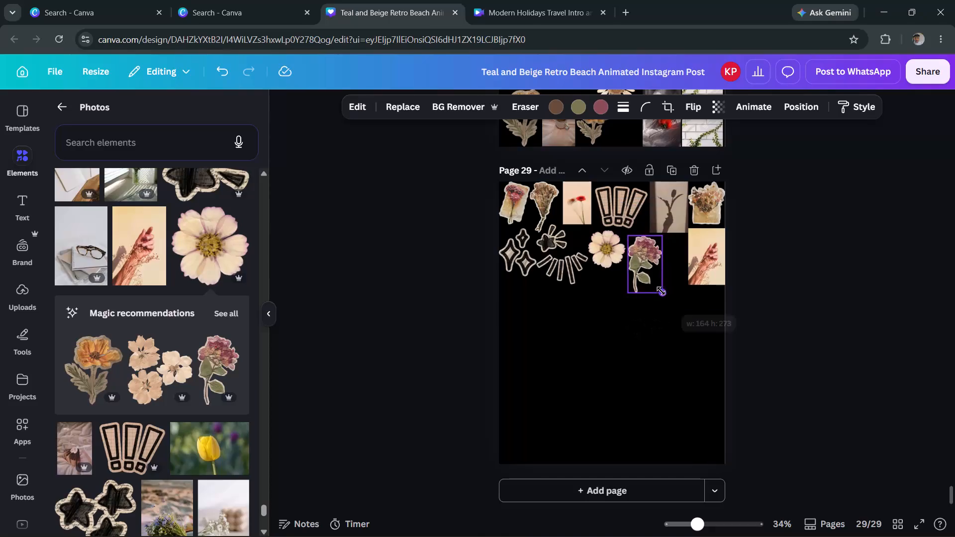
{"action": "left_click_drag", "start_coordinate": [661, 291], "coordinate": [657, 280]}
{"action": "left_click", "coordinate": [389, 299]}
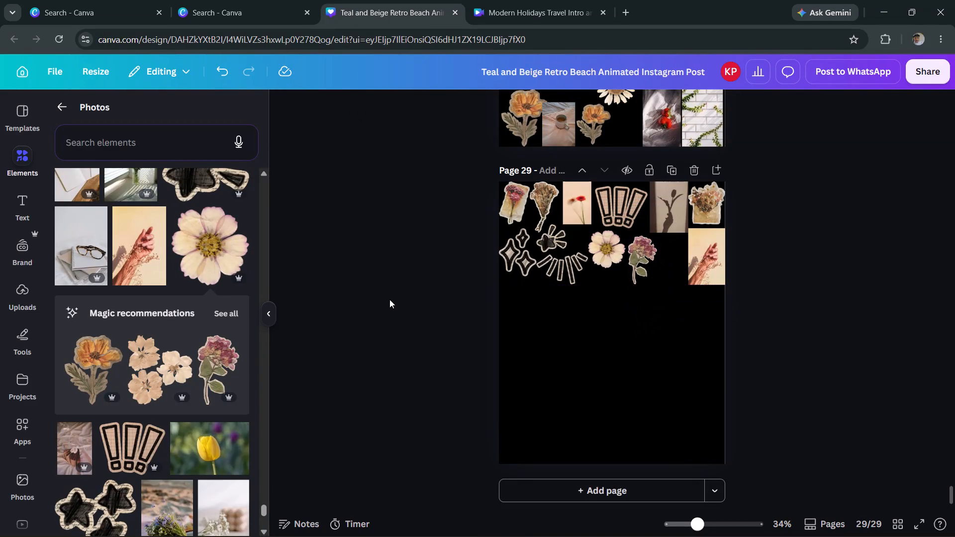
{"action": "left_click", "coordinate": [80, 445]}
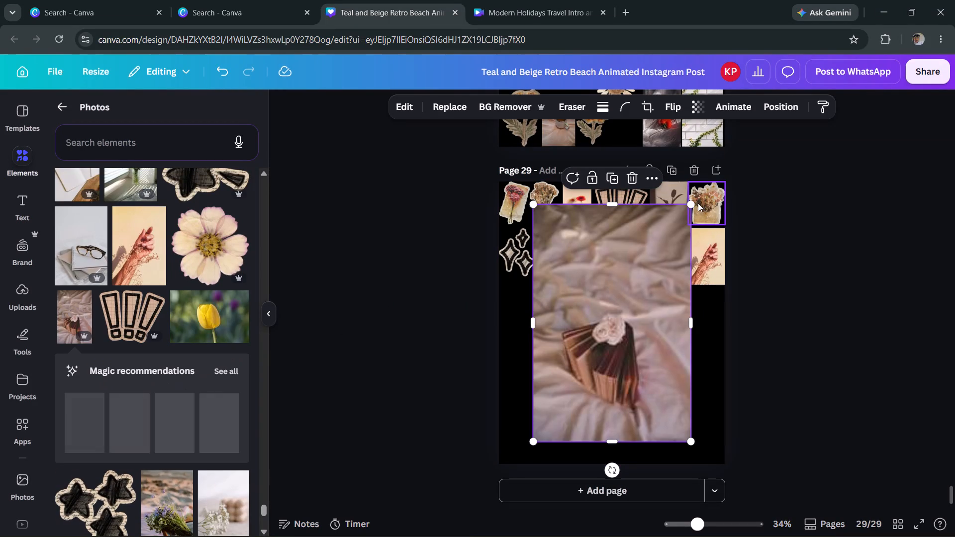
{"action": "left_click_drag", "start_coordinate": [692, 205], "coordinate": [592, 404]}
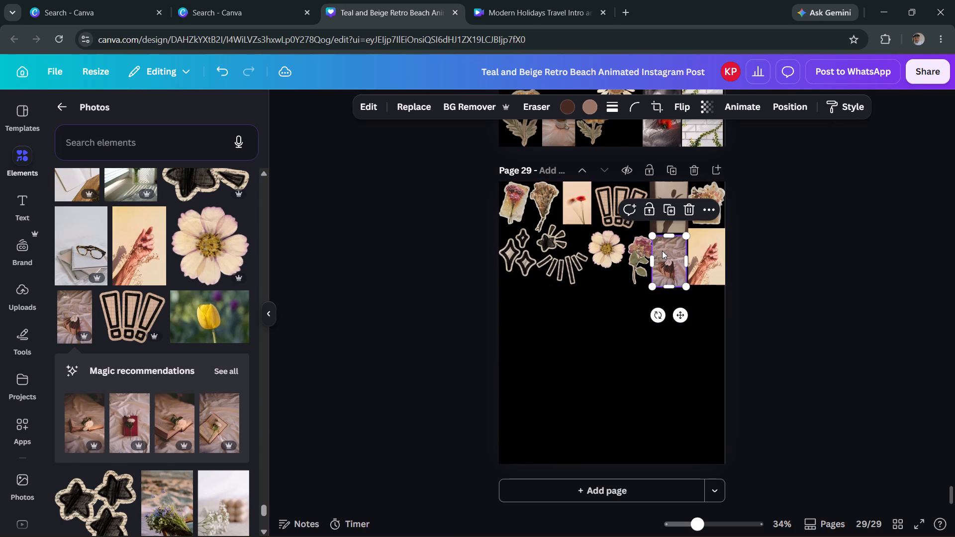
{"action": "left_click", "coordinate": [401, 319]}
Add the pale grey fungus cutout, shrink it, and place it at the page's left edge below the sparkles cutout.
{"action": "scroll", "coordinate": [129, 435], "scroll_direction": "down", "scroll_amount": 3}
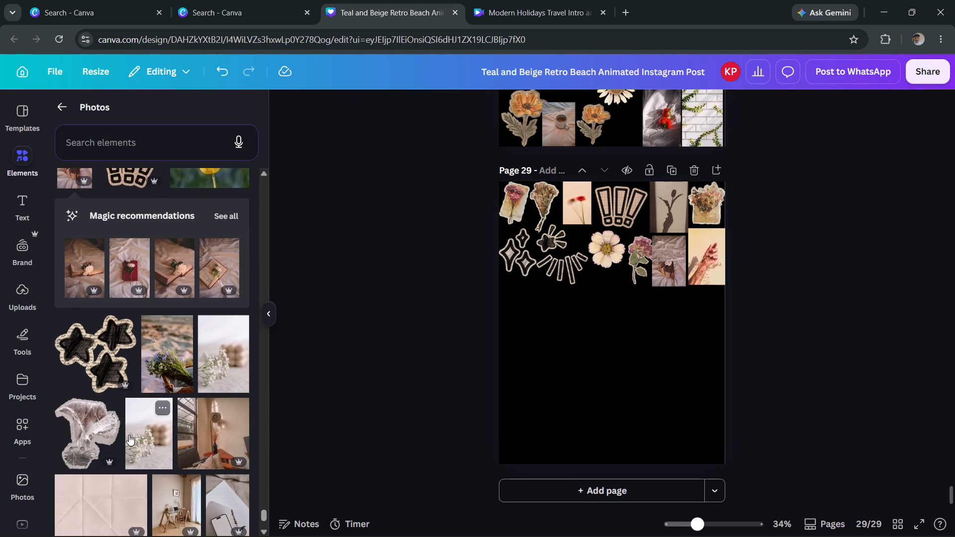
{"action": "left_click", "coordinate": [83, 442]}
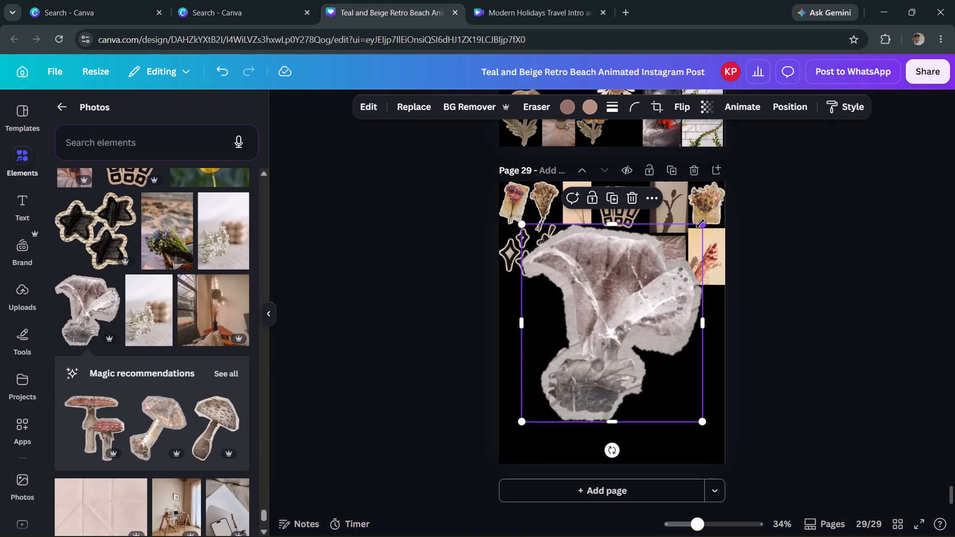
{"action": "left_click_drag", "start_coordinate": [700, 223], "coordinate": [577, 392]}
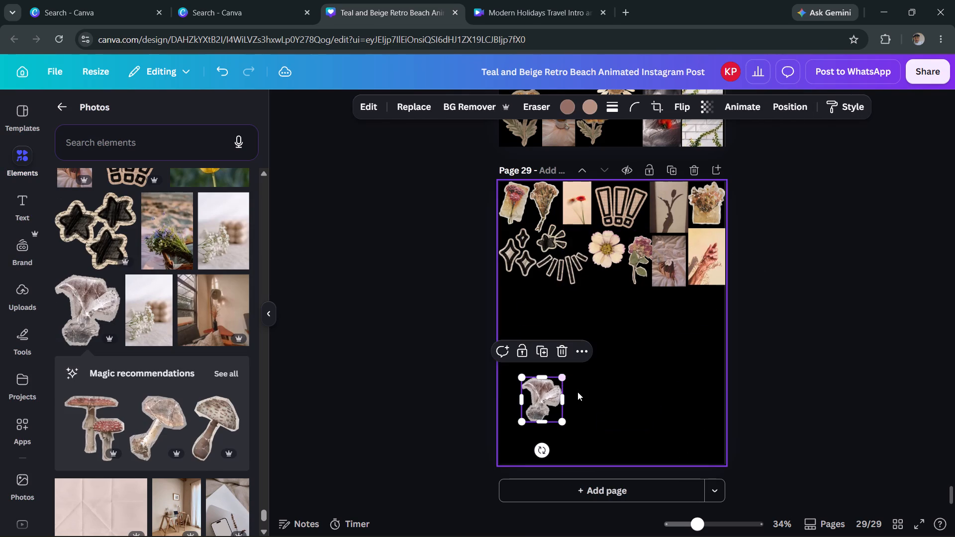
{"action": "left_click_drag", "start_coordinate": [548, 411], "coordinate": [543, 357]}
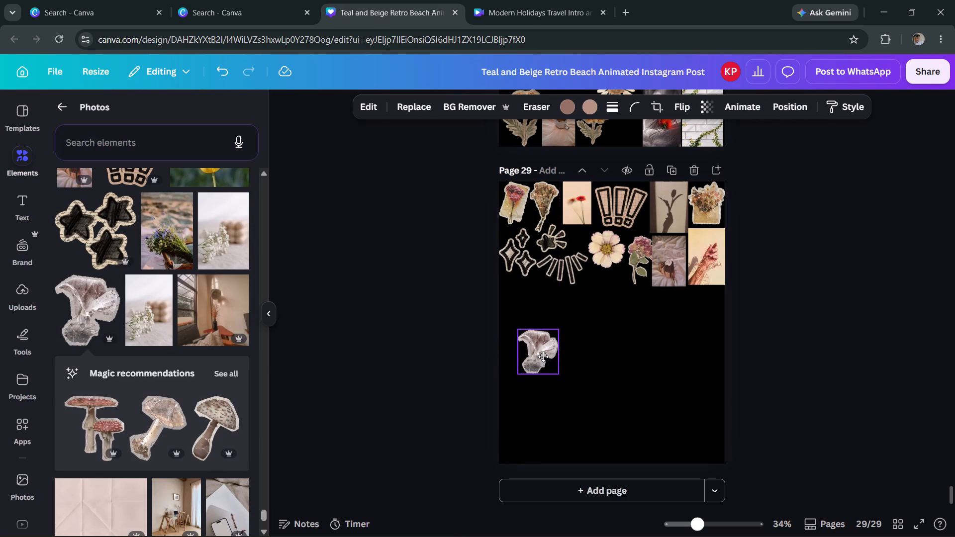
{"action": "left_click_drag", "start_coordinate": [543, 357], "coordinate": [529, 318]}
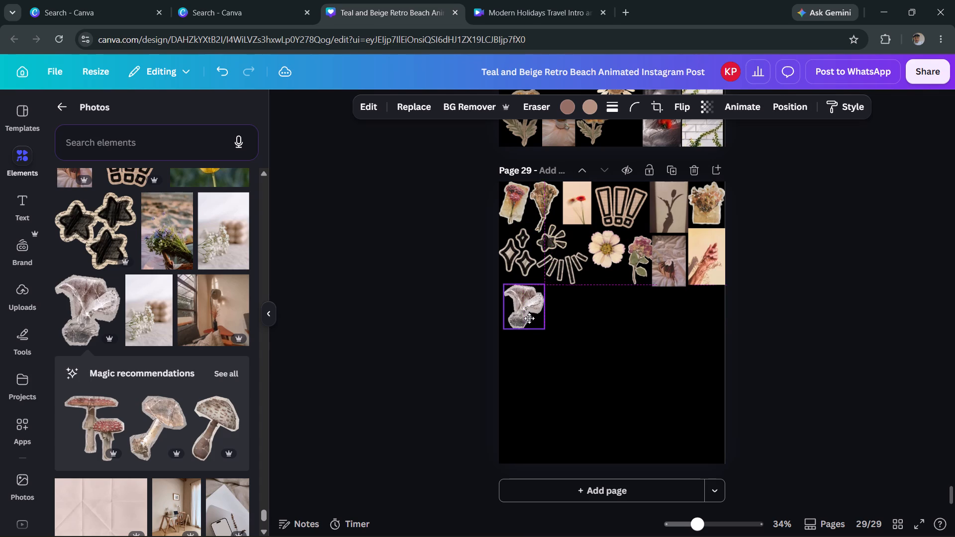
{"action": "left_click_drag", "start_coordinate": [529, 318], "coordinate": [528, 316]}
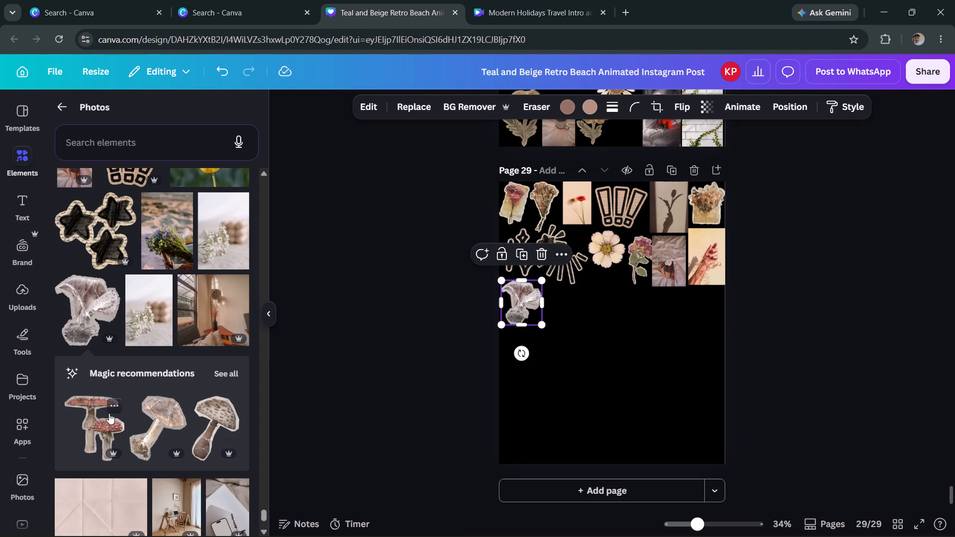
Add the recommended red-capped mushroom pair cutout, shrink it, and place it directly beside the grey fungus cutout.
{"action": "left_click", "coordinate": [83, 428]}
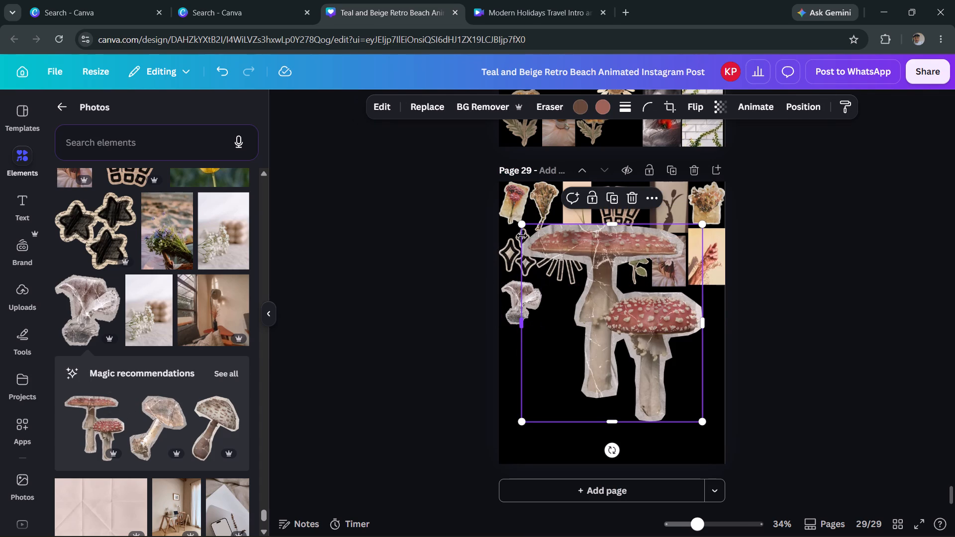
{"action": "left_click_drag", "start_coordinate": [522, 223], "coordinate": [661, 378]}
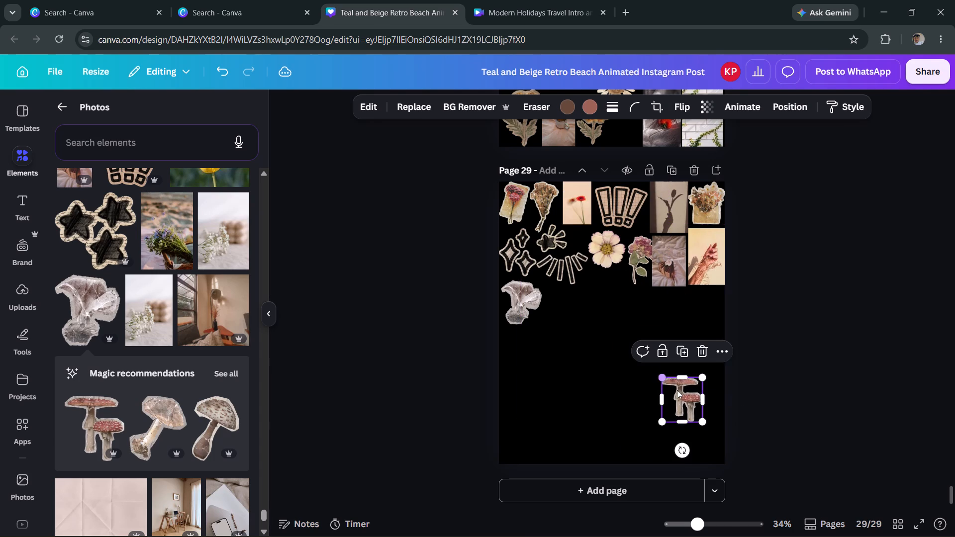
{"action": "left_click_drag", "start_coordinate": [680, 392], "coordinate": [562, 299]}
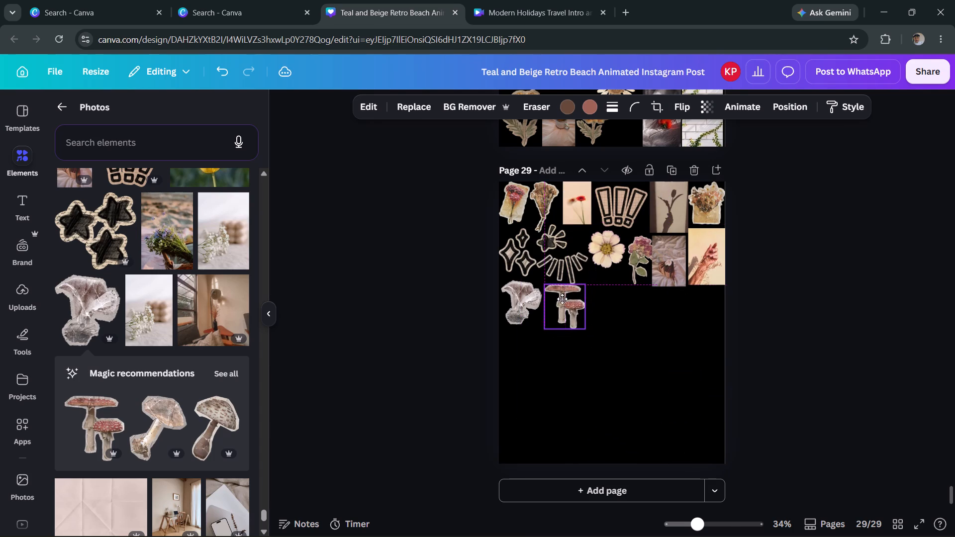
{"action": "left_click_drag", "start_coordinate": [562, 299], "coordinate": [562, 299]}
{"action": "left_click", "coordinate": [381, 284]}
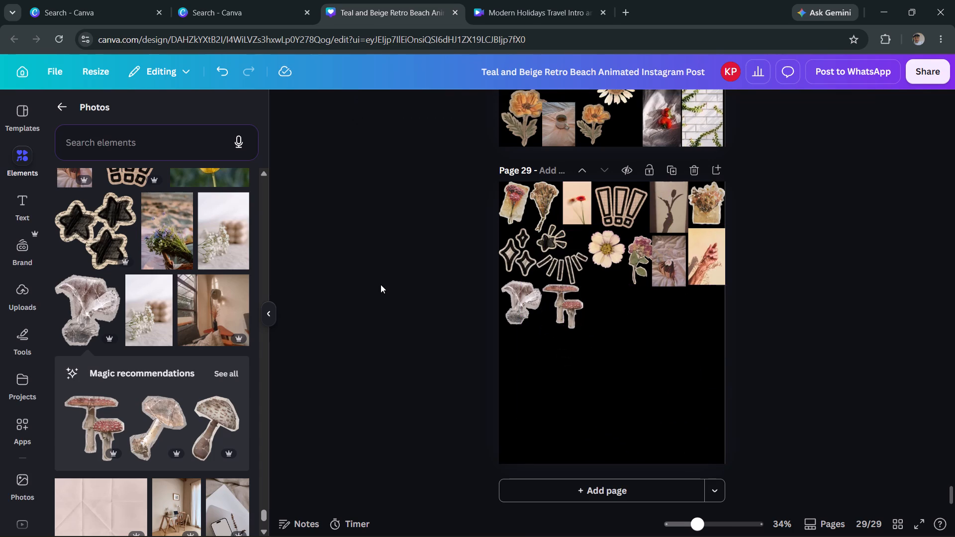
Add the cutout of three black stars, shrink it, and place it below the pale flower beside the red mushrooms.
{"action": "scroll", "coordinate": [151, 392], "scroll_direction": "down", "scroll_amount": 4}
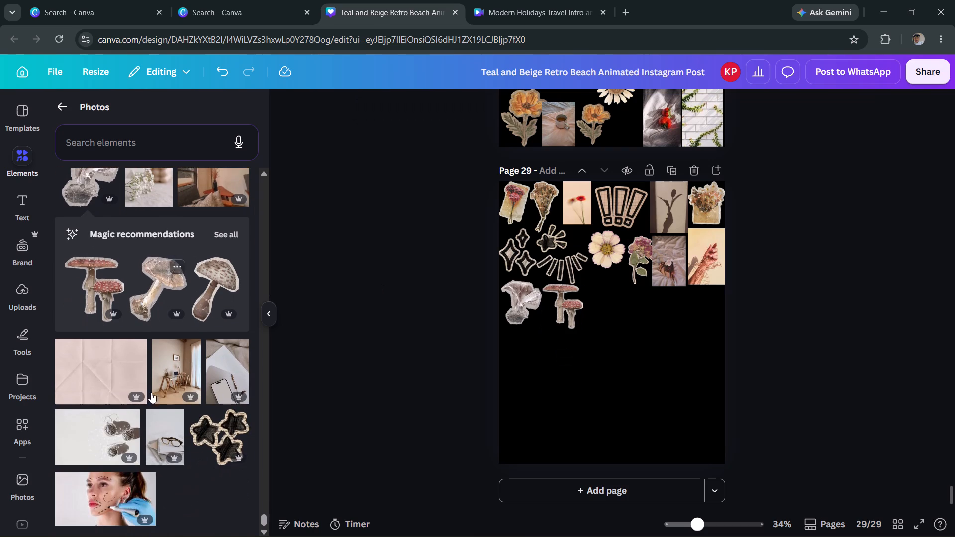
{"action": "left_click", "coordinate": [209, 434]}
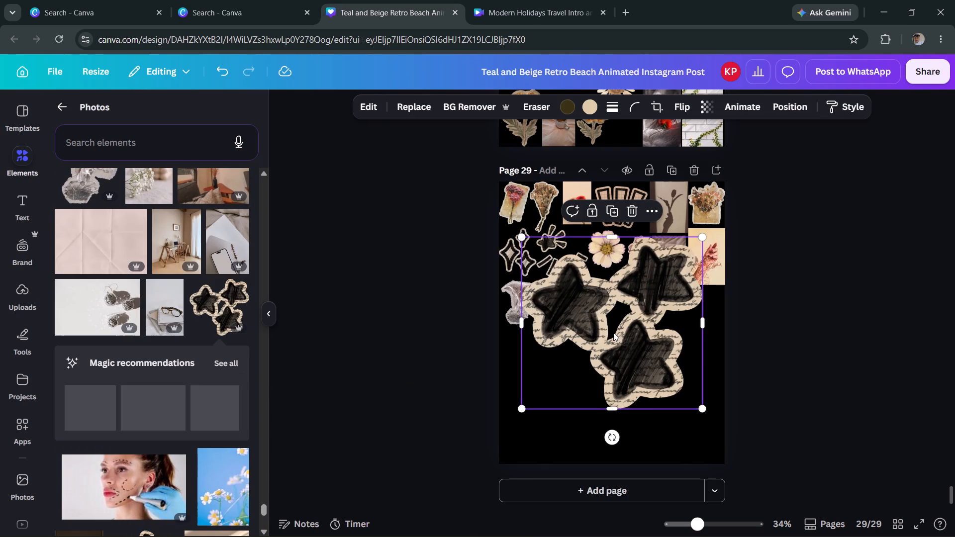
{"action": "left_click_drag", "start_coordinate": [524, 236], "coordinate": [556, 262]}
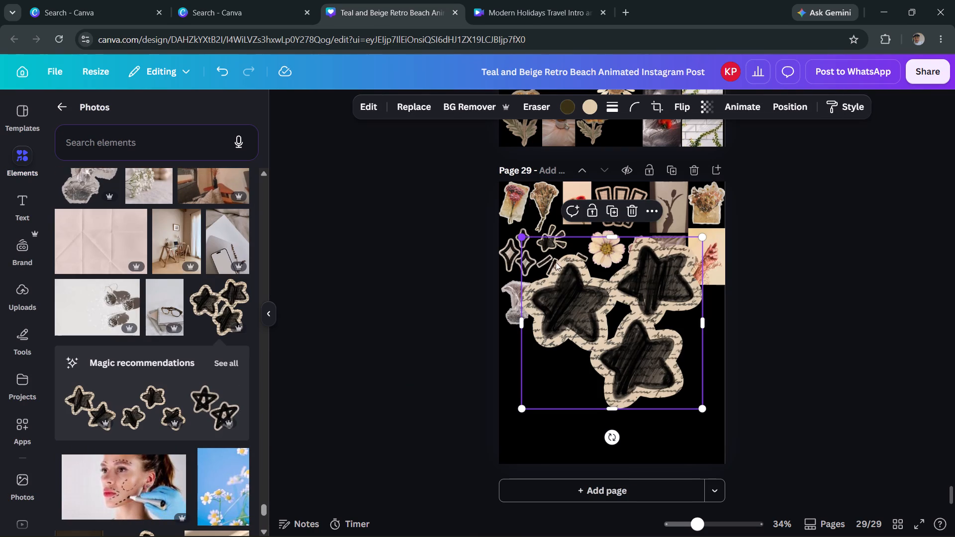
{"action": "left_click_drag", "start_coordinate": [556, 262], "coordinate": [670, 373]}
{"action": "left_click_drag", "start_coordinate": [682, 387], "coordinate": [639, 333]}
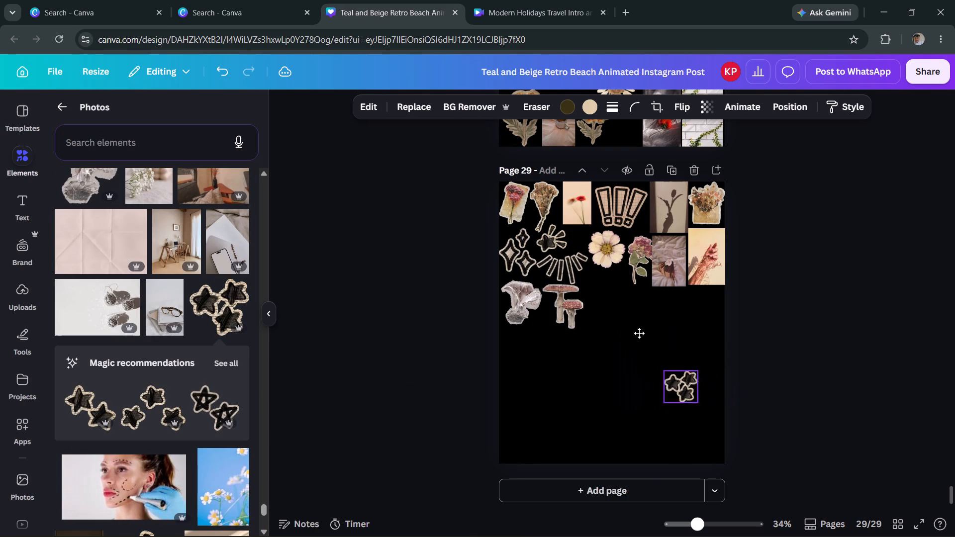
{"action": "left_click_drag", "start_coordinate": [639, 333], "coordinate": [598, 282]}
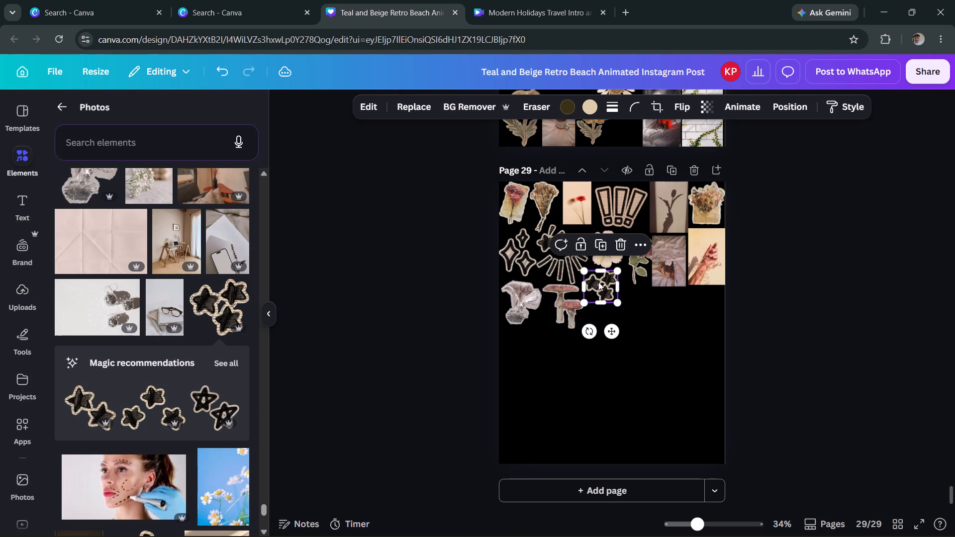
{"action": "left_click", "coordinate": [325, 311]}
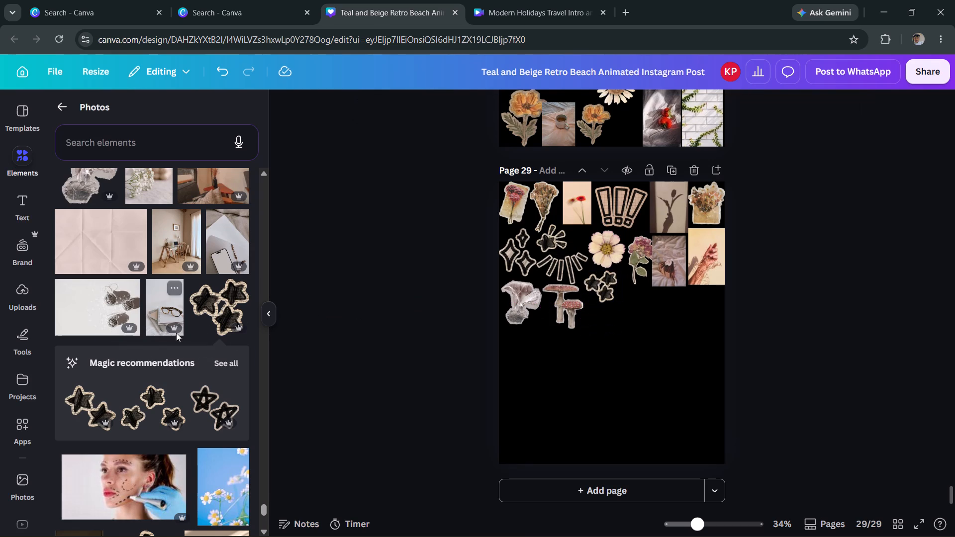
Add the black shooting star cutout and place it just below the three stars, beside the red mushrooms.
{"action": "scroll", "coordinate": [176, 333], "scroll_direction": "down", "scroll_amount": 4}
{"action": "left_click", "coordinate": [147, 331]}
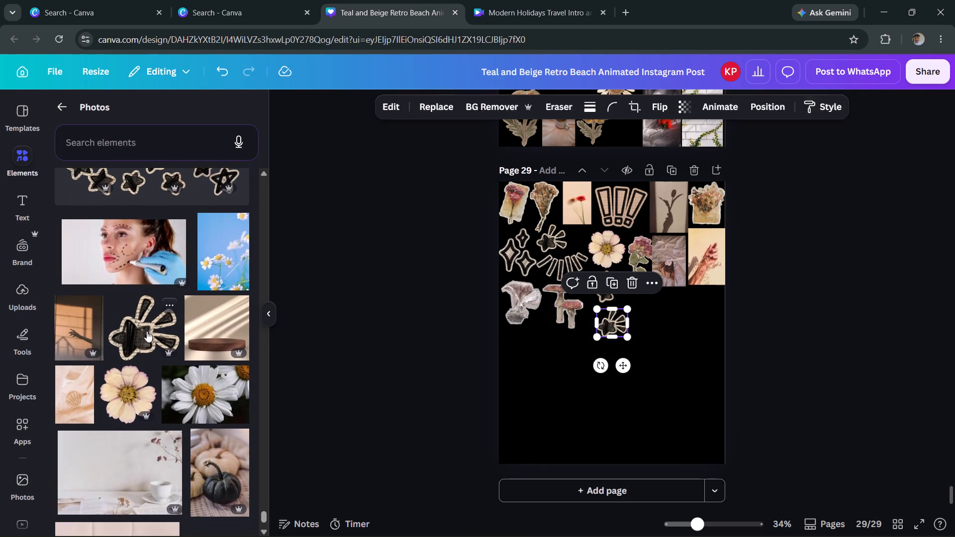
{"action": "left_click_drag", "start_coordinate": [607, 325], "coordinate": [597, 322]}
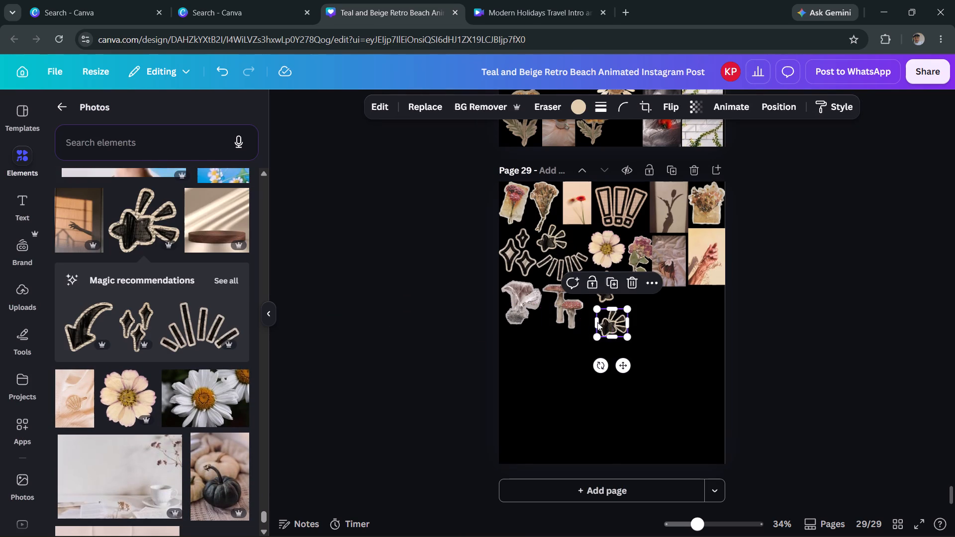
{"action": "left_click_drag", "start_coordinate": [597, 322], "coordinate": [592, 321]}
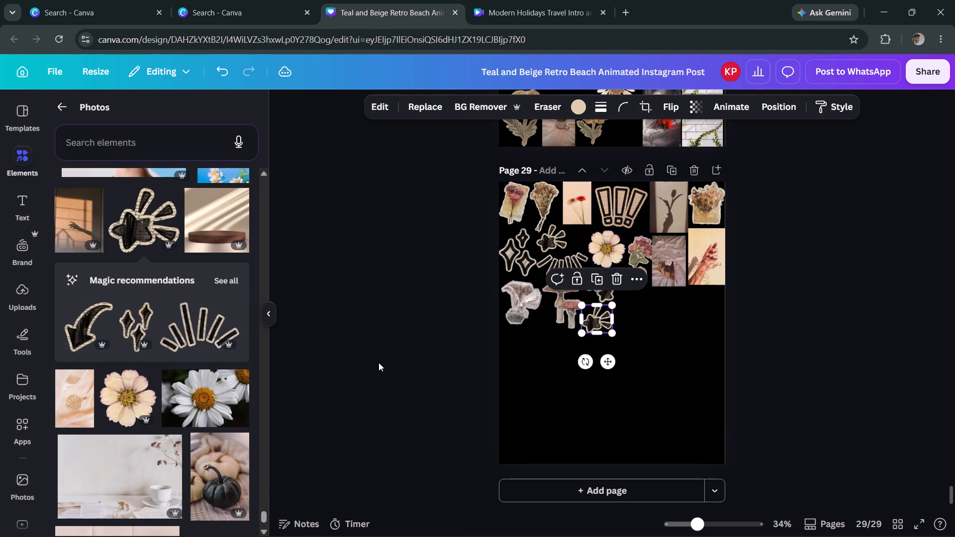
{"action": "left_click", "coordinate": [379, 362]}
Add the photo of pumpkins on a knitted blanket, shrink it to about 197 by 296, and place it in the page's bottom-right corner.
{"action": "scroll", "coordinate": [222, 339], "scroll_direction": "down", "scroll_amount": 1}
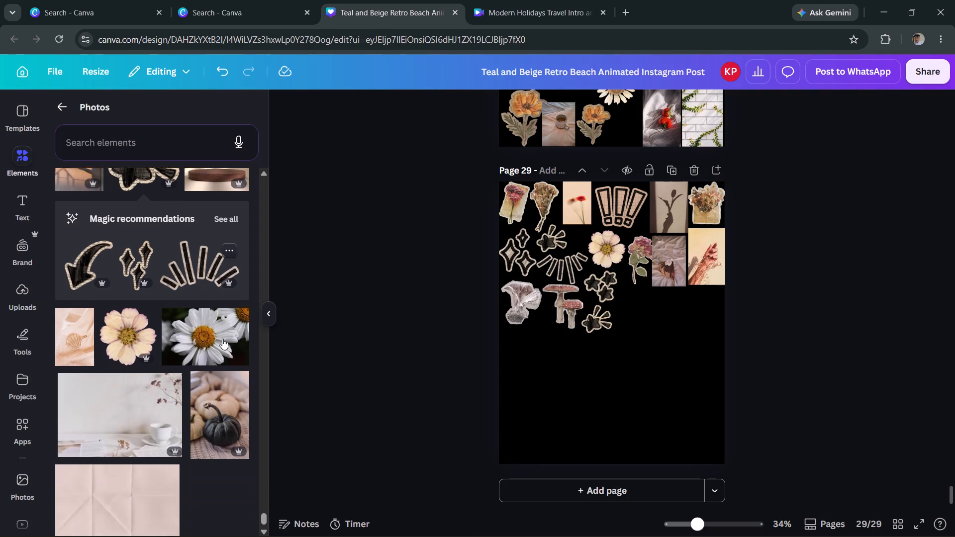
{"action": "scroll", "coordinate": [222, 339], "scroll_direction": "down", "scroll_amount": 1}
{"action": "left_click", "coordinate": [219, 406]}
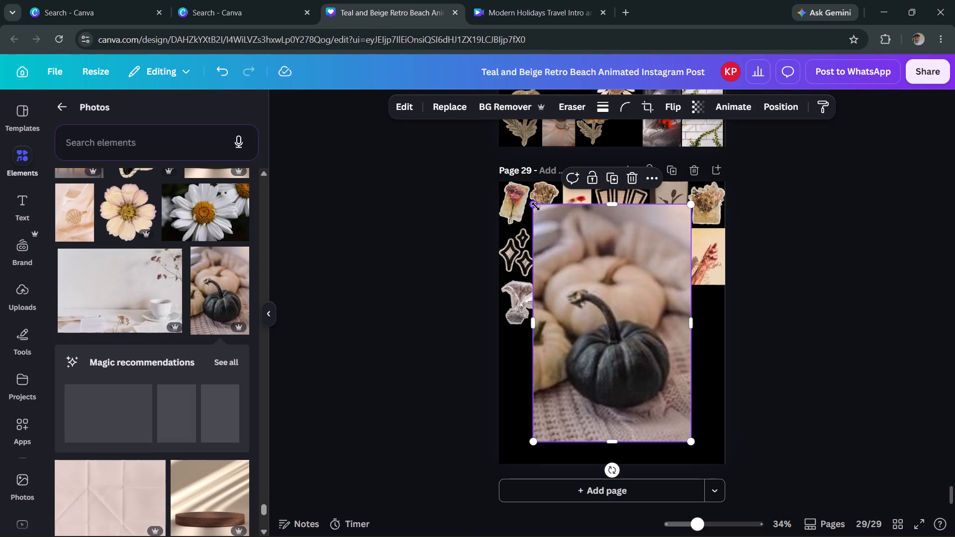
{"action": "left_click_drag", "start_coordinate": [536, 206], "coordinate": [657, 378]}
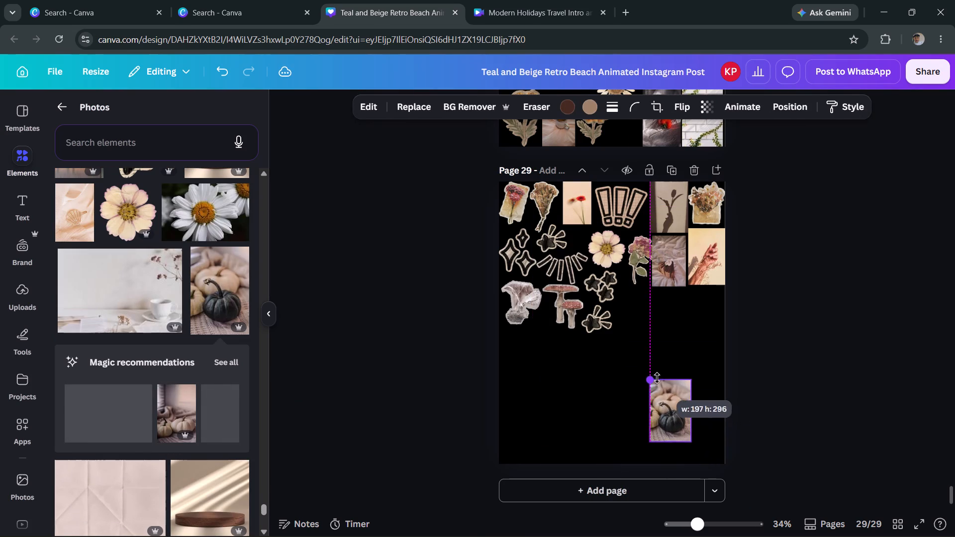
{"action": "left_click_drag", "start_coordinate": [668, 400], "coordinate": [694, 418]}
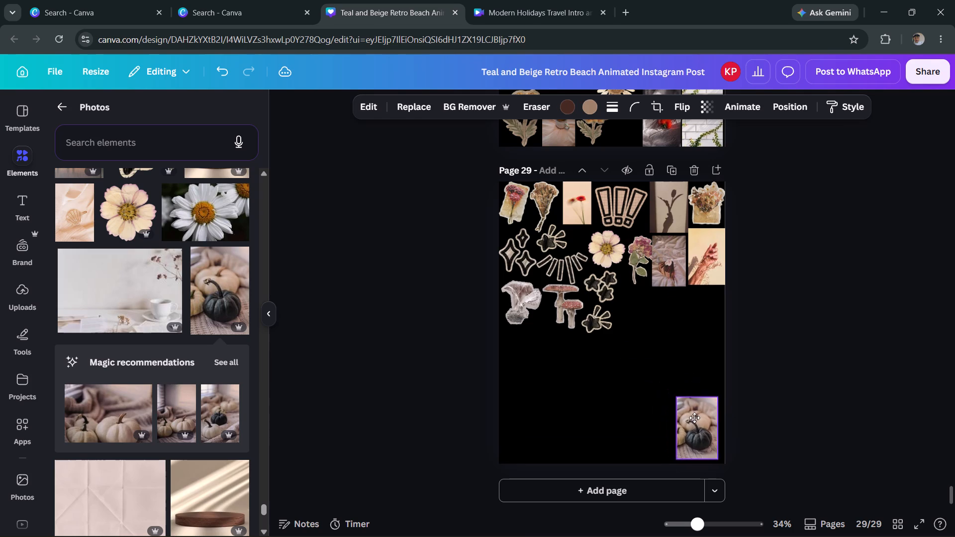
{"action": "left_click_drag", "start_coordinate": [694, 418], "coordinate": [700, 423]}
{"action": "left_click", "coordinate": [700, 423]}
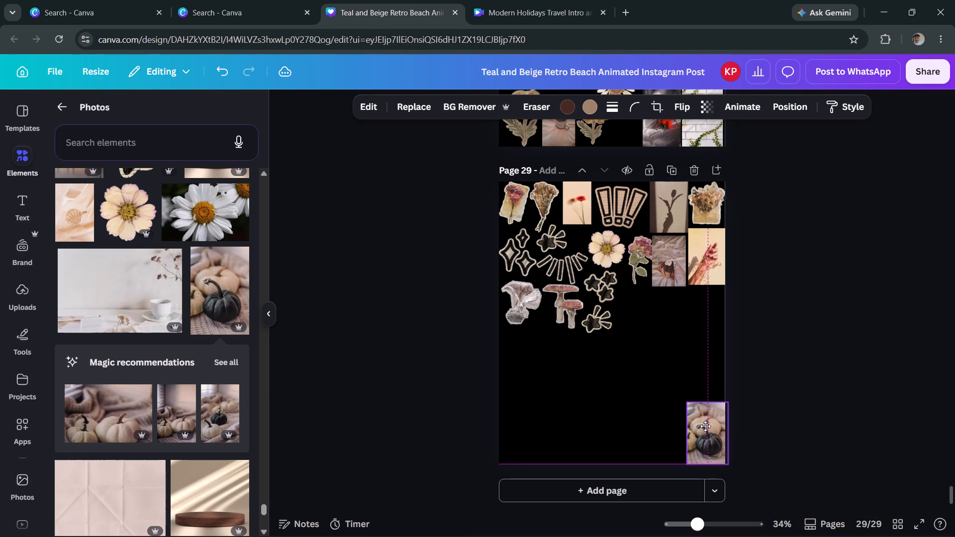
{"action": "left_click", "coordinate": [442, 417]}
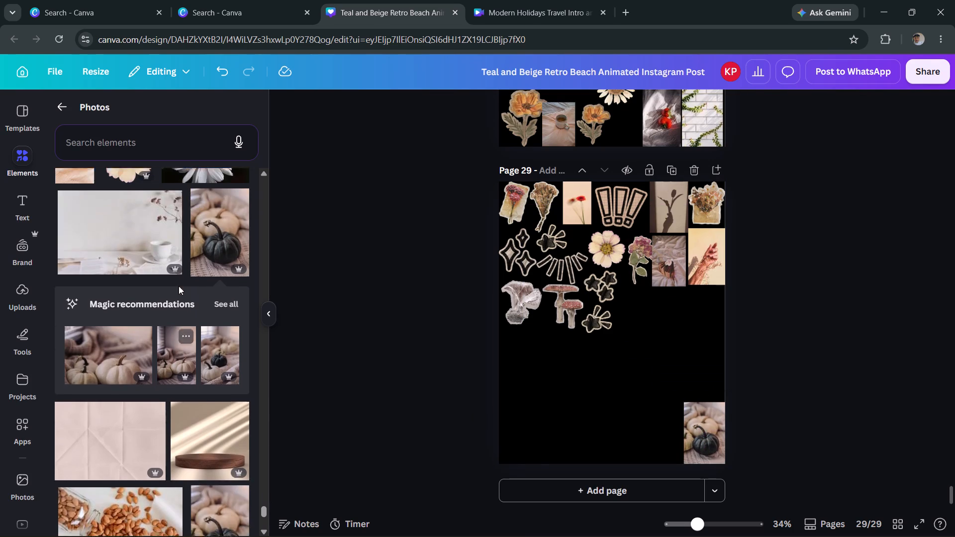
Add the white daisy photo, shrink it, and place it in the page's bottom-left corner.
{"action": "left_click", "coordinate": [195, 268]}
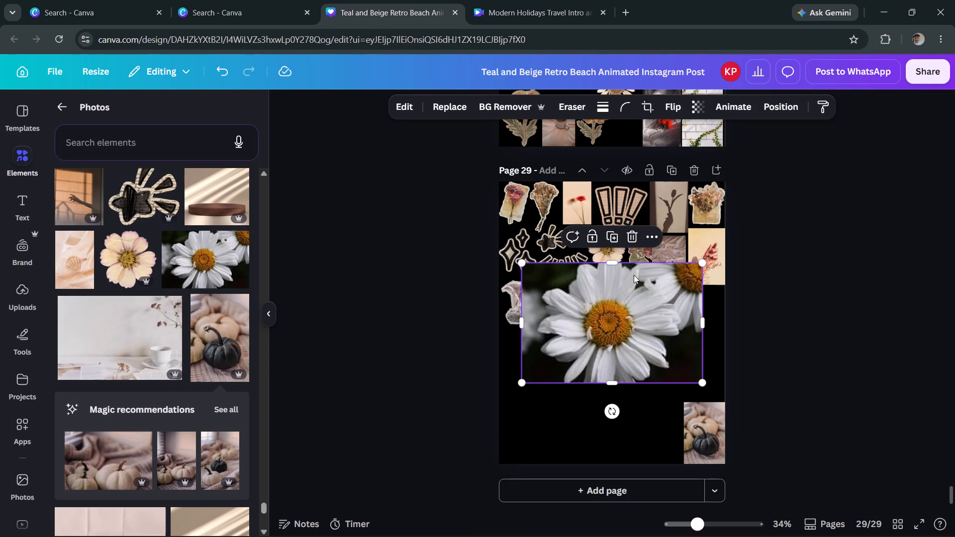
{"action": "left_click_drag", "start_coordinate": [703, 260], "coordinate": [604, 313]}
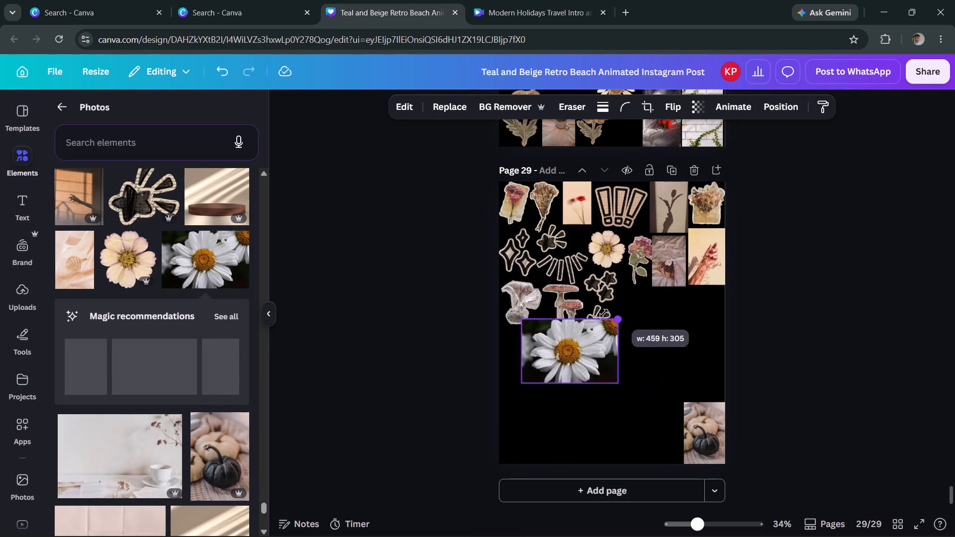
{"action": "left_click_drag", "start_coordinate": [604, 313], "coordinate": [575, 339]}
{"action": "left_click_drag", "start_coordinate": [552, 359], "coordinate": [525, 434]}
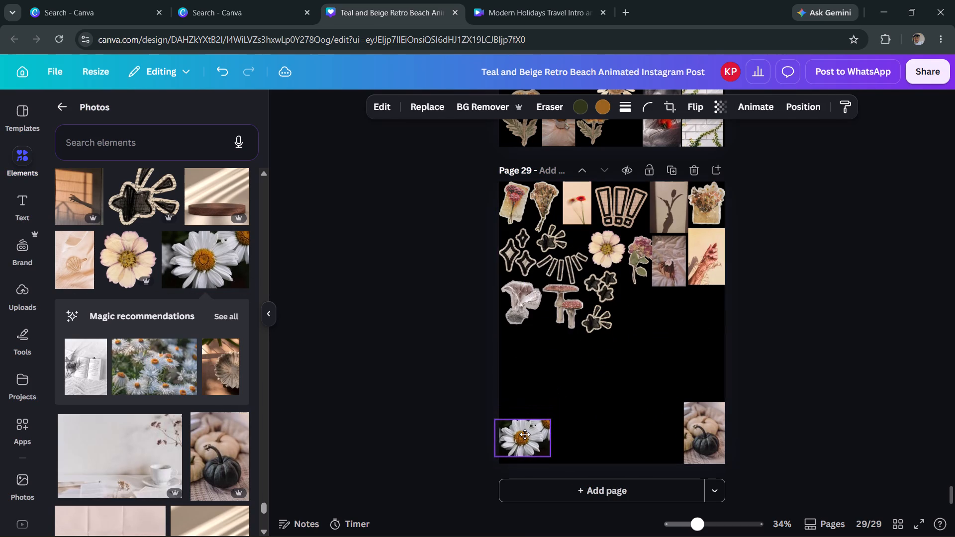
{"action": "left_click_drag", "start_coordinate": [525, 434], "coordinate": [530, 439]}
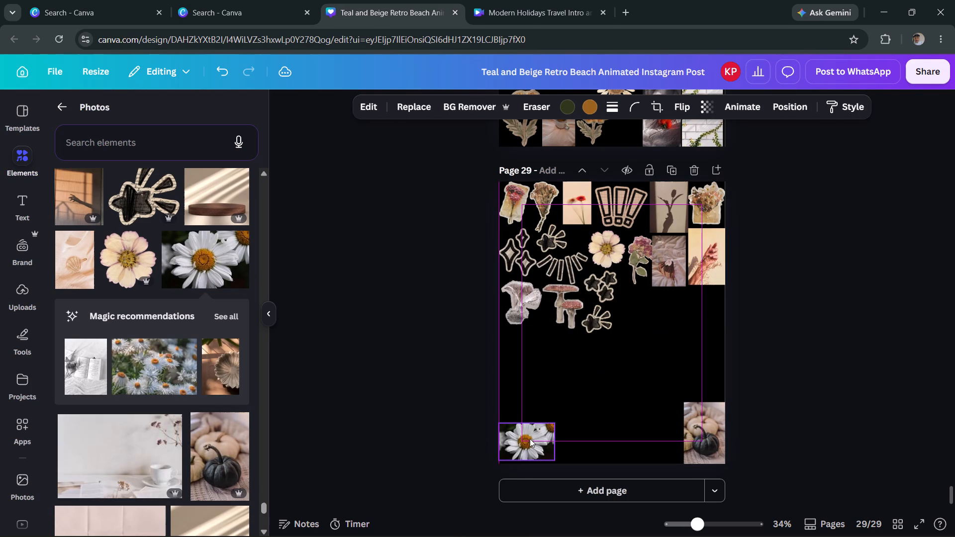
{"action": "left_click", "coordinate": [381, 433]}
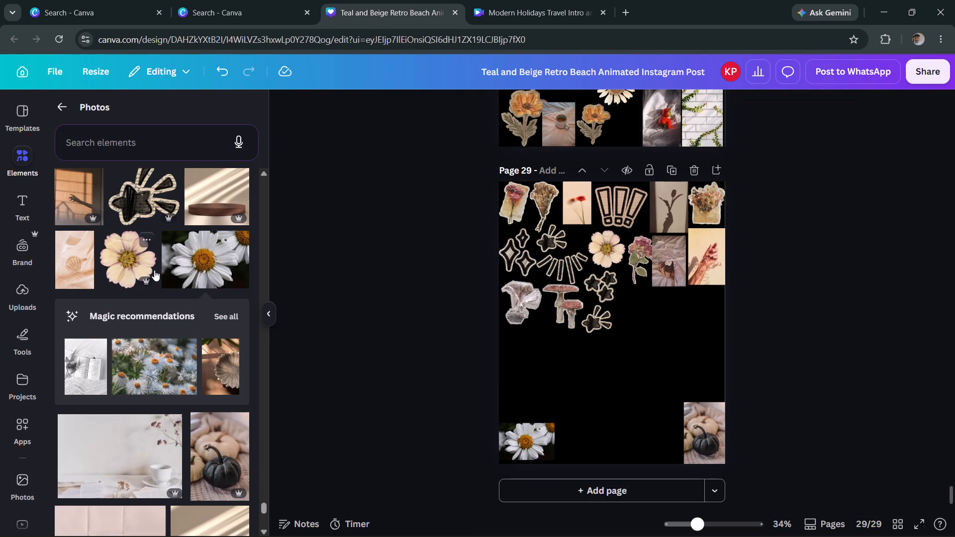
Add another copy of the black pumpkin photo, shrink it, and place it at the page's right edge below the pink grass photo.
{"action": "scroll", "coordinate": [193, 336], "scroll_direction": "down", "scroll_amount": 3}
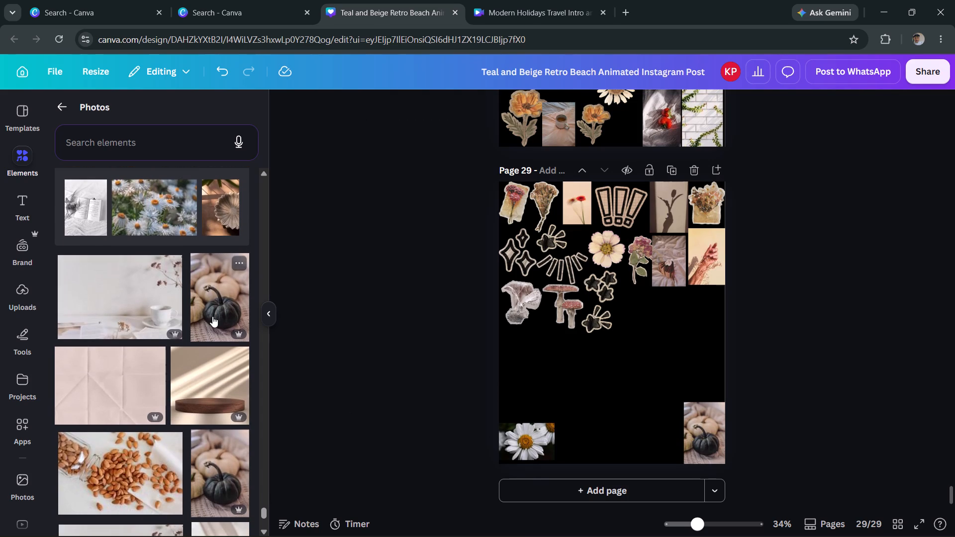
{"action": "left_click", "coordinate": [220, 309]}
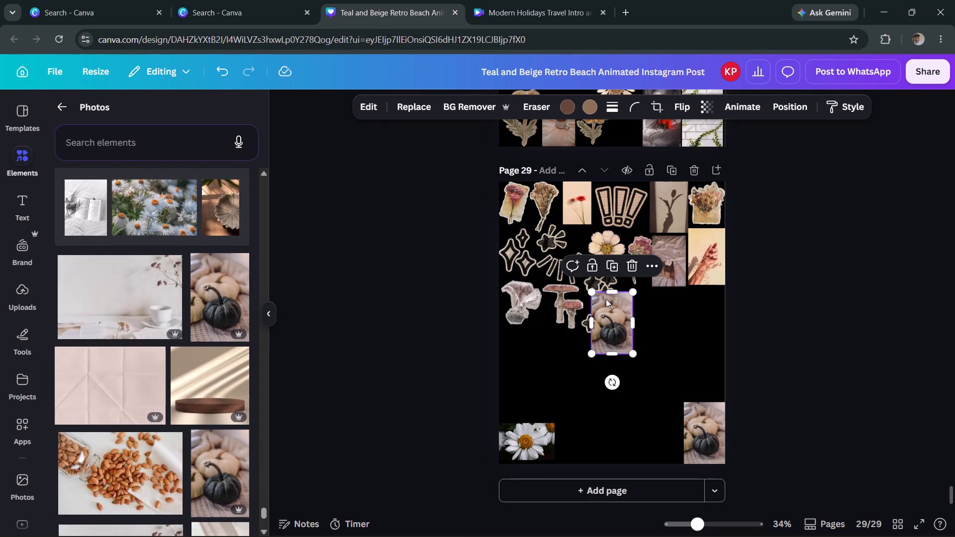
{"action": "left_click_drag", "start_coordinate": [594, 292], "coordinate": [609, 314]}
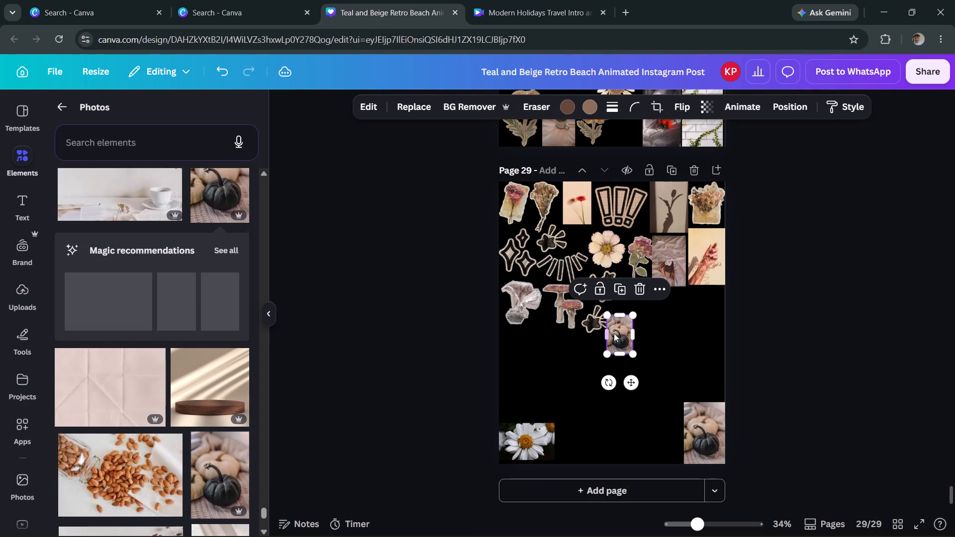
{"action": "left_click_drag", "start_coordinate": [614, 333], "coordinate": [709, 384]}
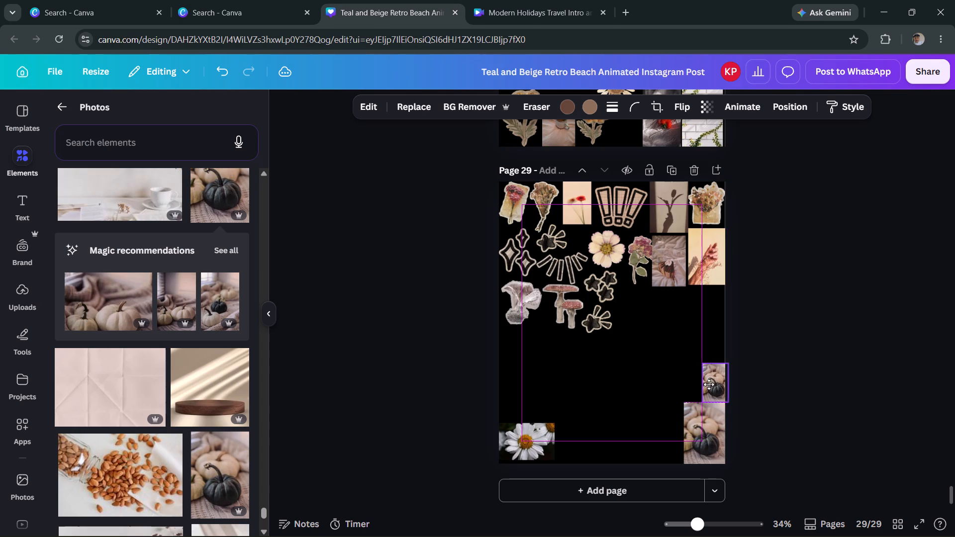
{"action": "left_click_drag", "start_coordinate": [709, 384], "coordinate": [703, 380]}
{"action": "left_click_drag", "start_coordinate": [703, 380], "coordinate": [706, 310]}
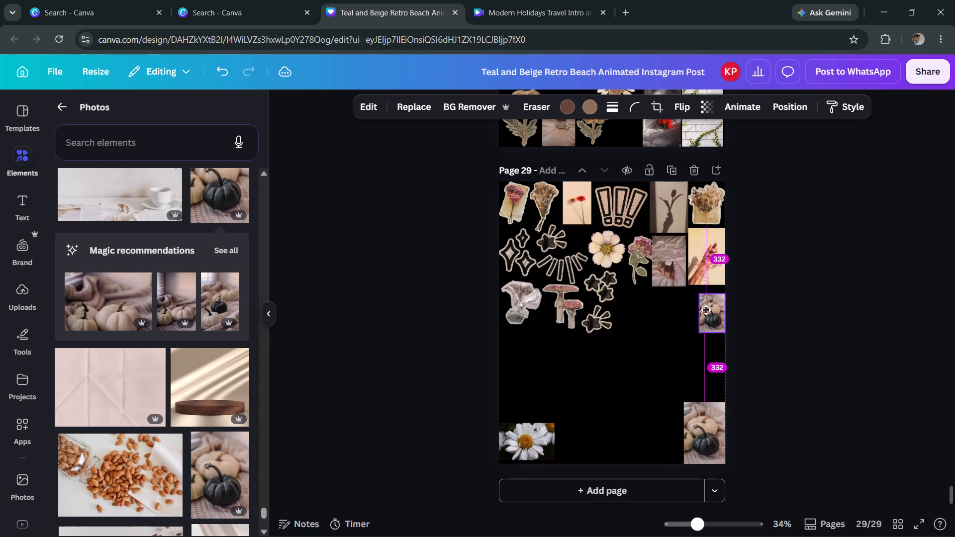
{"action": "left_click_drag", "start_coordinate": [706, 310], "coordinate": [705, 304]}
{"action": "left_click", "coordinate": [705, 304]}
{"action": "left_click_drag", "start_coordinate": [705, 304], "coordinate": [712, 302]}
{"action": "left_click_drag", "start_coordinate": [712, 302], "coordinate": [713, 302]}
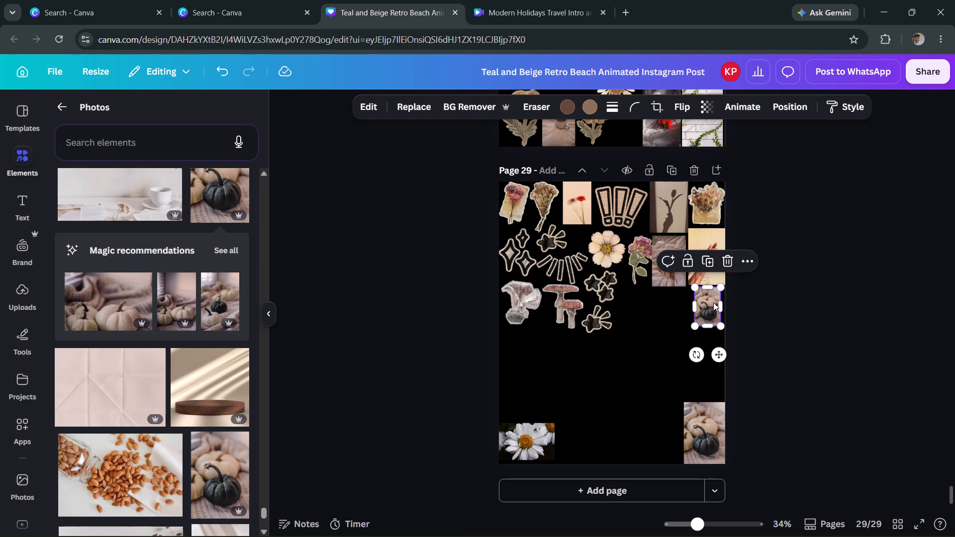
{"action": "left_click_drag", "start_coordinate": [713, 302], "coordinate": [717, 300]}
{"action": "left_click", "coordinate": [717, 300]}
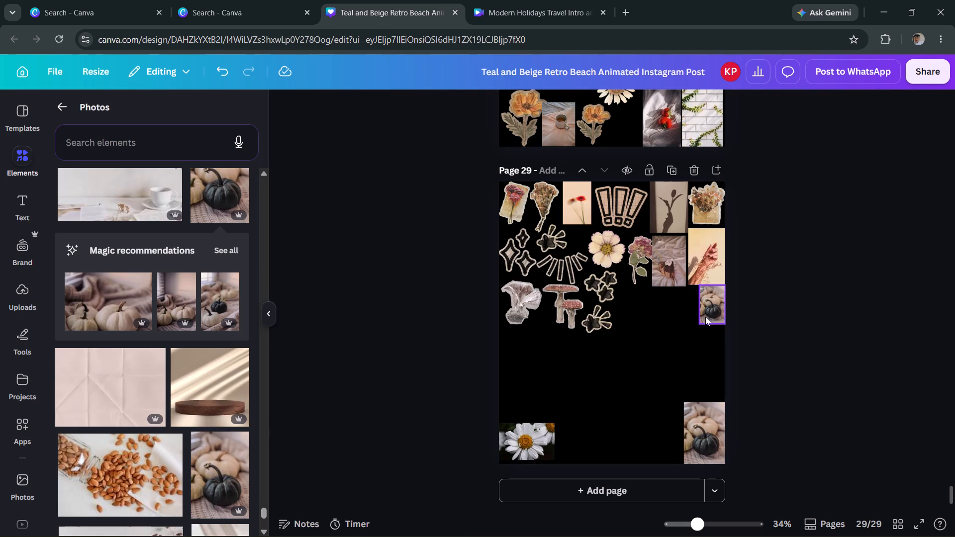
Enlarge the newly placed pumpkin photo to match the width of the pink grass photo above it.
{"action": "left_click", "coordinate": [705, 316]}
{"action": "left_click_drag", "start_coordinate": [701, 323], "coordinate": [691, 333]}
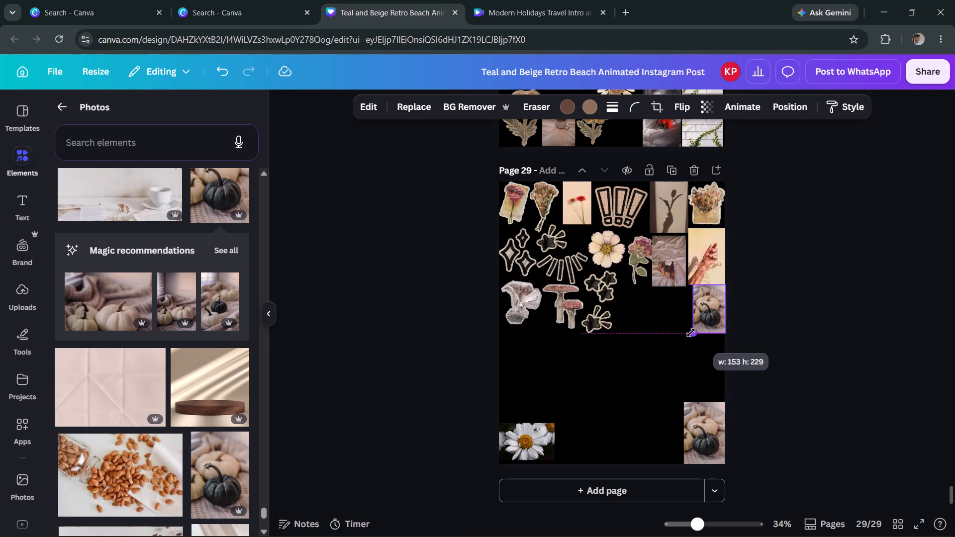
{"action": "left_click_drag", "start_coordinate": [691, 333], "coordinate": [686, 337]}
{"action": "left_click", "coordinate": [400, 362]}
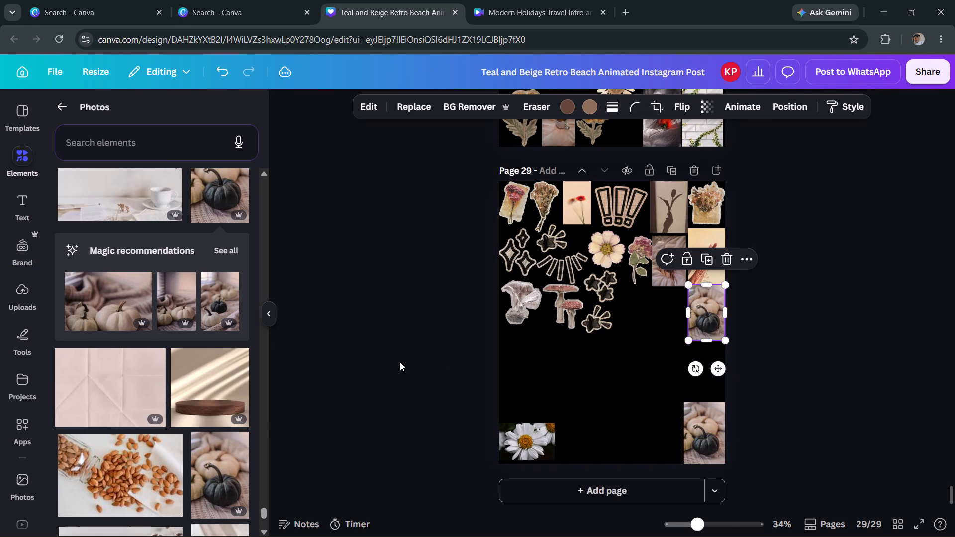
Add the photo of white tulips in a glass vase, shrink it, and fit it directly beside the upper pumpkin photo.
{"action": "scroll", "coordinate": [163, 380], "scroll_direction": "down", "scroll_amount": 5}
{"action": "left_click", "coordinate": [163, 421]}
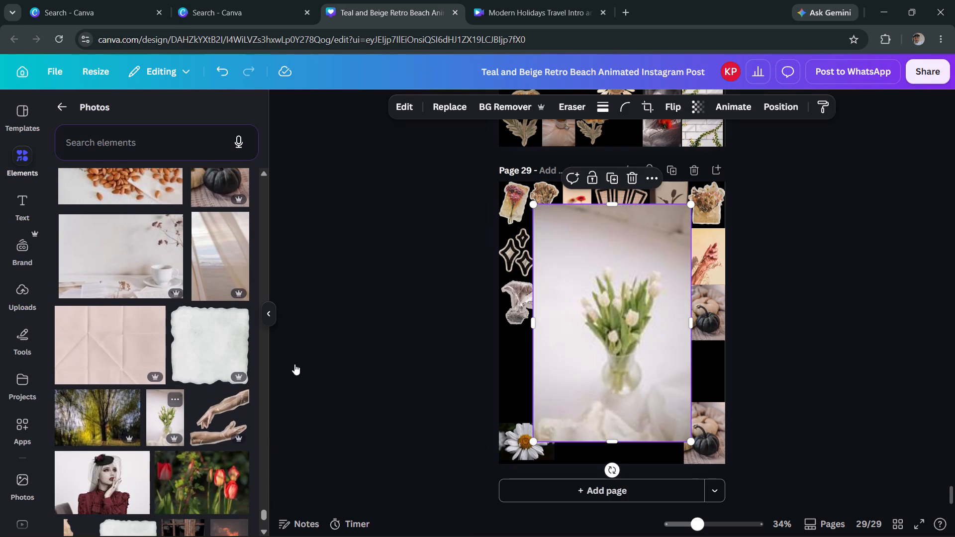
{"action": "left_click_drag", "start_coordinate": [689, 206], "coordinate": [610, 337]}
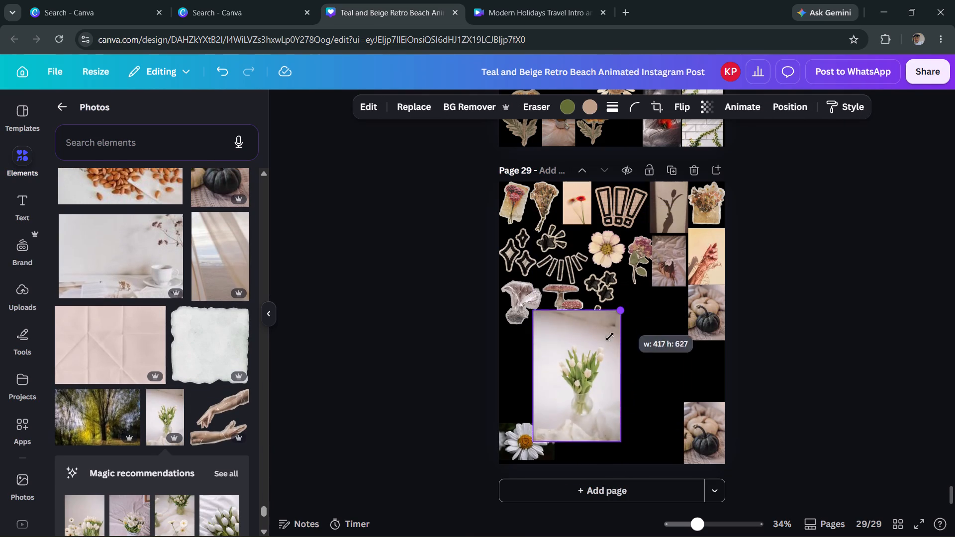
{"action": "left_click_drag", "start_coordinate": [610, 337], "coordinate": [593, 388]}
{"action": "left_click_drag", "start_coordinate": [572, 403], "coordinate": [658, 337]}
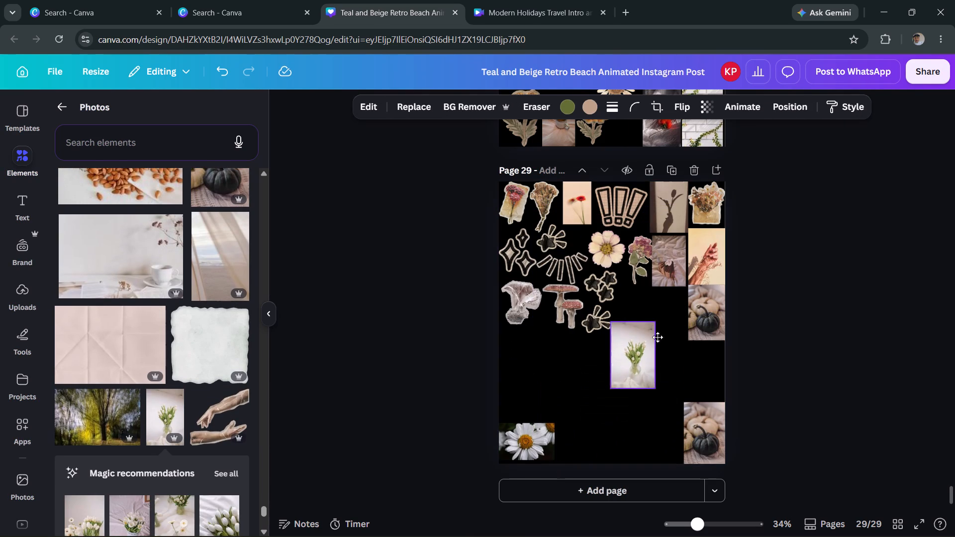
{"action": "left_click_drag", "start_coordinate": [658, 337], "coordinate": [679, 315]}
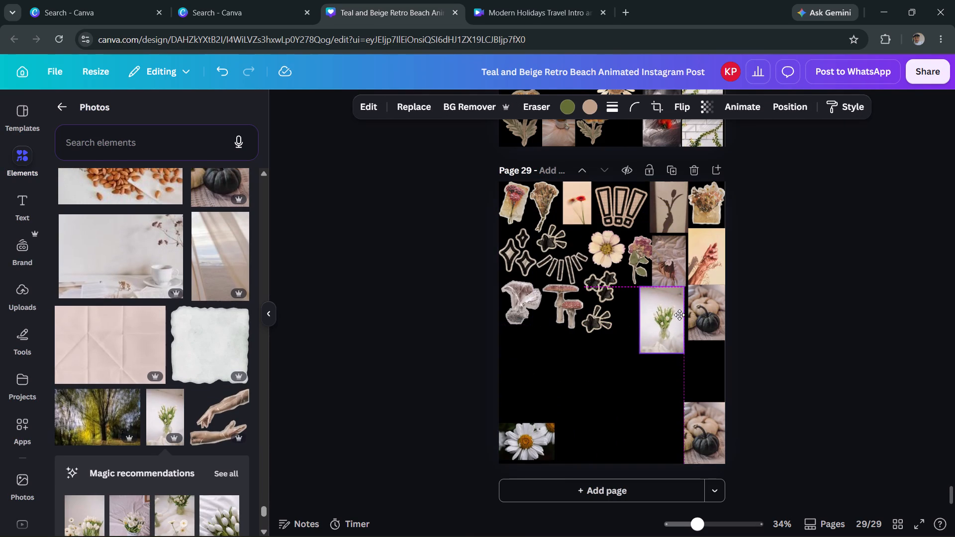
{"action": "left_click_drag", "start_coordinate": [679, 315], "coordinate": [682, 316]}
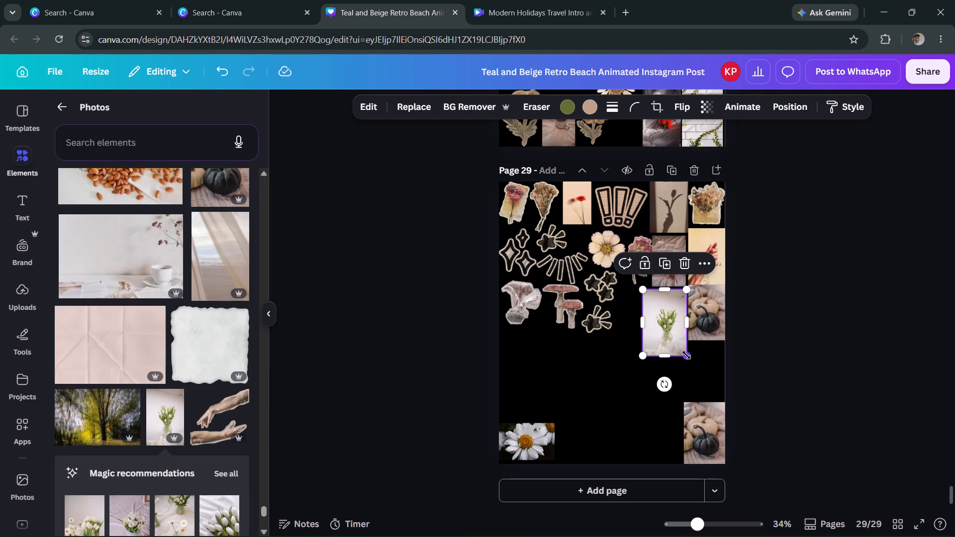
{"action": "left_click_drag", "start_coordinate": [686, 355], "coordinate": [680, 338]}
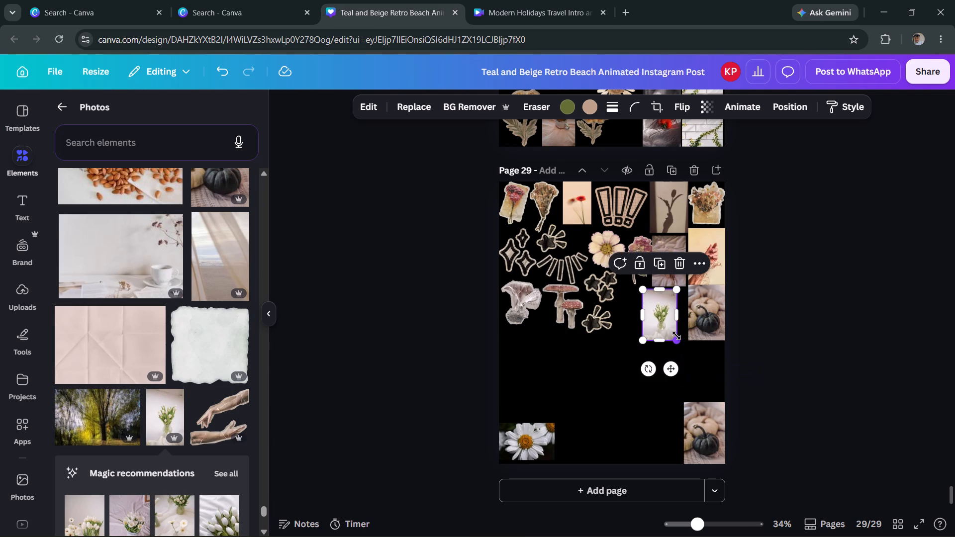
{"action": "left_click_drag", "start_coordinate": [663, 326], "coordinate": [672, 324]}
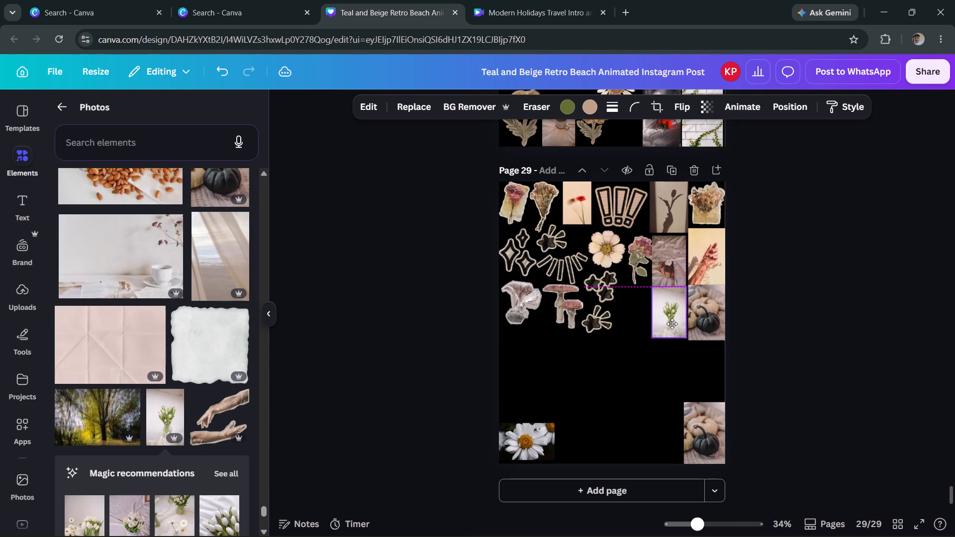
{"action": "left_click", "coordinate": [670, 336]}
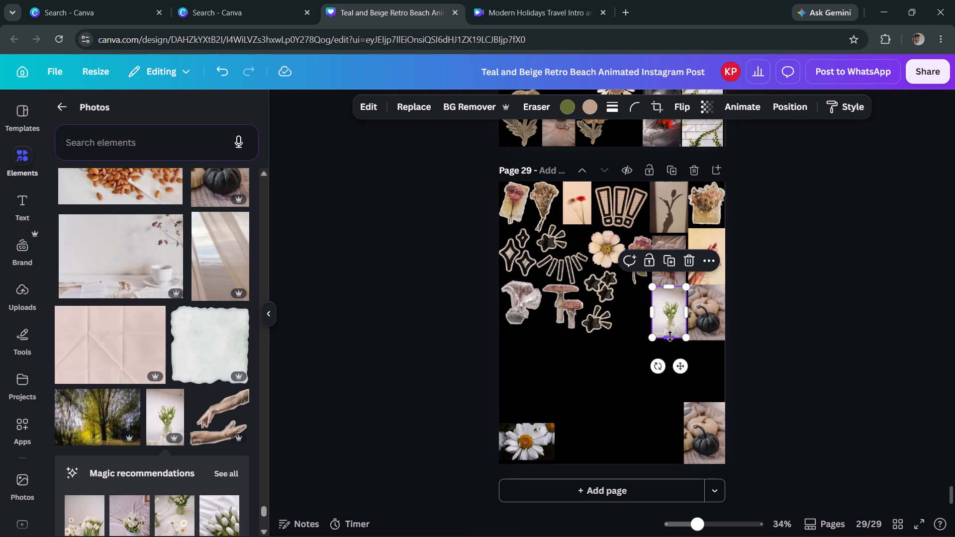
{"action": "left_click", "coordinate": [360, 349]}
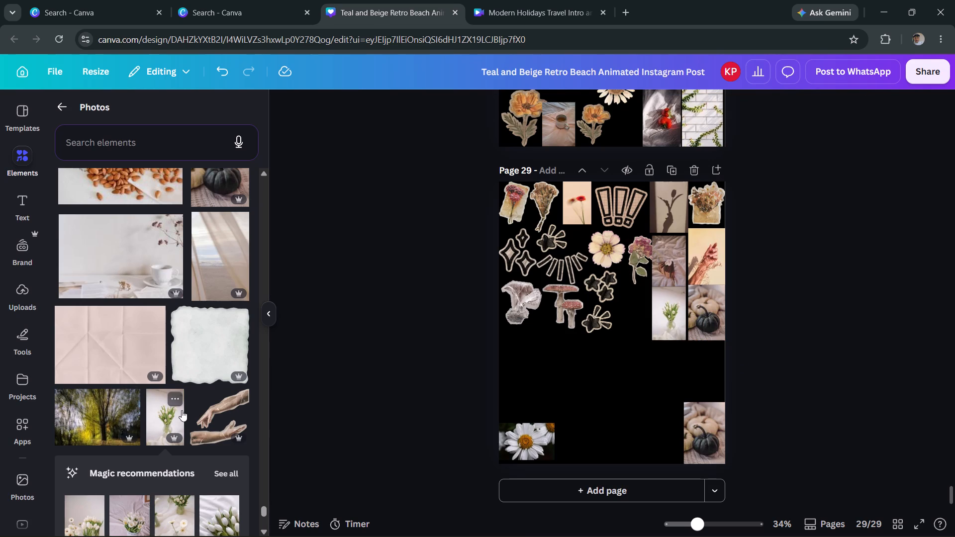
Add the cutout of two reaching hands, shrink it, and place it at the page's right edge below the upper pumpkin photo.
{"action": "scroll", "coordinate": [182, 410], "scroll_direction": "down", "scroll_amount": 2}
{"action": "left_click", "coordinate": [209, 323]}
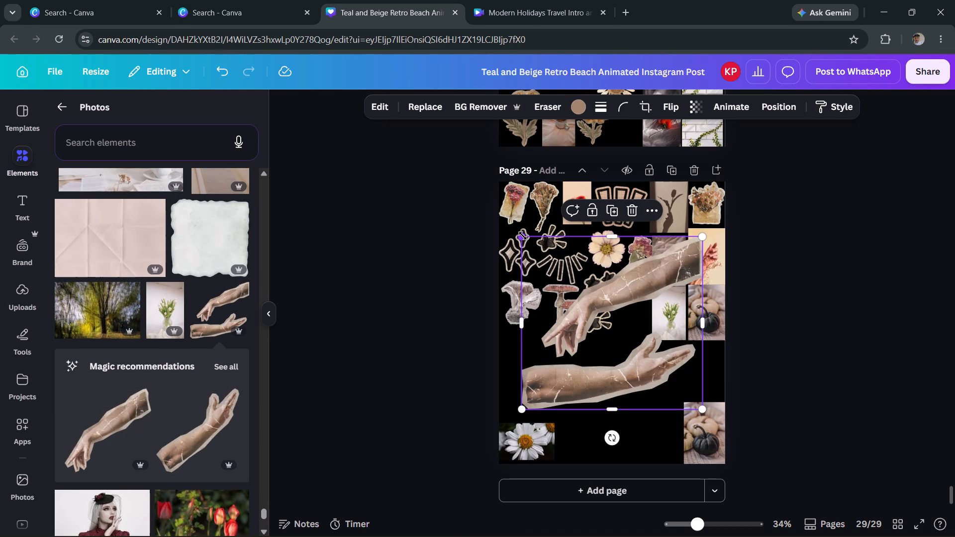
{"action": "left_click_drag", "start_coordinate": [523, 236], "coordinate": [638, 378]}
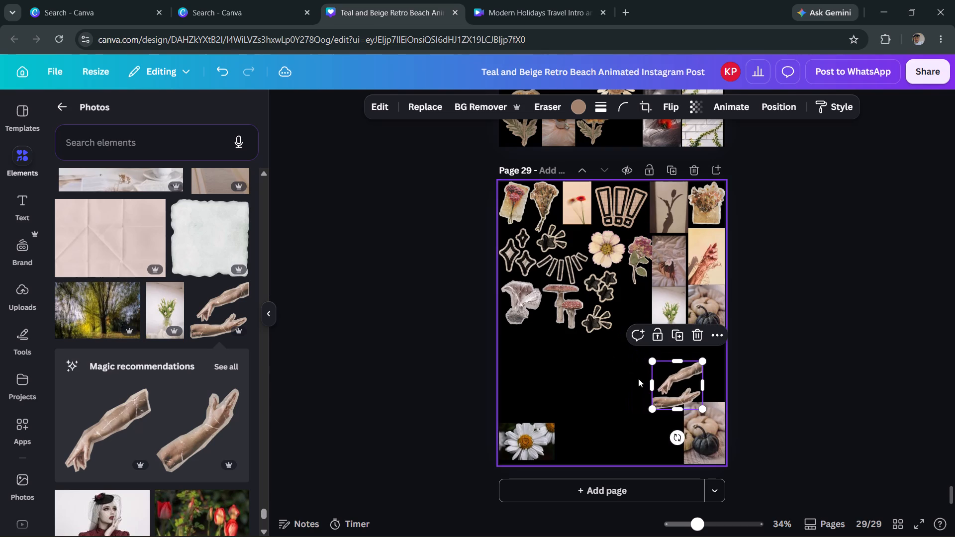
{"action": "left_click_drag", "start_coordinate": [674, 377], "coordinate": [696, 350]}
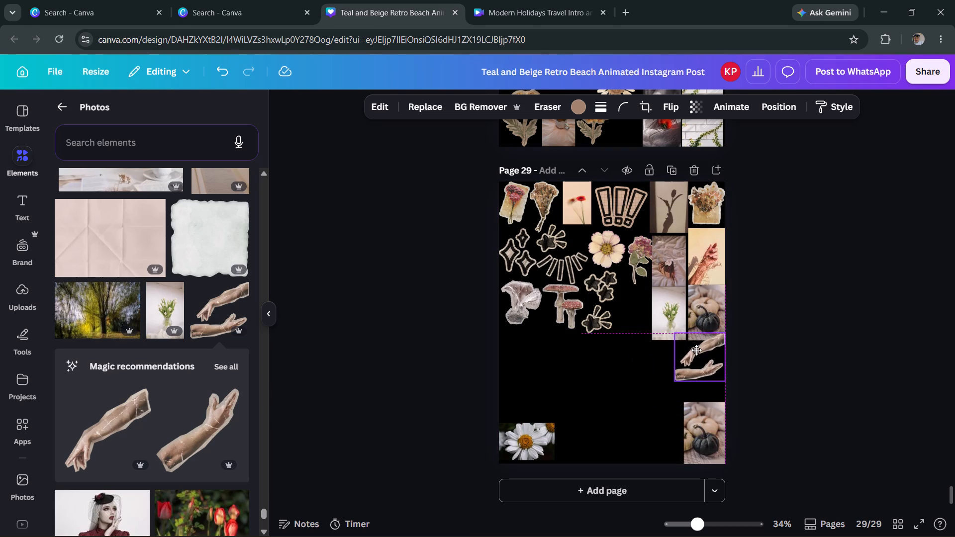
{"action": "left_click_drag", "start_coordinate": [696, 350], "coordinate": [694, 355]}
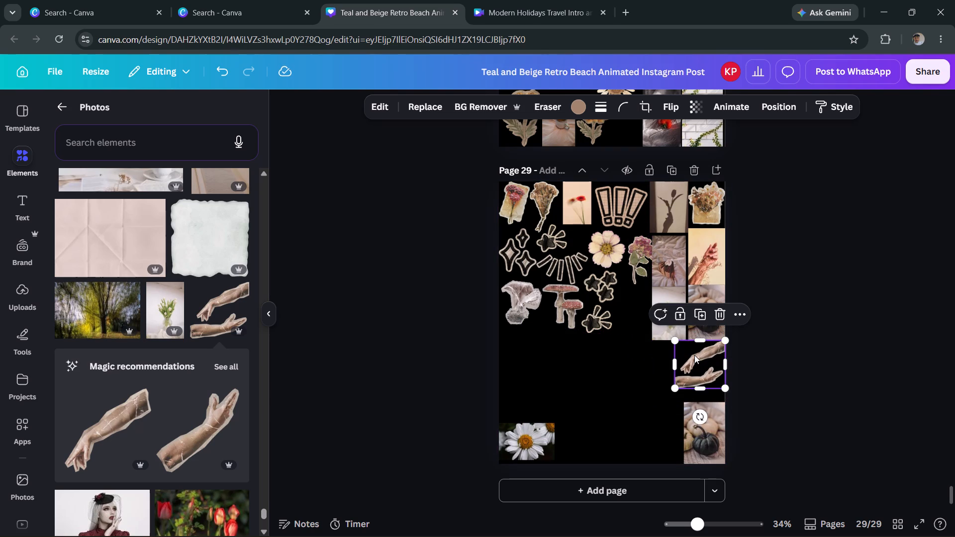
{"action": "left_click", "coordinate": [561, 385]}
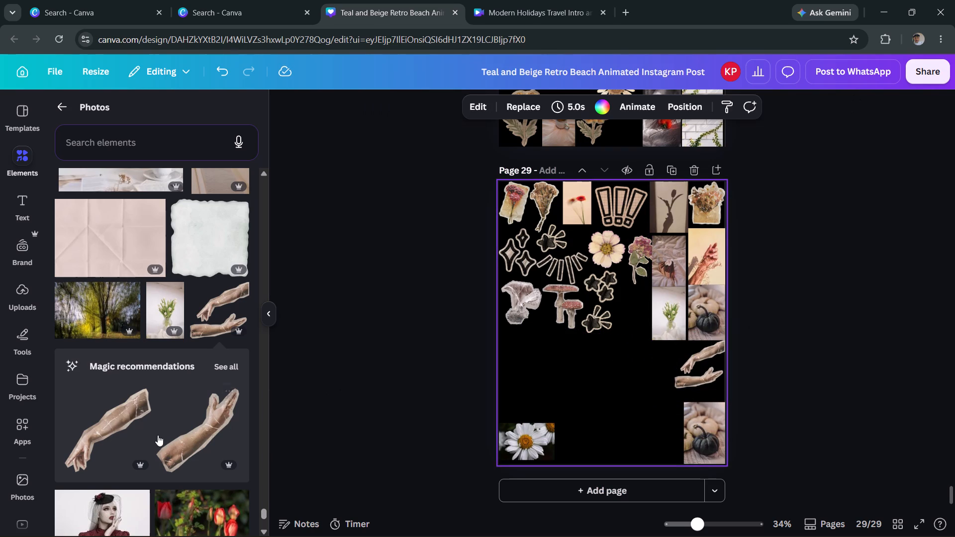
Add the butterfly cutout, shrink it, and place it at the page's left edge below the pale mushroom.
{"action": "scroll", "coordinate": [158, 435], "scroll_direction": "down", "scroll_amount": 4}
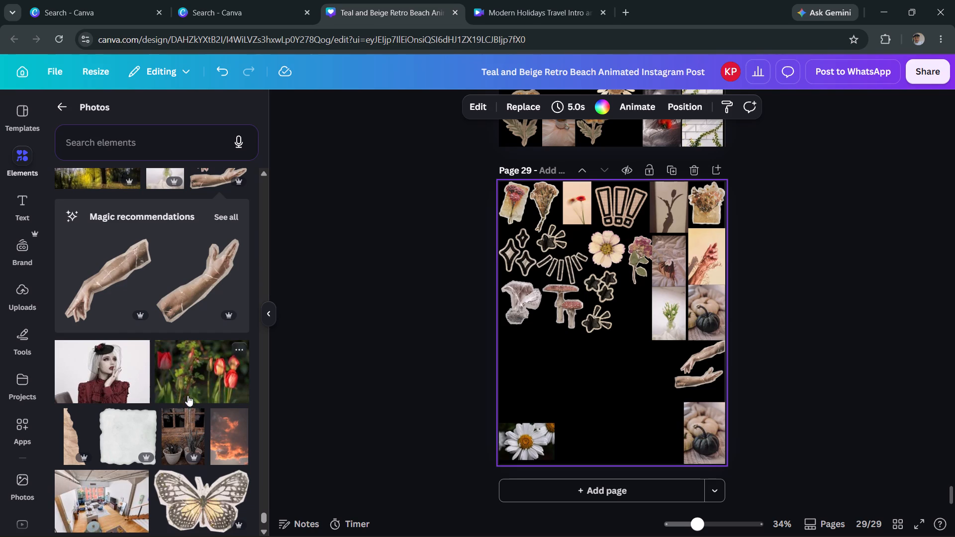
{"action": "left_click", "coordinate": [181, 498]}
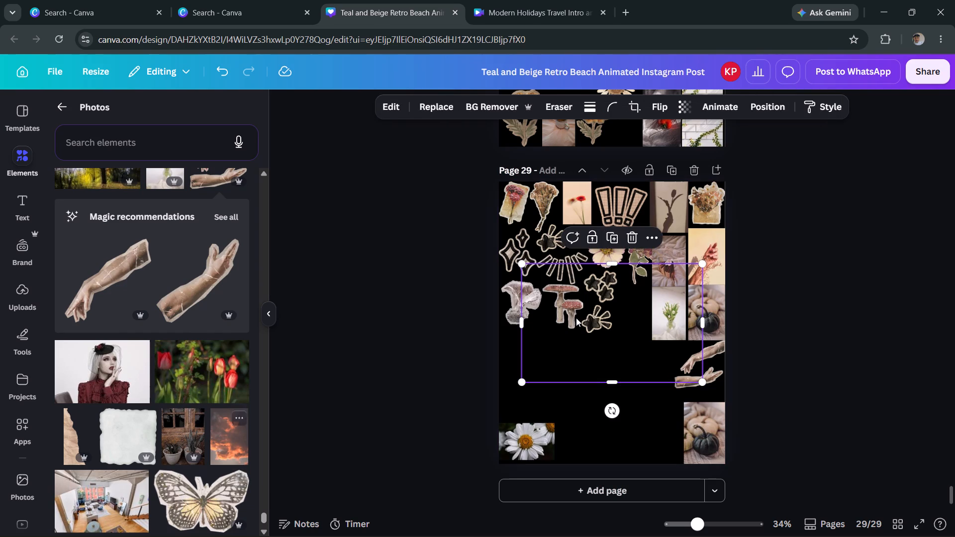
{"action": "left_click_drag", "start_coordinate": [703, 267], "coordinate": [589, 364]}
{"action": "left_click_drag", "start_coordinate": [548, 360], "coordinate": [538, 354]}
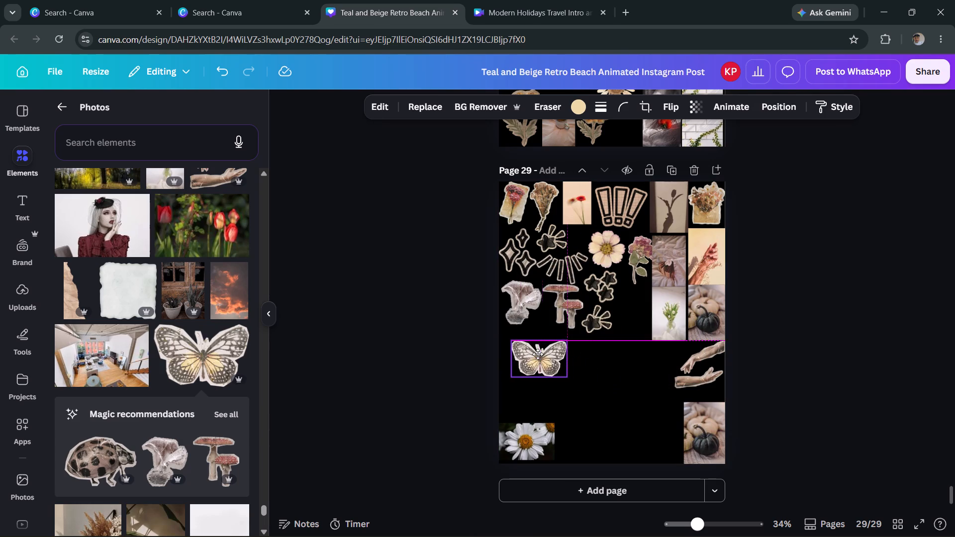
{"action": "left_click_drag", "start_coordinate": [538, 354], "coordinate": [525, 347]}
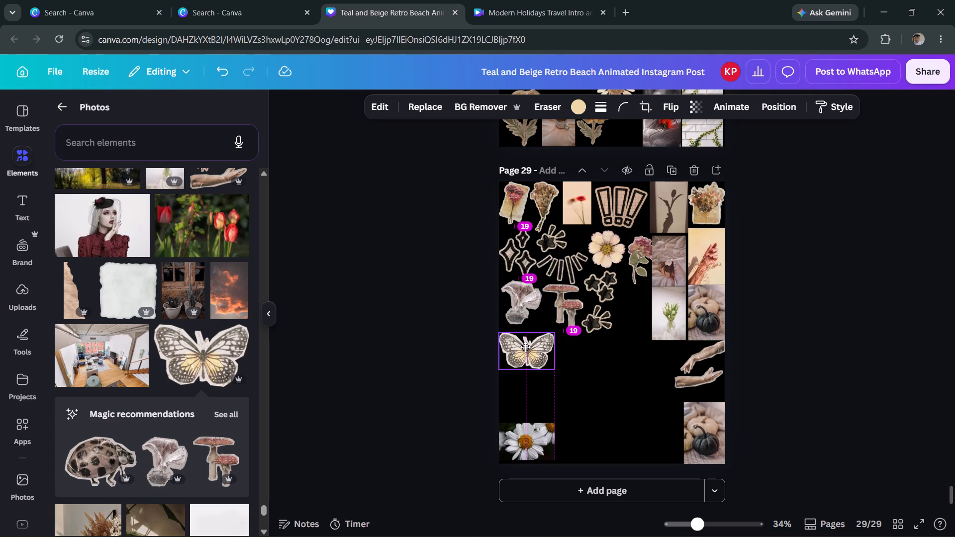
{"action": "left_click_drag", "start_coordinate": [525, 347], "coordinate": [525, 342]}
{"action": "left_click", "coordinate": [355, 354]}
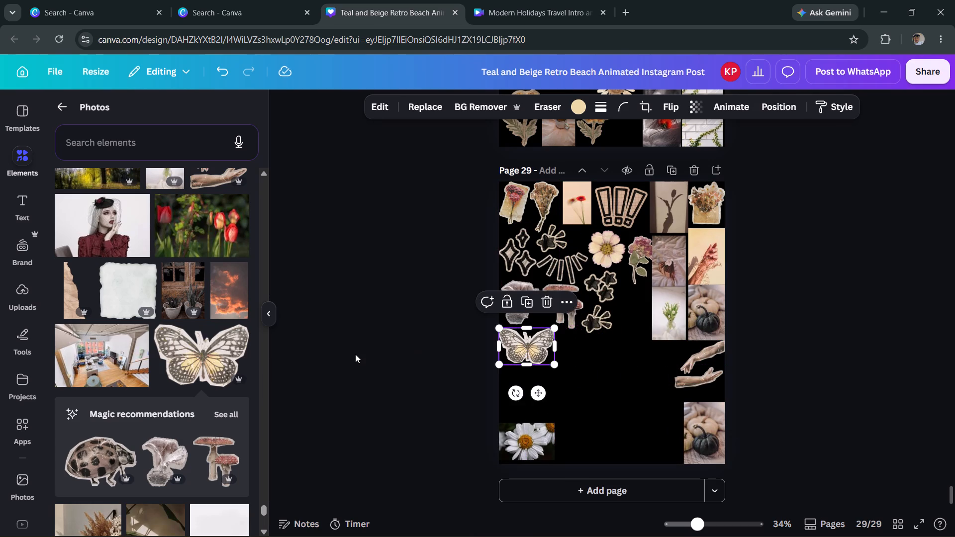
Add the ladybug cutout, shrink it, and place it at the page's left edge just below the butterfly.
{"action": "left_click", "coordinate": [94, 469]}
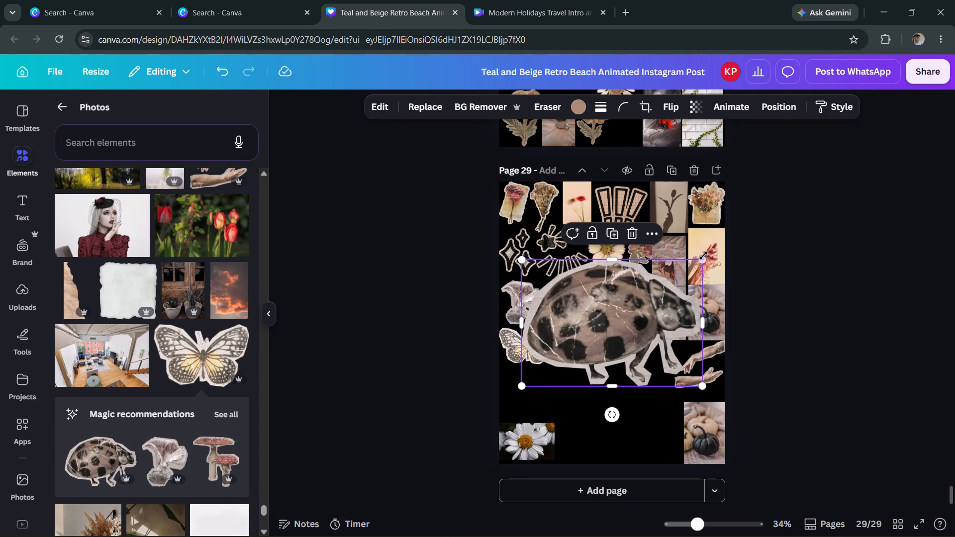
{"action": "left_click_drag", "start_coordinate": [700, 258], "coordinate": [547, 358]}
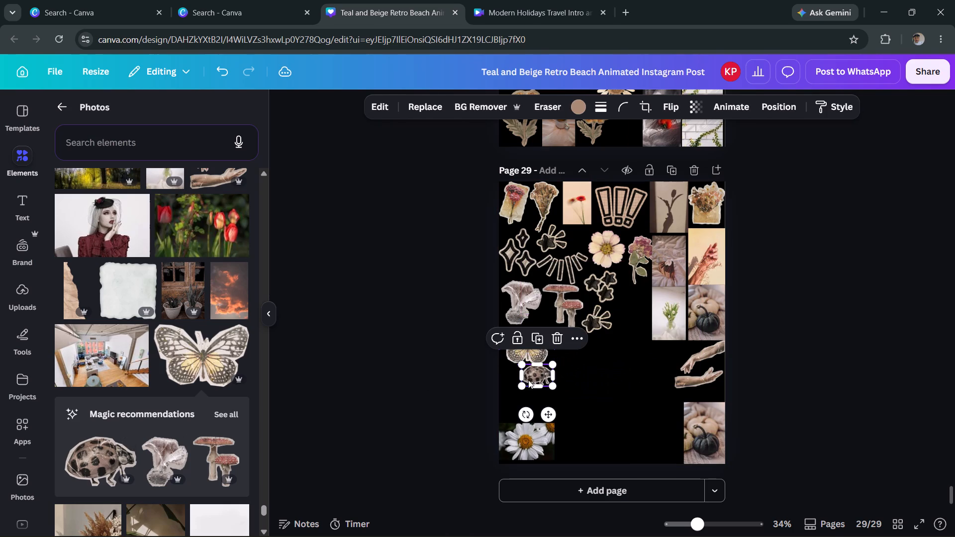
{"action": "left_click_drag", "start_coordinate": [532, 376], "coordinate": [513, 377]}
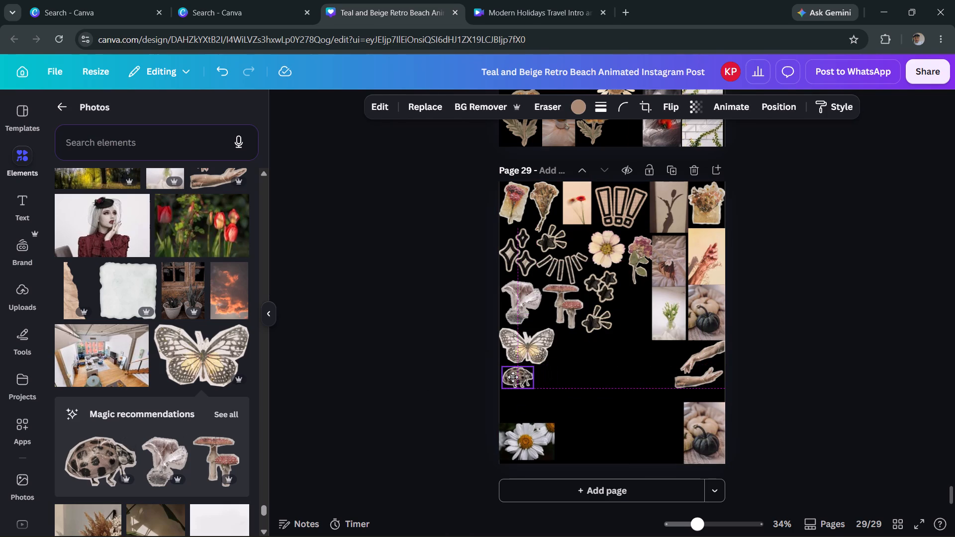
{"action": "left_click_drag", "start_coordinate": [513, 377], "coordinate": [513, 376]}
{"action": "left_click", "coordinate": [335, 371]}
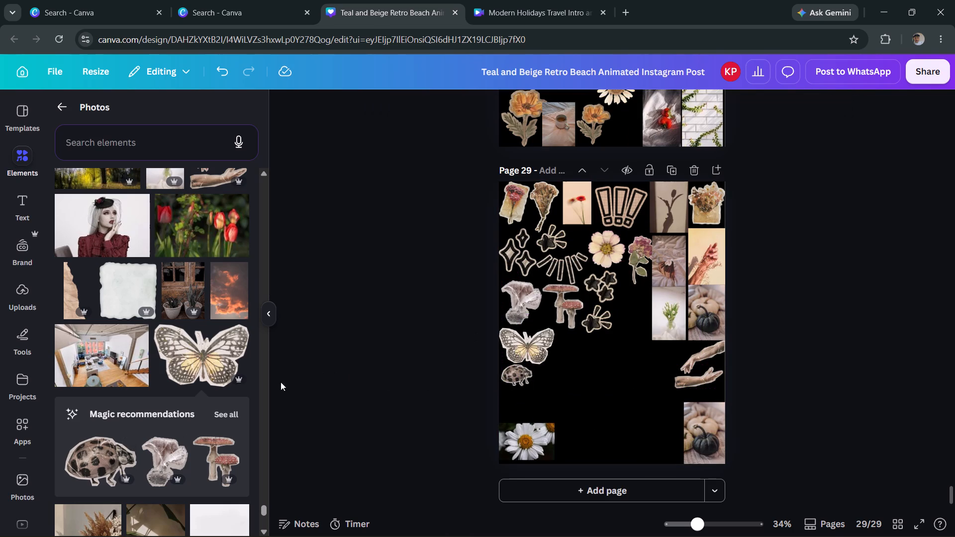
Add the photo of a pink lily bouquet, shrink it, and place it near the page's left edge just above the daisy photo.
{"action": "scroll", "coordinate": [177, 403], "scroll_direction": "down", "scroll_amount": 3}
{"action": "left_click", "coordinate": [125, 433]}
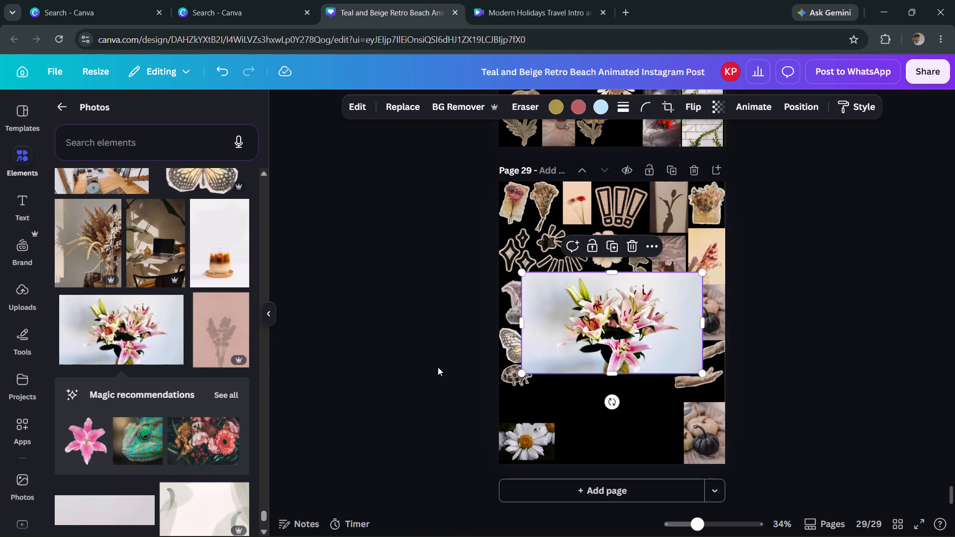
{"action": "left_click_drag", "start_coordinate": [697, 273], "coordinate": [566, 337]}
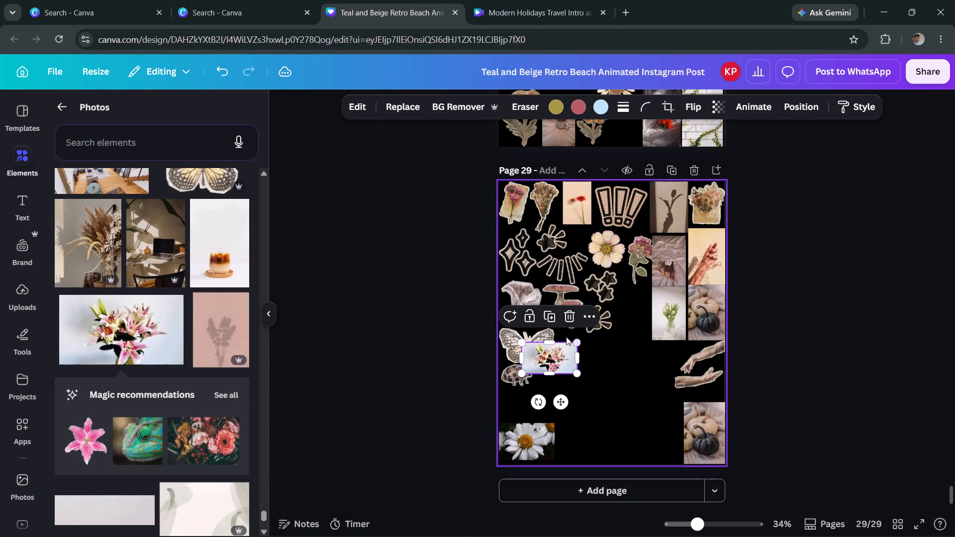
{"action": "left_click_drag", "start_coordinate": [547, 350], "coordinate": [530, 398]}
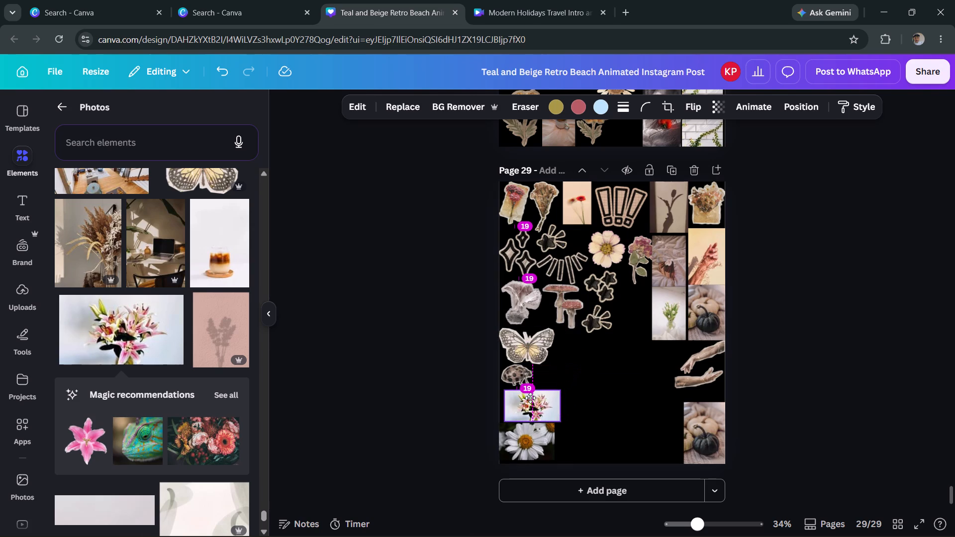
{"action": "left_click_drag", "start_coordinate": [530, 398], "coordinate": [527, 398]}
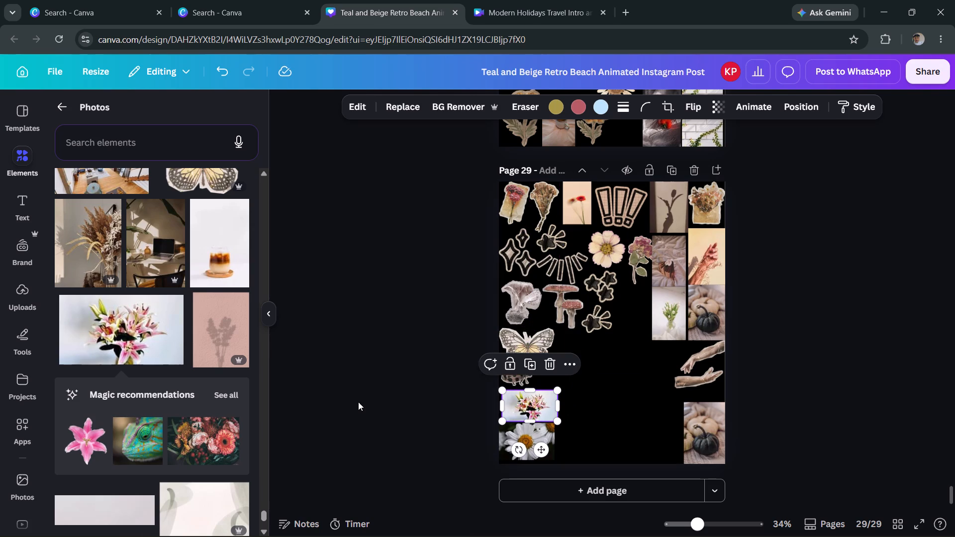
{"action": "left_click", "coordinate": [358, 402]}
Add the pink lily cutout, shrink it, and place it at the page's bottom edge beside the daisy photo.
{"action": "left_click", "coordinate": [93, 449]}
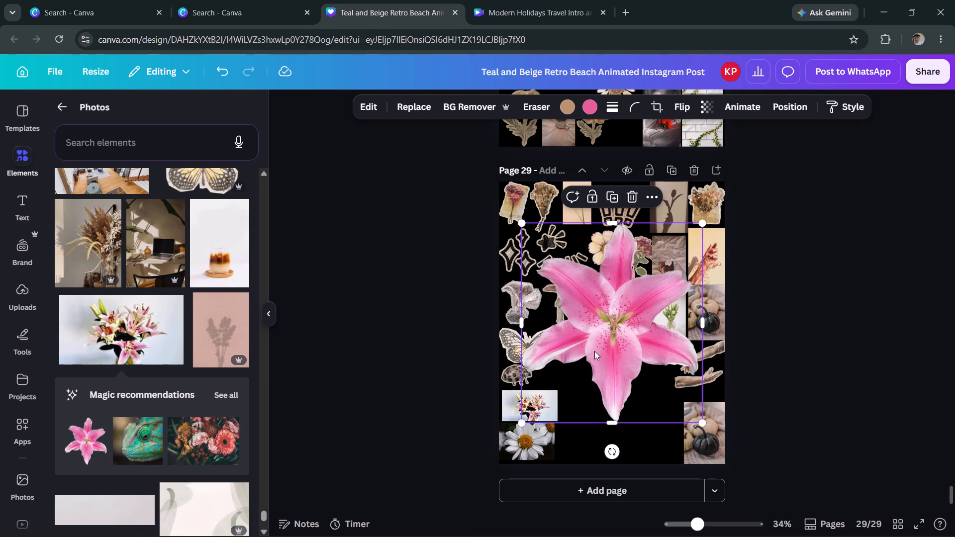
{"action": "left_click", "coordinate": [707, 223]}
{"action": "left_click_drag", "start_coordinate": [707, 223], "coordinate": [554, 364]}
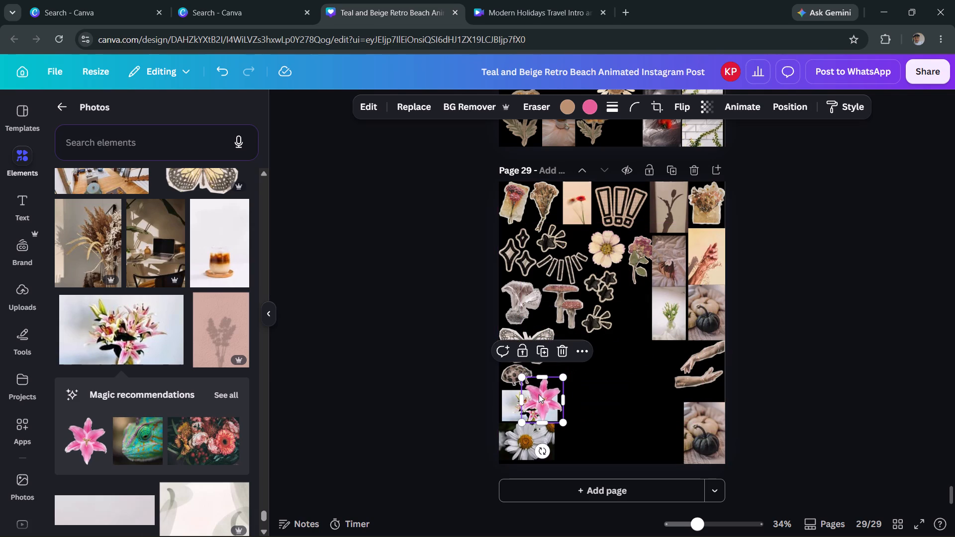
{"action": "left_click_drag", "start_coordinate": [539, 394], "coordinate": [575, 436]}
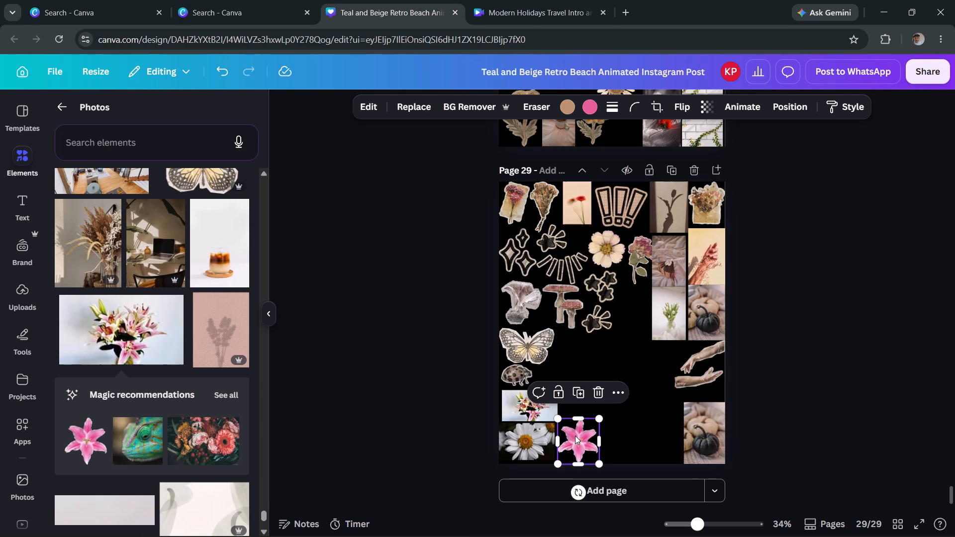
Add the green chameleon photo, shrink it, and fit it at the page's bottom edge directly beside the lower pumpkin photo.
{"action": "left_click", "coordinate": [135, 430]}
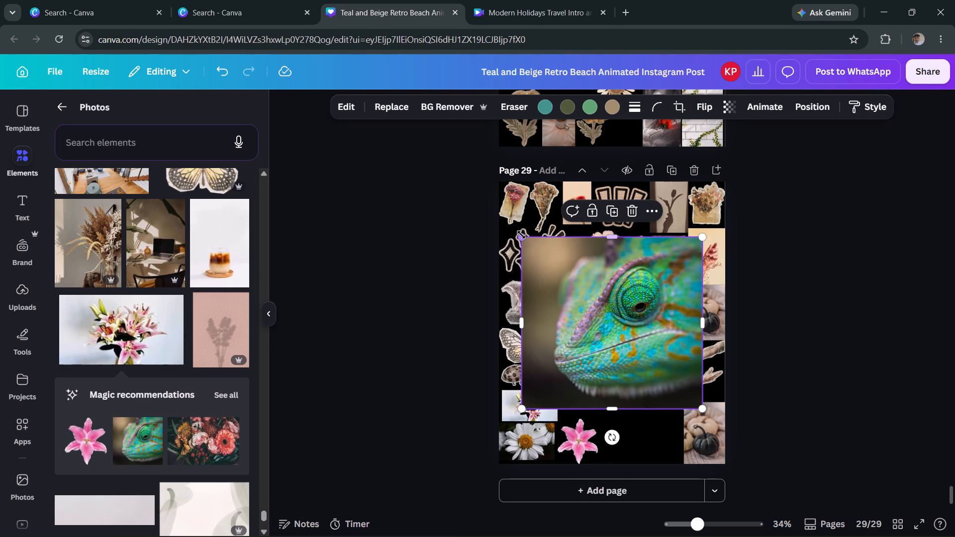
{"action": "left_click_drag", "start_coordinate": [521, 235], "coordinate": [673, 375]}
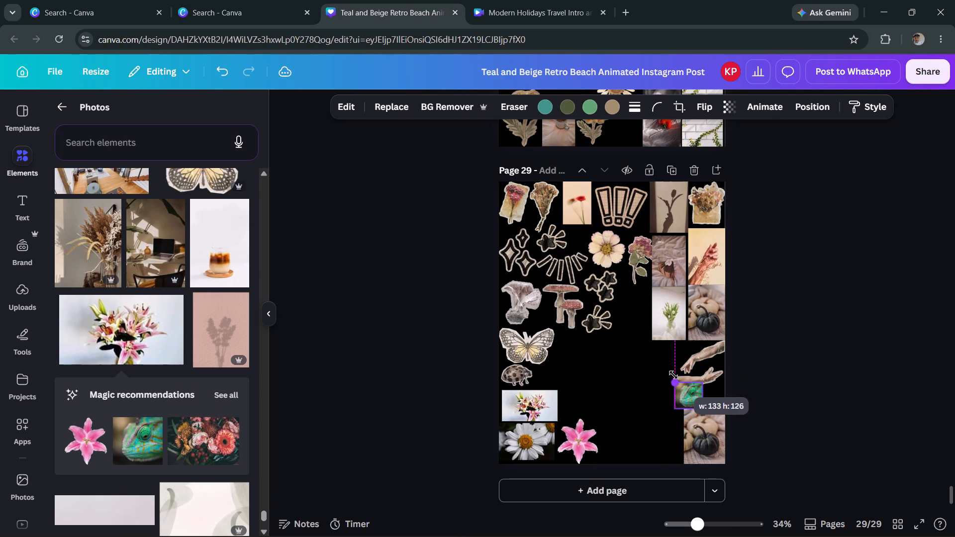
{"action": "left_click_drag", "start_coordinate": [673, 375], "coordinate": [665, 374]}
{"action": "left_click_drag", "start_coordinate": [686, 389], "coordinate": [681, 394]}
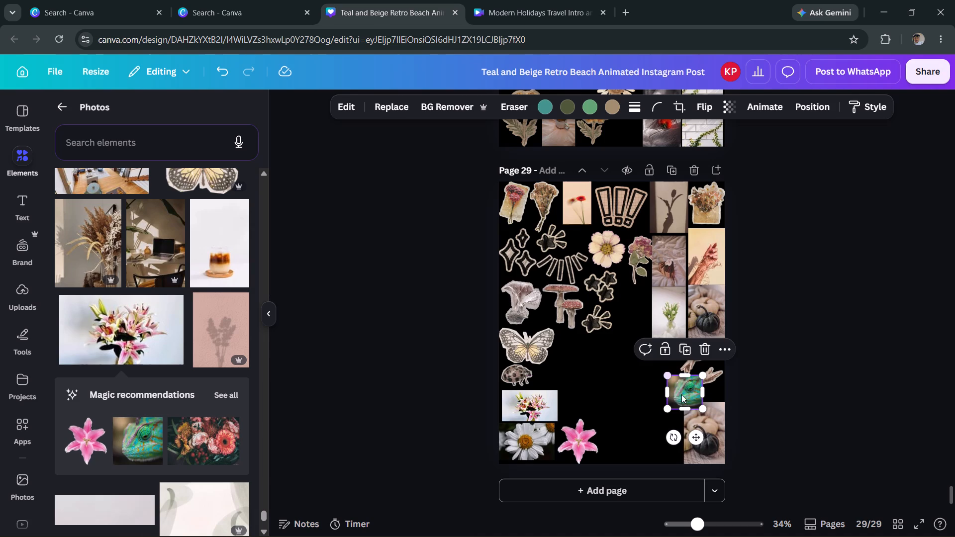
{"action": "left_click_drag", "start_coordinate": [681, 394], "coordinate": [667, 444]}
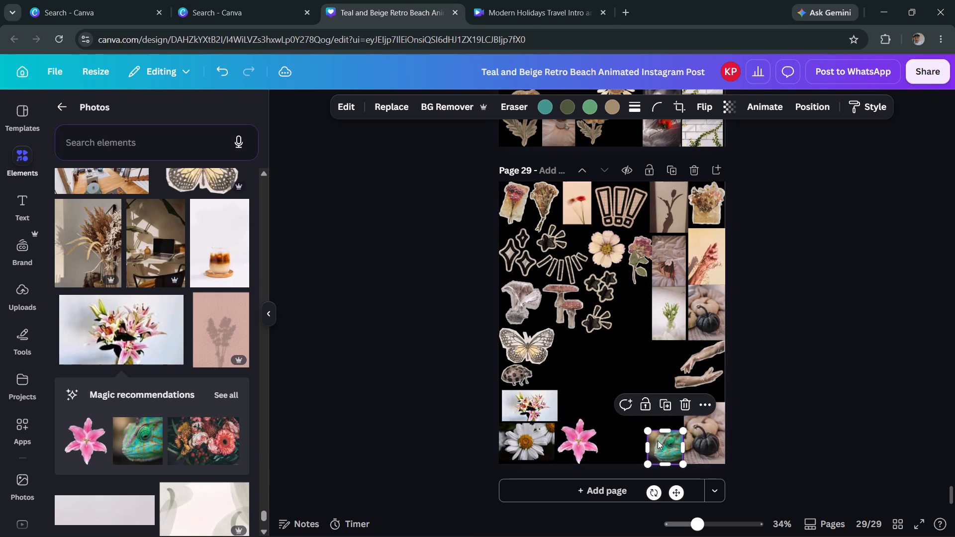
{"action": "left_click", "coordinate": [343, 357]}
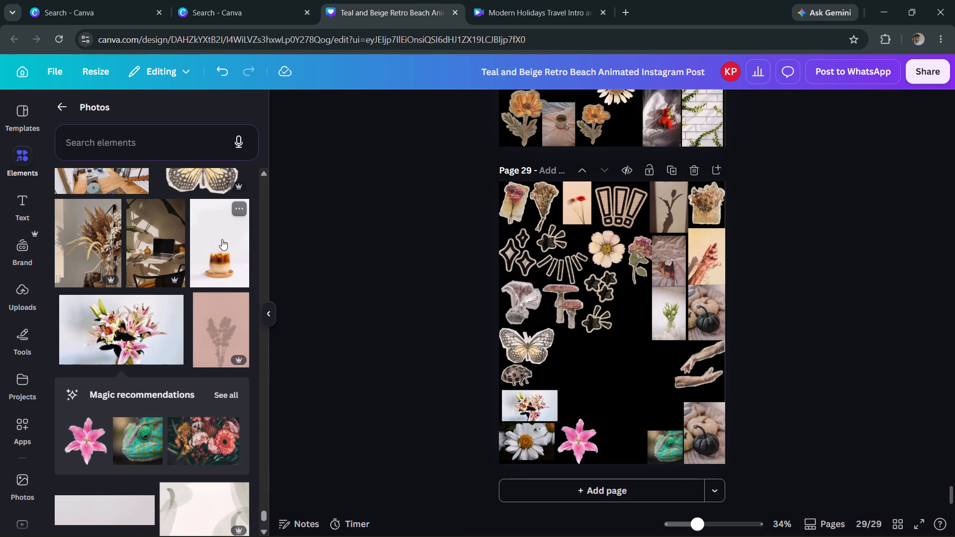
Add the cutout of dried dark red flowers, shrink it, and place it at the page's bottom between the pink lily and the chameleon.
{"action": "scroll", "coordinate": [166, 395], "scroll_direction": "down", "scroll_amount": 2}
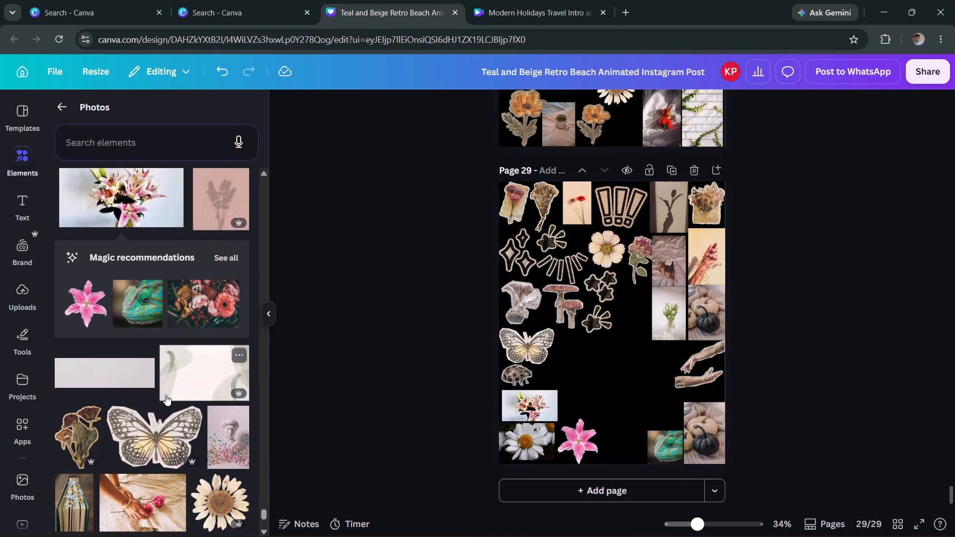
{"action": "scroll", "coordinate": [166, 395], "scroll_direction": "down", "scroll_amount": 3}
{"action": "left_click", "coordinate": [88, 295]}
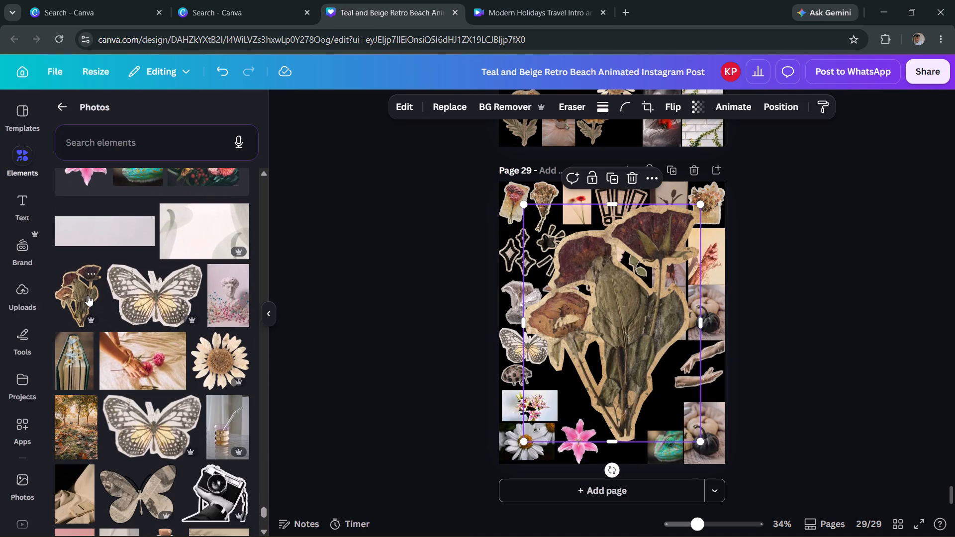
{"action": "left_click_drag", "start_coordinate": [528, 204], "coordinate": [550, 228]}
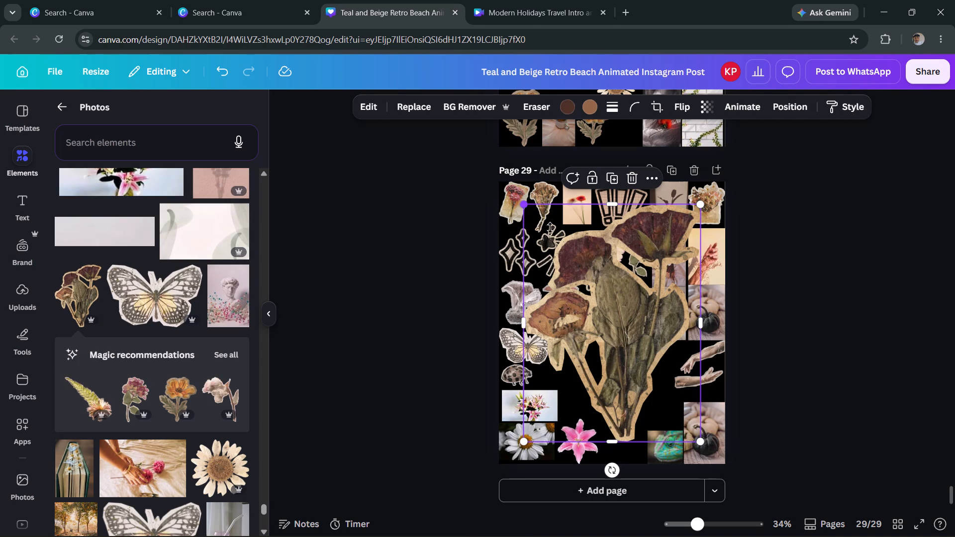
{"action": "left_click_drag", "start_coordinate": [550, 228], "coordinate": [656, 385]}
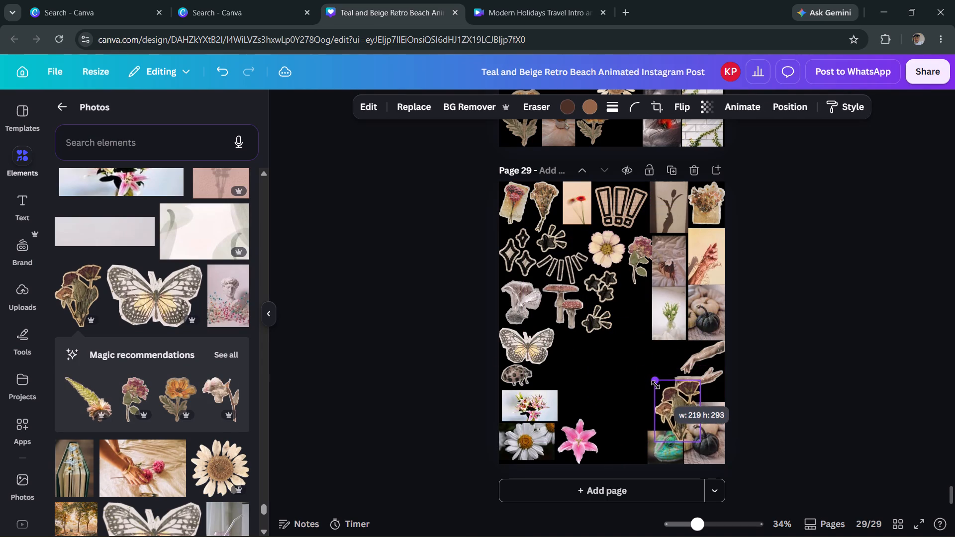
{"action": "left_click_drag", "start_coordinate": [656, 385], "coordinate": [657, 387]}
{"action": "left_click_drag", "start_coordinate": [681, 411], "coordinate": [635, 400]}
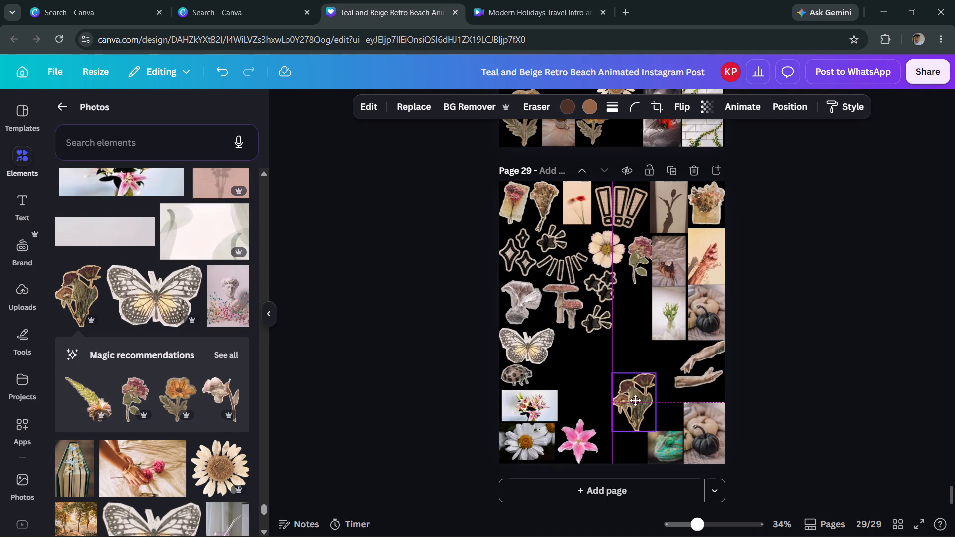
{"action": "left_click_drag", "start_coordinate": [635, 400], "coordinate": [634, 428]}
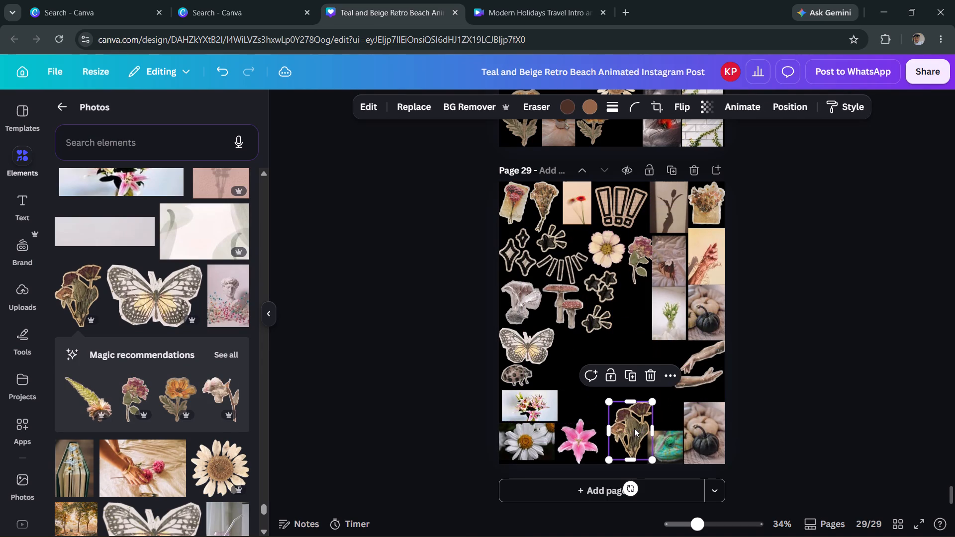
{"action": "left_click", "coordinate": [420, 402]}
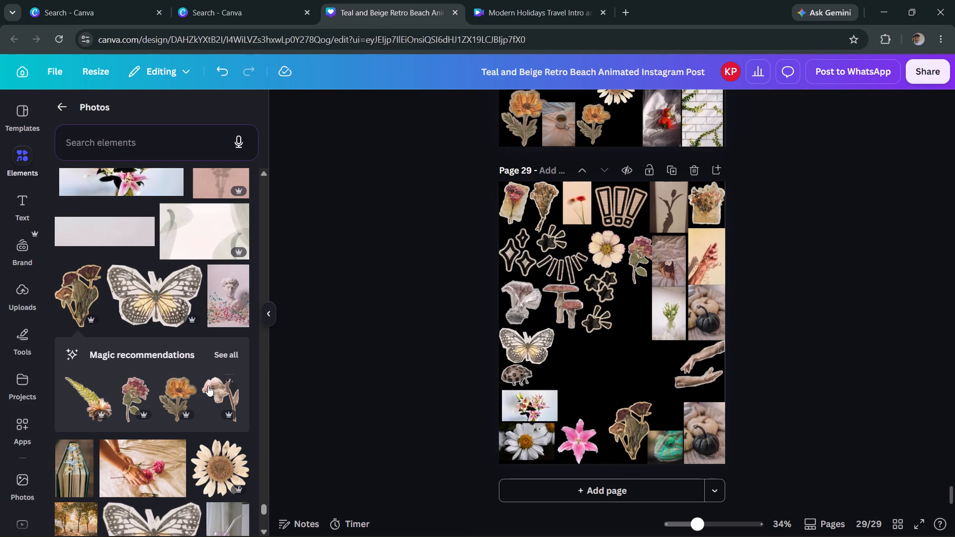
Add the pale pink blossom stem cutout, shrink it, and place it beside the reaching hands, just above the dried dark red flowers.
{"action": "left_click", "coordinate": [216, 389]}
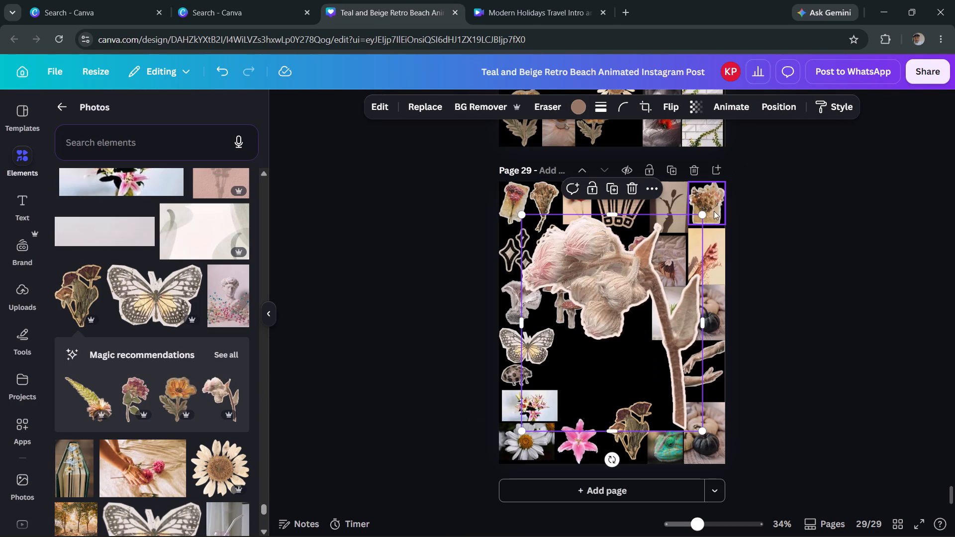
{"action": "left_click_drag", "start_coordinate": [702, 215], "coordinate": [573, 391]}
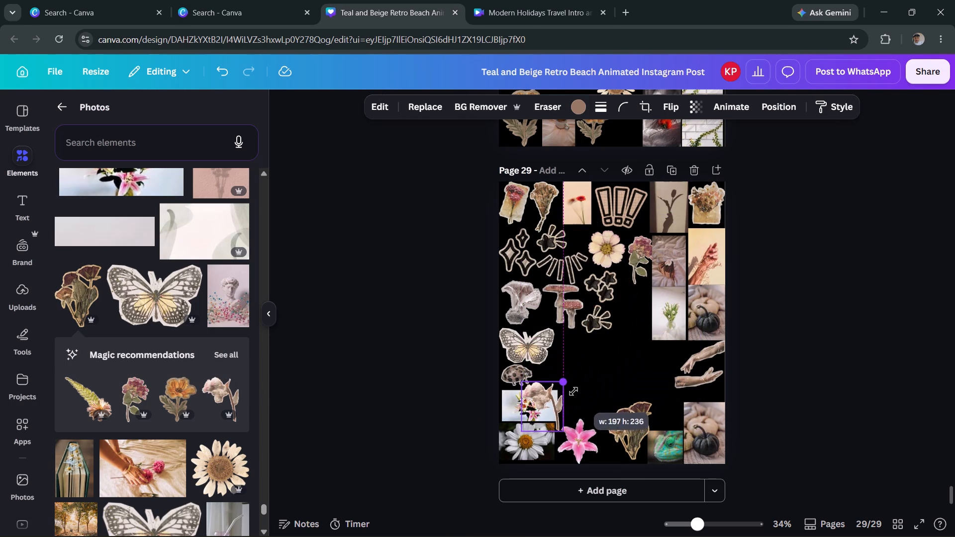
{"action": "left_click_drag", "start_coordinate": [573, 391], "coordinate": [572, 392]}
{"action": "left_click_drag", "start_coordinate": [539, 404], "coordinate": [654, 376]}
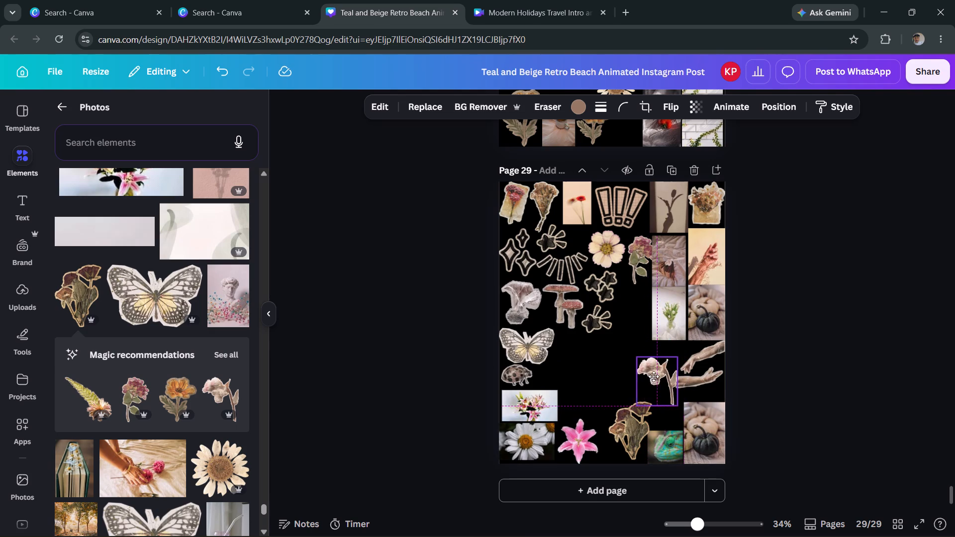
{"action": "left_click_drag", "start_coordinate": [654, 376], "coordinate": [655, 397]}
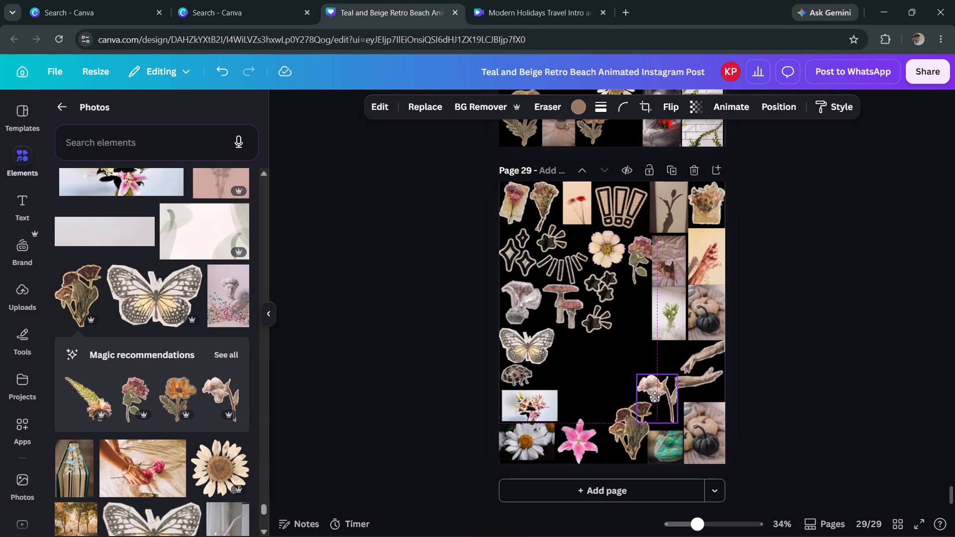
{"action": "left_click_drag", "start_coordinate": [655, 397], "coordinate": [656, 402]}
{"action": "left_click_drag", "start_coordinate": [635, 381], "coordinate": [625, 363]}
{"action": "left_click_drag", "start_coordinate": [649, 381], "coordinate": [650, 374]}
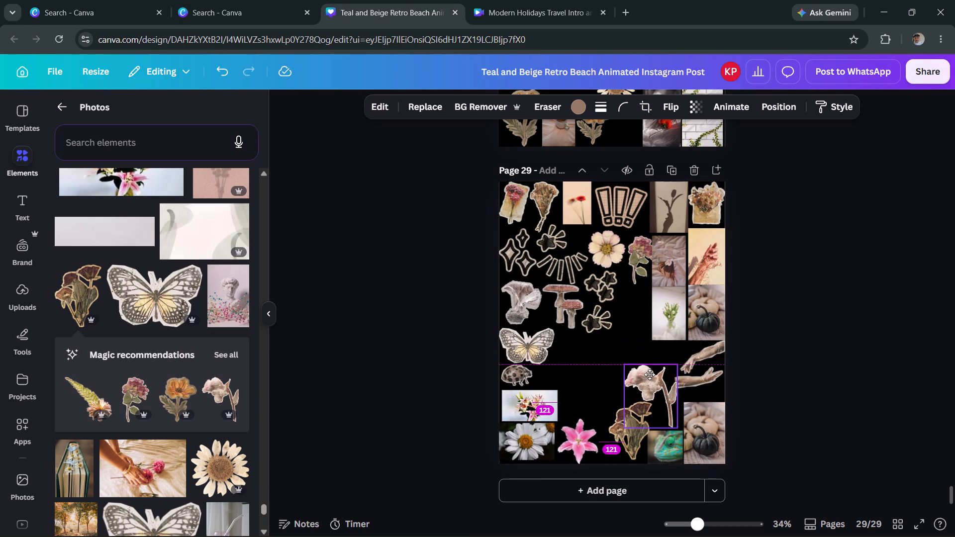
{"action": "left_click_drag", "start_coordinate": [650, 374], "coordinate": [651, 375]}
{"action": "left_click", "coordinate": [428, 360]}
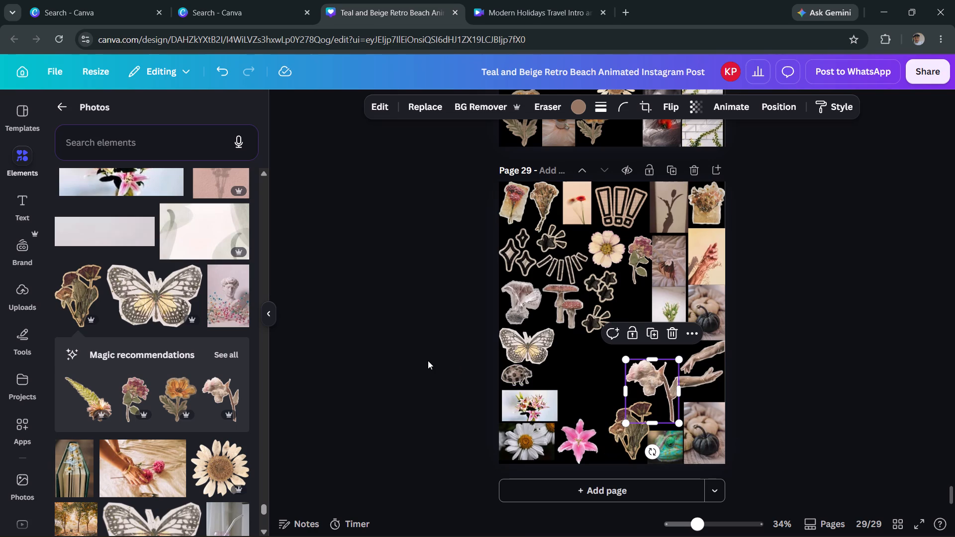
Add the cutout of a fern leaf with a flower, shrink it, and place it between the ladybug and the pale pink blossom stem.
{"action": "left_click", "coordinate": [96, 396]}
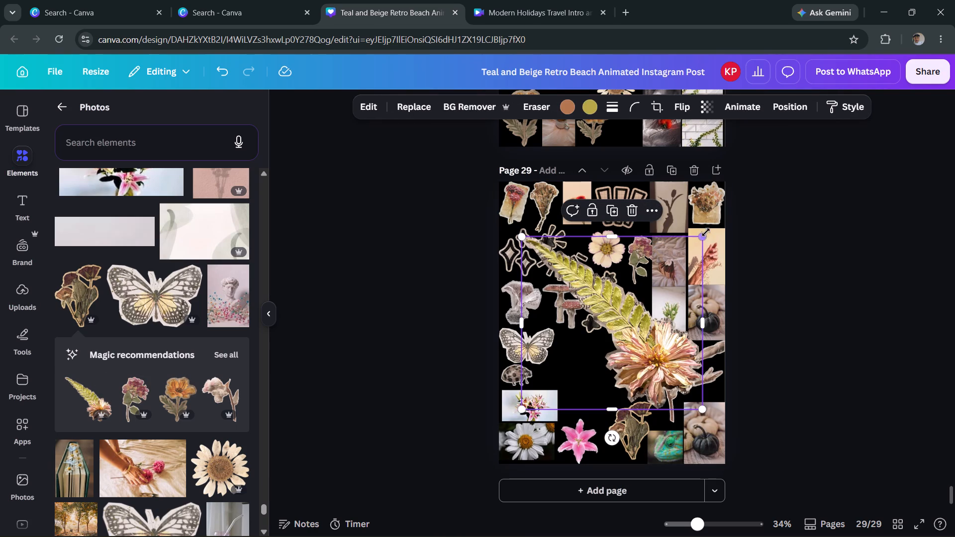
{"action": "left_click_drag", "start_coordinate": [704, 236], "coordinate": [573, 335]}
{"action": "left_click_drag", "start_coordinate": [539, 384], "coordinate": [569, 381]}
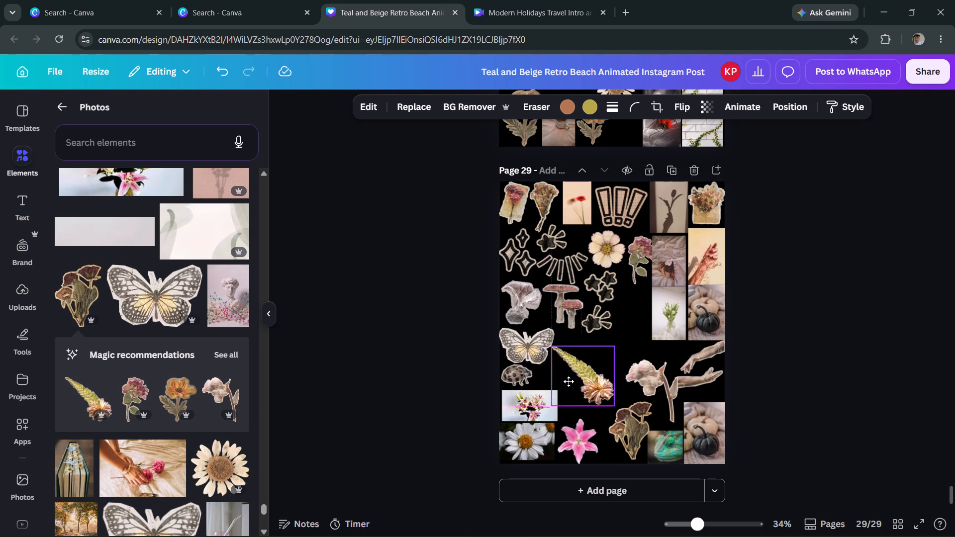
{"action": "left_click_drag", "start_coordinate": [569, 381], "coordinate": [576, 382]}
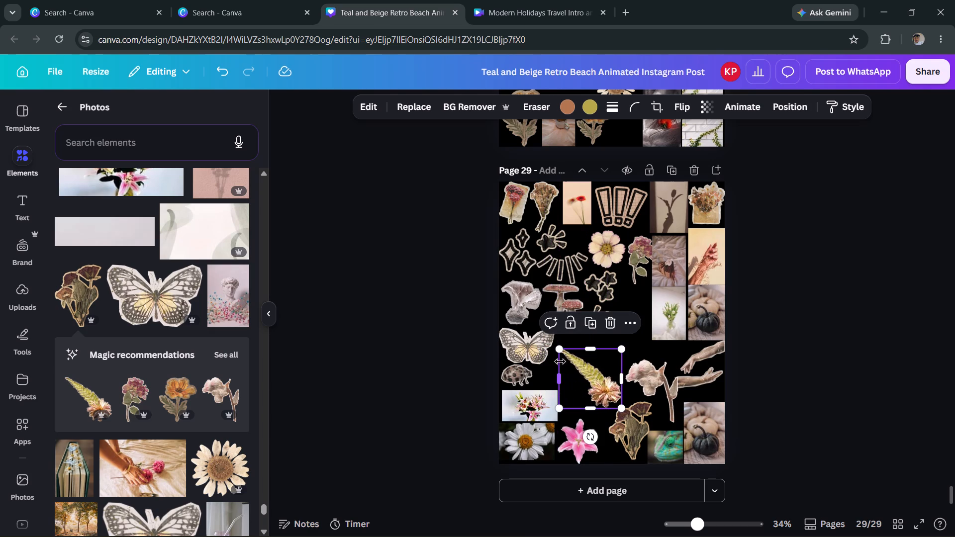
{"action": "left_click_drag", "start_coordinate": [562, 352], "coordinate": [581, 370]}
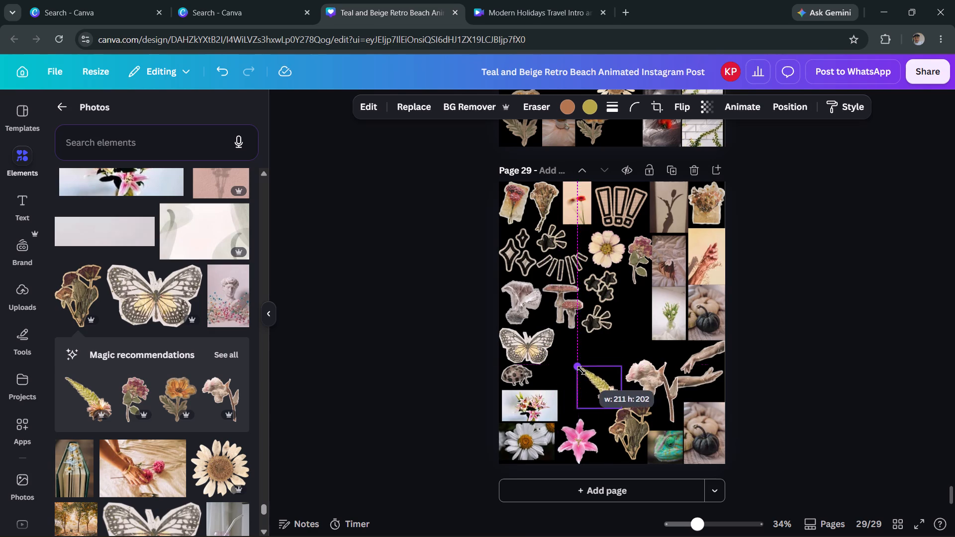
{"action": "left_click_drag", "start_coordinate": [581, 370], "coordinate": [584, 376]}
{"action": "left_click", "coordinate": [336, 331]}
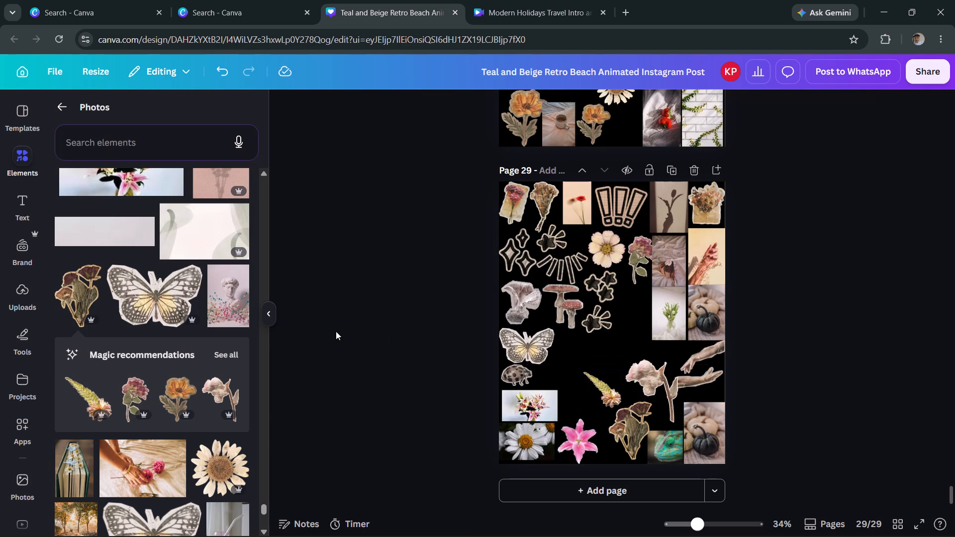
Add the photo of books with daisies between the pages, shrink it to about 117 × 177, and place it just above the fern leaf cutout.
{"action": "left_click", "coordinate": [80, 470]}
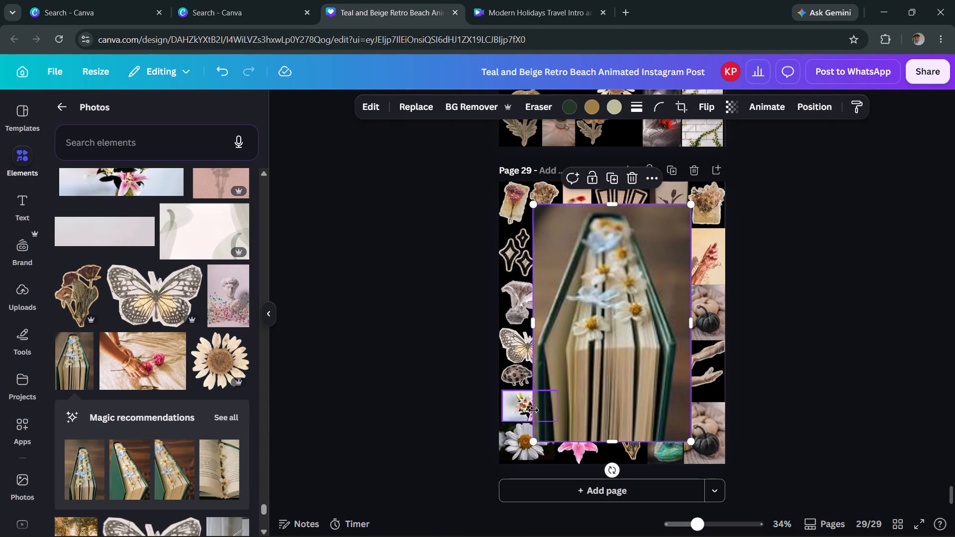
{"action": "left_click_drag", "start_coordinate": [533, 442], "coordinate": [617, 303]}
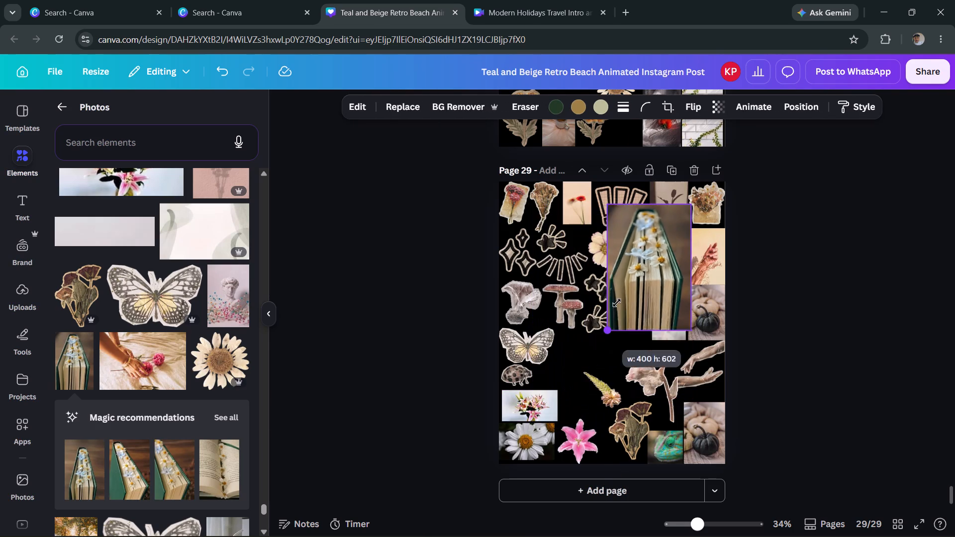
{"action": "left_click_drag", "start_coordinate": [617, 303], "coordinate": [644, 254]}
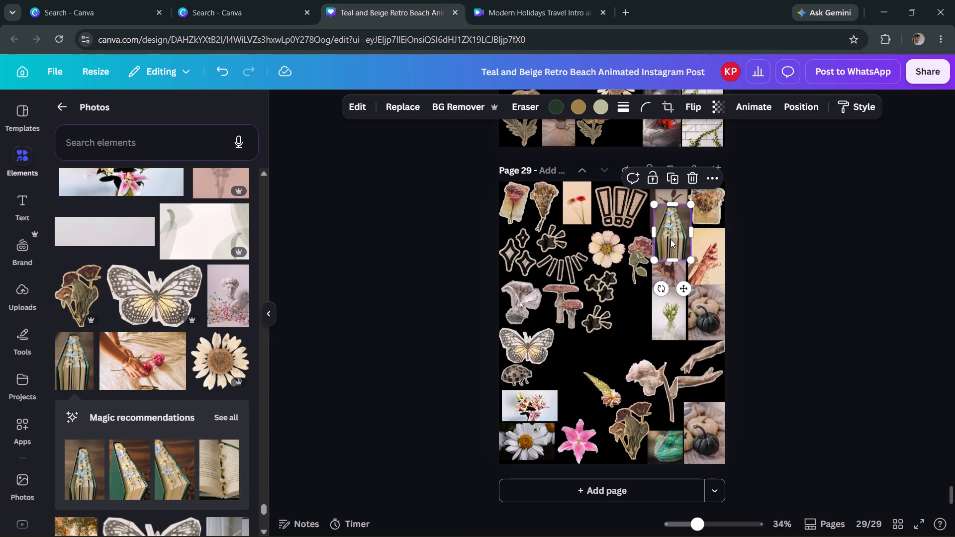
{"action": "left_click_drag", "start_coordinate": [670, 239], "coordinate": [607, 356]}
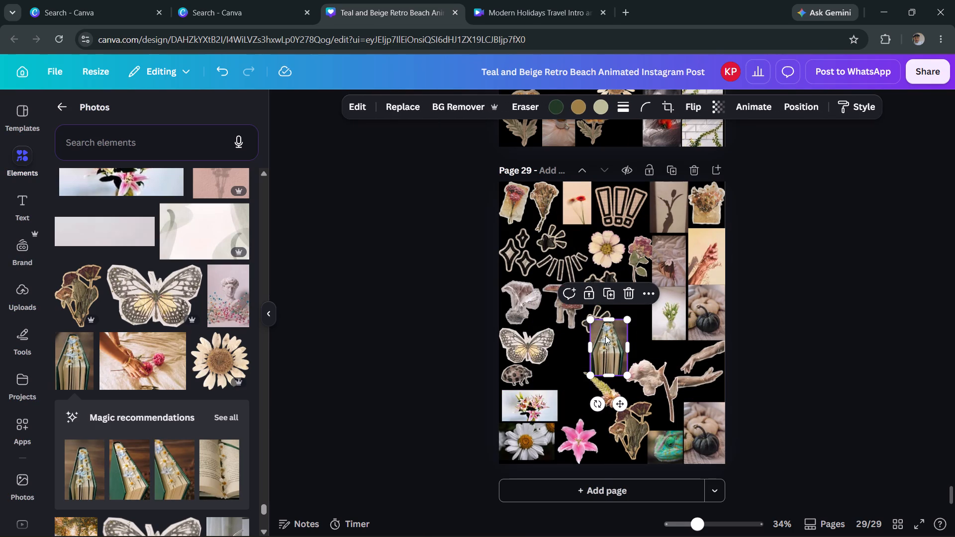
{"action": "left_click_drag", "start_coordinate": [590, 323], "coordinate": [603, 354]}
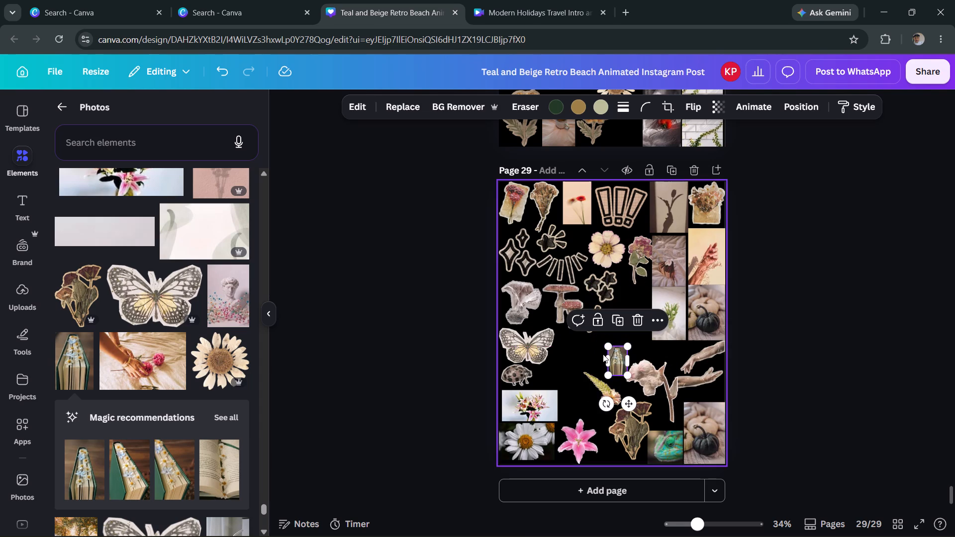
{"action": "left_click_drag", "start_coordinate": [615, 362], "coordinate": [603, 354]}
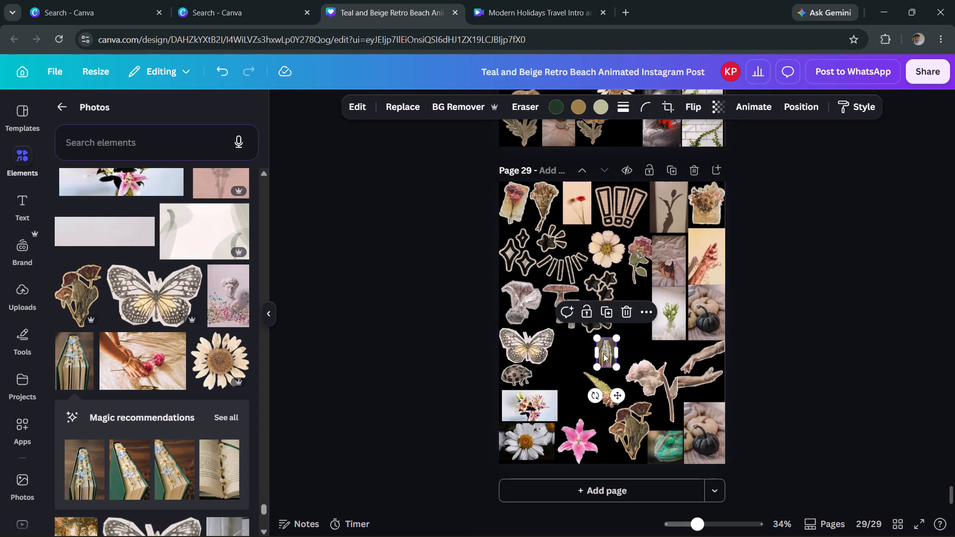
{"action": "left_click_drag", "start_coordinate": [614, 365], "coordinate": [621, 372]}
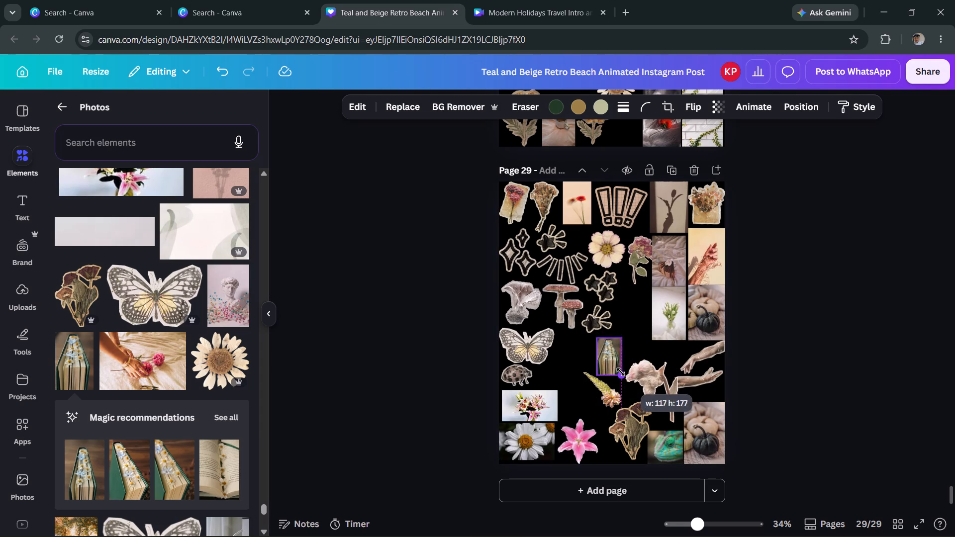
{"action": "left_click_drag", "start_coordinate": [621, 372], "coordinate": [622, 373]}
{"action": "left_click", "coordinate": [367, 345]}
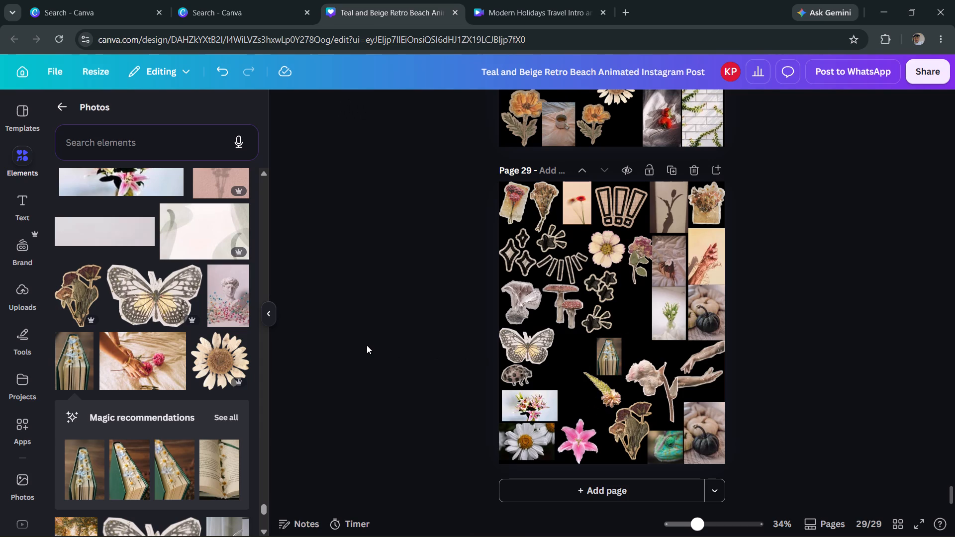
Add the cream dried daisy cutout, shrink it, and place it between the butterfly and the book photo.
{"action": "left_click", "coordinate": [214, 365]}
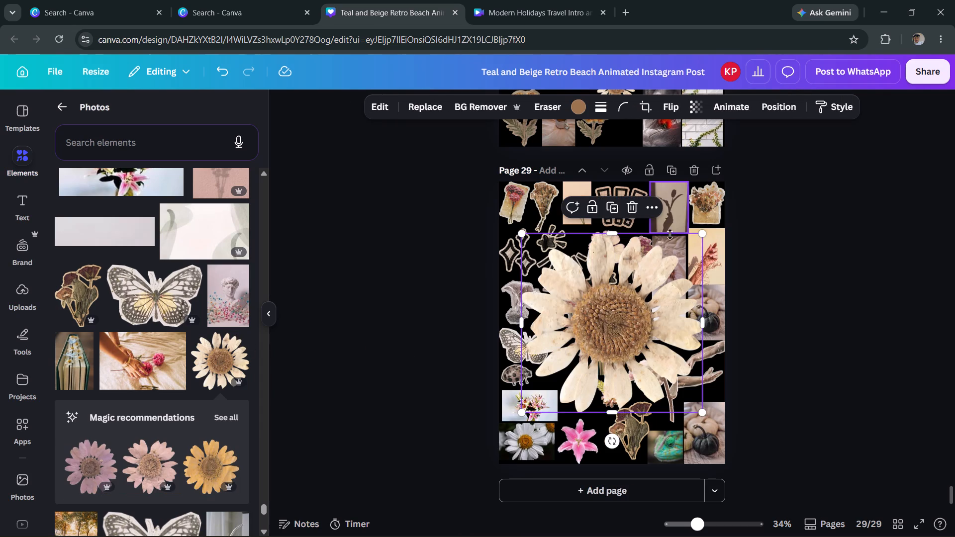
{"action": "left_click_drag", "start_coordinate": [702, 236], "coordinate": [638, 292]}
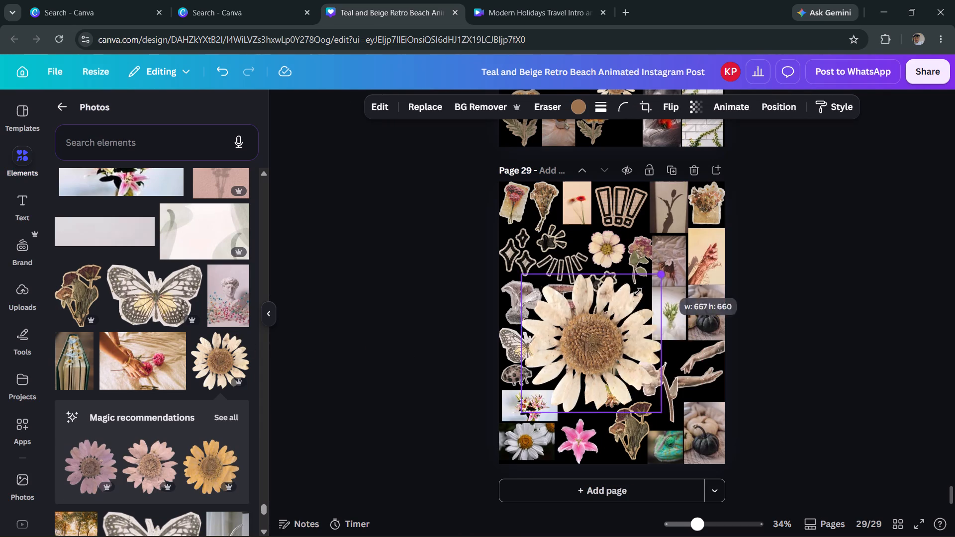
{"action": "left_click_drag", "start_coordinate": [638, 292], "coordinate": [560, 380]}
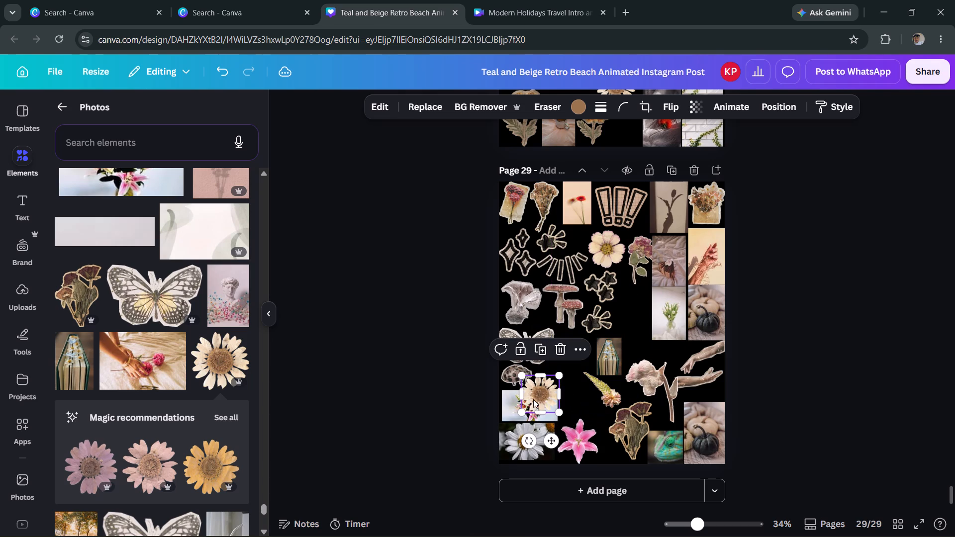
{"action": "left_click_drag", "start_coordinate": [533, 399], "coordinate": [560, 364]}
{"action": "left_click", "coordinate": [435, 383]}
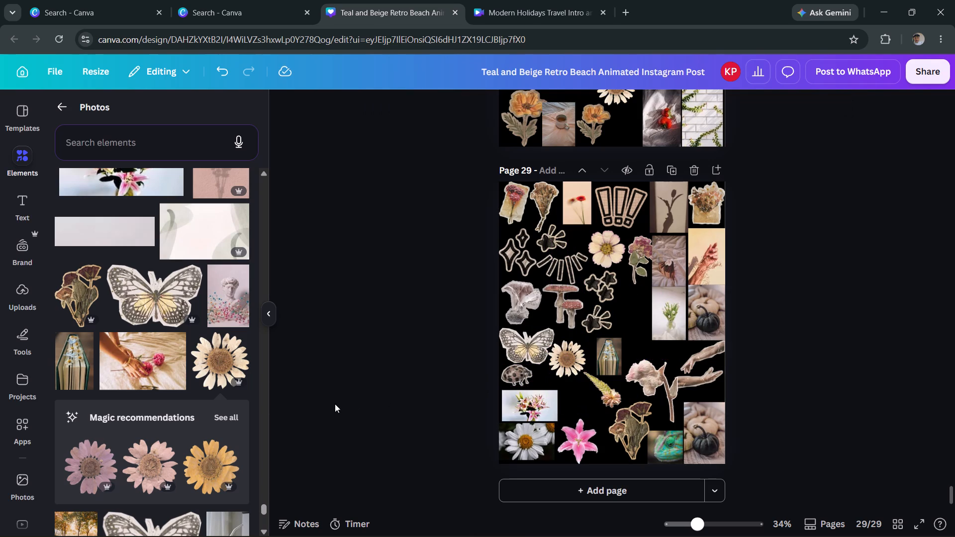
Add another butterfly cutout, shrink it, and place it above the pink lily, beside the photo of the lily bouquet.
{"action": "left_click", "coordinate": [161, 281]}
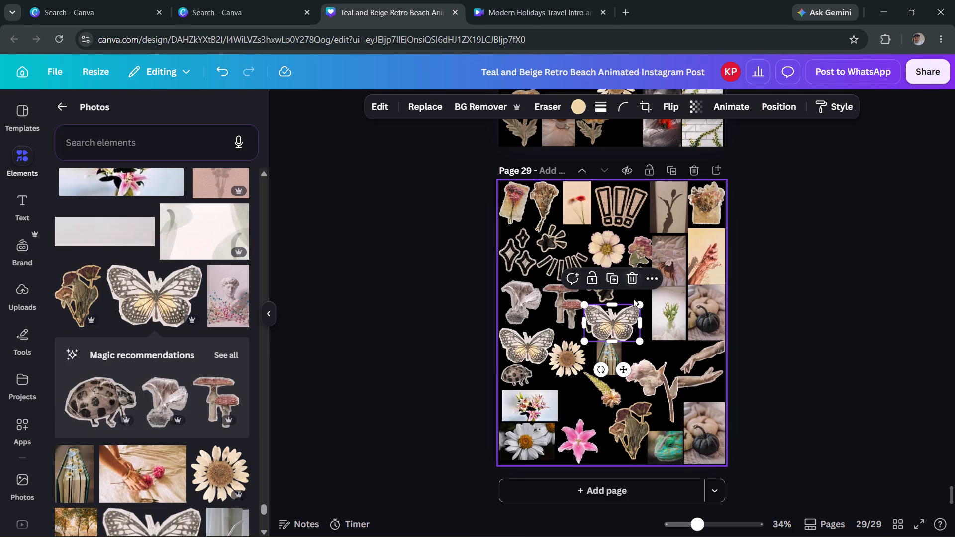
{"action": "left_click_drag", "start_coordinate": [637, 304], "coordinate": [611, 319]}
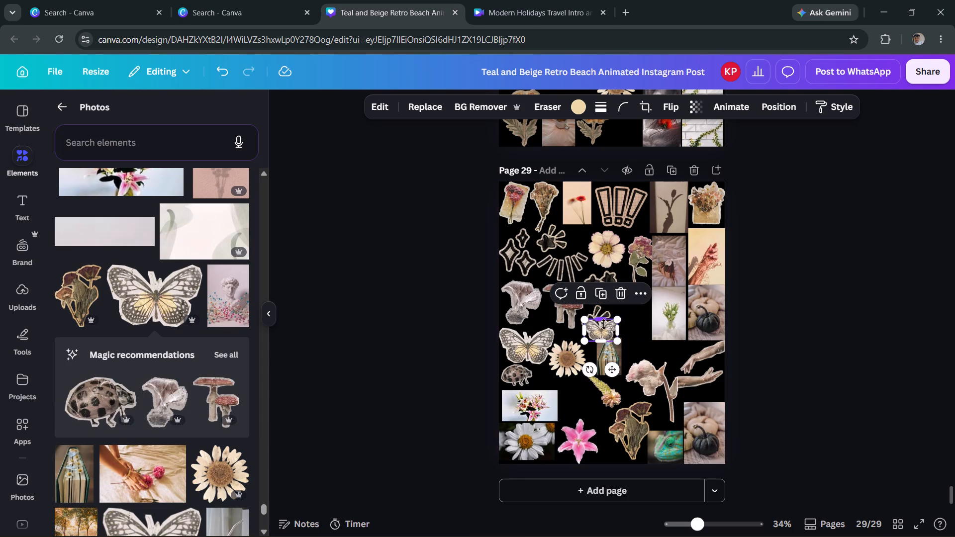
{"action": "left_click_drag", "start_coordinate": [596, 330], "coordinate": [573, 405]}
{"action": "left_click", "coordinate": [779, 340]}
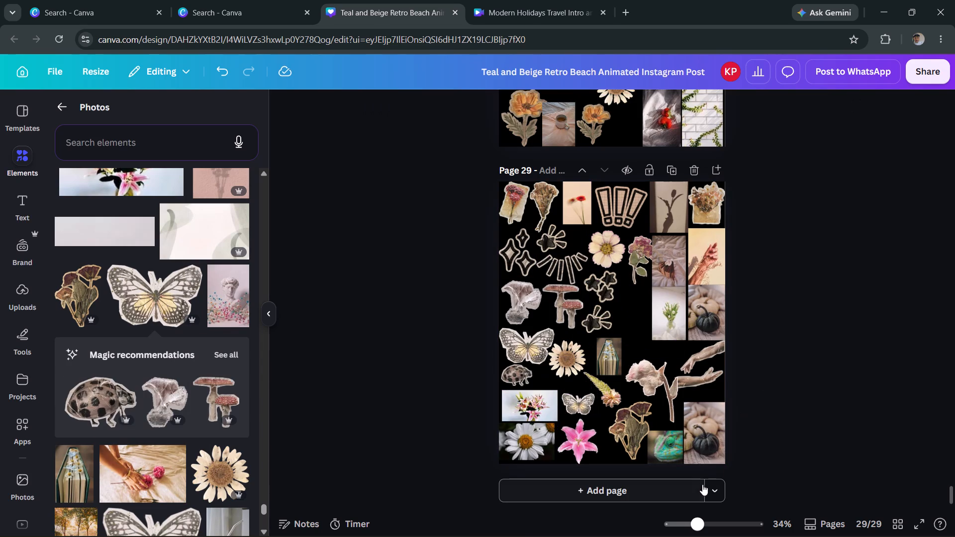
Add a new blank page 30 after the finished collage page.
{"action": "left_click", "coordinate": [664, 496]}
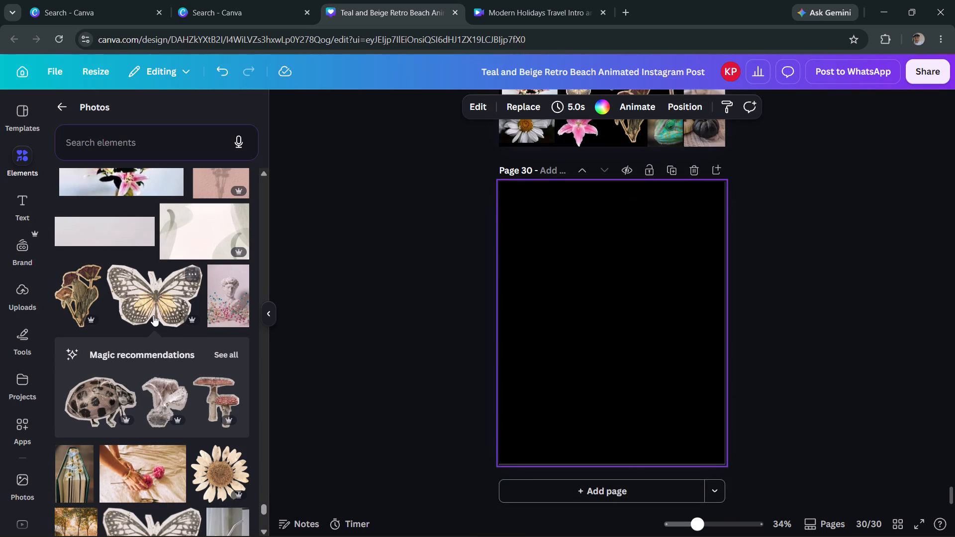
Add the corked bottle of red potion cutout to page 30.
{"action": "scroll", "coordinate": [153, 315], "scroll_direction": "down", "scroll_amount": 3}
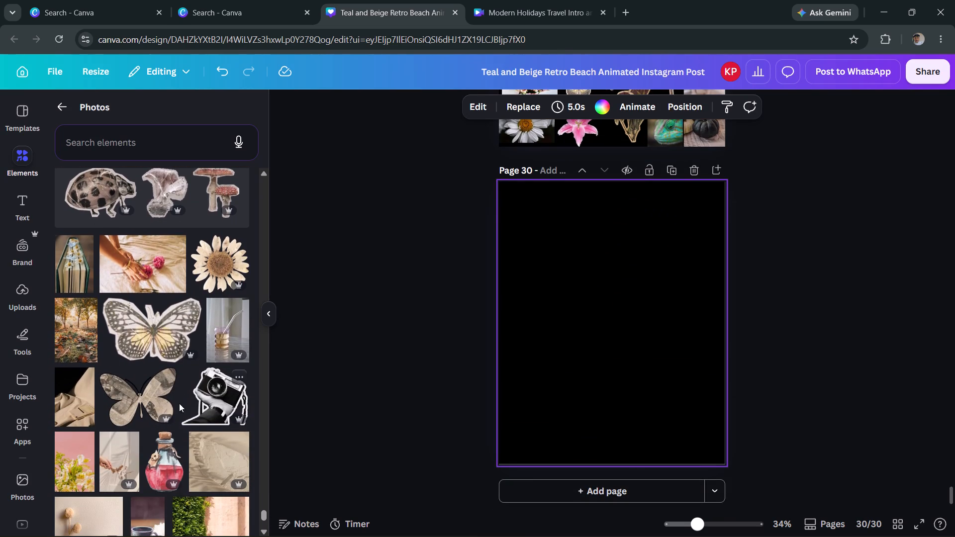
{"action": "left_click", "coordinate": [165, 450]}
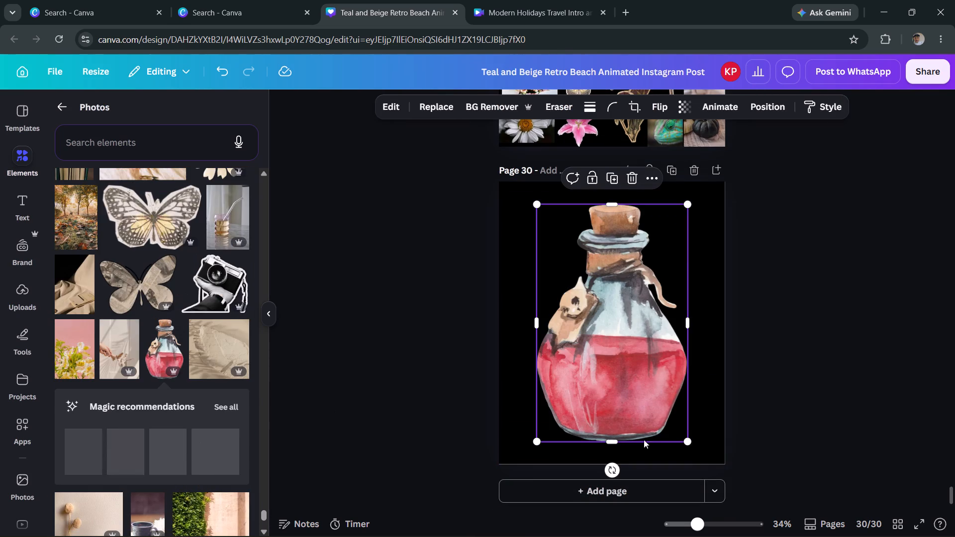
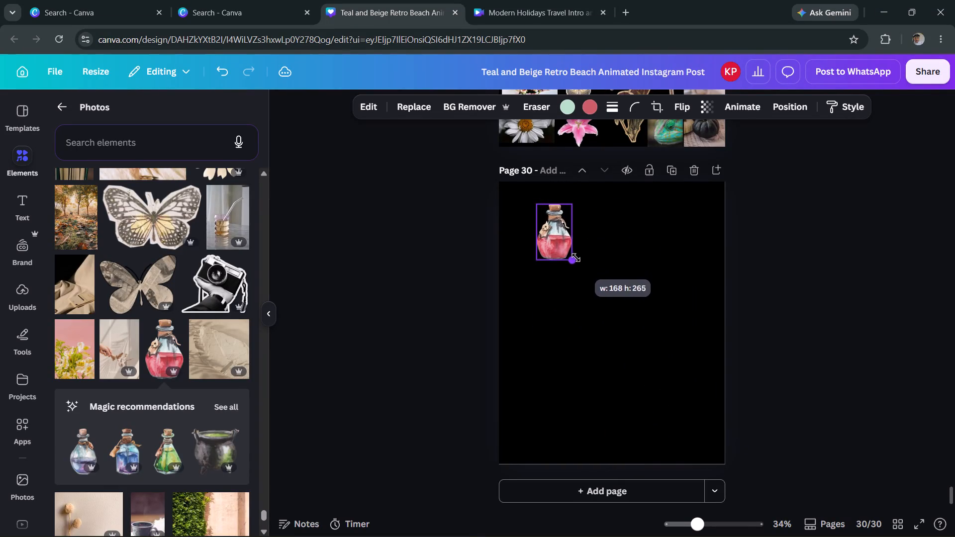
Move the red potion bottle into the top-left corner of page 30.
{"action": "left_click_drag", "start_coordinate": [559, 235], "coordinate": [527, 216]}
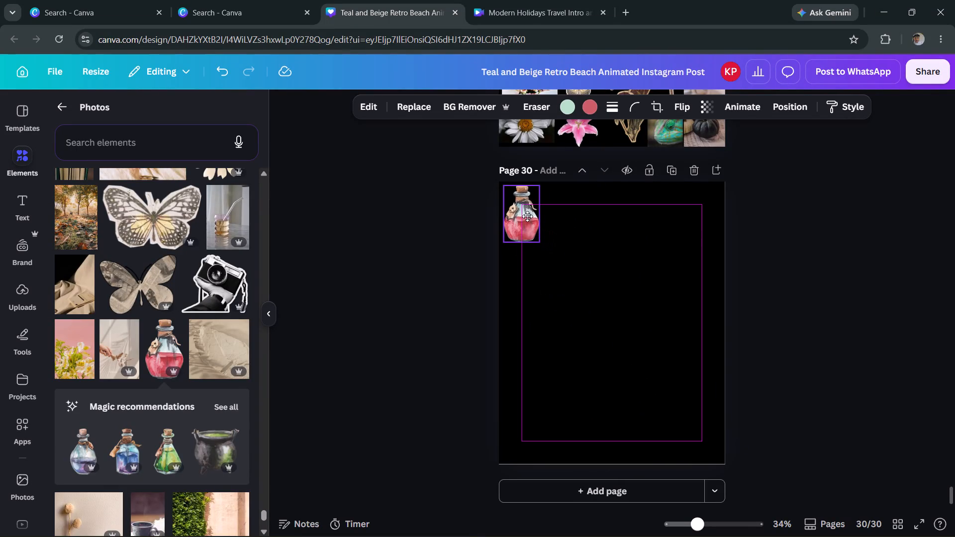
{"action": "left_click_drag", "start_coordinate": [527, 216], "coordinate": [521, 216]}
{"action": "left_click", "coordinate": [375, 240]}
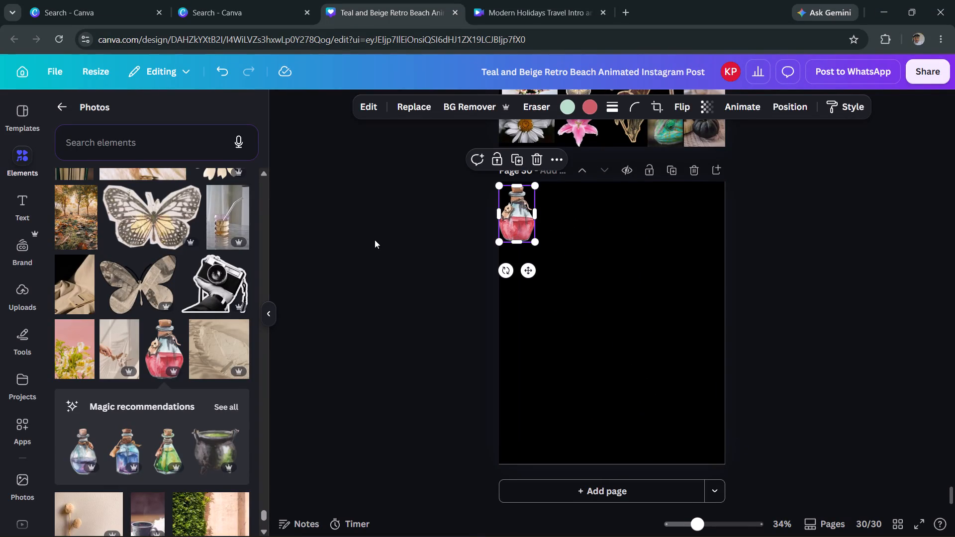
Add the newsprint butterfly cutout, shrink it, and place it along the page's top edge, beside the potion bottle.
{"action": "left_click", "coordinate": [144, 288]}
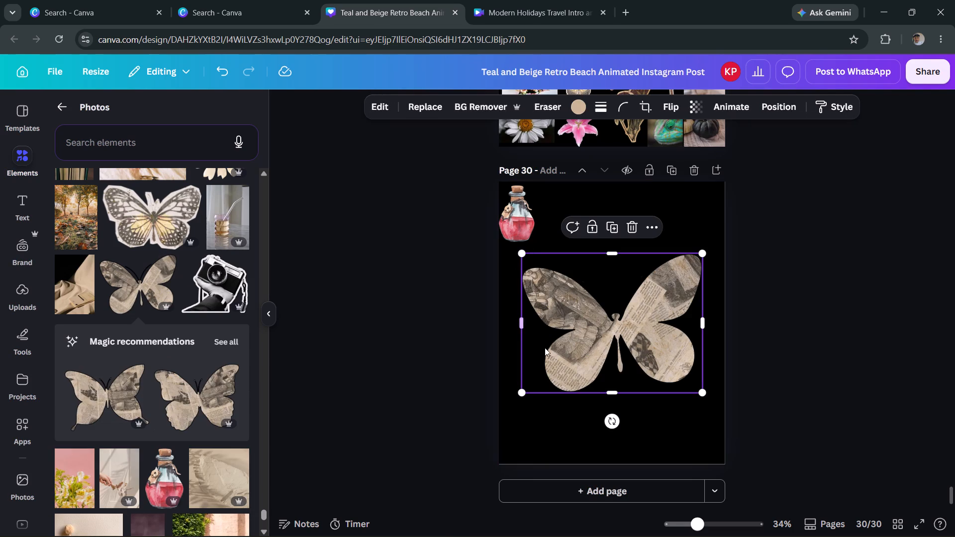
{"action": "left_click_drag", "start_coordinate": [522, 391], "coordinate": [650, 300]}
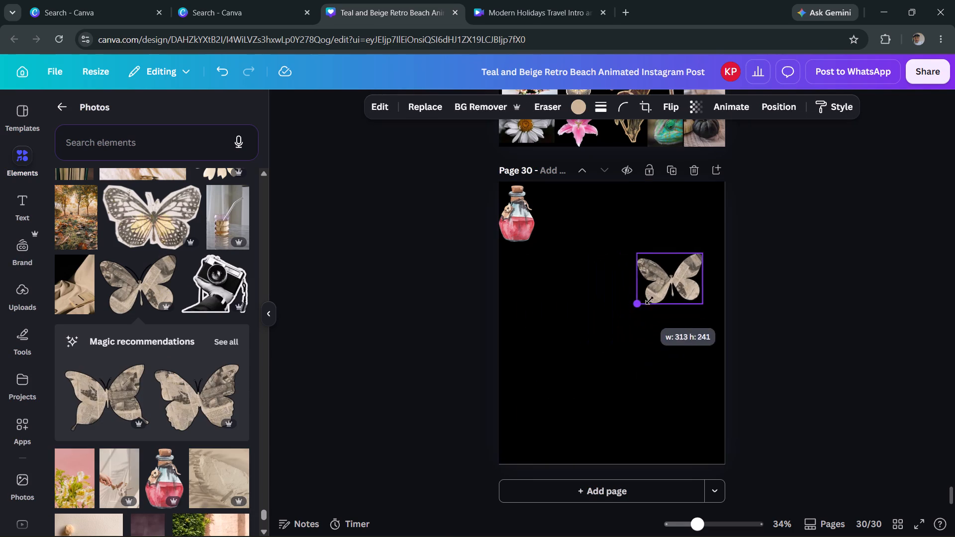
{"action": "left_click_drag", "start_coordinate": [650, 300], "coordinate": [661, 290]}
{"action": "left_click_drag", "start_coordinate": [687, 268], "coordinate": [599, 230]}
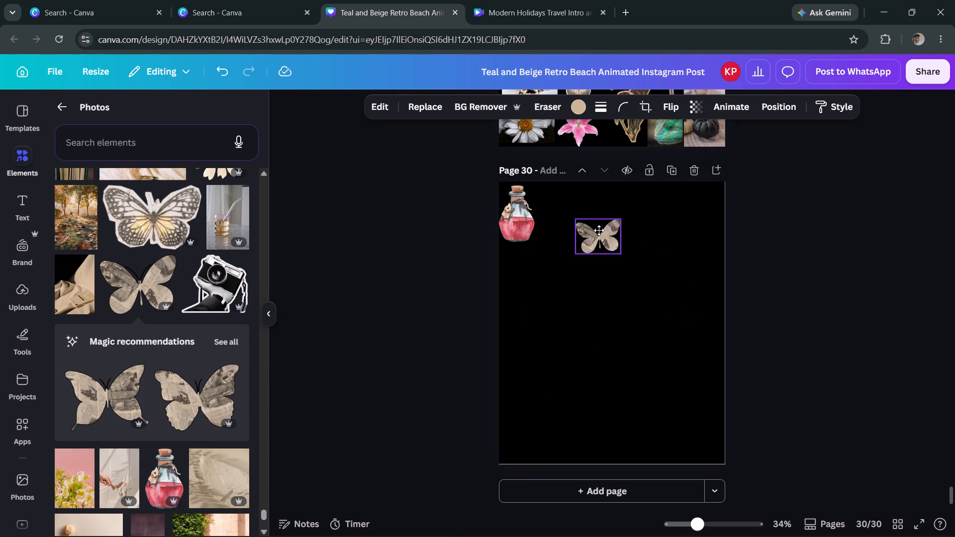
{"action": "left_click_drag", "start_coordinate": [599, 230], "coordinate": [561, 198]}
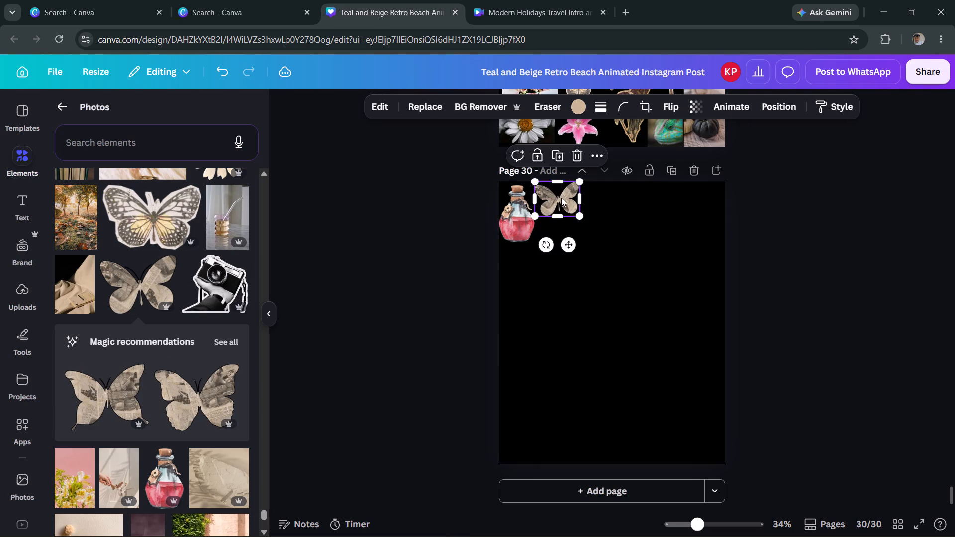
{"action": "left_click", "coordinate": [386, 250]}
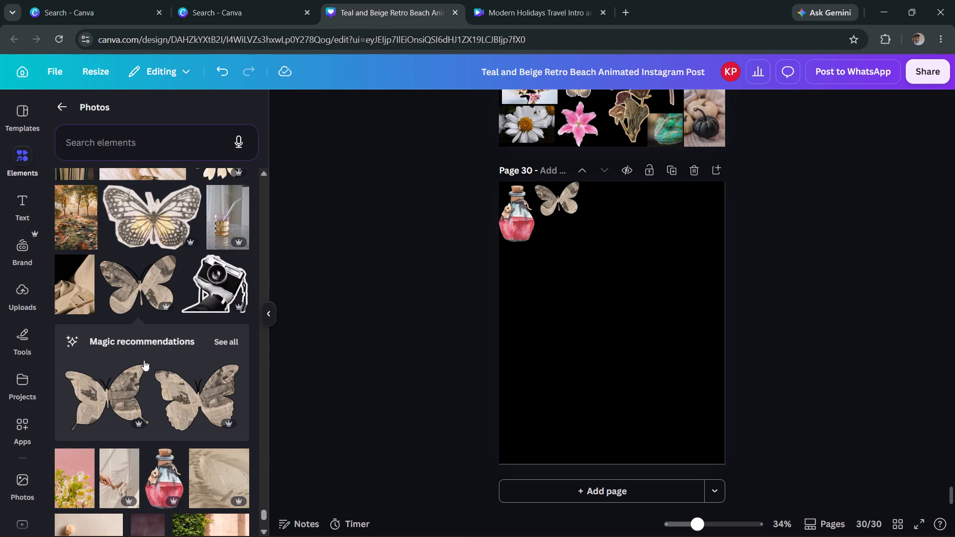
Add the similar newsprint butterfly with tailed wings, shrink it, and place it beside the first butterfly at the page's top edge.
{"action": "left_click", "coordinate": [119, 388]}
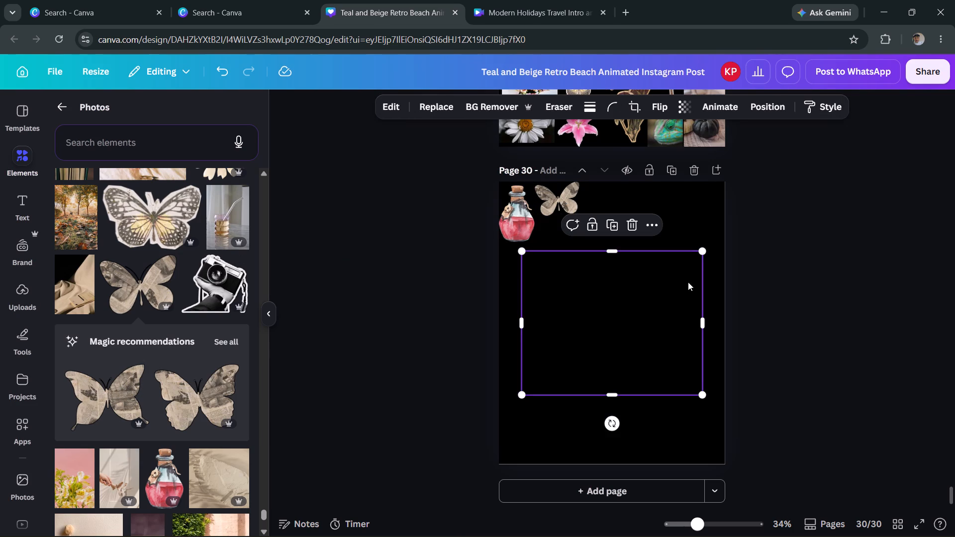
{"action": "left_click_drag", "start_coordinate": [700, 252], "coordinate": [565, 357]}
{"action": "left_click_drag", "start_coordinate": [537, 368], "coordinate": [598, 173]}
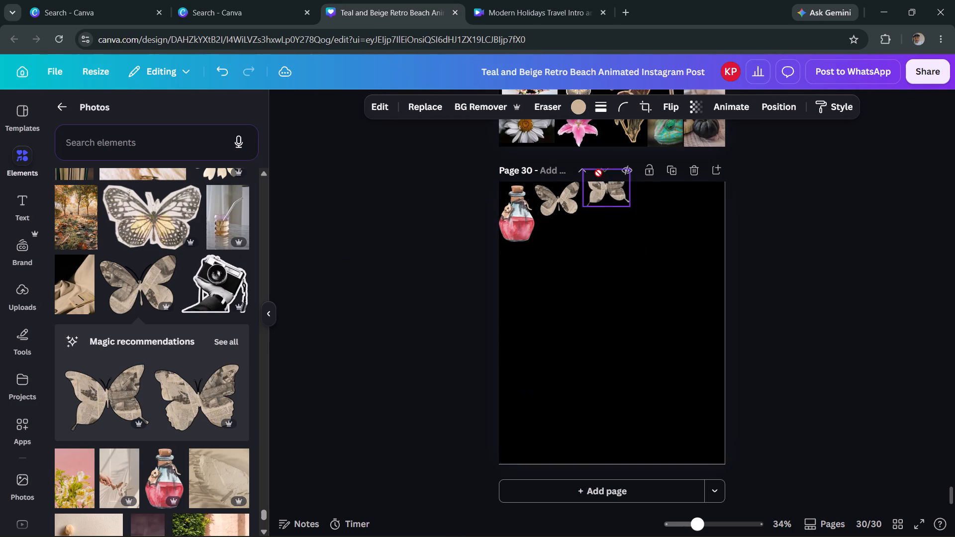
{"action": "left_click_drag", "start_coordinate": [598, 173], "coordinate": [599, 187]}
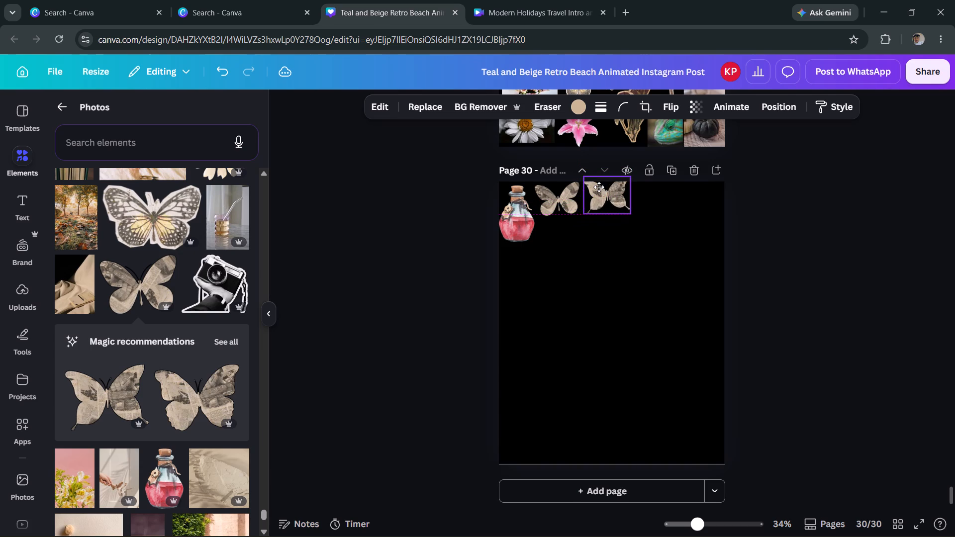
{"action": "left_click_drag", "start_coordinate": [599, 187], "coordinate": [599, 190]}
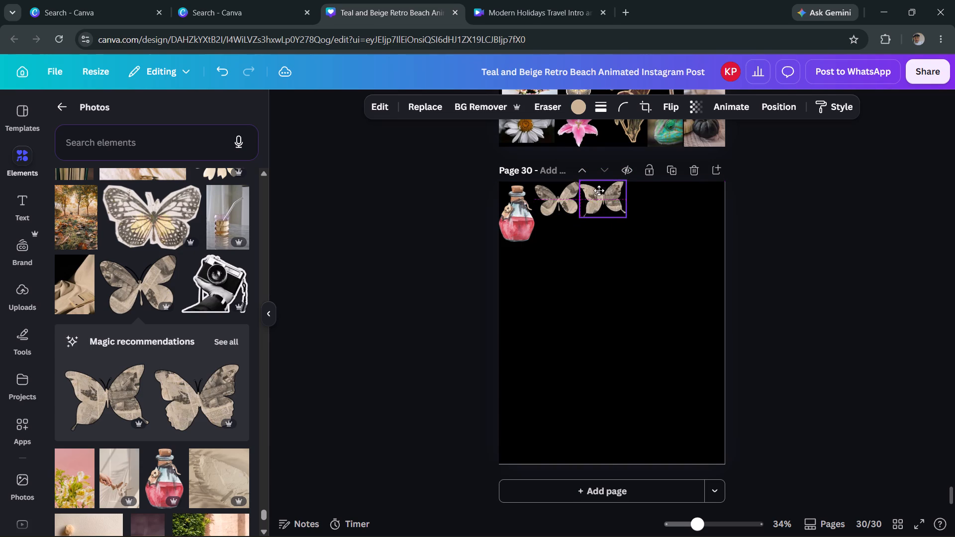
{"action": "left_click", "coordinate": [317, 286]}
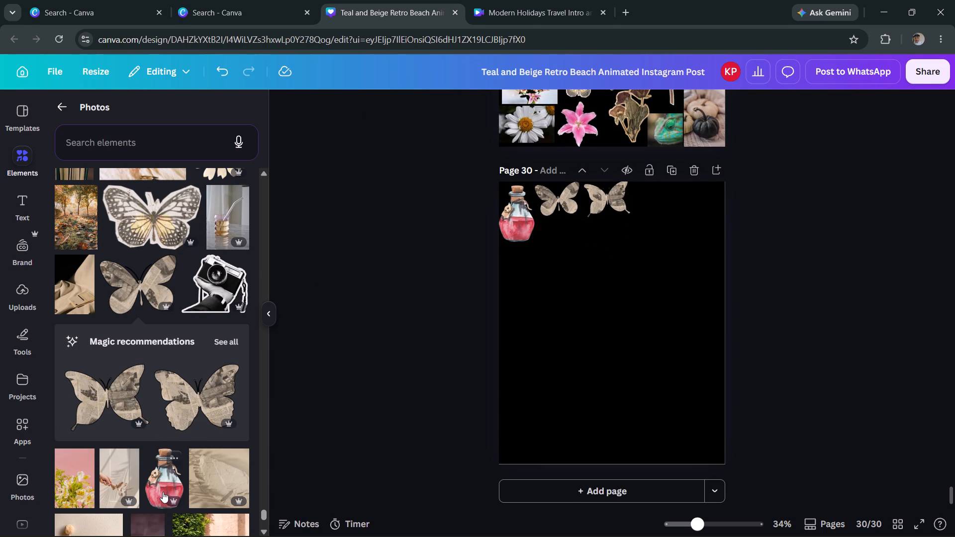
Add a second red potion bottle cutout, place it in the page's top-right corner, and shrink it slightly.
{"action": "scroll", "coordinate": [163, 492], "scroll_direction": "down", "scroll_amount": 5}
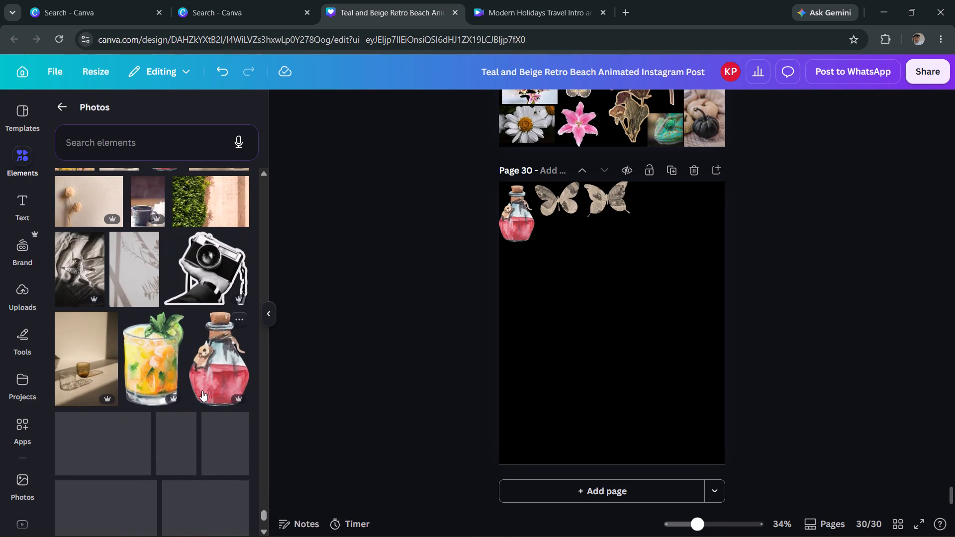
{"action": "left_click", "coordinate": [205, 386]}
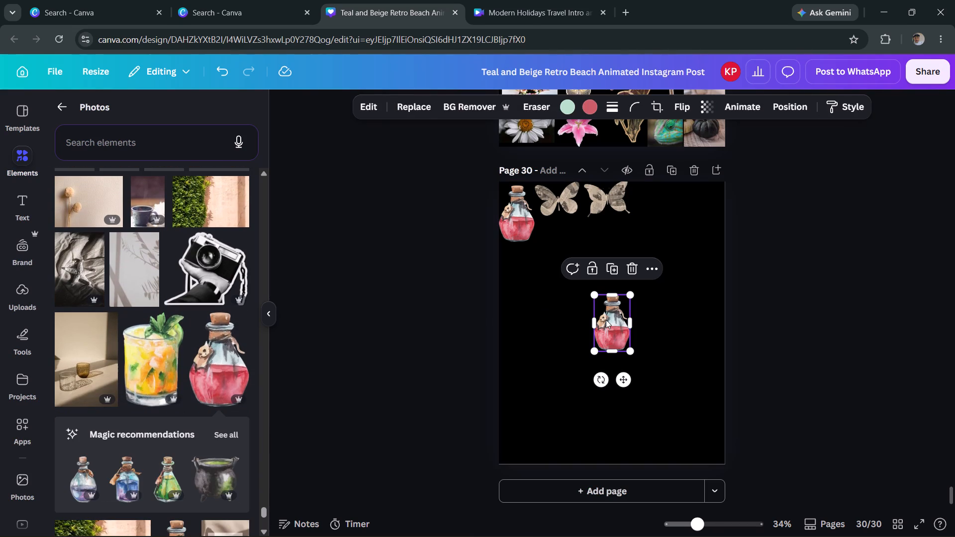
{"action": "left_click_drag", "start_coordinate": [606, 320], "coordinate": [702, 208]}
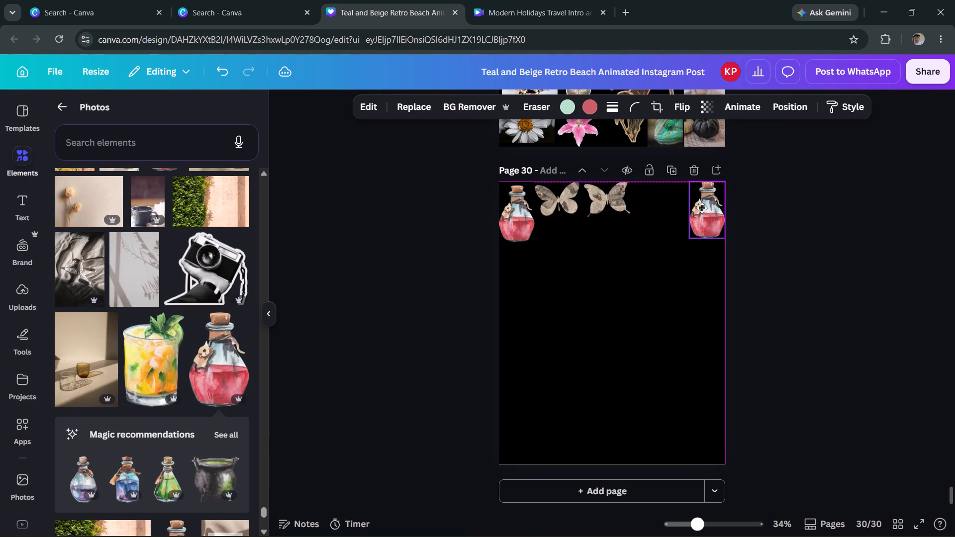
{"action": "left_click_drag", "start_coordinate": [702, 208], "coordinate": [702, 207]}
{"action": "left_click_drag", "start_coordinate": [689, 234], "coordinate": [690, 234]}
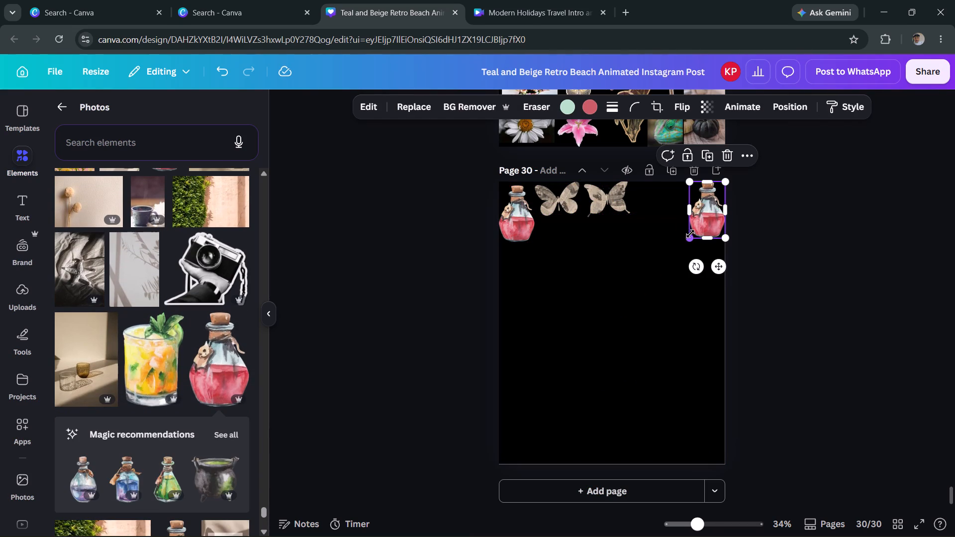
{"action": "left_click_drag", "start_coordinate": [690, 234], "coordinate": [695, 229]}
{"action": "left_click", "coordinate": [421, 299]}
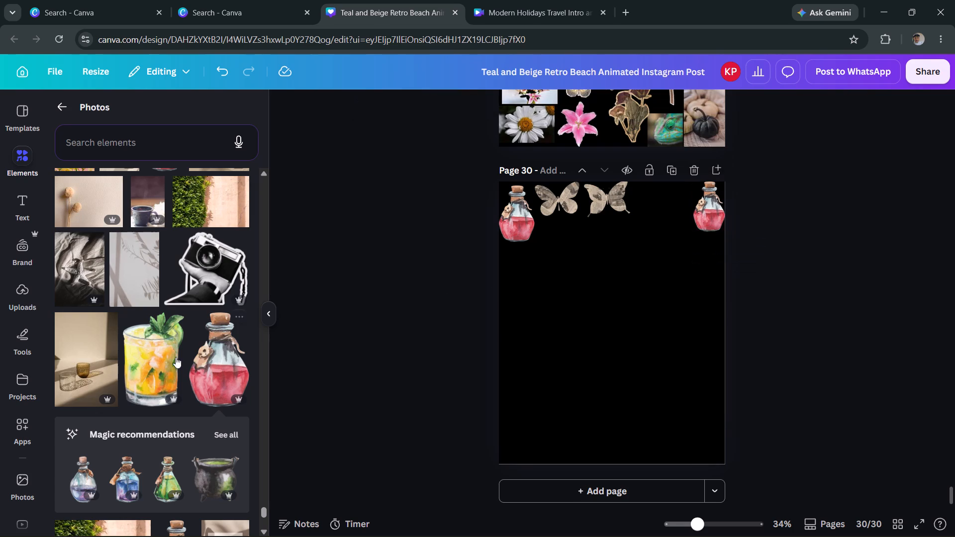
Add the yellow-orange cocktail glass with mint, shrink it, and place it directly left of the corner potion bottle.
{"action": "left_click", "coordinate": [156, 360]}
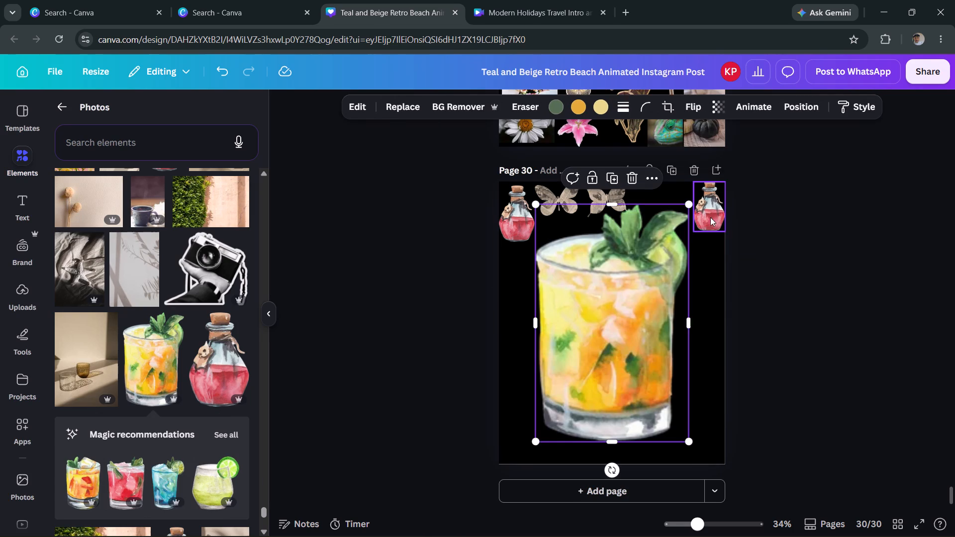
{"action": "left_click_drag", "start_coordinate": [689, 203], "coordinate": [602, 380]}
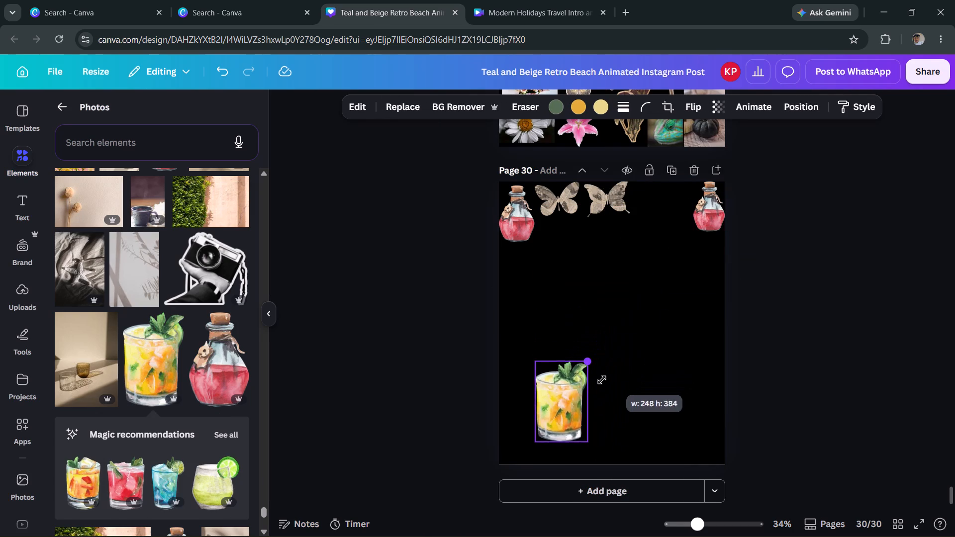
{"action": "left_click_drag", "start_coordinate": [602, 380], "coordinate": [588, 402]}
{"action": "left_click_drag", "start_coordinate": [552, 419], "coordinate": [666, 258]}
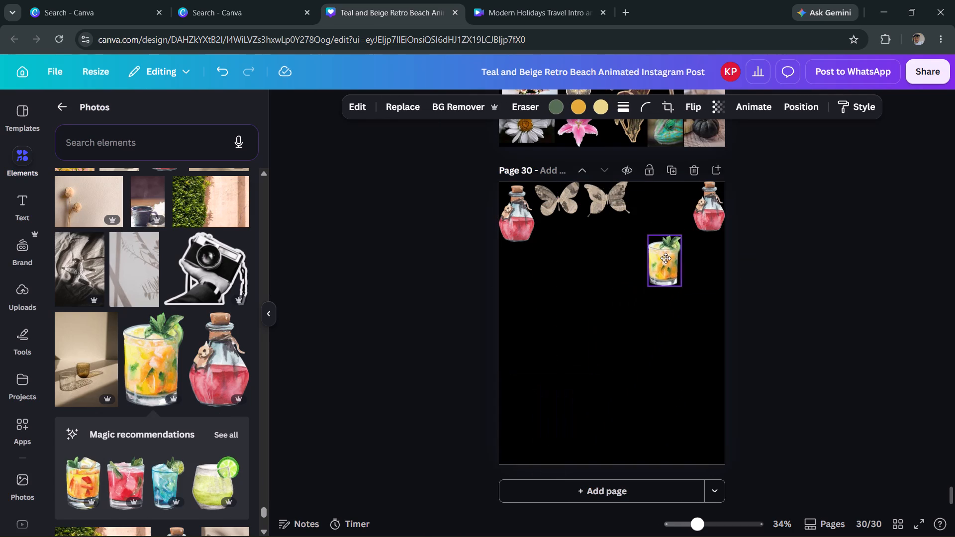
{"action": "left_click_drag", "start_coordinate": [666, 258], "coordinate": [681, 211]}
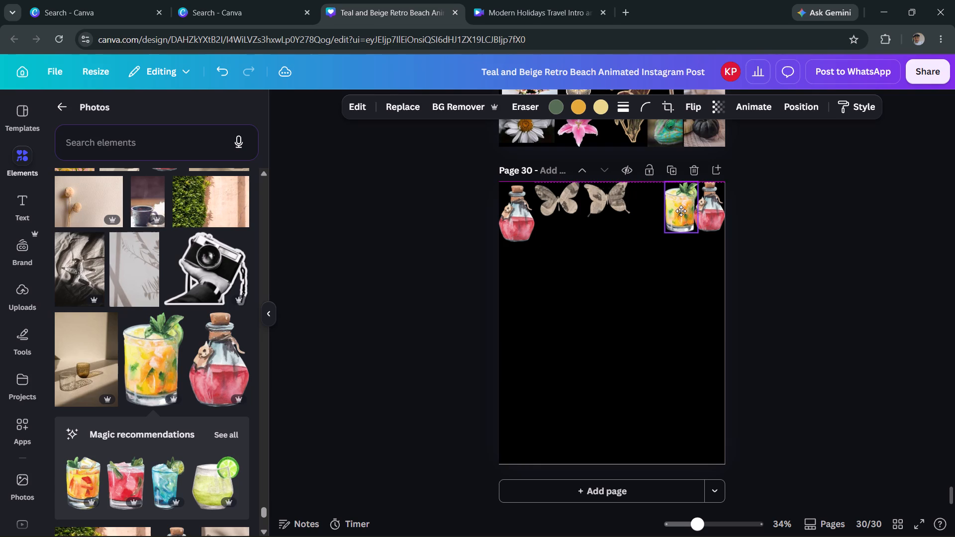
{"action": "left_click_drag", "start_coordinate": [681, 211], "coordinate": [680, 211]}
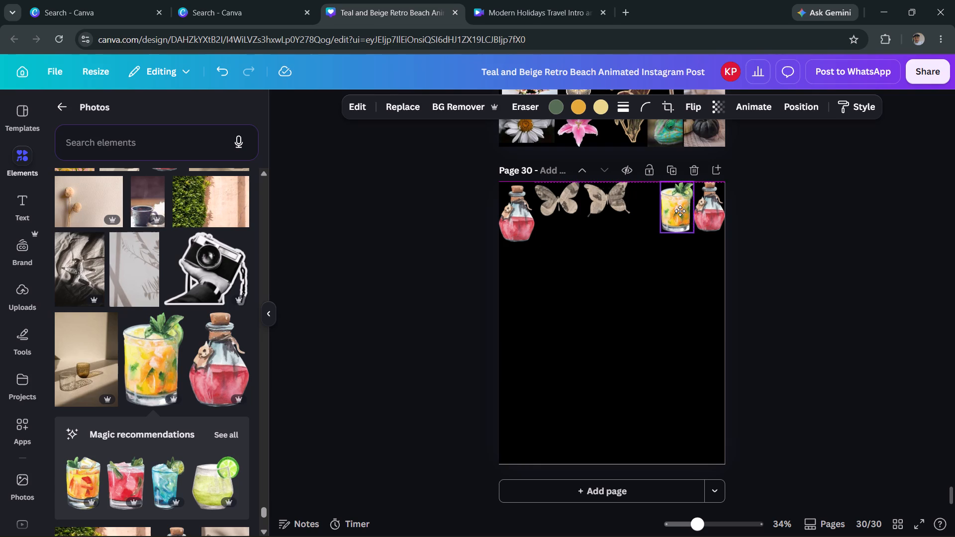
{"action": "left_click_drag", "start_coordinate": [680, 211], "coordinate": [681, 210]}
{"action": "left_click", "coordinate": [419, 263]}
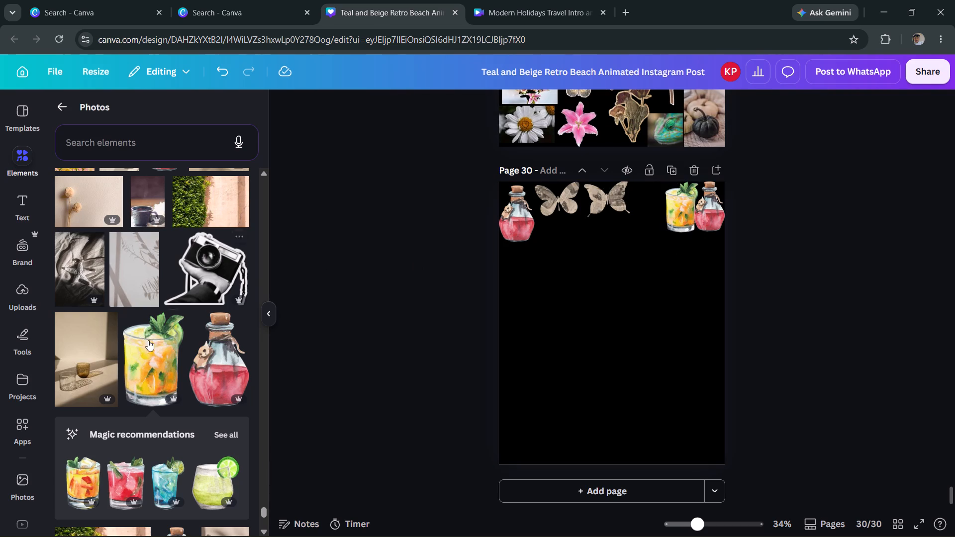
Add the recommended blue cocktail glass with lime, shrink it, and fit it between the second butterfly and the yellow cocktail.
{"action": "scroll", "coordinate": [142, 355], "scroll_direction": "down", "scroll_amount": 4}
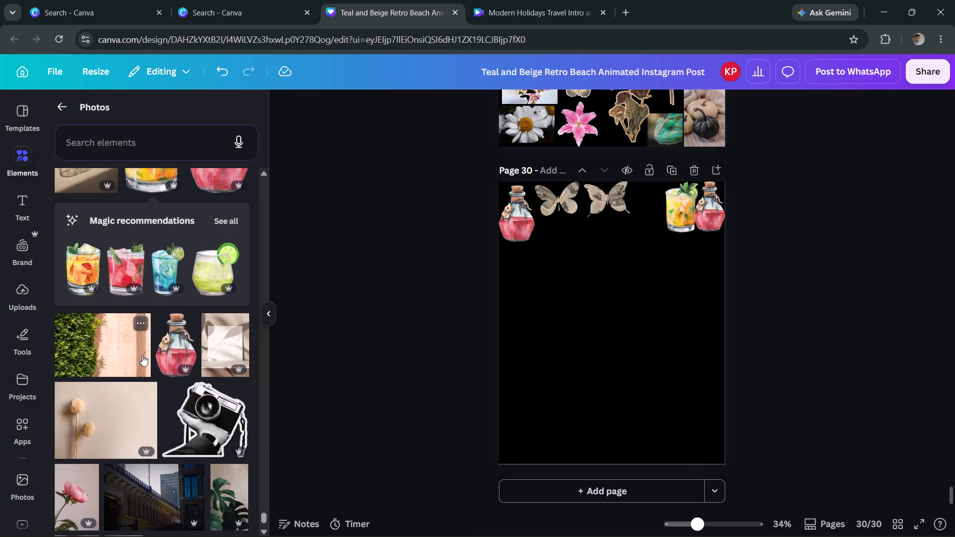
{"action": "left_click", "coordinate": [156, 271]}
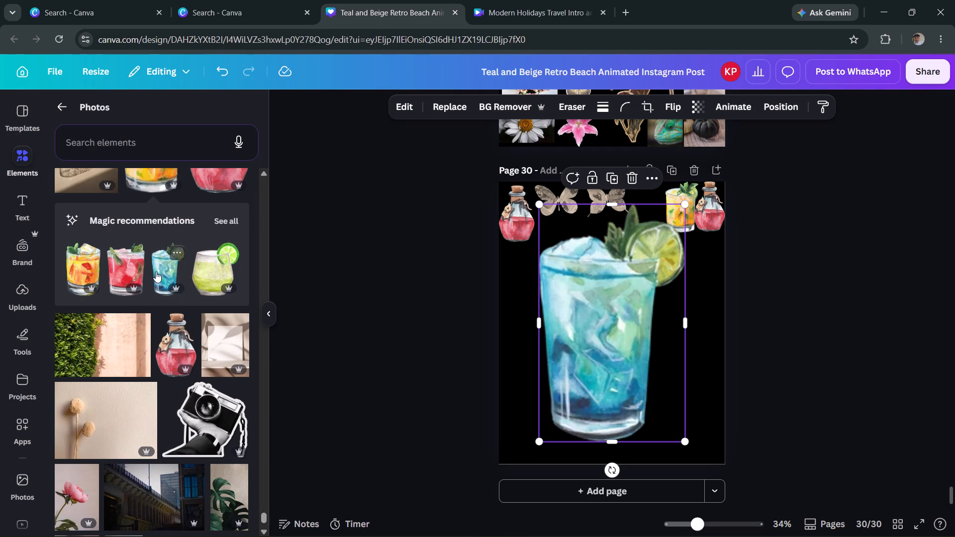
{"action": "left_click_drag", "start_coordinate": [540, 204], "coordinate": [637, 366]}
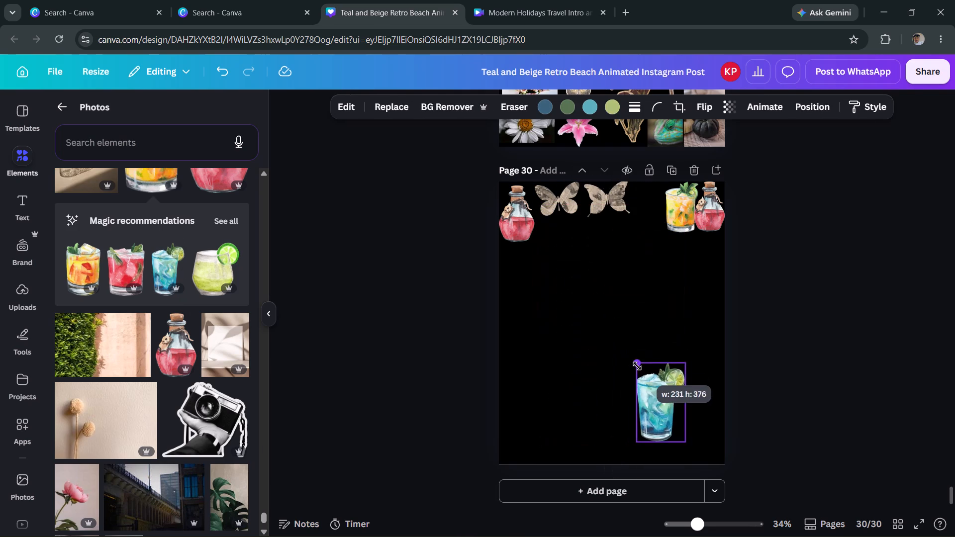
{"action": "left_click_drag", "start_coordinate": [637, 366], "coordinate": [644, 378]}
{"action": "left_click_drag", "start_coordinate": [660, 397], "coordinate": [634, 227]}
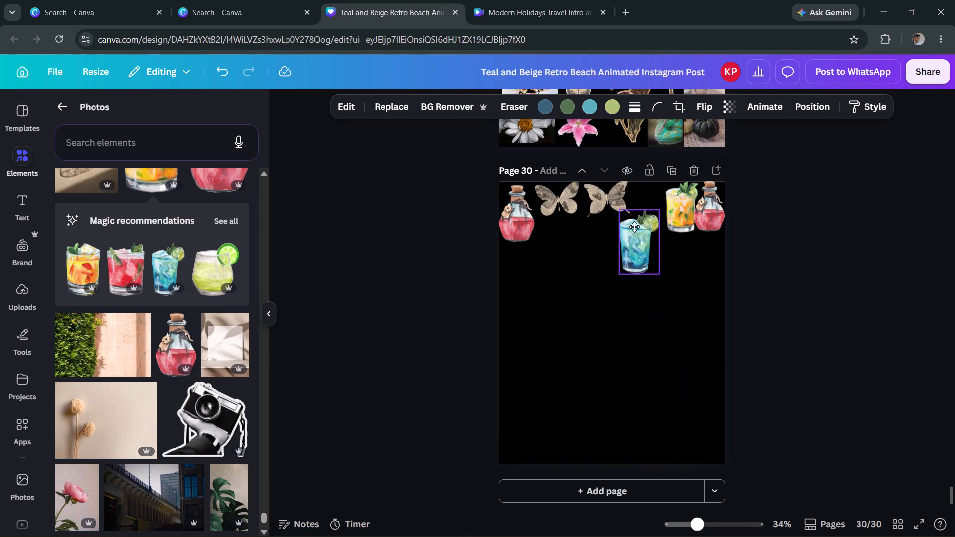
{"action": "left_click_drag", "start_coordinate": [634, 227], "coordinate": [641, 202]}
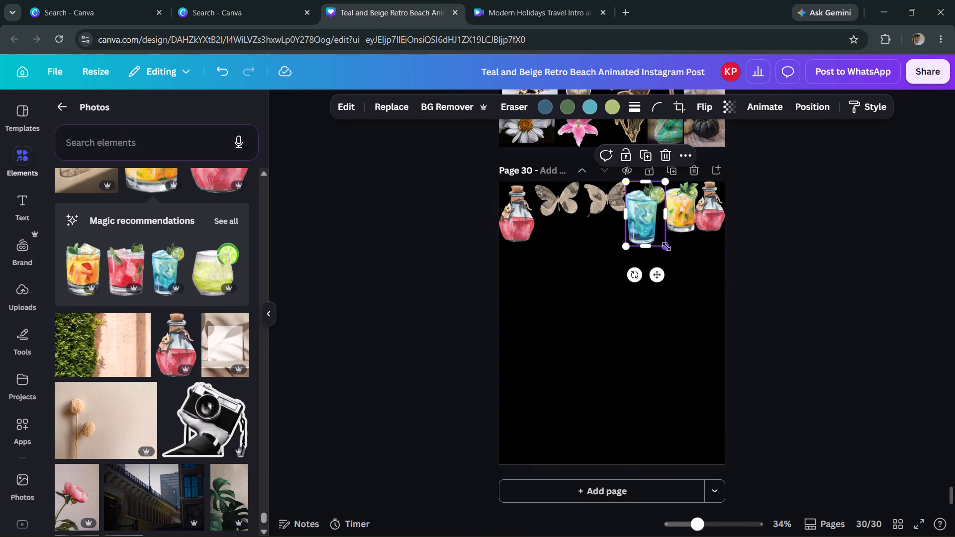
{"action": "left_click_drag", "start_coordinate": [667, 247], "coordinate": [658, 233]}
{"action": "left_click_drag", "start_coordinate": [640, 216], "coordinate": [651, 220]}
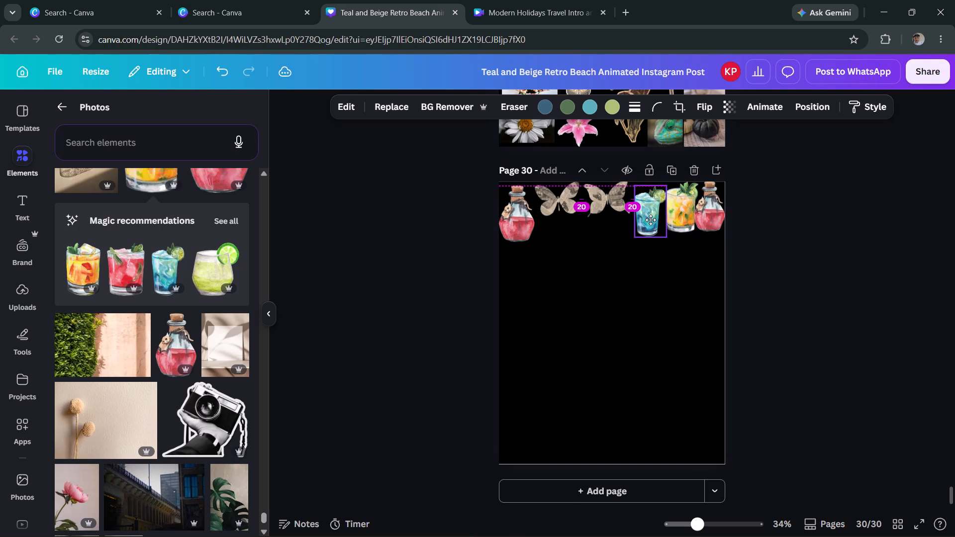
{"action": "left_click_drag", "start_coordinate": [651, 220], "coordinate": [651, 219]}
{"action": "left_click", "coordinate": [404, 241]}
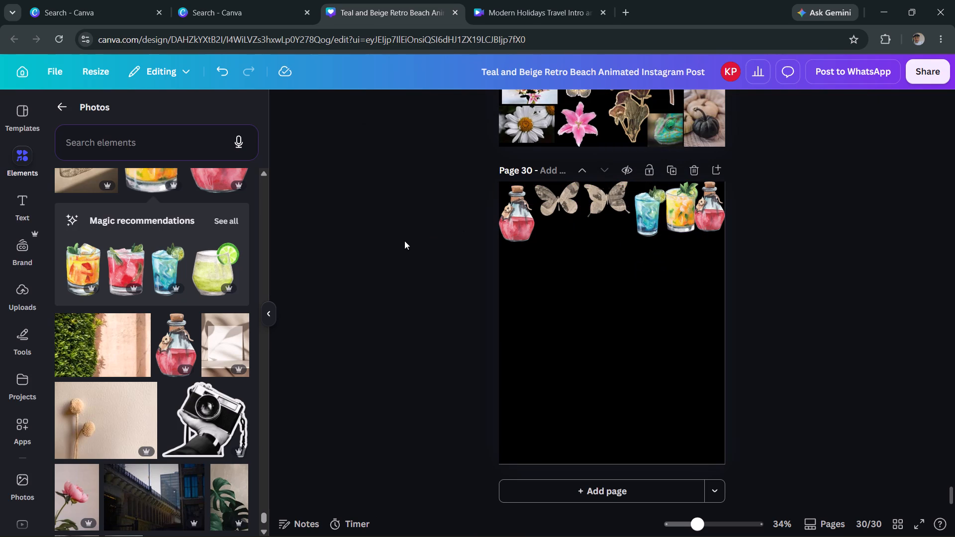
Add the beige photo of two dried round flower heads, shrink it, and place it at the page's left edge below the potion bottle.
{"action": "scroll", "coordinate": [115, 426], "scroll_direction": "down", "scroll_amount": 1}
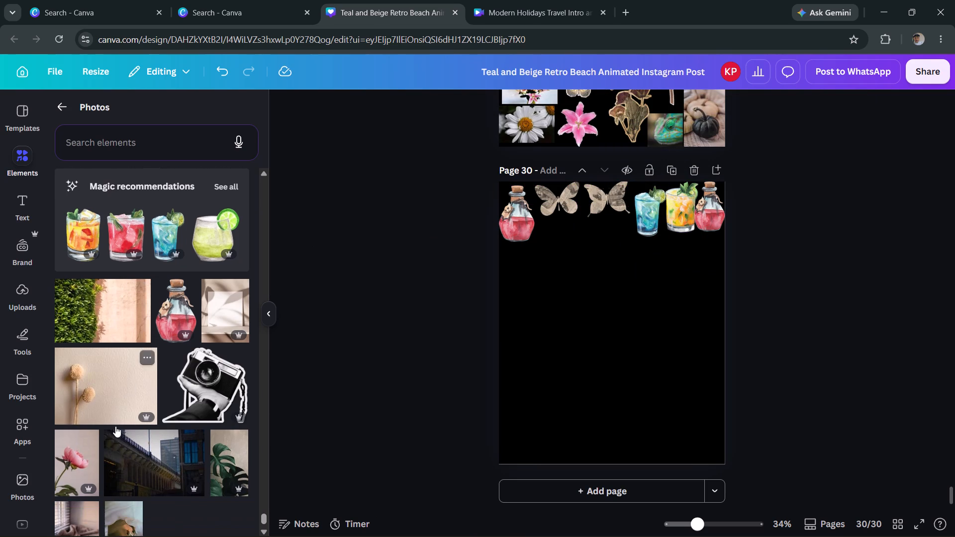
{"action": "scroll", "coordinate": [115, 426], "scroll_direction": "down", "scroll_amount": 1}
{"action": "left_click", "coordinate": [118, 328]}
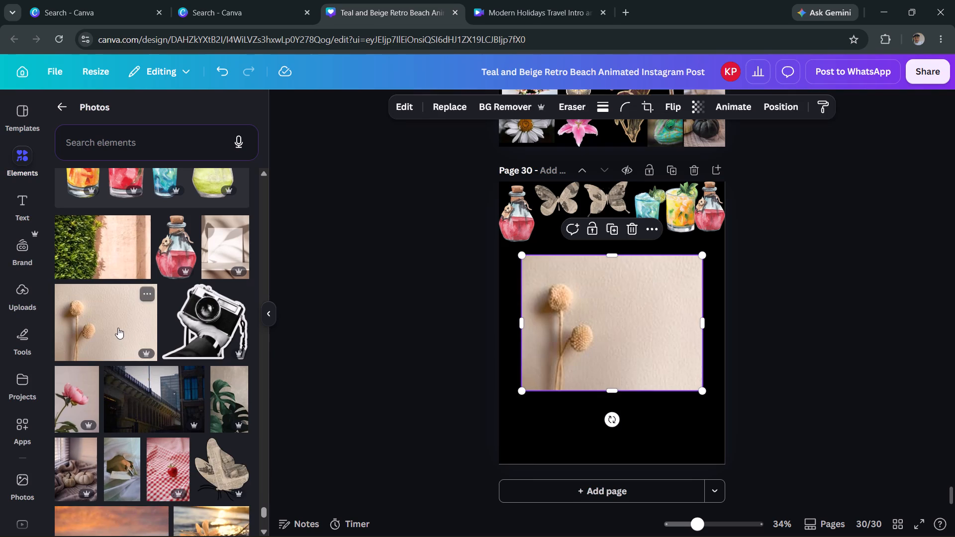
{"action": "left_click_drag", "start_coordinate": [700, 391], "coordinate": [552, 311]}
{"action": "left_click_drag", "start_coordinate": [552, 275], "coordinate": [538, 266]}
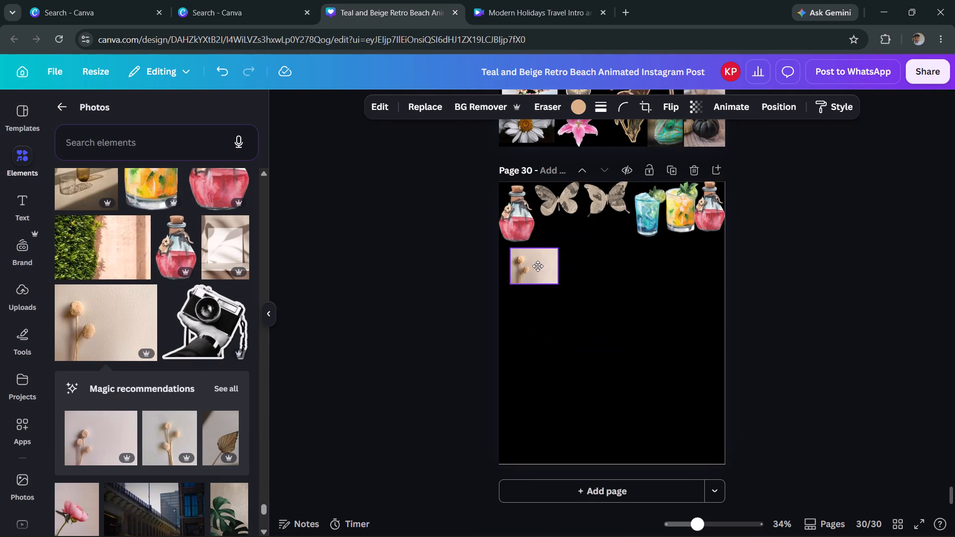
{"action": "left_click_drag", "start_coordinate": [538, 266], "coordinate": [531, 264]}
{"action": "left_click", "coordinate": [369, 303]}
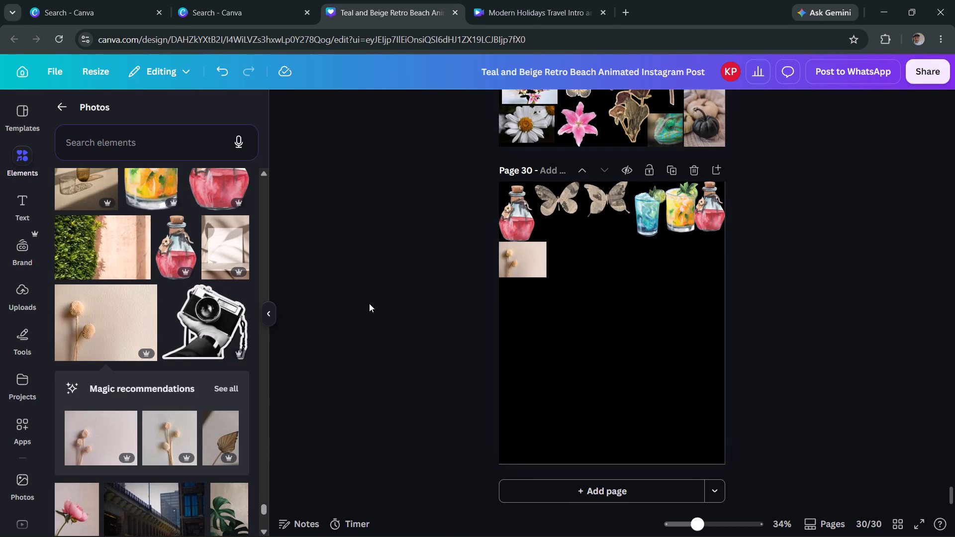
Add the pink peony photo, shrink it, and place it directly right of the dried flower heads photo on page 30.
{"action": "scroll", "coordinate": [163, 372], "scroll_direction": "down", "scroll_amount": 3}
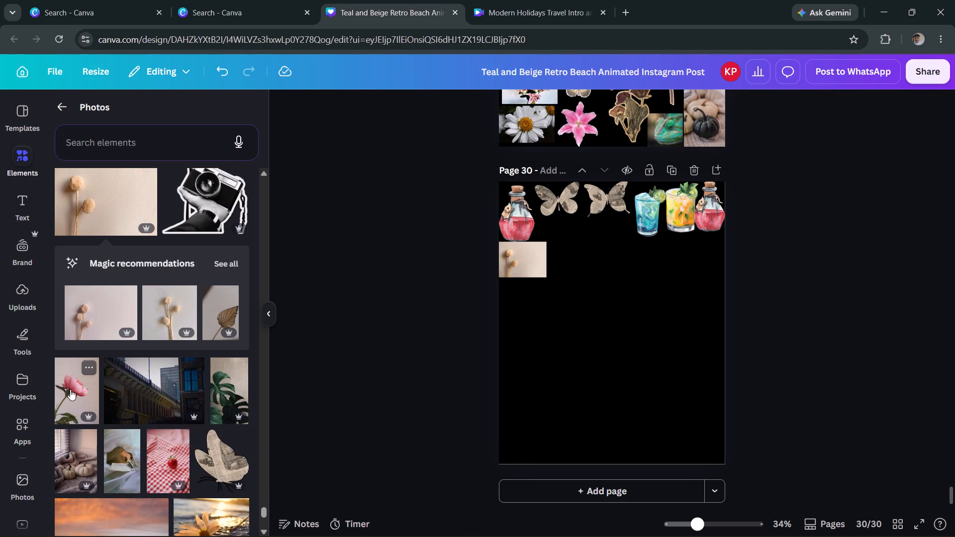
{"action": "left_click", "coordinate": [70, 389]}
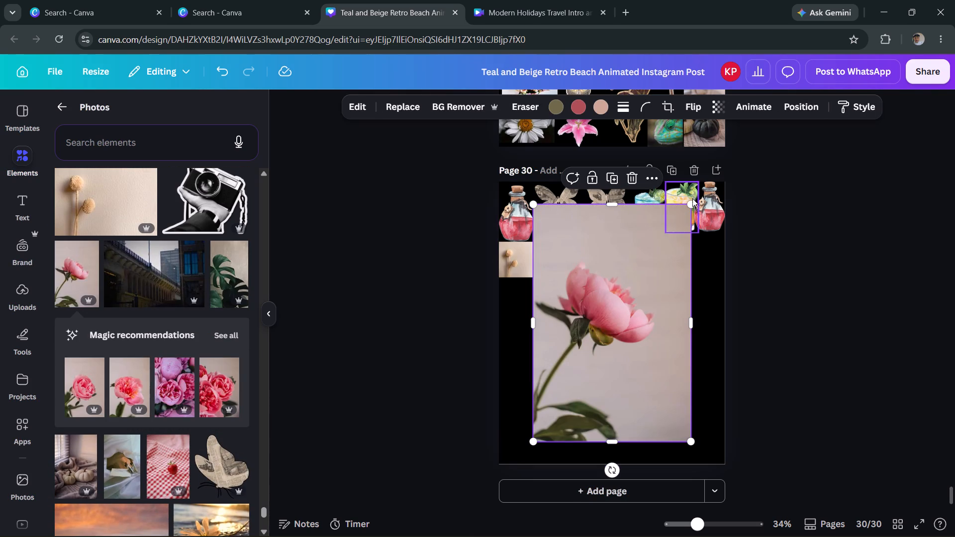
{"action": "left_click_drag", "start_coordinate": [687, 204], "coordinate": [575, 388]}
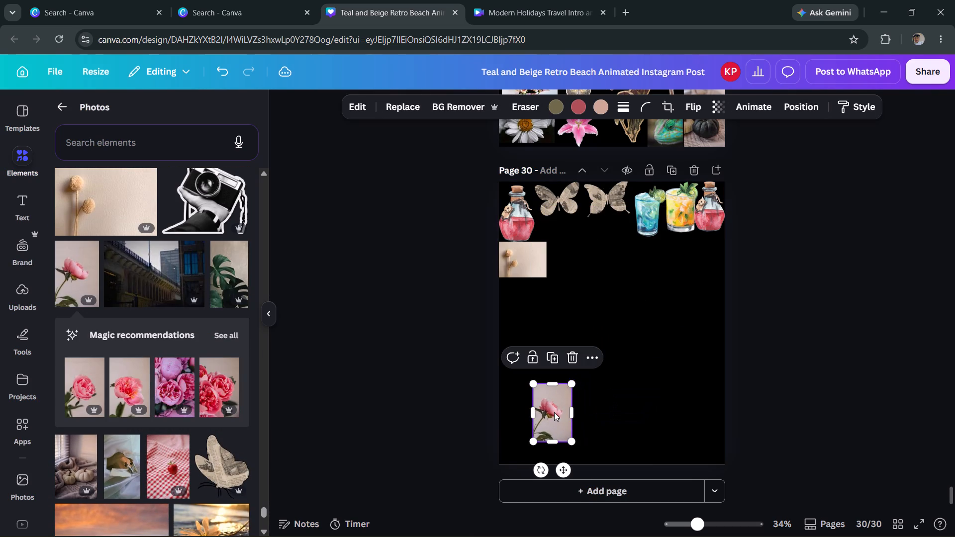
{"action": "left_click_drag", "start_coordinate": [554, 412], "coordinate": [567, 261]}
{"action": "left_click", "coordinate": [431, 300]}
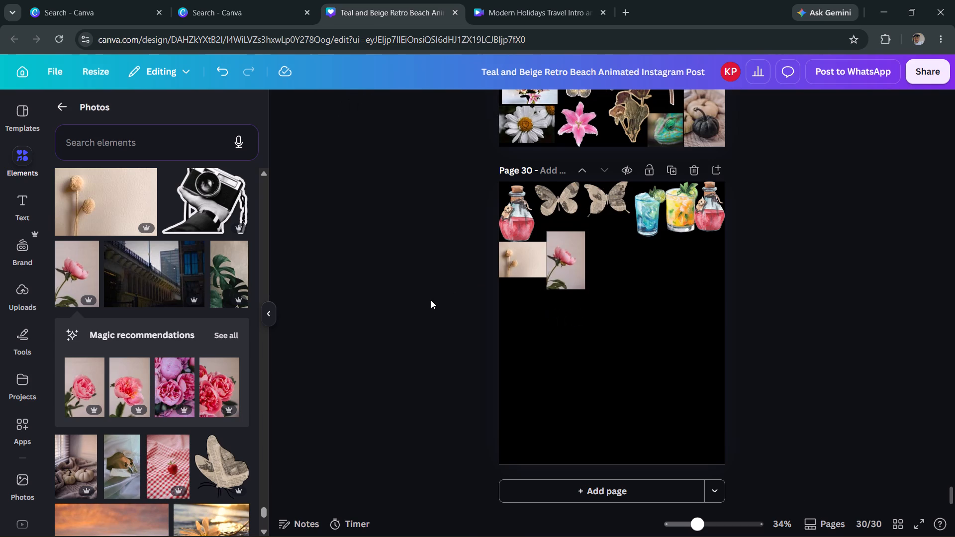
Add the side-view newsprint butterfly cutout, shrink it, and place it beside the peony photo, below the second butterfly.
{"action": "left_click", "coordinate": [214, 461]}
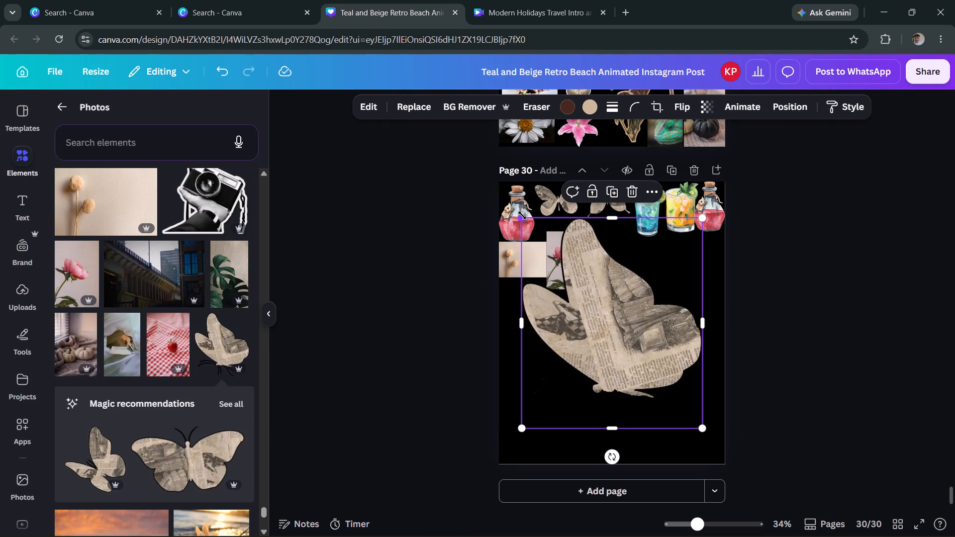
{"action": "left_click_drag", "start_coordinate": [522, 215], "coordinate": [647, 341]}
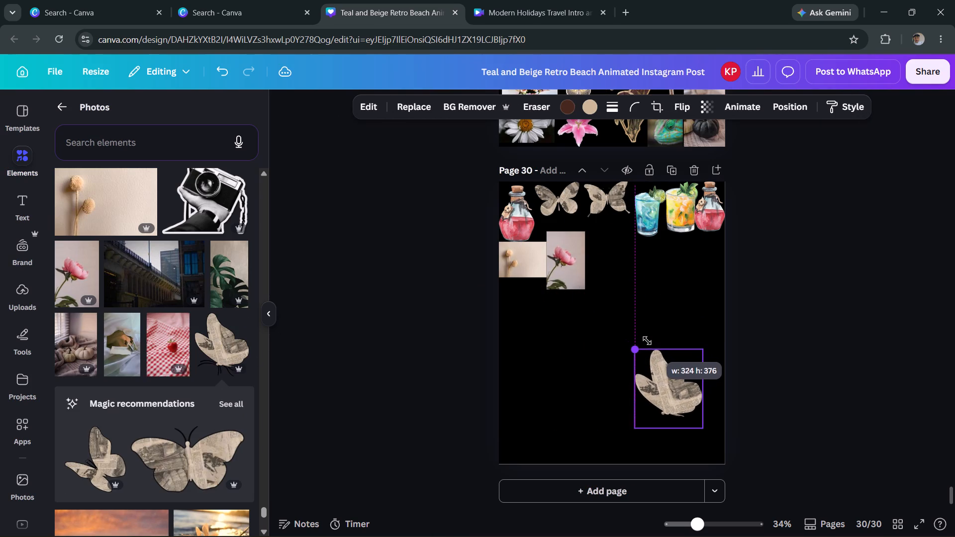
{"action": "left_click_drag", "start_coordinate": [647, 341], "coordinate": [668, 367]}
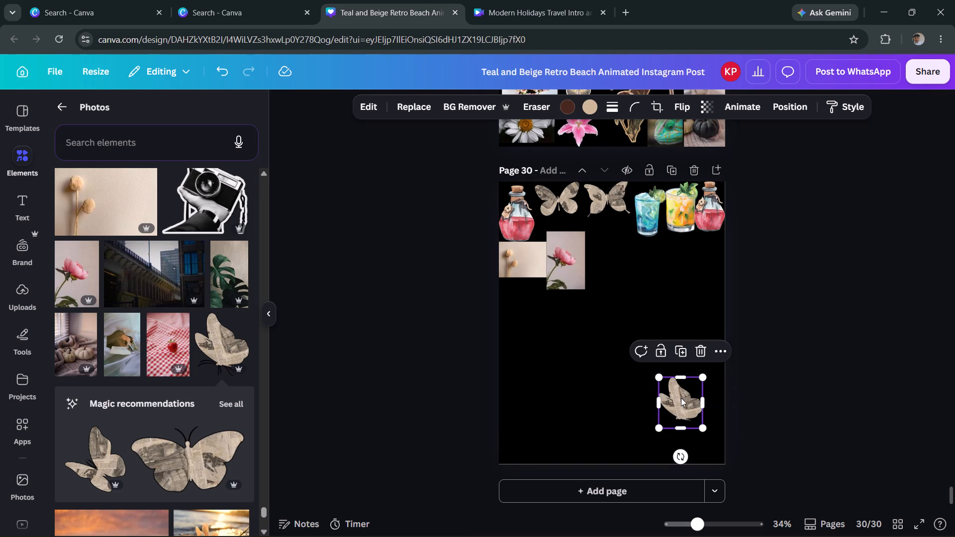
{"action": "left_click_drag", "start_coordinate": [681, 399], "coordinate": [606, 243]}
{"action": "left_click", "coordinate": [362, 304]}
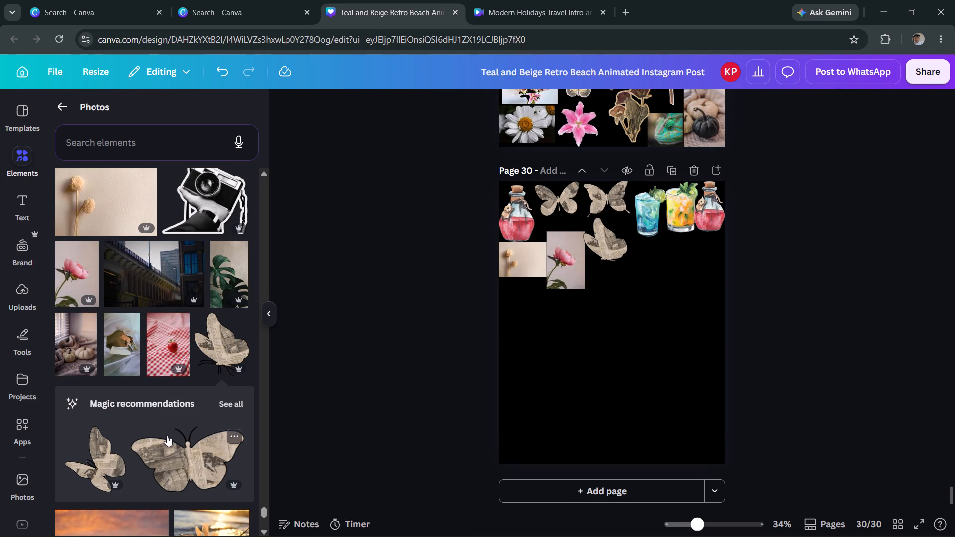
Add the recommended open-winged newsprint butterfly, shrink it, and fit it beneath the side-view butterfly, beside the peony photo.
{"action": "left_click", "coordinate": [173, 451]}
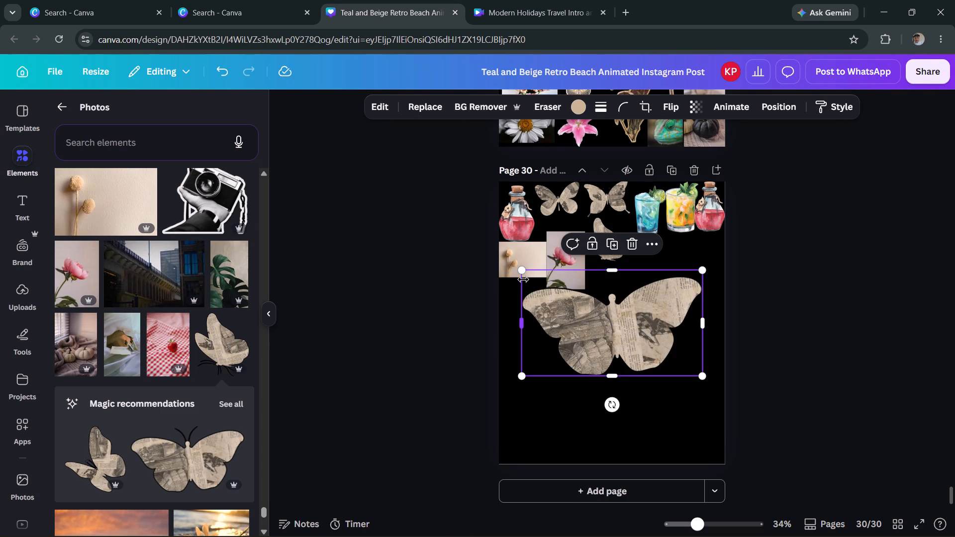
{"action": "left_click_drag", "start_coordinate": [523, 271], "coordinate": [670, 332]}
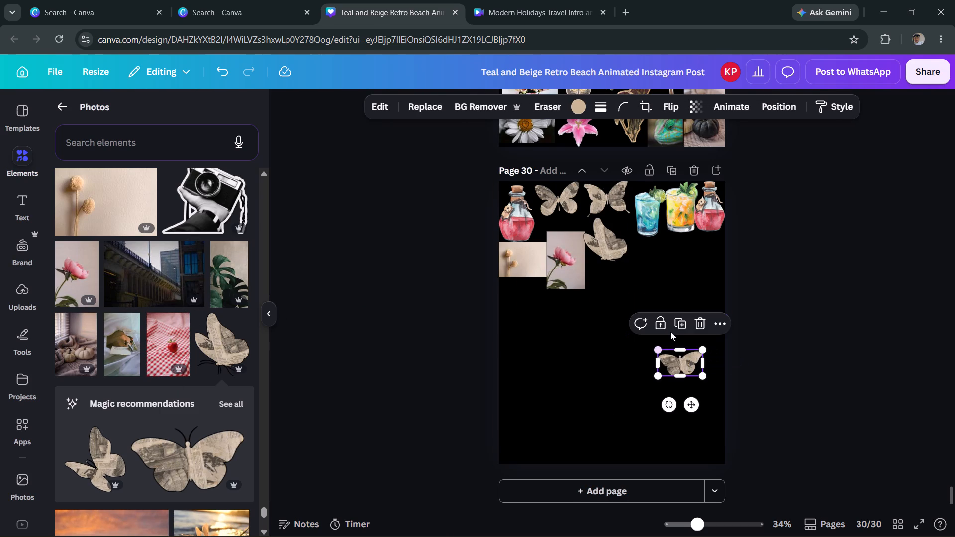
{"action": "left_click_drag", "start_coordinate": [677, 362], "coordinate": [606, 275]}
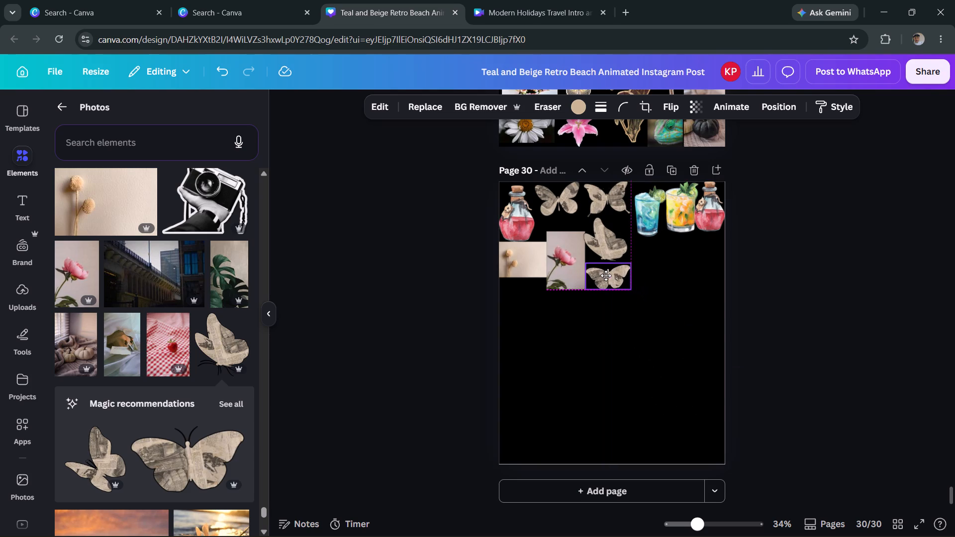
{"action": "left_click_drag", "start_coordinate": [606, 275], "coordinate": [605, 276]}
{"action": "left_click", "coordinate": [406, 288]}
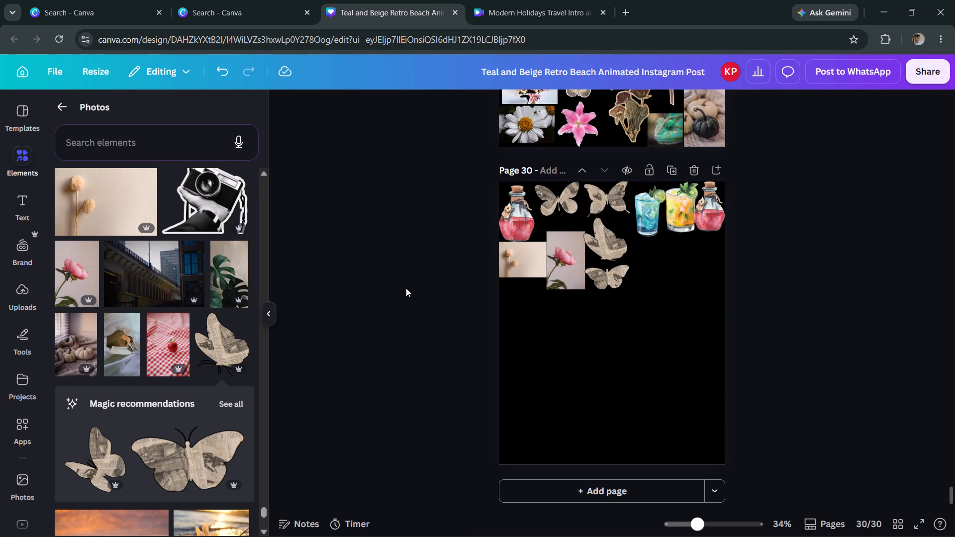
Add the yellow pressed flower cutout, shrink it, and place it at the page's right edge below the corner potion bottle.
{"action": "scroll", "coordinate": [150, 428], "scroll_direction": "down", "scroll_amount": 2}
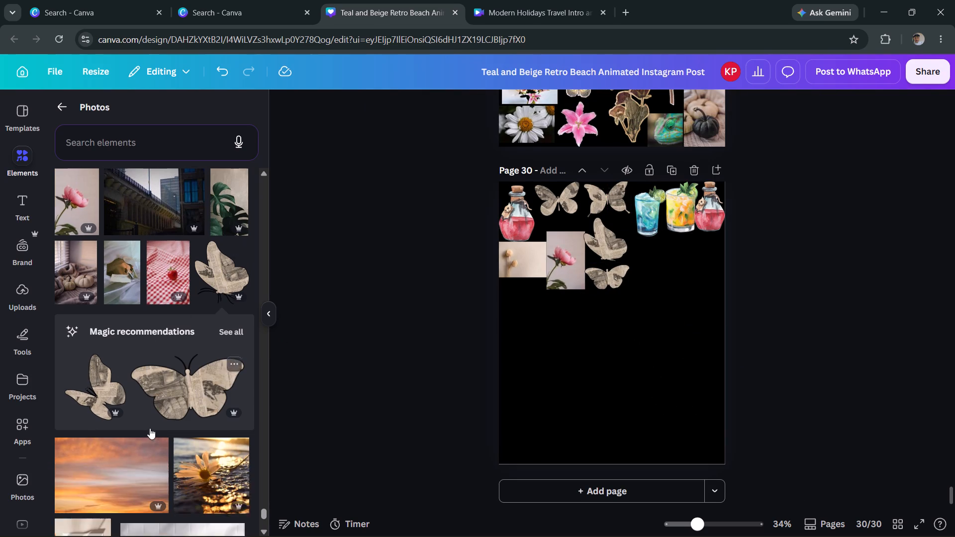
{"action": "scroll", "coordinate": [150, 428], "scroll_direction": "down", "scroll_amount": 2}
{"action": "left_click", "coordinate": [88, 492]}
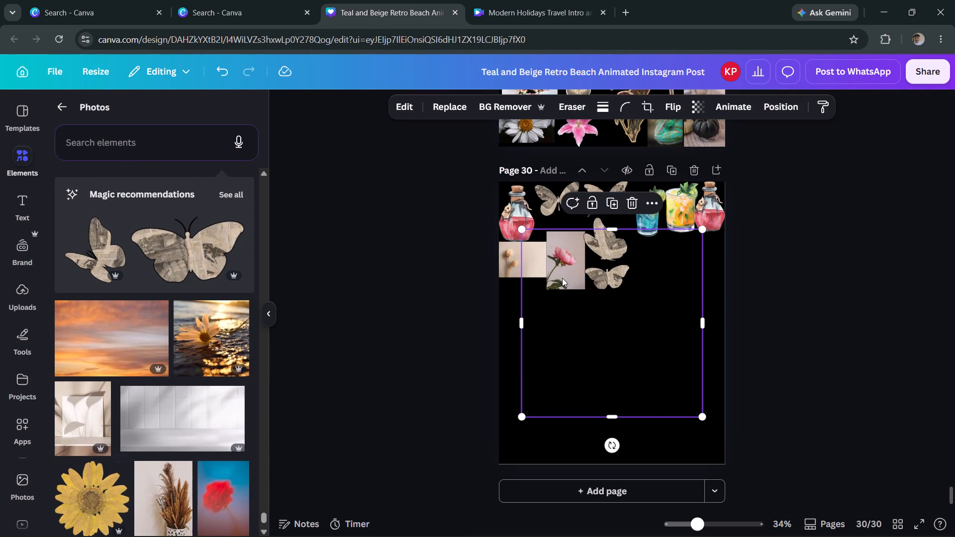
{"action": "left_click_drag", "start_coordinate": [520, 228], "coordinate": [636, 329]}
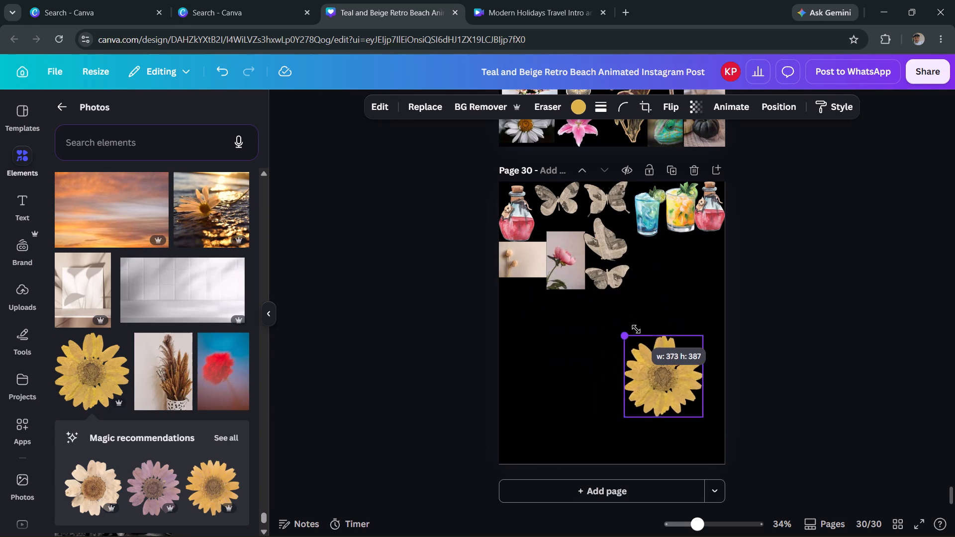
{"action": "left_click_drag", "start_coordinate": [636, 329], "coordinate": [666, 376]}
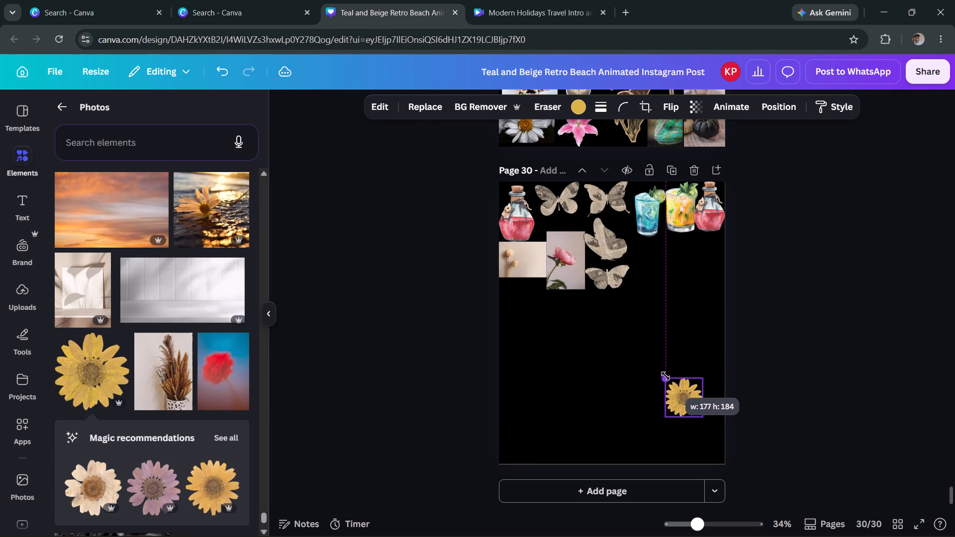
{"action": "left_click_drag", "start_coordinate": [666, 376], "coordinate": [667, 377]}
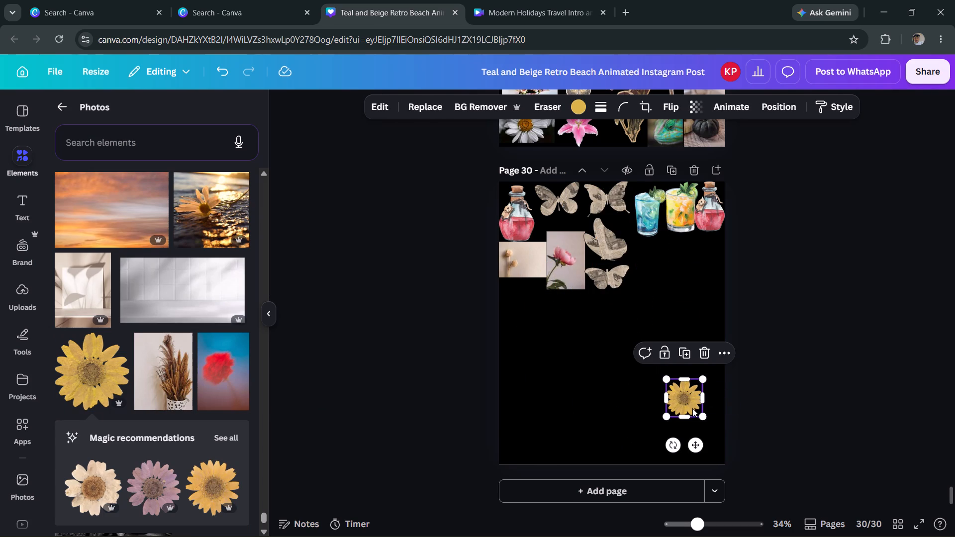
{"action": "left_click_drag", "start_coordinate": [692, 408], "coordinate": [657, 265]}
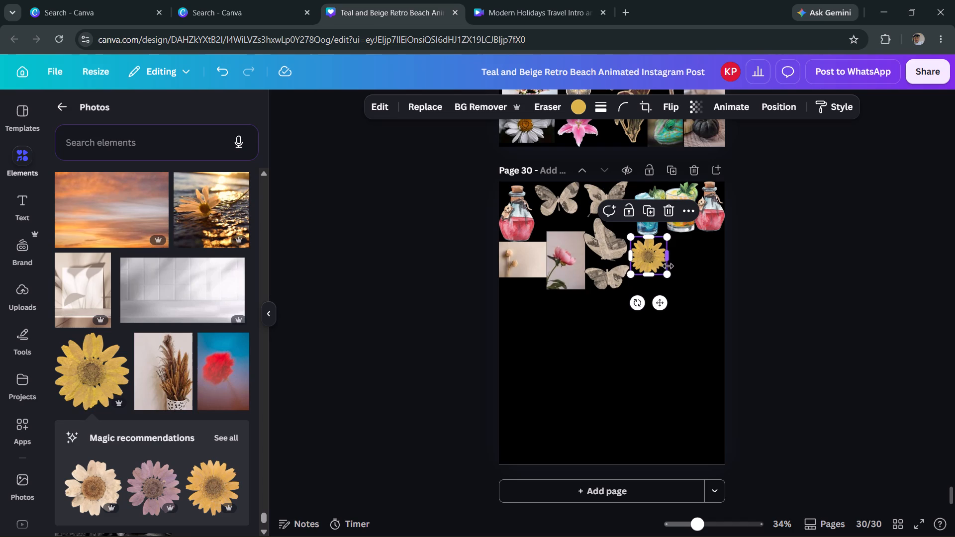
{"action": "left_click_drag", "start_coordinate": [652, 261], "coordinate": [708, 258]}
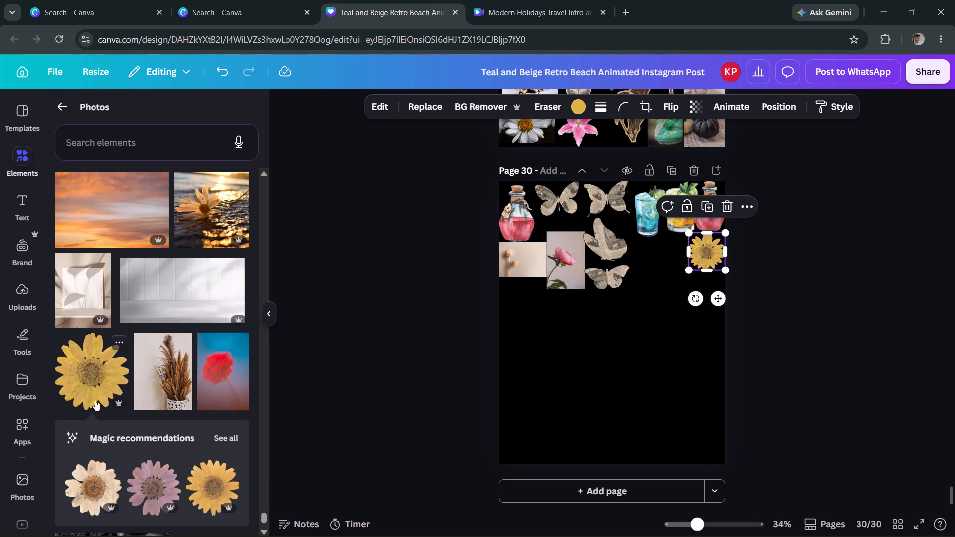
Add the blurred red flower photo with blue background, shrink it, and place it below the blue cocktail, right of the butterflies.
{"action": "scroll", "coordinate": [133, 457], "scroll_direction": "down", "scroll_amount": 2}
{"action": "left_click", "coordinate": [217, 298]}
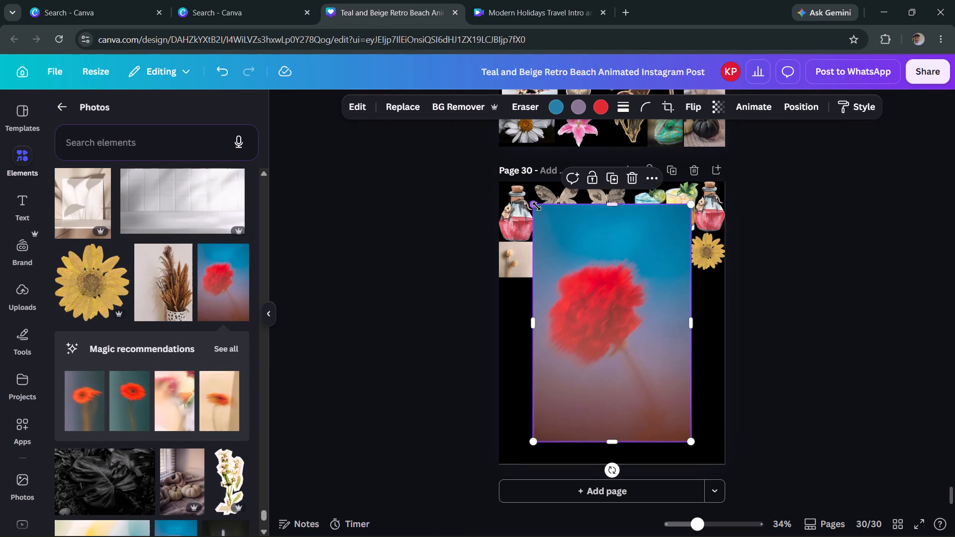
{"action": "left_click_drag", "start_coordinate": [536, 206], "coordinate": [608, 302]}
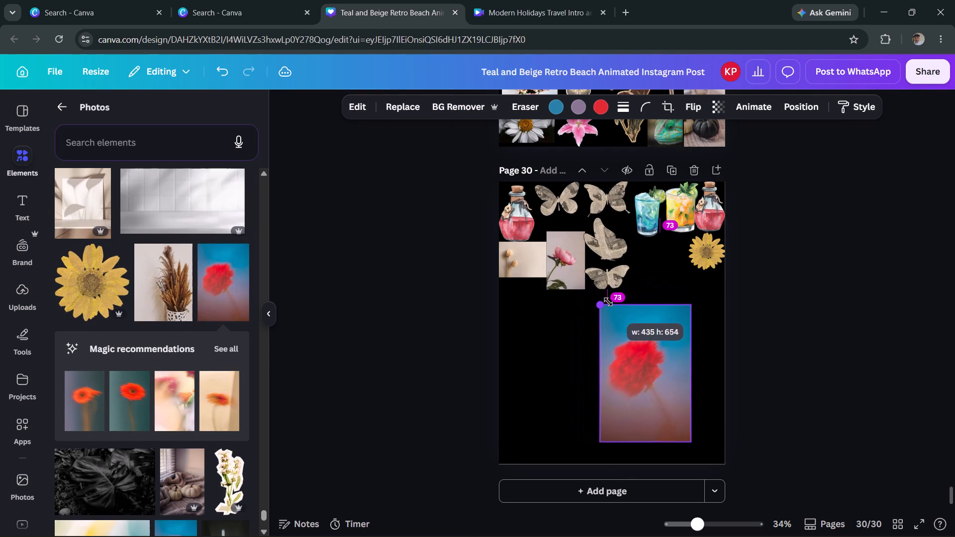
{"action": "left_click_drag", "start_coordinate": [608, 302], "coordinate": [640, 337]}
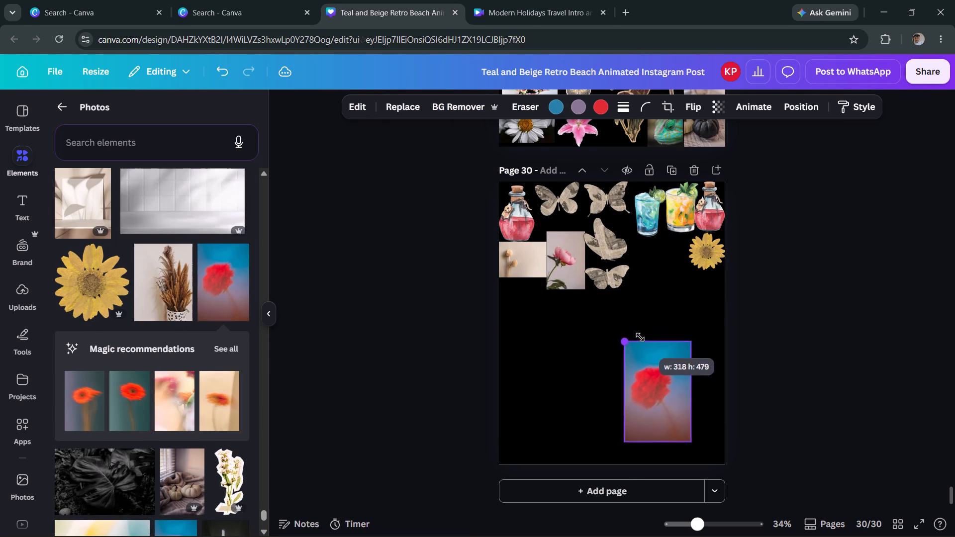
{"action": "left_click_drag", "start_coordinate": [640, 337], "coordinate": [652, 361]}
{"action": "left_click_drag", "start_coordinate": [667, 399], "coordinate": [660, 368]}
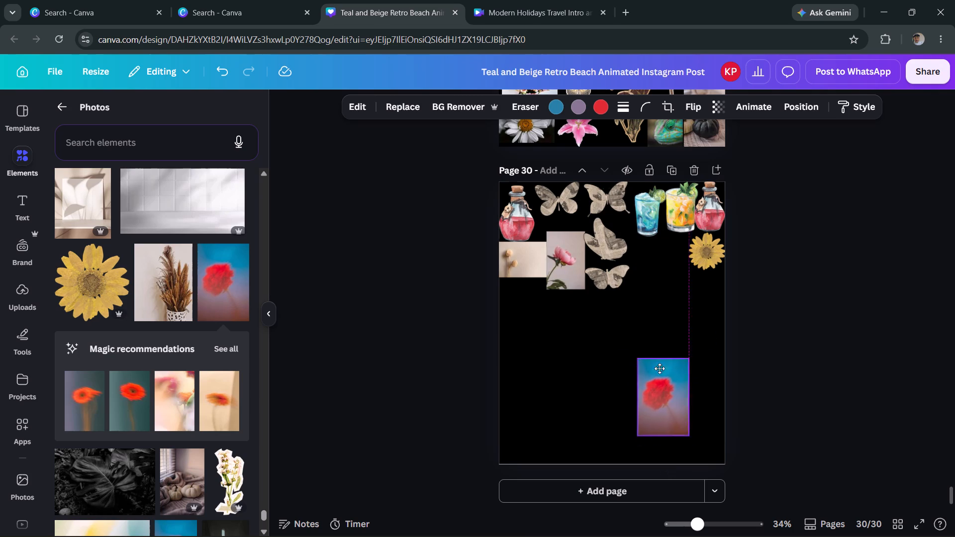
{"action": "left_click_drag", "start_coordinate": [660, 368], "coordinate": [649, 280]}
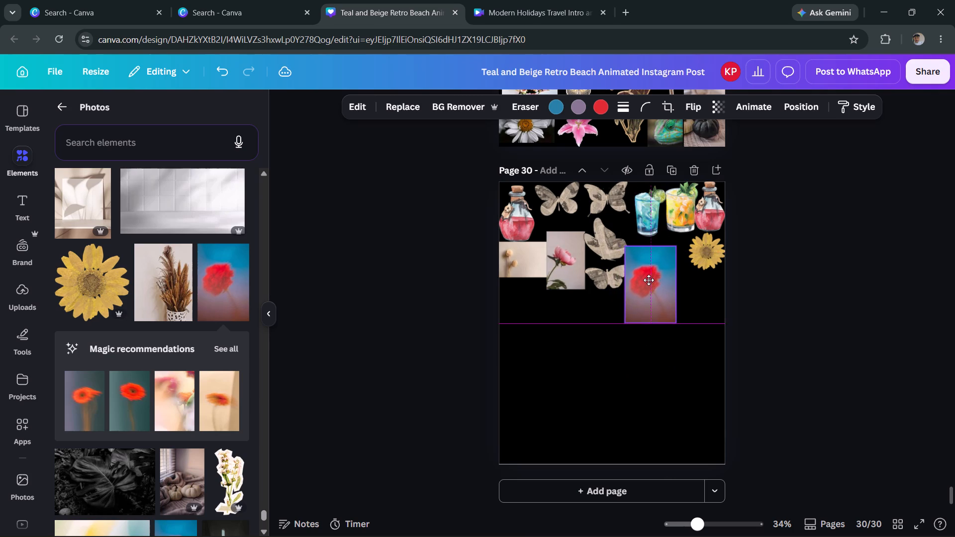
{"action": "left_click_drag", "start_coordinate": [649, 280], "coordinate": [655, 274]}
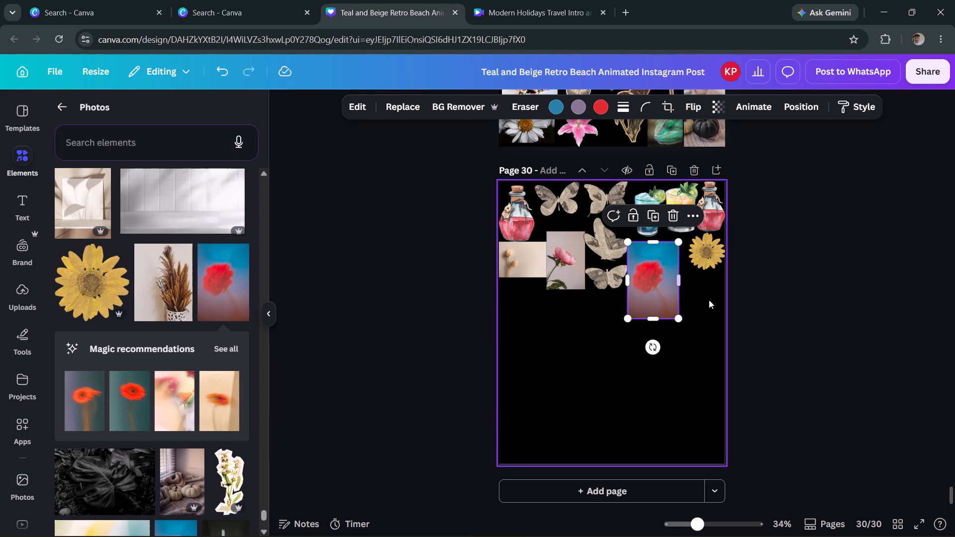
Shrink the red flower photo further and fit it snugly beside the lower butterflies, aligning its bottom edge with the peony photo.
{"action": "left_click_drag", "start_coordinate": [676, 244], "coordinate": [668, 250]}
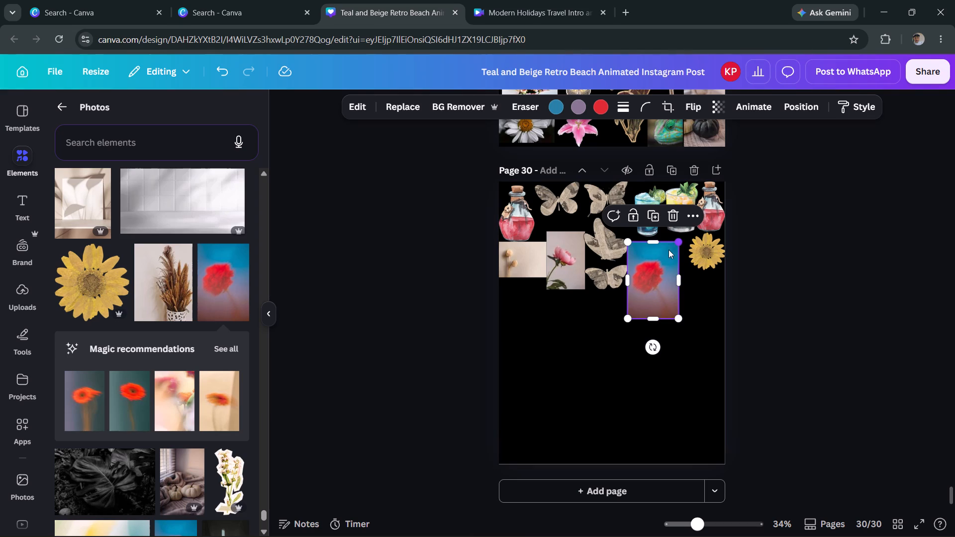
{"action": "left_click_drag", "start_coordinate": [668, 250], "coordinate": [653, 278]}
{"action": "left_click_drag", "start_coordinate": [635, 293], "coordinate": [642, 256]}
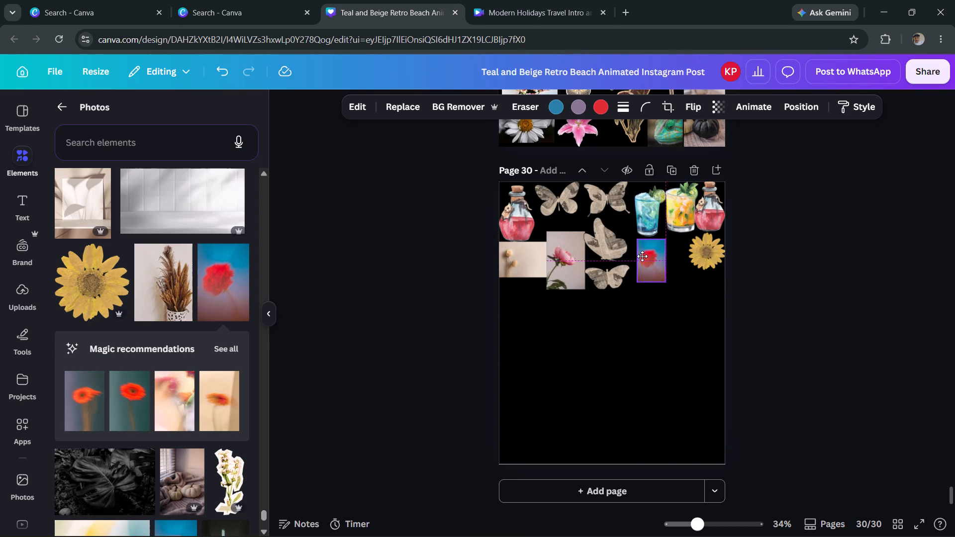
{"action": "left_click_drag", "start_coordinate": [642, 256], "coordinate": [638, 255]}
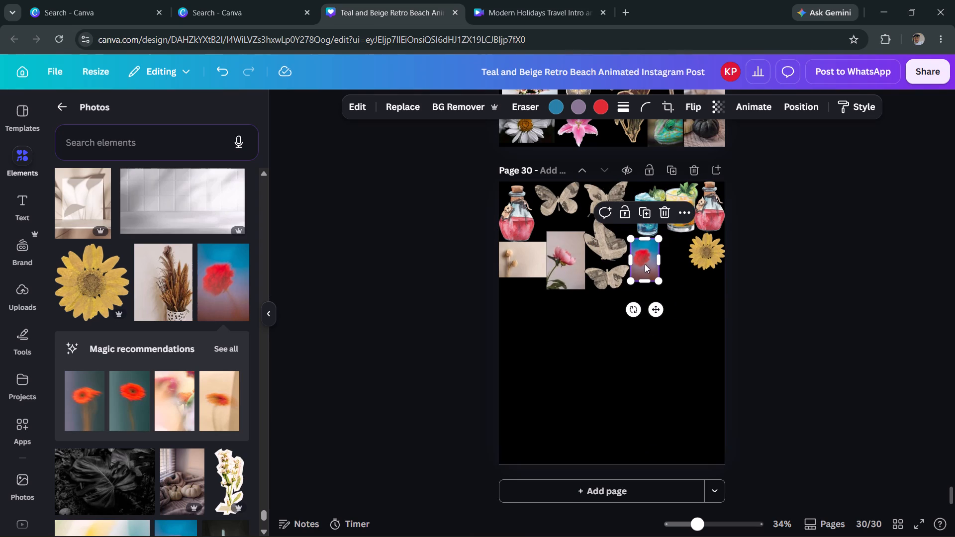
{"action": "left_click_drag", "start_coordinate": [660, 280], "coordinate": [664, 280]}
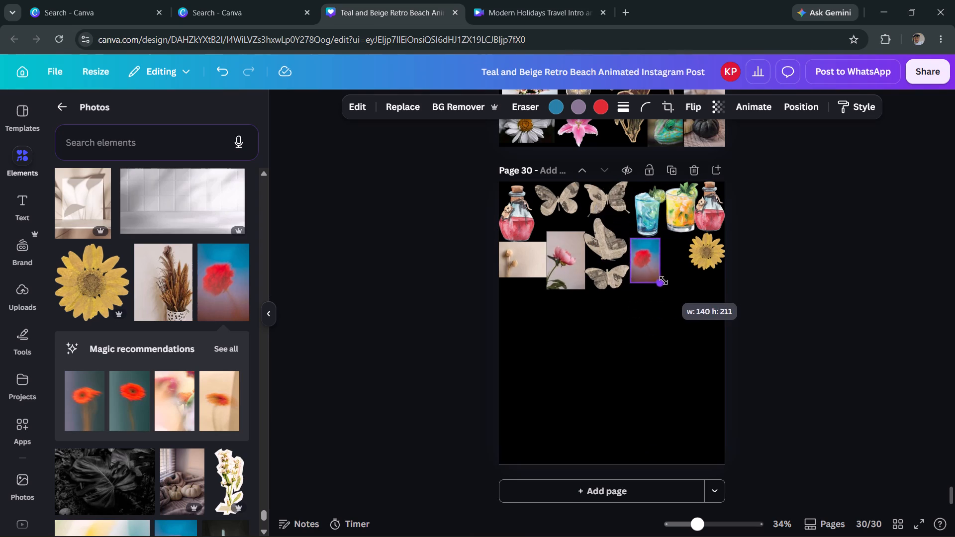
{"action": "left_click_drag", "start_coordinate": [664, 280], "coordinate": [667, 283]}
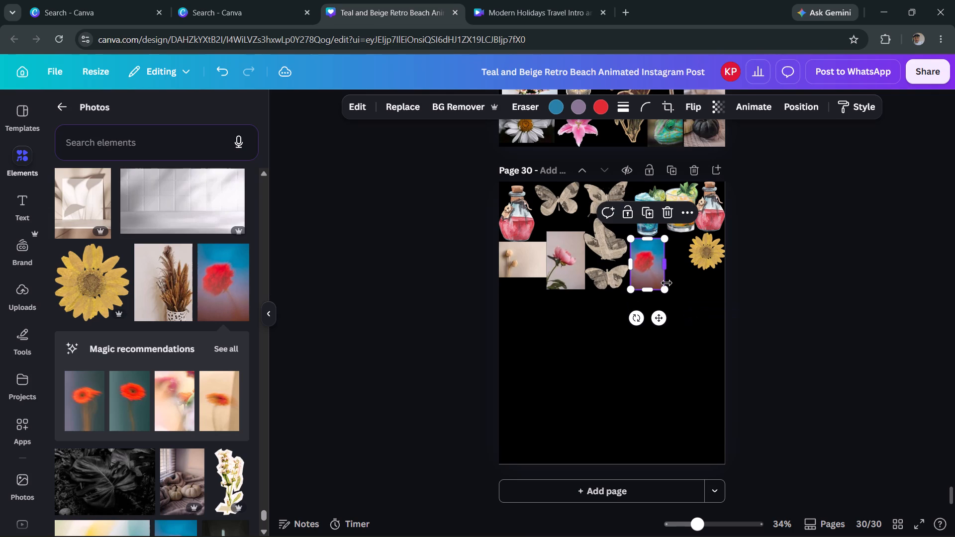
{"action": "left_click", "coordinate": [673, 326]}
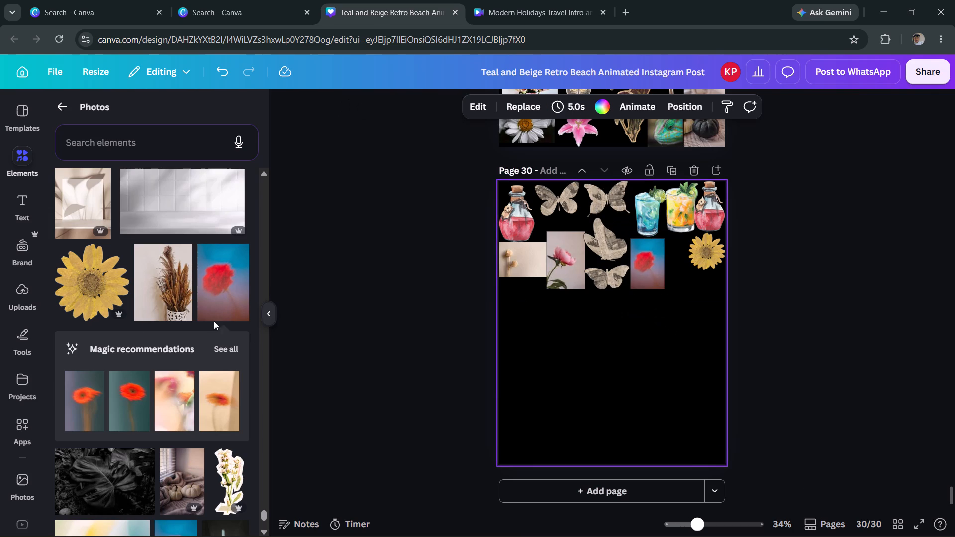
Add the white-outlined flower sprig cutout, shrink it, and place it in the page's bottom-right corner.
{"action": "scroll", "coordinate": [184, 428], "scroll_direction": "down", "scroll_amount": 2}
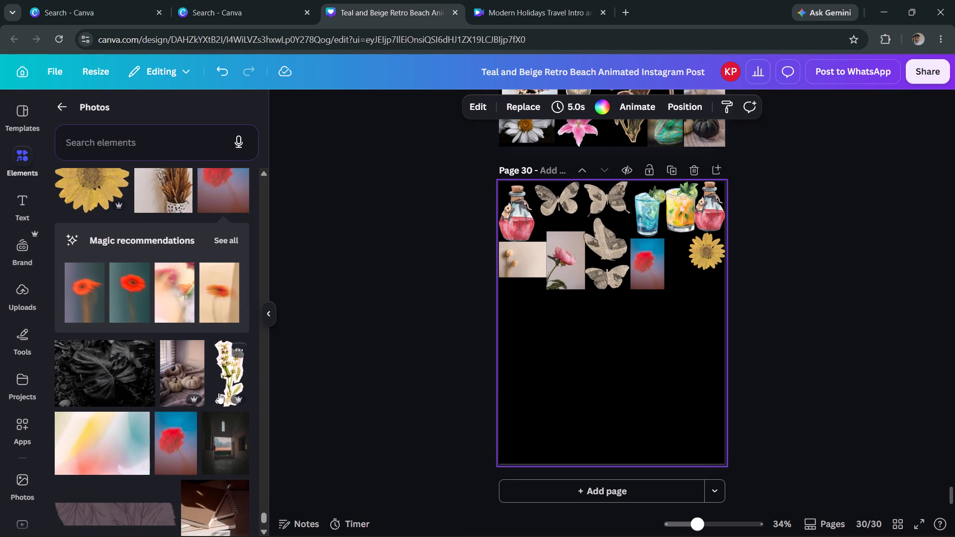
{"action": "left_click", "coordinate": [218, 388]}
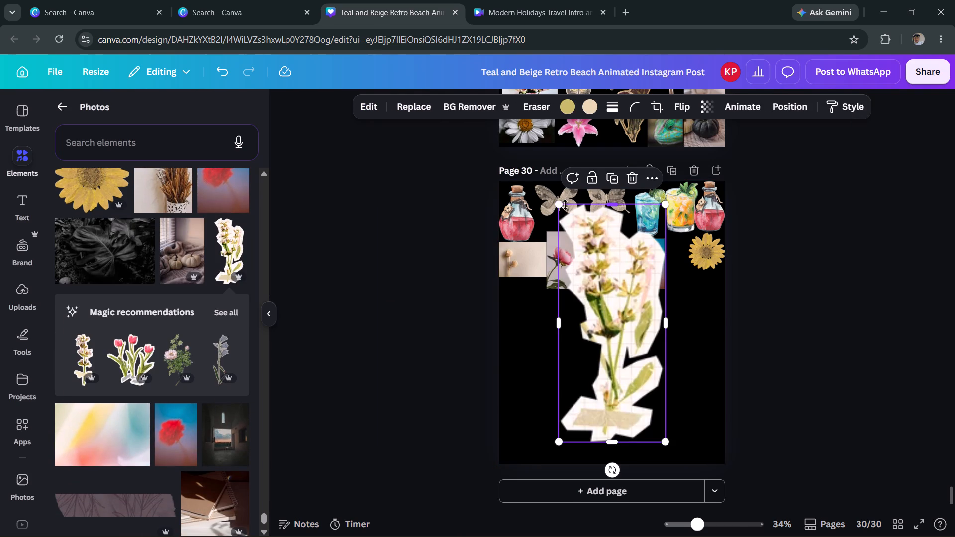
{"action": "left_click_drag", "start_coordinate": [559, 207], "coordinate": [620, 389]}
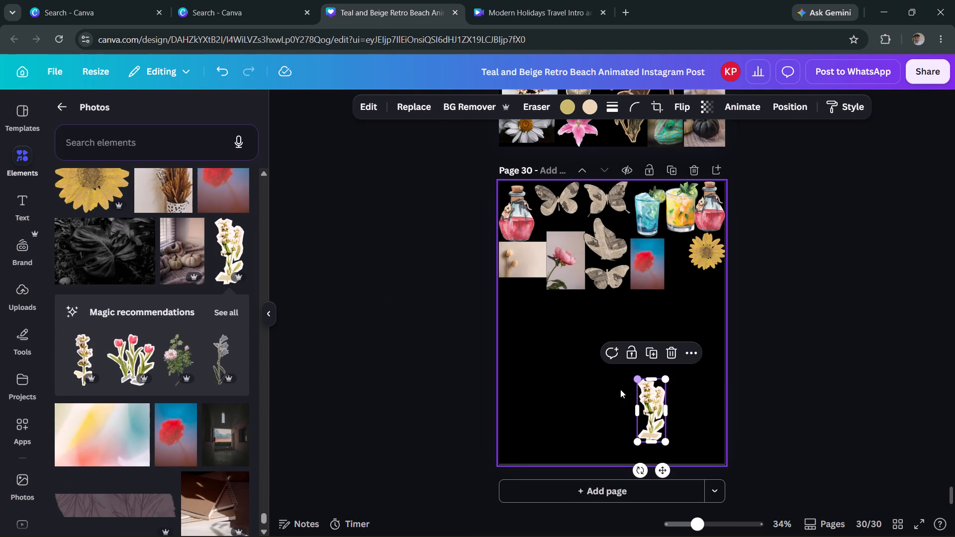
{"action": "left_click_drag", "start_coordinate": [648, 412], "coordinate": [685, 429]}
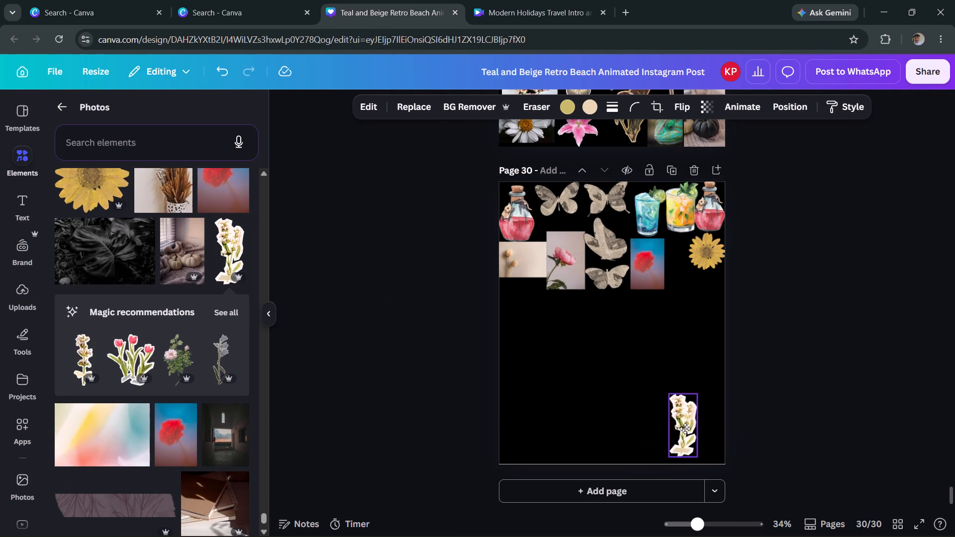
{"action": "left_click_drag", "start_coordinate": [685, 429], "coordinate": [707, 435]}
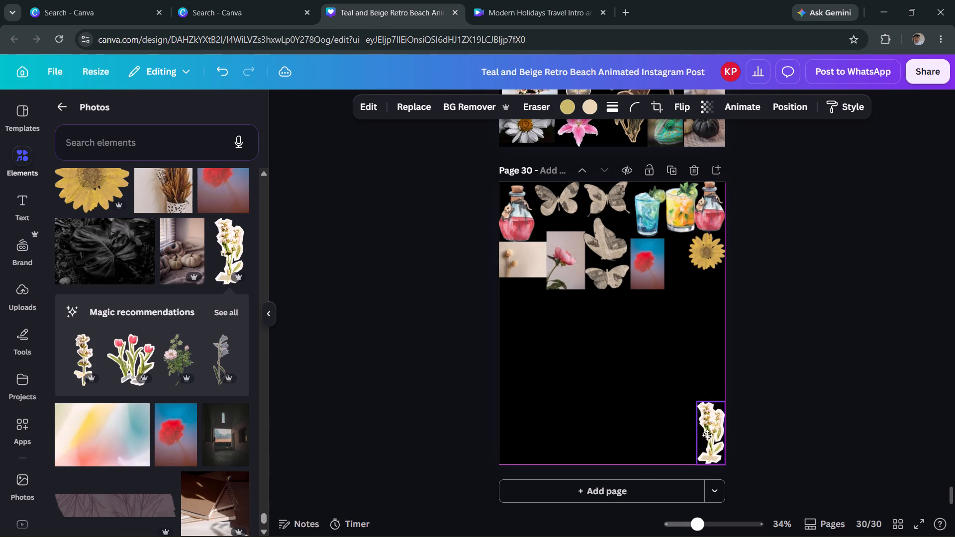
{"action": "left_click_drag", "start_coordinate": [707, 435], "coordinate": [708, 435]}
{"action": "left_click", "coordinate": [416, 366]}
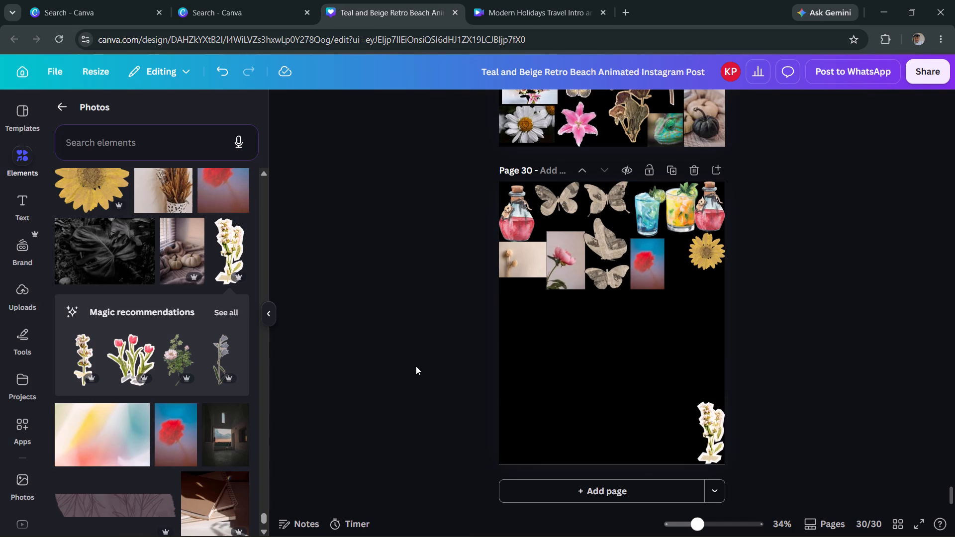
Add the recommended pink rose branch cutout, shrink it, and place it in the page's bottom-left corner.
{"action": "left_click", "coordinate": [180, 356]}
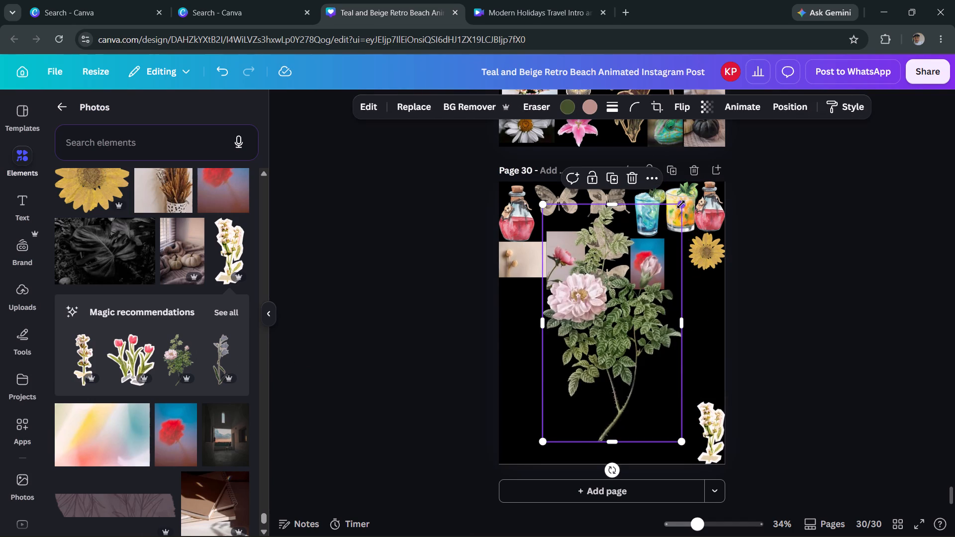
{"action": "left_click_drag", "start_coordinate": [681, 204], "coordinate": [575, 349]}
{"action": "left_click_drag", "start_coordinate": [570, 395], "coordinate": [538, 409]}
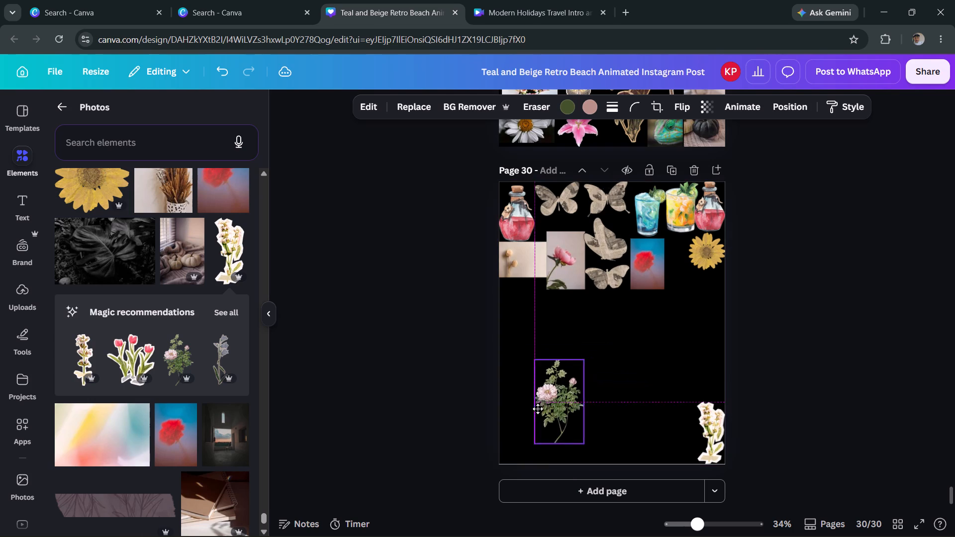
{"action": "left_click_drag", "start_coordinate": [538, 409], "coordinate": [526, 419]}
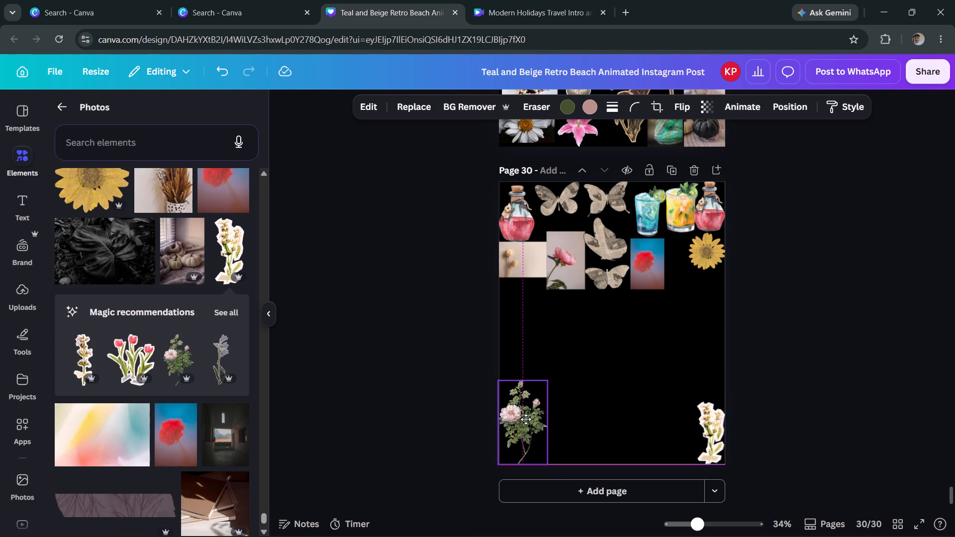
{"action": "left_click_drag", "start_coordinate": [526, 419], "coordinate": [528, 419]}
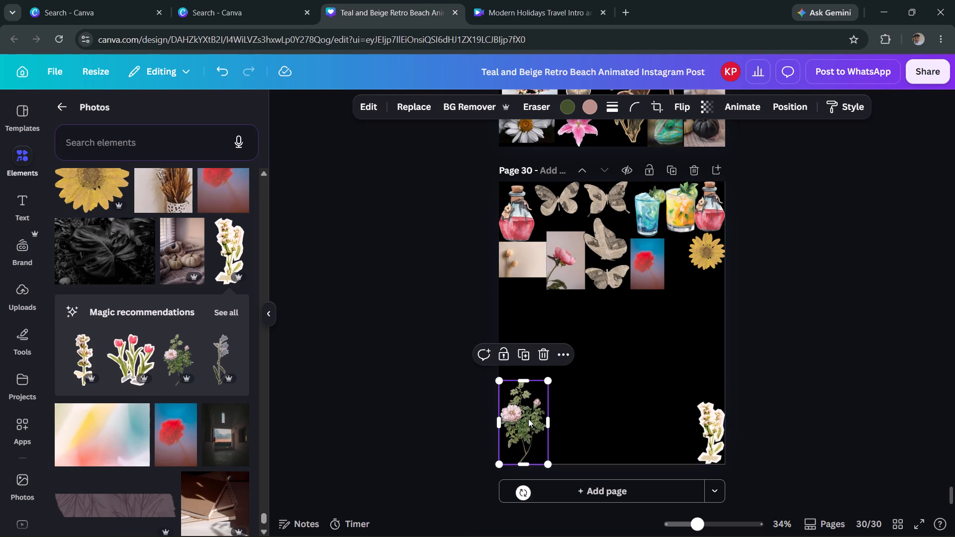
{"action": "left_click", "coordinate": [375, 413]}
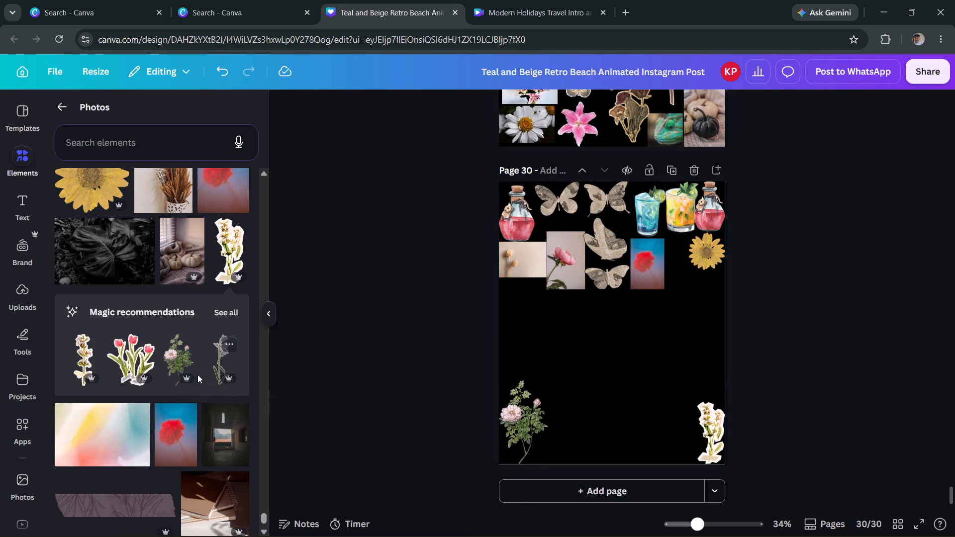
Add the pink-and-white poppy photo with green background, shrink it, and place it on the page's bottom edge beside the rose branch.
{"action": "scroll", "coordinate": [192, 373], "scroll_direction": "down", "scroll_amount": 5}
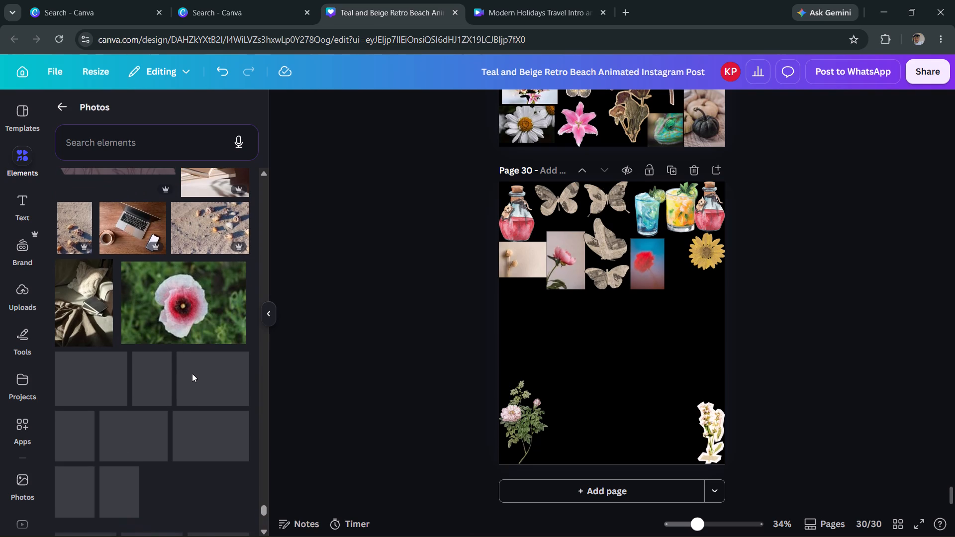
{"action": "left_click", "coordinate": [164, 302]}
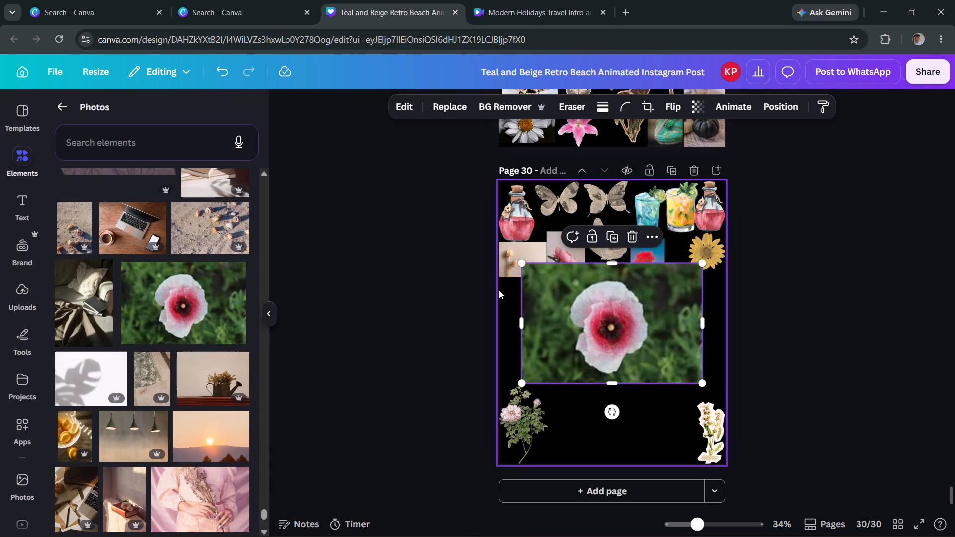
{"action": "left_click_drag", "start_coordinate": [523, 263], "coordinate": [649, 330]}
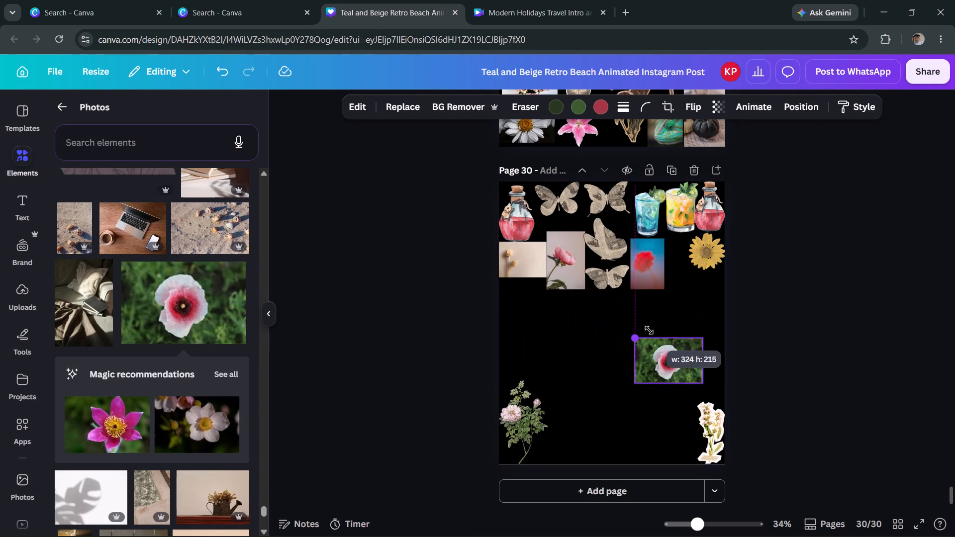
{"action": "left_click_drag", "start_coordinate": [649, 330], "coordinate": [654, 336]}
{"action": "left_click_drag", "start_coordinate": [667, 365], "coordinate": [560, 447]}
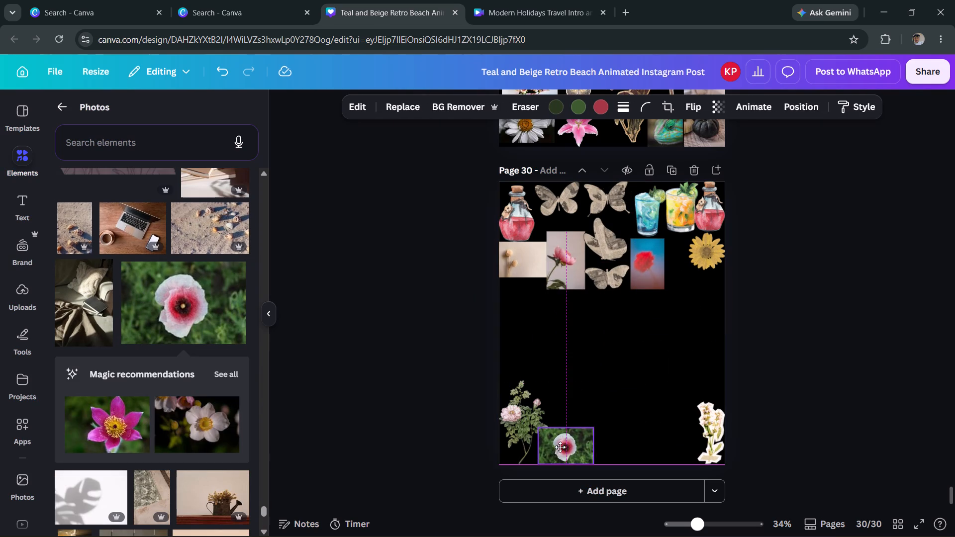
{"action": "left_click_drag", "start_coordinate": [560, 447], "coordinate": [567, 443]}
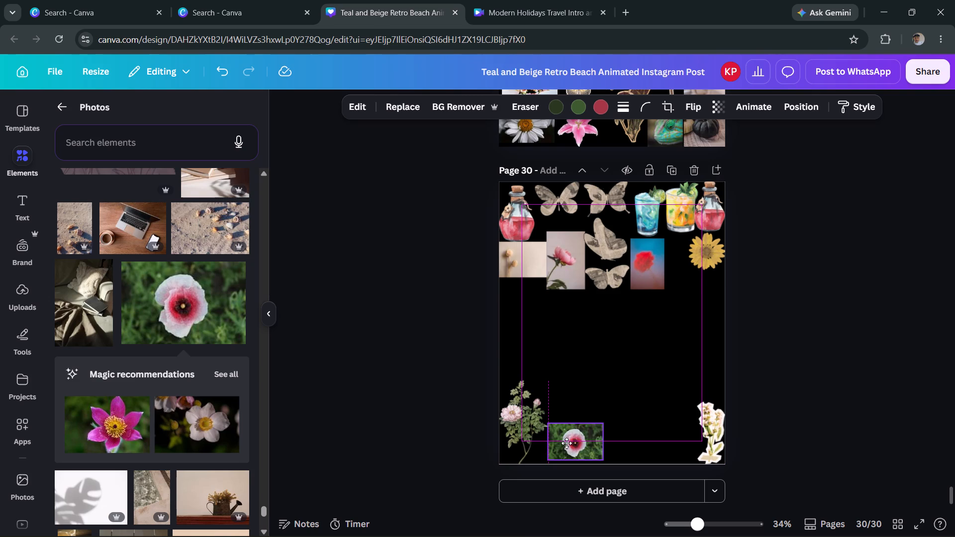
{"action": "left_click_drag", "start_coordinate": [567, 443], "coordinate": [568, 446]}
{"action": "left_click", "coordinate": [363, 425]}
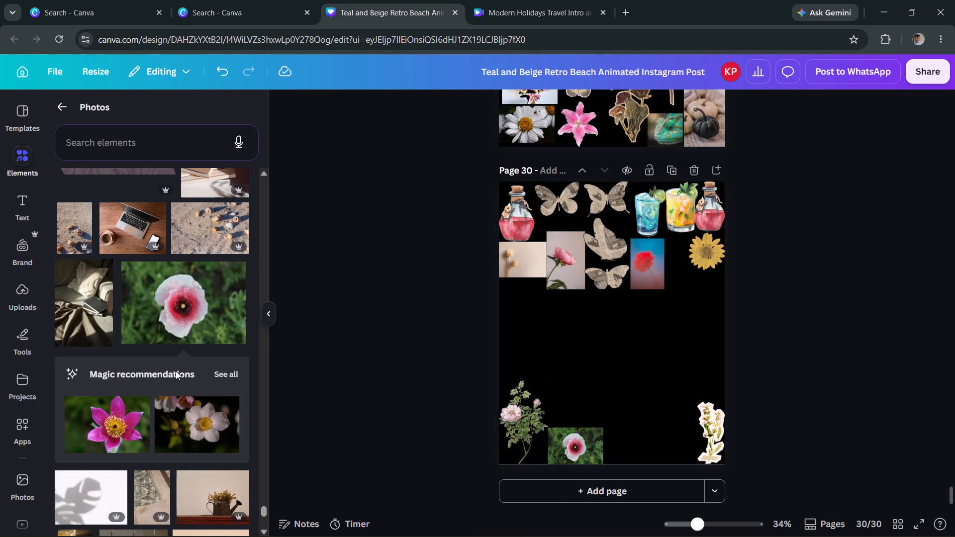
Add the sunglasses and straw hat photo, shrink it, and fit it beneath the beige flower photo near the page's left edge.
{"action": "scroll", "coordinate": [176, 371], "scroll_direction": "down", "scroll_amount": 5}
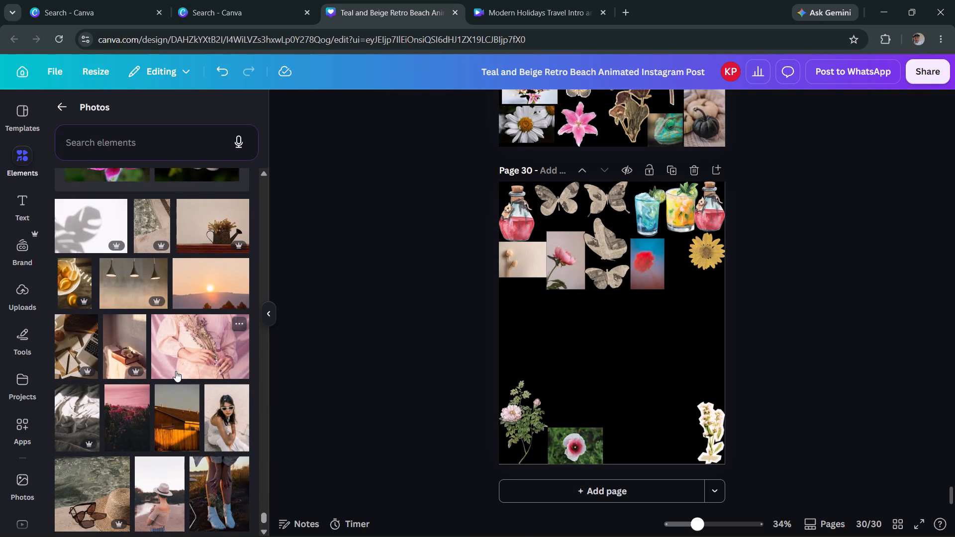
{"action": "left_click", "coordinate": [85, 511]}
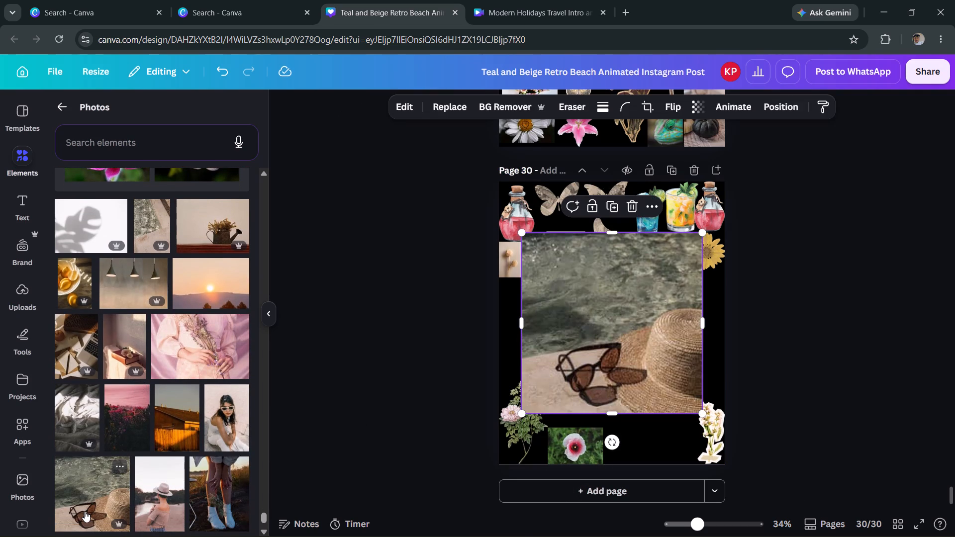
{"action": "left_click_drag", "start_coordinate": [522, 413], "coordinate": [628, 356]}
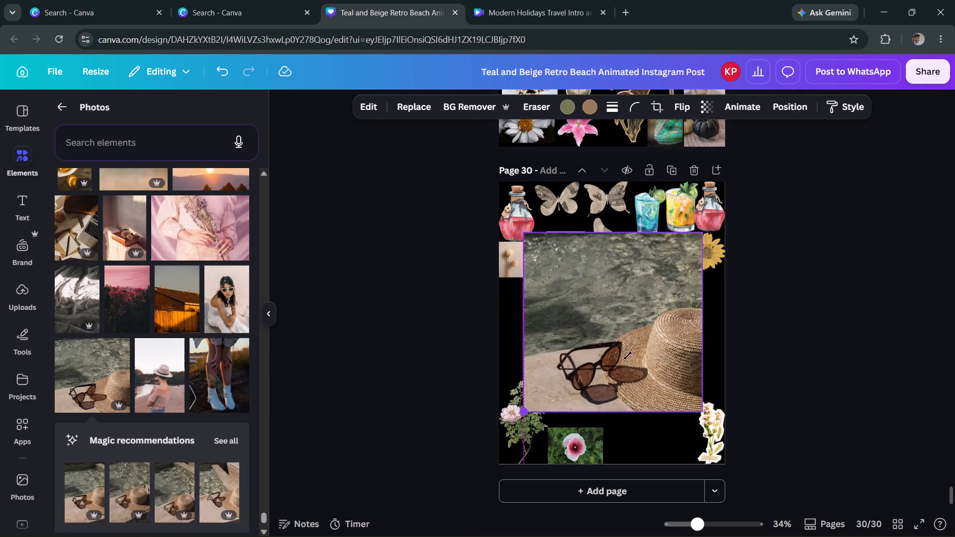
{"action": "left_click_drag", "start_coordinate": [628, 356], "coordinate": [697, 306]}
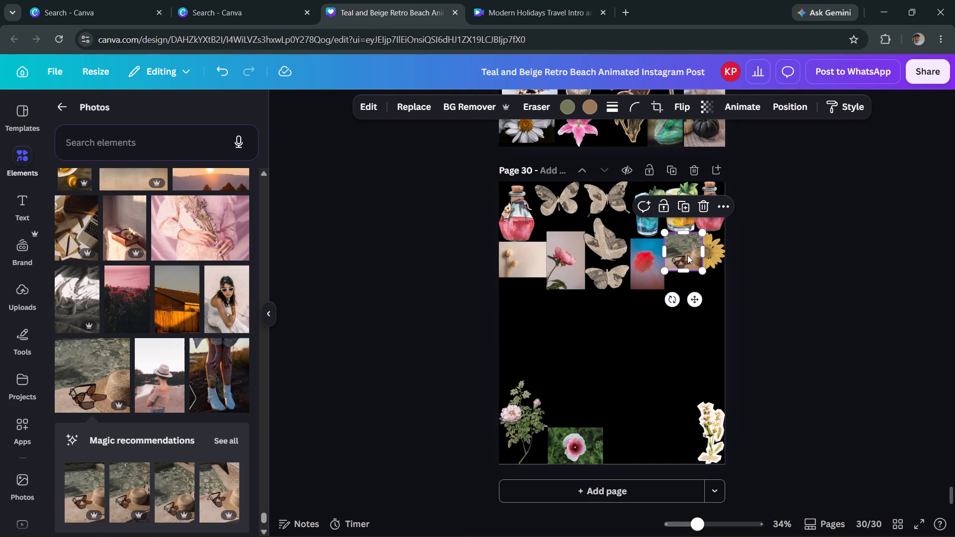
{"action": "left_click_drag", "start_coordinate": [687, 255], "coordinate": [525, 302]}
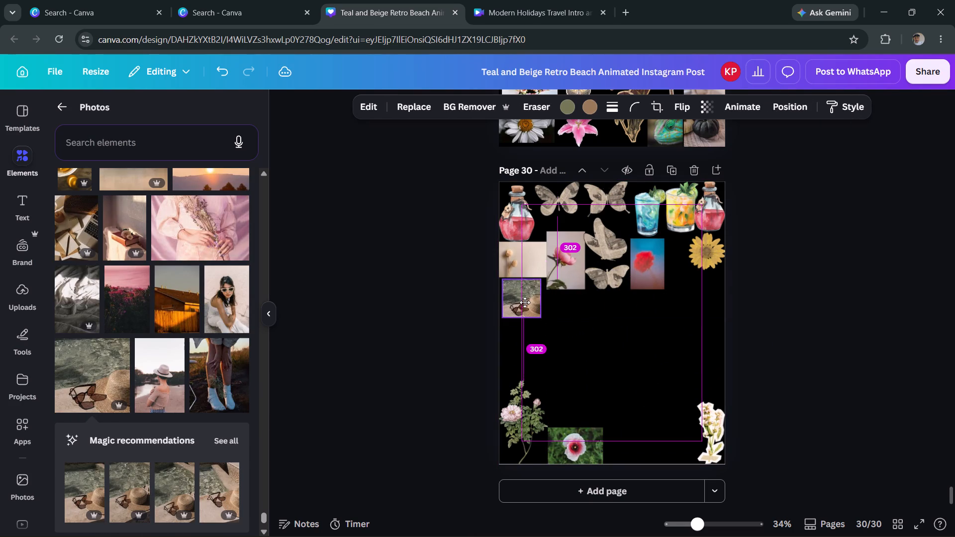
{"action": "left_click_drag", "start_coordinate": [525, 302], "coordinate": [524, 302]}
{"action": "left_click", "coordinate": [540, 318]}
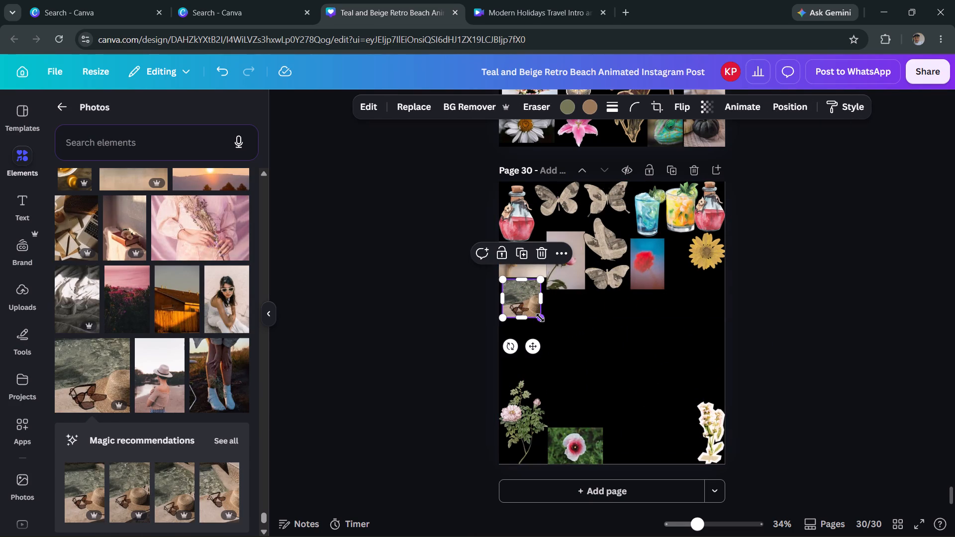
{"action": "left_click", "coordinate": [616, 317]}
{"action": "left_click", "coordinate": [509, 298]}
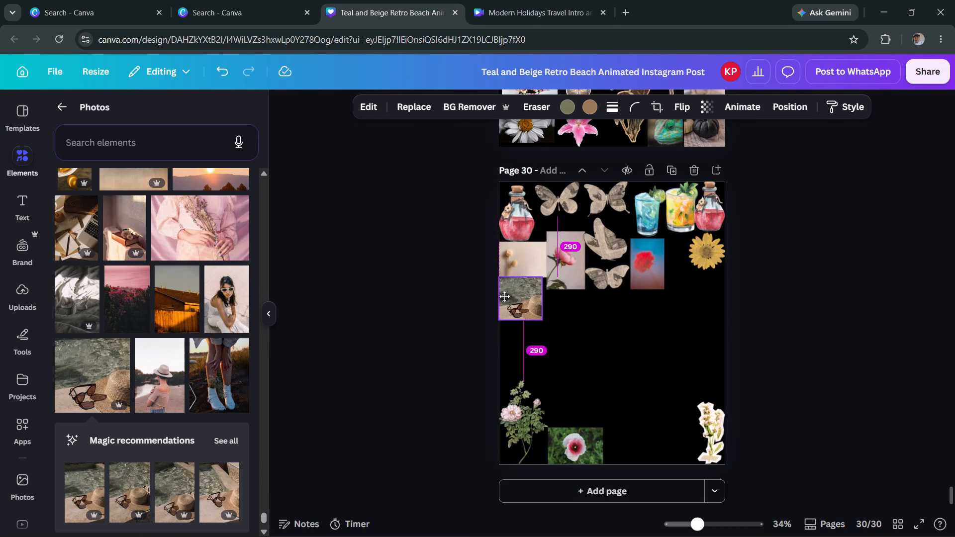
{"action": "left_click", "coordinate": [385, 297]}
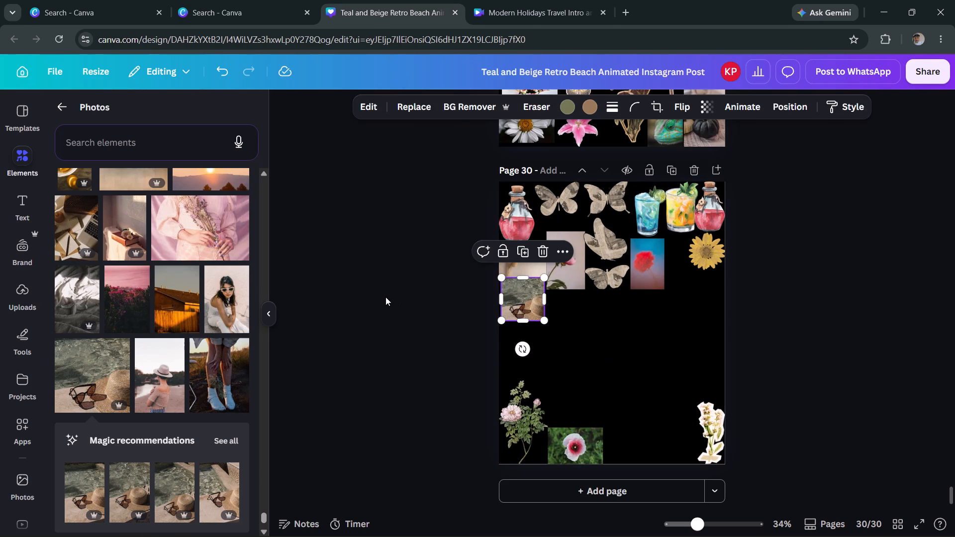
Add the photo of legs in pale blue boots, shrink it, and place it below the yellow flower, beside the red flower photo.
{"action": "scroll", "coordinate": [176, 396], "scroll_direction": "down", "scroll_amount": 1}
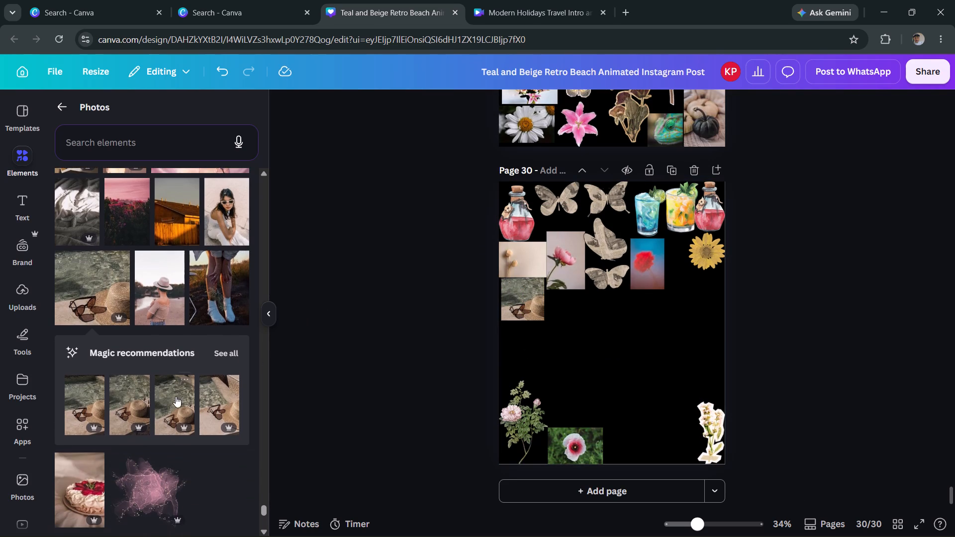
{"action": "left_click", "coordinate": [227, 301]}
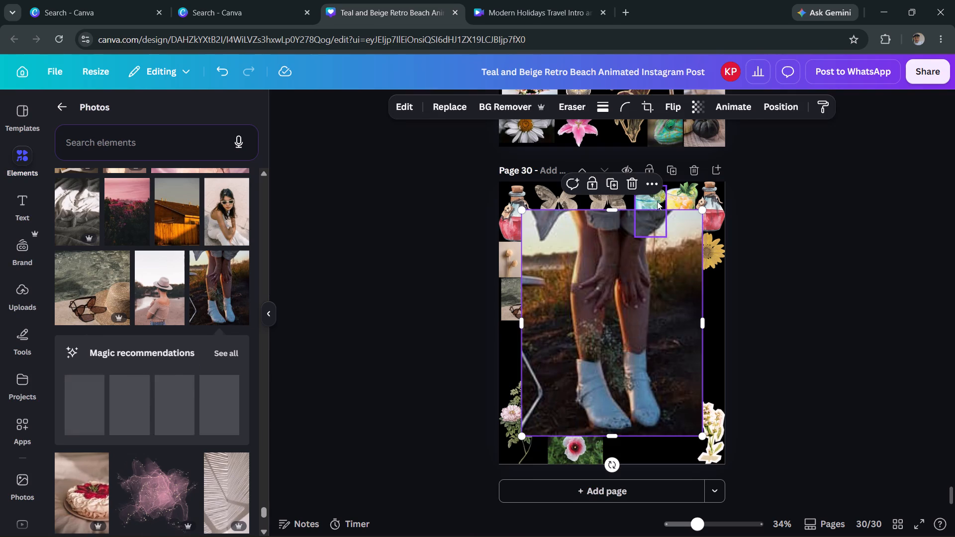
{"action": "left_click_drag", "start_coordinate": [704, 213], "coordinate": [675, 245]}
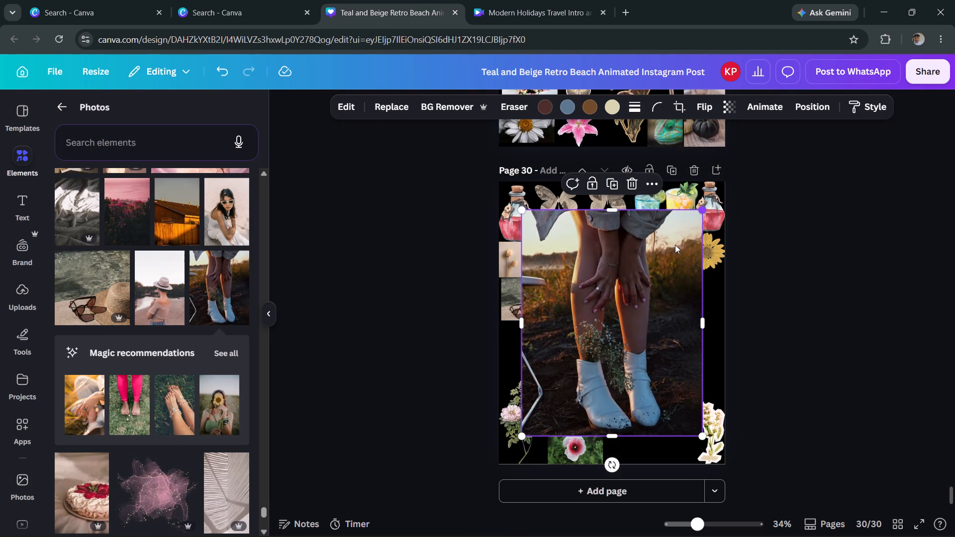
{"action": "left_click_drag", "start_coordinate": [675, 245], "coordinate": [569, 382]}
{"action": "left_click_drag", "start_coordinate": [550, 399], "coordinate": [693, 290]}
{"action": "left_click", "coordinate": [412, 299]}
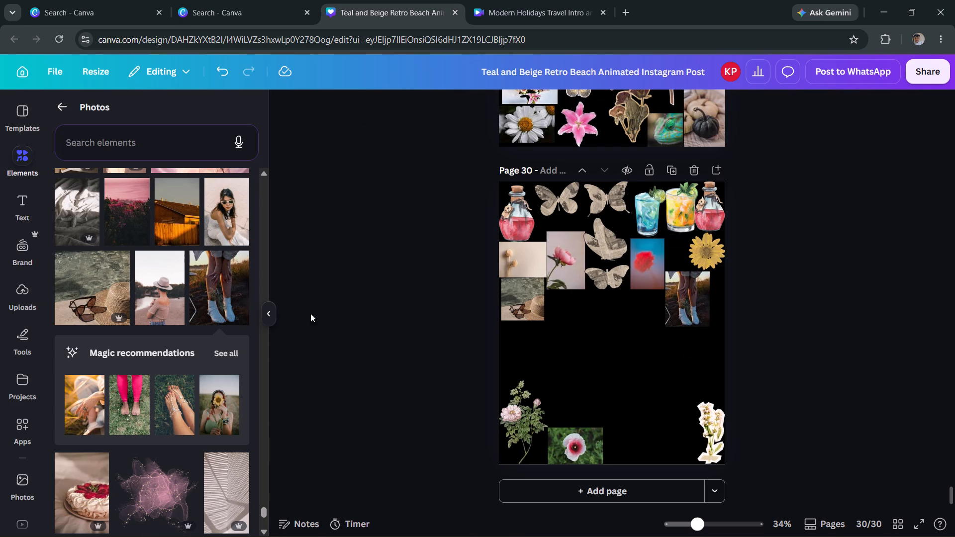
Add the pink glittery splash cutout, shrink it, and place it between the straw hat photo and the rose branch.
{"action": "scroll", "coordinate": [180, 357], "scroll_direction": "down", "scroll_amount": 3}
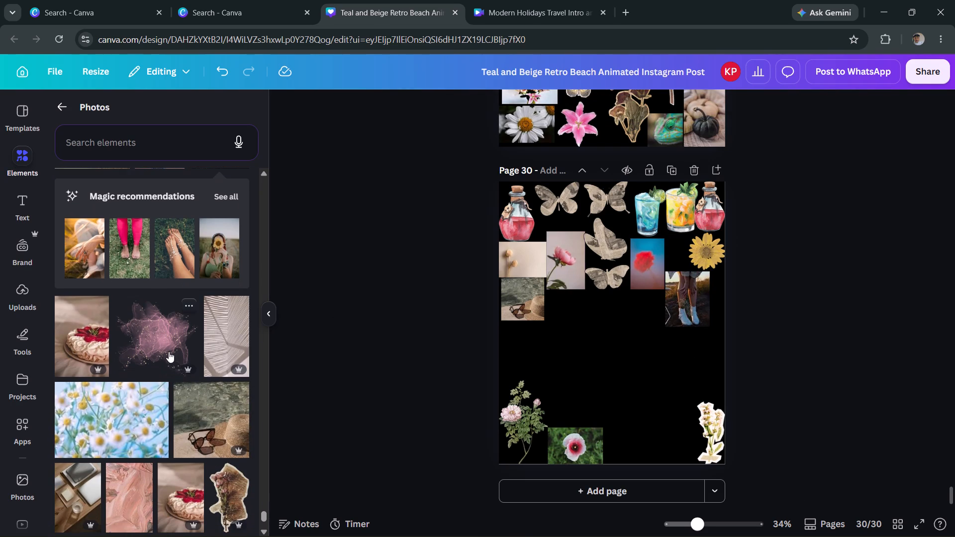
{"action": "left_click", "coordinate": [169, 352]}
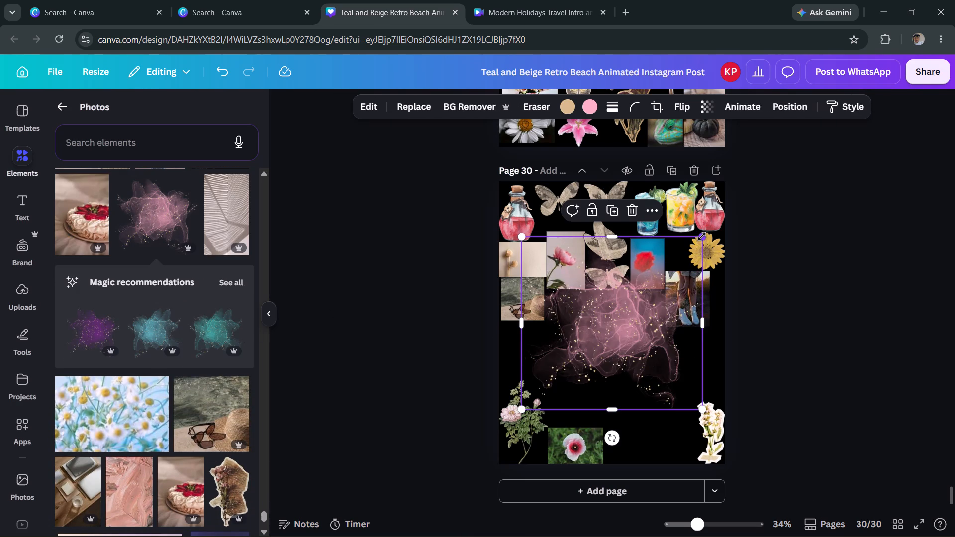
{"action": "left_click_drag", "start_coordinate": [702, 236], "coordinate": [564, 355]}
{"action": "left_click_drag", "start_coordinate": [552, 368], "coordinate": [532, 329]}
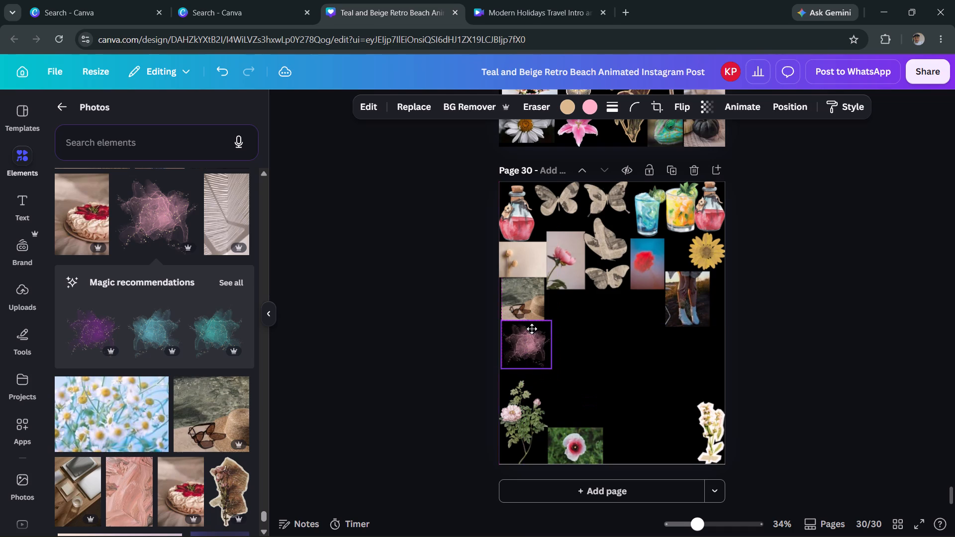
{"action": "left_click_drag", "start_coordinate": [532, 329], "coordinate": [531, 330]}
{"action": "left_click", "coordinate": [429, 348]}
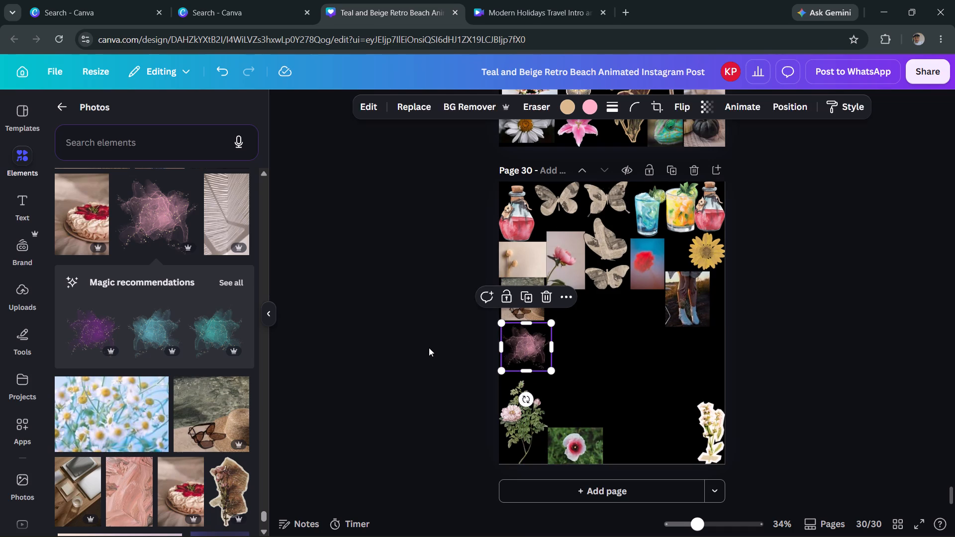
Add the dried flowers on brown torn paper cutout, shrink it, and place it on the page's bottom edge beside the poppy photo.
{"action": "left_click", "coordinate": [177, 369]}
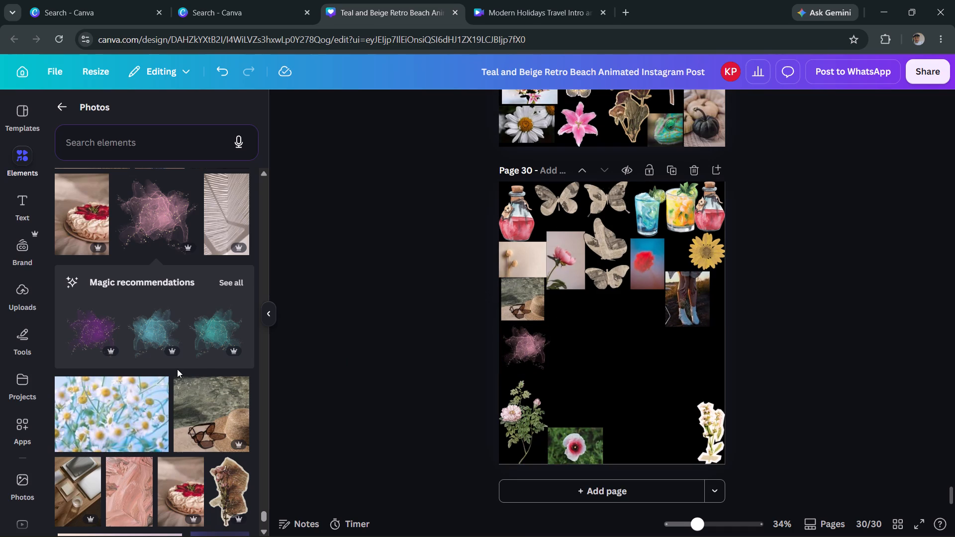
{"action": "scroll", "coordinate": [177, 369], "scroll_direction": "down", "scroll_amount": 4}
{"action": "left_click", "coordinate": [229, 302]}
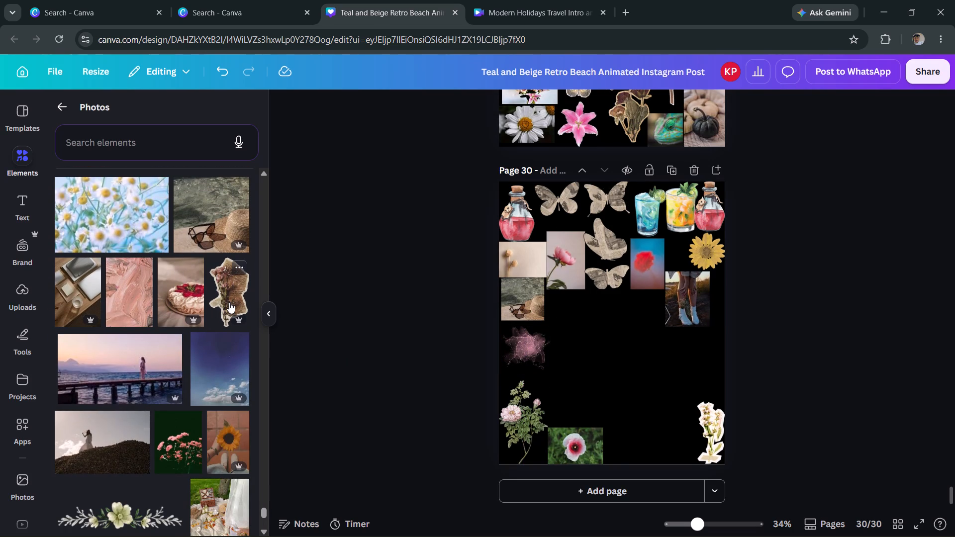
{"action": "left_click_drag", "start_coordinate": [545, 206], "coordinate": [629, 398]}
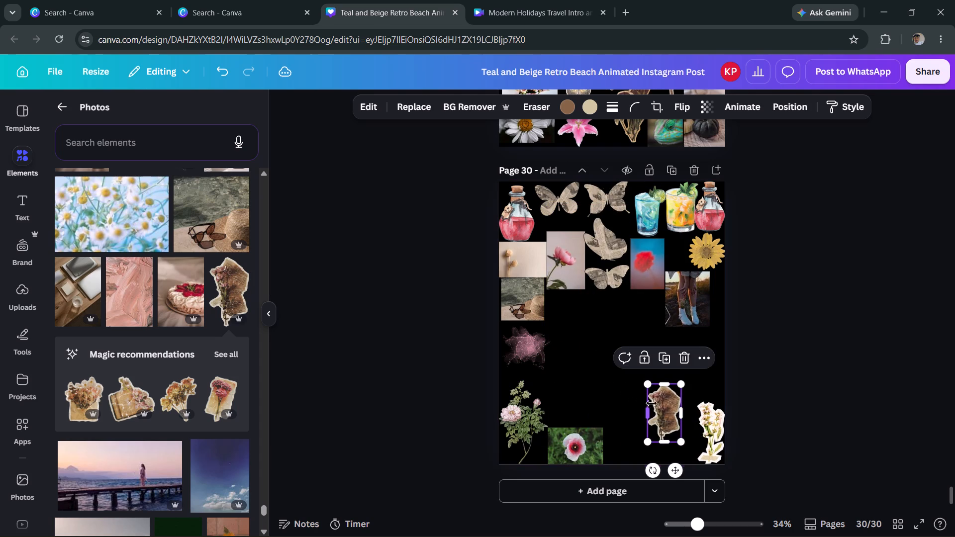
{"action": "left_click_drag", "start_coordinate": [664, 408], "coordinate": [614, 426]}
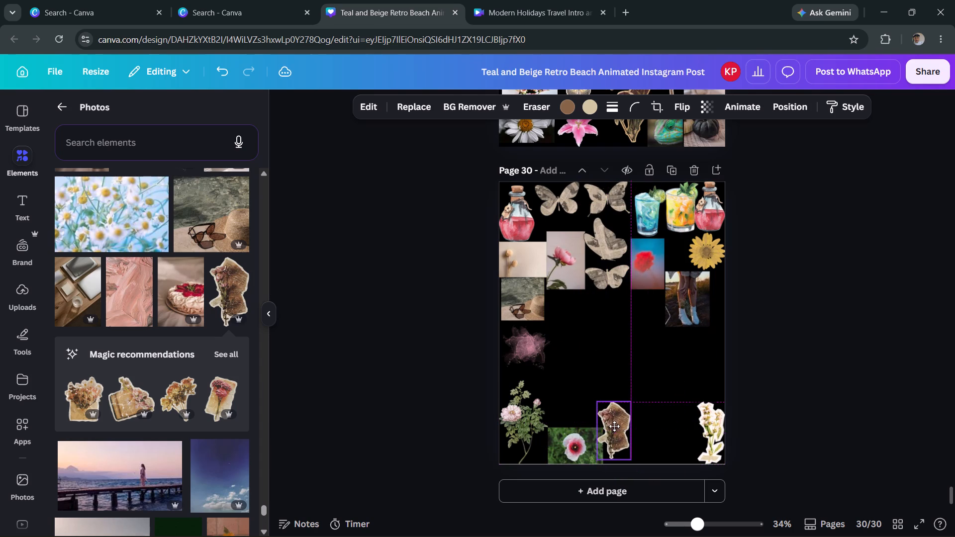
{"action": "left_click_drag", "start_coordinate": [614, 426], "coordinate": [620, 430]}
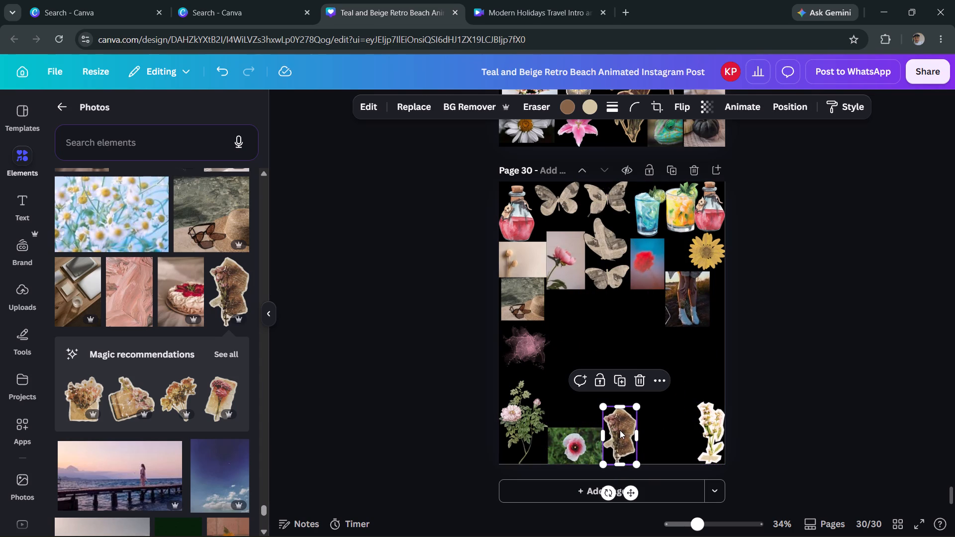
{"action": "left_click", "coordinate": [390, 428]}
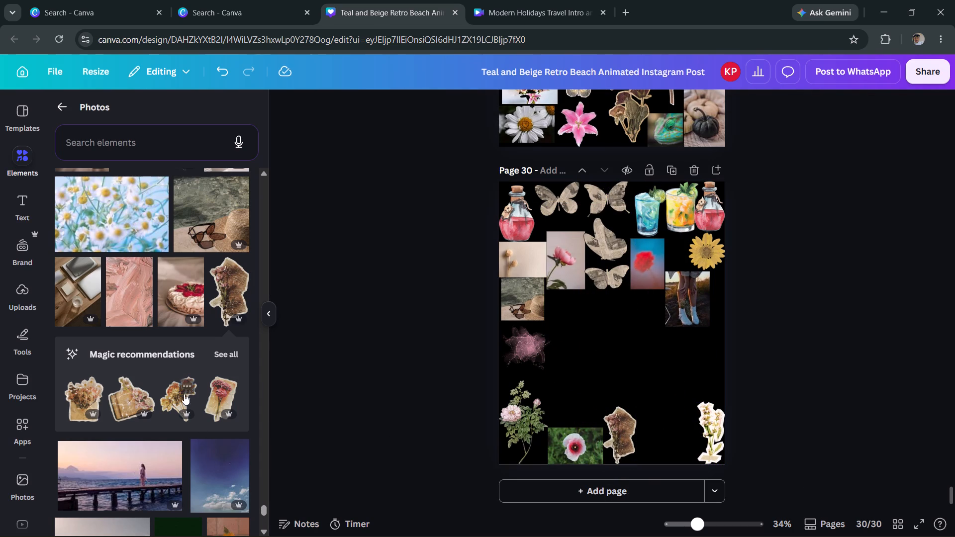
Add the recommended yellow dried bouquet cutout, shrink it, and place it on the page's bottom edge beside the white flower cutout.
{"action": "left_click", "coordinate": [173, 395]}
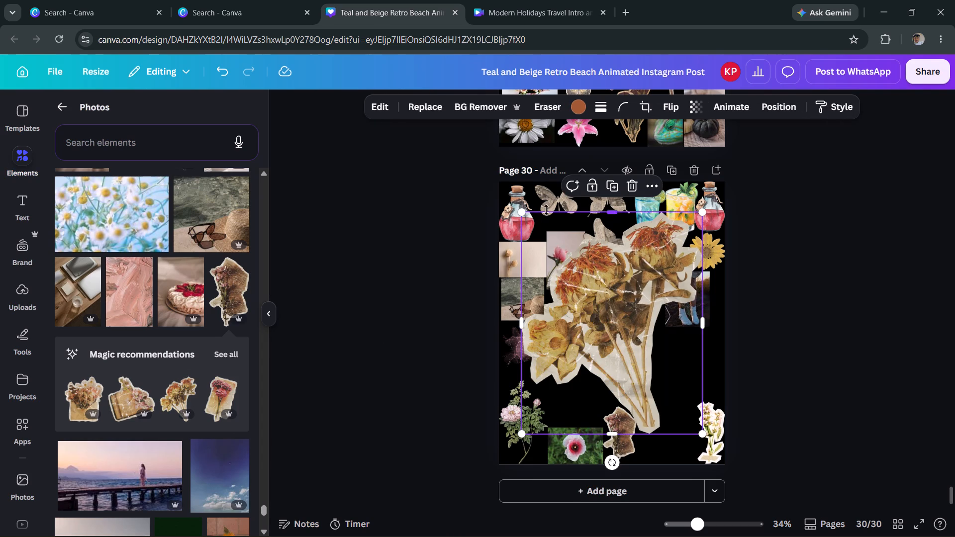
{"action": "left_click_drag", "start_coordinate": [522, 211], "coordinate": [662, 383]}
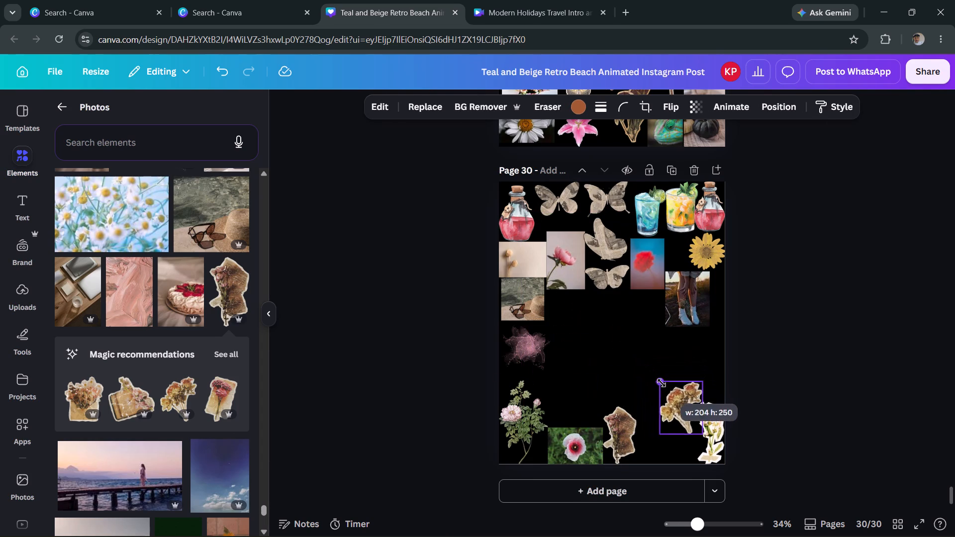
{"action": "left_click_drag", "start_coordinate": [662, 383], "coordinate": [663, 385]}
{"action": "left_click_drag", "start_coordinate": [679, 415], "coordinate": [670, 432]}
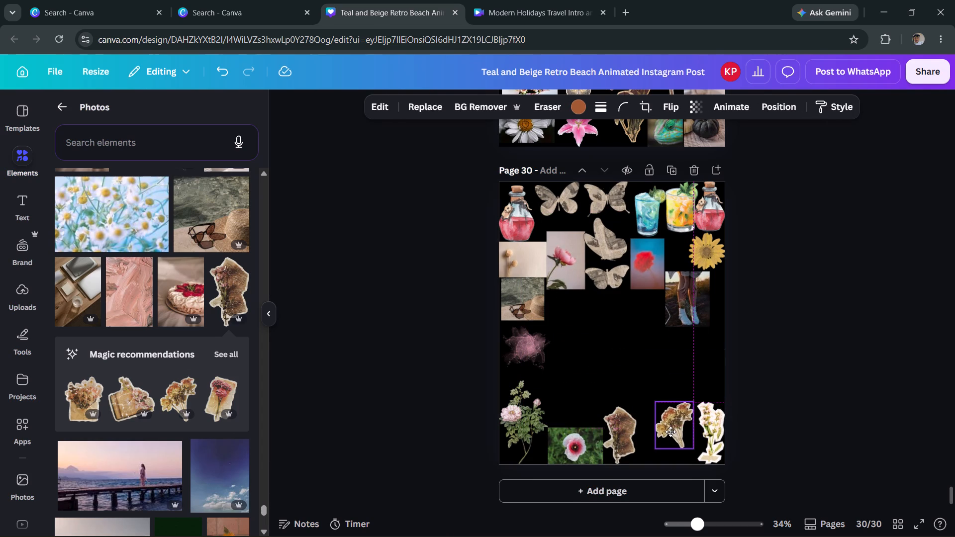
{"action": "left_click_drag", "start_coordinate": [670, 432], "coordinate": [679, 447]}
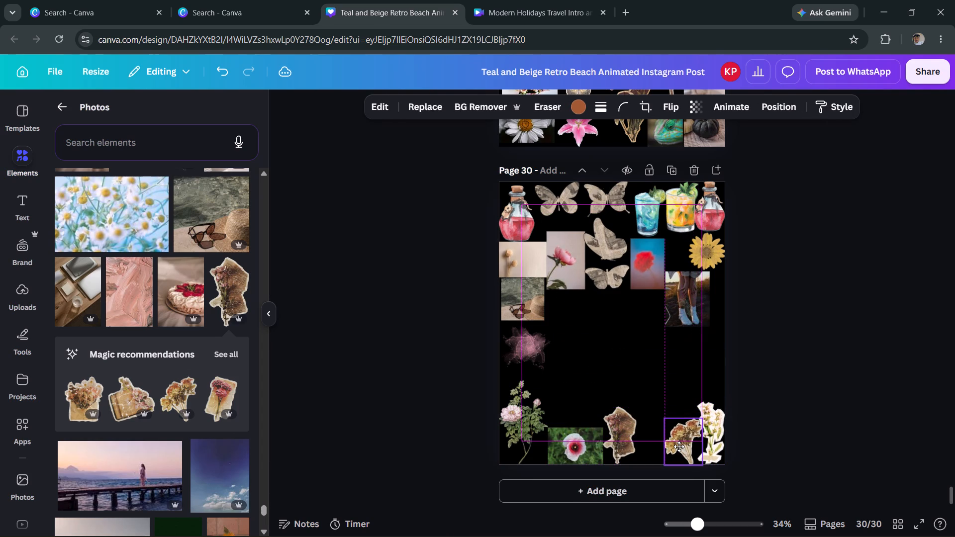
{"action": "left_click_drag", "start_coordinate": [679, 447], "coordinate": [673, 446]}
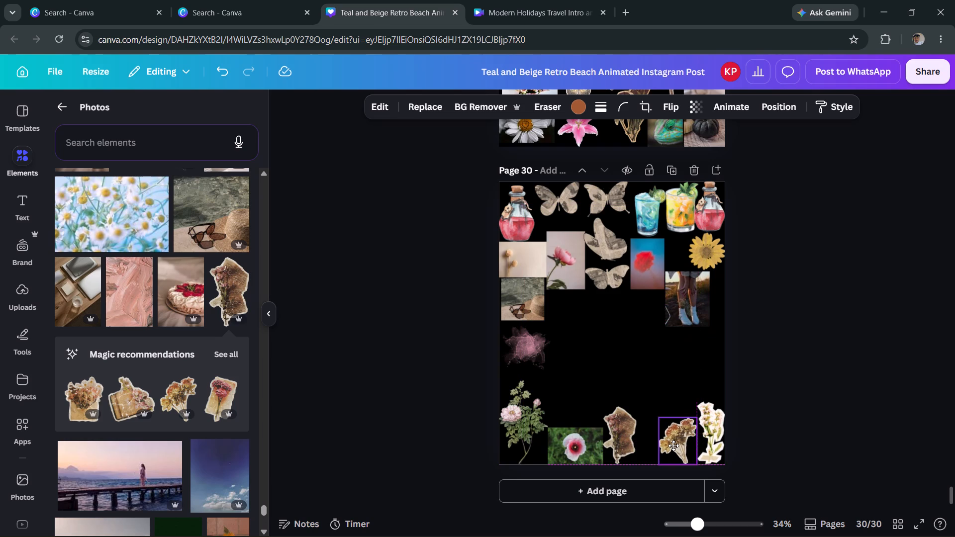
{"action": "left_click_drag", "start_coordinate": [673, 446], "coordinate": [675, 446]}
{"action": "left_click", "coordinate": [307, 391]}
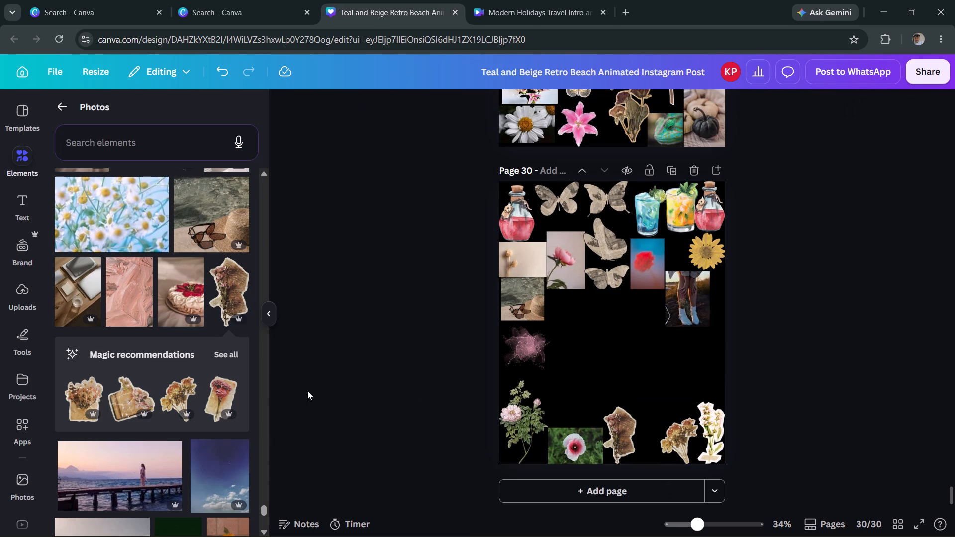
Add the recommended pink flowers on parchment cutout, shrink it, and place it above the gap between the two dried flower cutouts.
{"action": "left_click", "coordinate": [216, 393]}
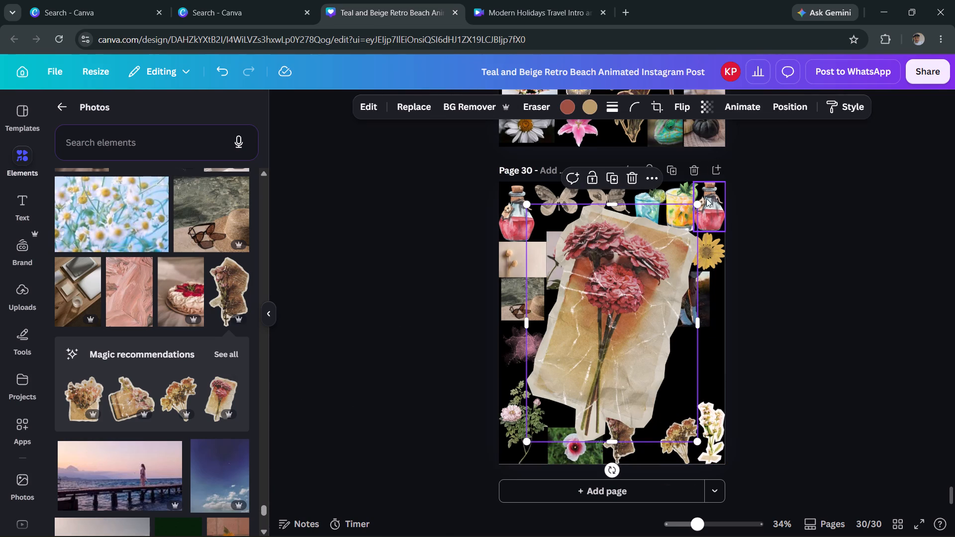
{"action": "left_click_drag", "start_coordinate": [698, 203], "coordinate": [588, 355]}
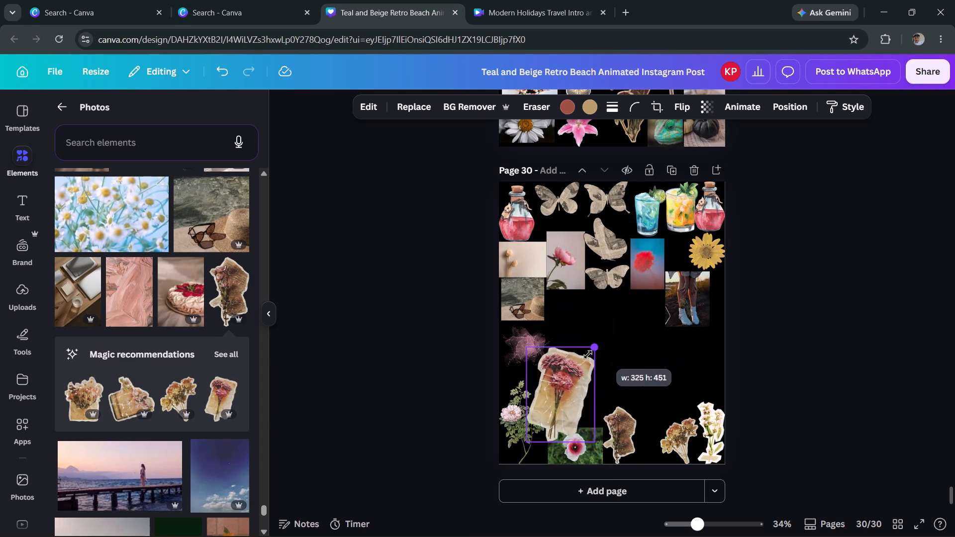
{"action": "left_click_drag", "start_coordinate": [588, 355], "coordinate": [571, 465]}
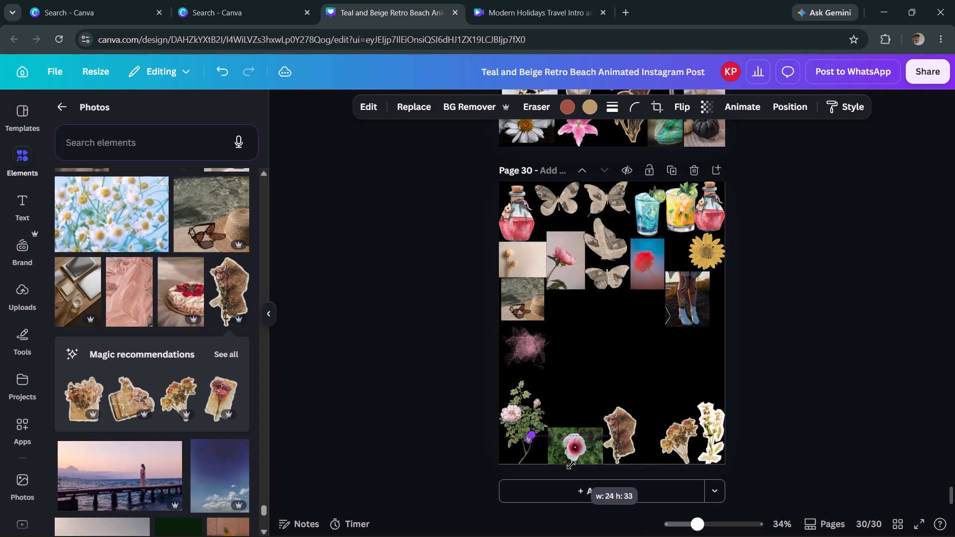
{"action": "left_click_drag", "start_coordinate": [571, 465], "coordinate": [605, 399]}
{"action": "left_click_drag", "start_coordinate": [555, 413], "coordinate": [666, 399]}
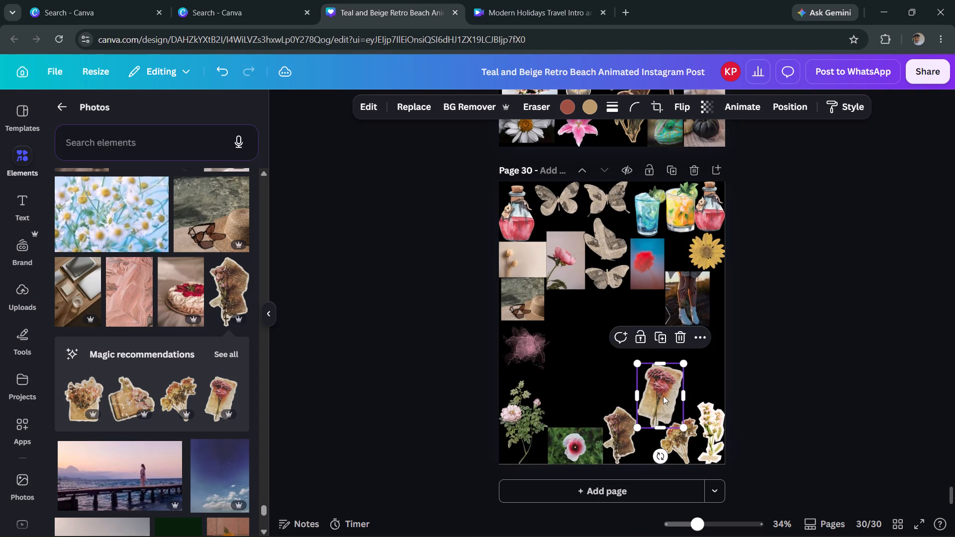
{"action": "left_click_drag", "start_coordinate": [684, 365], "coordinate": [671, 390]}
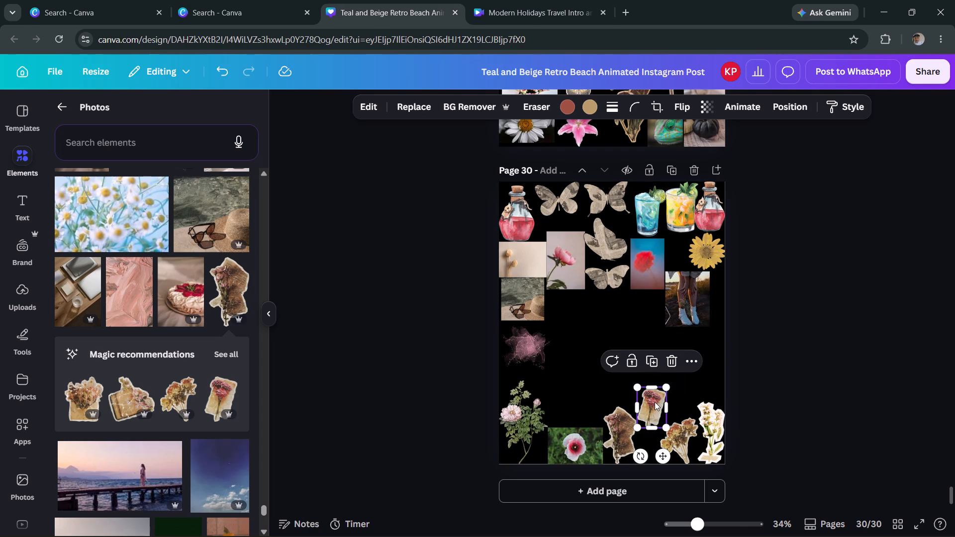
{"action": "left_click", "coordinate": [653, 403]}
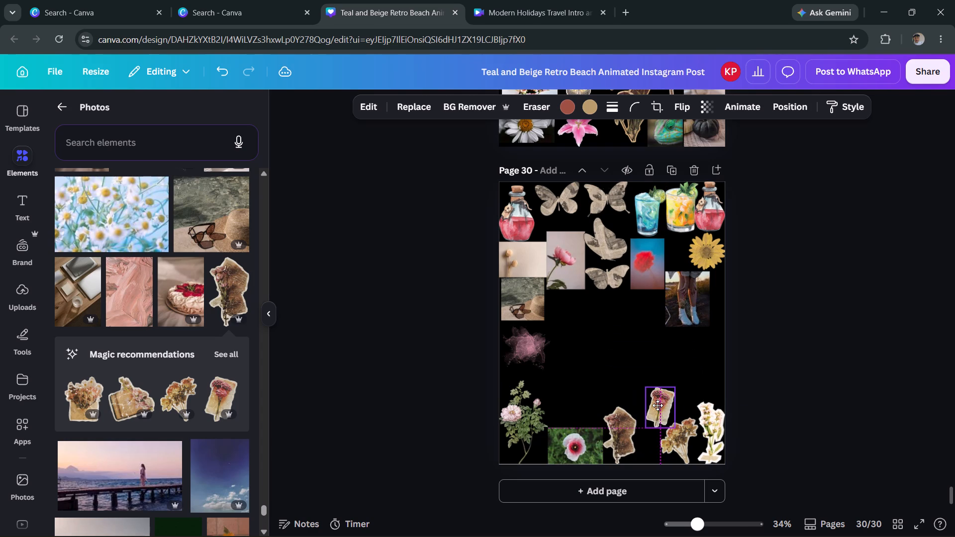
{"action": "left_click", "coordinate": [417, 404]}
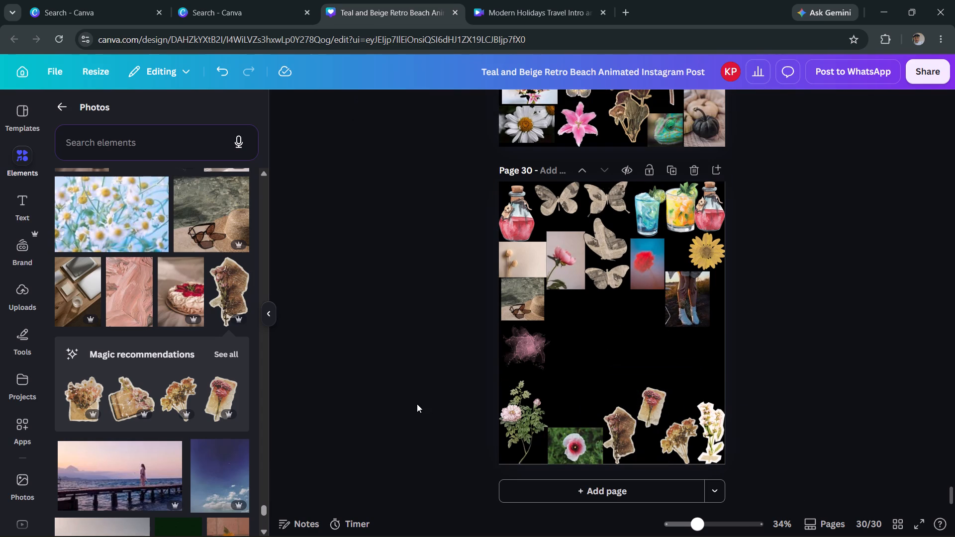
Add a second yellow dried bouquet cutout, shrink it, and place it directly above the white flower cutout at the page's right edge.
{"action": "left_click", "coordinate": [170, 394]}
{"action": "left_click_drag", "start_coordinate": [607, 318], "coordinate": [673, 350]}
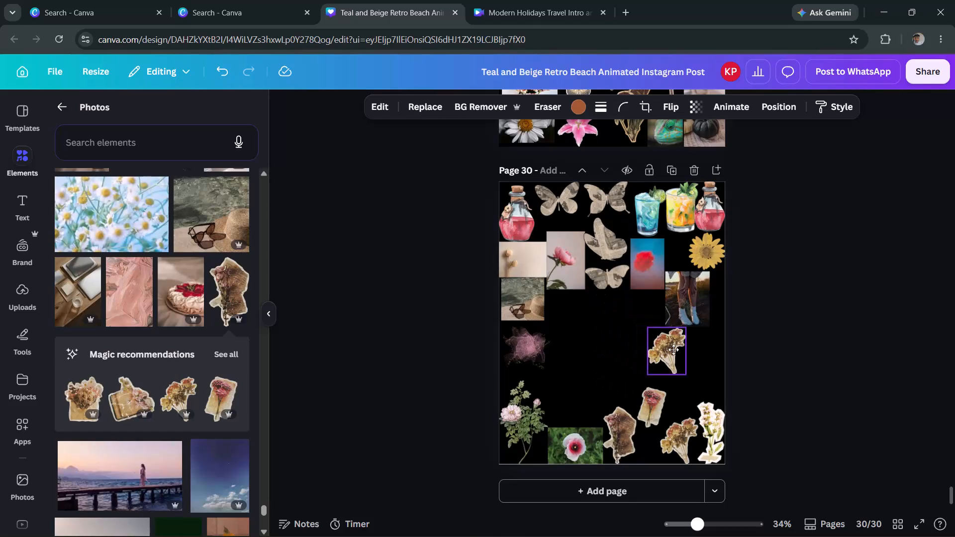
{"action": "left_click_drag", "start_coordinate": [673, 350], "coordinate": [701, 367]}
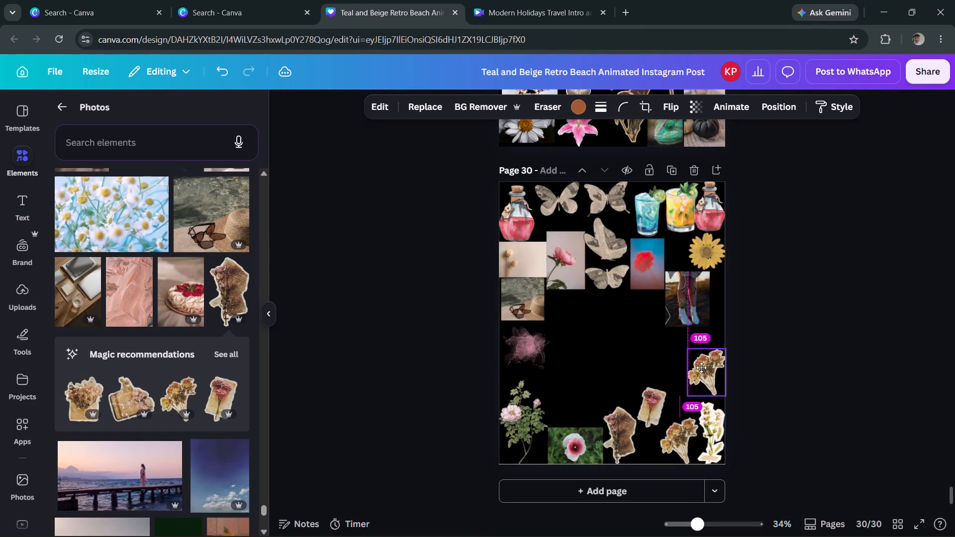
{"action": "left_click_drag", "start_coordinate": [701, 367], "coordinate": [701, 368]}
{"action": "left_click_drag", "start_coordinate": [701, 368], "coordinate": [700, 373]}
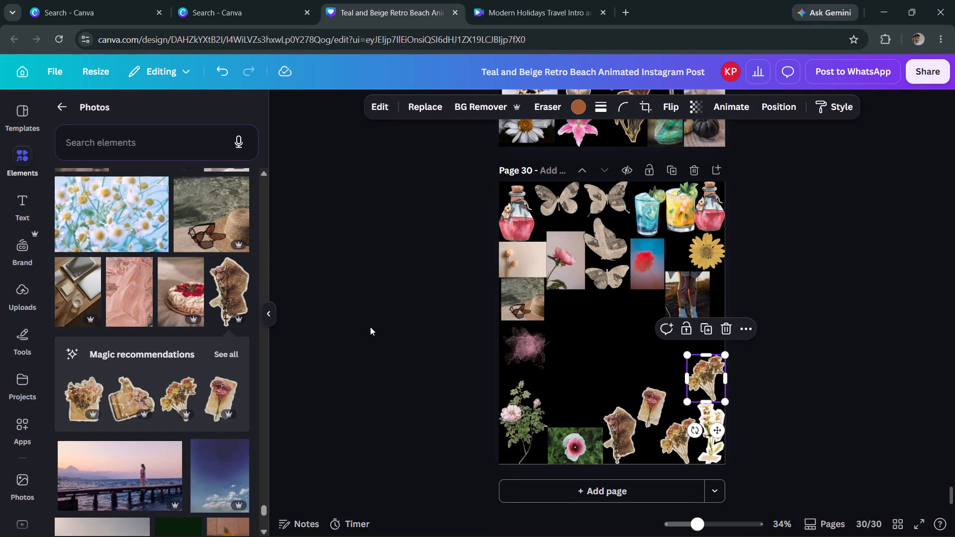
{"action": "left_click", "coordinate": [370, 327]}
Add a second brown-paper dried flower cutout, shrink it, and fit it below the pink peony photo, beside the straw hat photo.
{"action": "scroll", "coordinate": [147, 336], "scroll_direction": "down", "scroll_amount": 3}
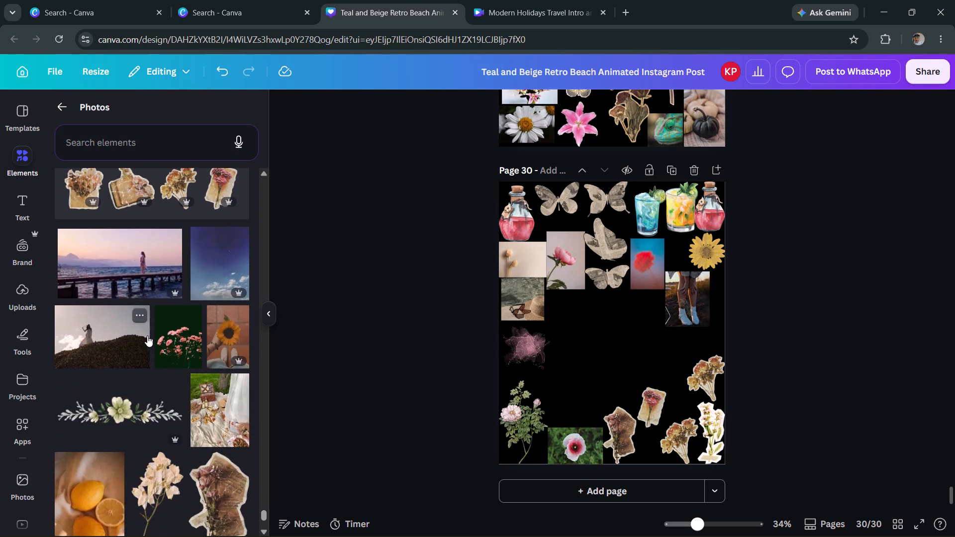
{"action": "scroll", "coordinate": [147, 336], "scroll_direction": "up", "scroll_amount": 4}
{"action": "left_click", "coordinate": [223, 272]}
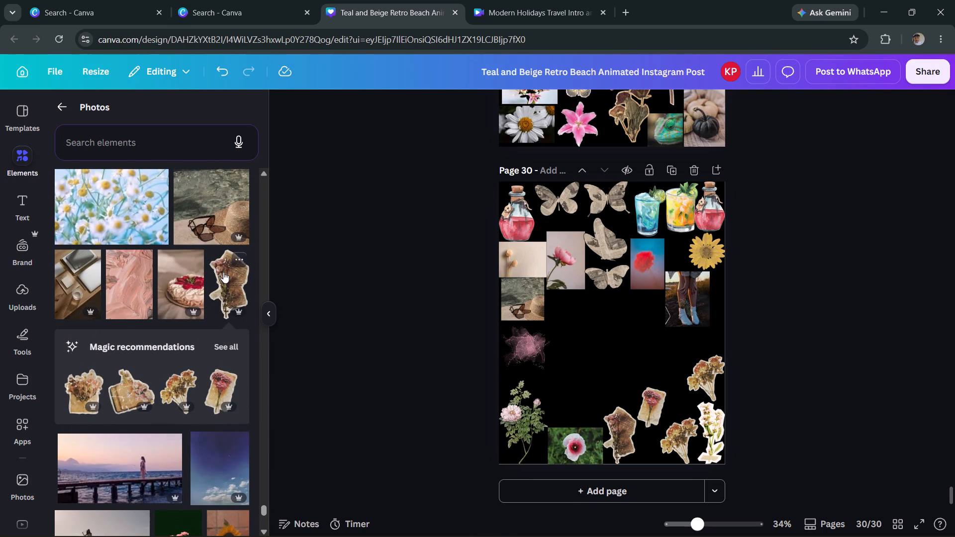
{"action": "left_click_drag", "start_coordinate": [617, 307], "coordinate": [586, 305]}
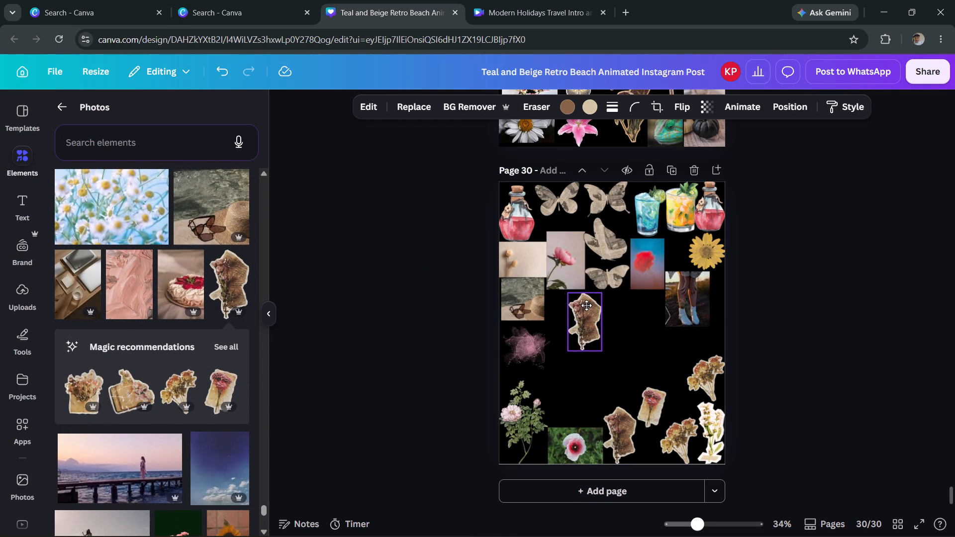
{"action": "left_click_drag", "start_coordinate": [586, 305], "coordinate": [567, 302]}
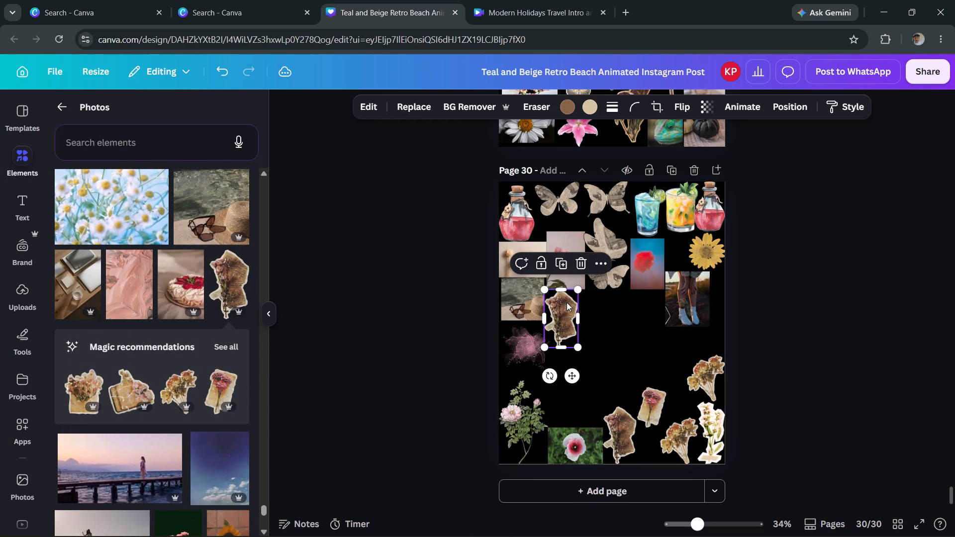
{"action": "left_click_drag", "start_coordinate": [578, 346], "coordinate": [570, 335]}
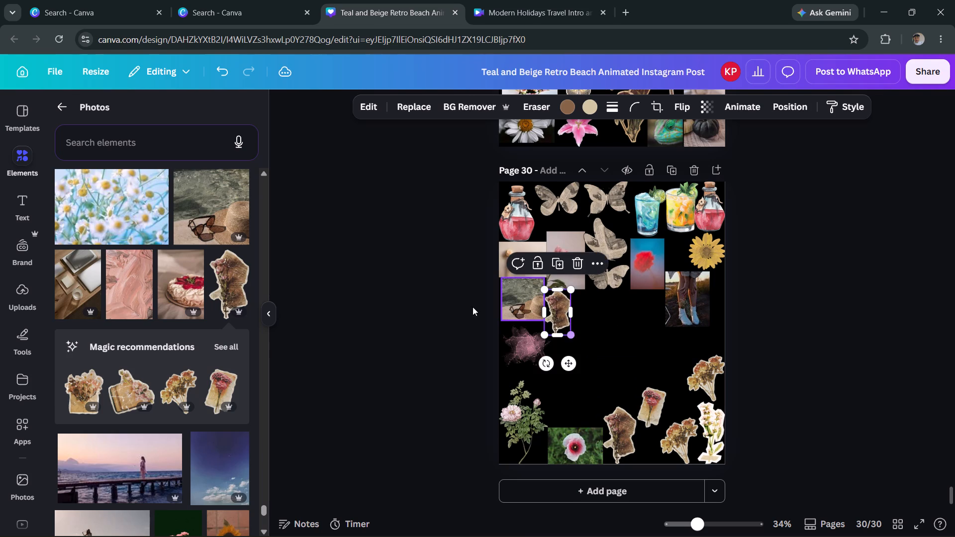
{"action": "left_click", "coordinate": [417, 314]}
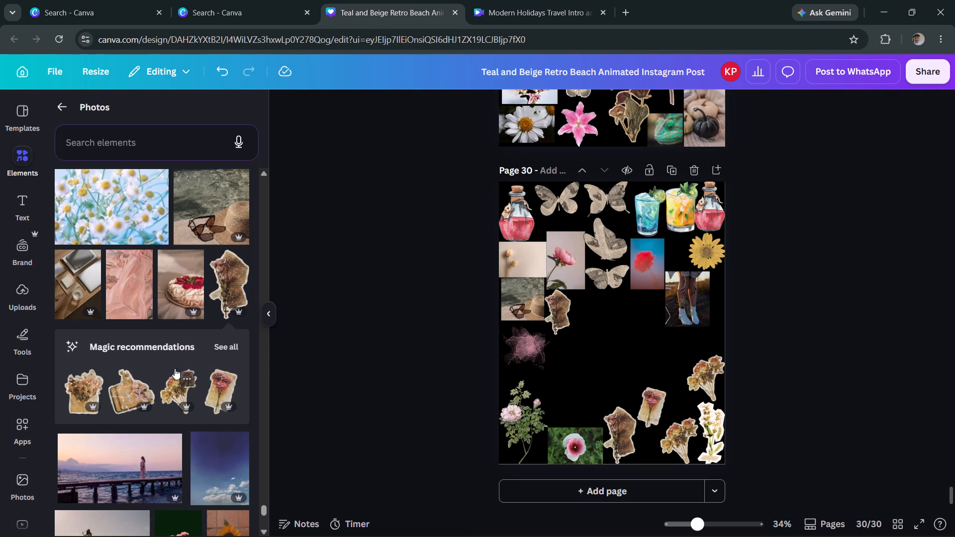
Add the photo of a woman in white on a dark hill, shrink it, and place it beneath the lowest butterfly.
{"action": "scroll", "coordinate": [170, 359], "scroll_direction": "down", "scroll_amount": 3}
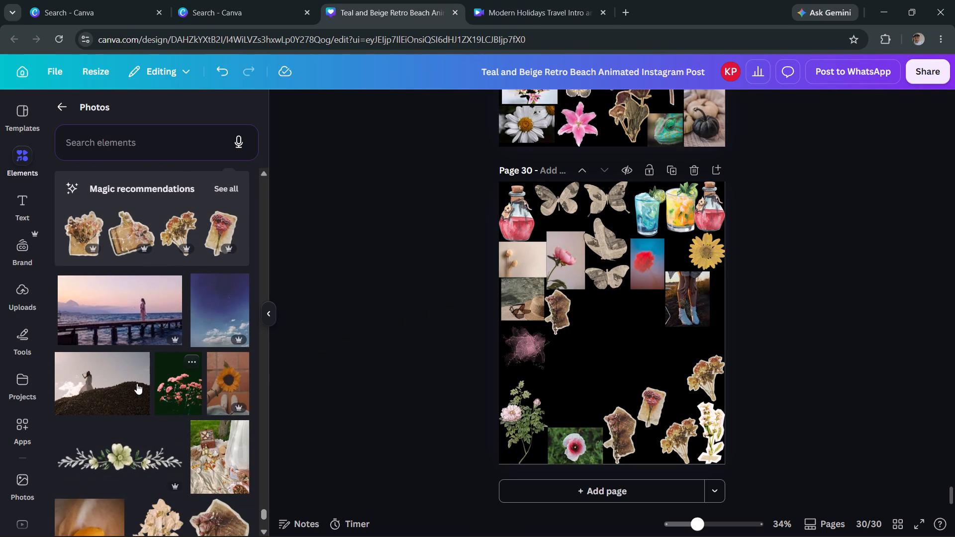
{"action": "left_click", "coordinate": [124, 382]}
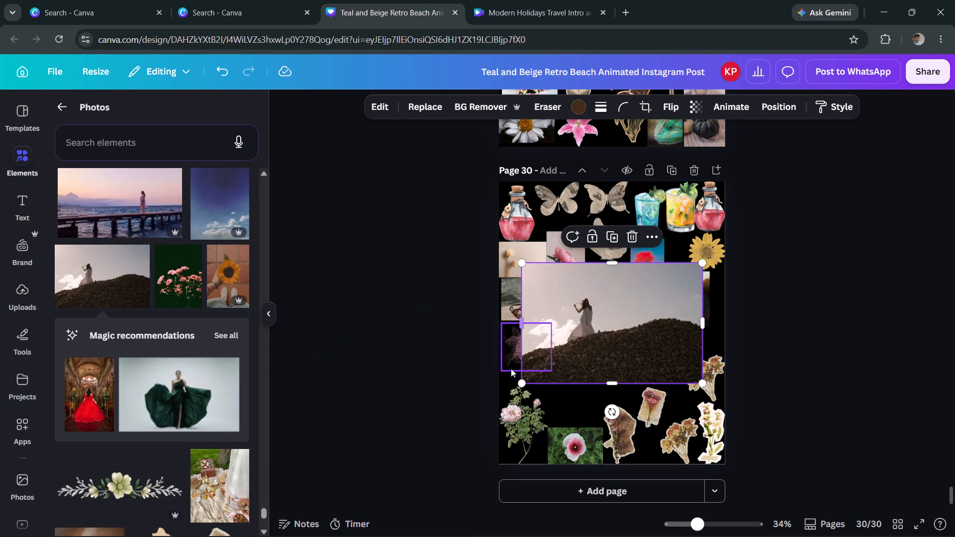
{"action": "left_click_drag", "start_coordinate": [524, 385], "coordinate": [675, 294]}
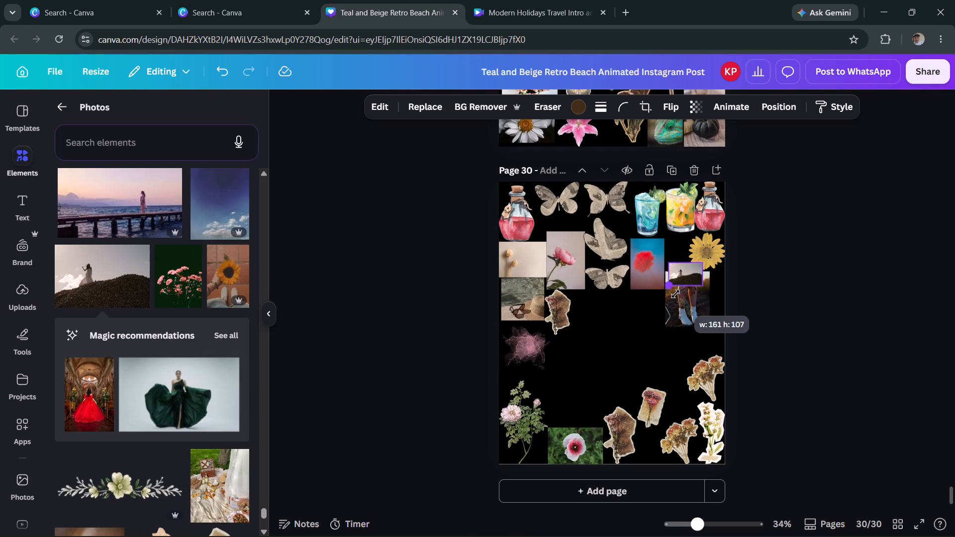
{"action": "left_click_drag", "start_coordinate": [675, 294], "coordinate": [652, 308]}
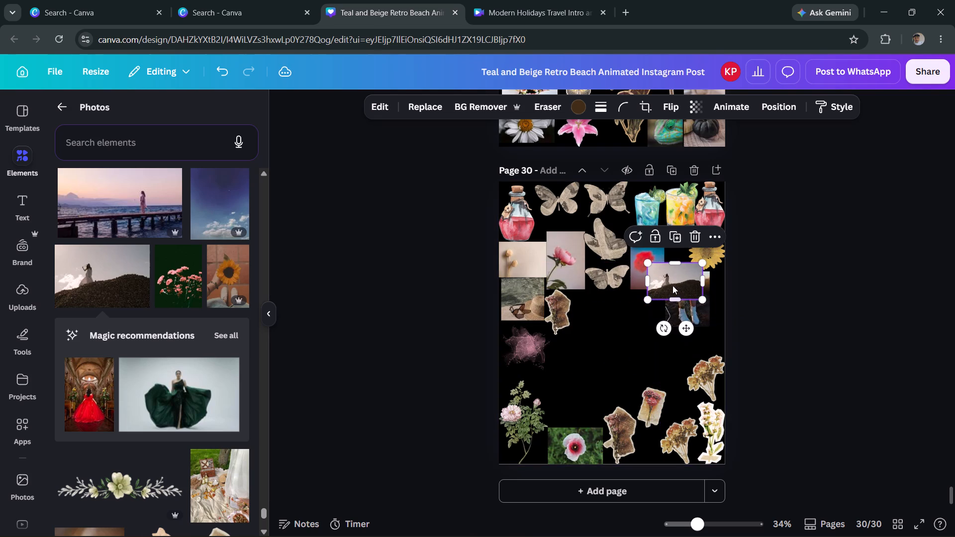
{"action": "left_click_drag", "start_coordinate": [676, 283], "coordinate": [602, 311]}
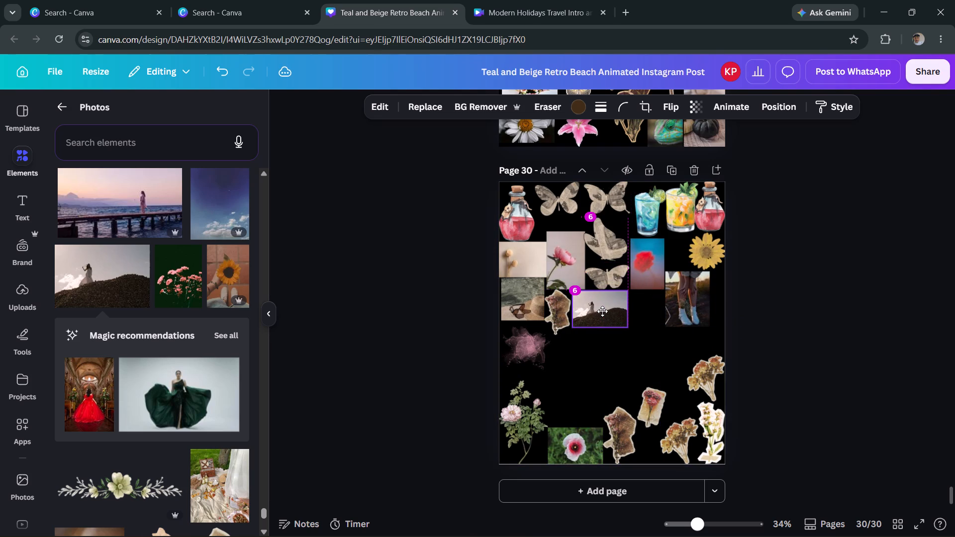
Nudge the photo of the woman in white on the hill into the gap beside the brown-paper dried flower cutout.
{"action": "left_click_drag", "start_coordinate": [602, 311], "coordinate": [603, 309]}
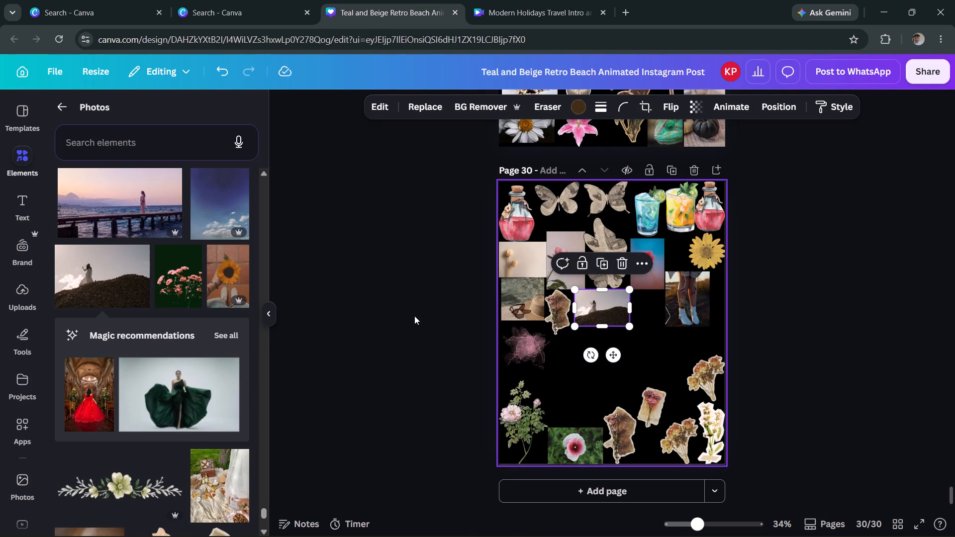
{"action": "left_click", "coordinate": [414, 316]}
Add the recommended photo of a woman in a red gown, shrink it, and place it beside the pink smoky flower, below the brown-paper cutout.
{"action": "left_click", "coordinate": [86, 391]}
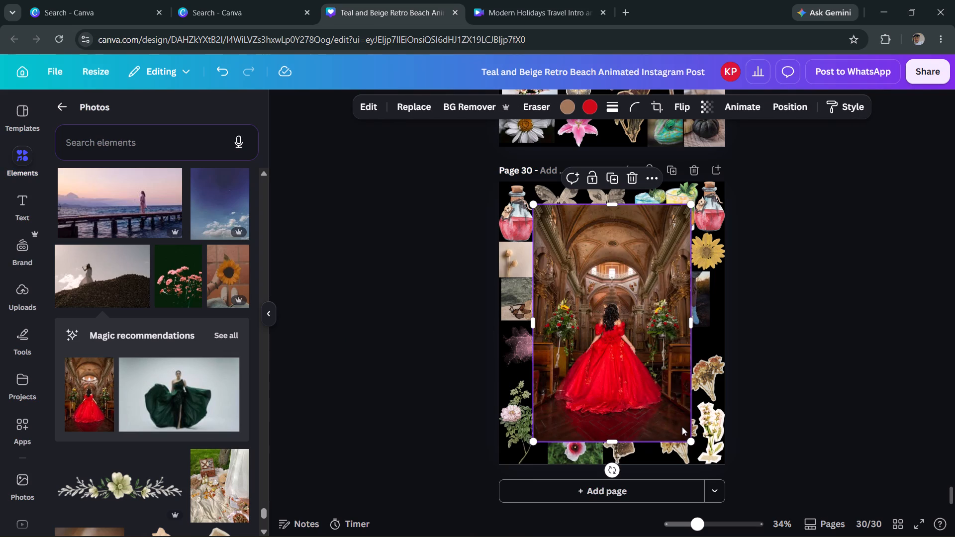
{"action": "left_click_drag", "start_coordinate": [692, 441], "coordinate": [569, 283]}
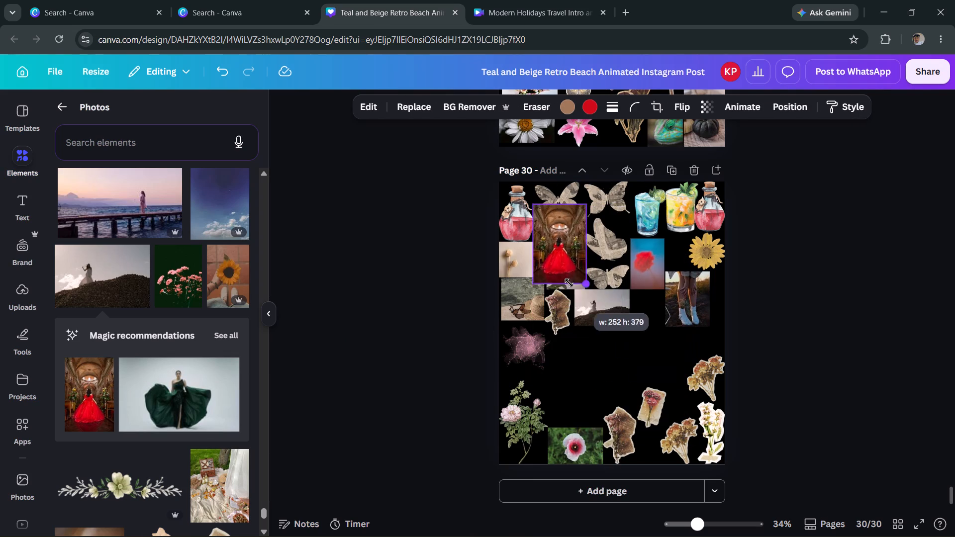
{"action": "left_click_drag", "start_coordinate": [569, 283], "coordinate": [559, 266]}
{"action": "left_click_drag", "start_coordinate": [551, 235], "coordinate": [579, 378]}
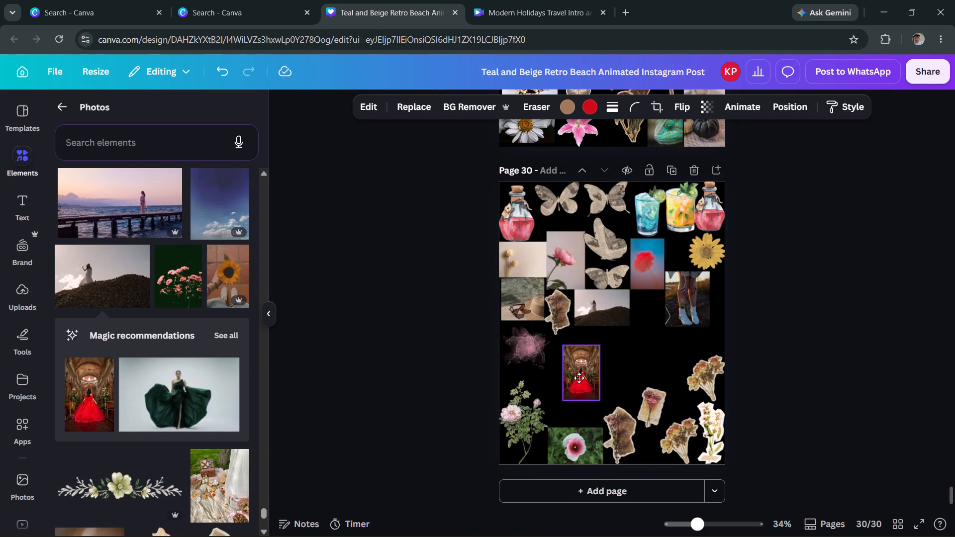
{"action": "left_click_drag", "start_coordinate": [579, 378], "coordinate": [568, 369]}
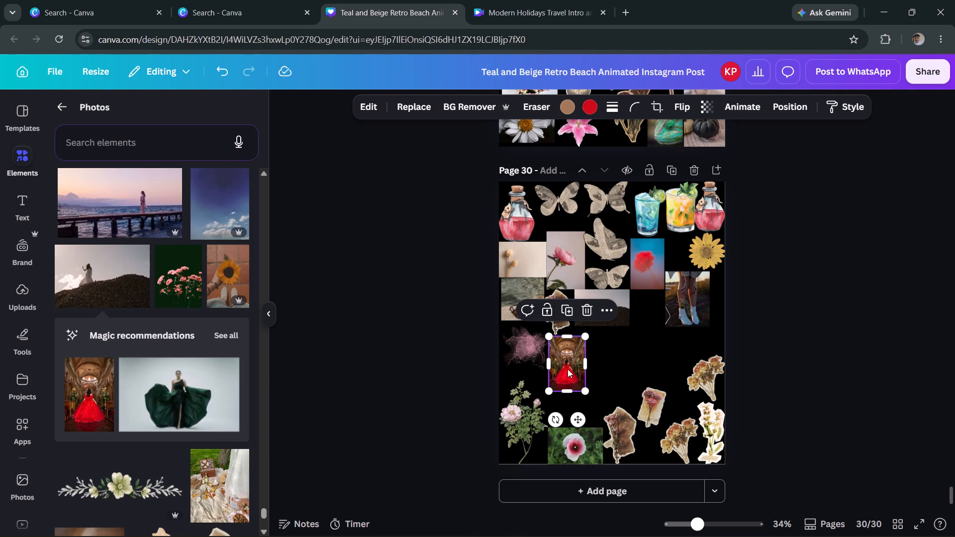
{"action": "left_click", "coordinate": [640, 332]}
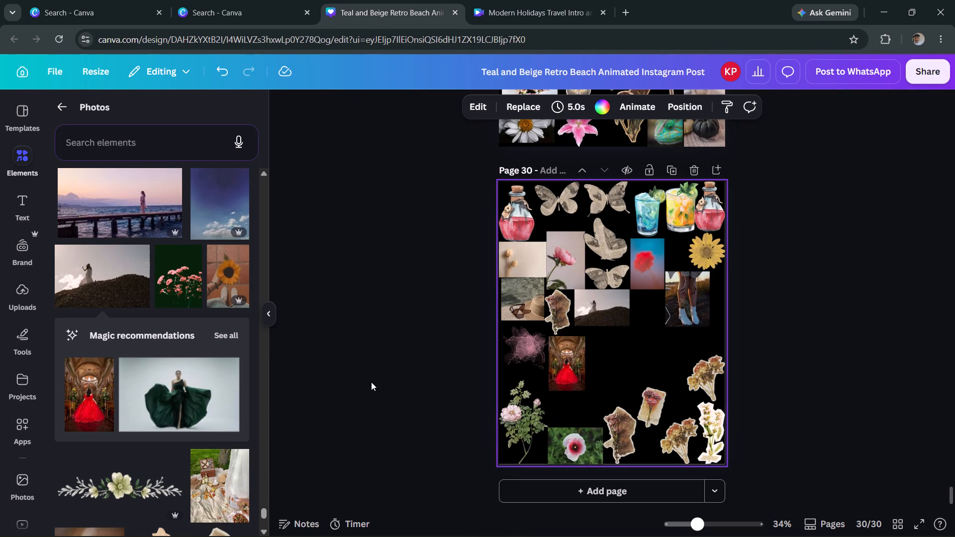
Add the straight white flower garland, shrink it, and place it just above the poppy photo, beside the pink rose stem.
{"action": "left_click", "coordinate": [136, 484]}
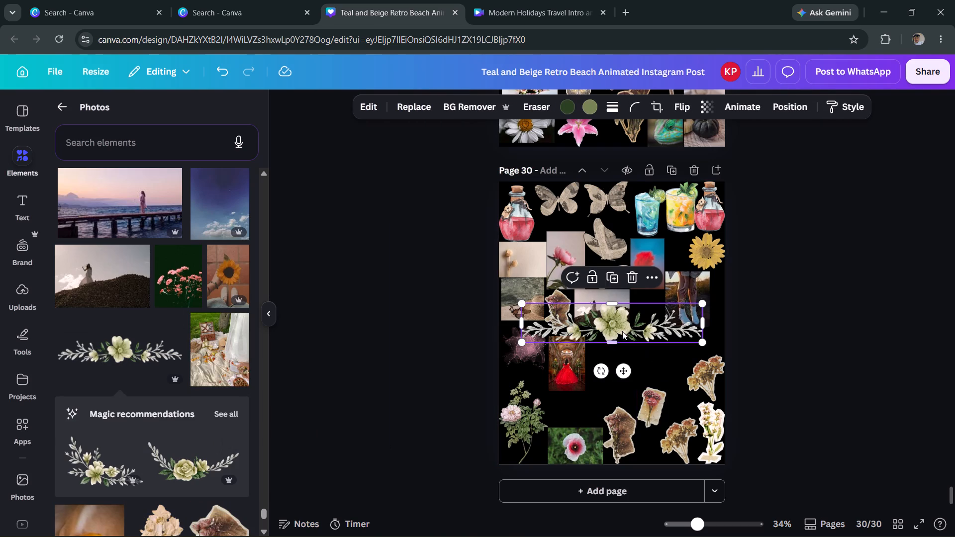
{"action": "left_click_drag", "start_coordinate": [618, 322], "coordinate": [639, 451]}
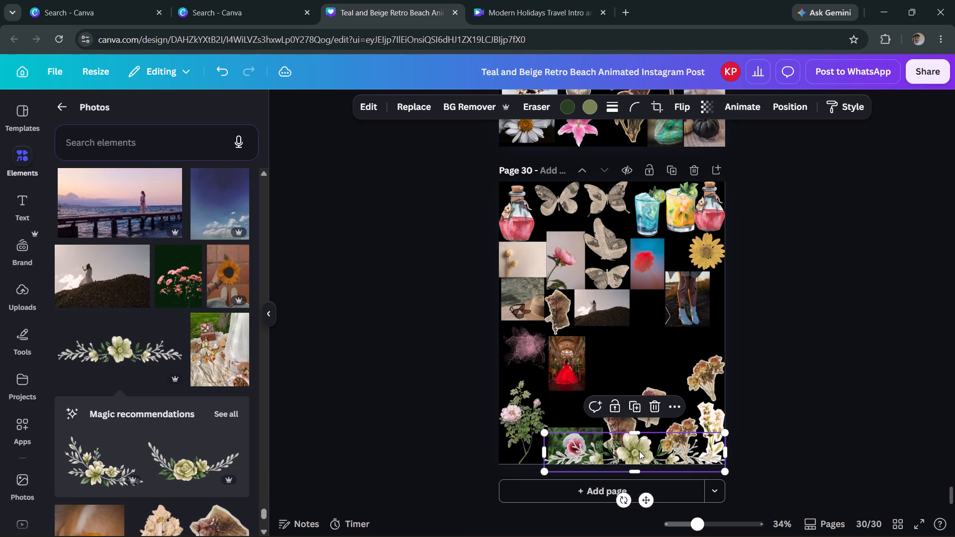
{"action": "left_click_drag", "start_coordinate": [649, 443], "coordinate": [636, 287]}
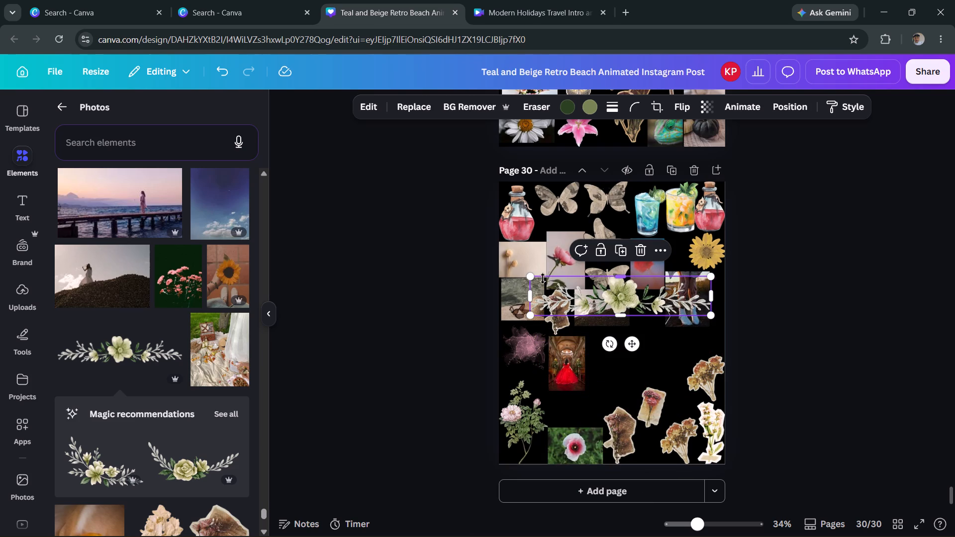
{"action": "left_click_drag", "start_coordinate": [529, 277], "coordinate": [655, 321]}
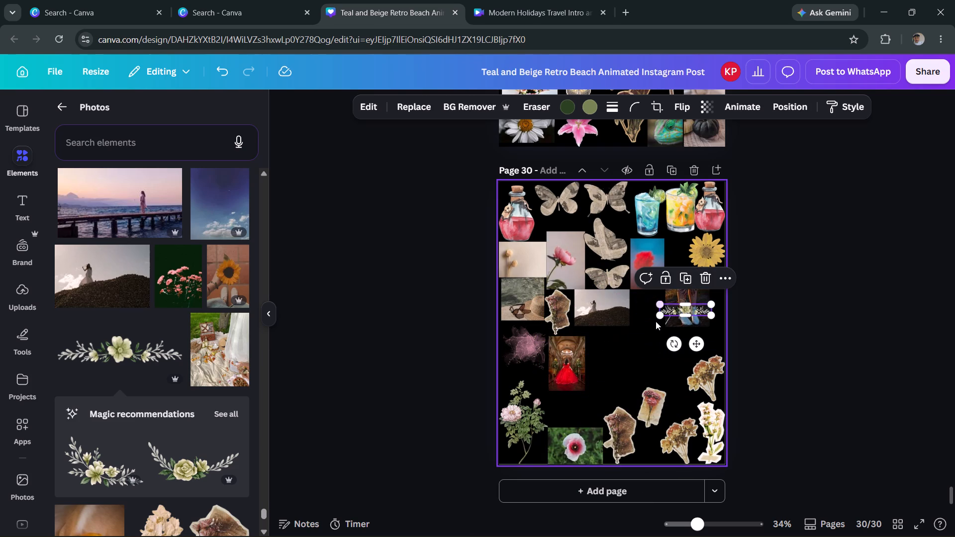
{"action": "left_click", "coordinate": [645, 355]}
{"action": "left_click_drag", "start_coordinate": [681, 310], "coordinate": [604, 407]}
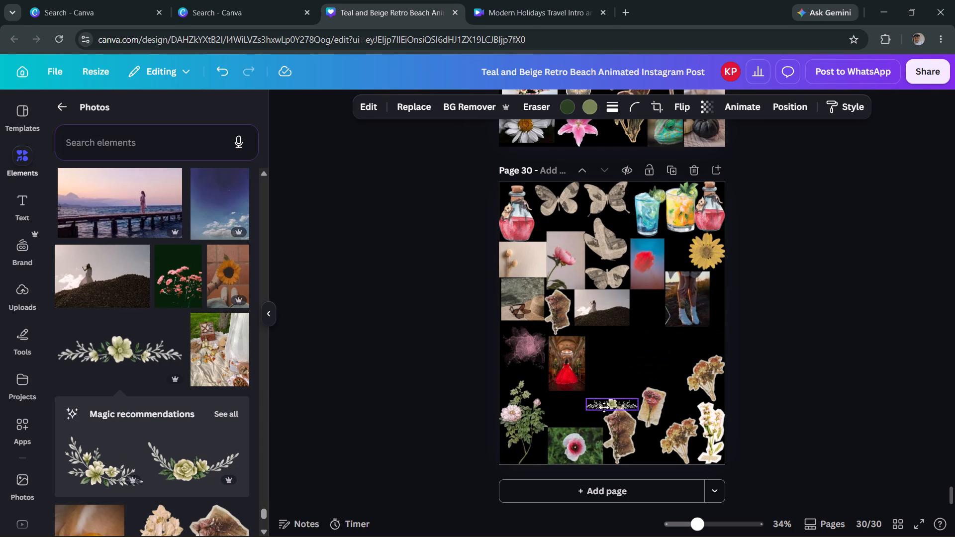
{"action": "left_click_drag", "start_coordinate": [604, 407], "coordinate": [571, 410]}
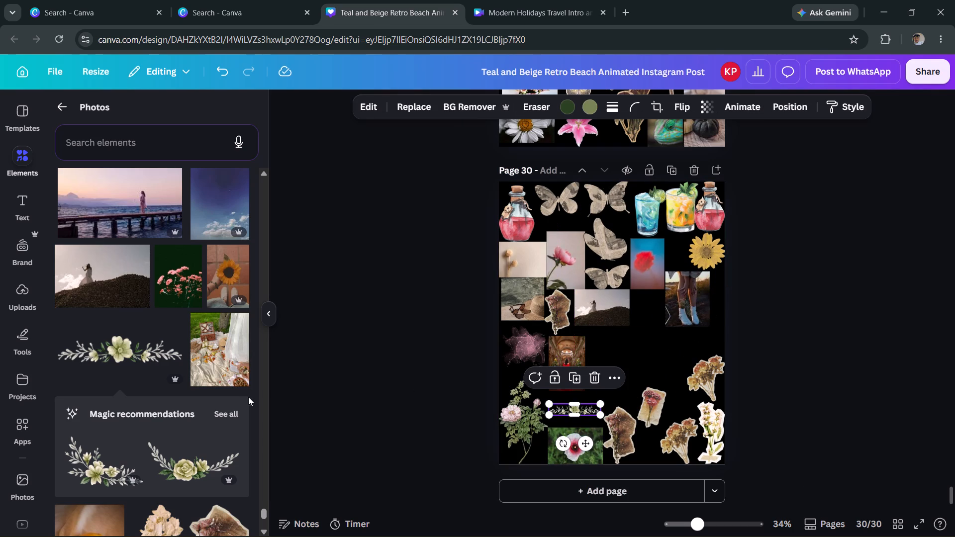
Add the recommended curved garland with the pale green rose, shrink it, and place it beneath the hill photo, beside the red gown photo.
{"action": "left_click", "coordinate": [197, 470]}
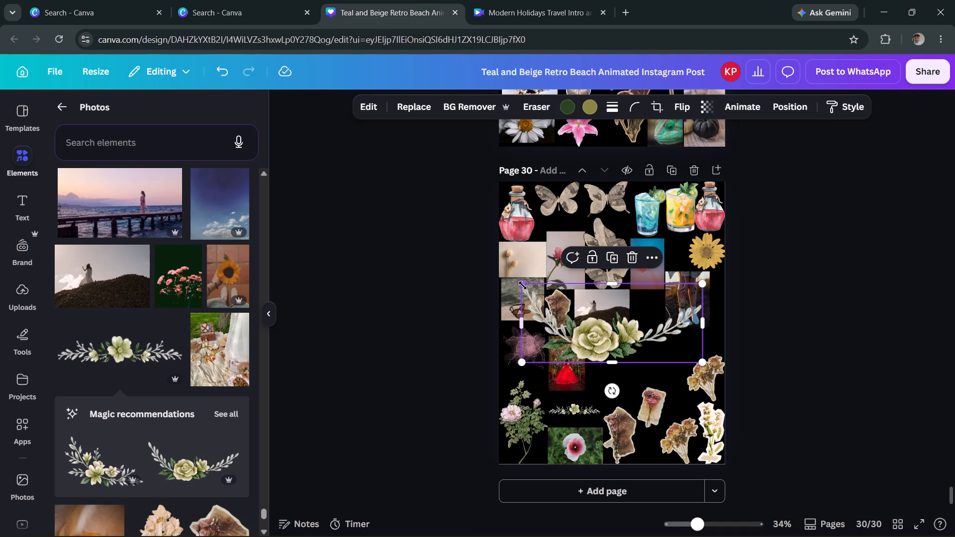
{"action": "left_click_drag", "start_coordinate": [523, 285], "coordinate": [668, 358]}
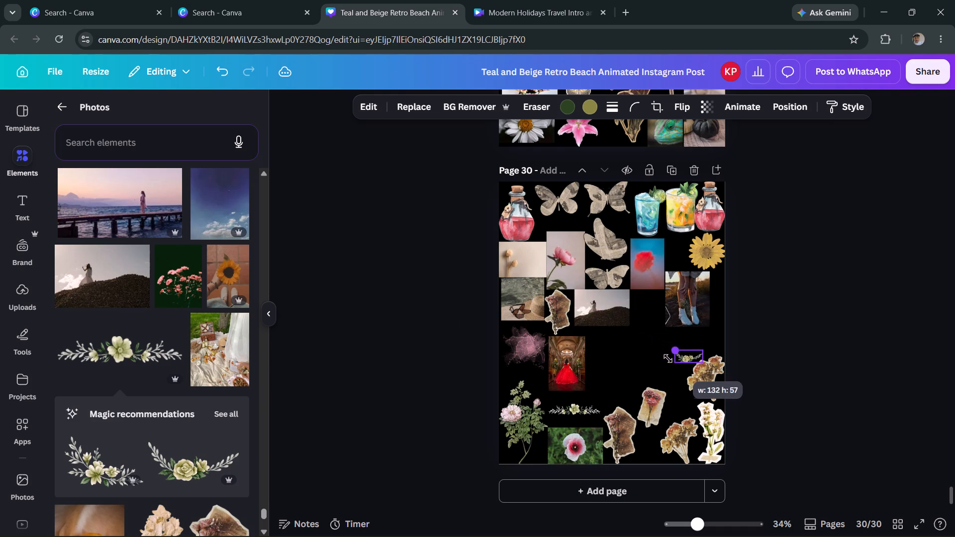
{"action": "left_click_drag", "start_coordinate": [668, 358], "coordinate": [661, 358]}
{"action": "left_click", "coordinate": [622, 377]}
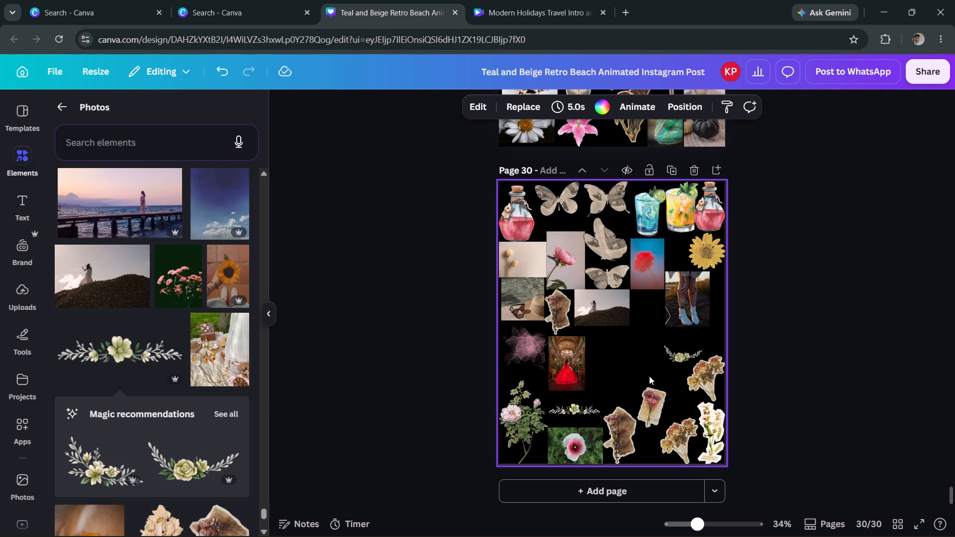
{"action": "left_click_drag", "start_coordinate": [681, 354], "coordinate": [624, 344]}
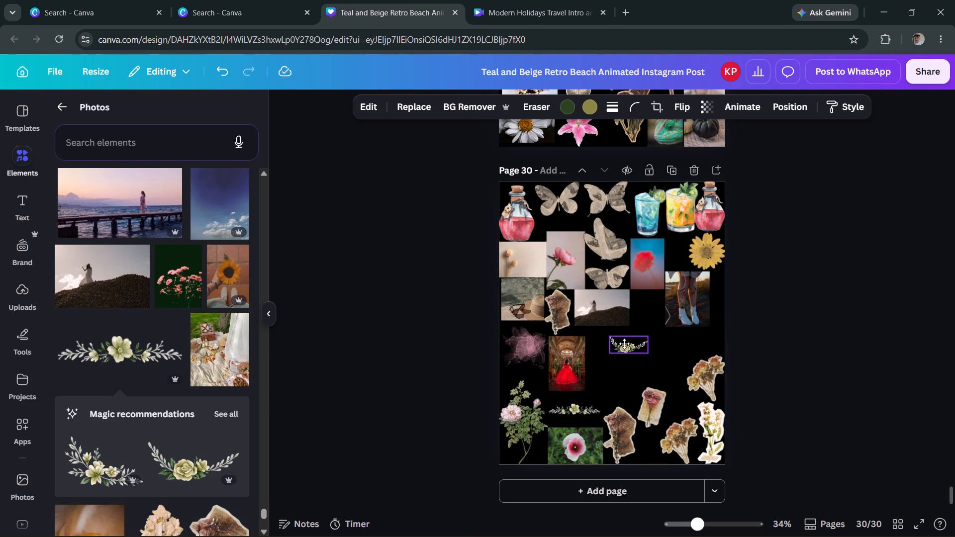
{"action": "left_click_drag", "start_coordinate": [624, 344], "coordinate": [604, 340]}
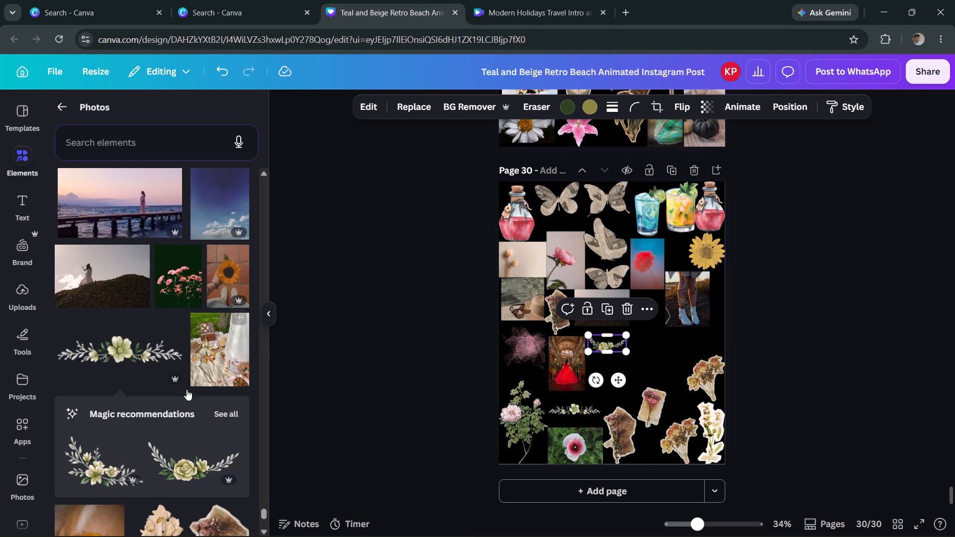
Add the recommended corner-shaped white flower spray, shrink it, and place it directly beside the small curved rose garland.
{"action": "left_click", "coordinate": [102, 466]}
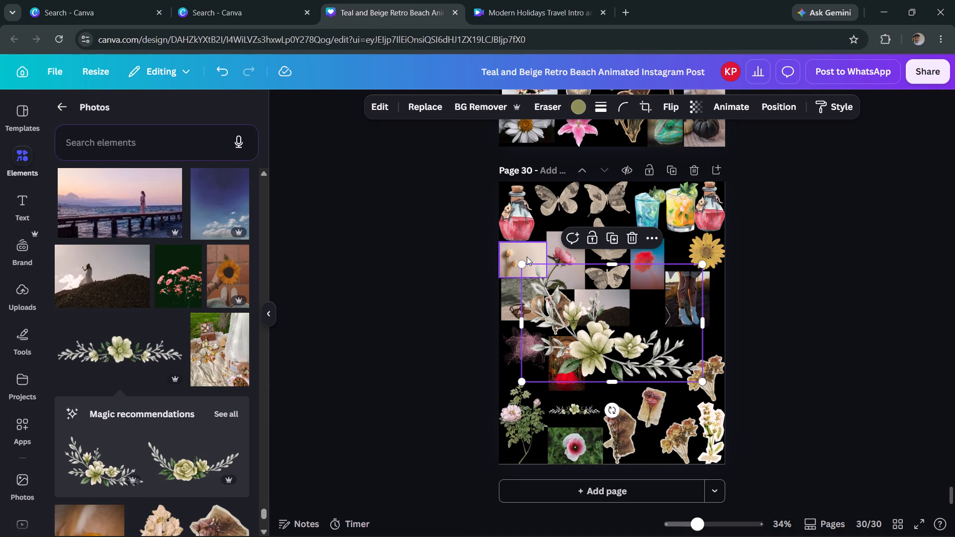
{"action": "left_click_drag", "start_coordinate": [522, 265], "coordinate": [574, 293]}
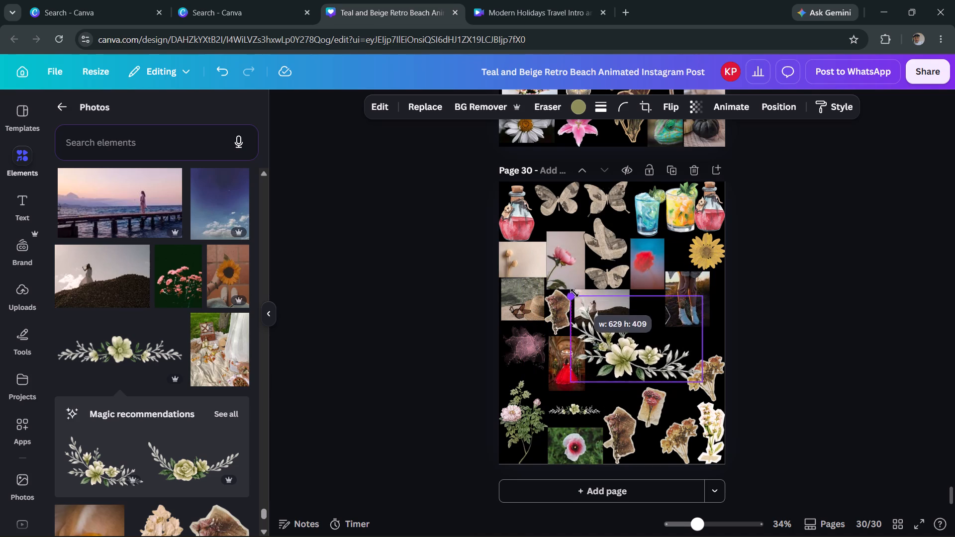
{"action": "left_click_drag", "start_coordinate": [574, 293], "coordinate": [659, 338]}
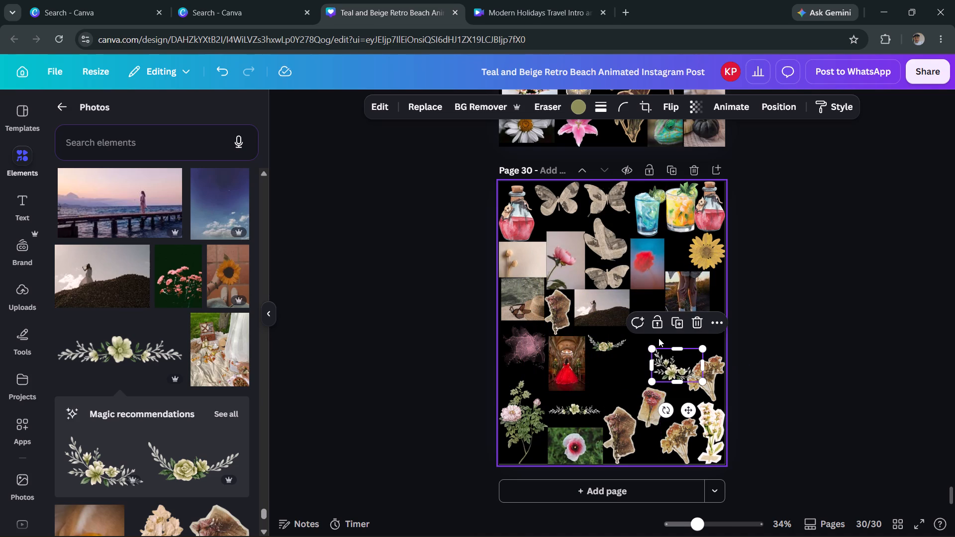
{"action": "left_click_drag", "start_coordinate": [674, 362], "coordinate": [637, 353]}
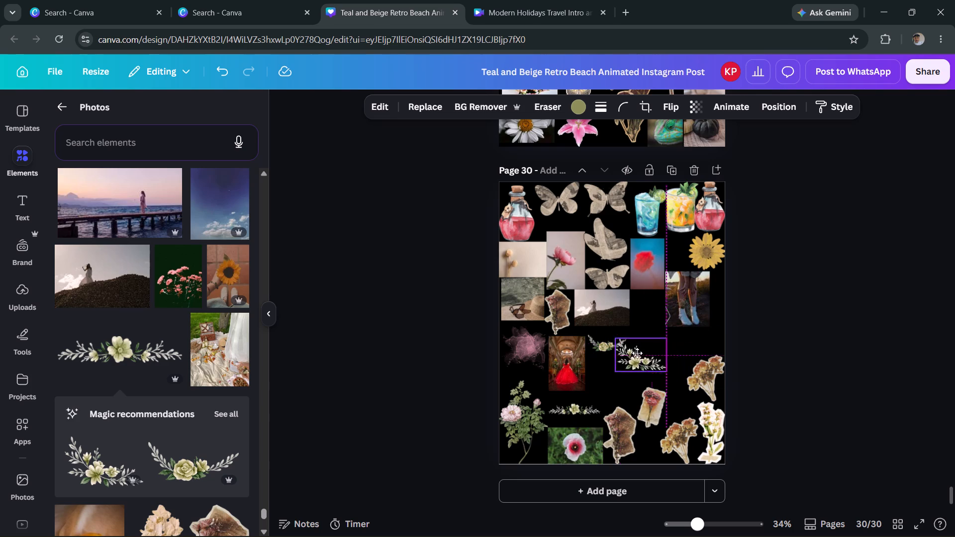
{"action": "left_click_drag", "start_coordinate": [637, 353], "coordinate": [635, 351]}
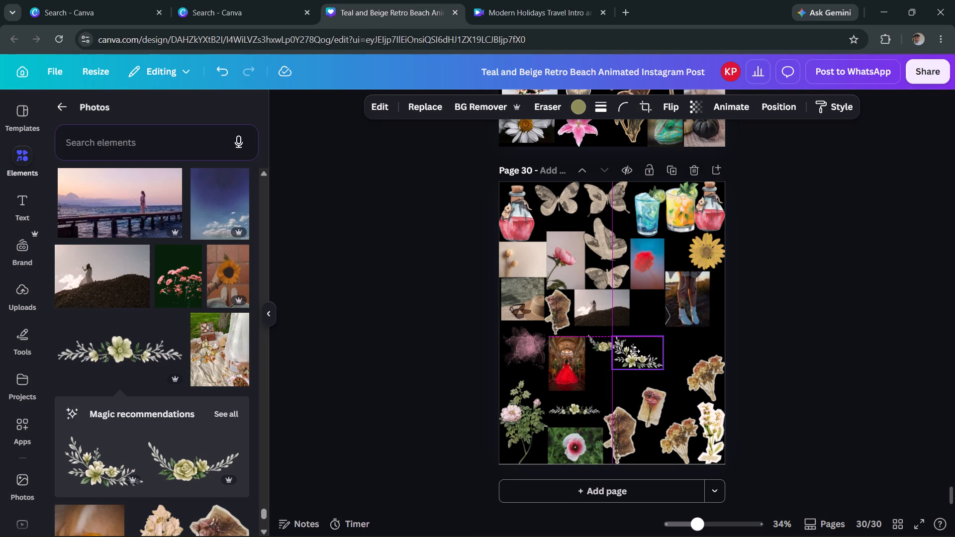
{"action": "left_click_drag", "start_coordinate": [635, 351], "coordinate": [646, 343]}
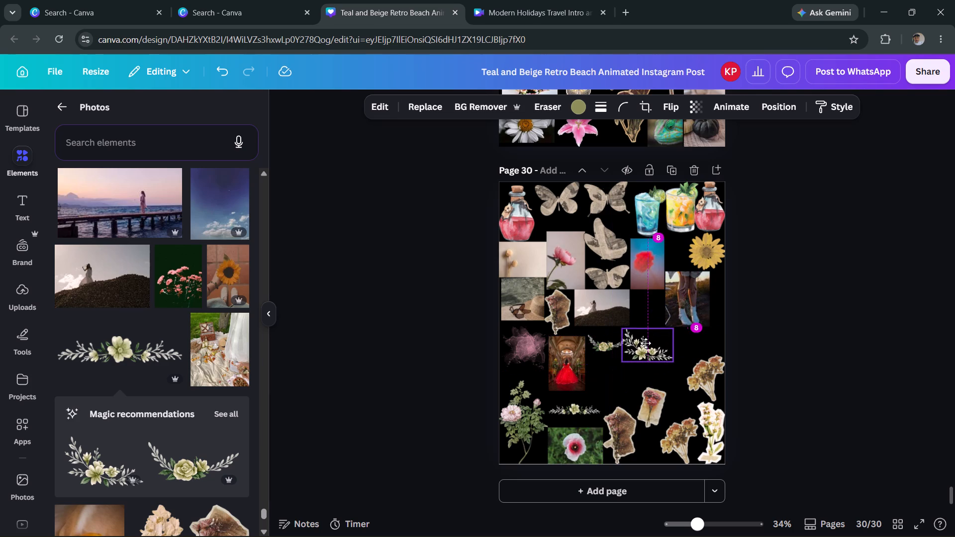
{"action": "left_click_drag", "start_coordinate": [646, 343], "coordinate": [649, 342]}
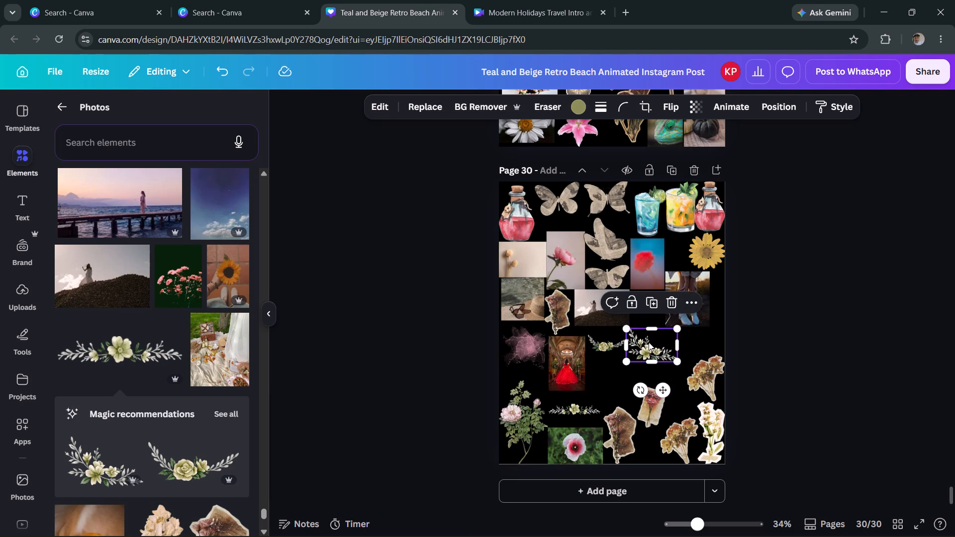
{"action": "left_click", "coordinate": [330, 337]}
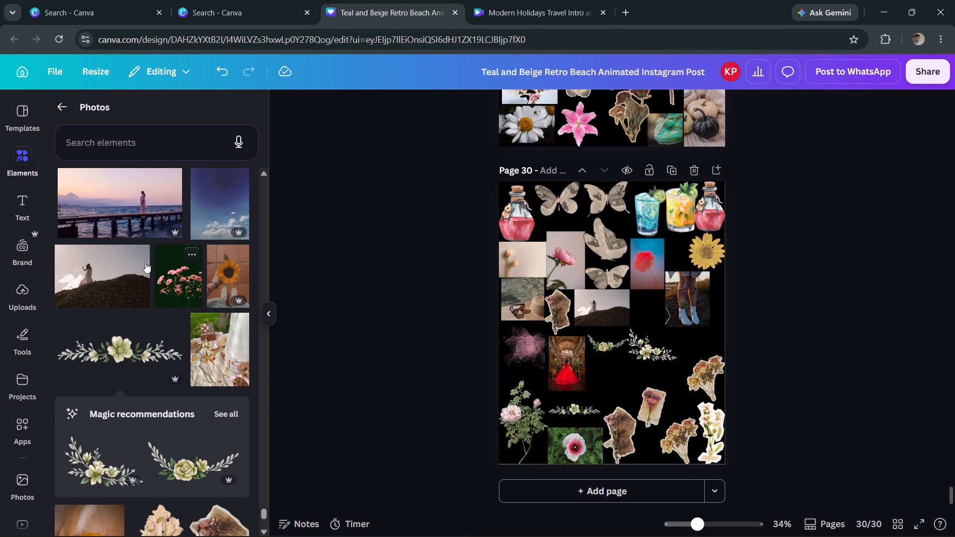
Add a third brown-paper dried flower cutout and place it below the curved rose garland, beside the red gown photo.
{"action": "scroll", "coordinate": [116, 406], "scroll_direction": "down", "scroll_amount": 2}
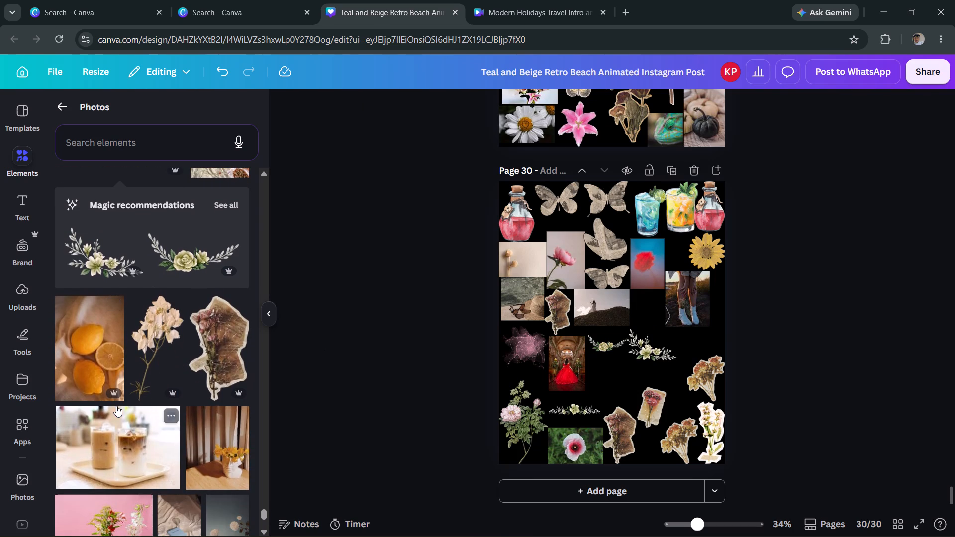
{"action": "left_click", "coordinate": [191, 336]}
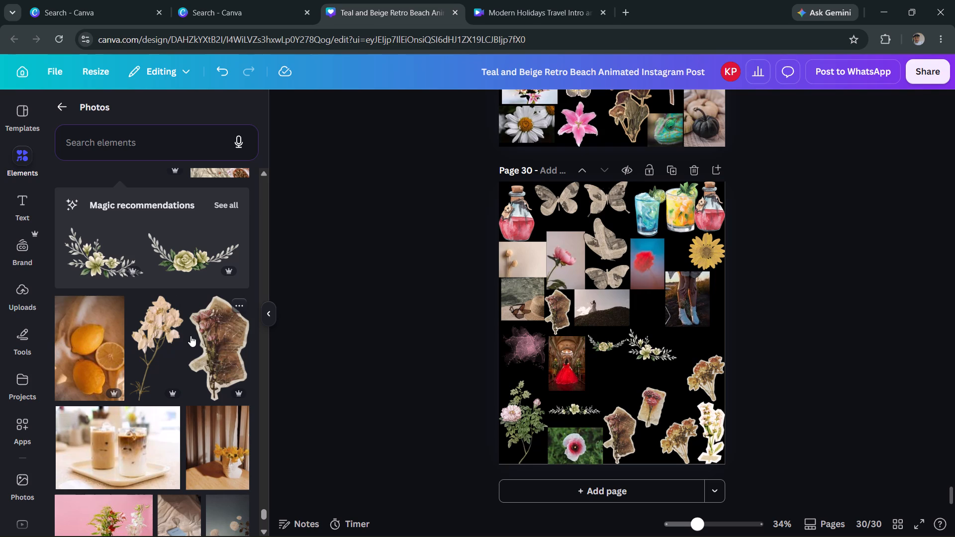
{"action": "left_click_drag", "start_coordinate": [611, 322], "coordinate": [599, 378]}
{"action": "left_click", "coordinate": [450, 370]}
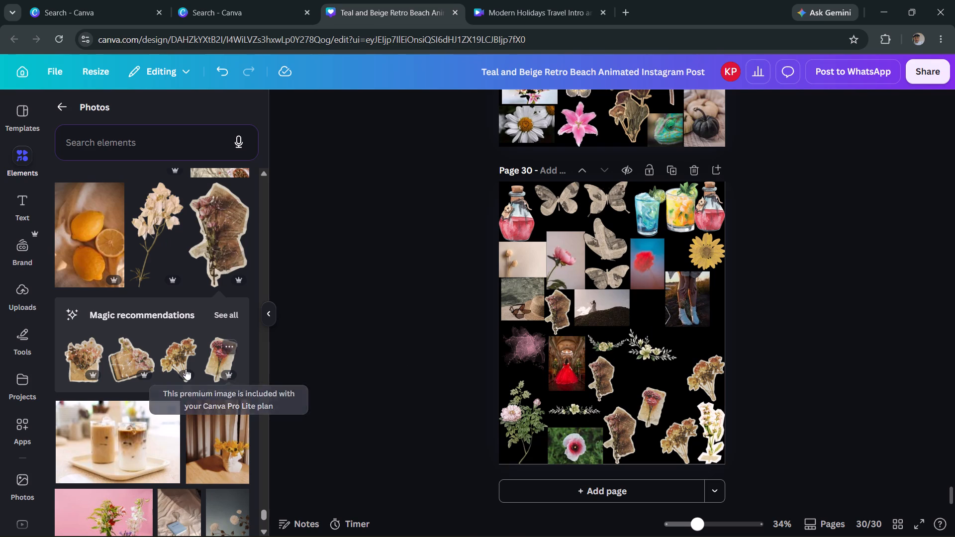
Add a third yellow dried bouquet cutout from the recommendations and place it below the blue socks photo, beside the white flower spray.
{"action": "left_click", "coordinate": [164, 363]}
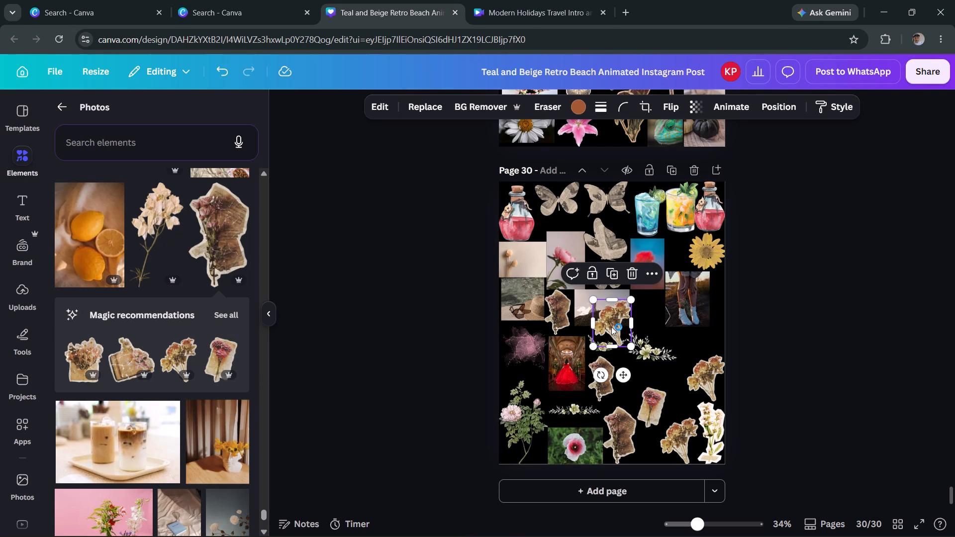
{"action": "left_click_drag", "start_coordinate": [611, 327], "coordinate": [686, 349]}
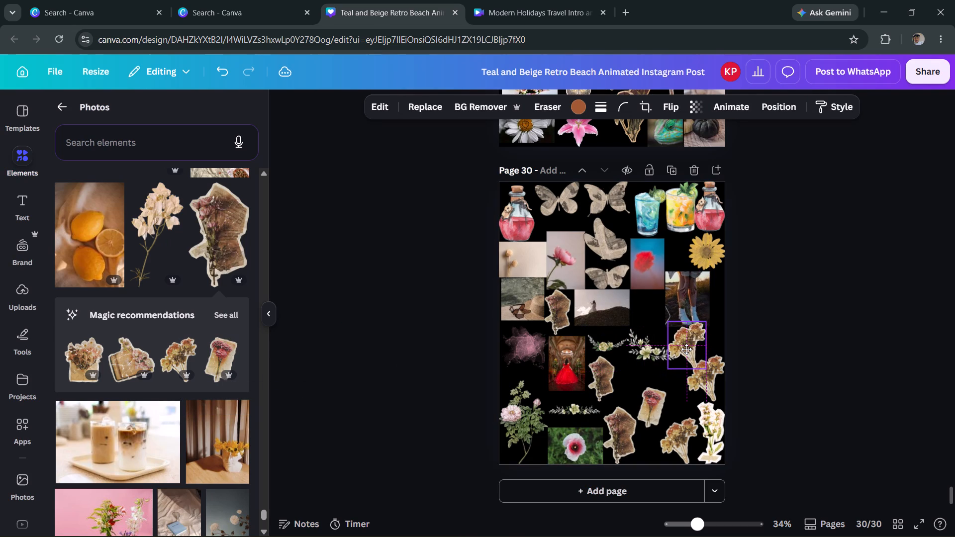
{"action": "left_click_drag", "start_coordinate": [686, 349], "coordinate": [681, 350]}
{"action": "left_click", "coordinate": [418, 360]}
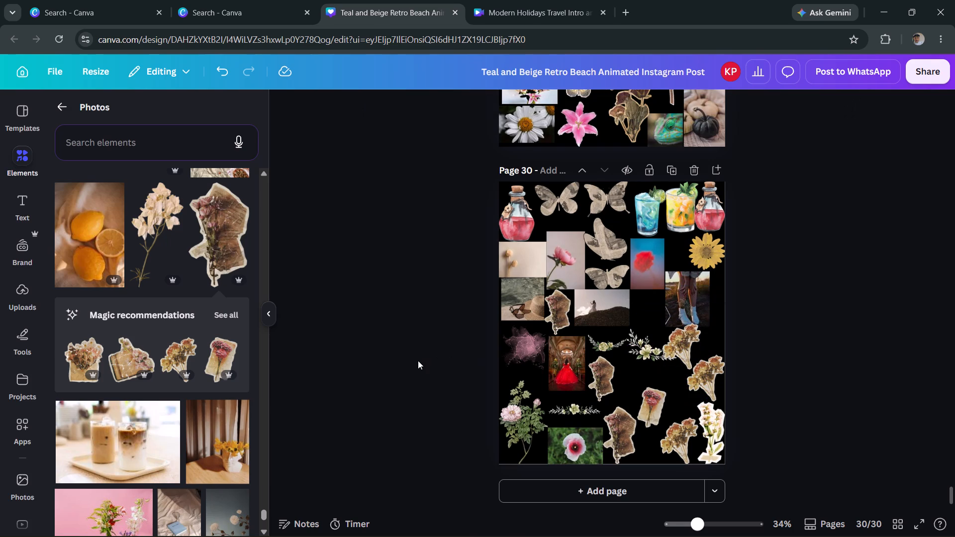
Add the recommended old-book dried flower cutout, shrink it, and place it beside the lower yellow dried bouquet, above the pink rose paper cutout.
{"action": "scroll", "coordinate": [181, 414], "scroll_direction": "down", "scroll_amount": 1}
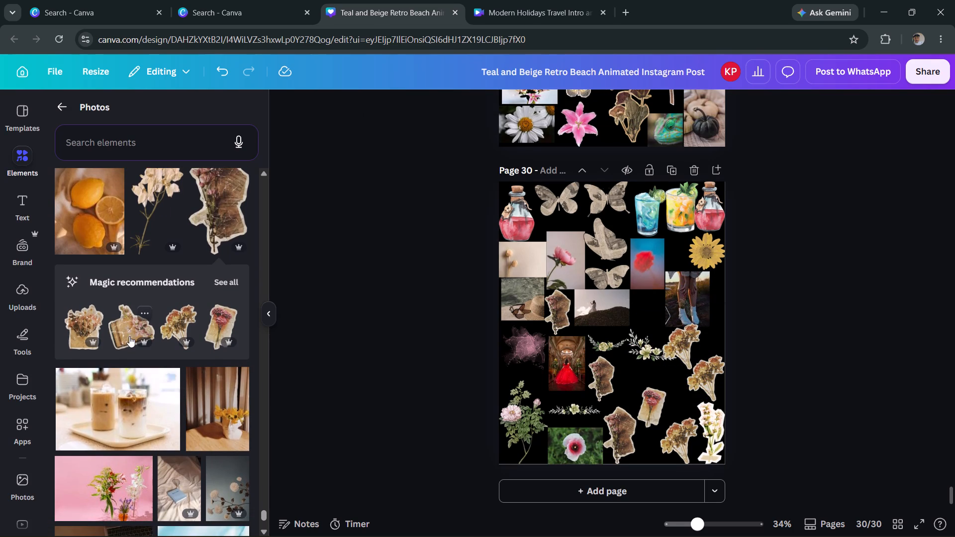
{"action": "left_click", "coordinate": [112, 334]}
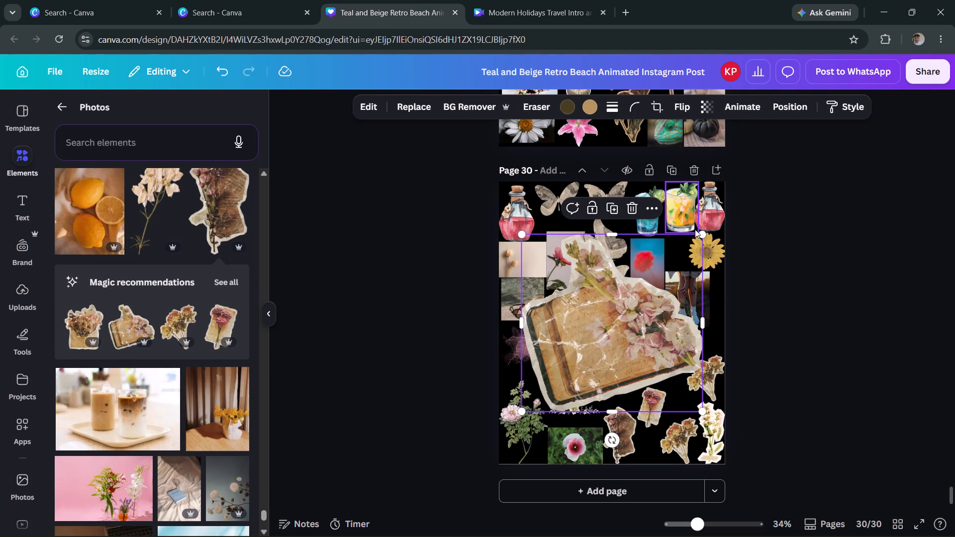
{"action": "left_click_drag", "start_coordinate": [701, 232], "coordinate": [552, 358]}
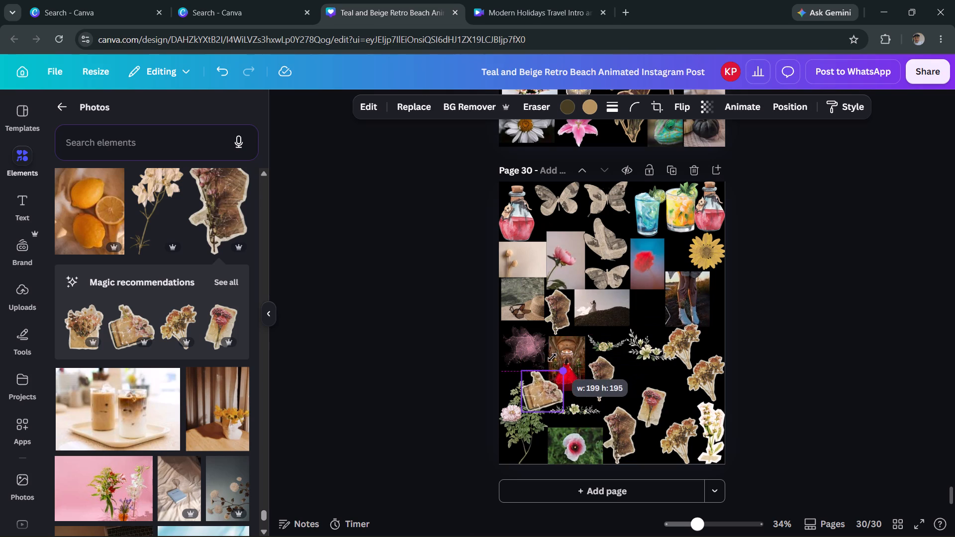
{"action": "left_click_drag", "start_coordinate": [552, 358], "coordinate": [547, 366]}
{"action": "left_click_drag", "start_coordinate": [540, 394], "coordinate": [631, 373]}
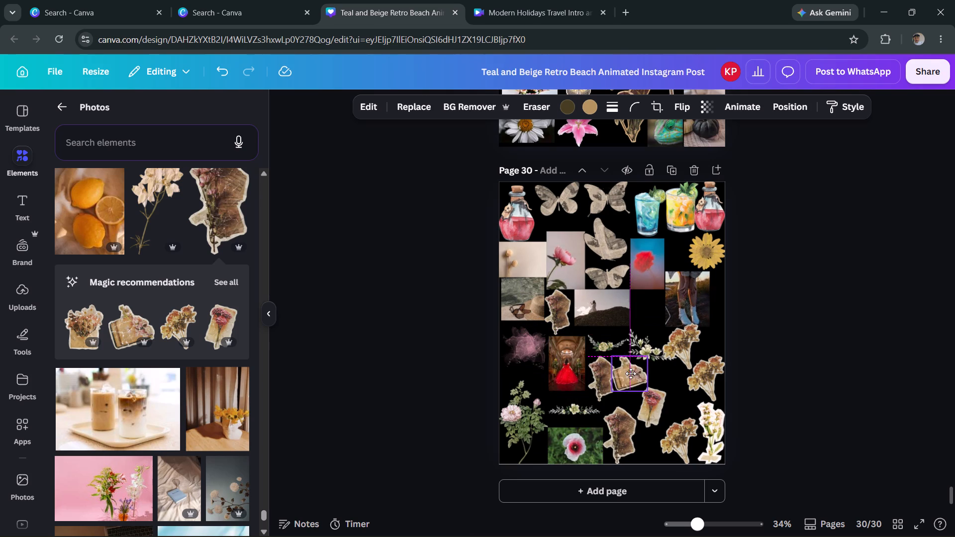
{"action": "left_click_drag", "start_coordinate": [631, 373], "coordinate": [673, 383]}
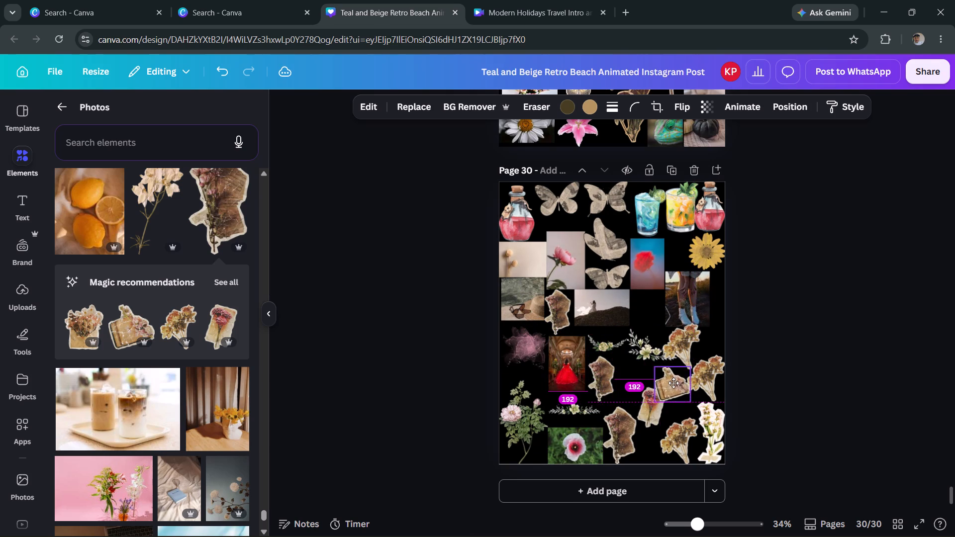
{"action": "left_click_drag", "start_coordinate": [673, 383], "coordinate": [672, 382]}
{"action": "left_click", "coordinate": [776, 347]}
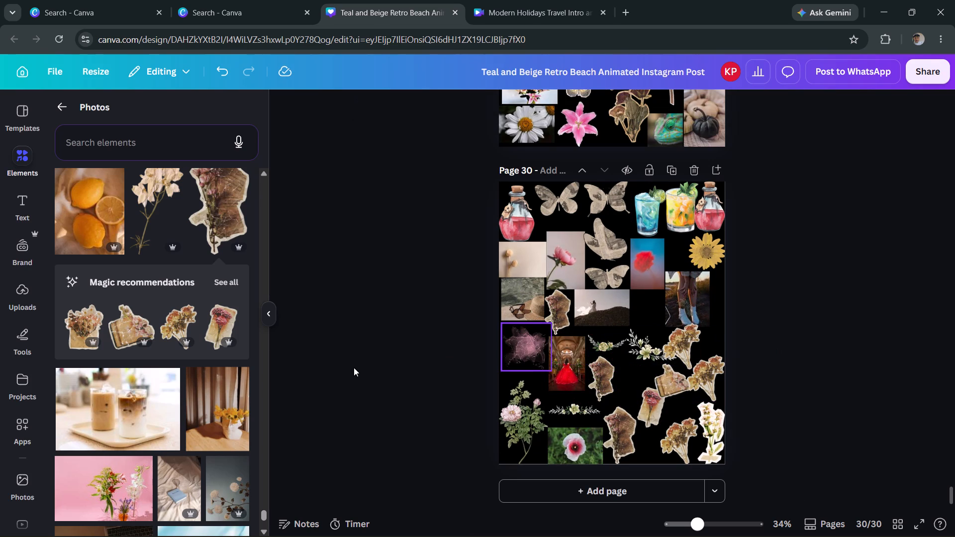
Add a new blank page 31 after the finished collage page.
{"action": "left_click", "coordinate": [619, 492]}
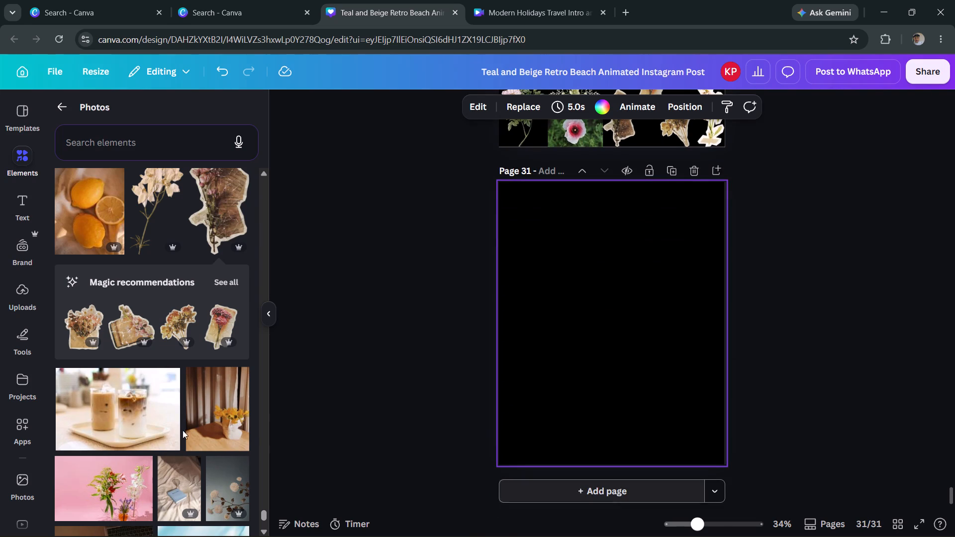
Add the photo of two iced coffees on a tray, shrink it, and place it in the top-left corner of page 31.
{"action": "left_click", "coordinate": [114, 388]}
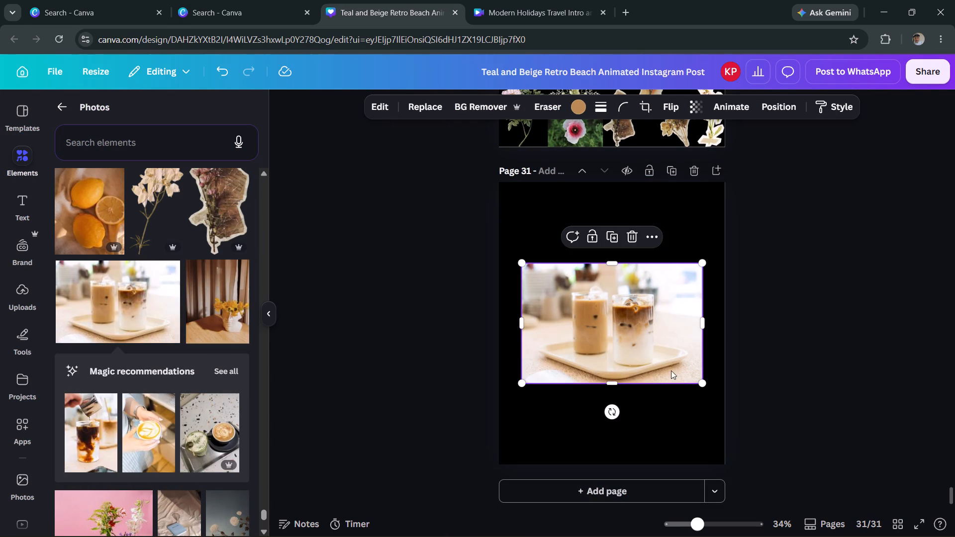
{"action": "left_click_drag", "start_coordinate": [703, 382], "coordinate": [594, 309]}
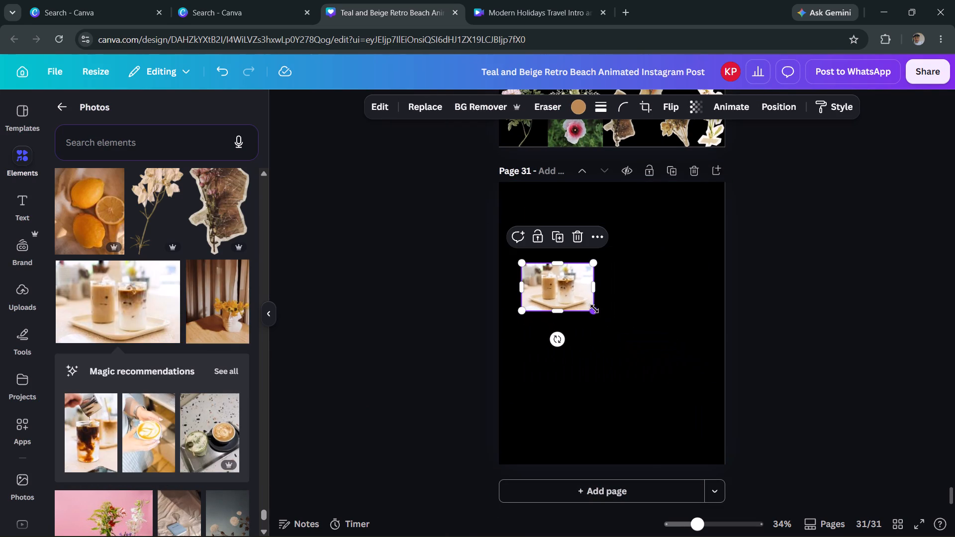
{"action": "left_click", "coordinate": [561, 276]}
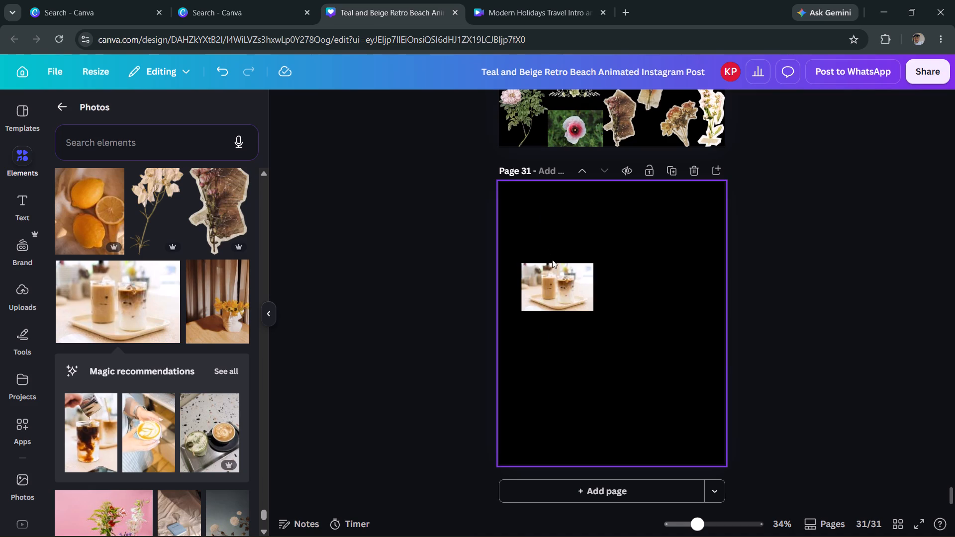
{"action": "left_click_drag", "start_coordinate": [555, 276], "coordinate": [530, 196]}
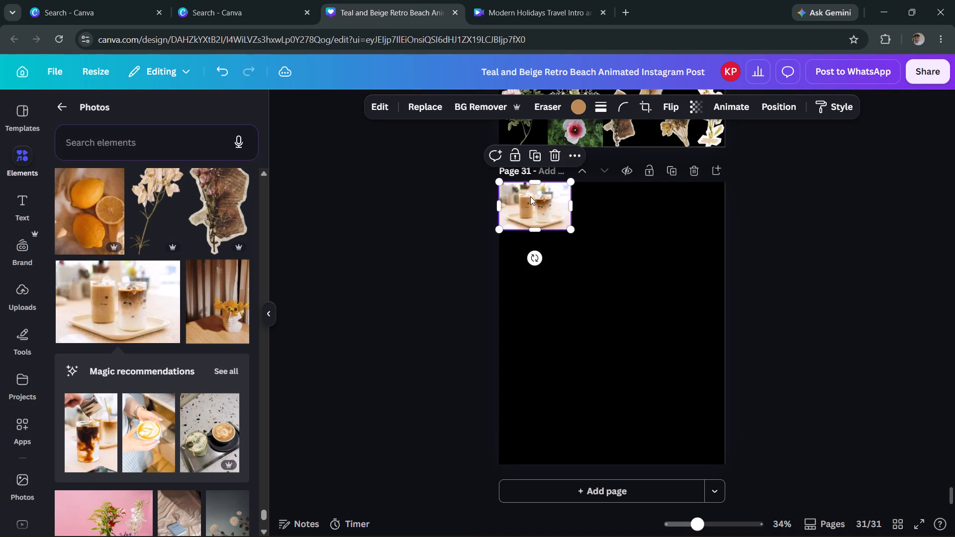
{"action": "left_click_drag", "start_coordinate": [571, 228], "coordinate": [553, 213]}
{"action": "left_click", "coordinate": [575, 260]}
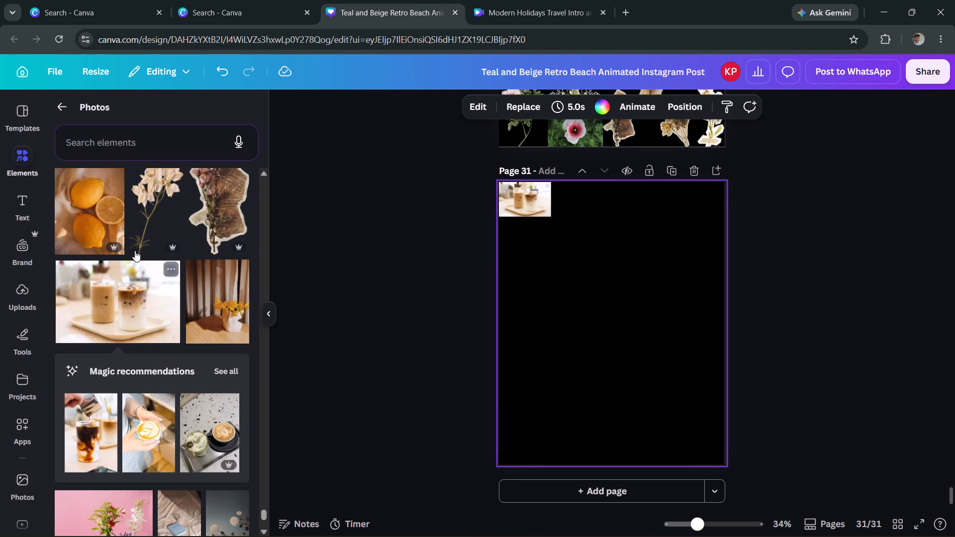
Add the photo of yellow flowers in a head-shaped vase, place it beside the iced coffee photo, and shrink it to the same height.
{"action": "left_click", "coordinate": [218, 295]}
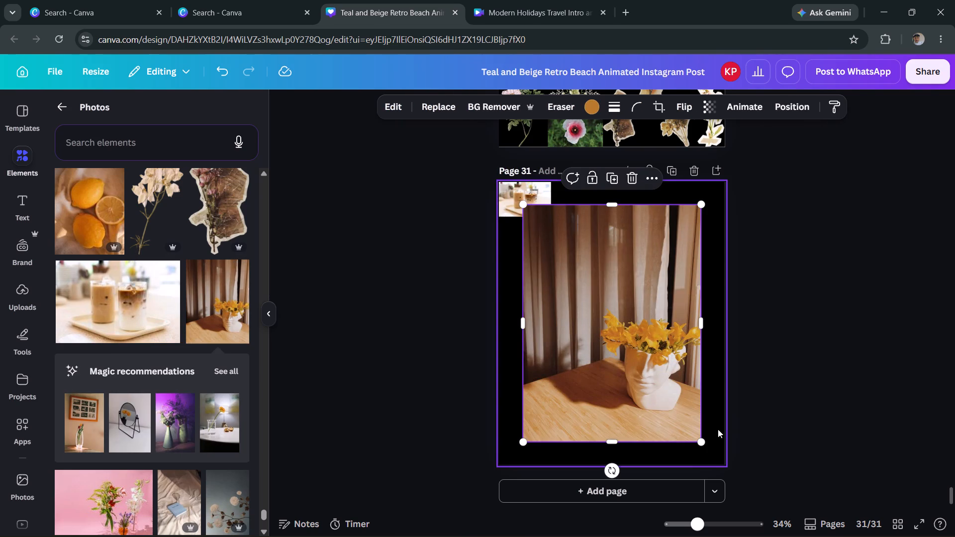
{"action": "left_click_drag", "start_coordinate": [703, 442], "coordinate": [576, 285]}
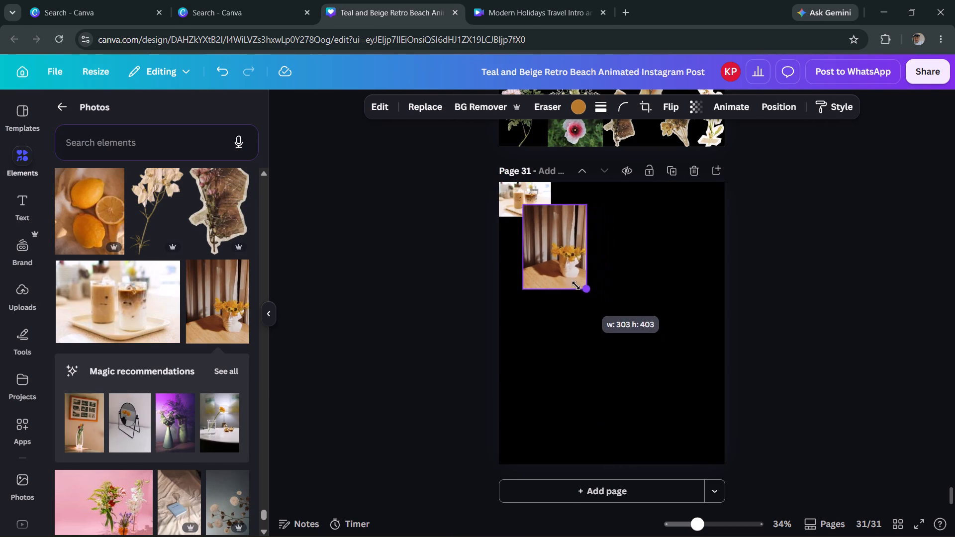
{"action": "left_click_drag", "start_coordinate": [576, 285], "coordinate": [573, 283]}
{"action": "left_click_drag", "start_coordinate": [549, 252], "coordinate": [577, 231]}
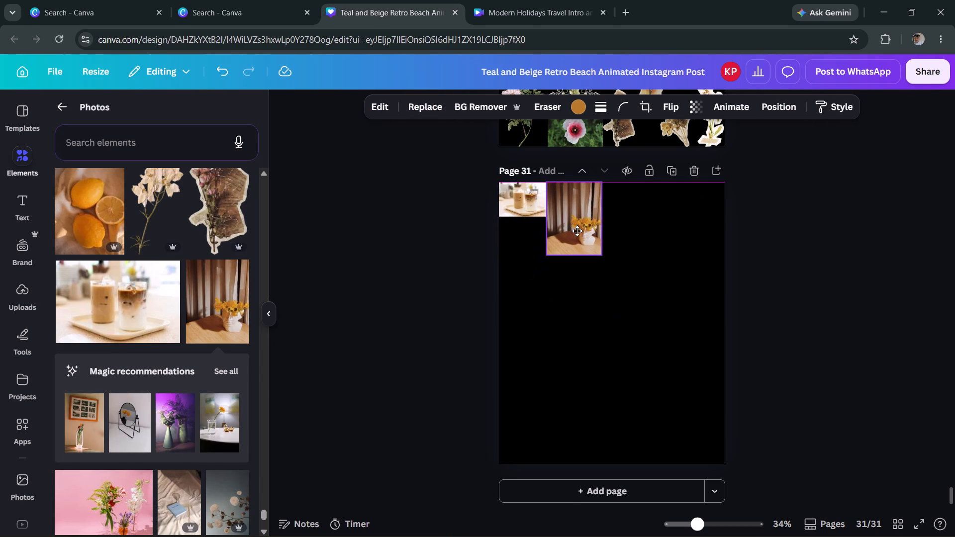
{"action": "left_click_drag", "start_coordinate": [577, 231], "coordinate": [577, 230]}
{"action": "left_click_drag", "start_coordinate": [606, 252], "coordinate": [590, 224]}
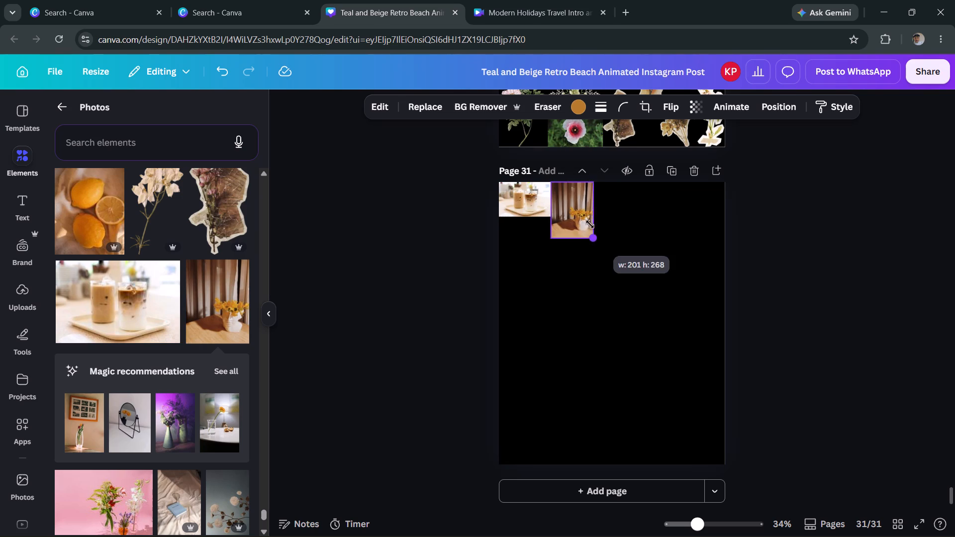
{"action": "left_click_drag", "start_coordinate": [590, 224], "coordinate": [584, 208]}
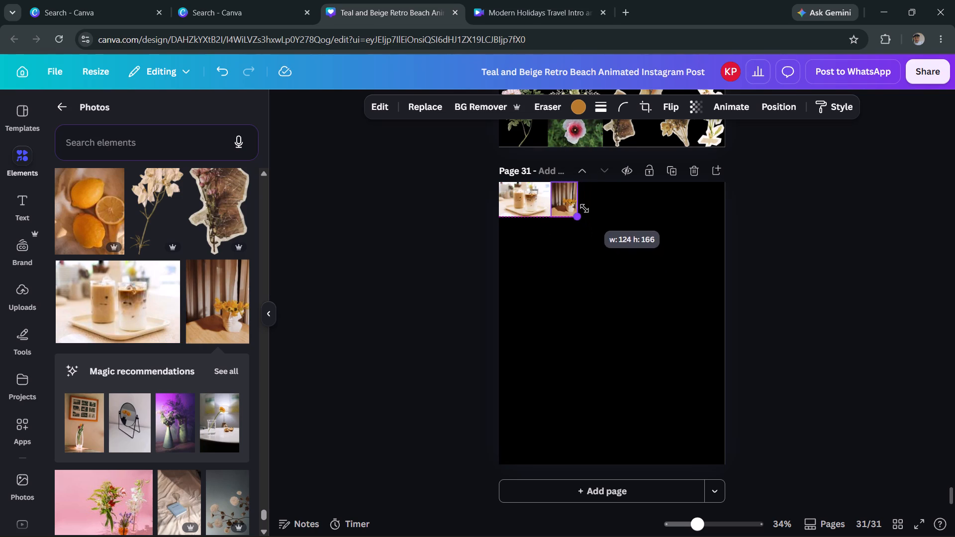
{"action": "left_click_drag", "start_coordinate": [584, 208], "coordinate": [584, 209]}
{"action": "left_click", "coordinate": [374, 250]}
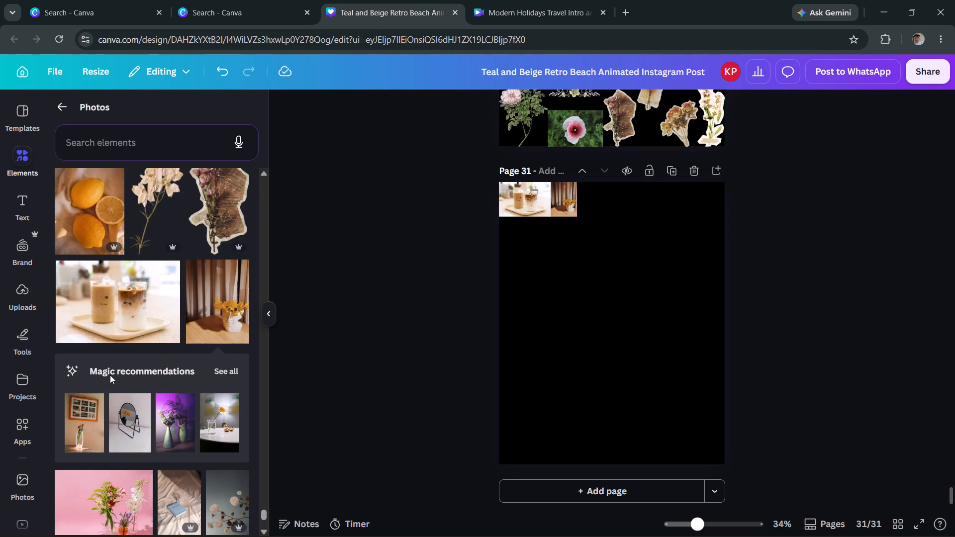
Add the brown desk photo with laptop and notepad, place it beside the vase photo, and shrink it to match the row height.
{"action": "scroll", "coordinate": [110, 375], "scroll_direction": "down", "scroll_amount": 2}
{"action": "left_click", "coordinate": [120, 428]}
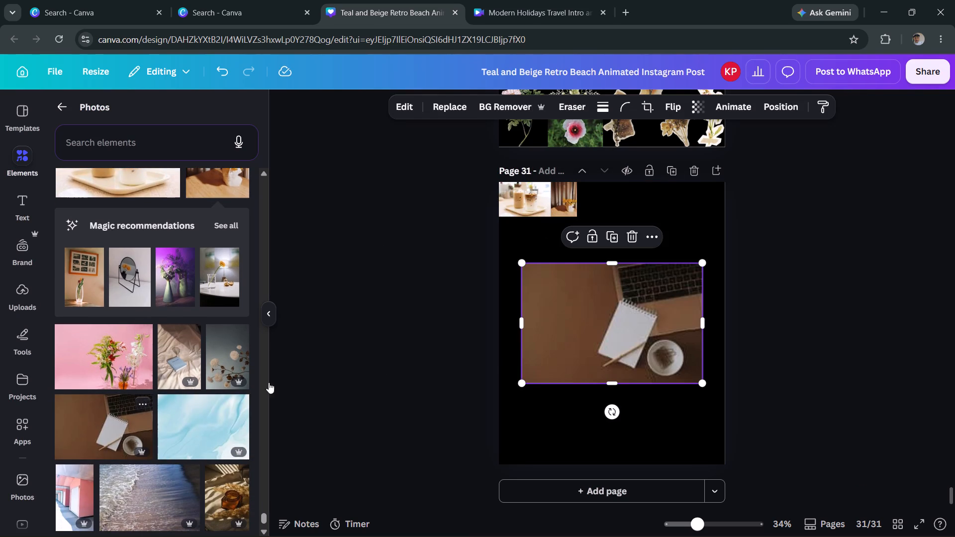
{"action": "left_click_drag", "start_coordinate": [522, 382], "coordinate": [613, 340]}
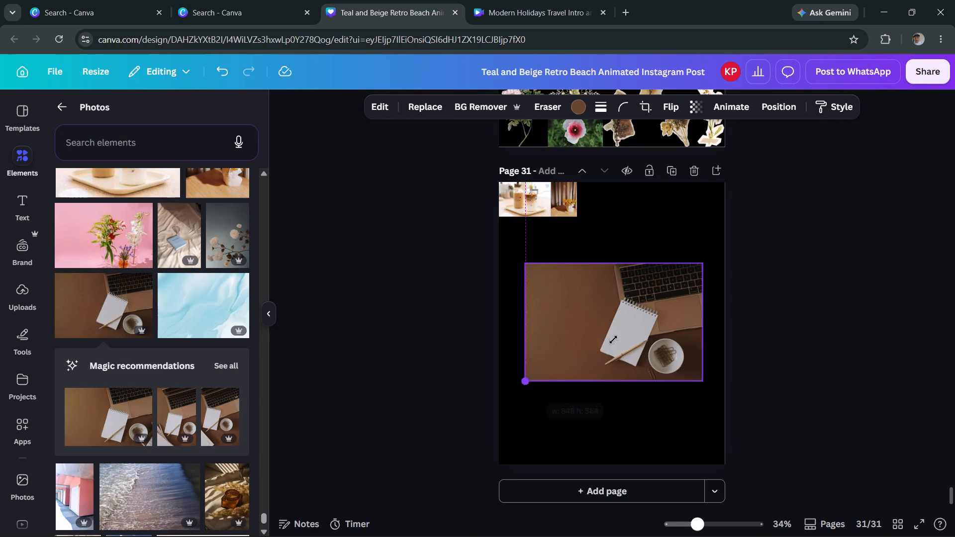
{"action": "left_click_drag", "start_coordinate": [613, 340], "coordinate": [640, 329]}
{"action": "left_click_drag", "start_coordinate": [649, 280], "coordinate": [601, 207]}
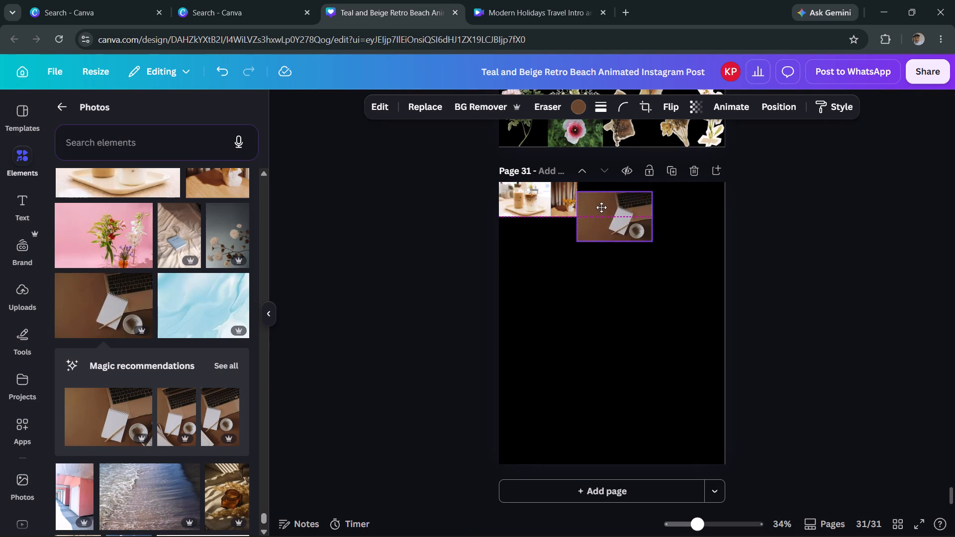
{"action": "left_click_drag", "start_coordinate": [601, 207], "coordinate": [599, 201]}
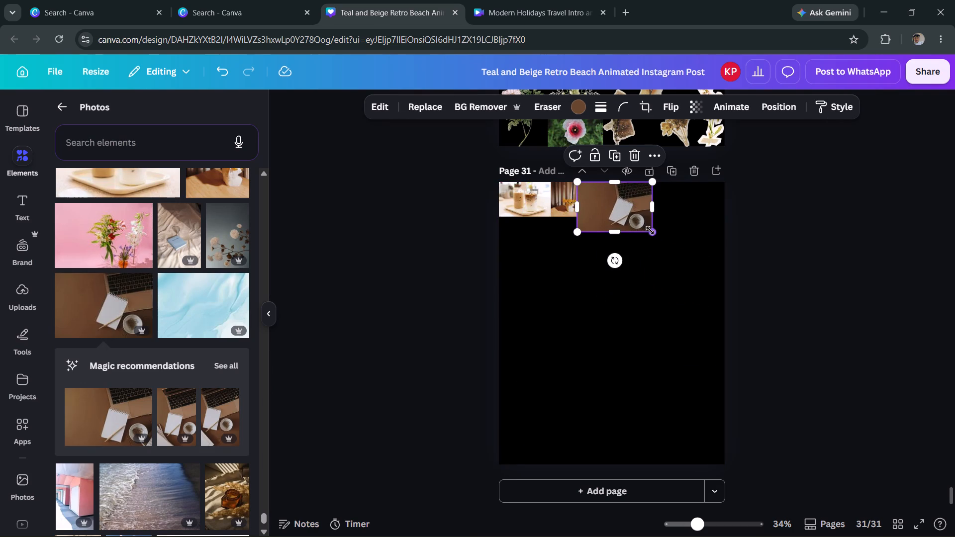
{"action": "left_click_drag", "start_coordinate": [650, 230], "coordinate": [634, 205]}
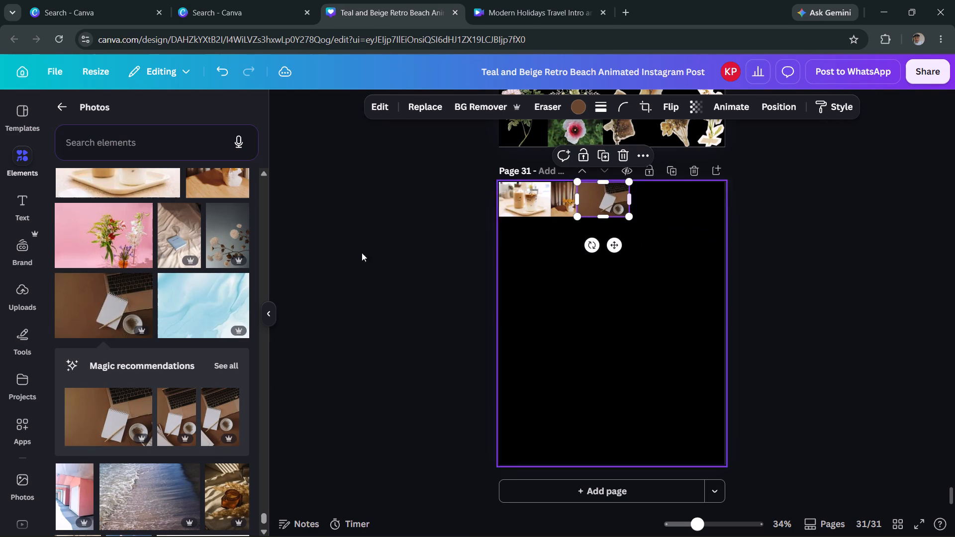
{"action": "left_click", "coordinate": [353, 255]}
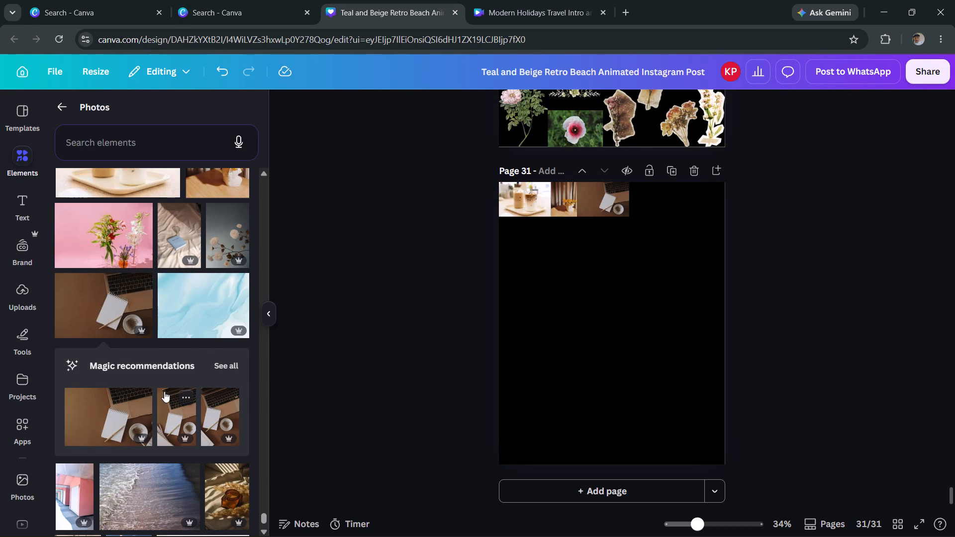
Add the cloudy blue sky photo, place it beside the notepad desk photo, and shrink it to match the row height.
{"action": "scroll", "coordinate": [164, 391], "scroll_direction": "down", "scroll_amount": 3}
{"action": "left_click", "coordinate": [127, 443]}
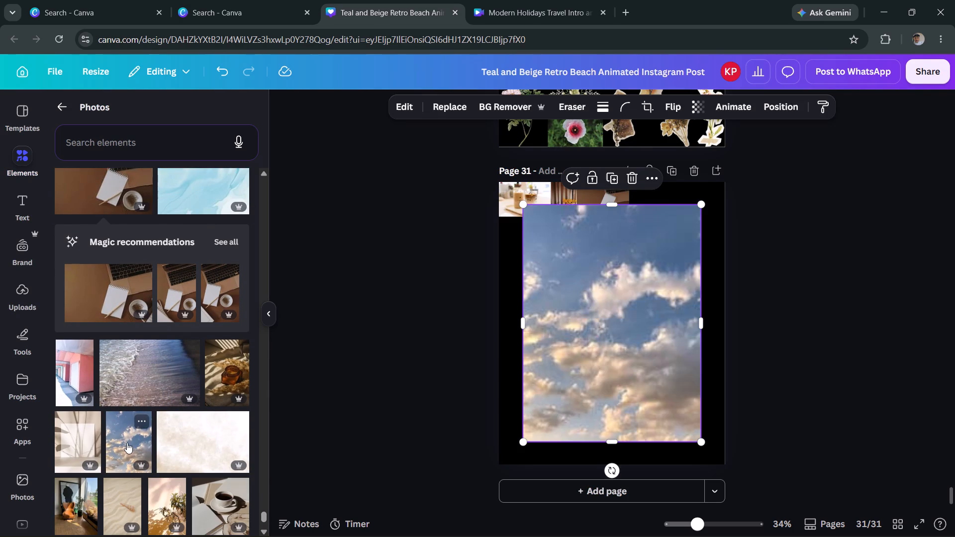
{"action": "left_click_drag", "start_coordinate": [700, 209], "coordinate": [604, 399]}
{"action": "left_click", "coordinate": [573, 407]}
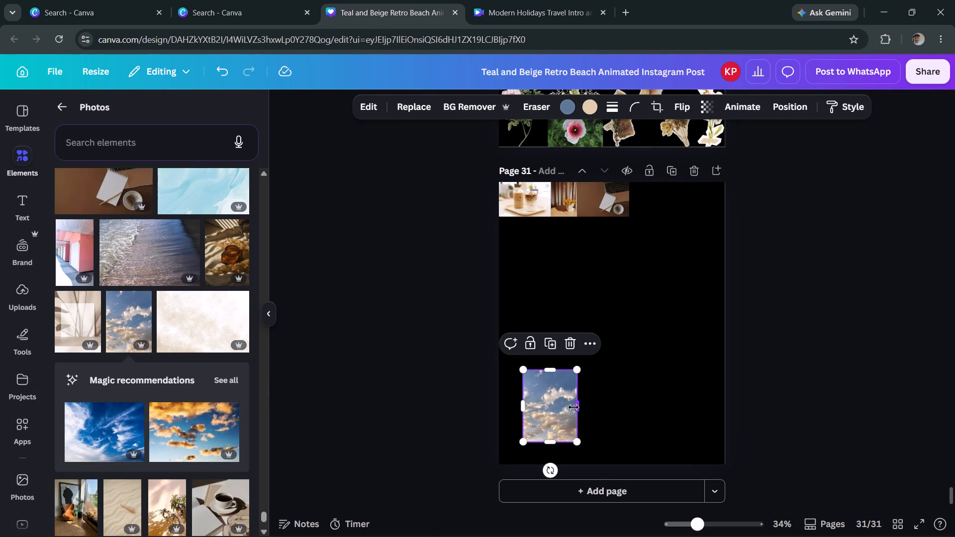
{"action": "left_click_drag", "start_coordinate": [558, 408], "coordinate": [669, 222]}
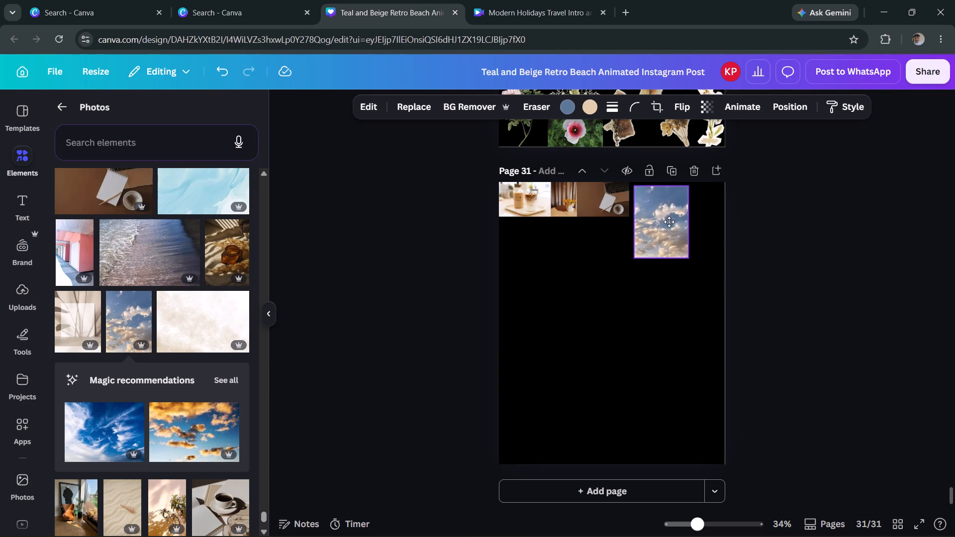
{"action": "left_click_drag", "start_coordinate": [669, 222], "coordinate": [665, 221]}
{"action": "left_click", "coordinate": [683, 253]}
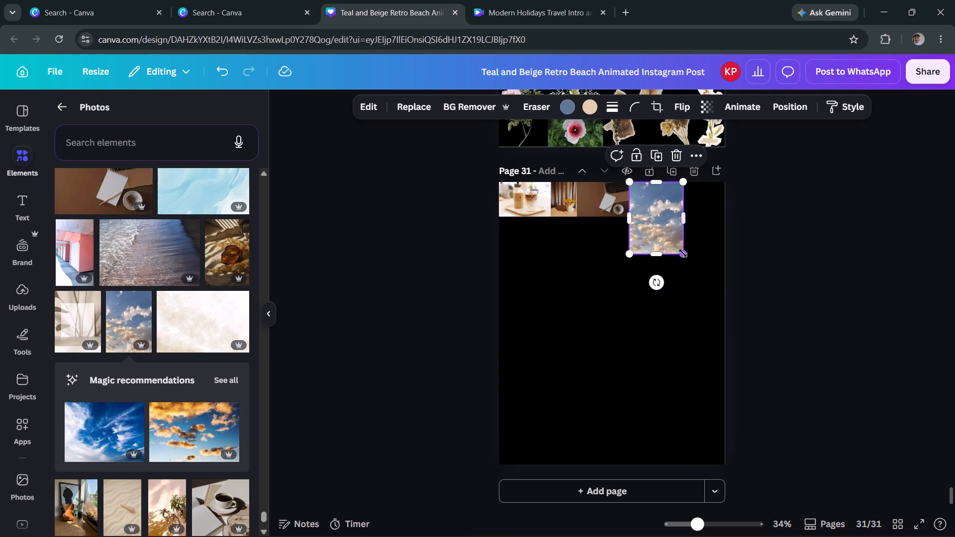
{"action": "left_click_drag", "start_coordinate": [683, 253], "coordinate": [659, 214]}
{"action": "left_click", "coordinate": [431, 254]}
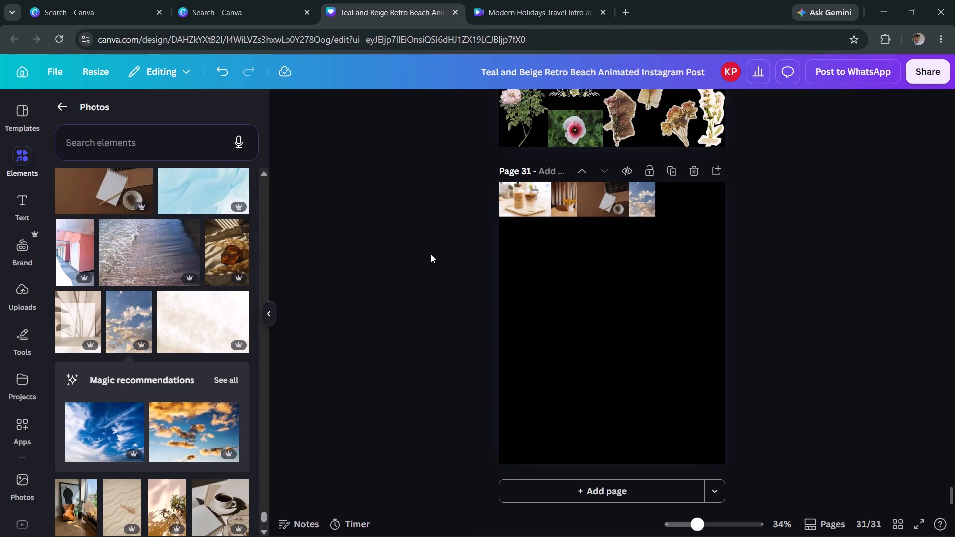
Add the red pressed flower cutout, shrink it to about the row height, and place it beside the cloudy sky photo along the page's top edge.
{"action": "scroll", "coordinate": [149, 361], "scroll_direction": "down", "scroll_amount": 3}
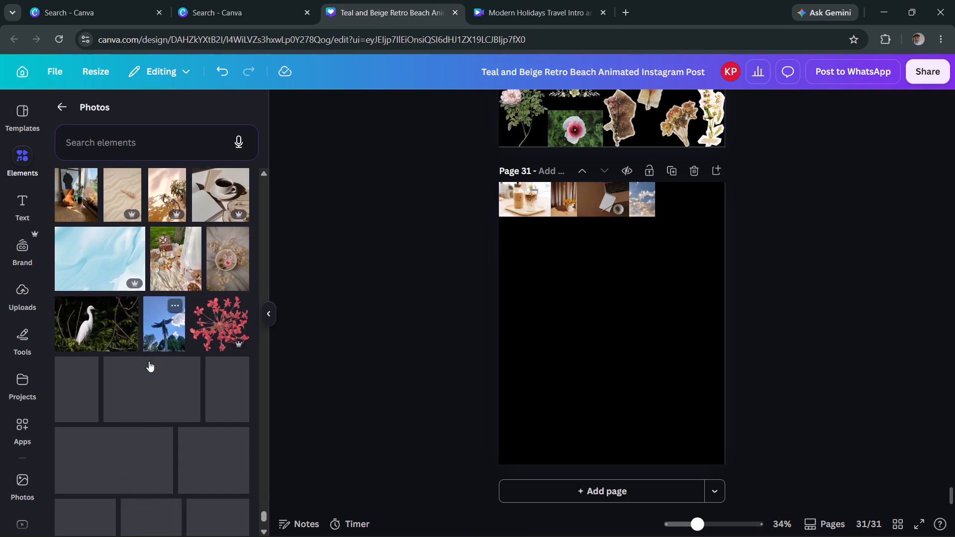
{"action": "scroll", "coordinate": [149, 361], "scroll_direction": "down", "scroll_amount": 1}
{"action": "left_click", "coordinate": [213, 323]}
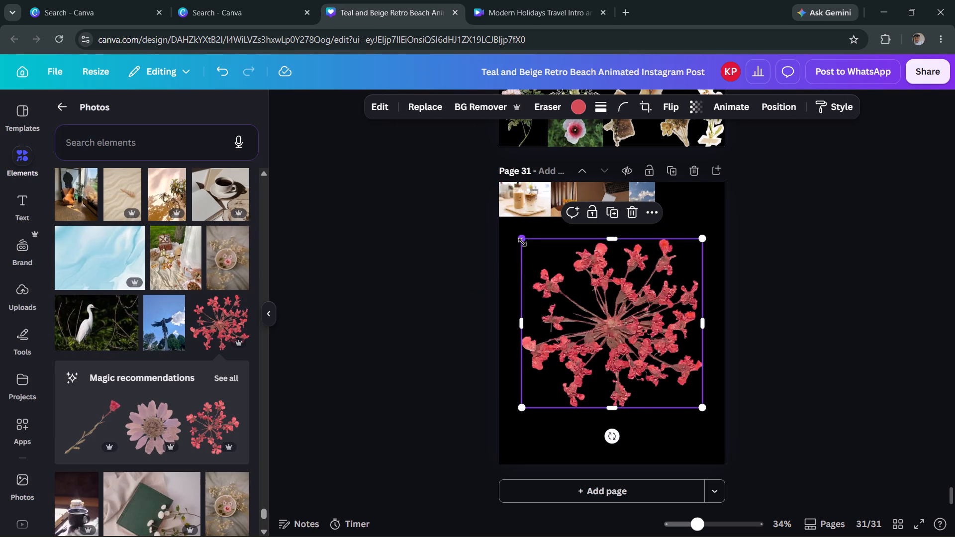
{"action": "left_click_drag", "start_coordinate": [522, 242], "coordinate": [604, 307]}
{"action": "left_click_drag", "start_coordinate": [671, 385], "coordinate": [644, 378]}
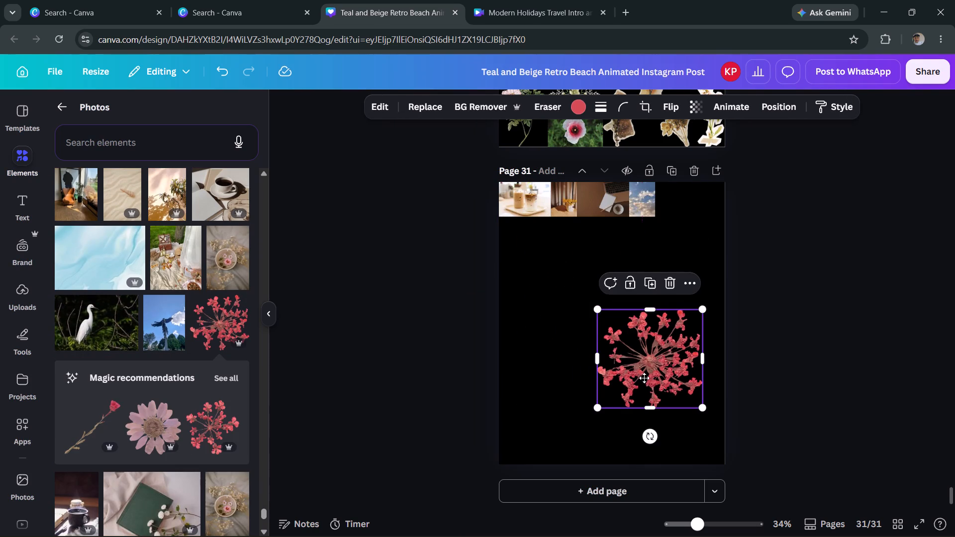
{"action": "left_click_drag", "start_coordinate": [644, 378], "coordinate": [627, 365]}
{"action": "left_click_drag", "start_coordinate": [654, 384], "coordinate": [621, 356]}
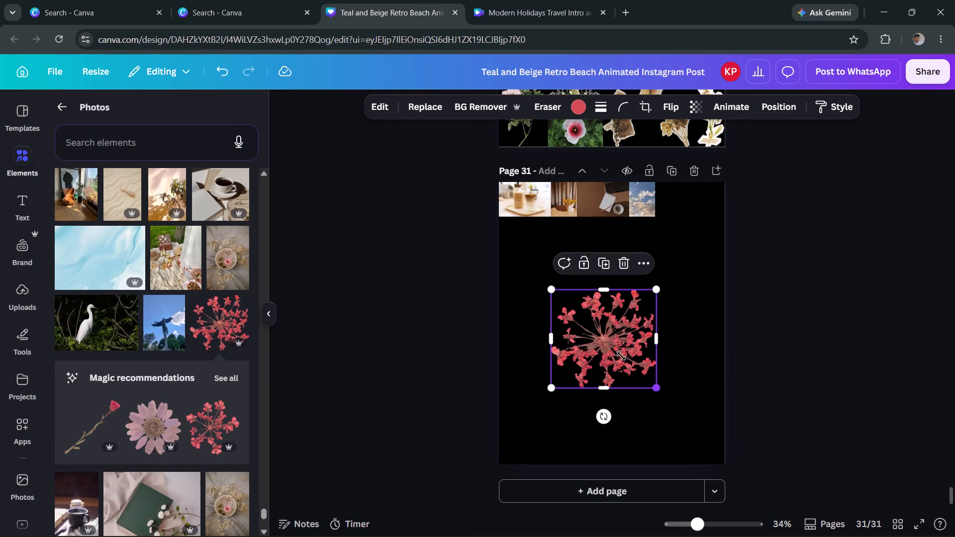
{"action": "left_click_drag", "start_coordinate": [621, 356], "coordinate": [586, 326]}
{"action": "left_click_drag", "start_coordinate": [570, 308], "coordinate": [668, 201]}
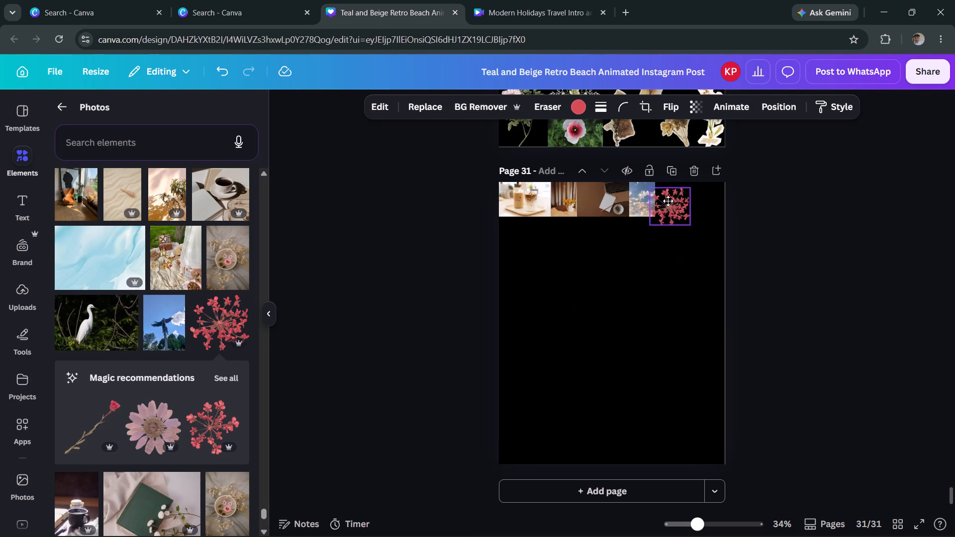
{"action": "left_click_drag", "start_coordinate": [668, 201], "coordinate": [675, 201]}
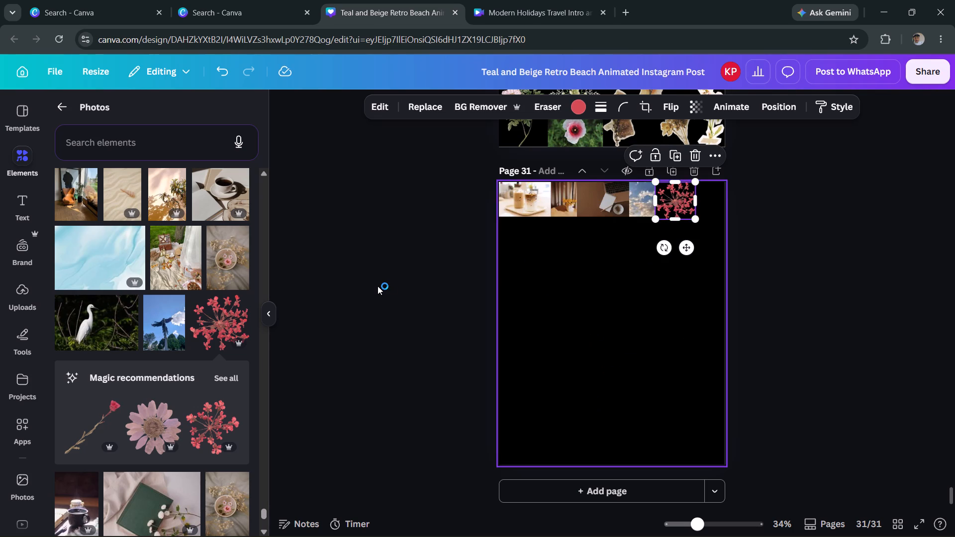
Add the photo of blurred red flowers on a peach background, shrink it, and place it in the page's bottom-left corner.
{"action": "left_click", "coordinate": [378, 286]}
{"action": "scroll", "coordinate": [218, 367], "scroll_direction": "down", "scroll_amount": 1}
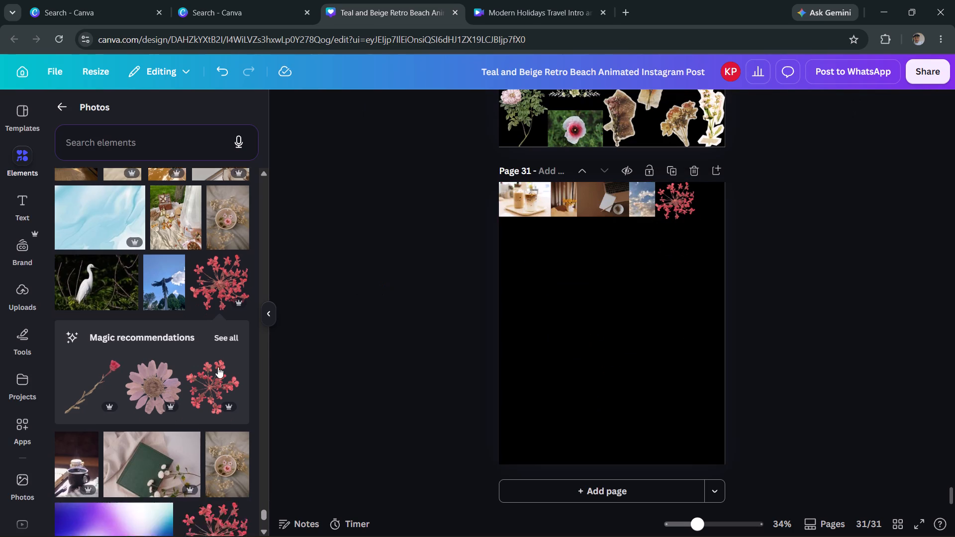
{"action": "scroll", "coordinate": [218, 367], "scroll_direction": "down", "scroll_amount": 2}
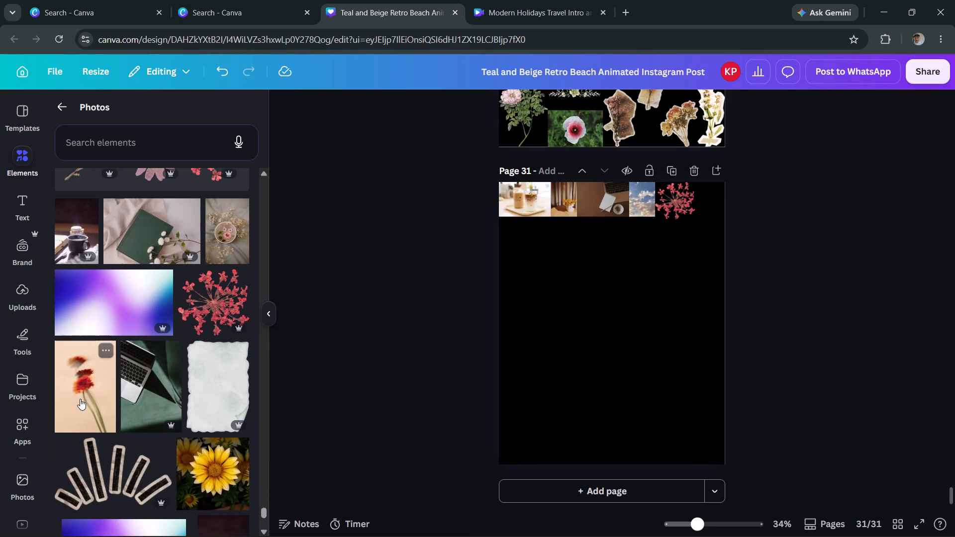
{"action": "left_click", "coordinate": [79, 399]}
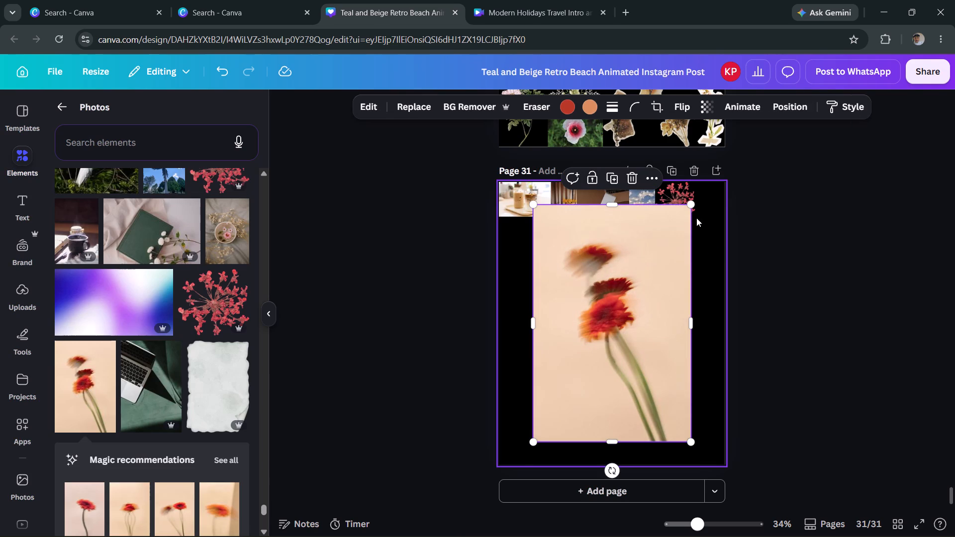
{"action": "left_click_drag", "start_coordinate": [689, 207], "coordinate": [577, 381]}
{"action": "left_click_drag", "start_coordinate": [556, 404], "coordinate": [523, 424]}
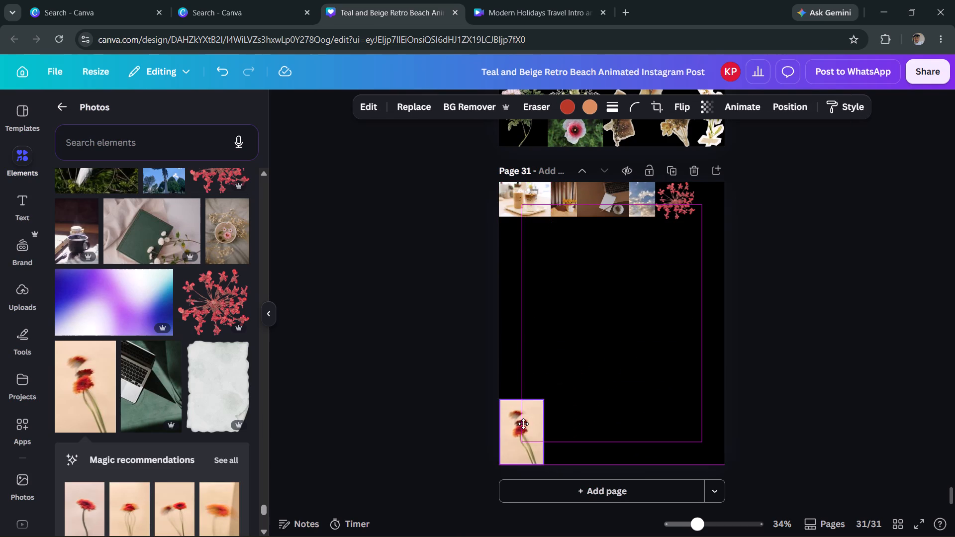
{"action": "left_click_drag", "start_coordinate": [523, 424], "coordinate": [522, 424]}
{"action": "left_click", "coordinate": [373, 438]}
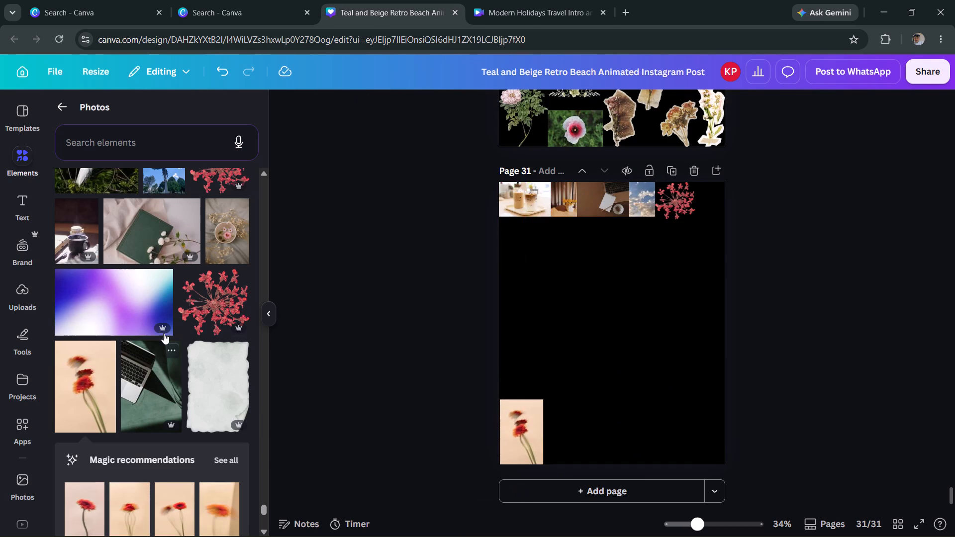
Add the yellow flower photo with dark foliage, shrink it to a small square, and place it beside the red flower photo along the page's bottom edge.
{"action": "scroll", "coordinate": [187, 385], "scroll_direction": "down", "scroll_amount": 2}
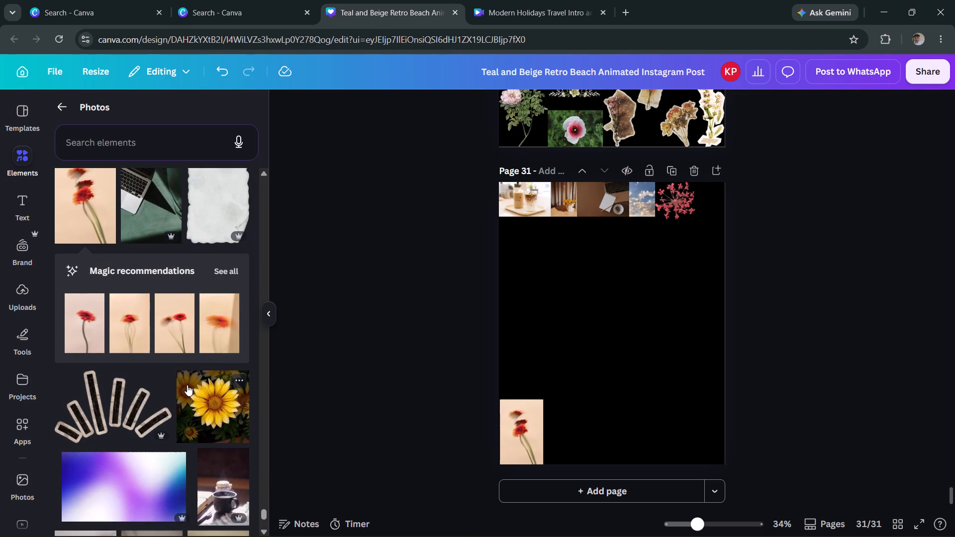
{"action": "scroll", "coordinate": [187, 385], "scroll_direction": "down", "scroll_amount": 1}
{"action": "left_click", "coordinate": [203, 345]}
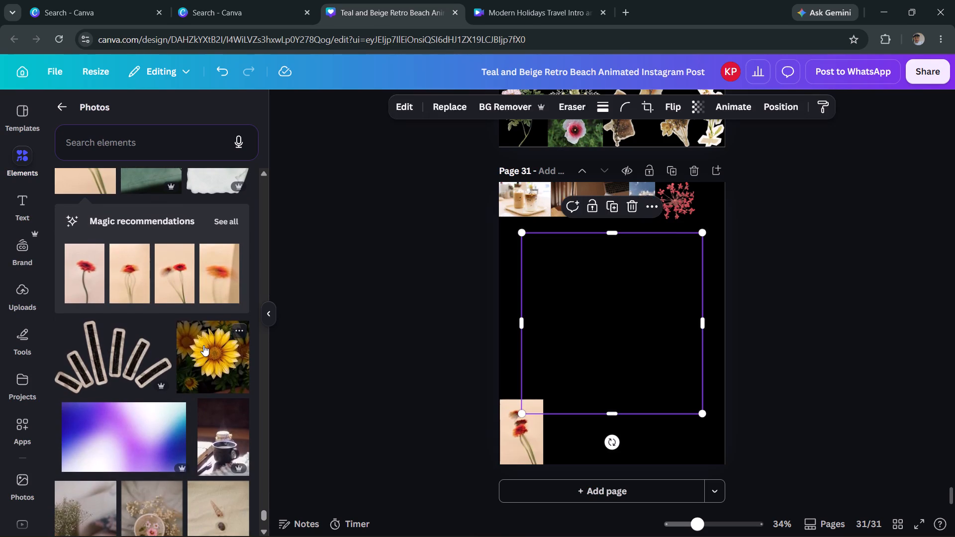
{"action": "left_click_drag", "start_coordinate": [522, 233], "coordinate": [534, 236]}
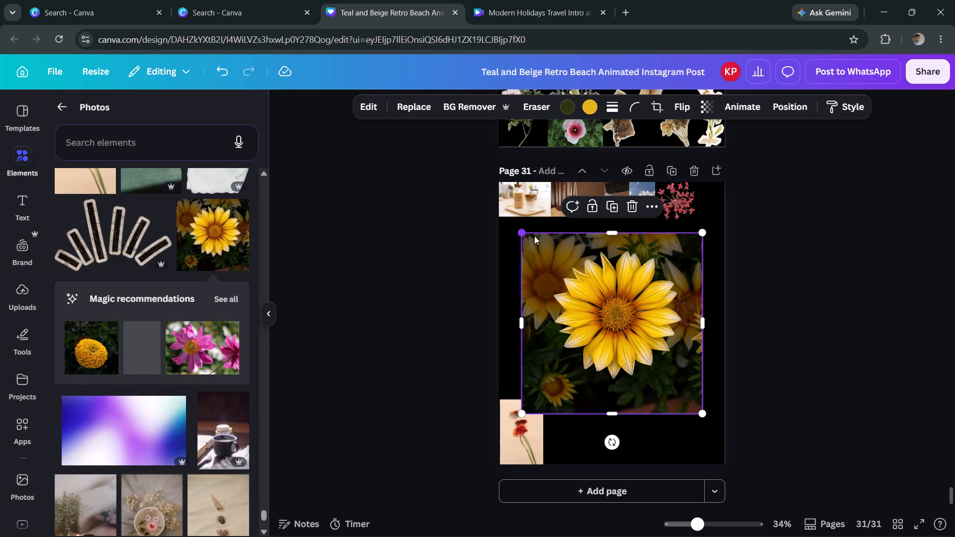
{"action": "left_click_drag", "start_coordinate": [534, 236], "coordinate": [673, 370]}
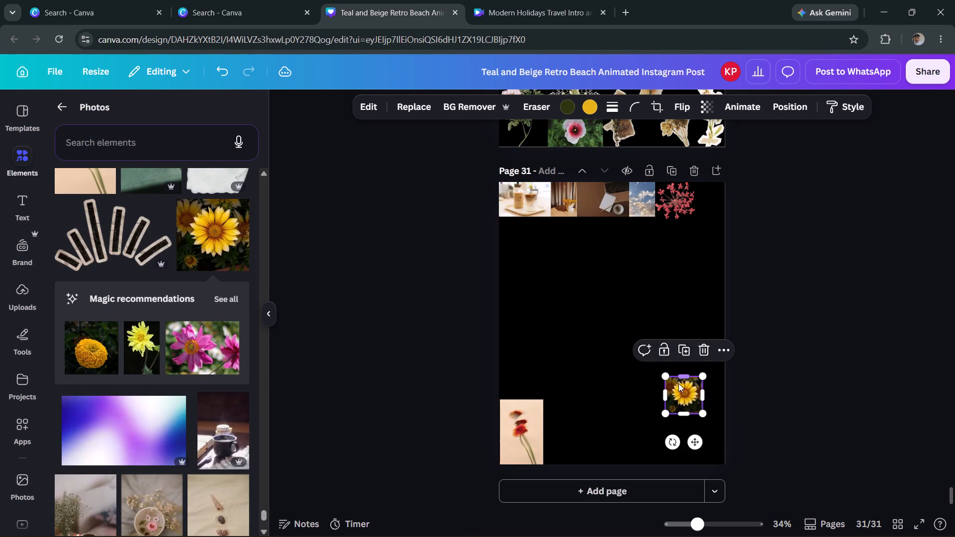
{"action": "left_click_drag", "start_coordinate": [683, 394], "coordinate": [663, 402]}
{"action": "left_click_drag", "start_coordinate": [663, 402], "coordinate": [560, 447]}
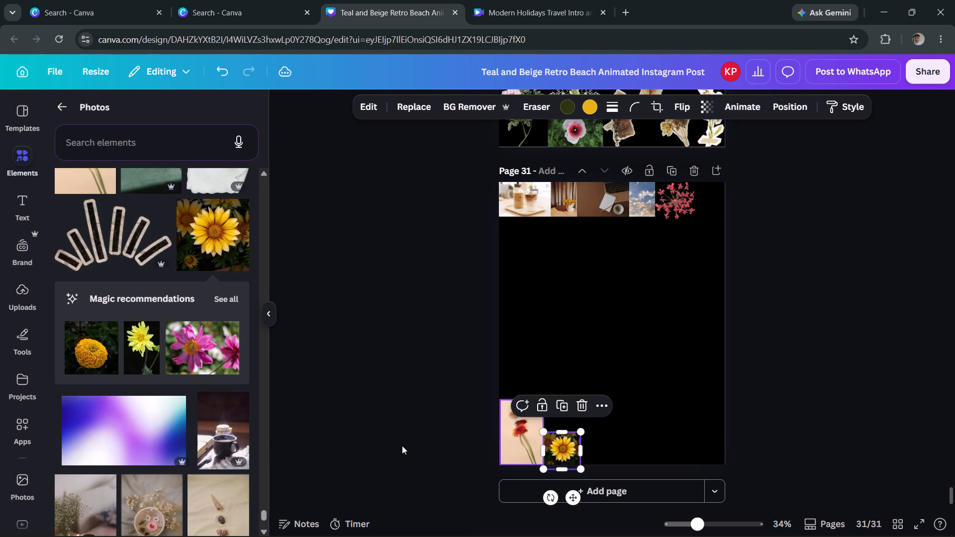
{"action": "left_click", "coordinate": [402, 446]}
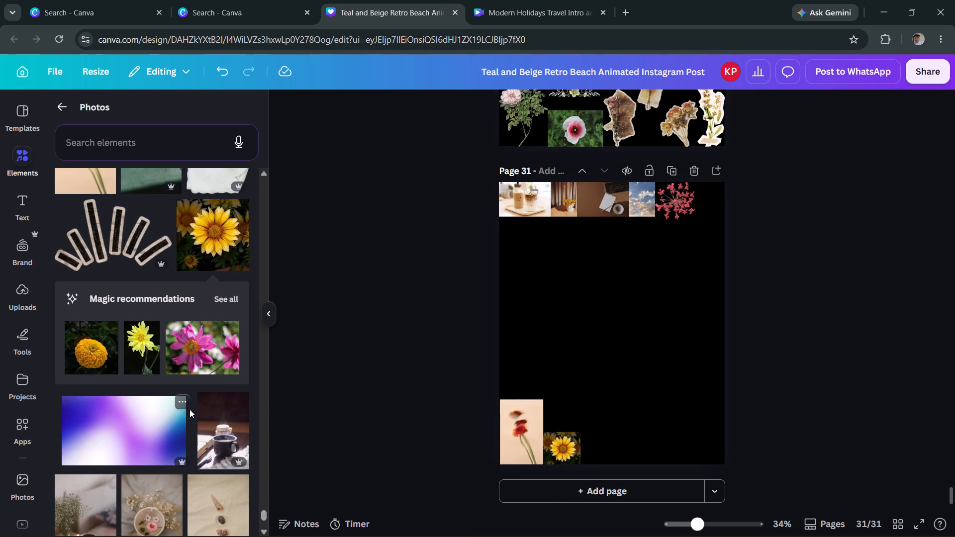
Add the rectangular peach-and-white pressed flower cutout, shrink it, and place it beside the yellow flower photo on the page's bottom edge.
{"action": "scroll", "coordinate": [189, 418], "scroll_direction": "down", "scroll_amount": 3}
{"action": "left_click", "coordinate": [204, 440]}
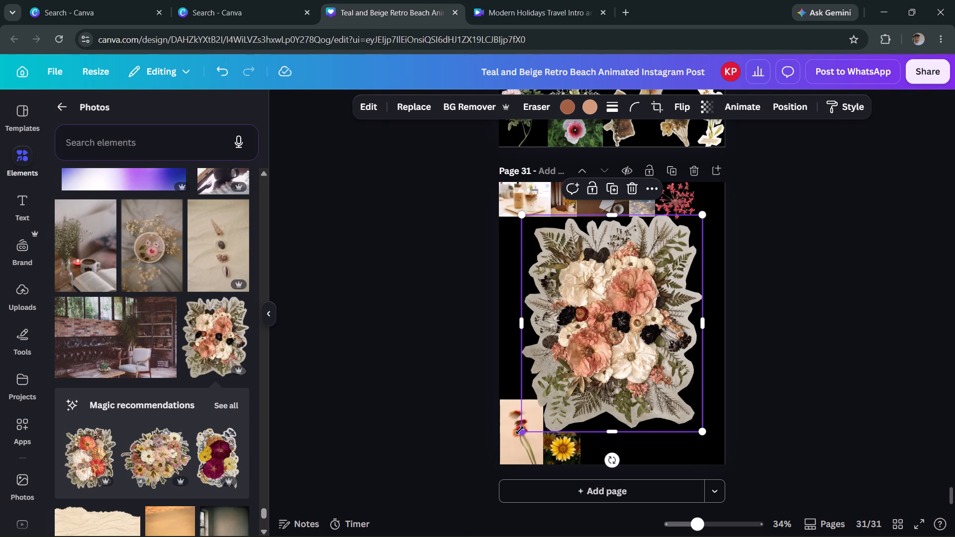
{"action": "left_click_drag", "start_coordinate": [520, 430], "coordinate": [648, 253]}
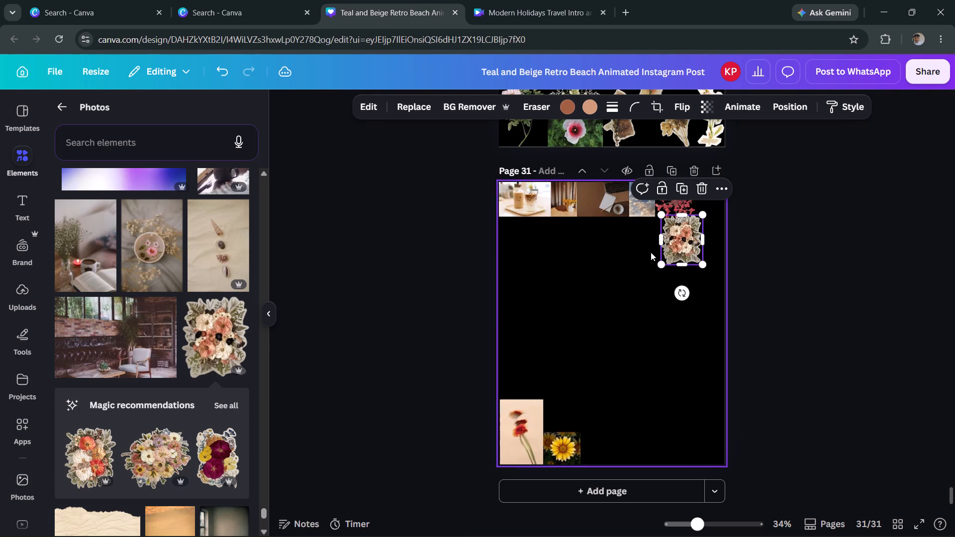
{"action": "left_click_drag", "start_coordinate": [689, 239], "coordinate": [611, 434]}
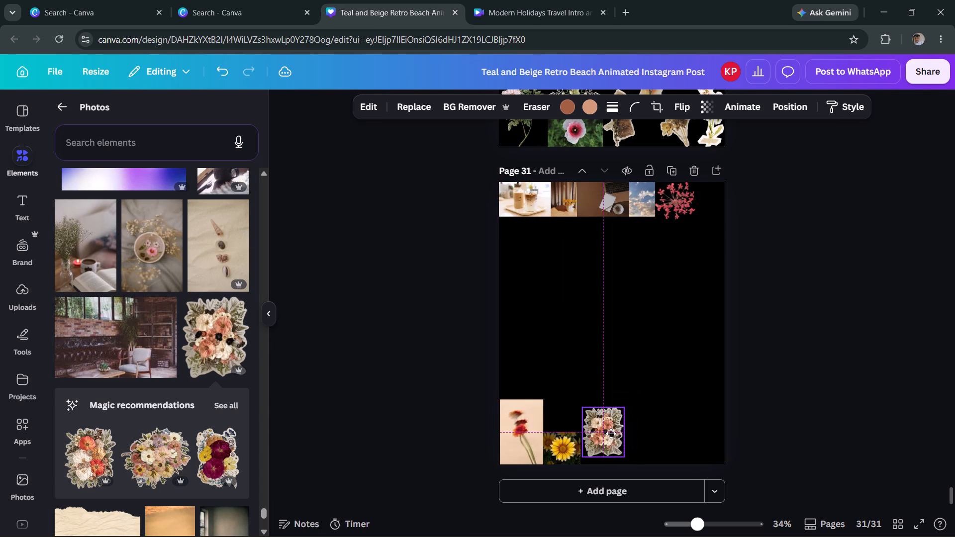
{"action": "left_click_drag", "start_coordinate": [611, 434], "coordinate": [611, 439]}
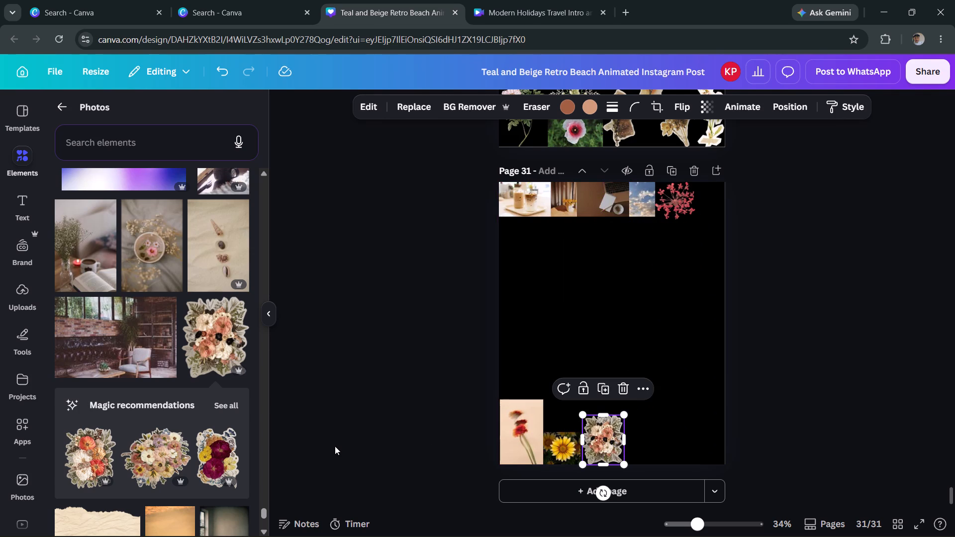
{"action": "left_click", "coordinate": [335, 446]}
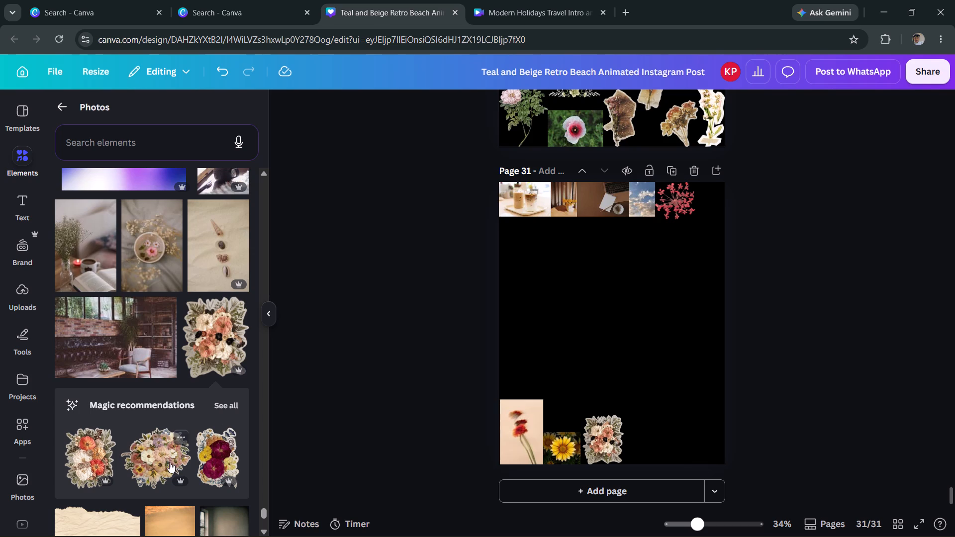
Add the wide pastel pressed flower bouquet cutout, shrink it to about the neighbouring cutout's height, and place it beside that cutout along the bottom edge.
{"action": "left_click", "coordinate": [161, 462]}
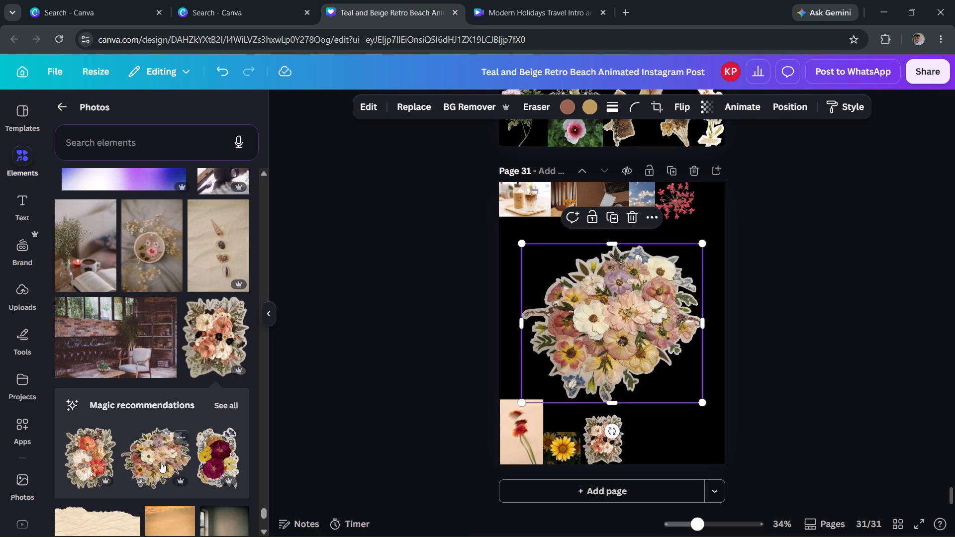
{"action": "left_click_drag", "start_coordinate": [522, 404], "coordinate": [670, 273]}
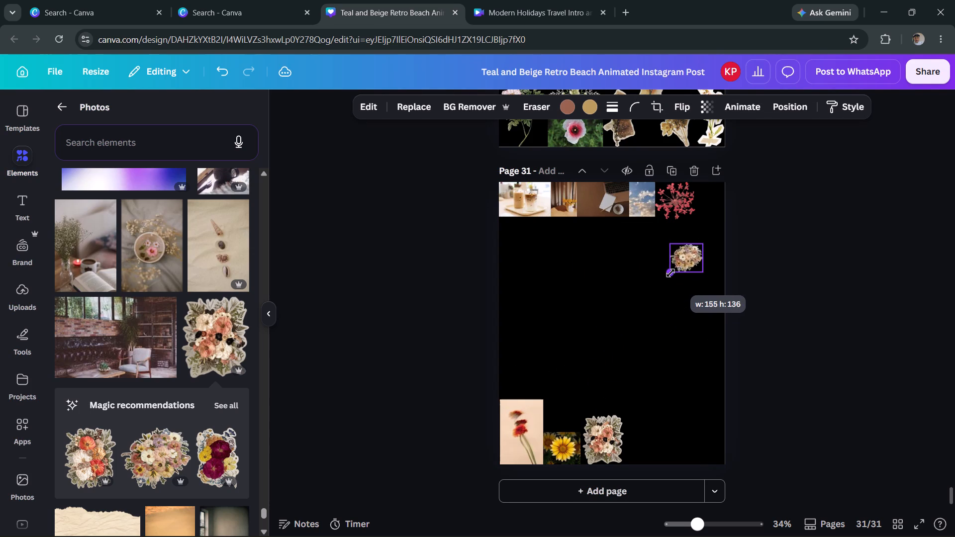
{"action": "left_click_drag", "start_coordinate": [670, 273], "coordinate": [643, 296]}
{"action": "left_click_drag", "start_coordinate": [662, 272], "coordinate": [644, 440]}
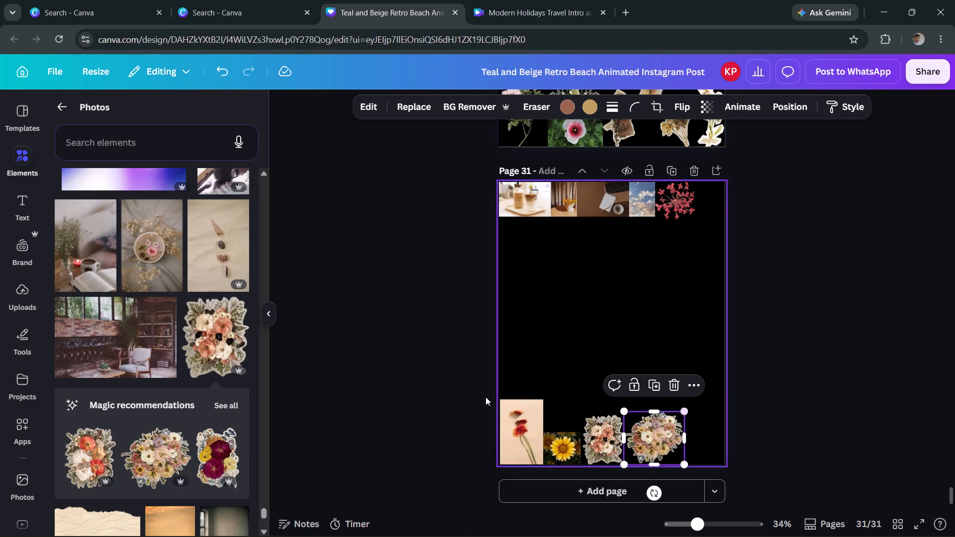
{"action": "left_click", "coordinate": [436, 397]}
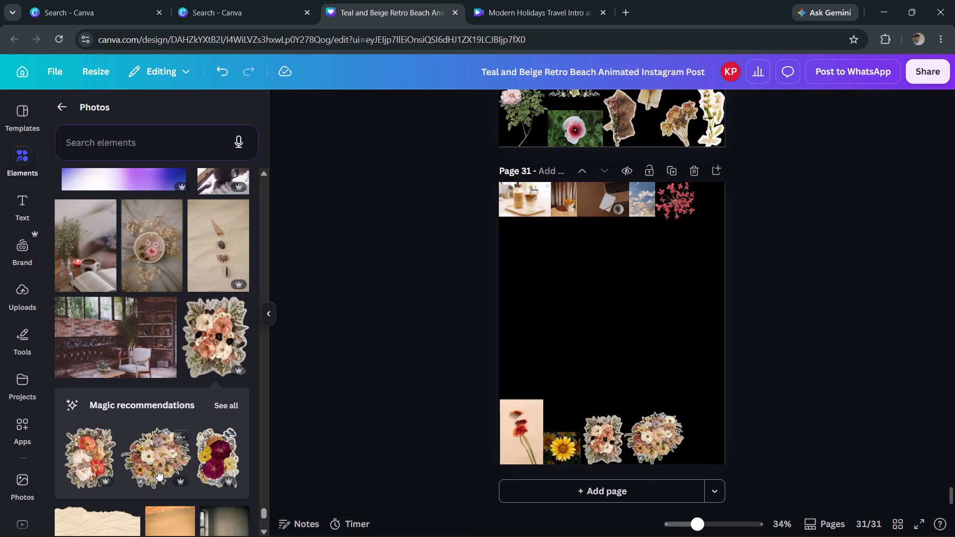
Add the burgundy and yellow pressed flower cutout, shrink it, and fit it into the page's bottom-right corner beside the pastel bouquet.
{"action": "left_click", "coordinate": [210, 460]}
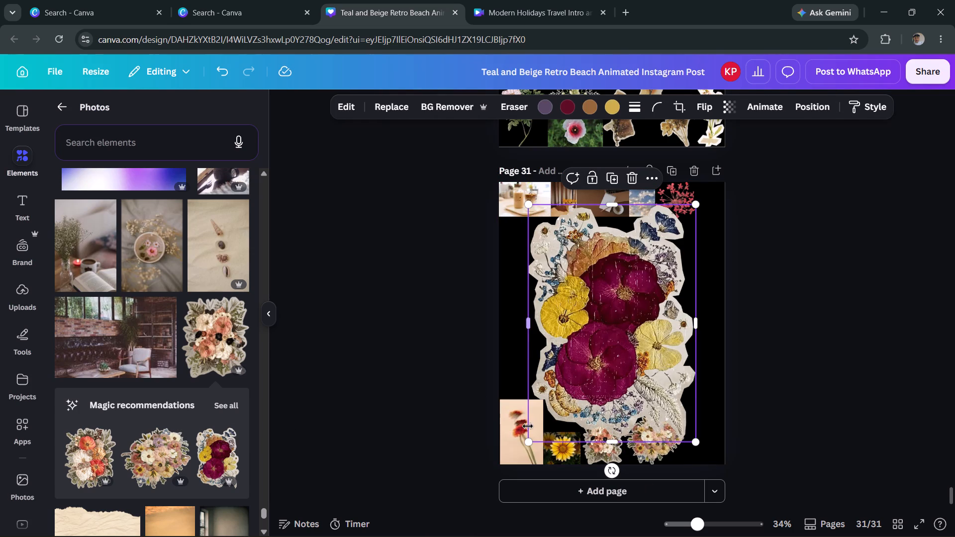
{"action": "left_click_drag", "start_coordinate": [531, 445], "coordinate": [660, 253]}
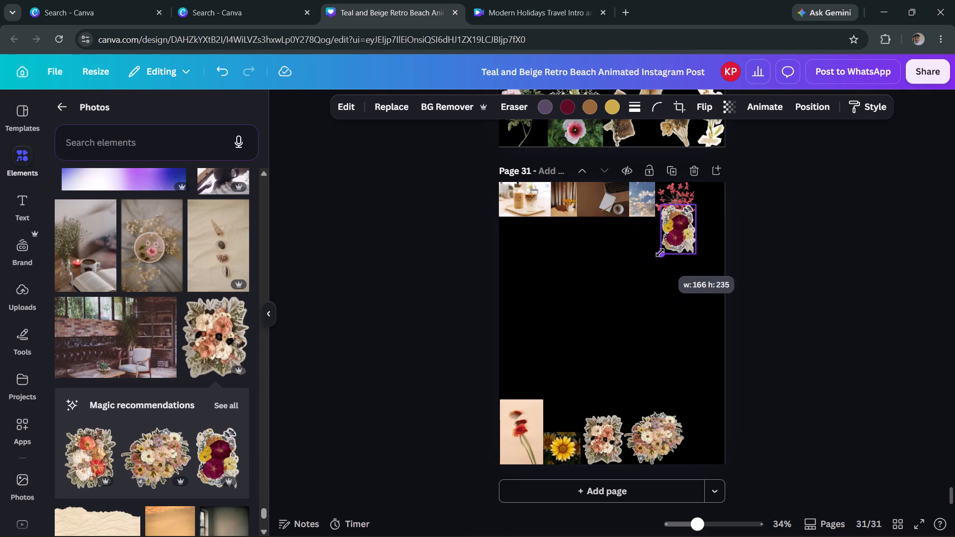
{"action": "left_click_drag", "start_coordinate": [660, 253], "coordinate": [660, 252]}
{"action": "left_click_drag", "start_coordinate": [679, 221], "coordinate": [713, 399]}
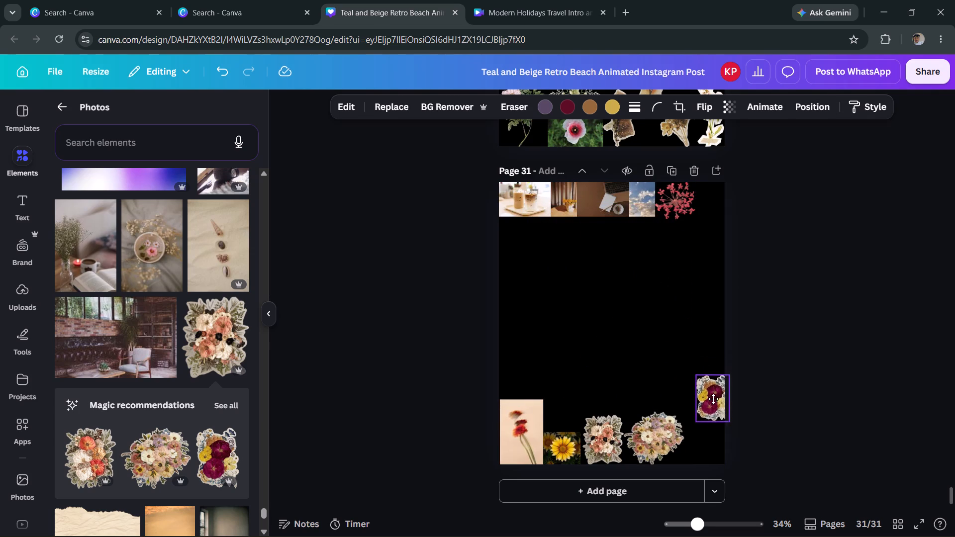
{"action": "left_click_drag", "start_coordinate": [713, 399], "coordinate": [700, 439]}
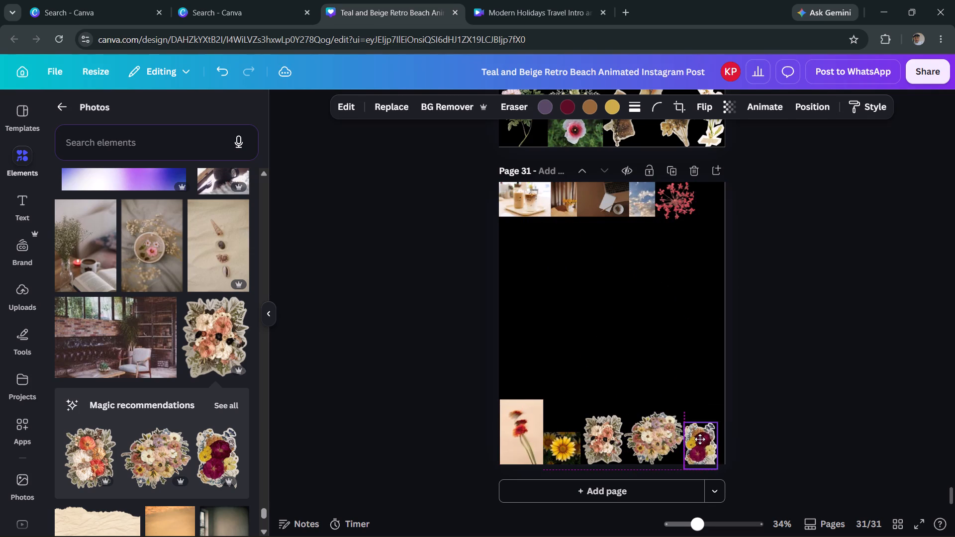
{"action": "left_click_drag", "start_coordinate": [700, 439], "coordinate": [709, 433]}
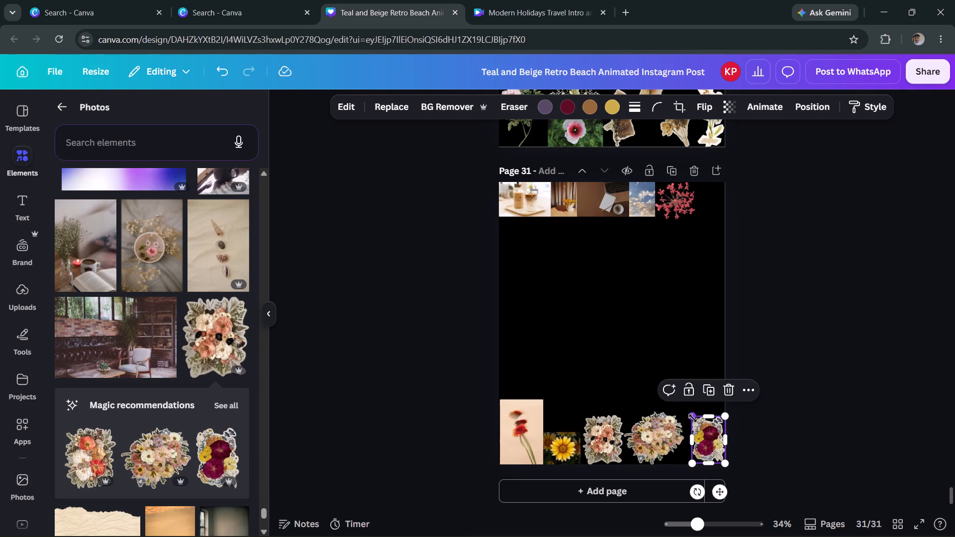
{"action": "left_click_drag", "start_coordinate": [693, 418], "coordinate": [685, 416]}
{"action": "left_click", "coordinate": [358, 385]}
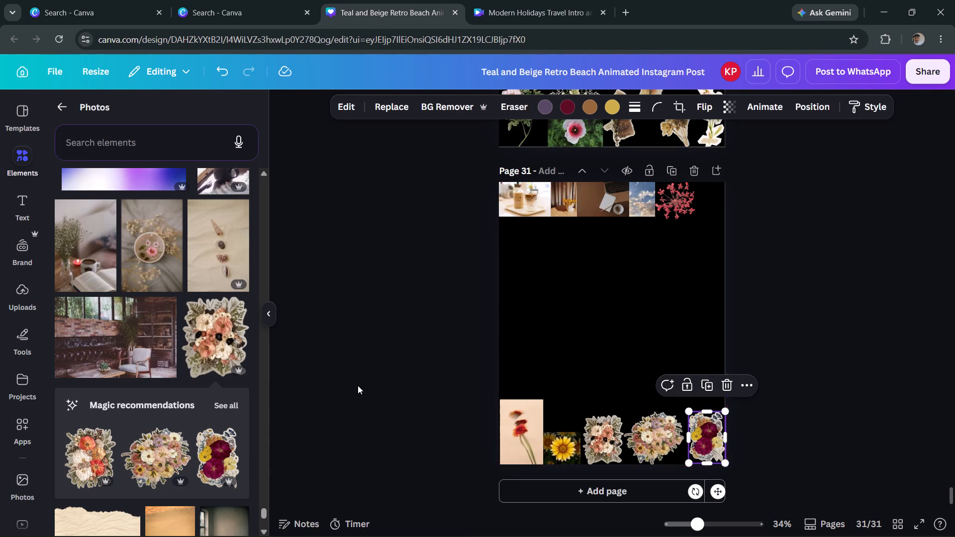
Add the brick-walled lounge photo with armchair and shrink it to about a third of the page width.
{"action": "left_click", "coordinate": [139, 340]}
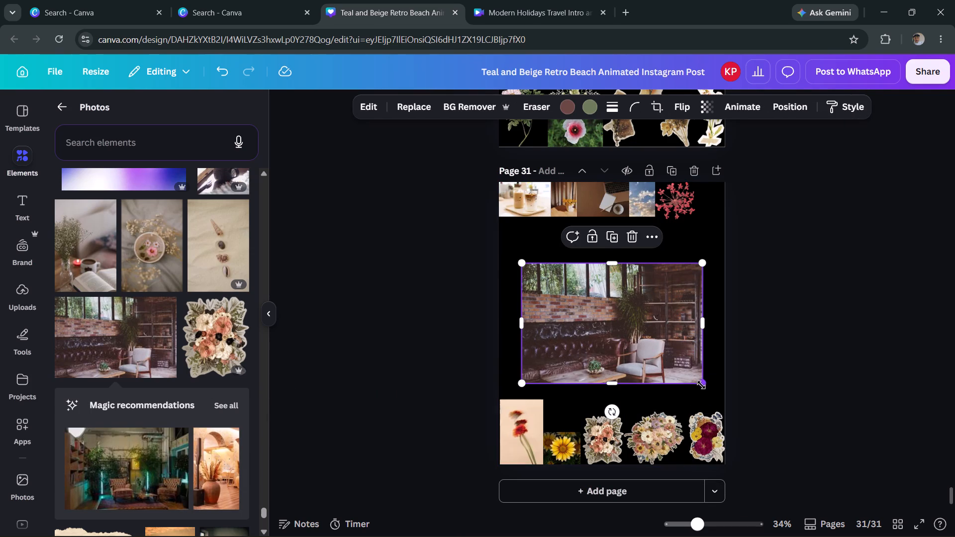
{"action": "left_click_drag", "start_coordinate": [702, 386], "coordinate": [583, 337]}
{"action": "left_click", "coordinate": [563, 286]}
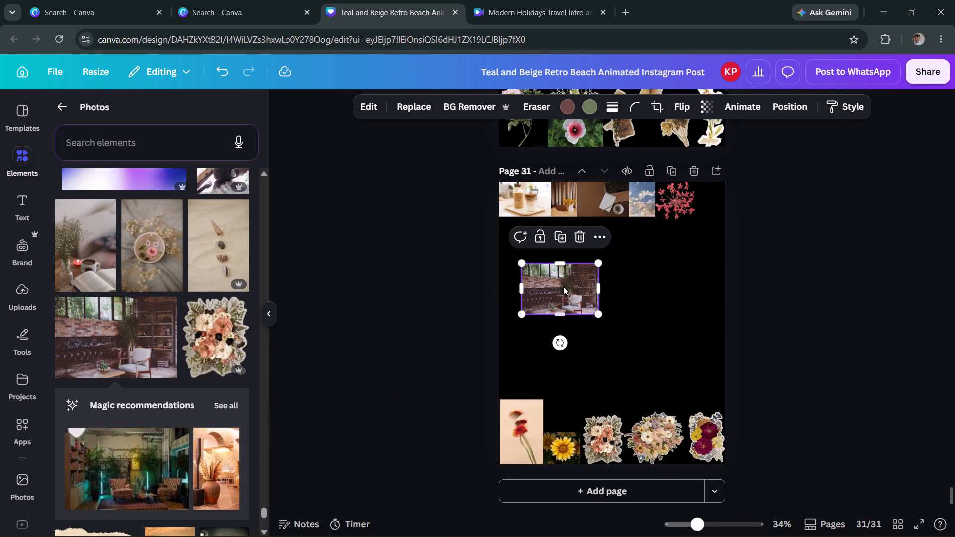